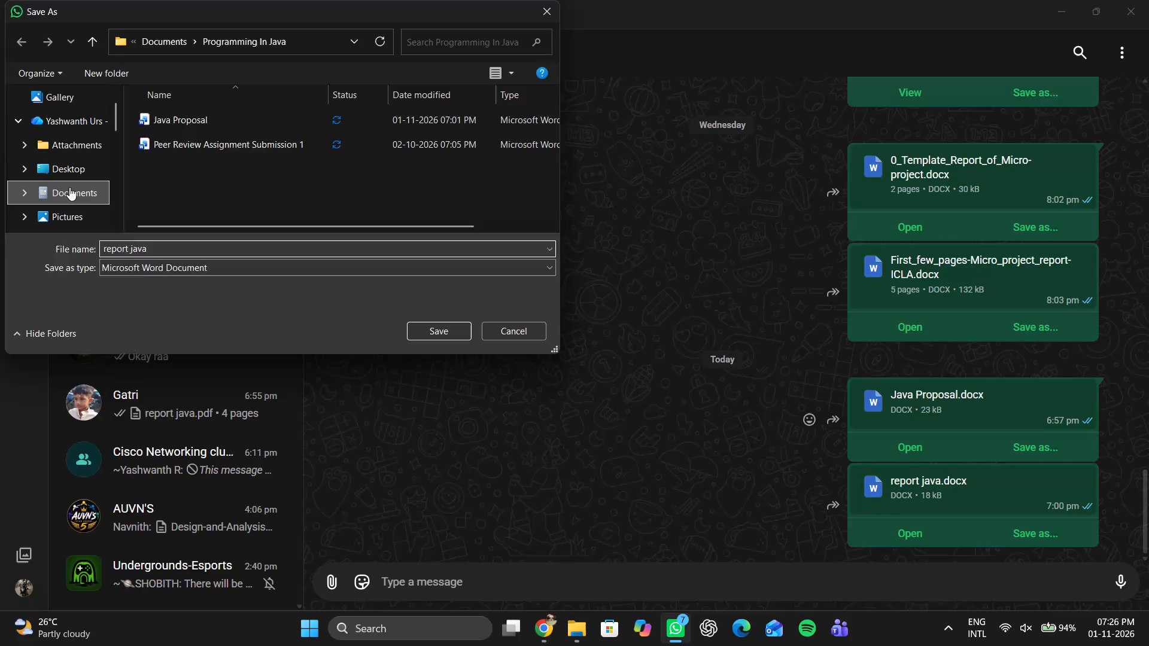
Open the Programming In Java folder within Documents as the save location for the report java Word document.
scroll(216, 215, "down", 1)
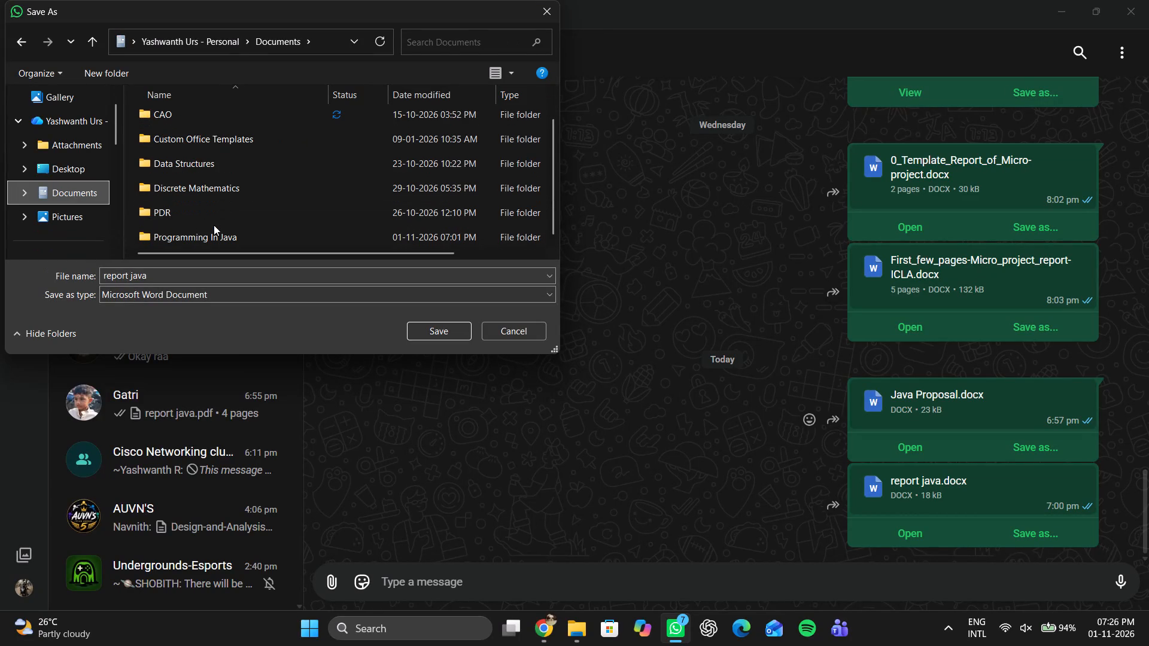
left_click(214, 225)
double_click(214, 227)
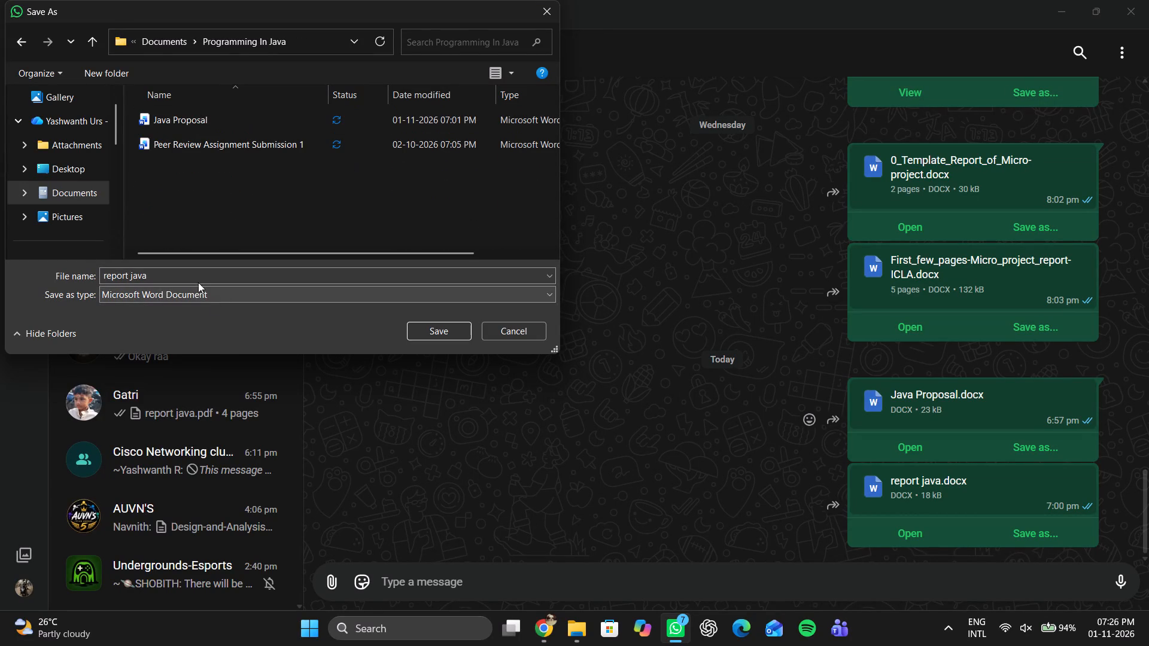
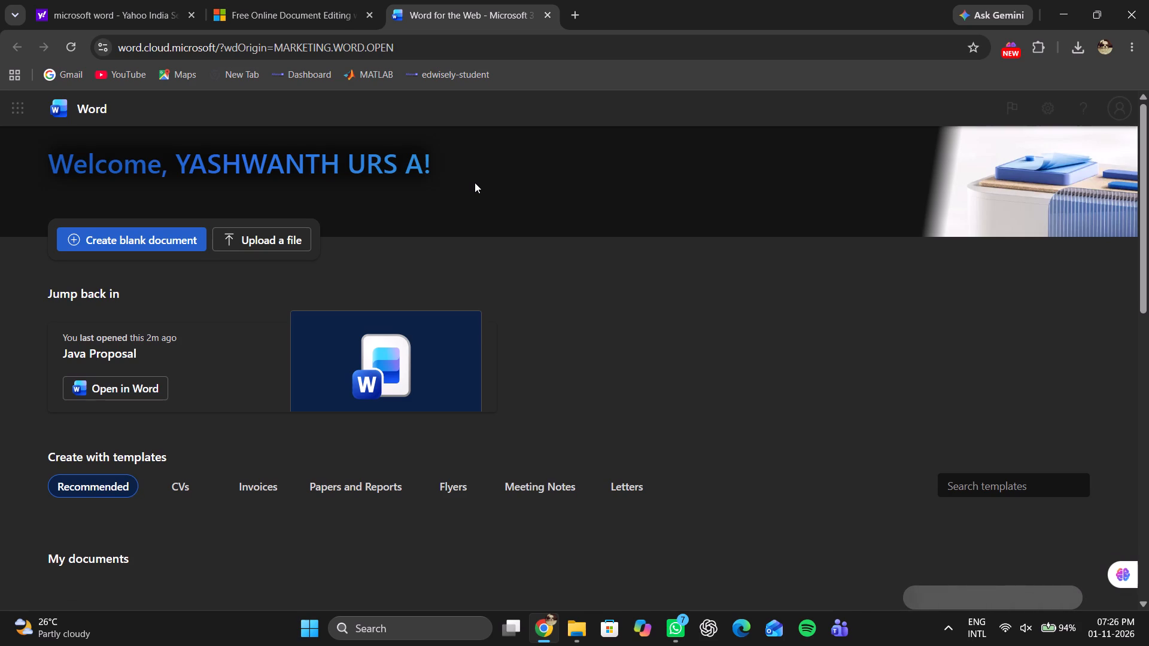
Upload the report java document from the Programming In Java folder under Documents to Word for the web.
left_click(293, 231)
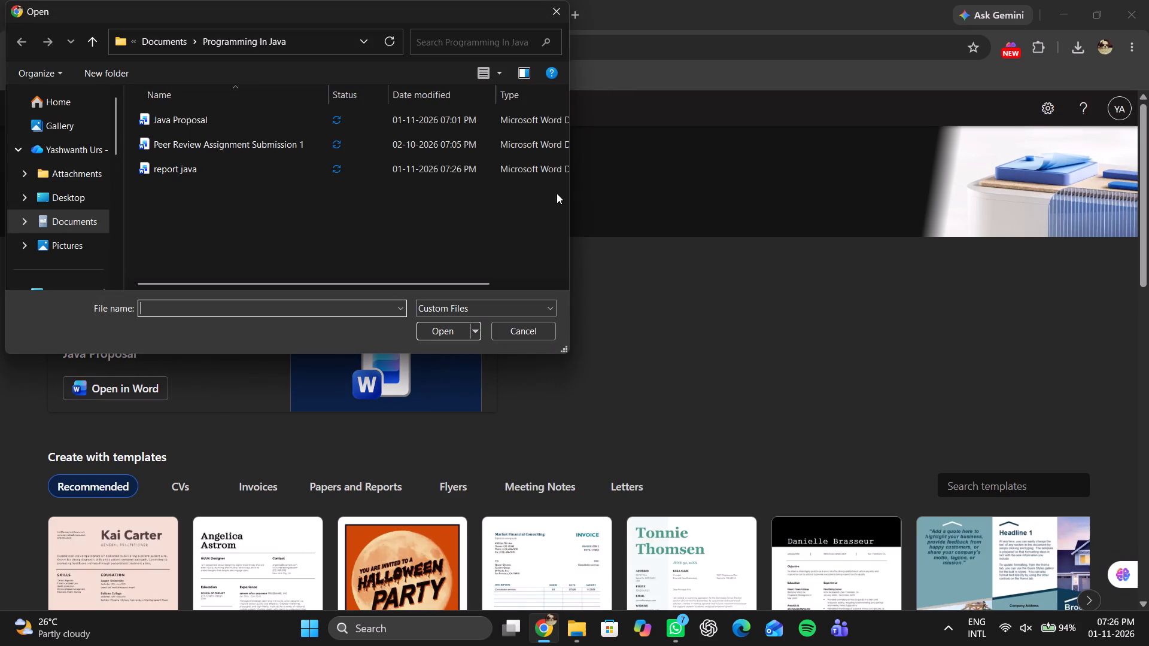
left_click(81, 230)
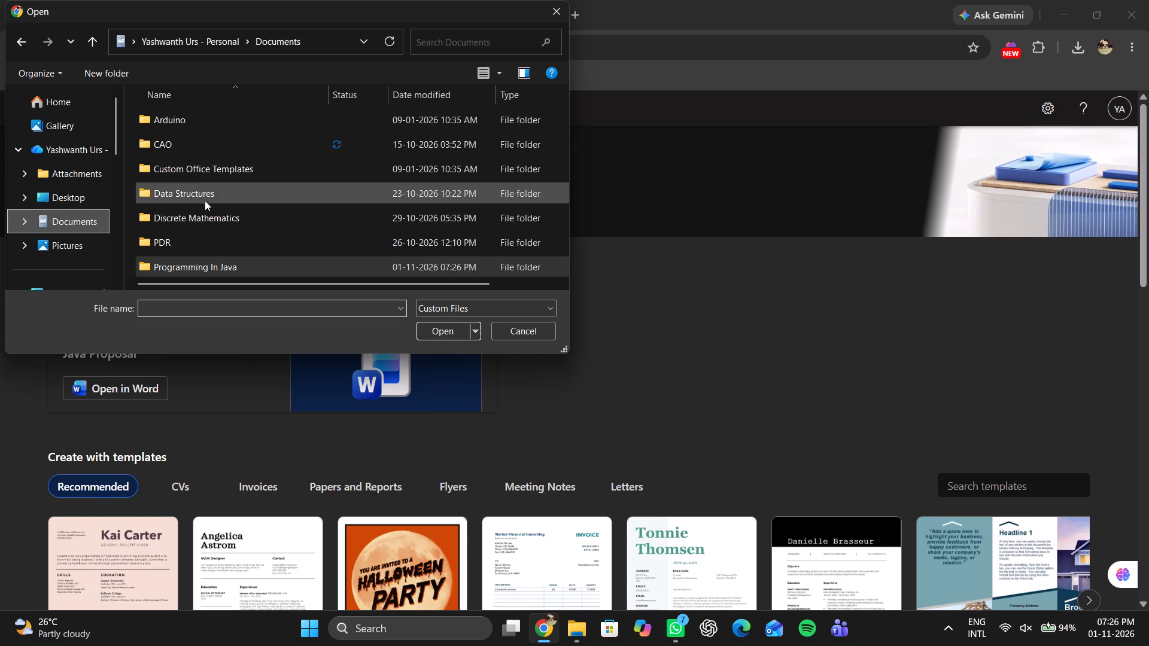
double_click(189, 272)
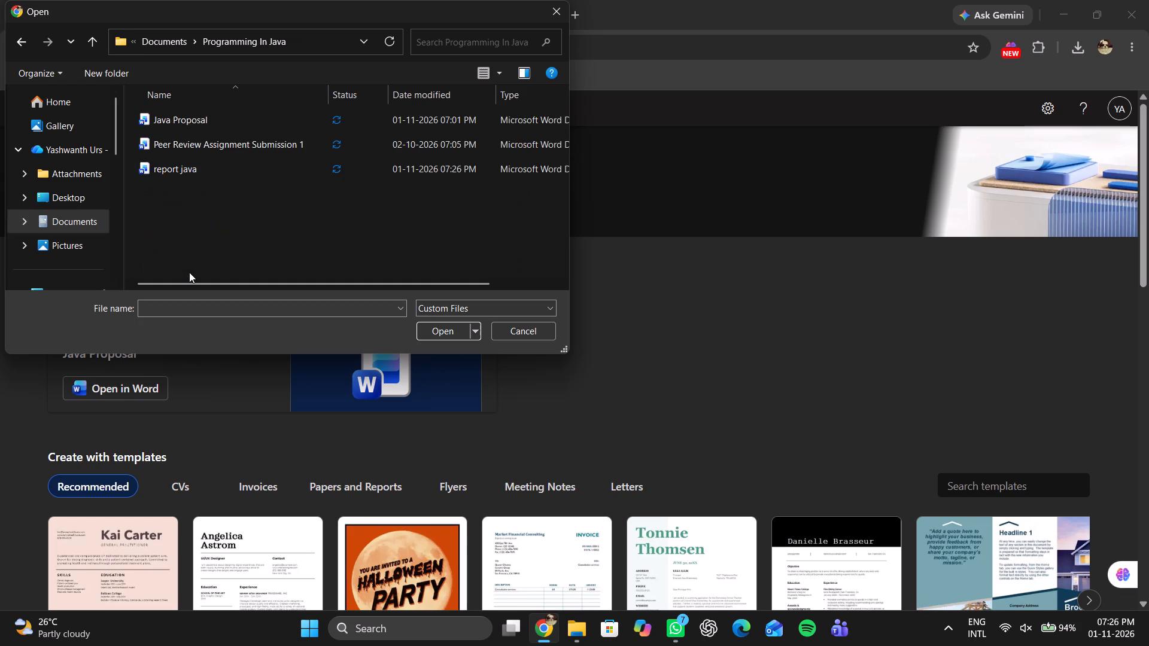
left_click(184, 178)
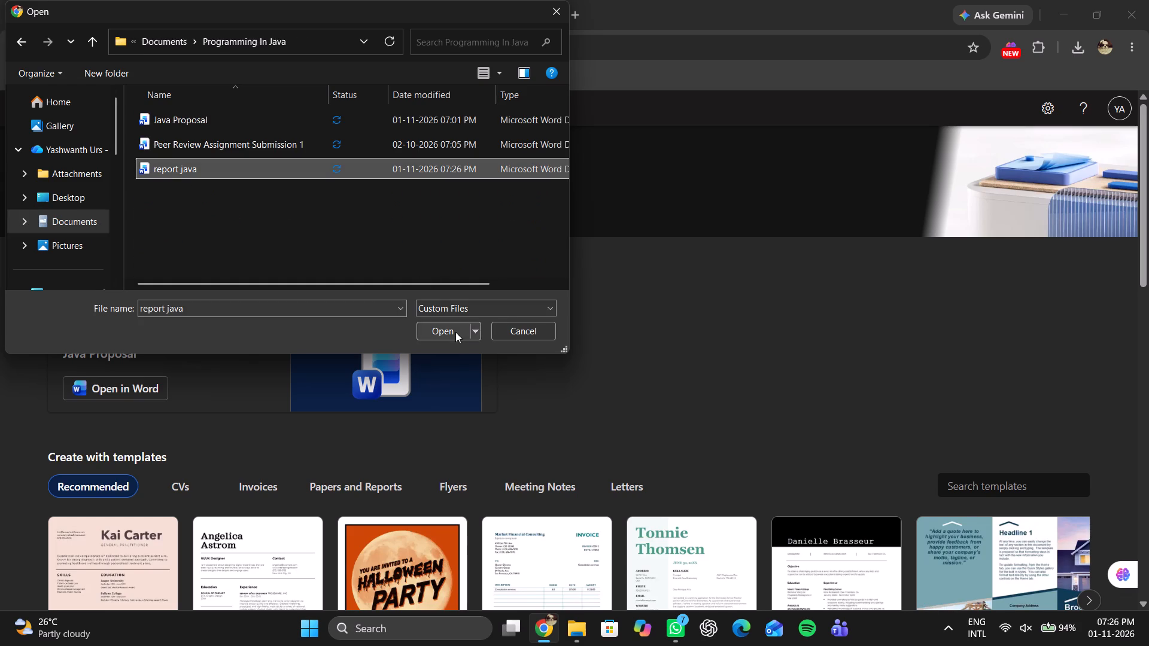
left_click(455, 332)
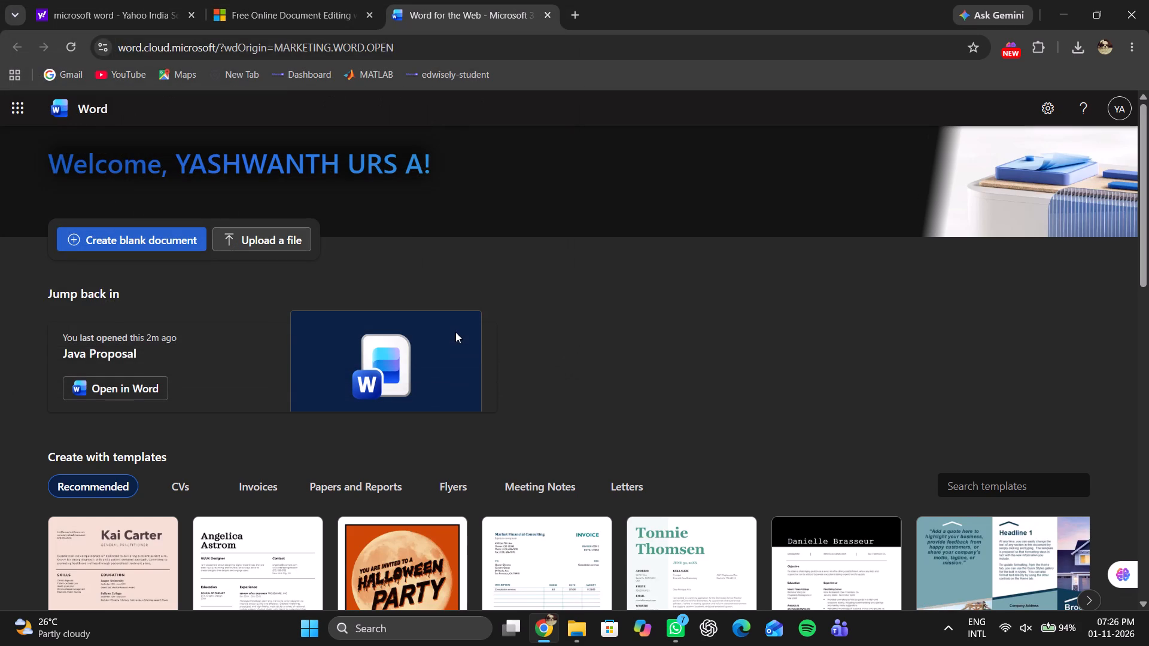
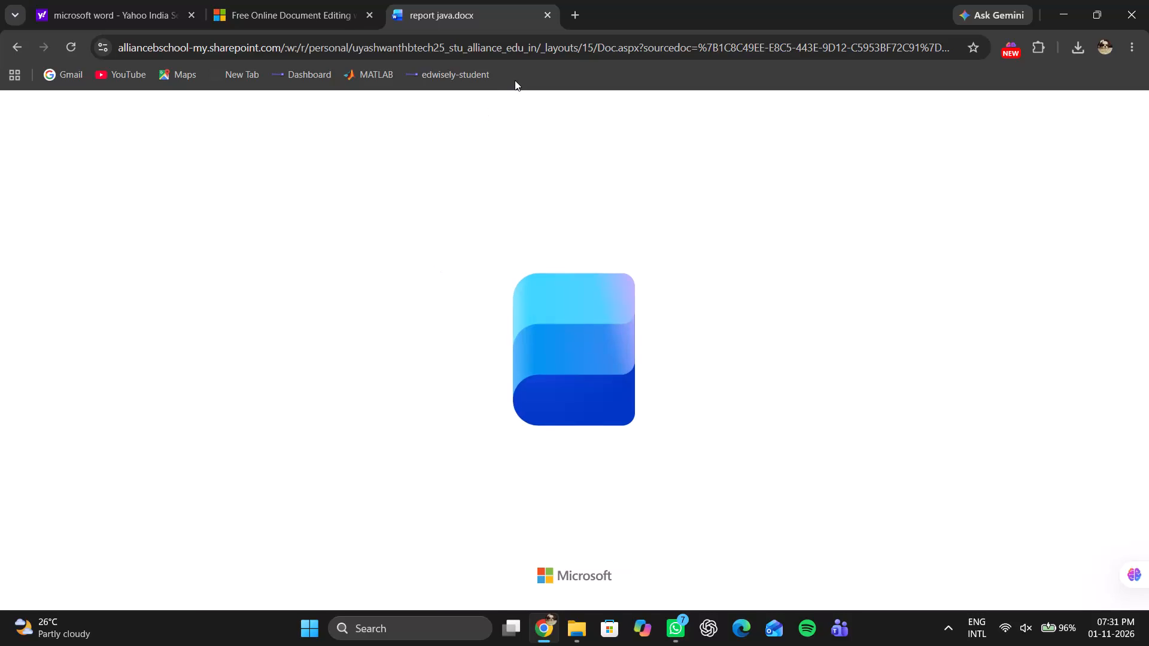
Close the report java document tab and reopen Word for the web from the Microsoft Word product page, reloading the site as needed.
left_click(547, 13)
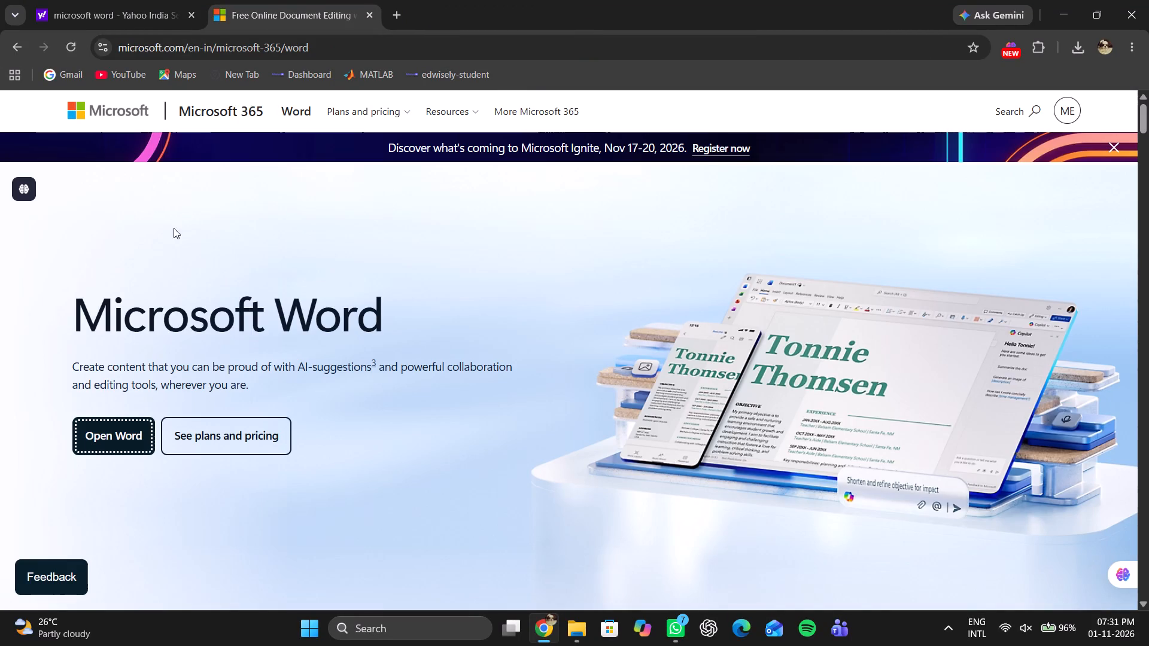
left_click(98, 433)
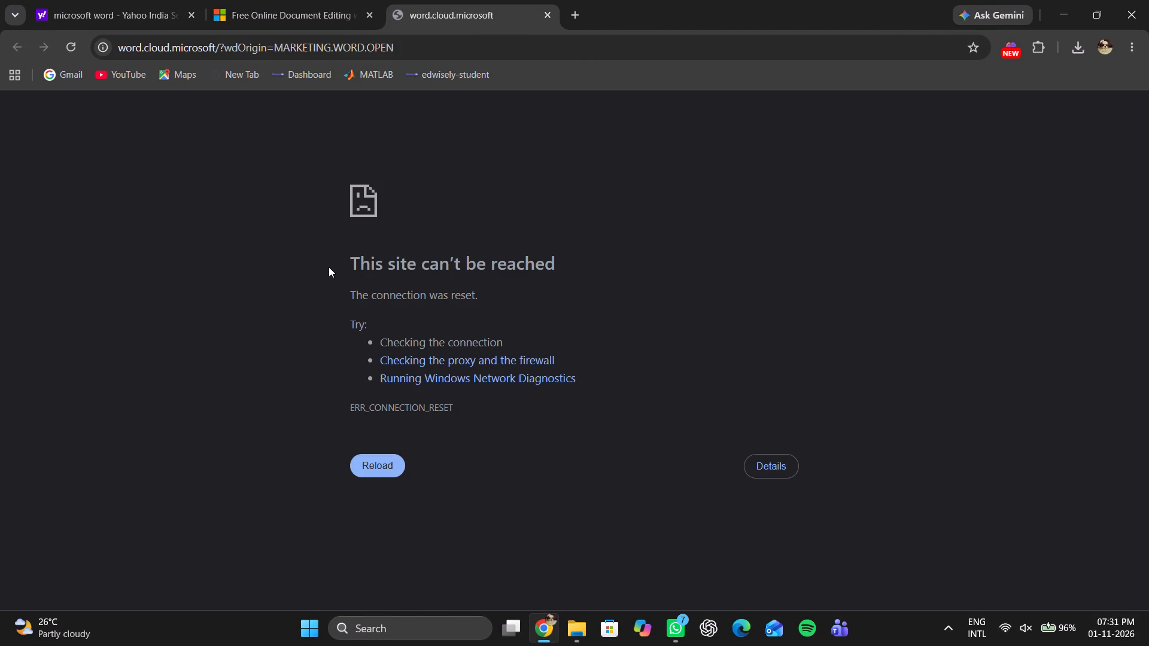
left_click(392, 464)
left_click(392, 464)
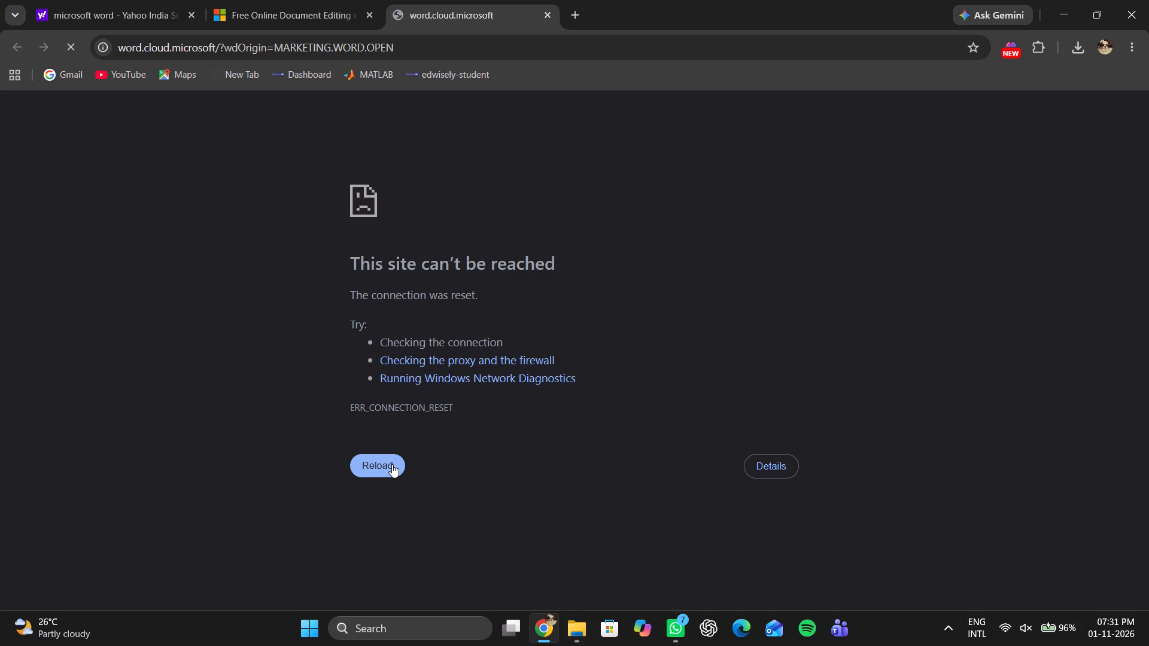
triple_click(392, 464)
left_click(392, 464)
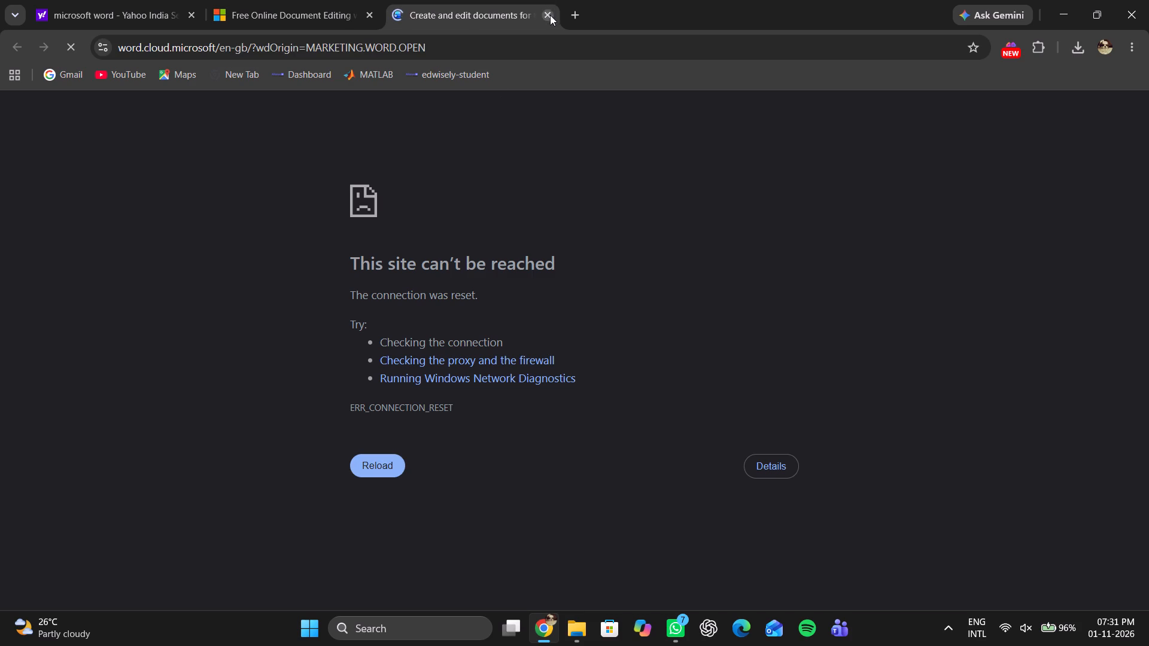
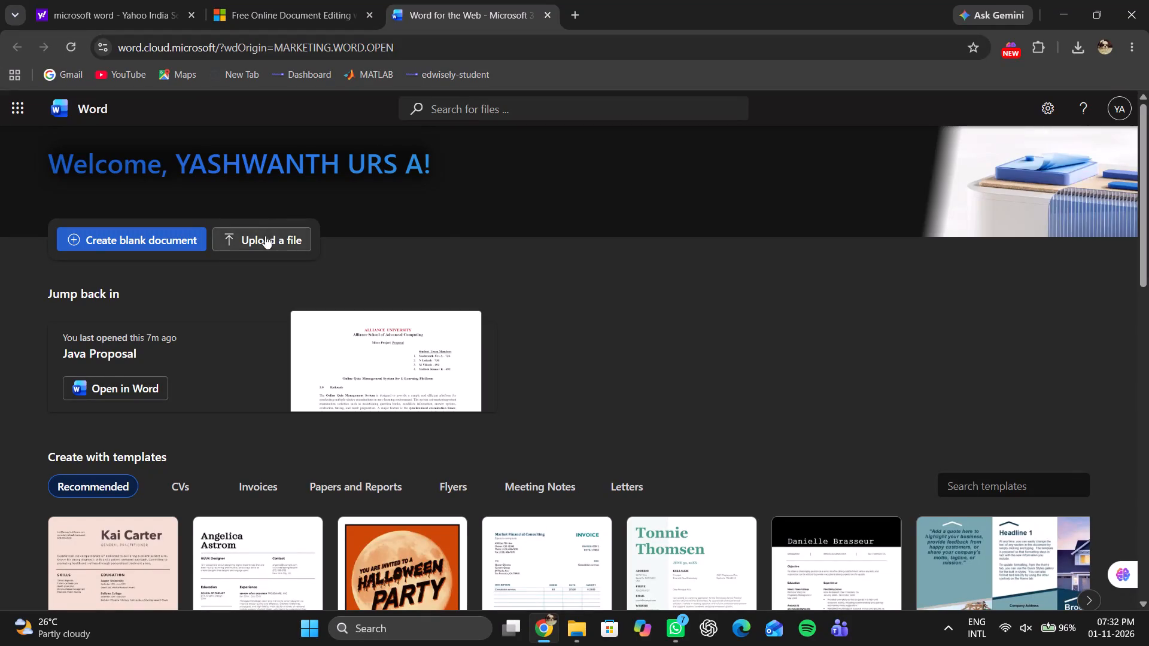
Upload the report java document from the Programming In Java folder in Documents to Word for the web.
left_click(265, 236)
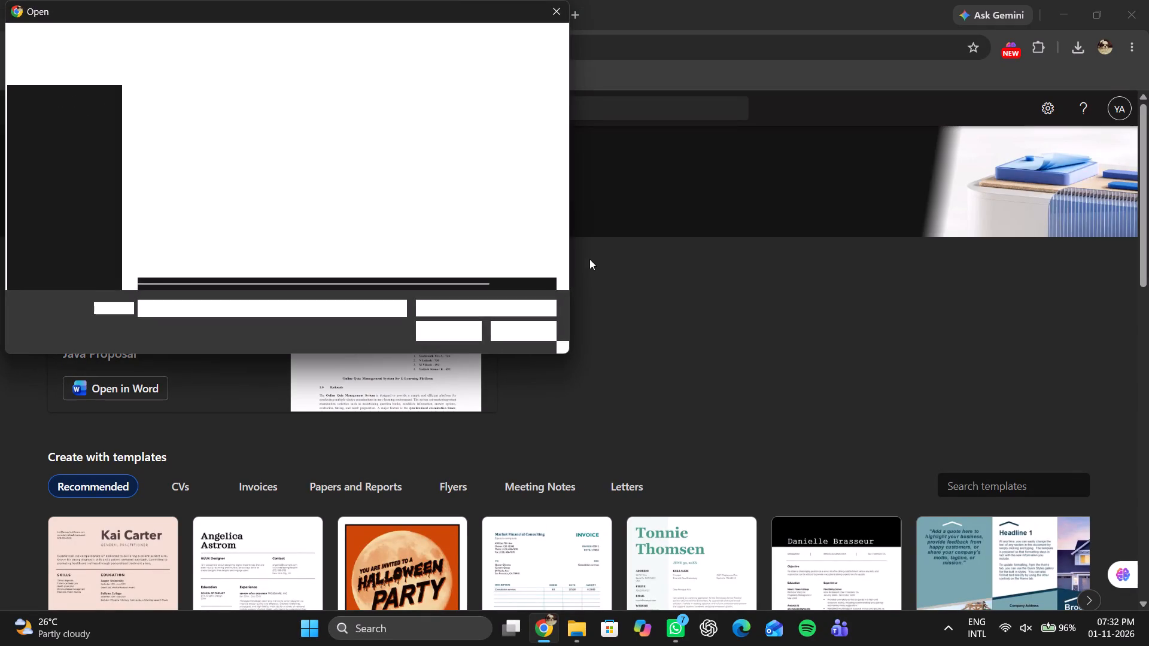
left_click(69, 221)
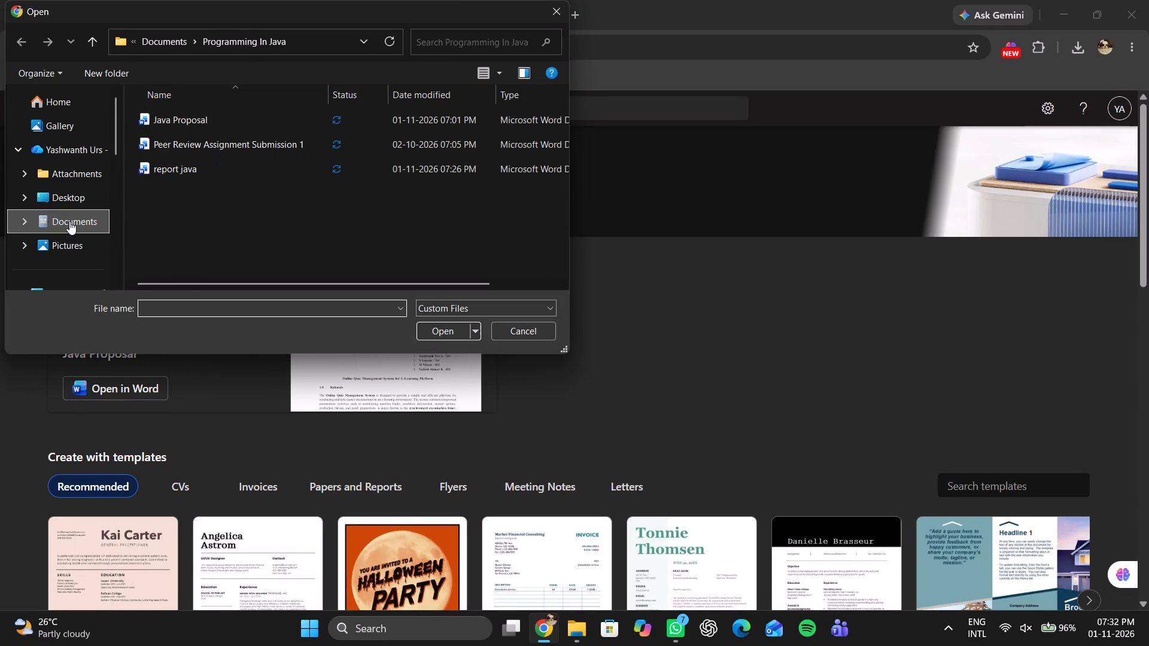
double_click(191, 268)
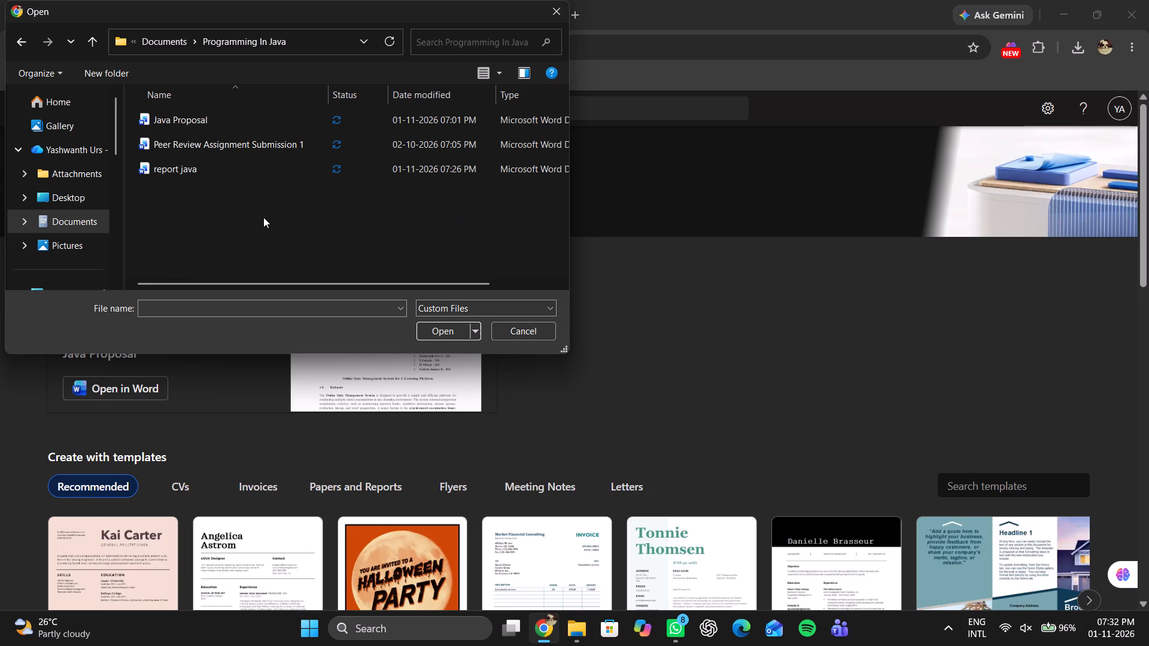
left_click(233, 164)
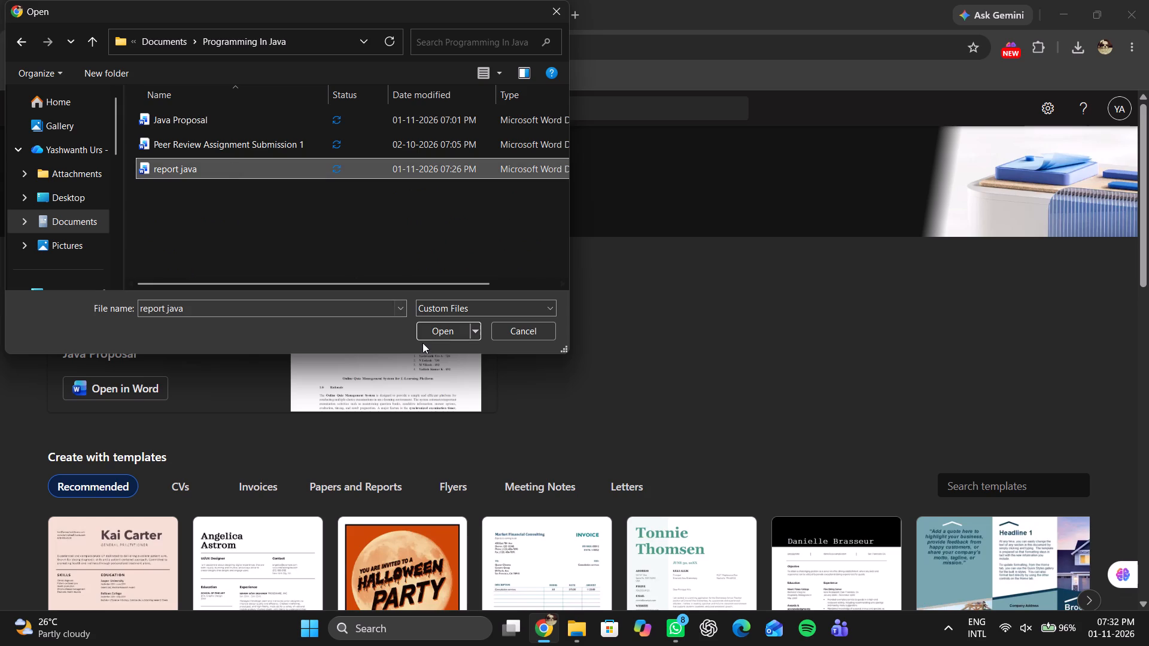
left_click(436, 331)
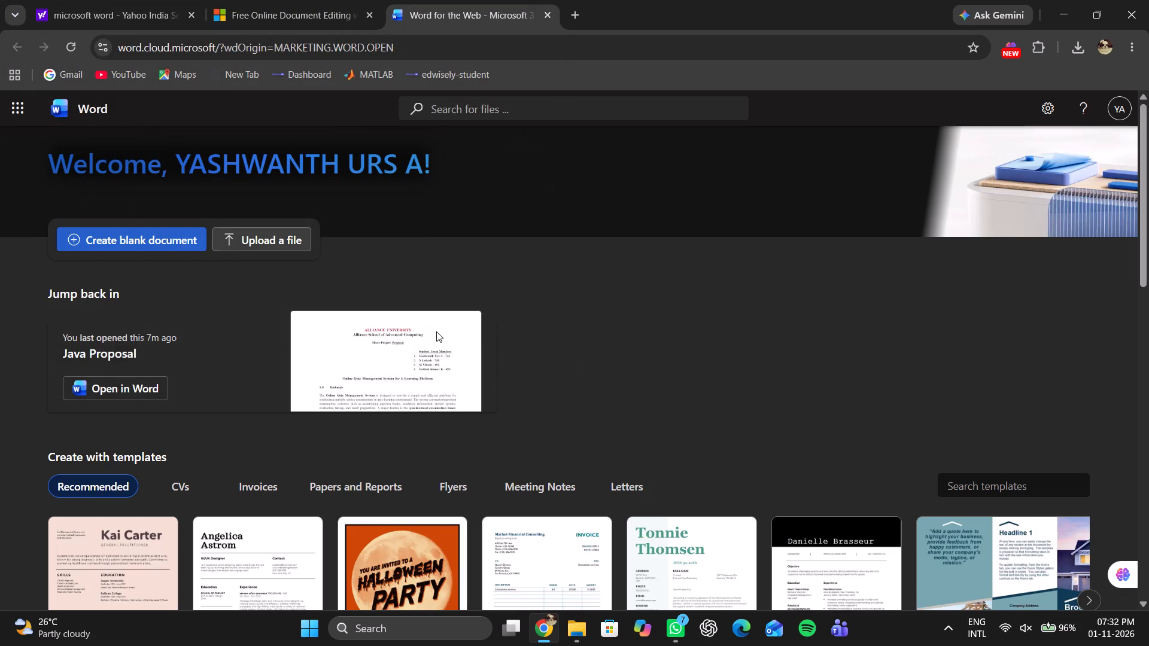
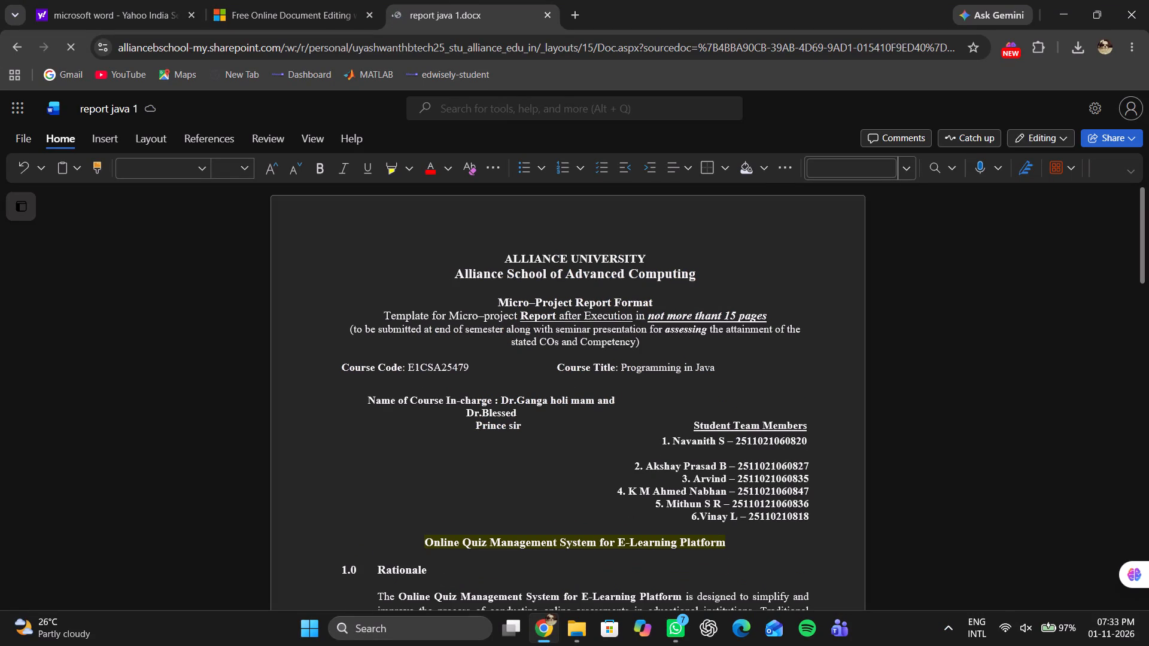
Delete the two-line parenthetical note about end-of-semester submission and seminar presentation from the report's title block.
left_click_drag(652, 342, 503, 330)
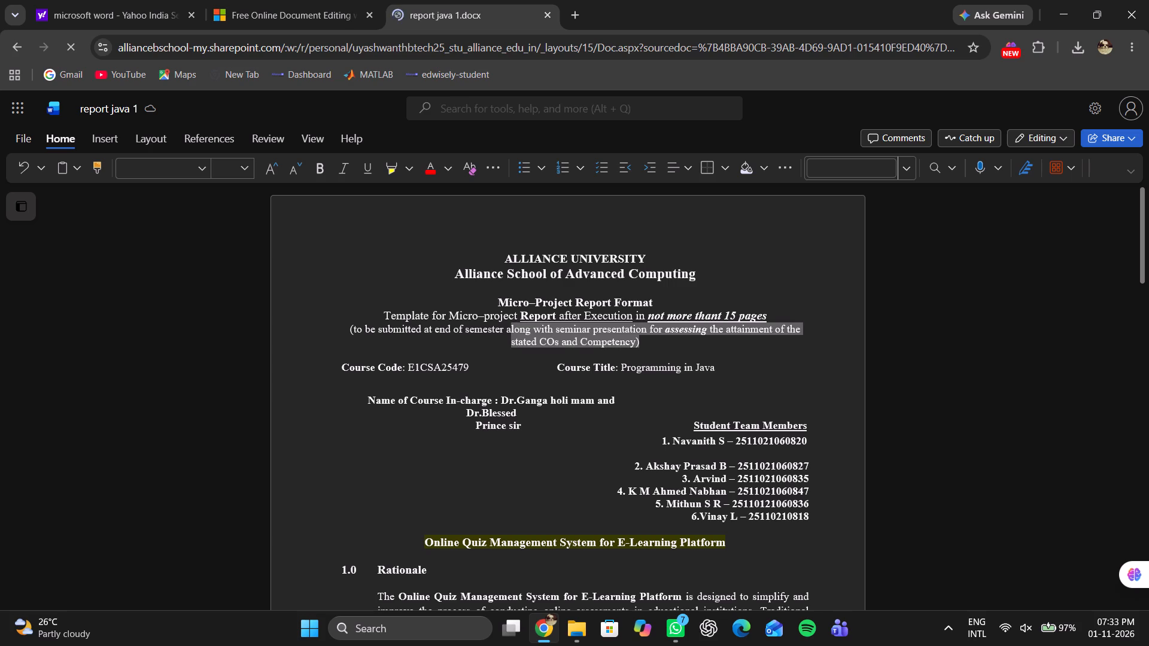
left_click_drag(503, 330, 332, 330)
key("BackSpace")
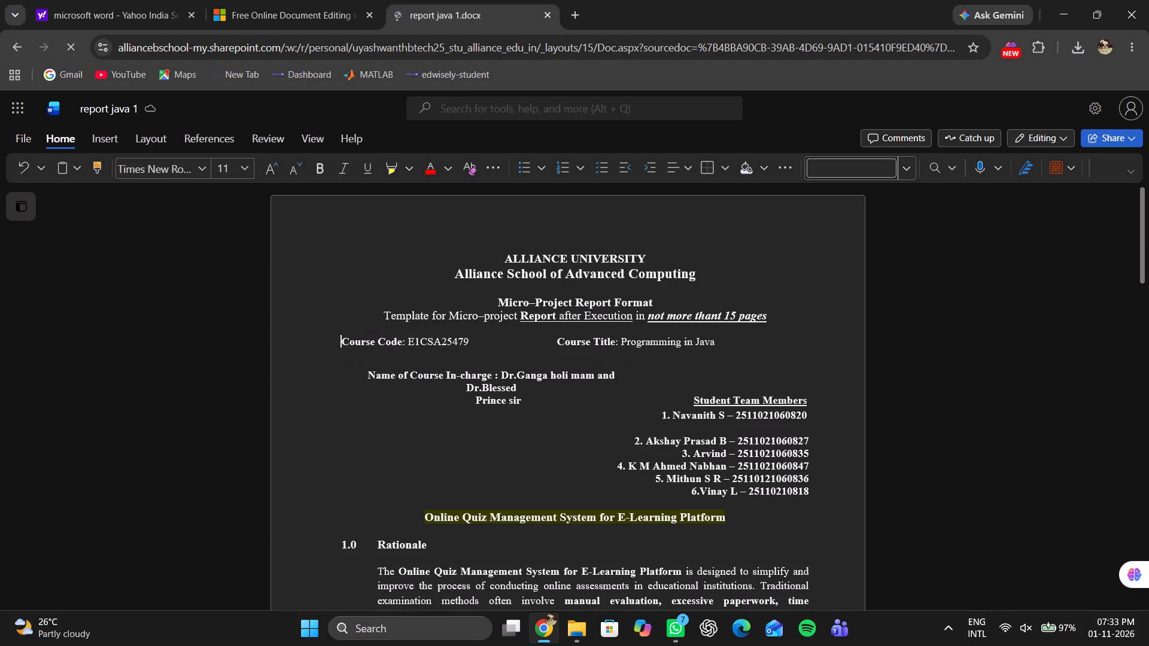
Delete the whole "Template for Micro–project Report after Execution" line, including its empty paragraph, below the Micro–Project Report Format heading.
left_click(796, 319)
key("BackSpace")
key("BackSpace")
key("BackSpace")
key("BackSpace")
key("BackSpace")
key("BackSpace")
key("BackSpace")
key("BackSpace")
key("BackSpace")
key("BackSpace")
key("BackSpace")
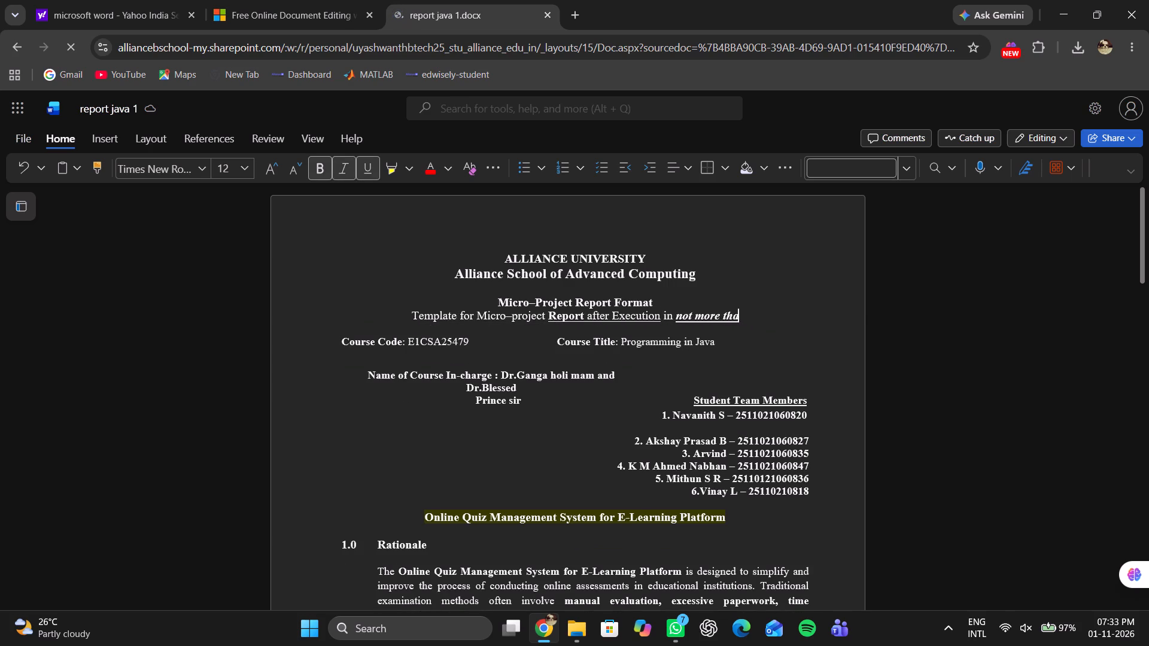
key("BackSpace")
key("BackSpace")
key("BackSpace")
key("BackSpace")
key("BackSpace")
key("BackSpace")
key("BackSpace")
key("BackSpace")
key("BackSpace")
key("BackSpace")
key("BackSpace")
key("BackSpace")
key("BackSpace")
key("BackSpace")
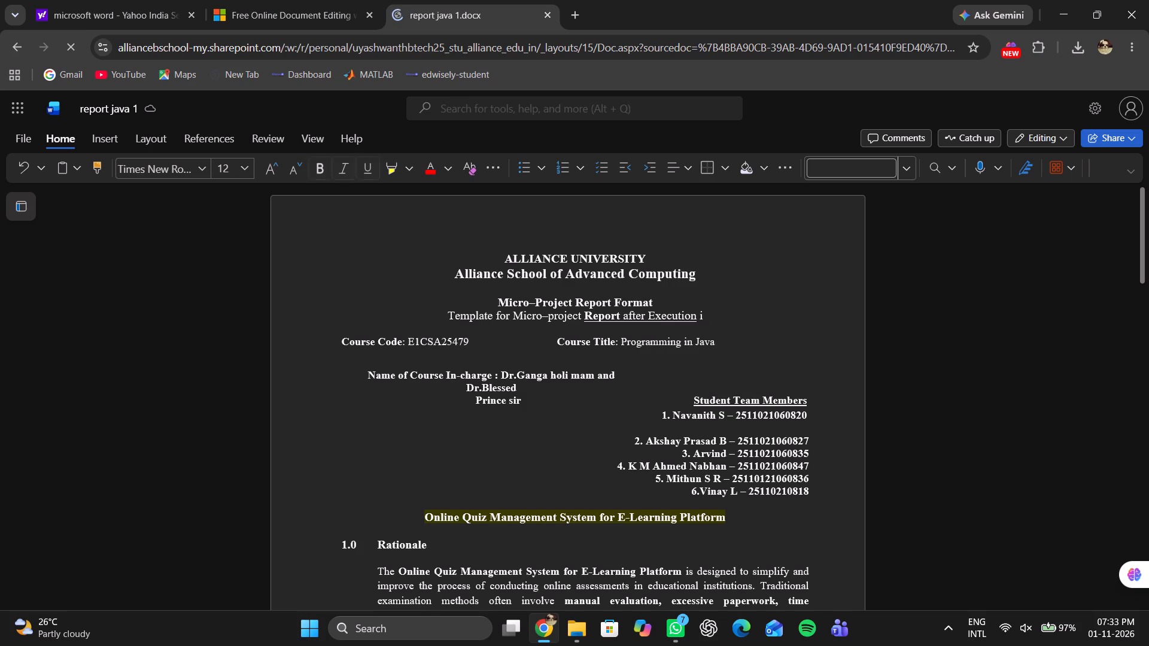
key("BackSpace")
key("BackSpace")
key("BackSpace")
key("BackSpace")
key("BackSpace")
key("BackSpace")
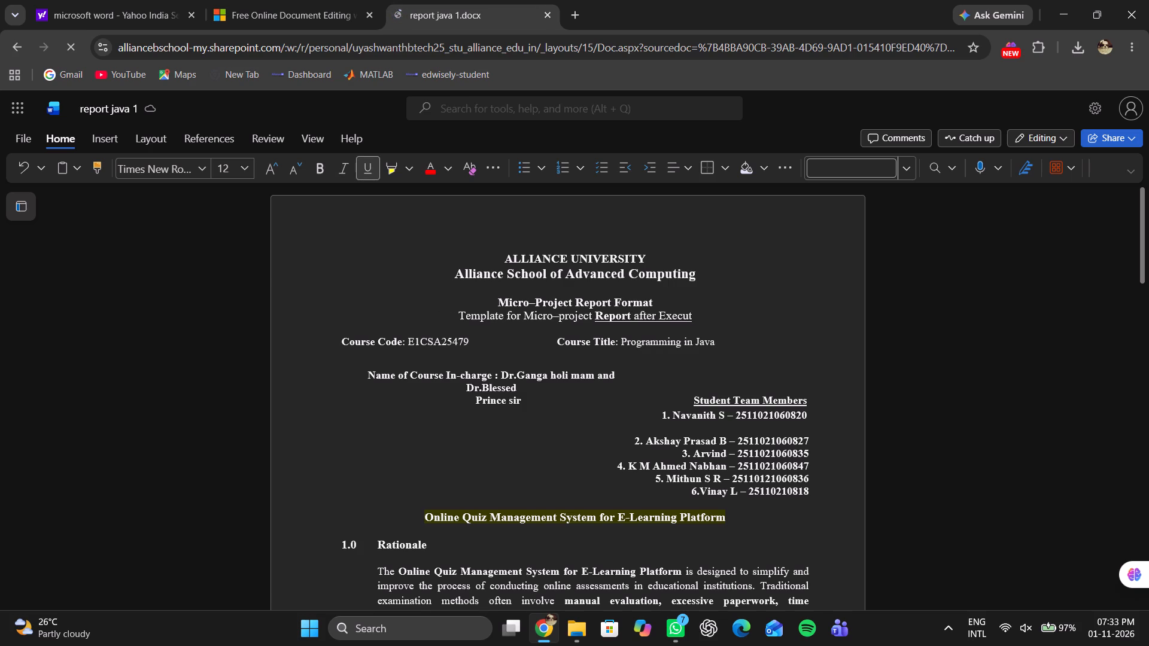
key("BackSpace")
key("BackSpace")
key("BackSpace")
key("BackSpace")
key("BackSpace")
key("BackSpace")
key("BackSpace")
key("BackSpace")
key("BackSpace")
key("BackSpace")
key("BackSpace")
key("BackSpace")
key("BackSpace")
key("BackSpace")
key("BackSpace")
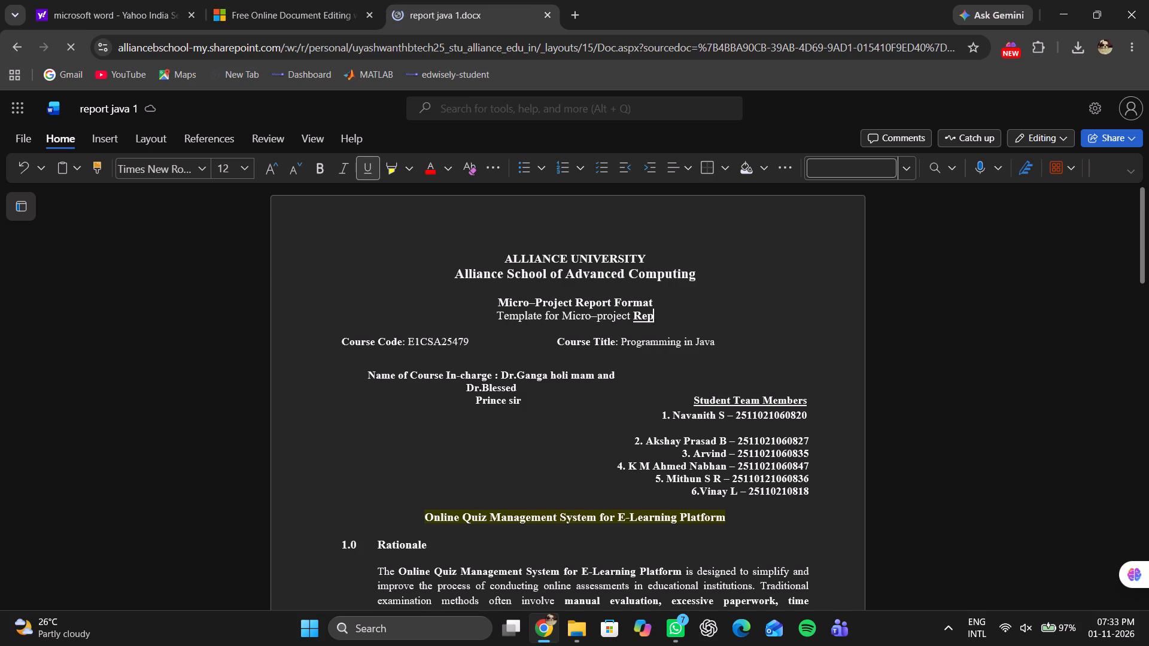
key("BackSpace")
key("BackSpace")
key("BackSpace")
key("BackSpace")
key("BackSpace")
key("BackSpace")
key("BackSpace")
key("BackSpace")
key("BackSpace")
key("BackSpace")
key("BackSpace")
key("BackSpace")
key("BackSpace")
key("BackSpace")
key("BackSpace")
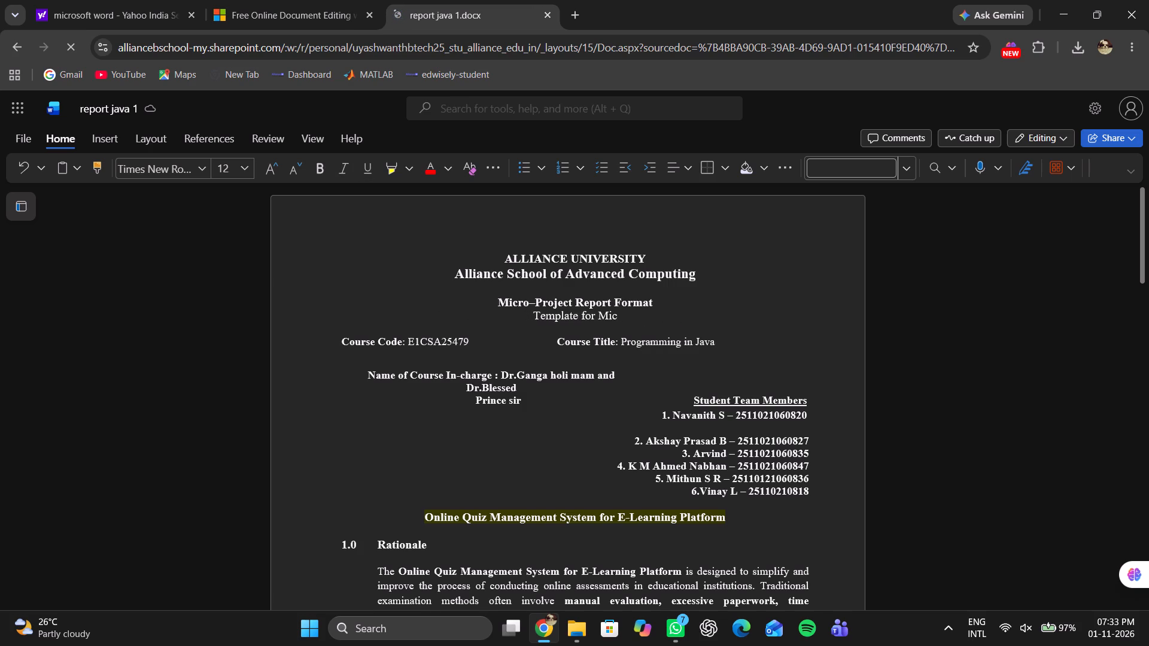
key("BackSpace")
key("BackSpace")
key("BackSpace")
key("BackSpace")
key("BackSpace")
key("BackSpace")
key("BackSpace")
key("BackSpace")
key("BackSpace")
key("BackSpace")
key("BackSpace")
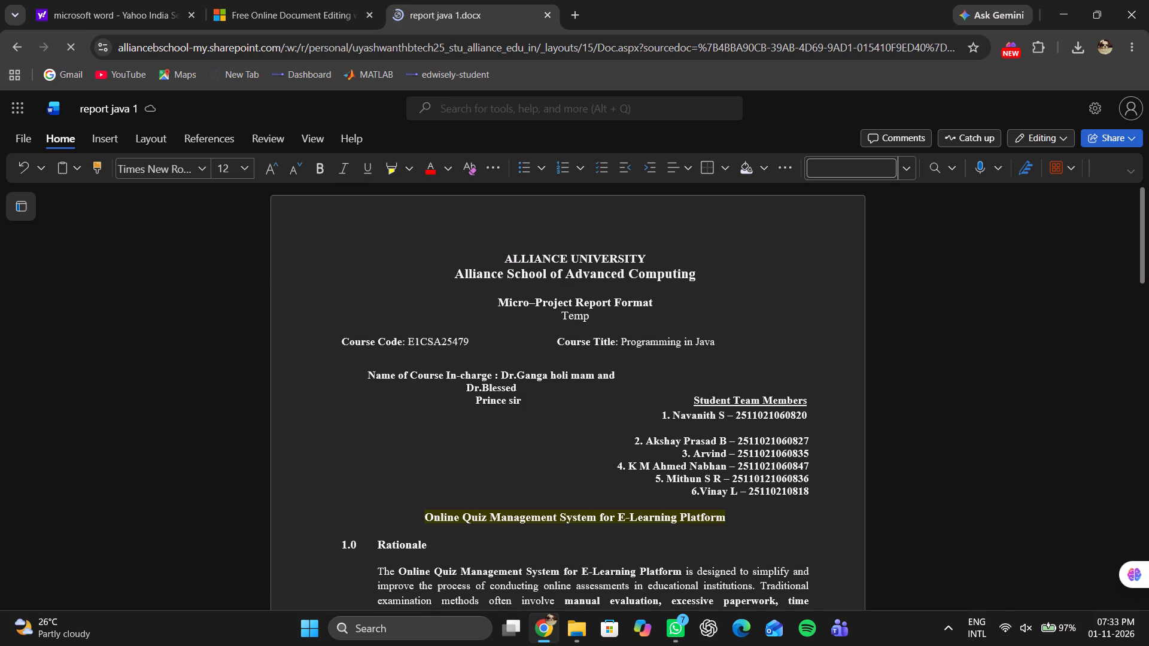
key("BackSpace")
key("BackSpace")
key("BackSpace")
key("BackSpace")
key("BackSpace")
key("BackSpace")
key("BackSpace")
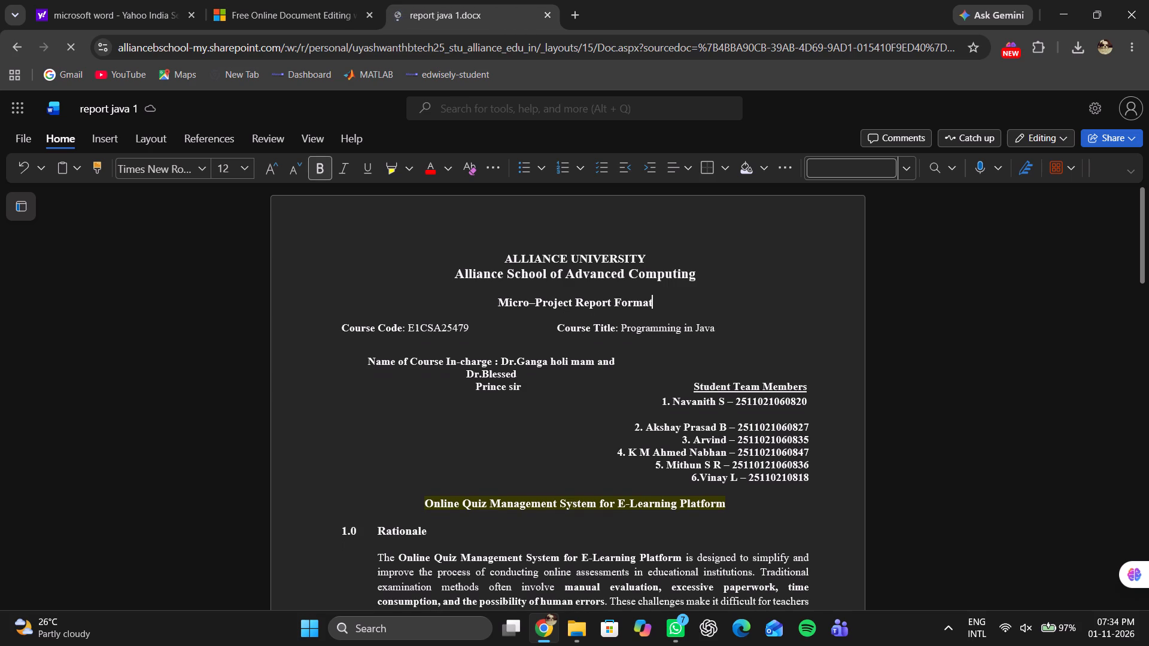
Remove the word "Format" from the heading so it reads "Micro–Project Report".
key("BackSpace")
key("BackSpace")
key("BackSpace")
key("BackSpace")
key("BackSpace")
key("BackSpace")
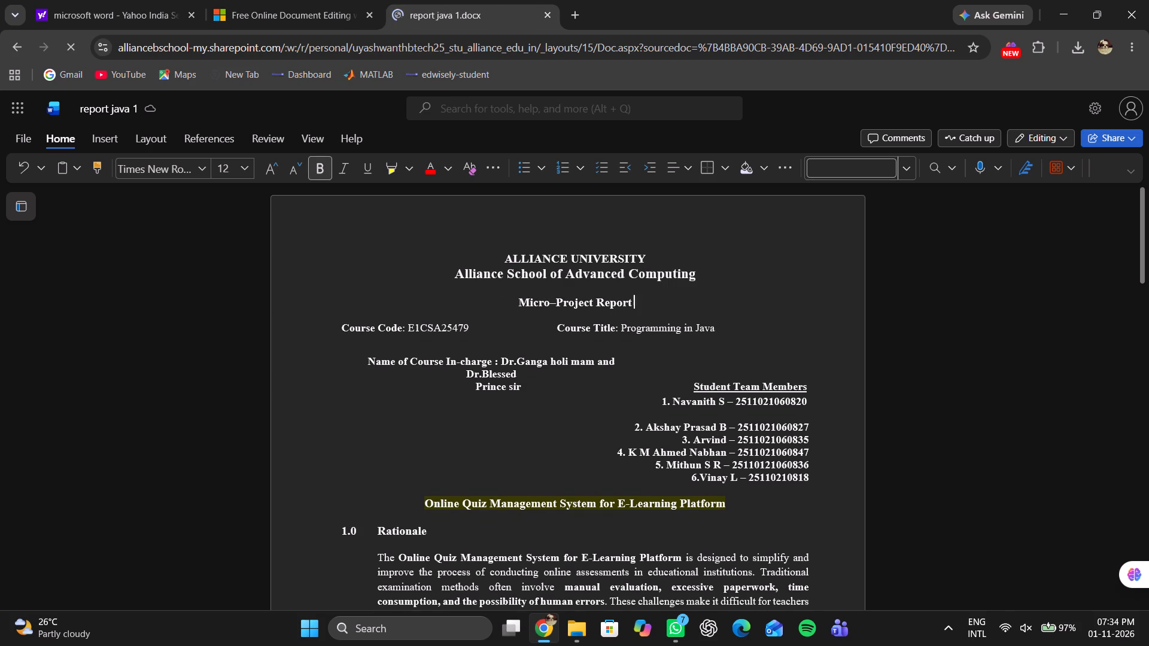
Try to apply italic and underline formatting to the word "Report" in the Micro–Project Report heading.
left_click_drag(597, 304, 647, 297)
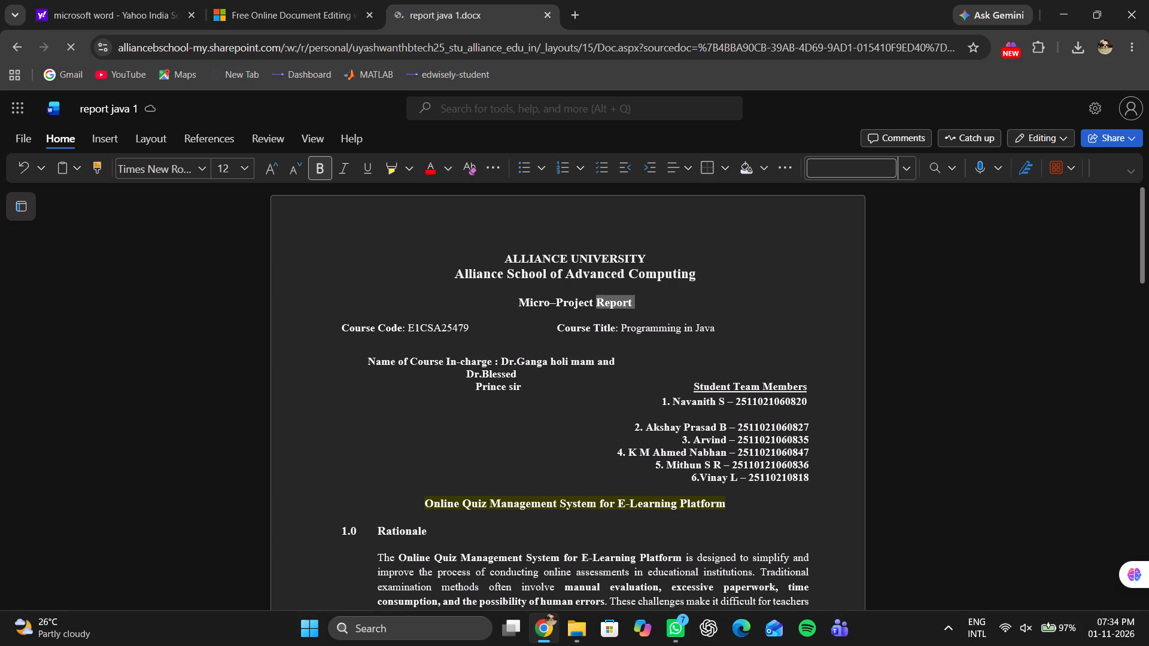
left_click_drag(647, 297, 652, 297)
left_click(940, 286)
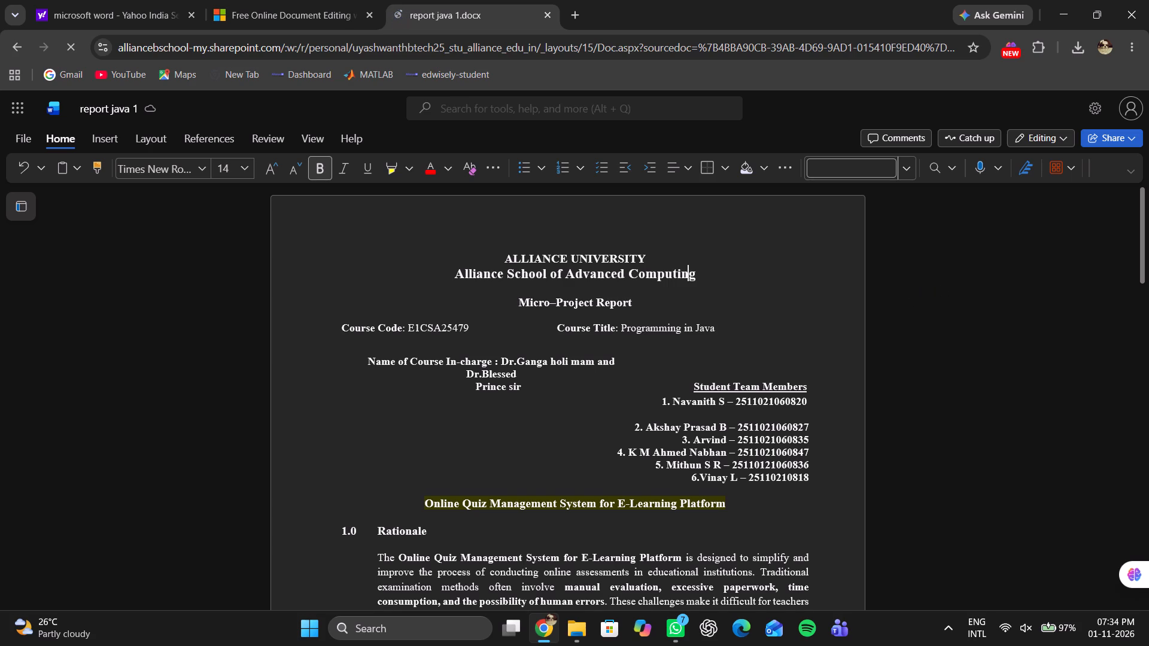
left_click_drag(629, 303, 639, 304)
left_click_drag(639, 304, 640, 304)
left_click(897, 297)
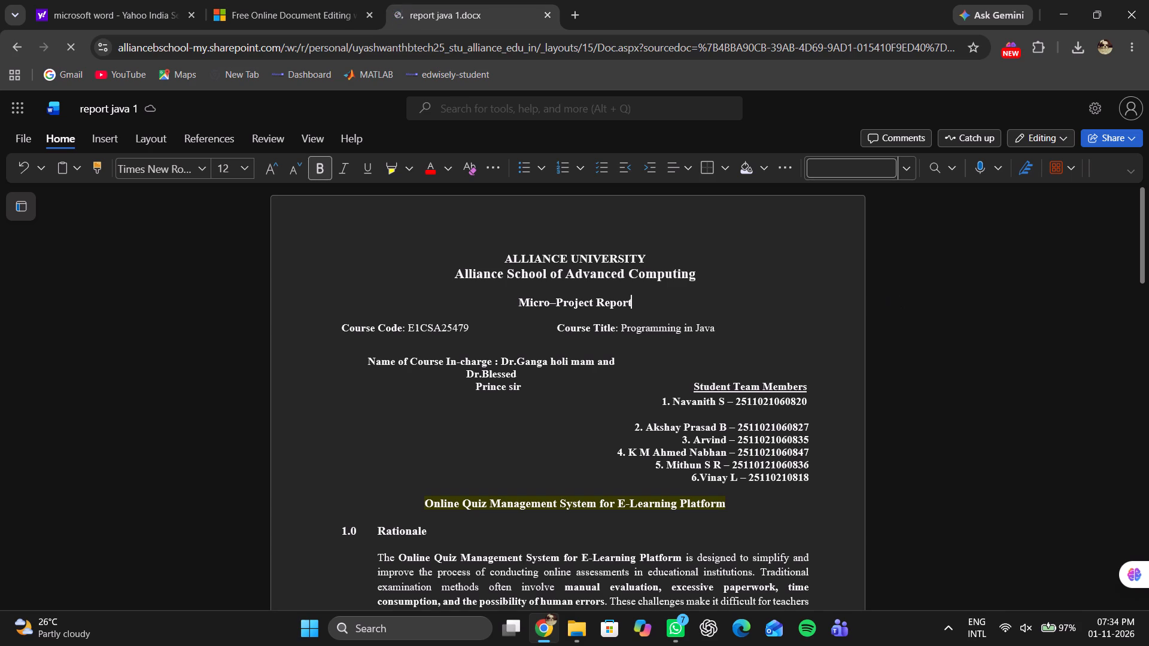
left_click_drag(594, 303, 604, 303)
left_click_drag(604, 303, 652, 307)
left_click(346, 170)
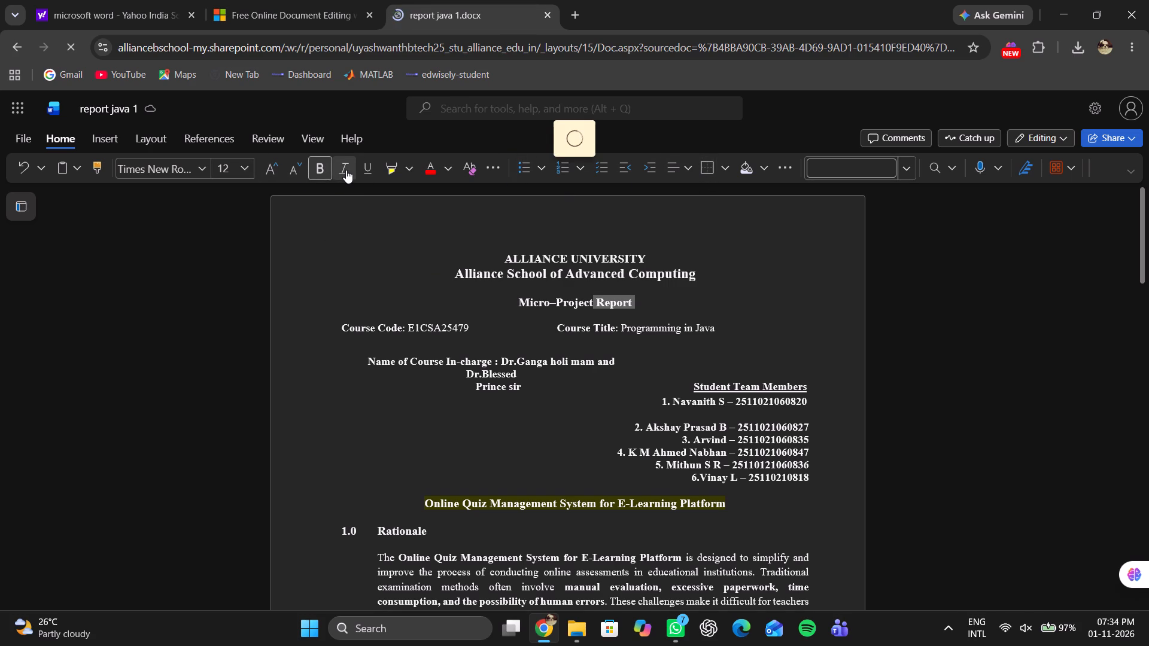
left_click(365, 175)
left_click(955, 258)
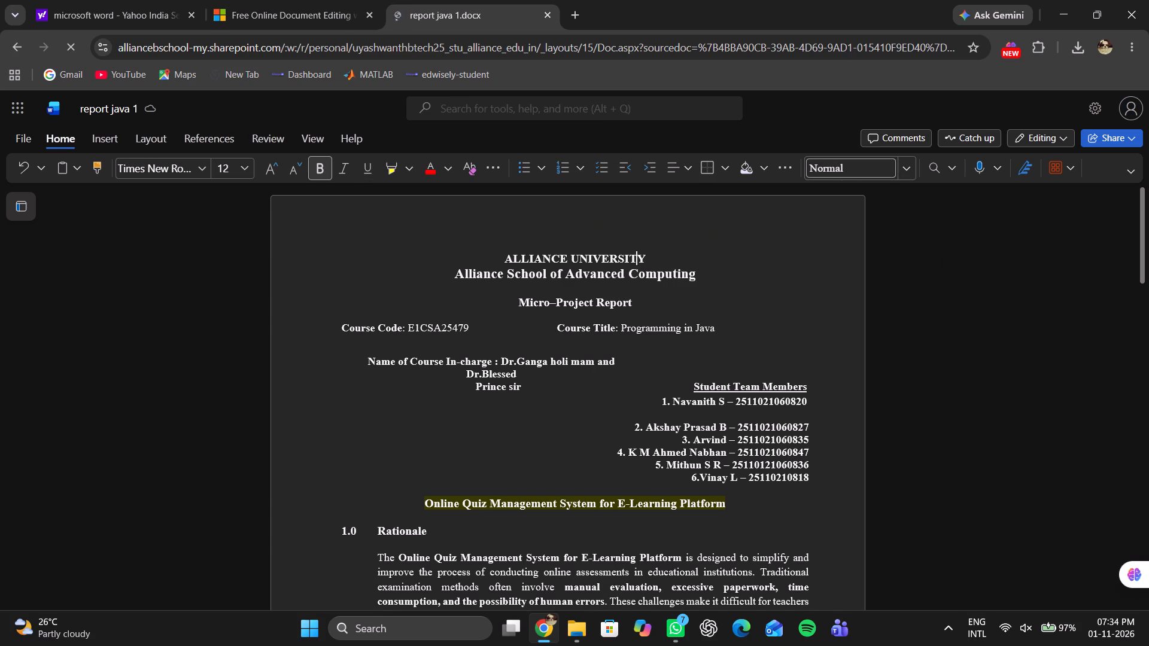
Underline the word "Report" in the Micro–Project Report heading.
left_click_drag(643, 303, 589, 304)
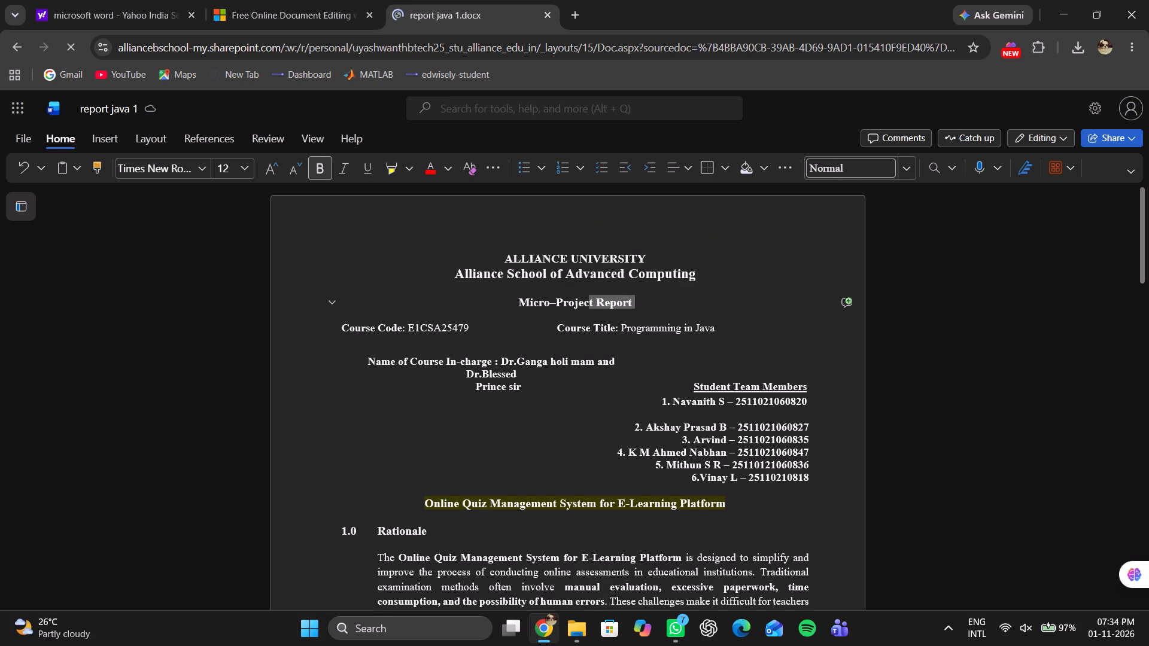
left_click_drag(589, 304, 598, 306)
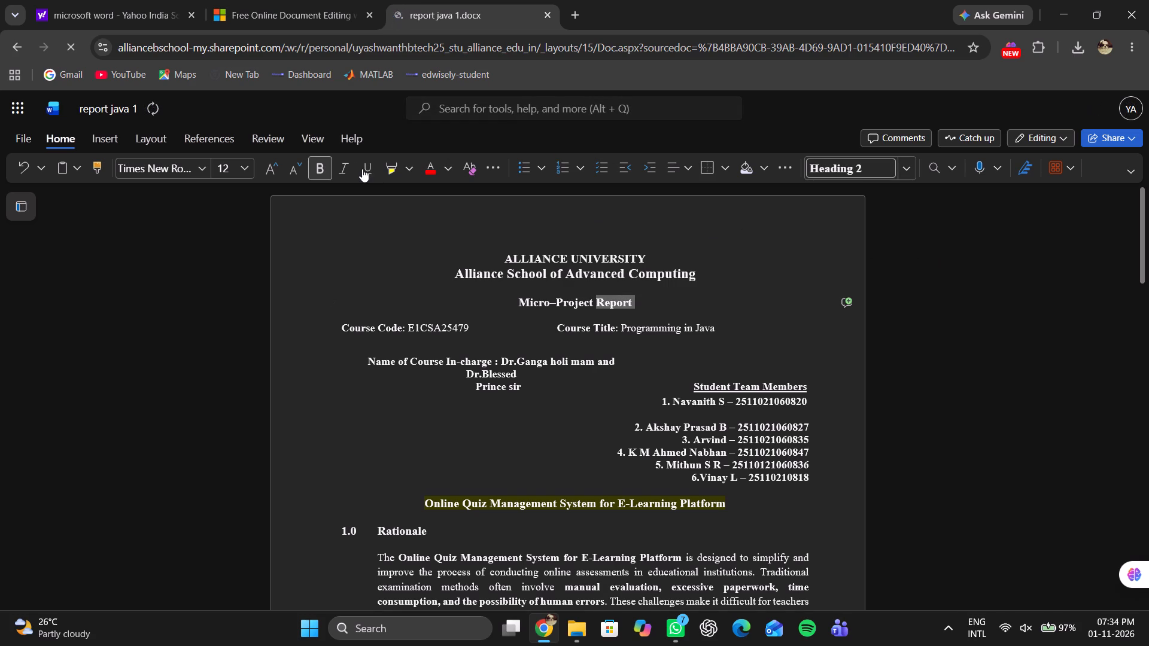
left_click(364, 168)
left_click(927, 277)
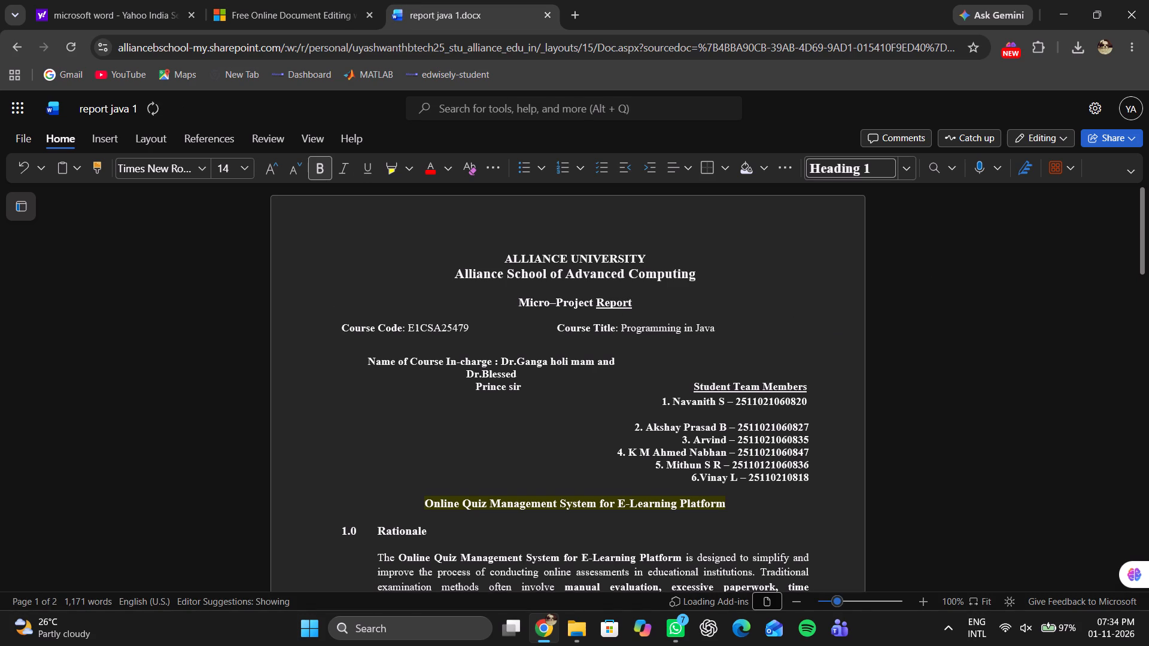
Delete the existing staff names from the Name of Course In-charge entry, keeping only the first "Dr." title.
left_click(531, 385)
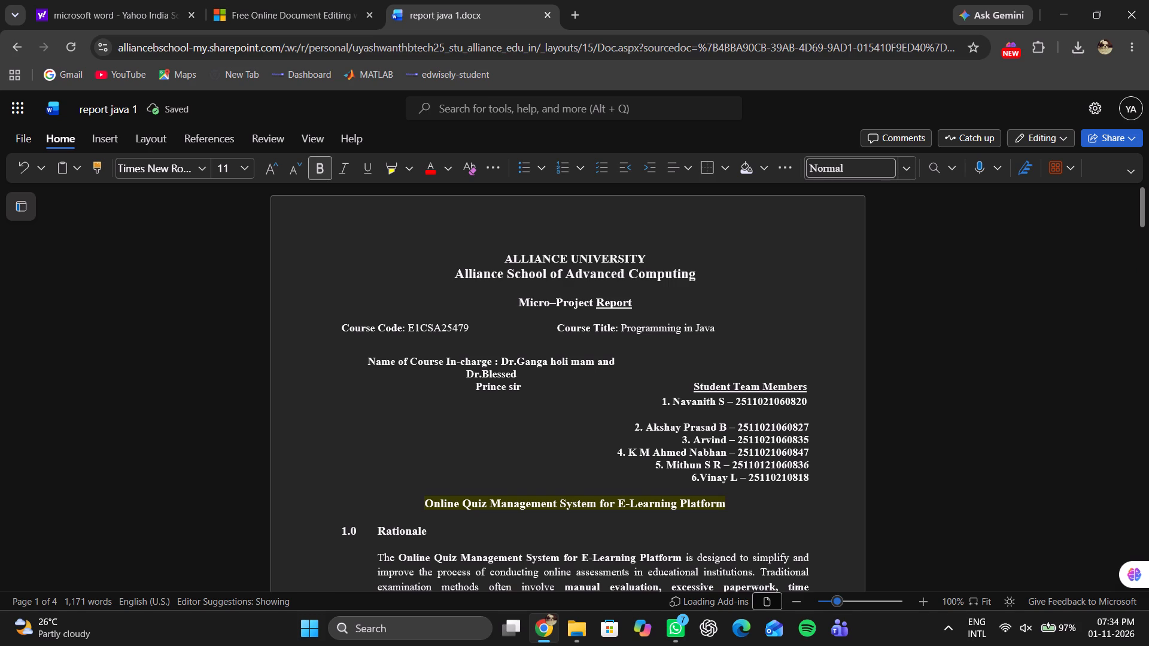
key("BackSpace")
key("BackSpace")
key("BackSpace")
key("BackSpace")
key("BackSpace")
key("BackSpace")
key("BackSpace")
key("BackSpace")
key("BackSpace")
key("BackSpace")
key("BackSpace")
key("BackSpace")
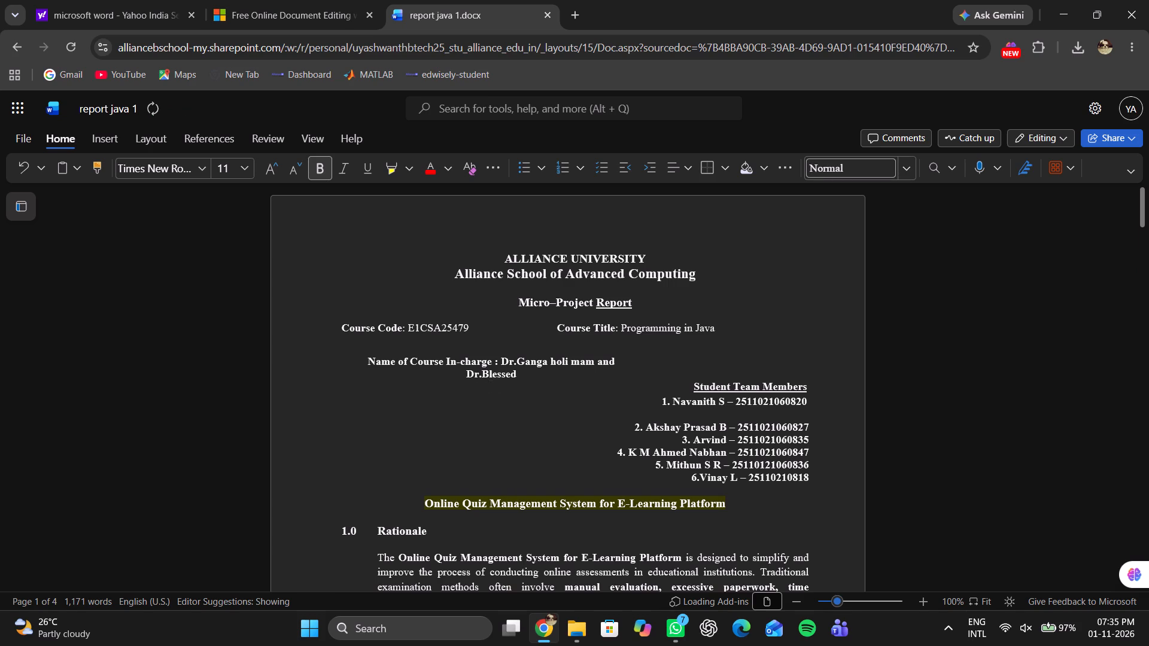
key("BackSpace")
key("BackSpace")
key("BackSpace")
key("BackSpace")
key("BackSpace")
key("BackSpace")
key("BackSpace")
key("BackSpace")
key("BackSpace")
key("BackSpace")
key("BackSpace")
key("BackSpace")
key("BackSpace")
key("BackSpace")
key("BackSpace")
key("BackSpace")
key("BackSpace")
key("BackSpace")
key("BackSpace")
key("BackSpace")
key("BackSpace")
key("BackSpace")
key("BackSpace")
key("BackSpace")
key("BackSpace")
key("BackSpace")
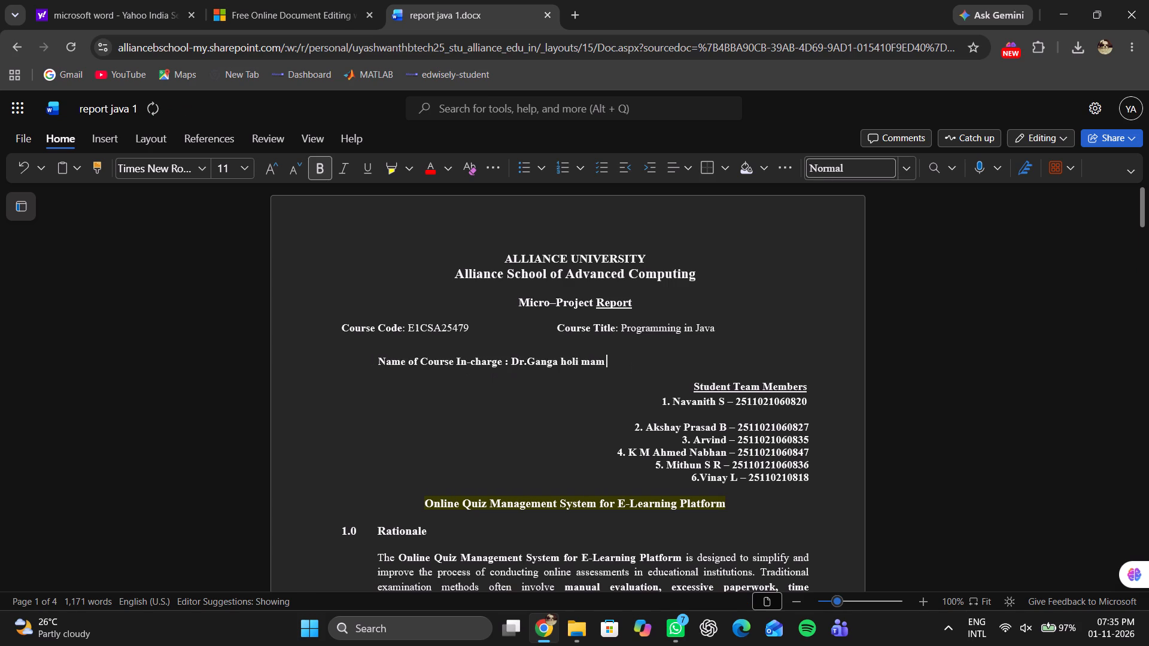
key("BackSpace")
key("BackSpace")
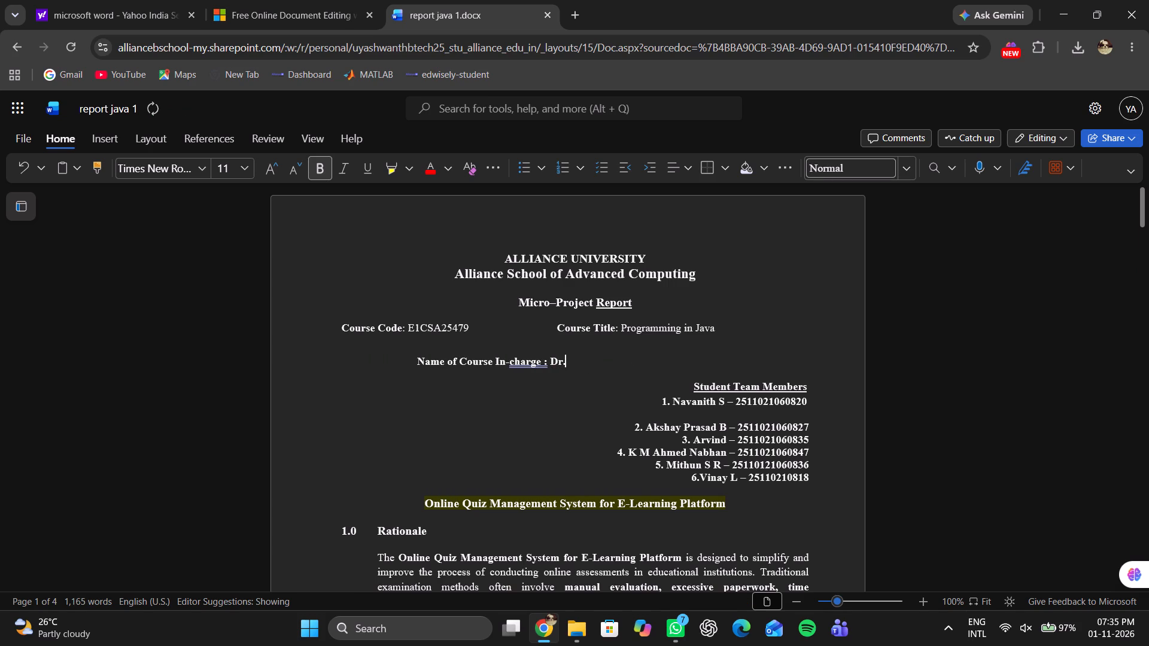
Enter the new course in-charge's name and trailing initial after "Dr.", removing the "a" before the "v" in the name.
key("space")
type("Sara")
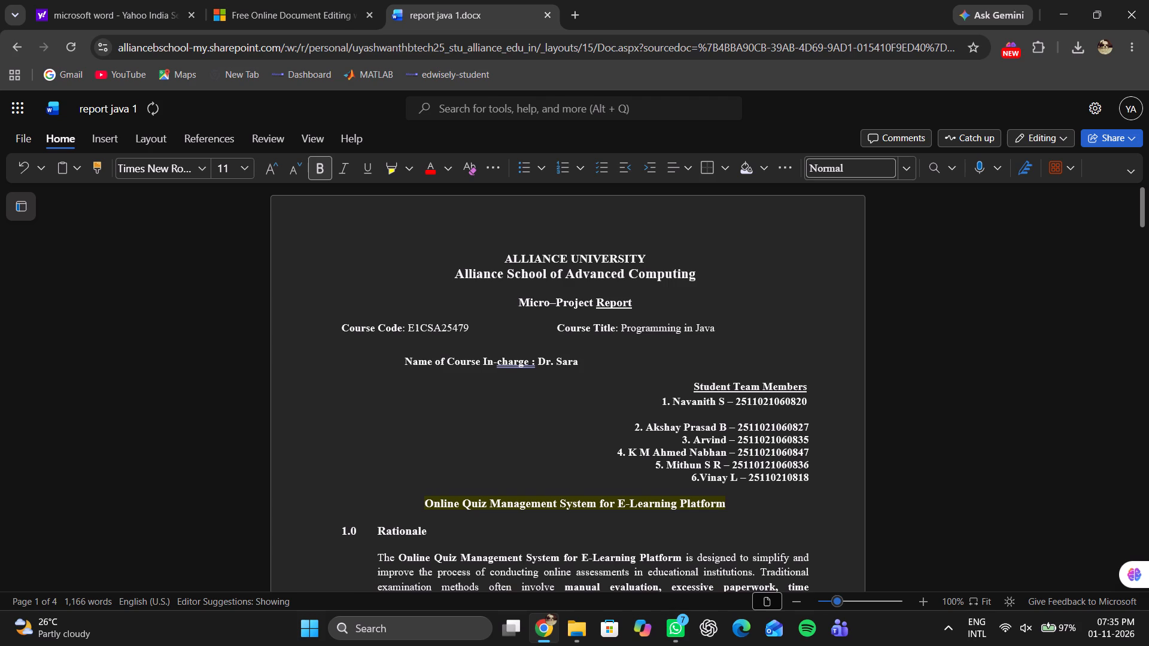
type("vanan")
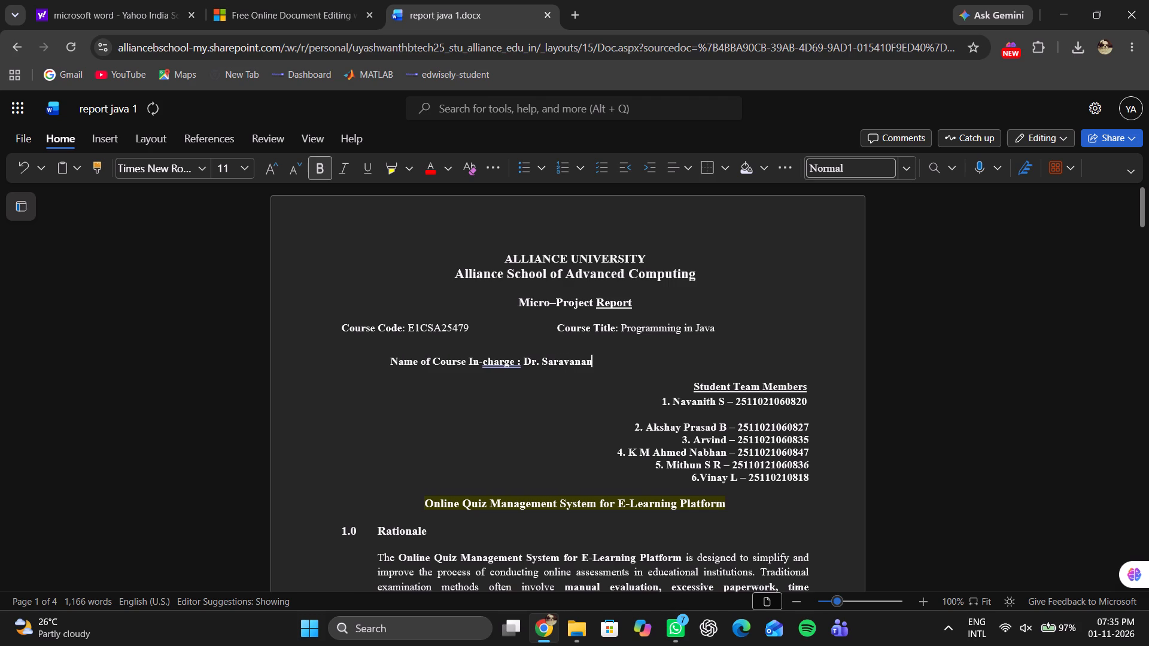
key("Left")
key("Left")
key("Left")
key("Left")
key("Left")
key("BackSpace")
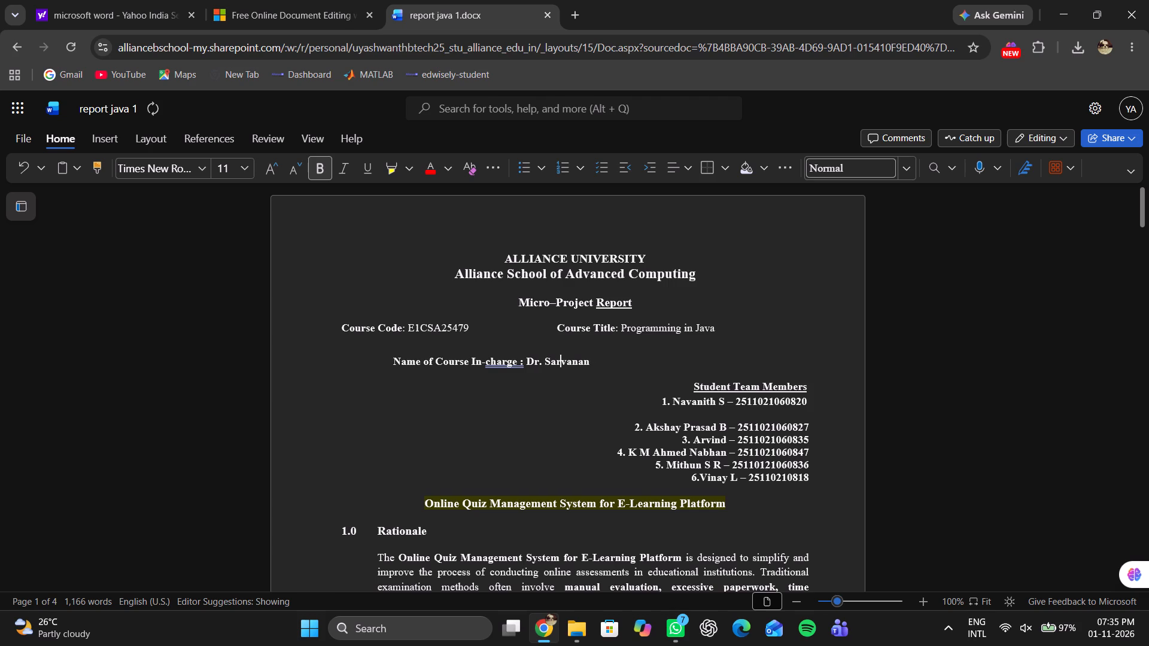
left_click(593, 356)
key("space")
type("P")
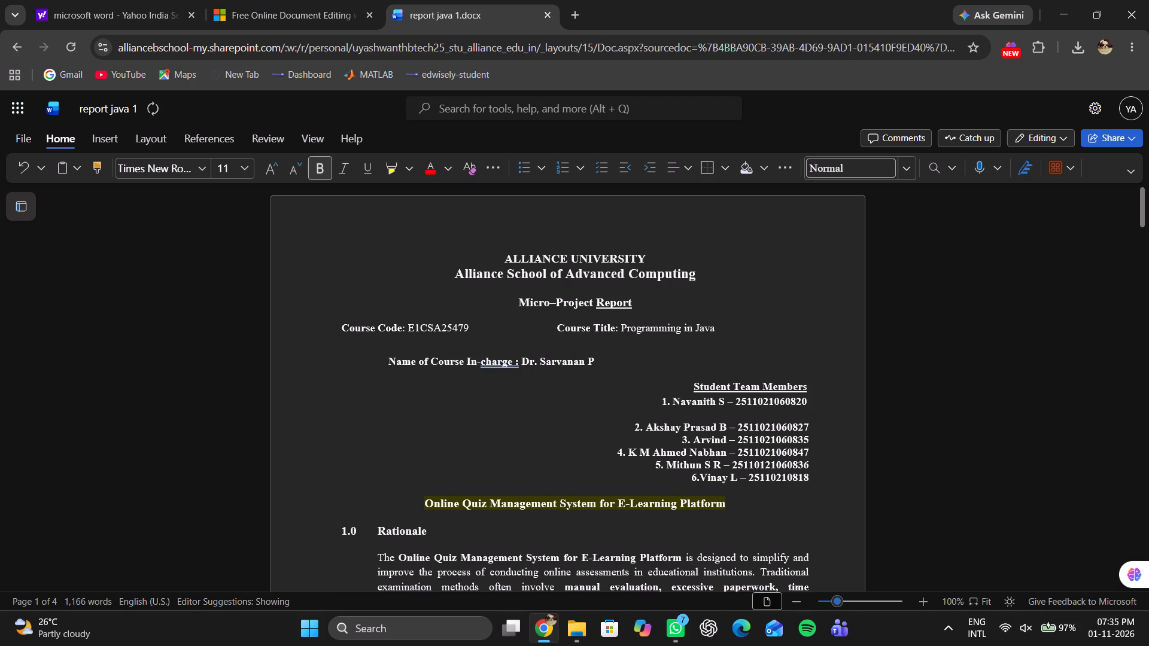
Ignore once the grammar suggestion about the space before the colon in "In-charge :".
right_click(512, 362)
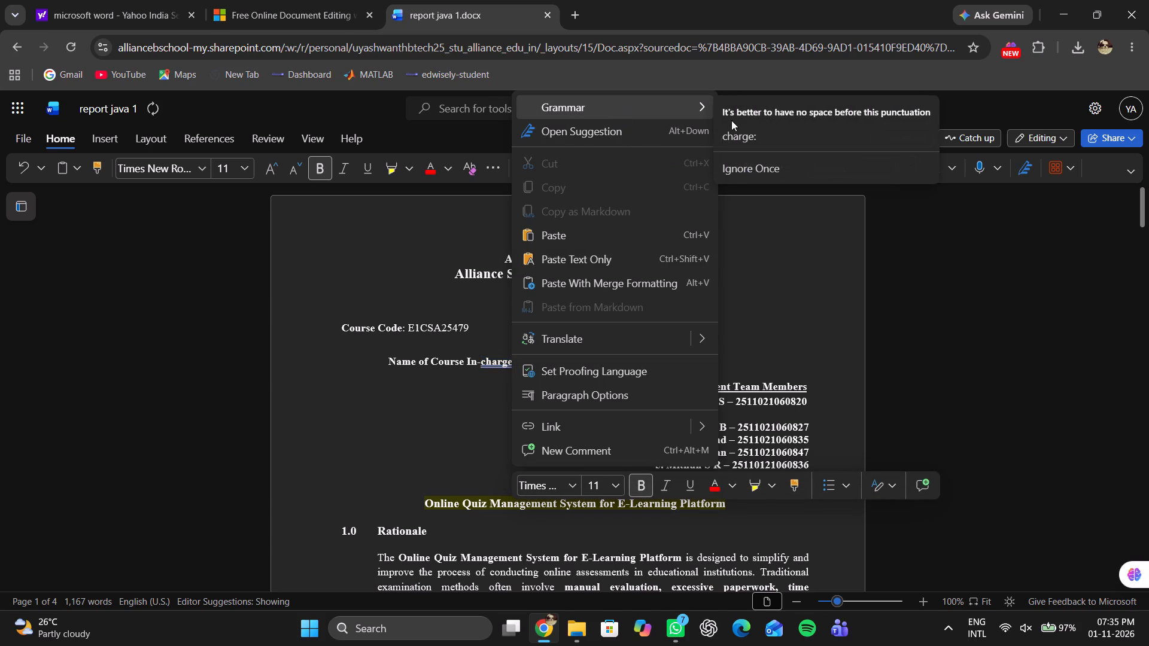
left_click(748, 161)
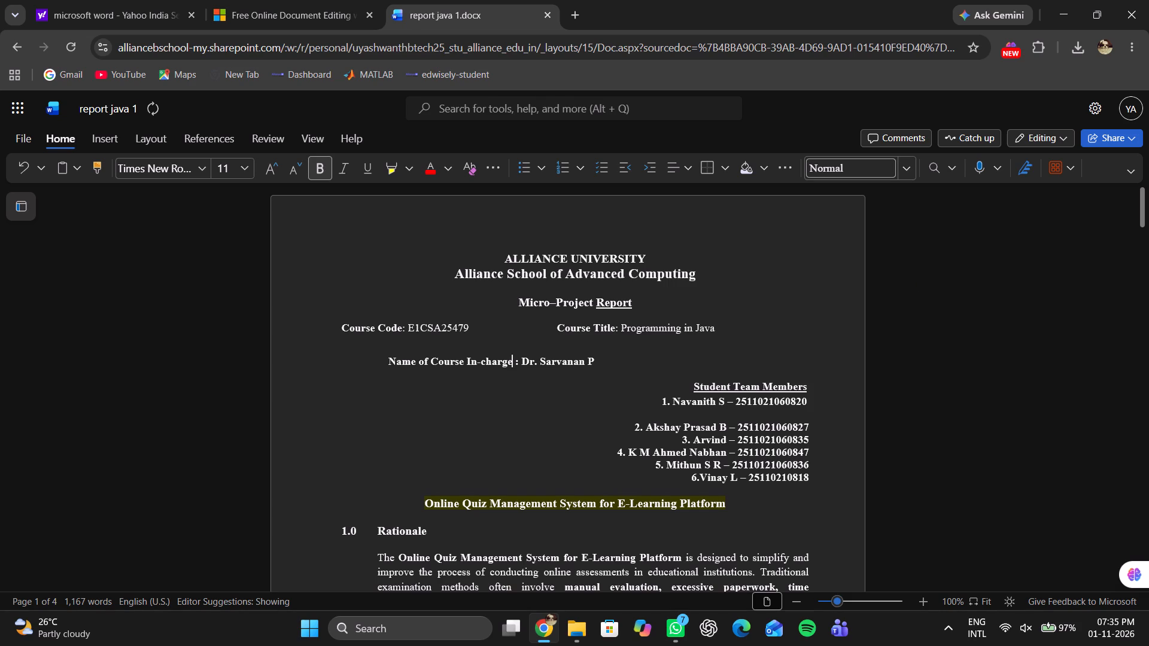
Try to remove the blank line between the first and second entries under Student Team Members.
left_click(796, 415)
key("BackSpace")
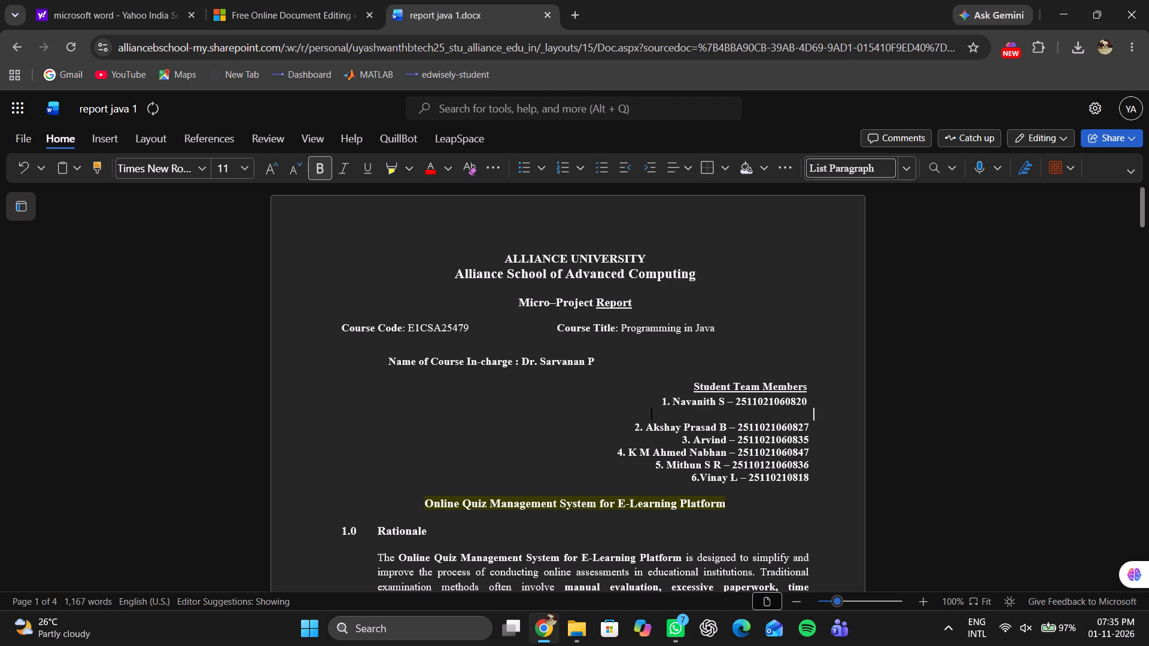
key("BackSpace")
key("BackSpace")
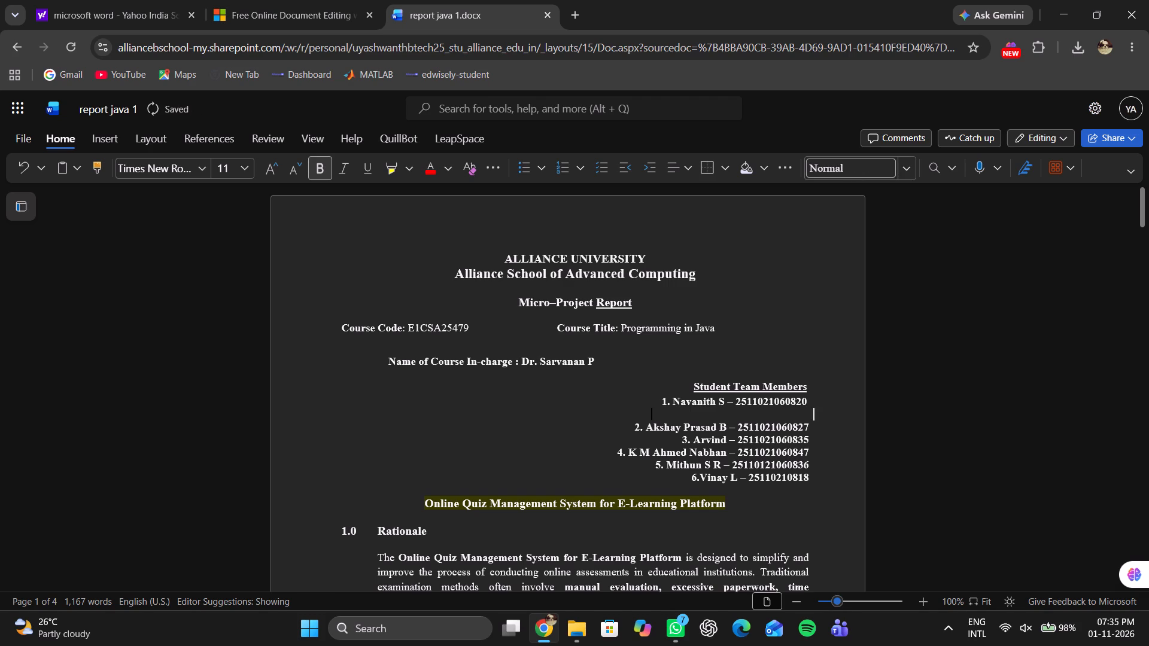
Delete the last three digits of the first student team member's registration number.
left_click(820, 404)
key("backslash")
key("BackSpace")
key("BackSpace")
key("BackSpace")
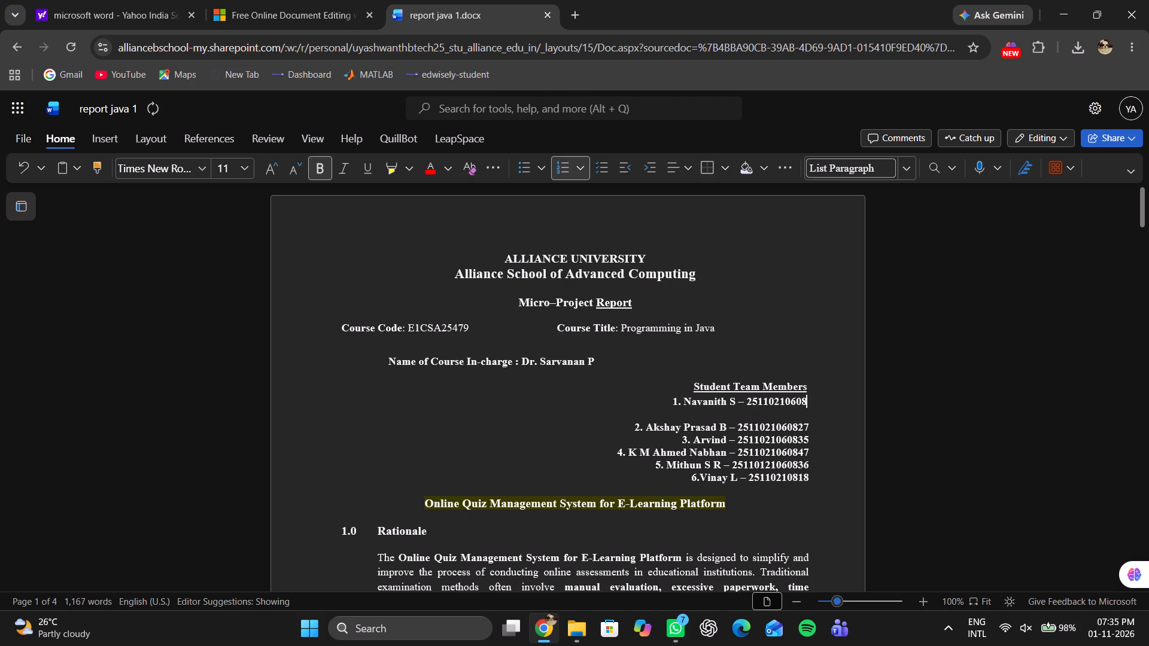
key("BackSpace")
Delete the second to sixth entries from the Student Team Members list.
key("Down")
key("Down")
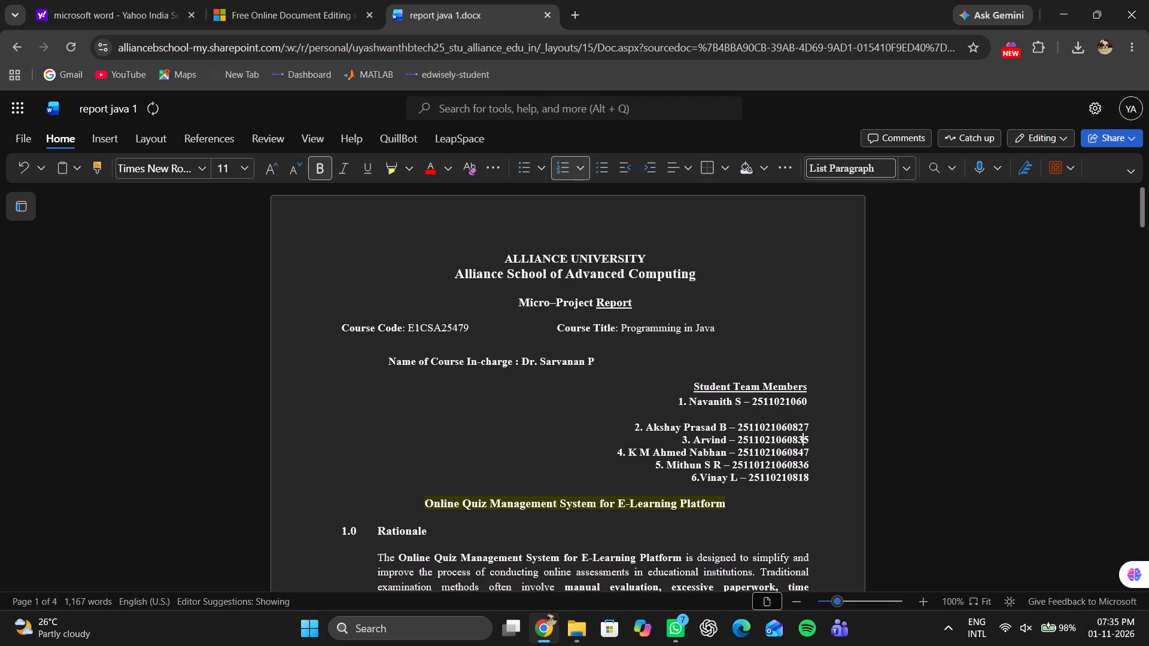
key("Up")
key("Right")
left_click_drag(625, 427, 837, 479)
key("BackSpace")
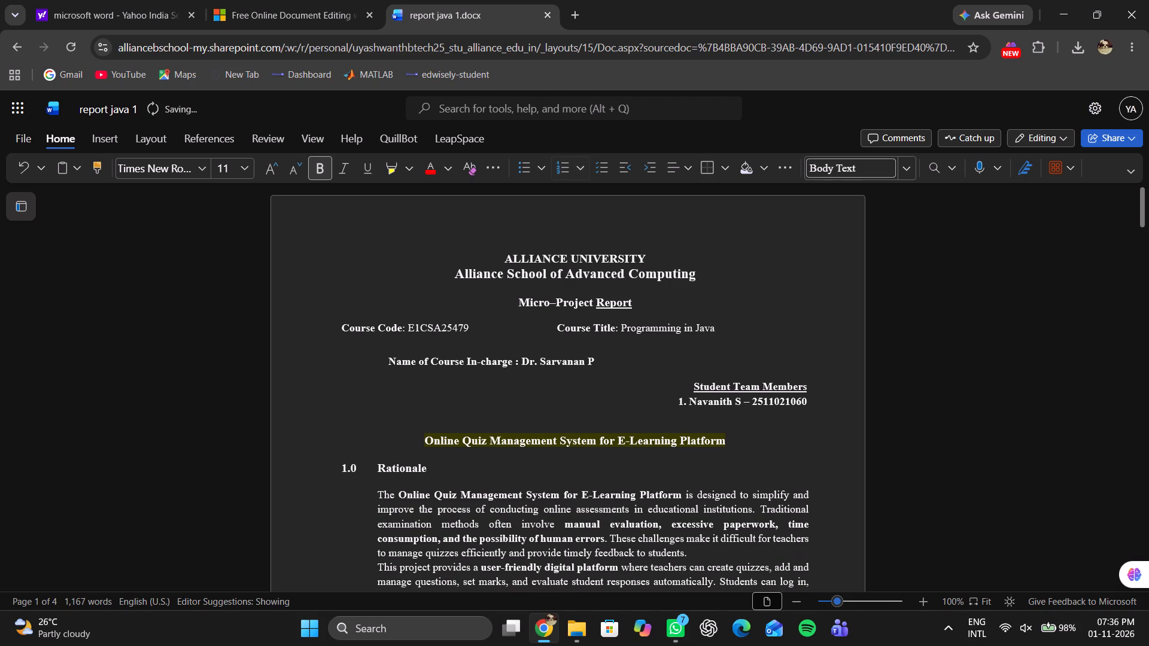
Complete the remaining member's registration number with the new student's last three digits.
left_click(814, 404)
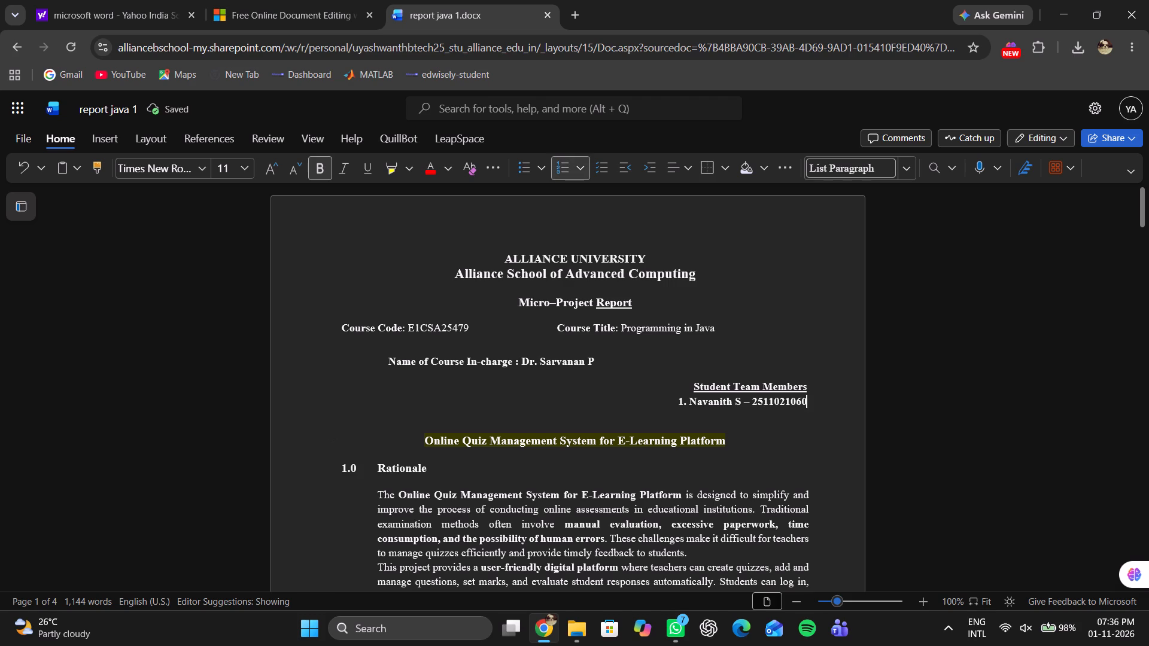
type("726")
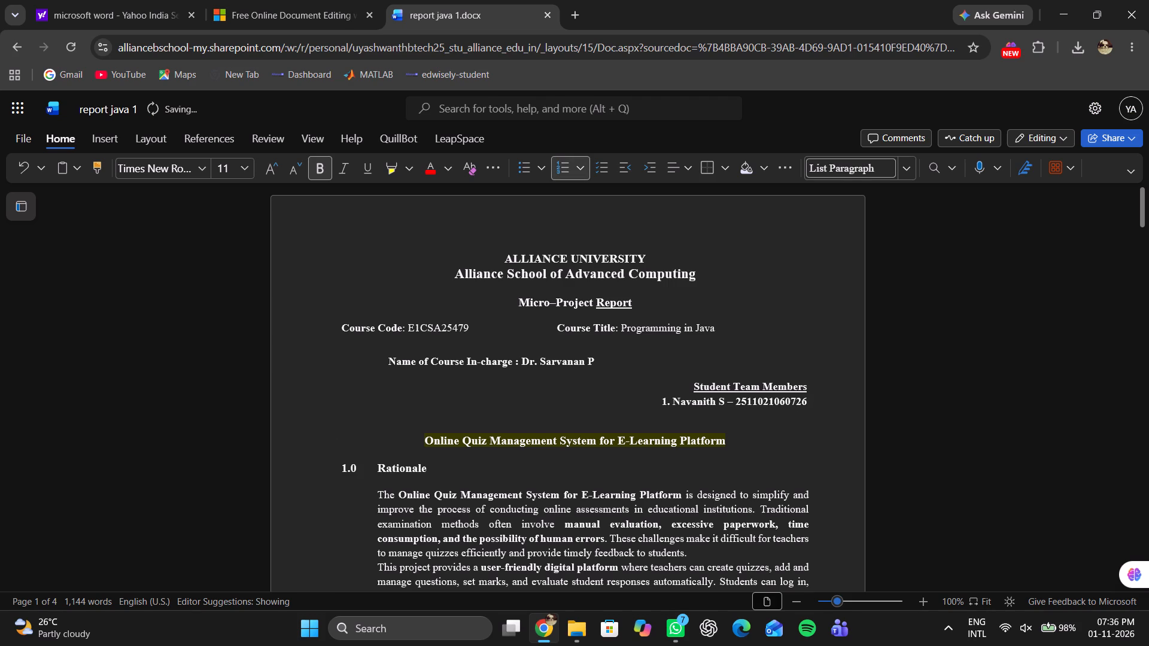
Replace the name in the first Student Team Members entry with the new student's name, keeping the dash and registration number.
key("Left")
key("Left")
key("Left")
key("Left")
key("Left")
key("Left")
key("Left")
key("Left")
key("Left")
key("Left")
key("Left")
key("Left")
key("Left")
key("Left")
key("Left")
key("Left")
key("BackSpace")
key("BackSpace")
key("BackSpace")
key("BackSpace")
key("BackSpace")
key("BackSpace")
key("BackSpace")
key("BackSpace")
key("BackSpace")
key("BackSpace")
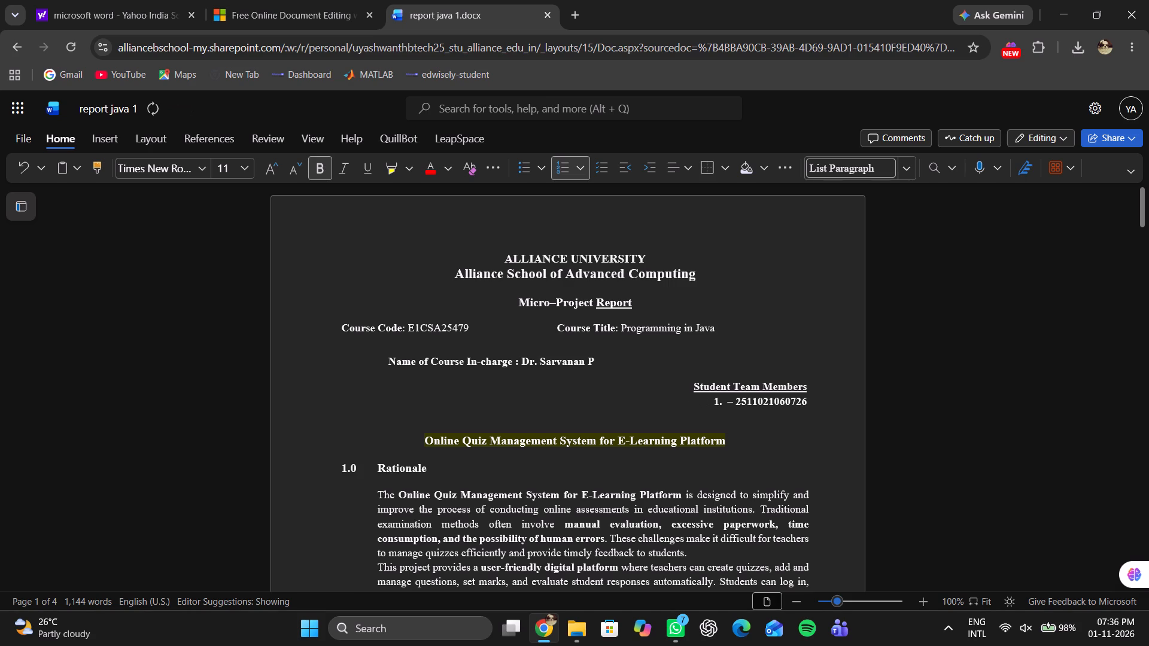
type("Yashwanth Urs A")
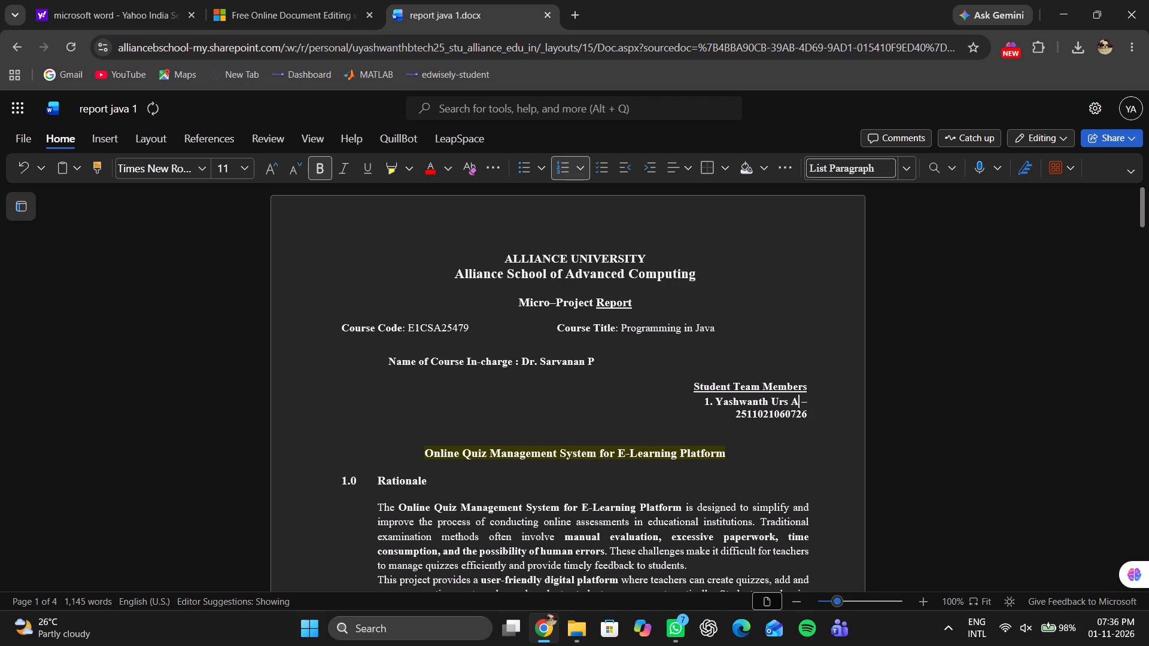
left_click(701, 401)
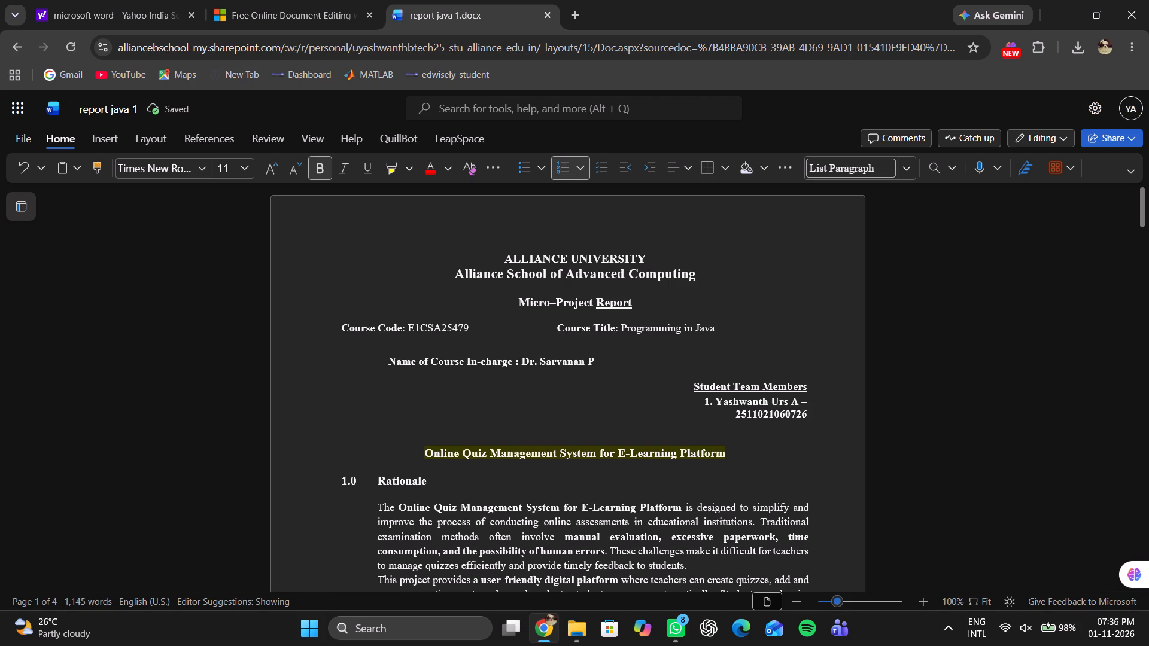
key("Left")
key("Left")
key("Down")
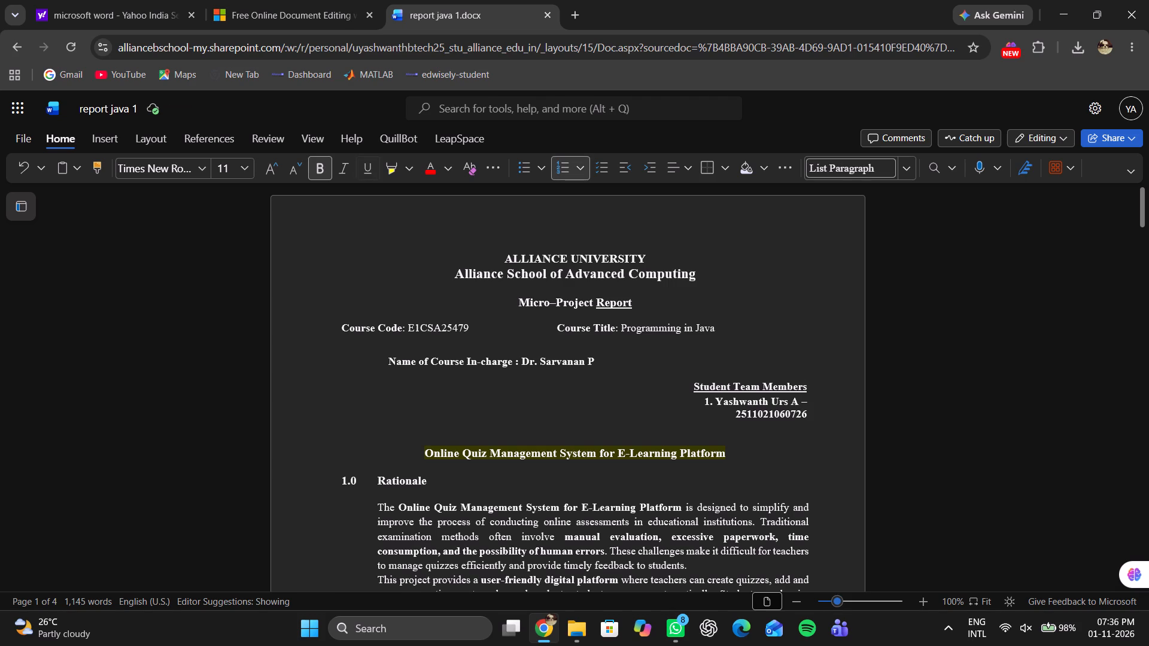
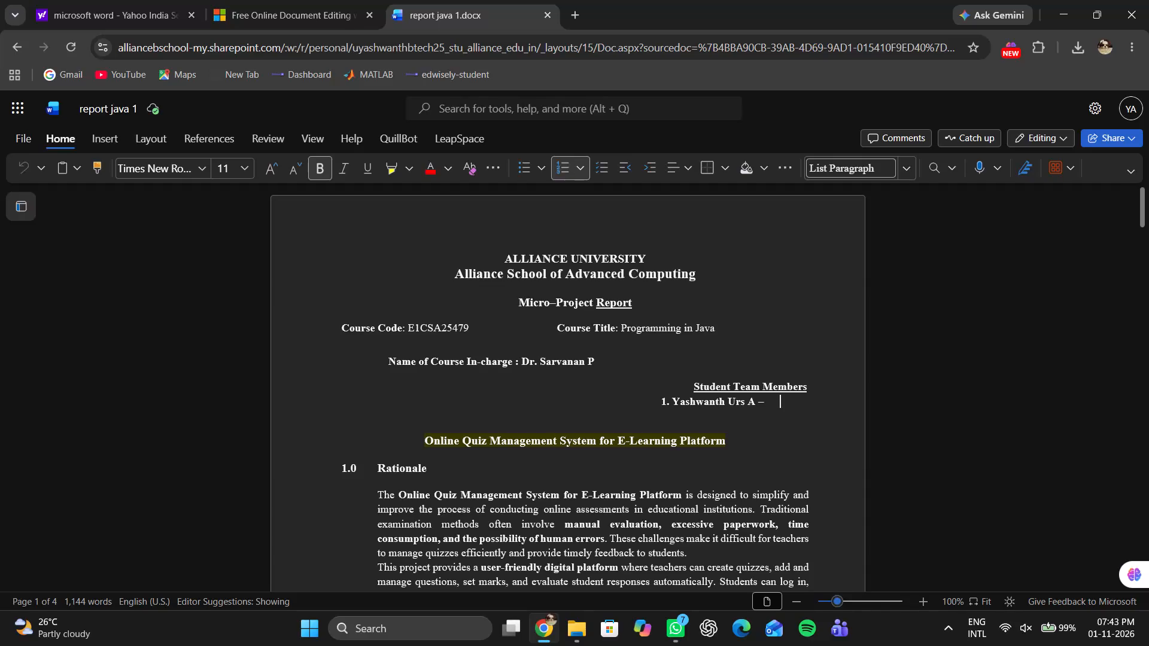
Remove the extra spacing after the dash in the first Student Team Members entry and enter that student's three-digit registration number.
key("BackSpace")
key("BackSpace")
key("BackSpace")
key("BackSpace")
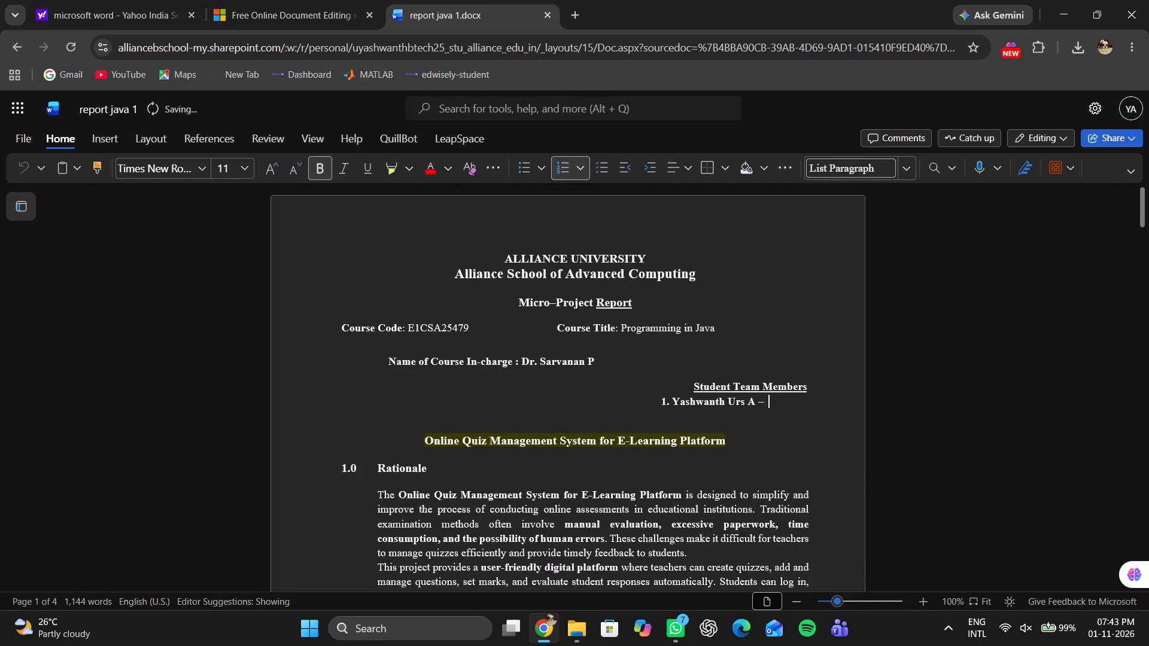
key("BackSpace")
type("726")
Add a second Student Team Members entry with the second student's name, a dash and their three-digit registration number.
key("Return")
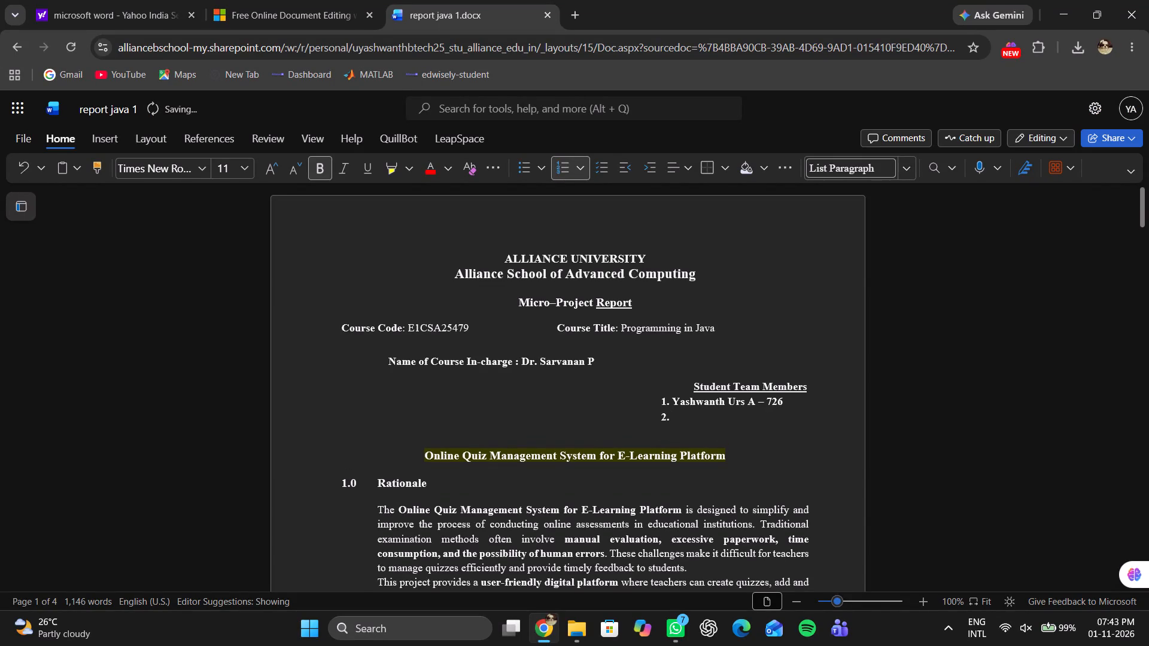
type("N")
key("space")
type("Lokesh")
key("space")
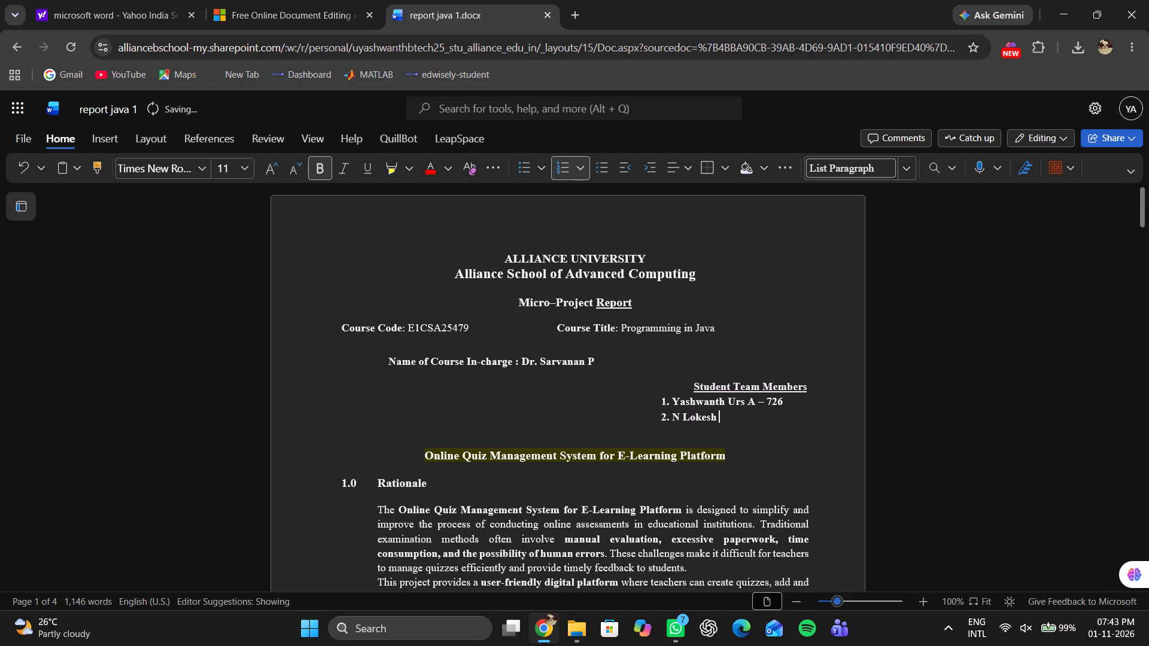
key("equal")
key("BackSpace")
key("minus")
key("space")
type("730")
Add a third Student Team Members entry with the third student's name, a dash and their three-digit registration number.
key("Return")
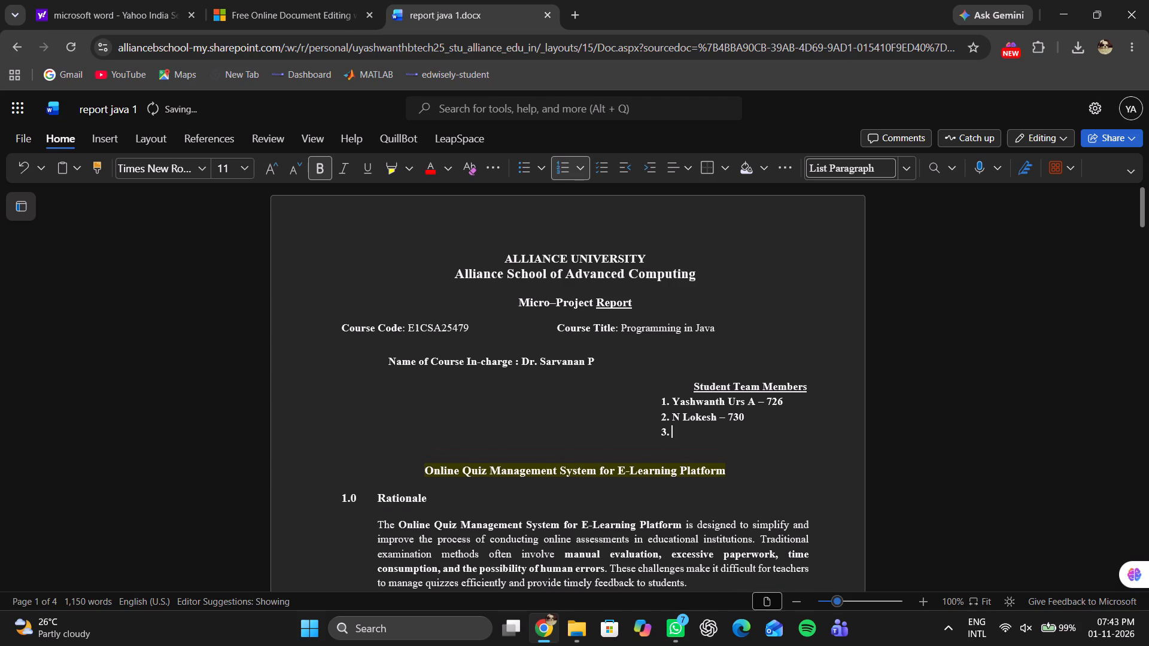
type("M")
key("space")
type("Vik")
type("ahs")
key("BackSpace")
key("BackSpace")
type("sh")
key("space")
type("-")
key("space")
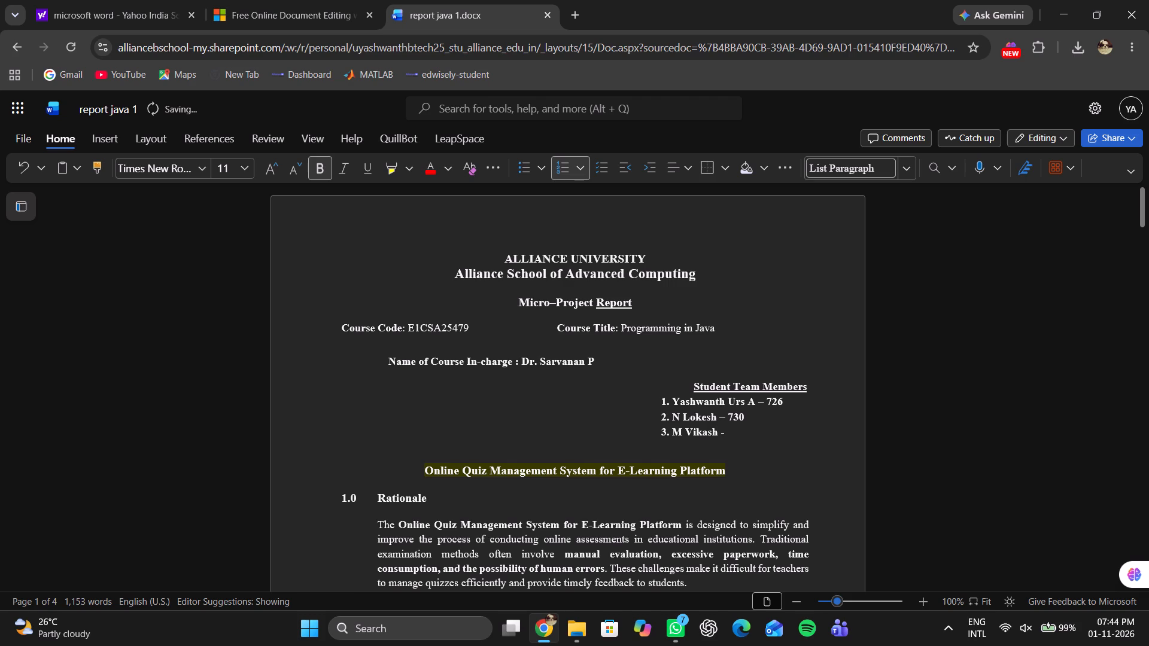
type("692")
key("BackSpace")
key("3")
Add a fourth Student Team Members entry with the fourth student's name, capitalized final initial, a dash and their three-digit registration number.
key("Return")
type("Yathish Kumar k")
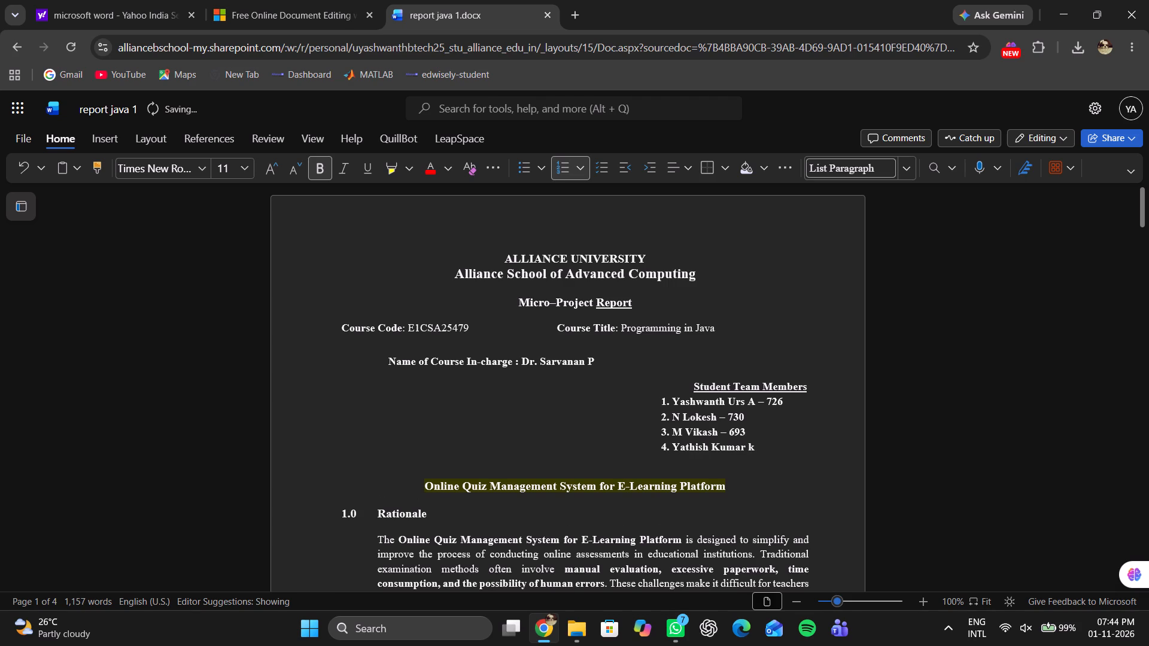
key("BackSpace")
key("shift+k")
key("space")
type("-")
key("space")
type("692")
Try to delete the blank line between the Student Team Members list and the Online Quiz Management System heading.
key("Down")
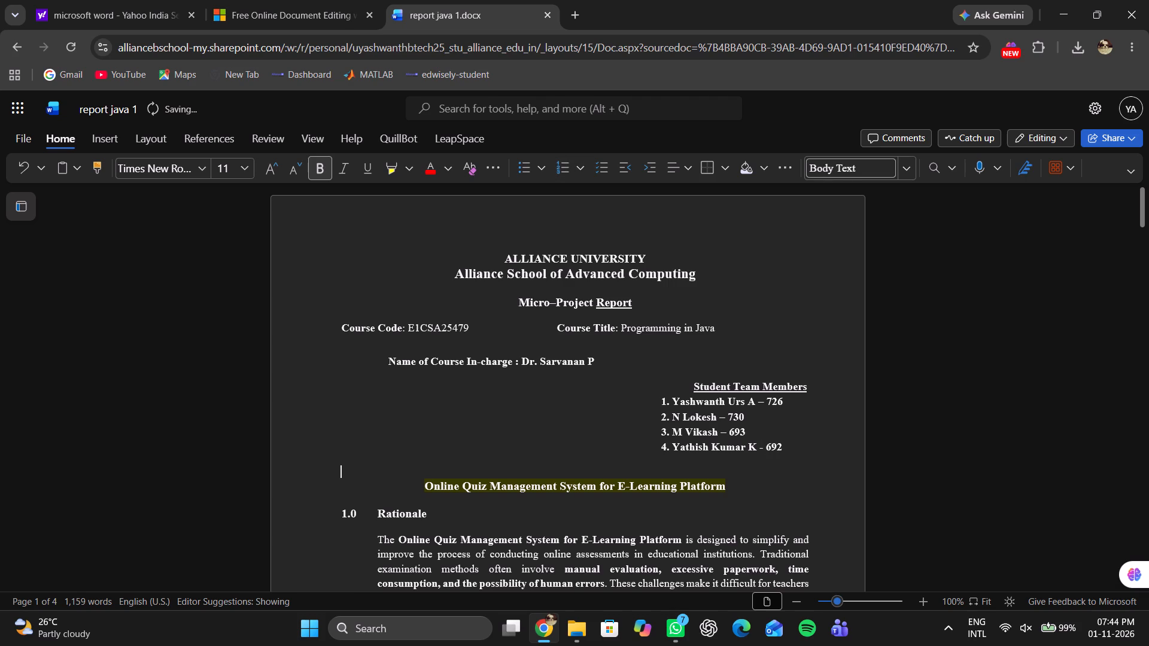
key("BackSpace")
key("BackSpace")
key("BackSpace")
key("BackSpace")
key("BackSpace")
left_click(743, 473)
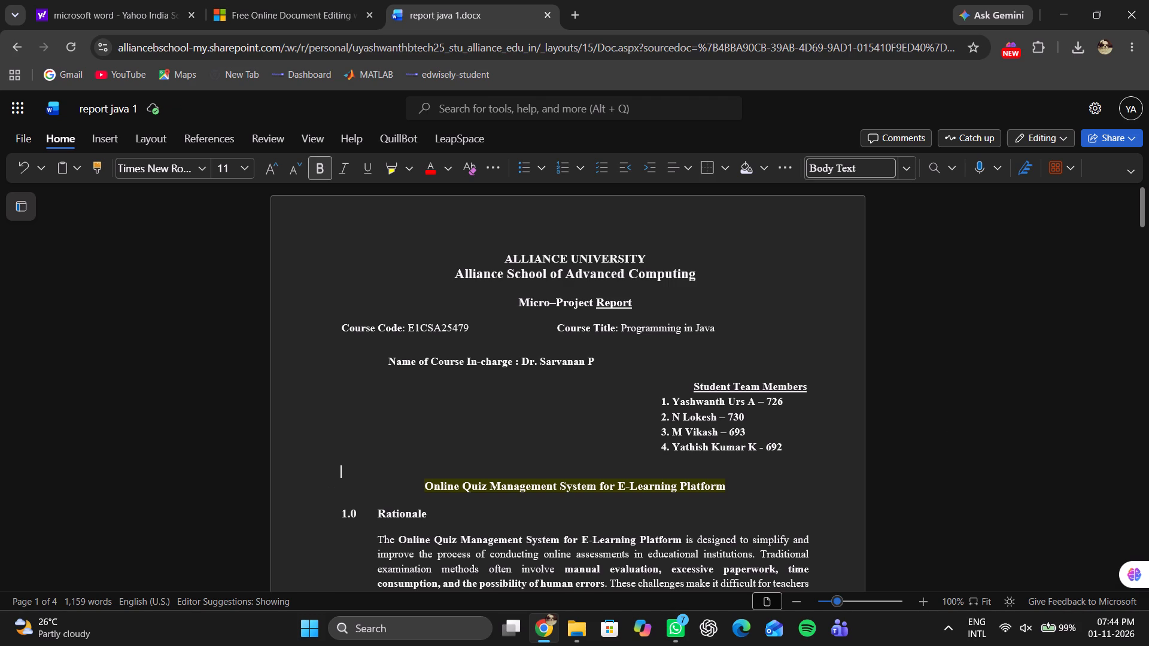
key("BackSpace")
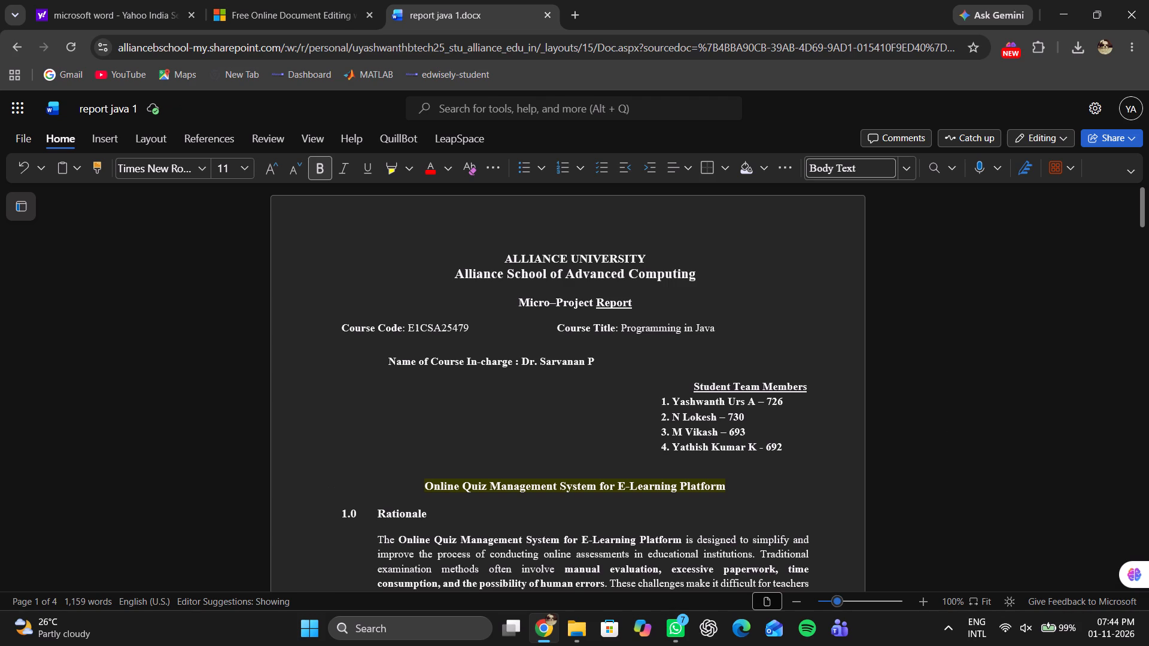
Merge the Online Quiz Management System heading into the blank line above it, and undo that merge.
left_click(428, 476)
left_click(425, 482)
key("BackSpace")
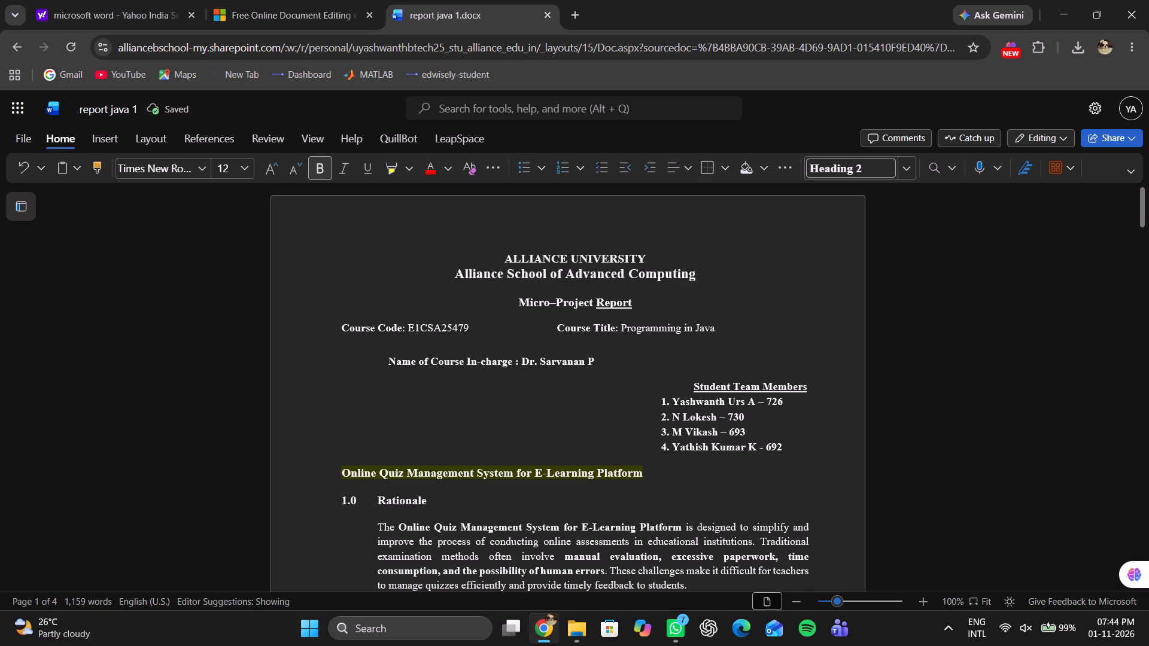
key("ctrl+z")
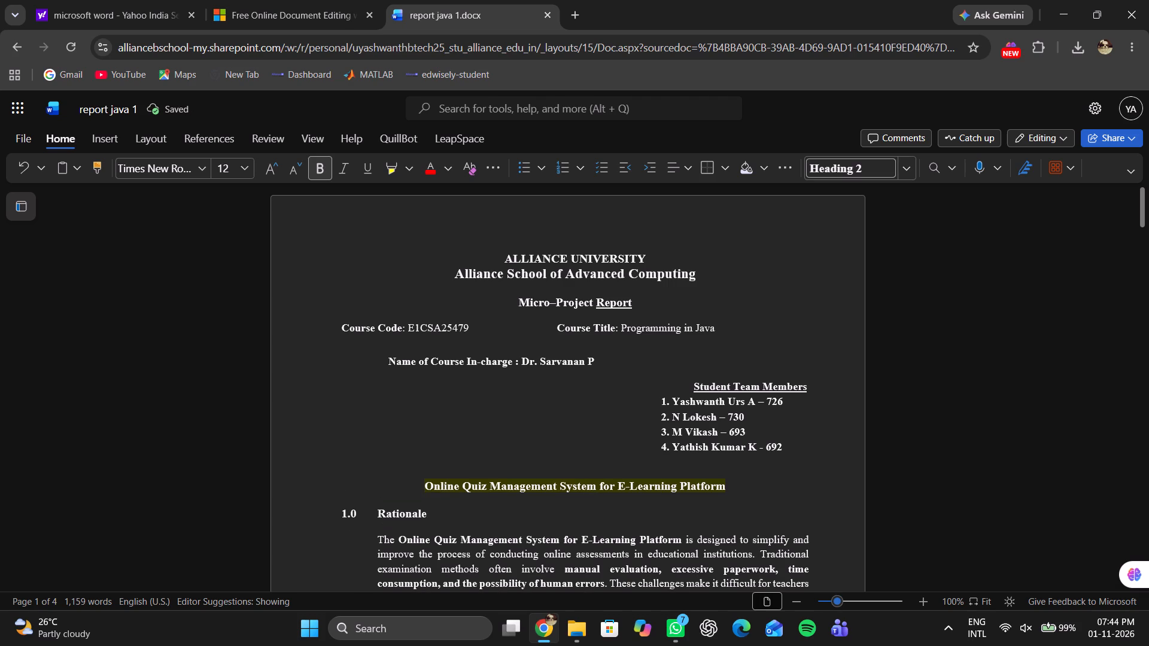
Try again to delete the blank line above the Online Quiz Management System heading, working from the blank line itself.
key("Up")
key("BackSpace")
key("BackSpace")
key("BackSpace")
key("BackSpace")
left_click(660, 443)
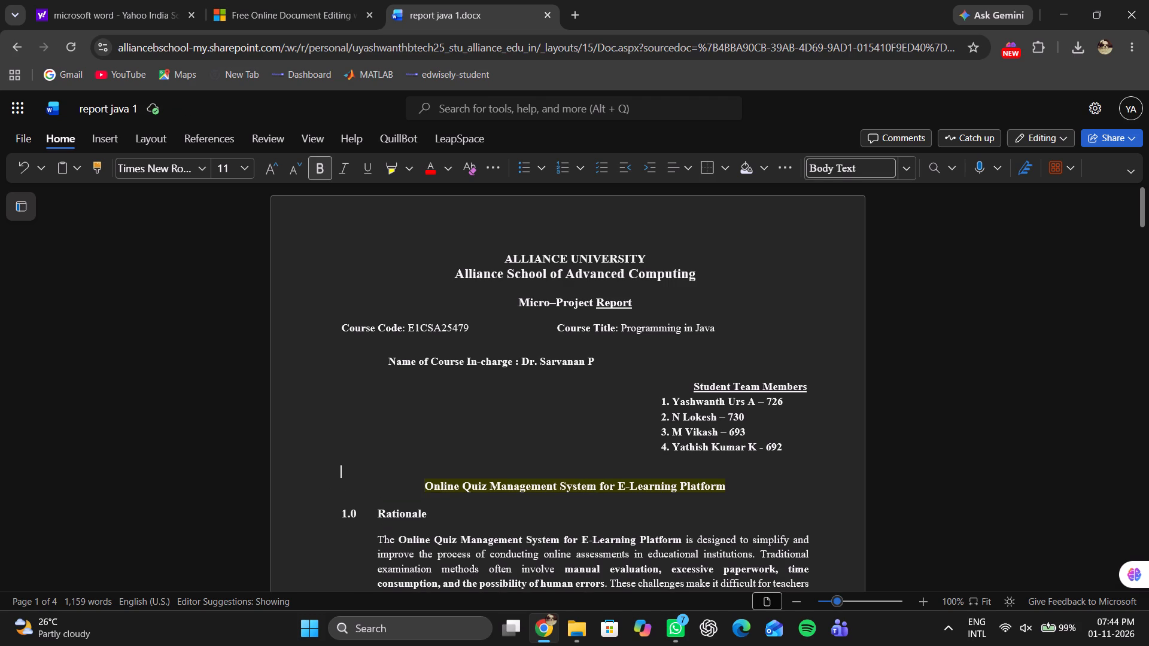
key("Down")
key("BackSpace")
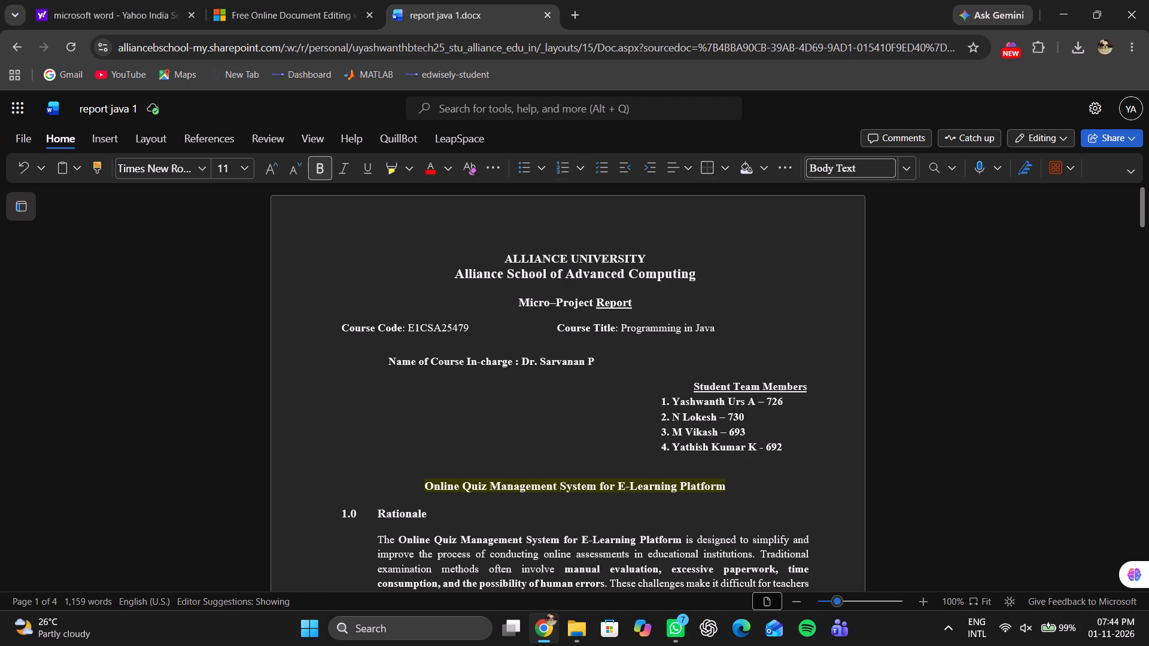
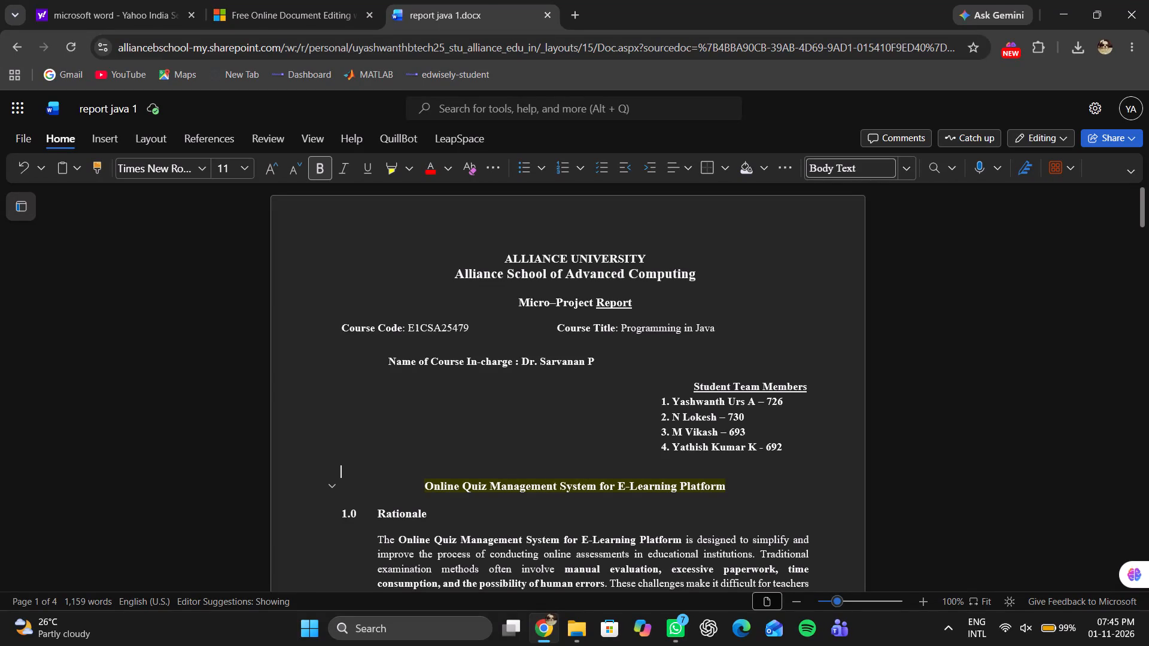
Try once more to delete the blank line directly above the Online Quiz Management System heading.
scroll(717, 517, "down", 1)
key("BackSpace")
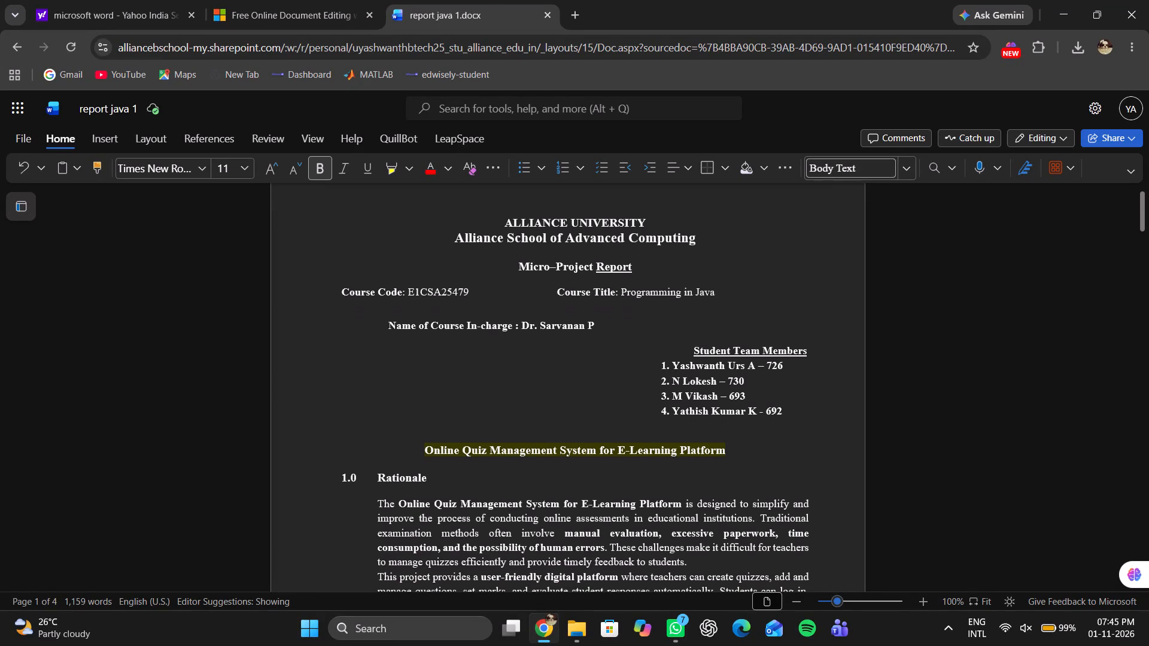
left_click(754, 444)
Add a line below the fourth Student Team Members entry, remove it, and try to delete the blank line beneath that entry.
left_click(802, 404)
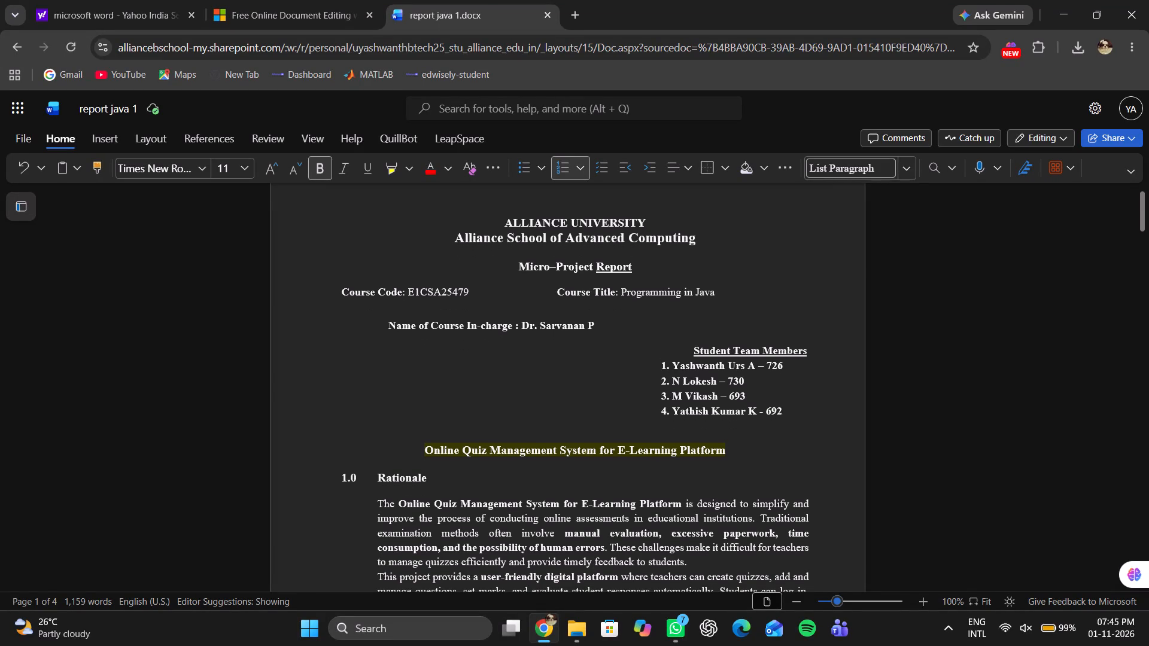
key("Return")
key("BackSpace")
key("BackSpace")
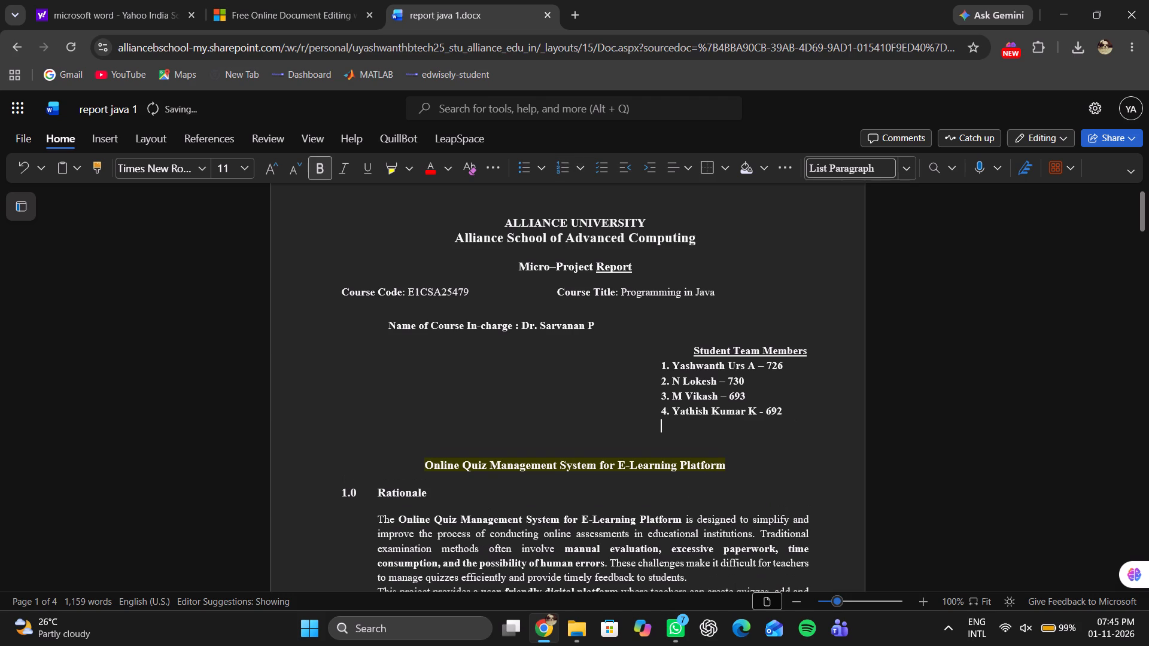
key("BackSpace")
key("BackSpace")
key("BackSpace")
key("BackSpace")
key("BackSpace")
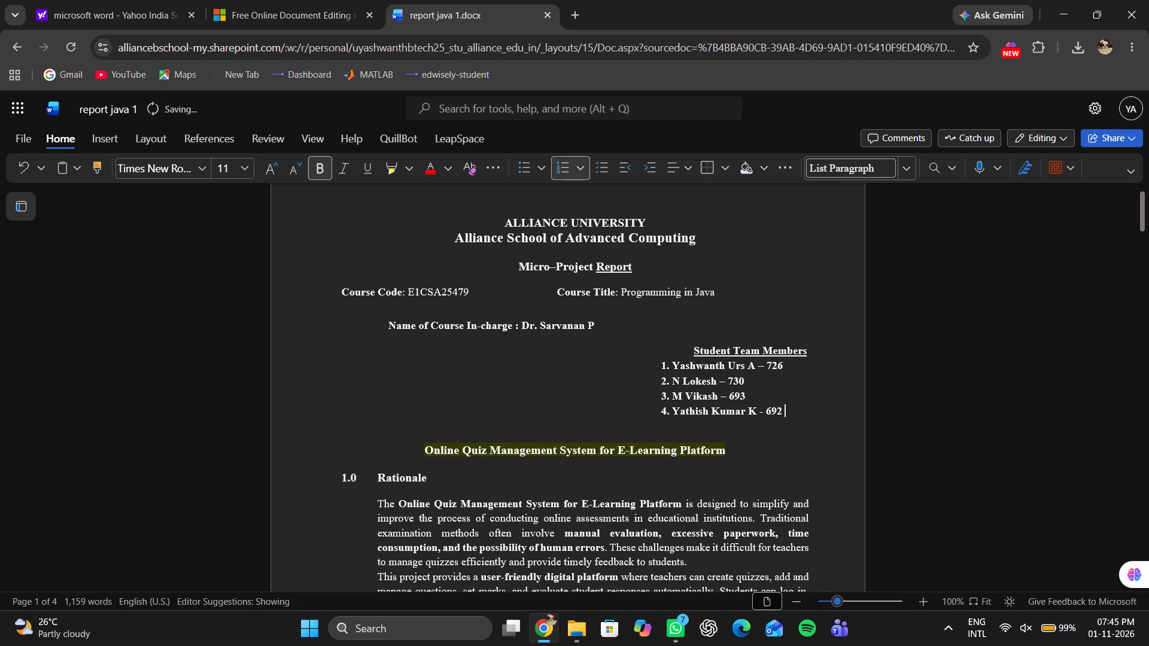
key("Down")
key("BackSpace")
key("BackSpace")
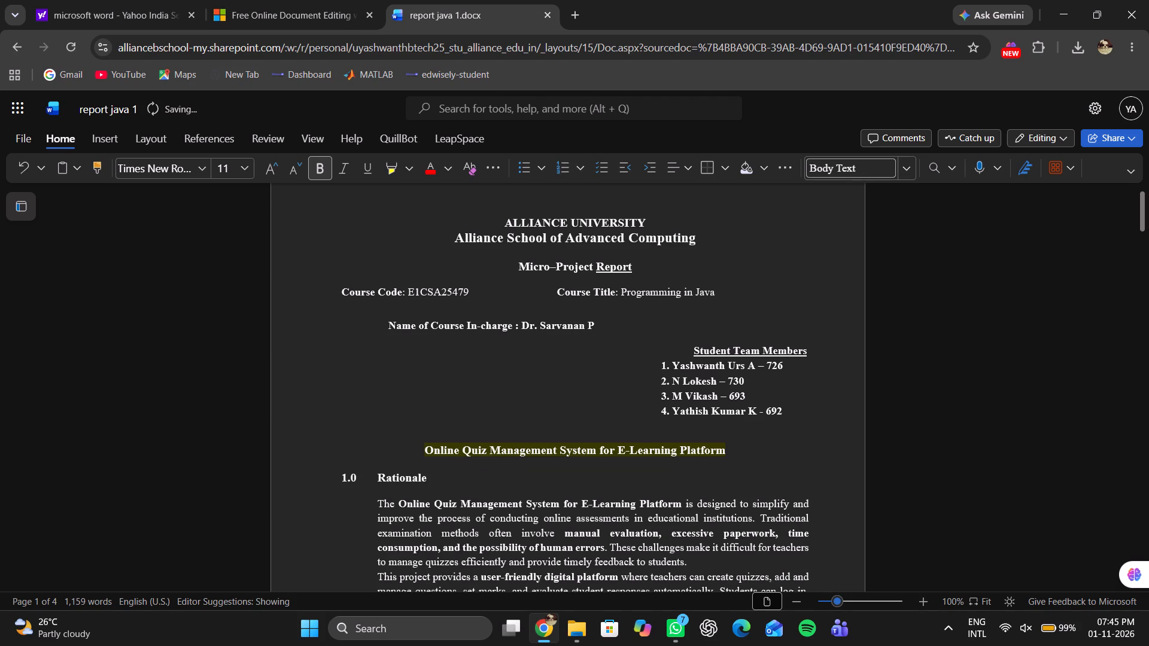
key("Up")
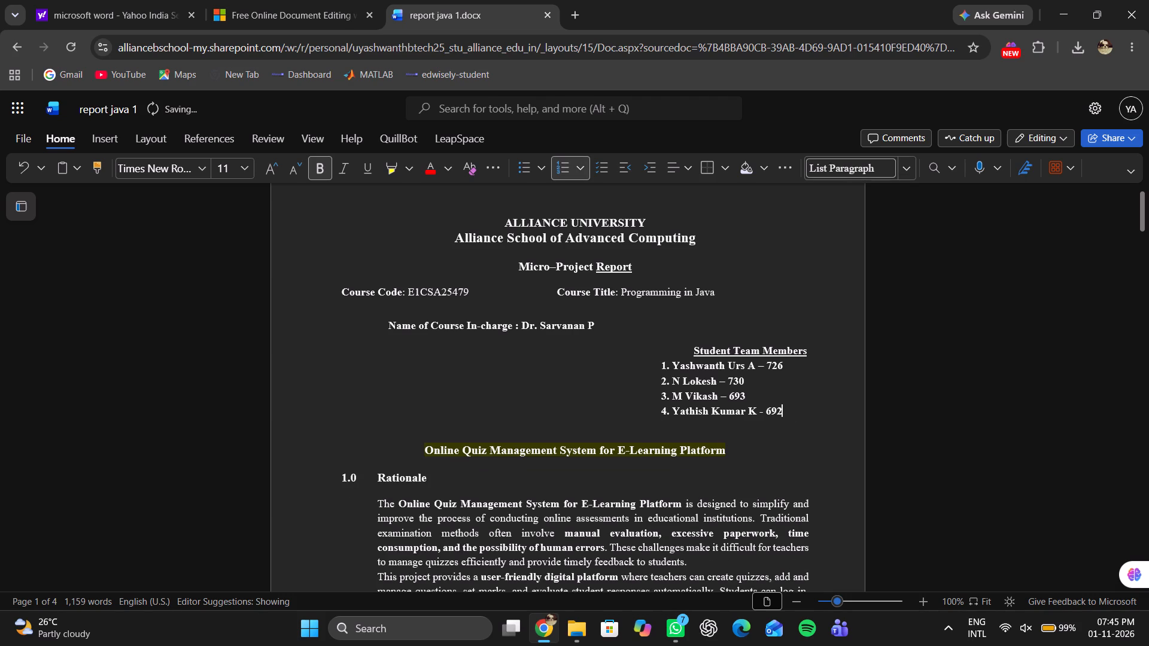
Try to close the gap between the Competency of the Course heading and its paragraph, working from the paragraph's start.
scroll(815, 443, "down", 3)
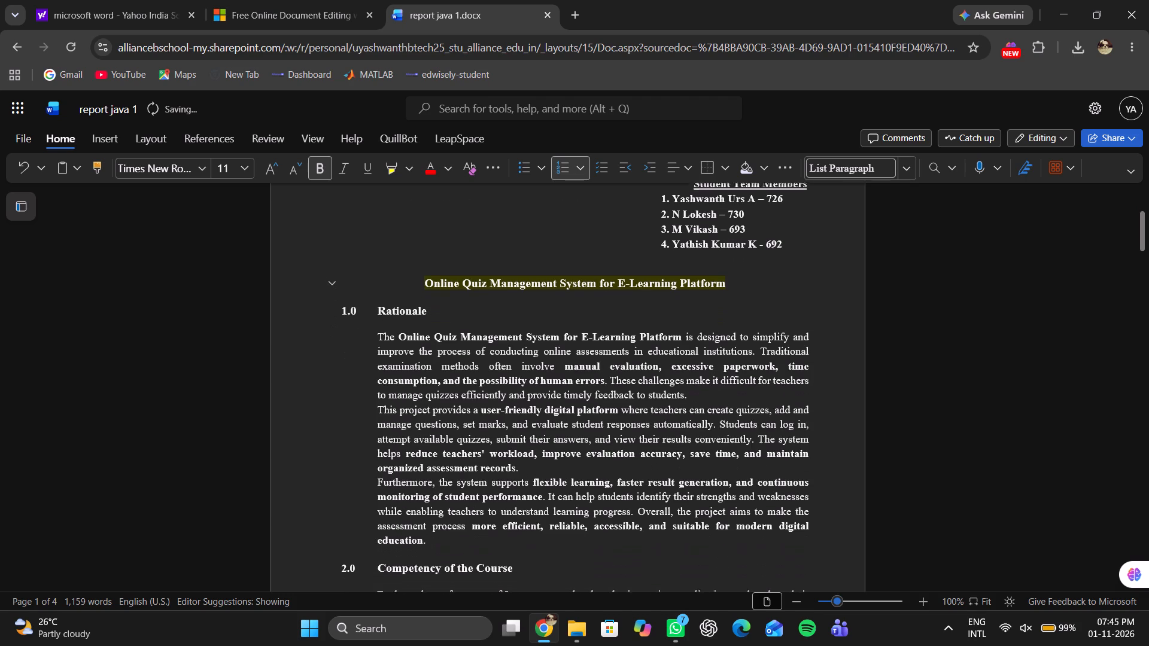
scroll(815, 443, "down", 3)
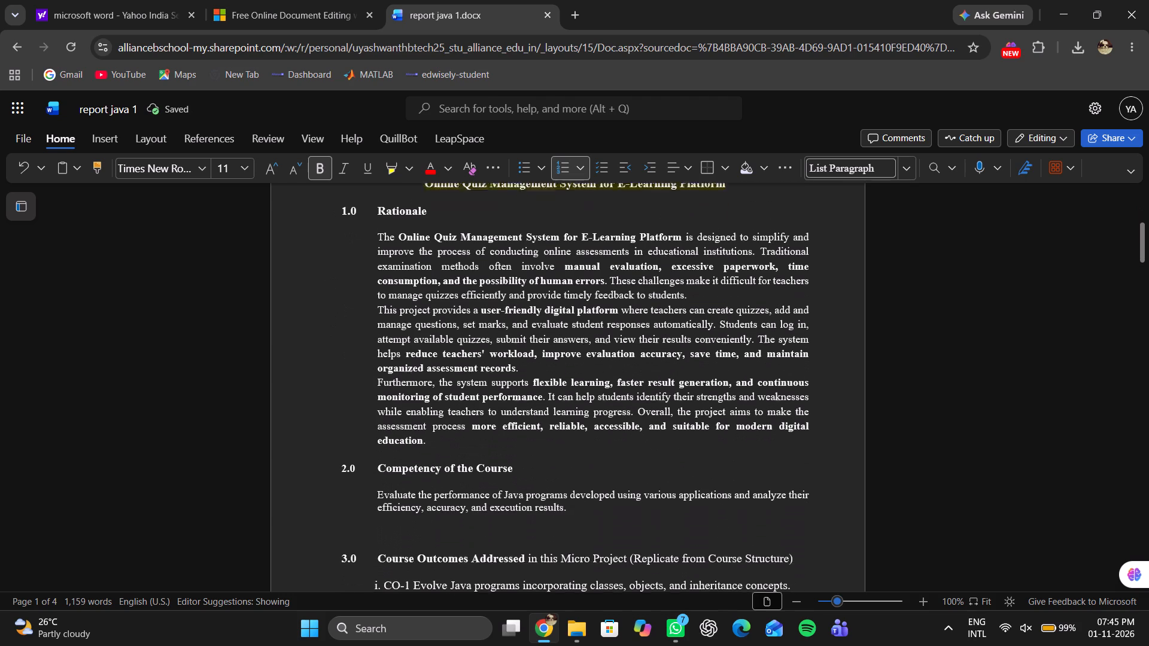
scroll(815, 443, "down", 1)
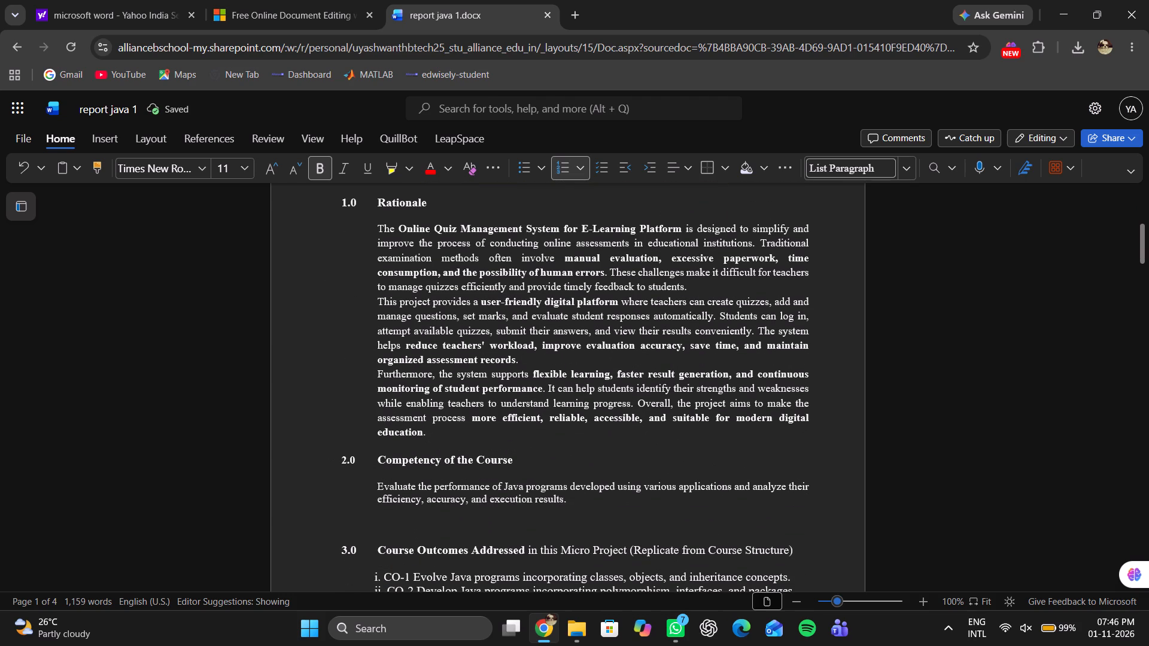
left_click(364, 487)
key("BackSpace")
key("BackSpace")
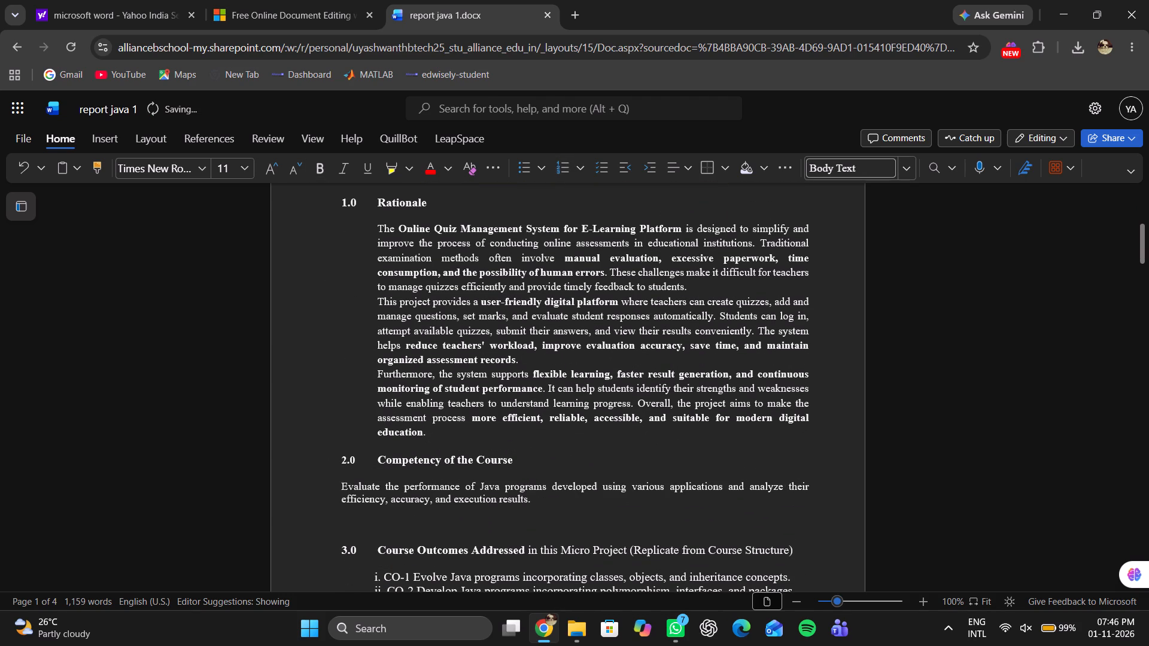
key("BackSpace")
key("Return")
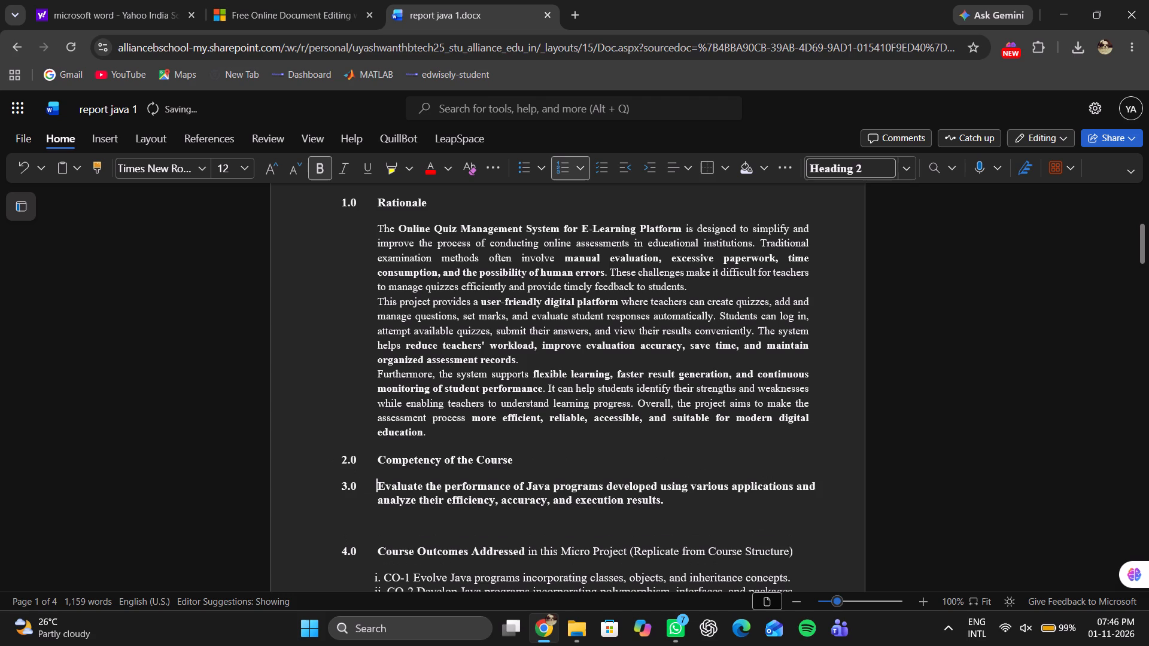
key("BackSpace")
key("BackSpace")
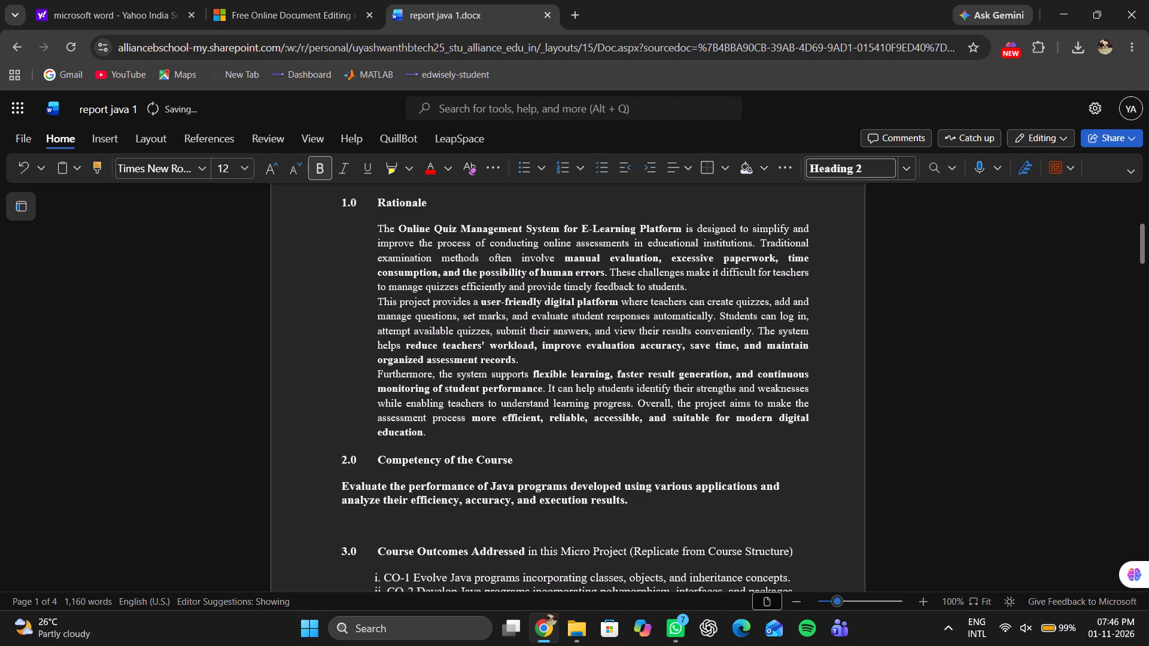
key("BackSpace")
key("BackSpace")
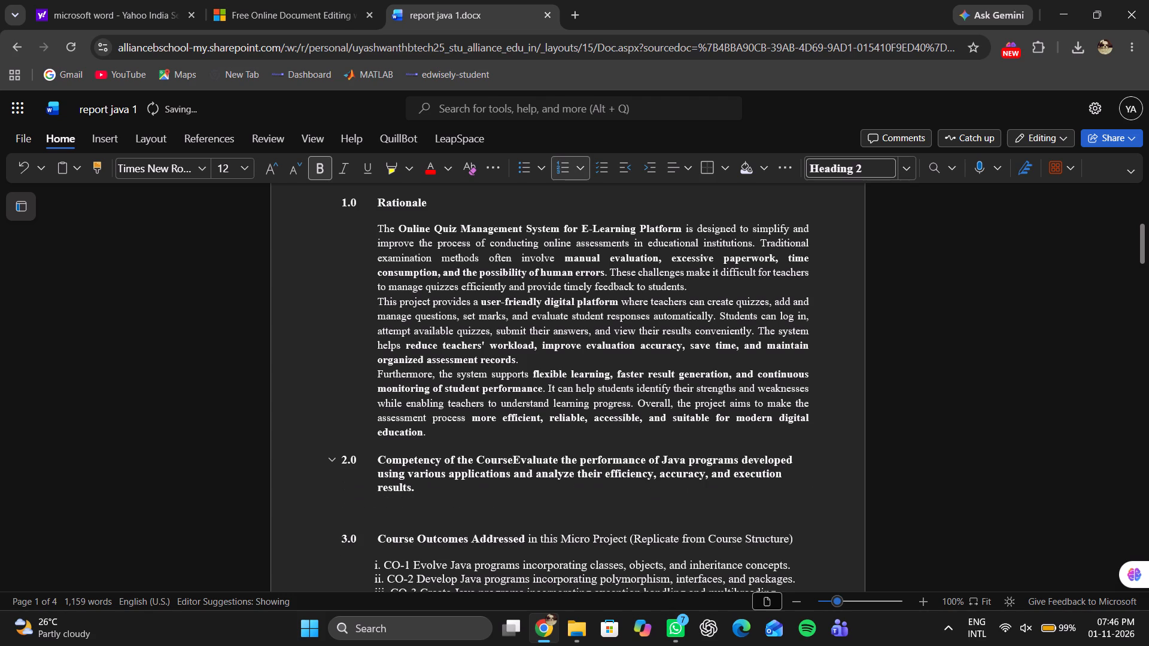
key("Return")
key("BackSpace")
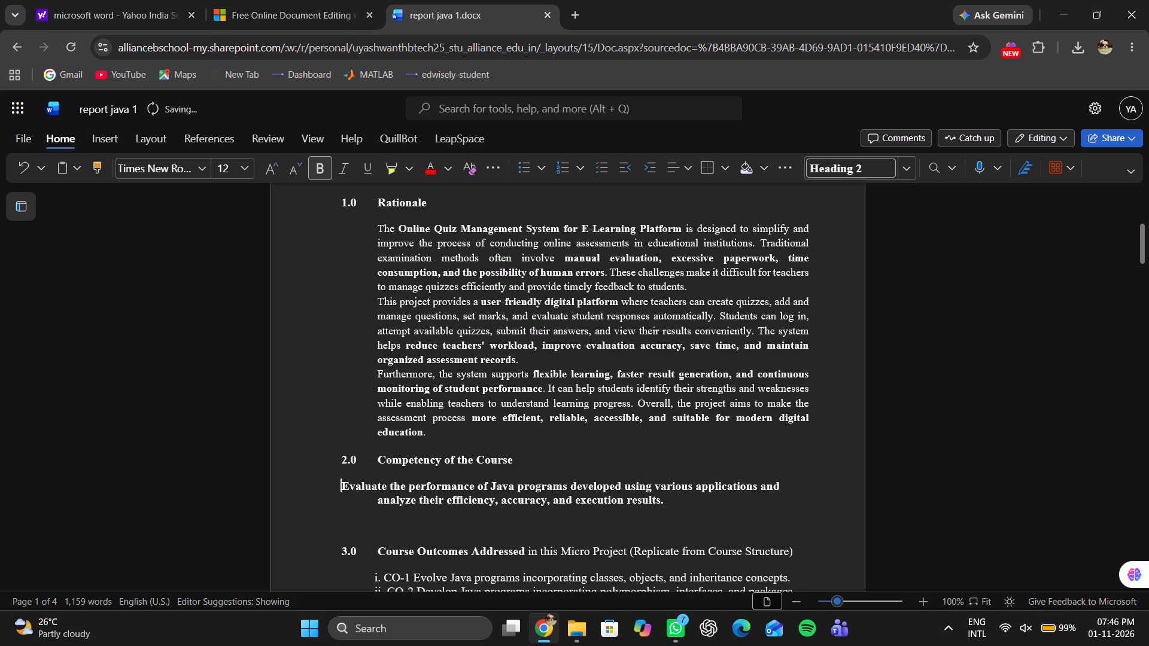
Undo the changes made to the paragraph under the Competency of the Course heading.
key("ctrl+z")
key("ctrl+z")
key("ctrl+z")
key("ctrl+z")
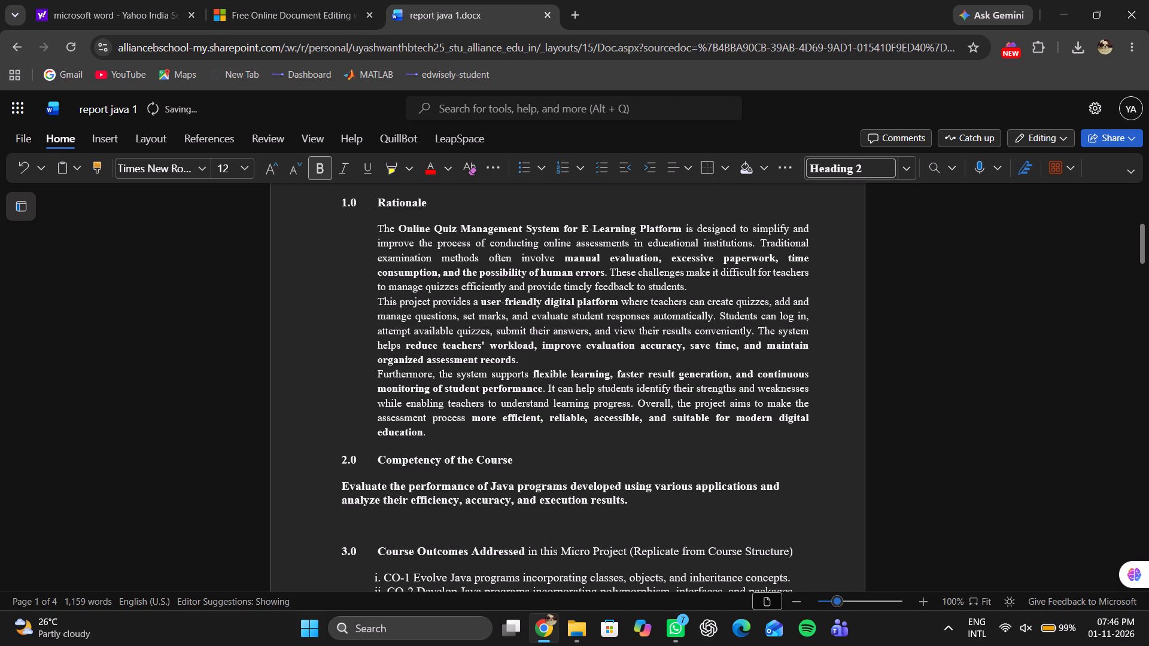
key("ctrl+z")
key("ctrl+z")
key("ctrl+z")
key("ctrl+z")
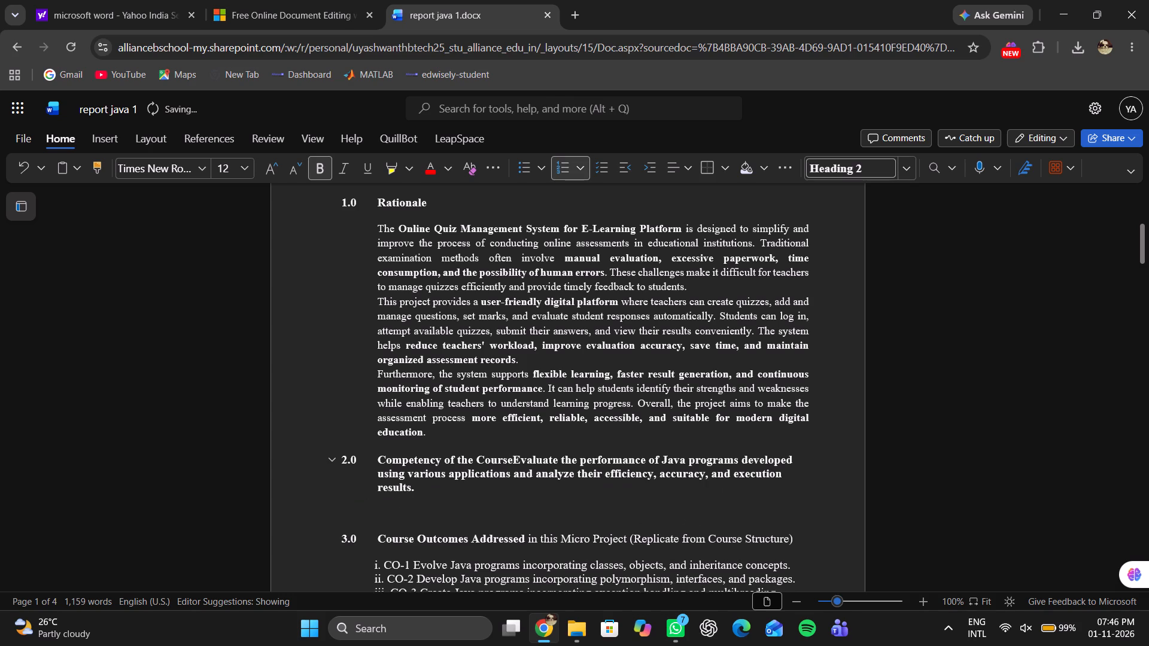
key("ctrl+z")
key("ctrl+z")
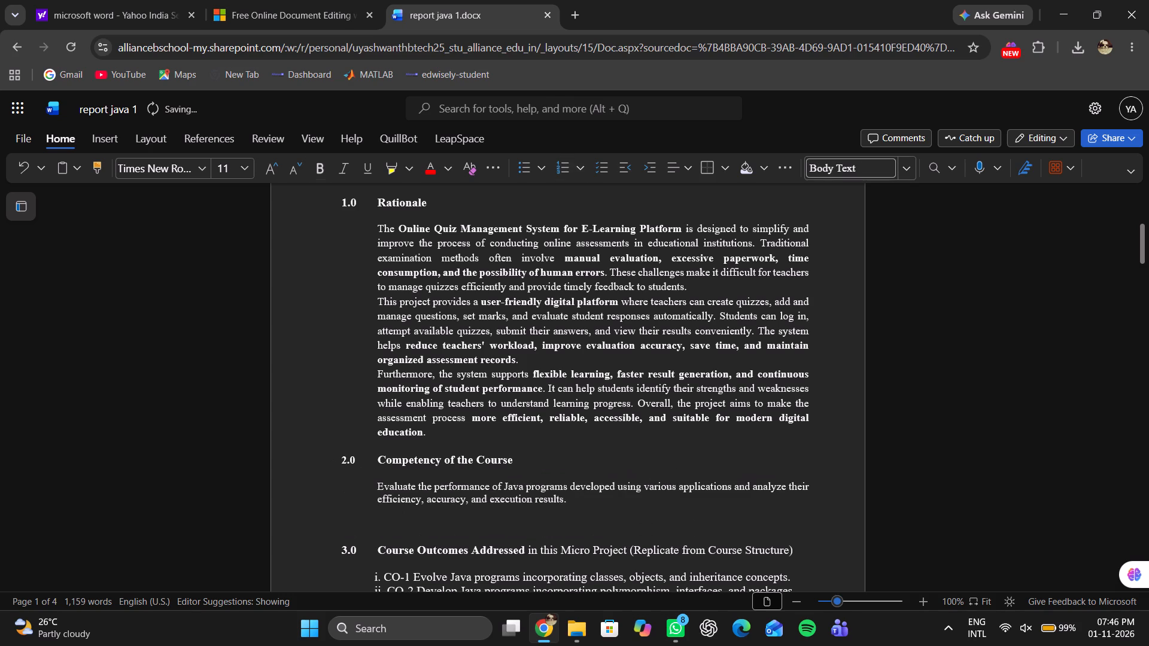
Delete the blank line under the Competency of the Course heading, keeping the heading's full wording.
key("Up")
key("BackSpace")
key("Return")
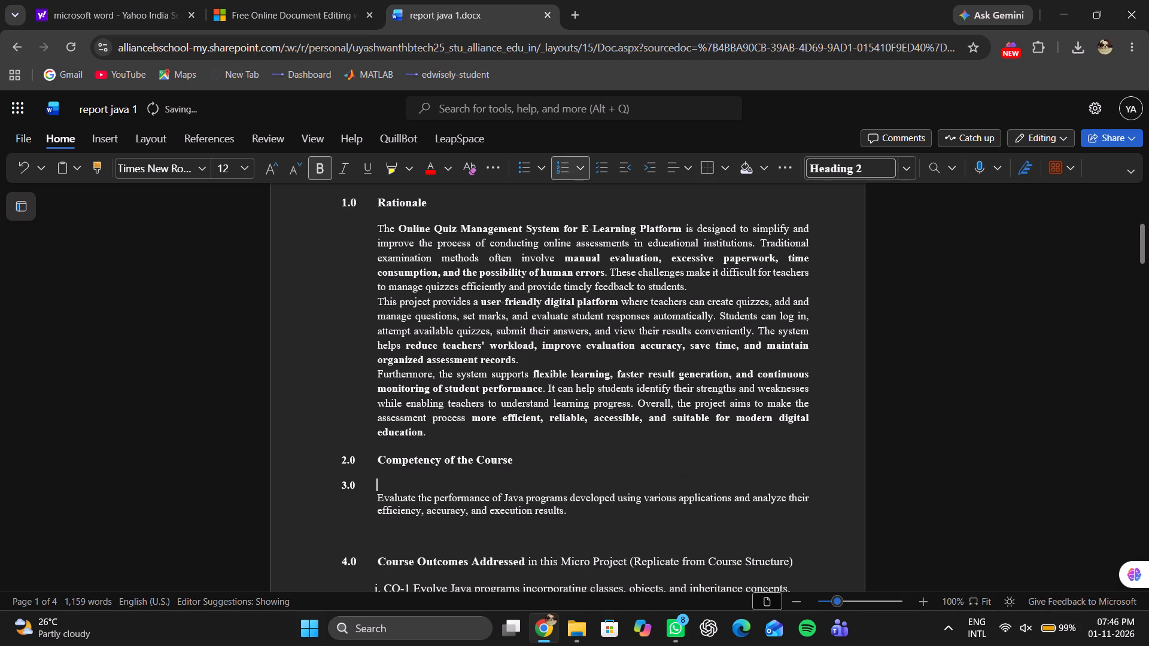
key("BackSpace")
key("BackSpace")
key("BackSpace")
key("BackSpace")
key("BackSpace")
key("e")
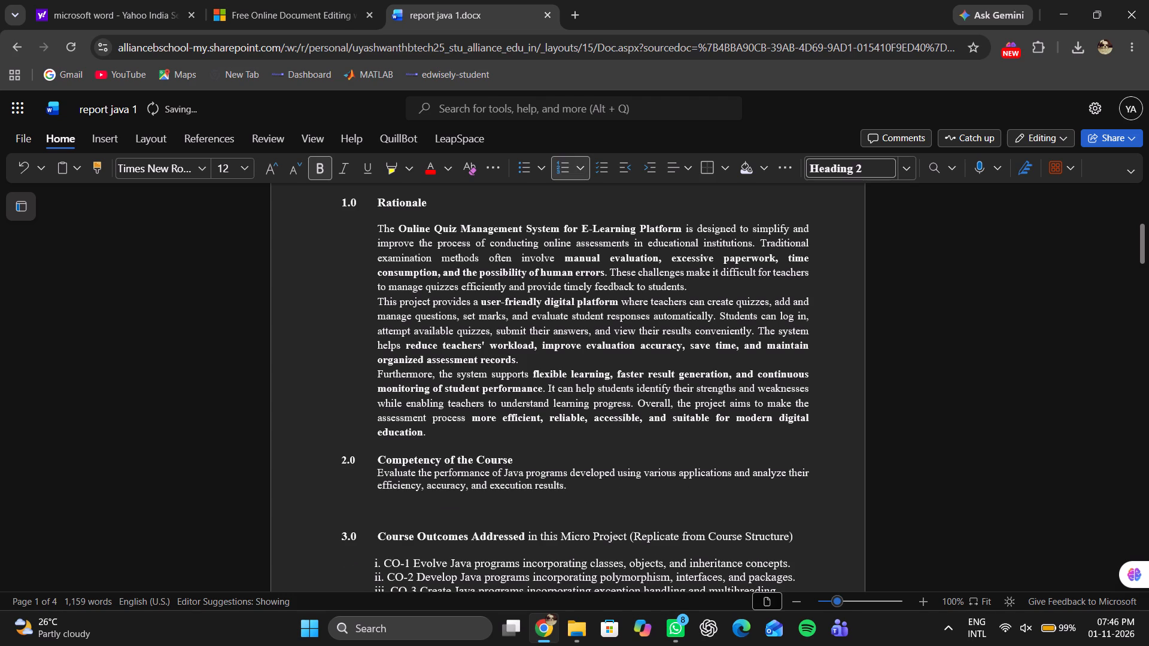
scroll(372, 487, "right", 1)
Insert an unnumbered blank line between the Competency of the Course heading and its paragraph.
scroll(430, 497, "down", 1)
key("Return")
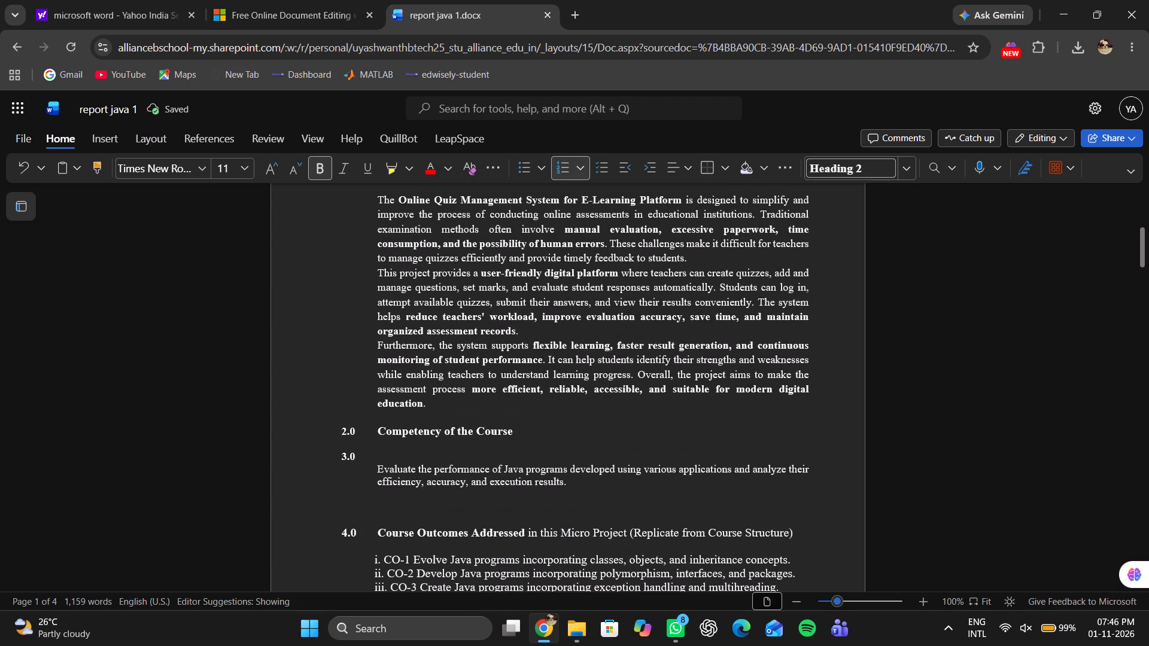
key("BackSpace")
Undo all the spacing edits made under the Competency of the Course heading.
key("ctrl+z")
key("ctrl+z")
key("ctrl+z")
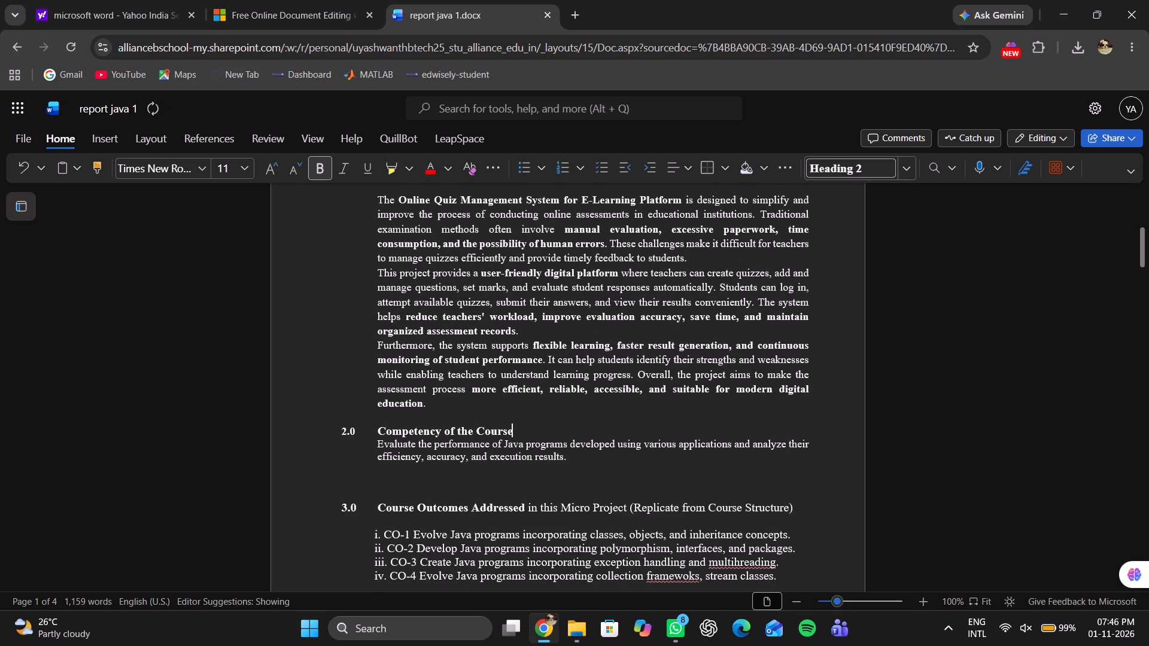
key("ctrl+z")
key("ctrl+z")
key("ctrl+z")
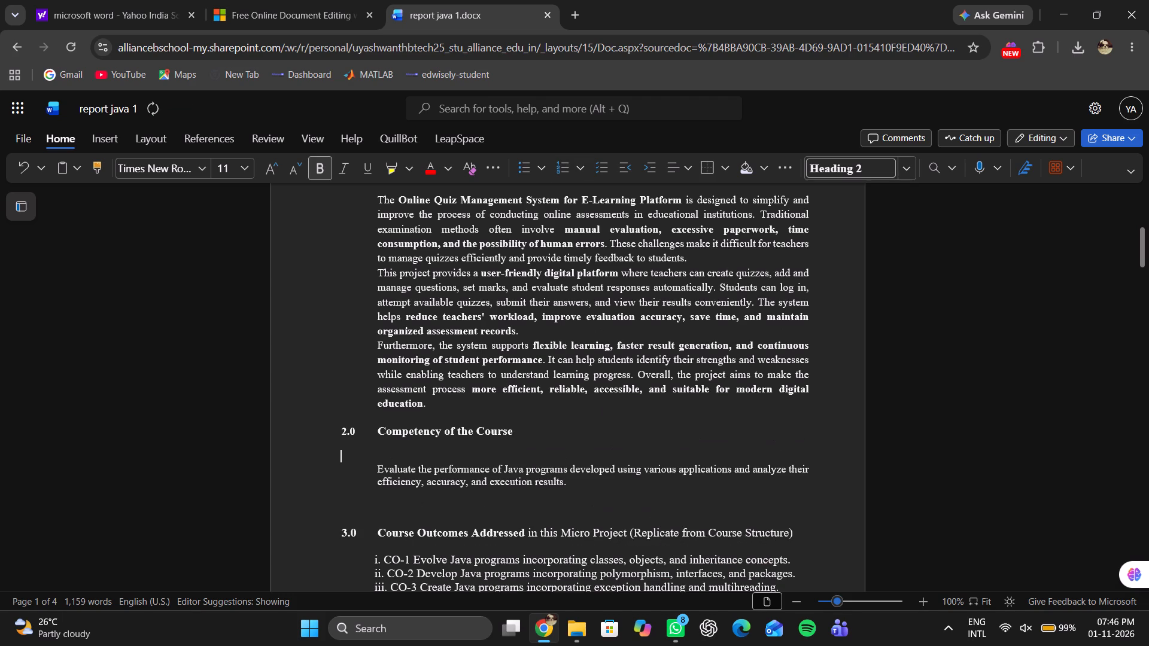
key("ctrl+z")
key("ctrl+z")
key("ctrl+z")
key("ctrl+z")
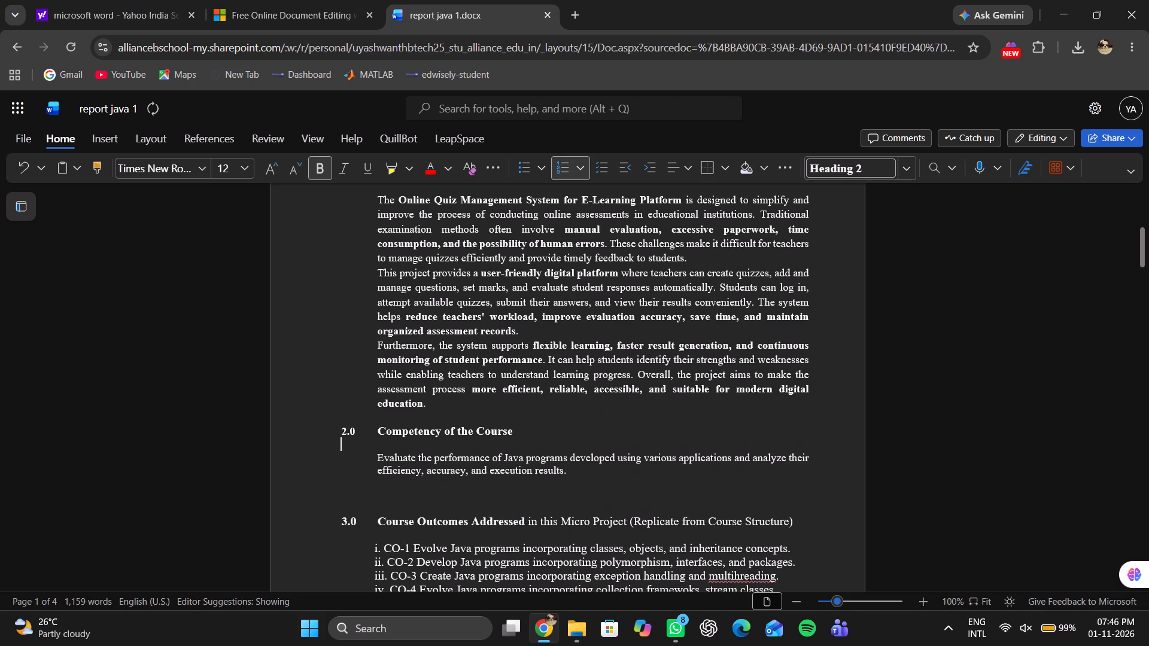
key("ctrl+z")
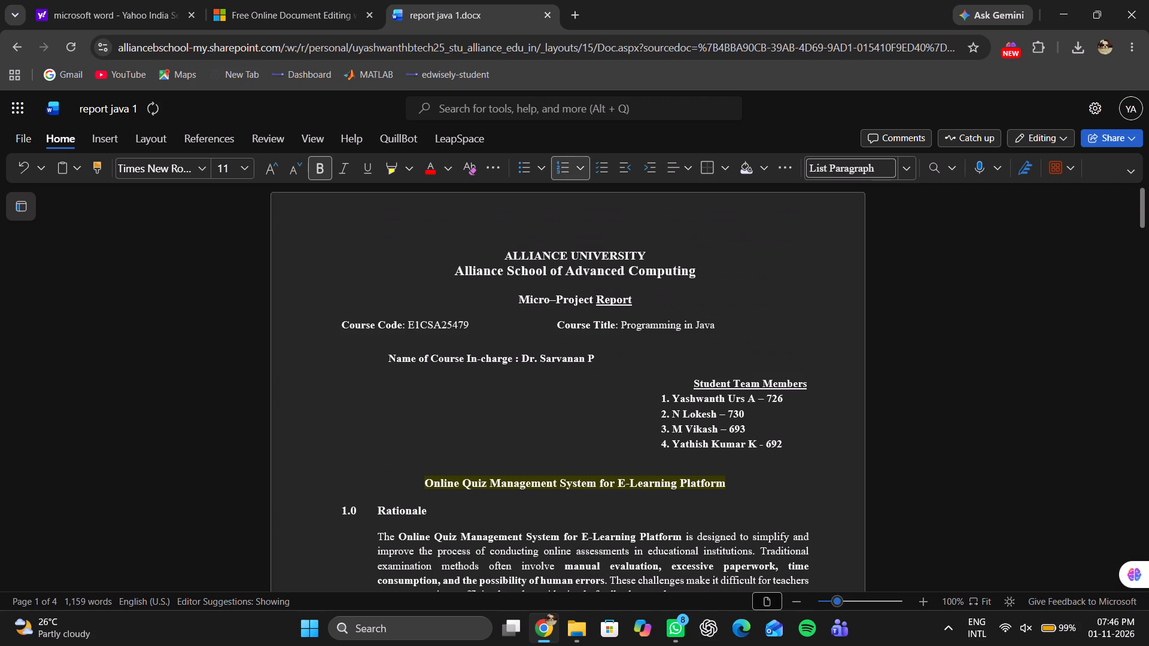
Switch to WhatsApp.
scroll(690, 432, "down", 4)
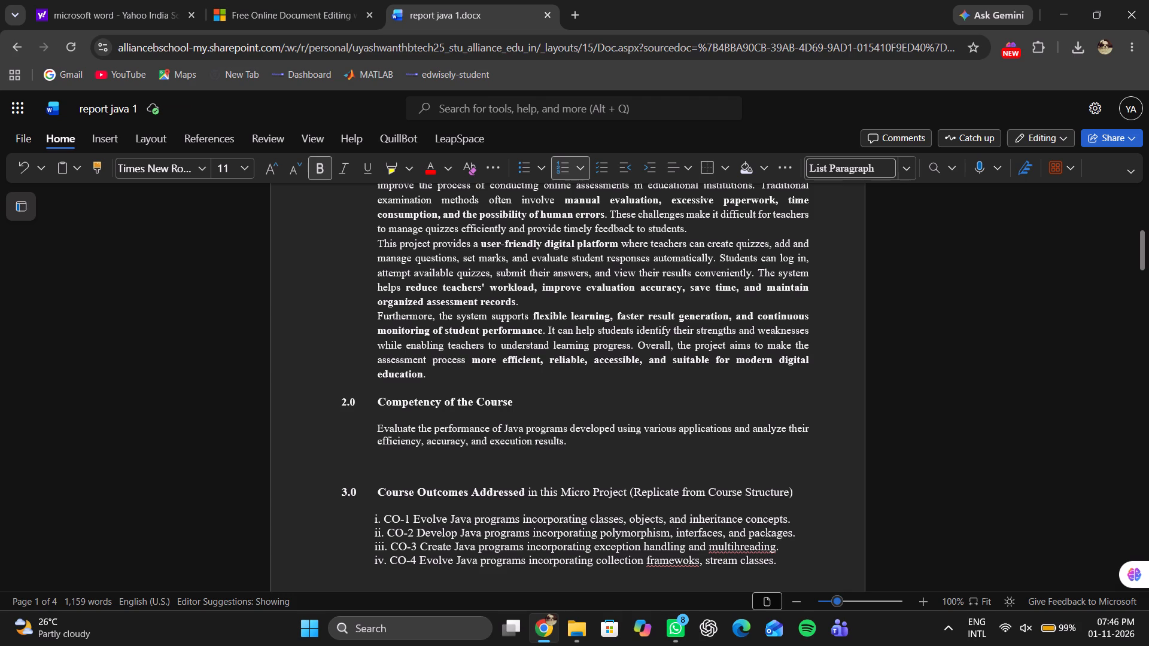
left_click(680, 636)
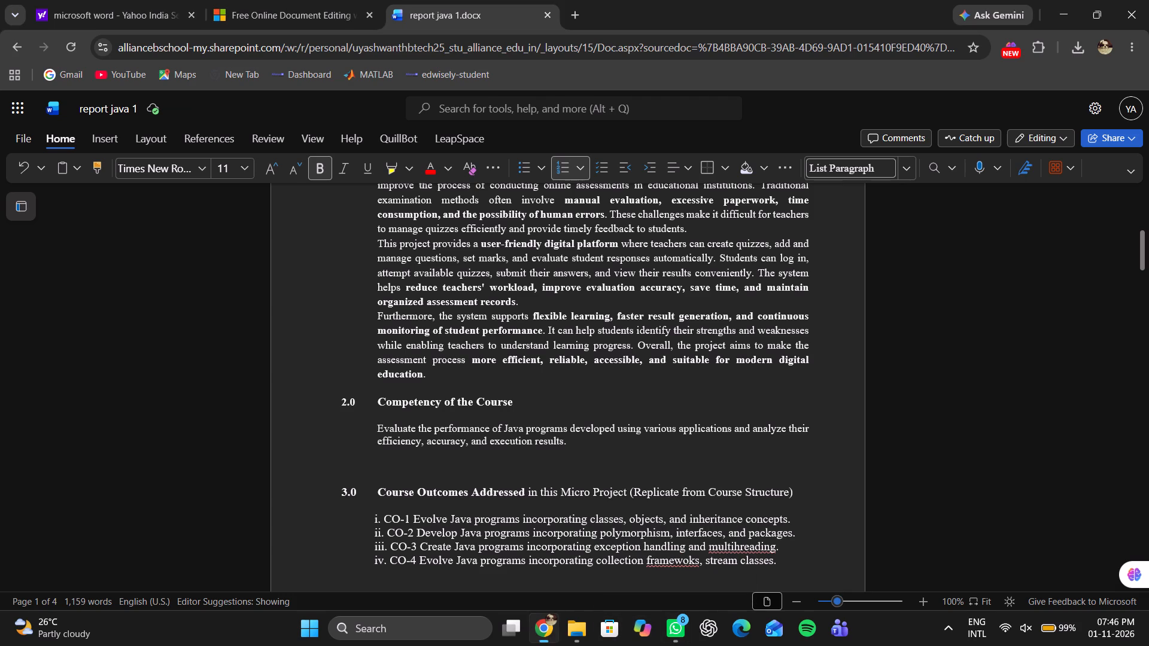
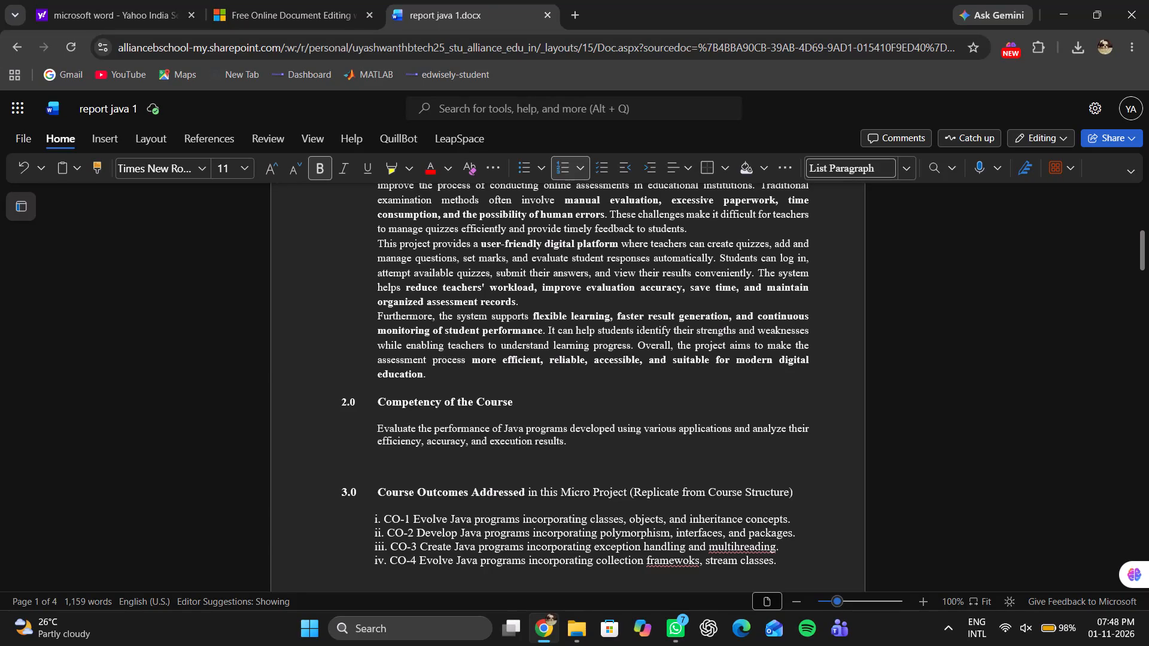
Replace the Competency of the Course paragraph with the copied sentence "Evaluate the performance of Java programs developed for various applications.".
key("BackSpace")
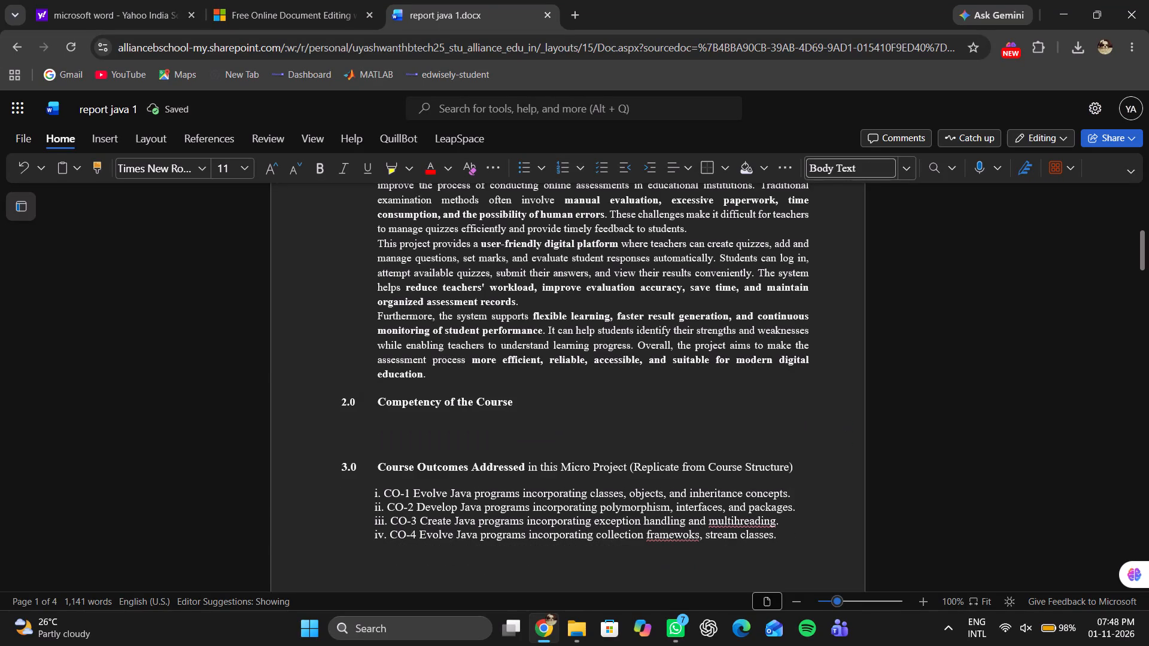
key("ctrl+v")
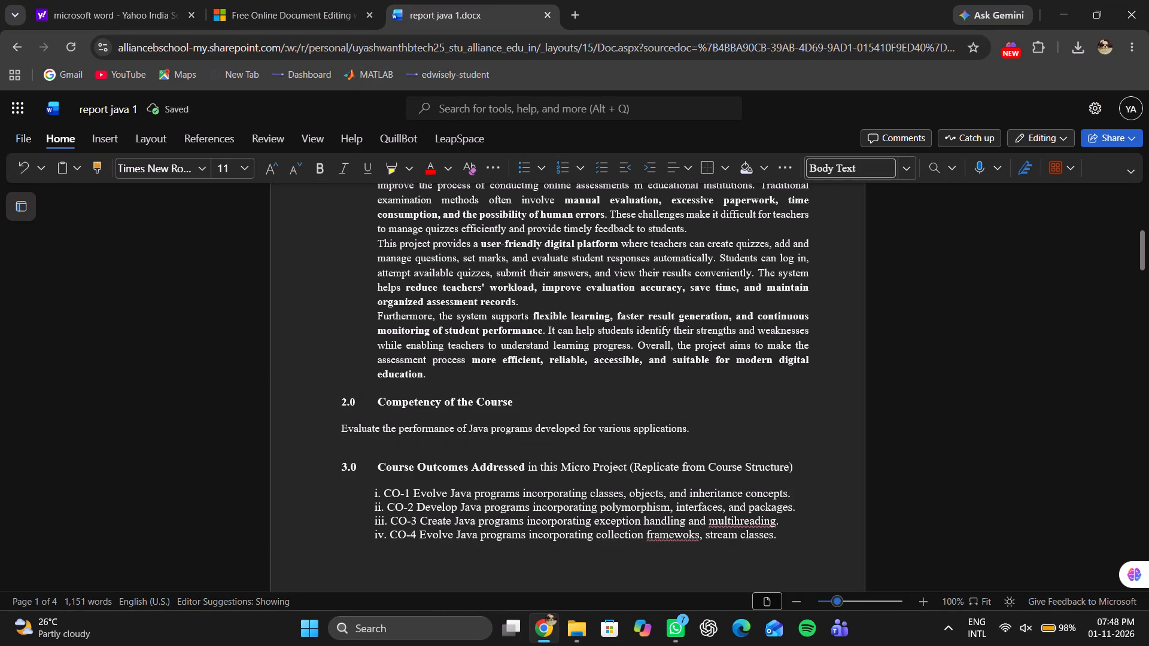
Indent the new Competency of the Course sentence with leading spaces so it lines up with the heading text.
left_click(336, 427)
key("space")
key("space")
key("space")
key("space")
key("space")
key("space")
key("space")
key("space")
key("space")
key("space")
key("space")
key("space")
key("space")
key("space")
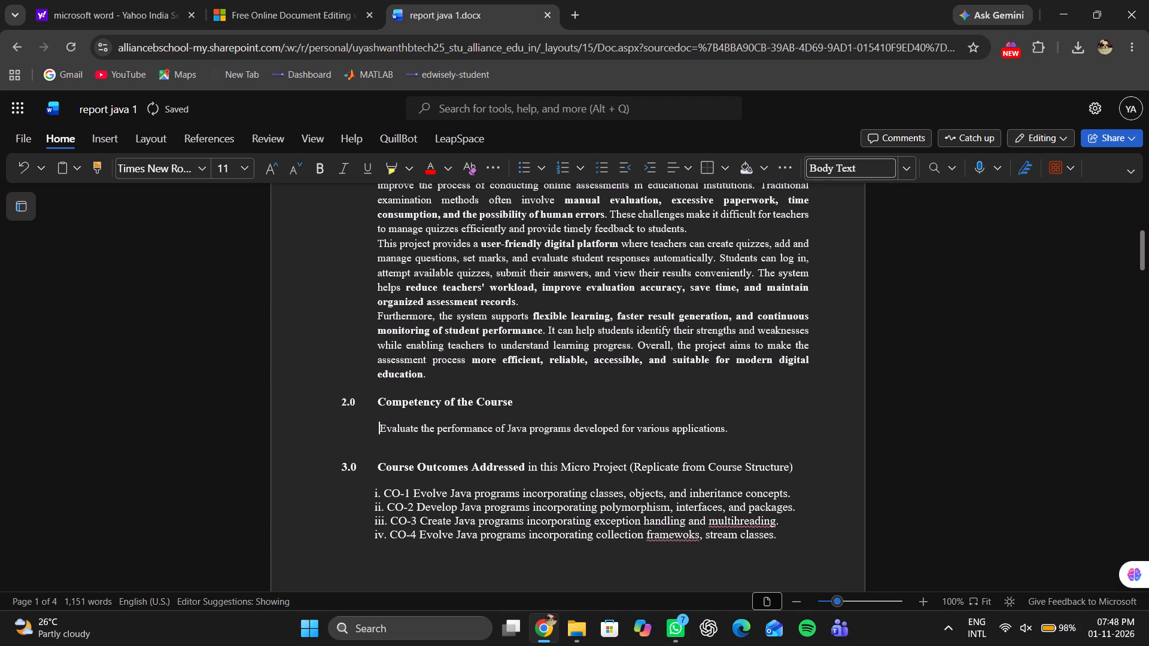
key("BackSpace")
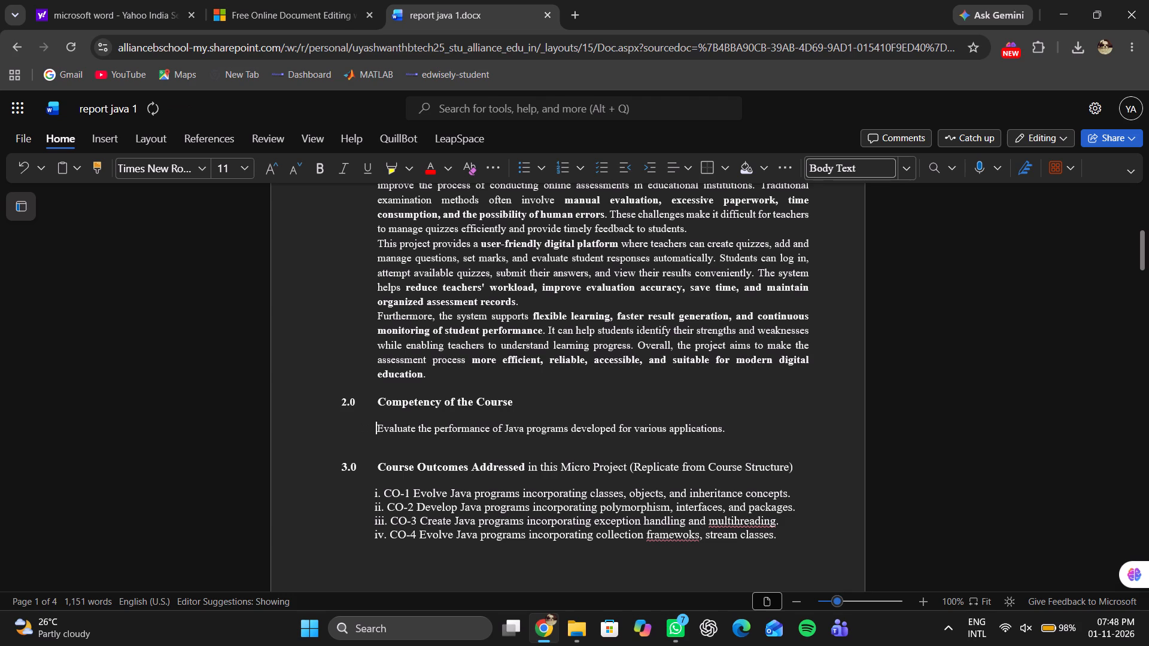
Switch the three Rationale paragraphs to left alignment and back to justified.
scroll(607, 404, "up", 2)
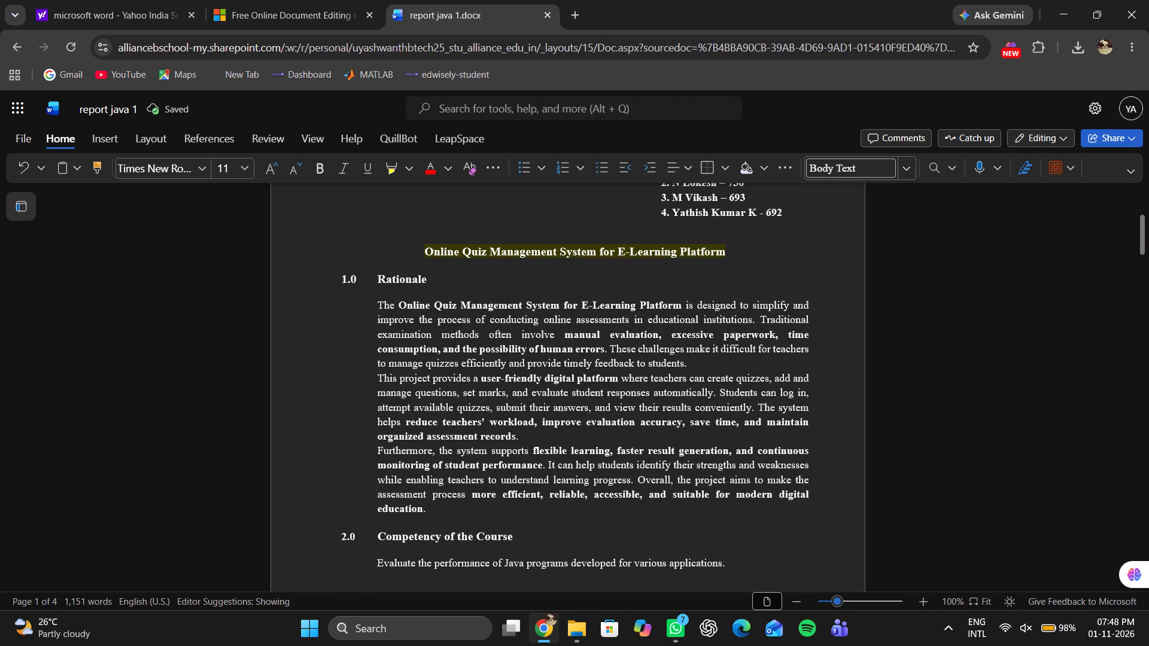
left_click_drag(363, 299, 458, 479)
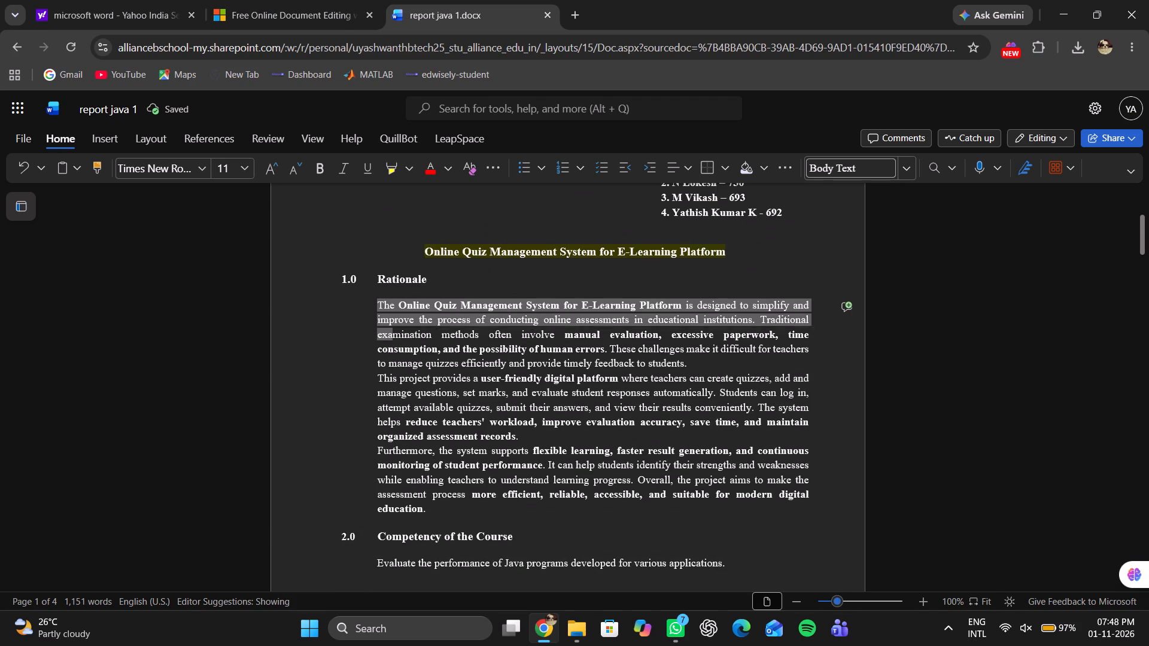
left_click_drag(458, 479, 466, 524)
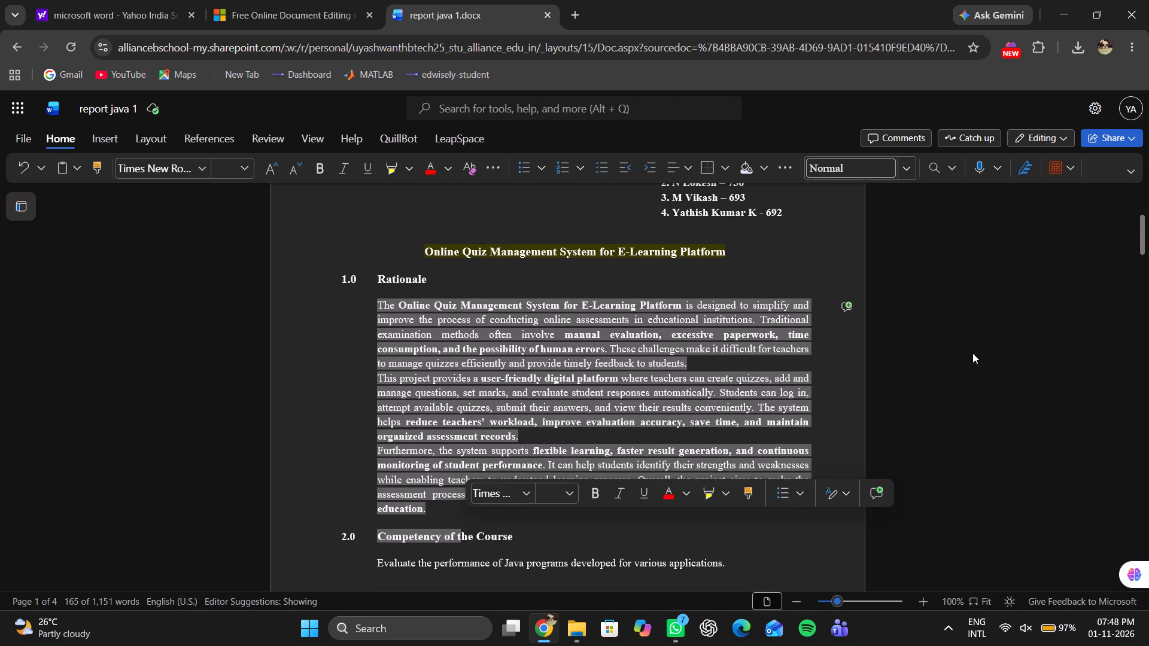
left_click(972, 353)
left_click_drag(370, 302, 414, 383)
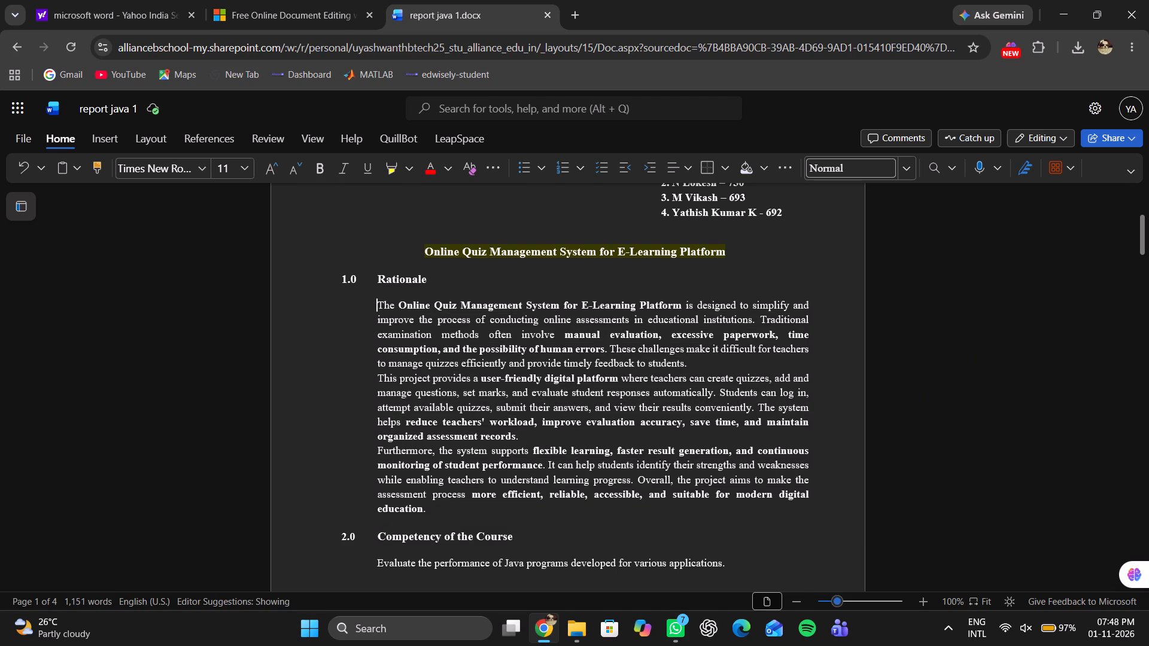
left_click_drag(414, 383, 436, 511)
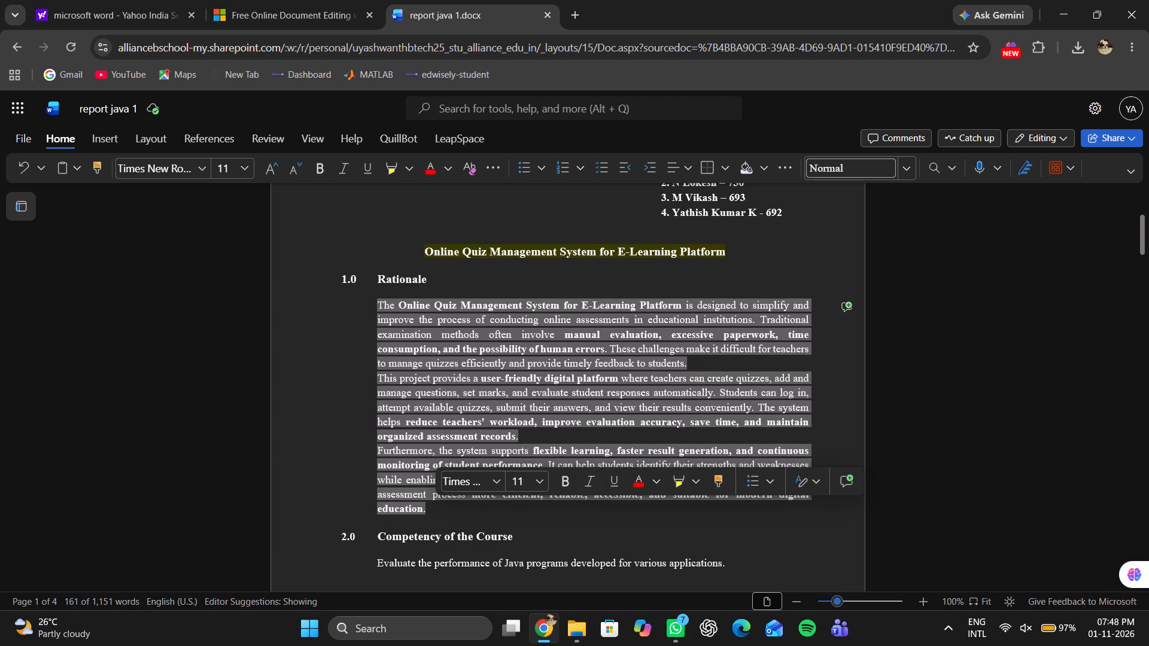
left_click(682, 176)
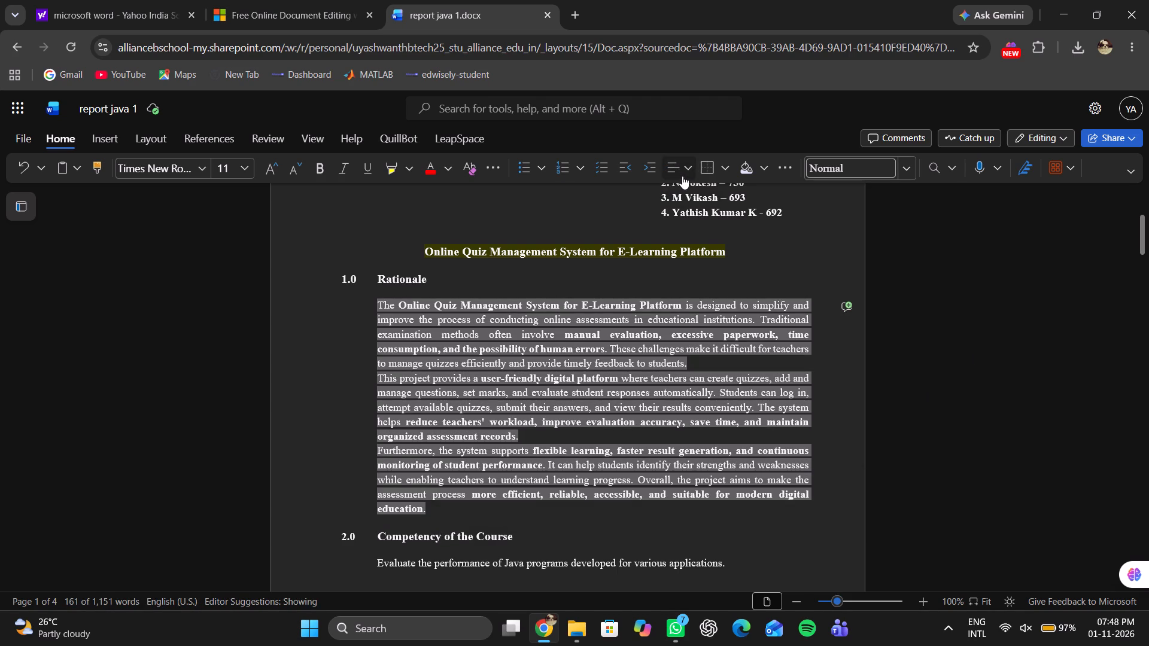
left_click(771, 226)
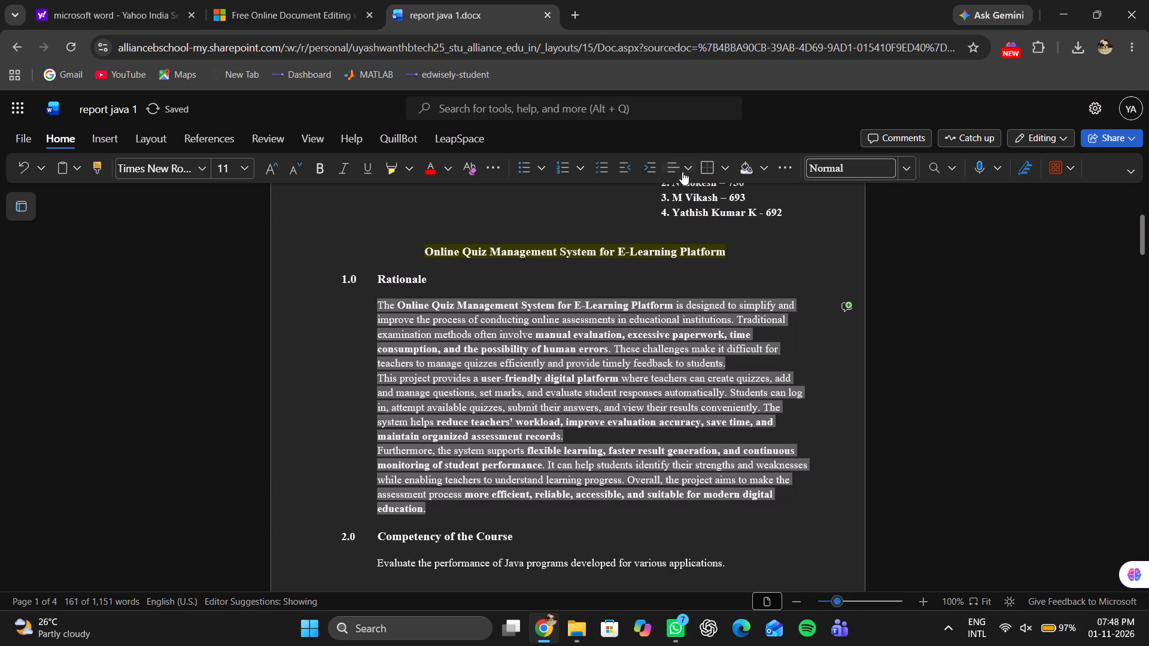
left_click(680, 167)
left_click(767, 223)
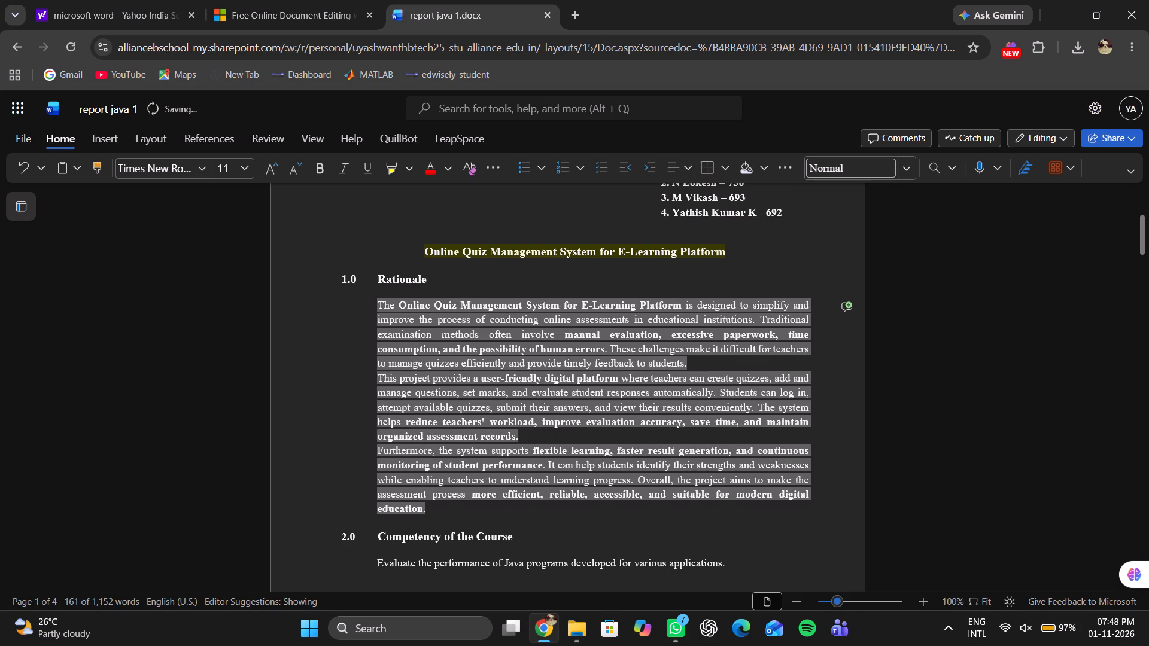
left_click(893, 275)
Review the first page's title block, Rationale and Competency of the Course sections for layout and wording.
scroll(874, 380, "down", 1)
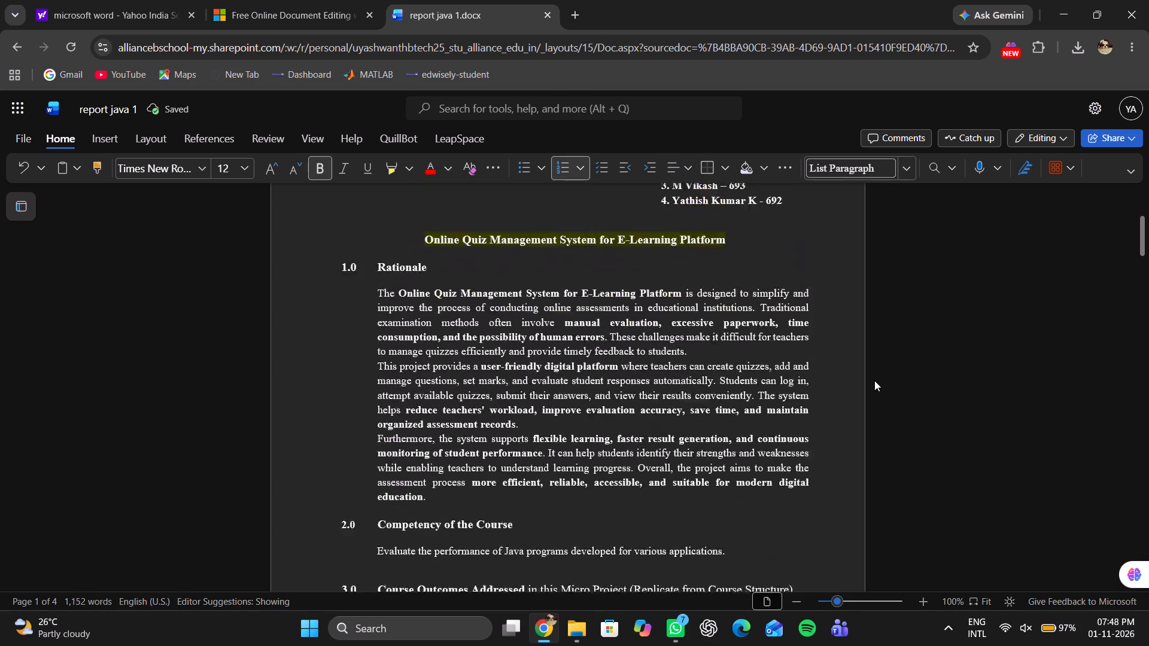
scroll(874, 380, "down", 1)
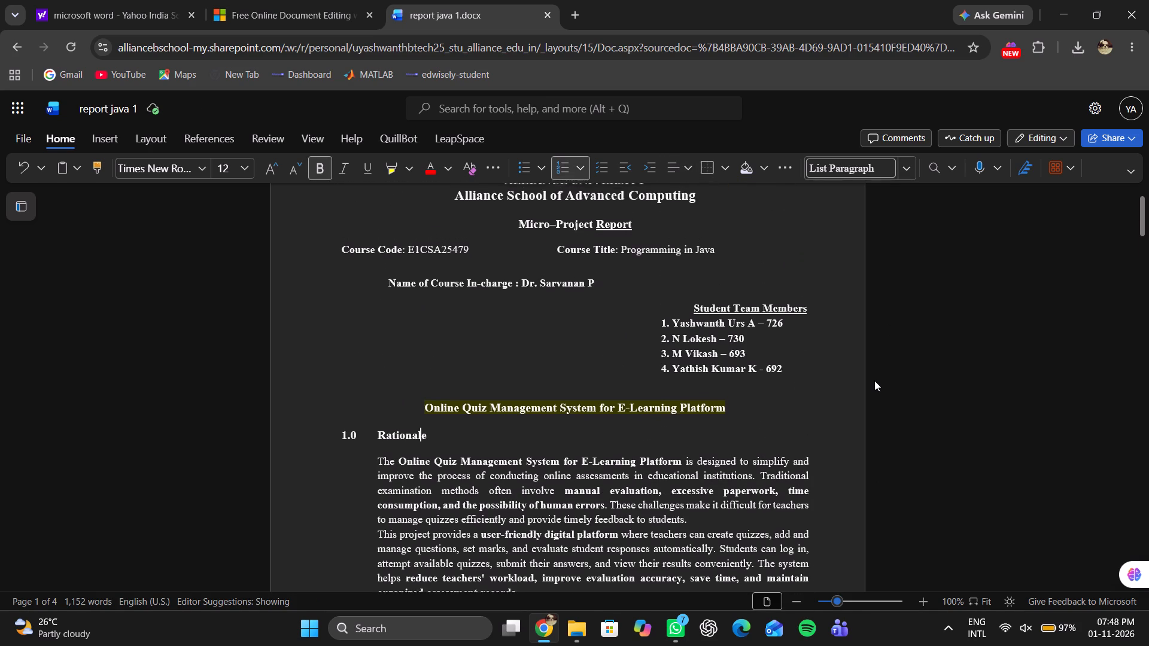
scroll(874, 380, "down", 1)
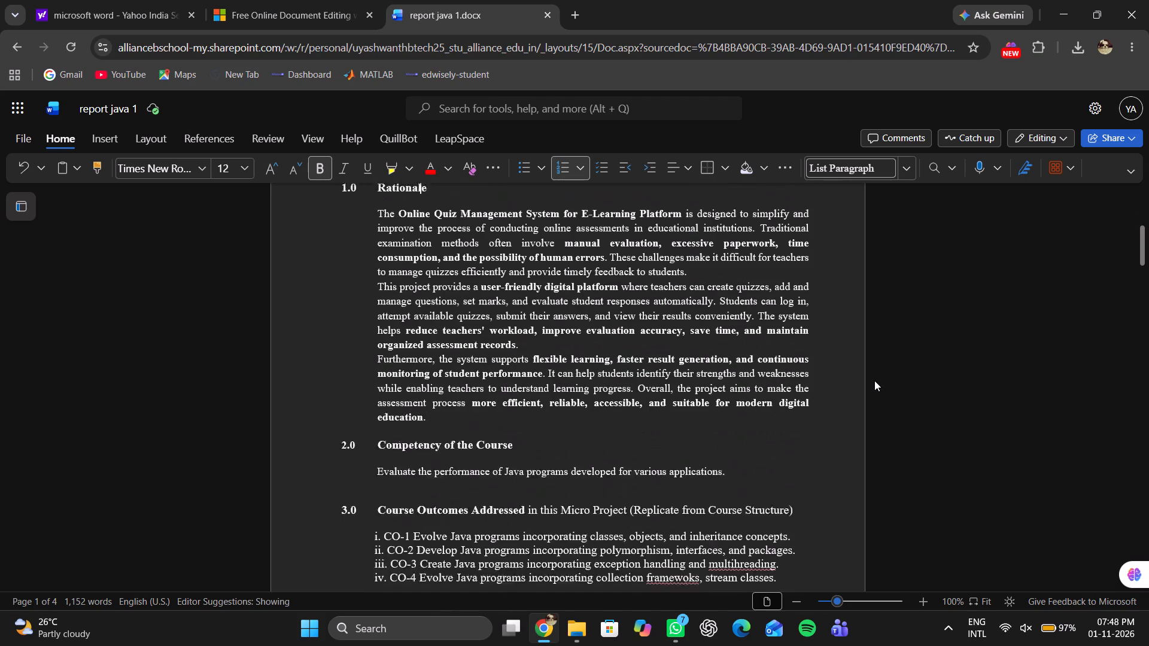
scroll(874, 380, "down", 2)
scroll(850, 459, "down", 1)
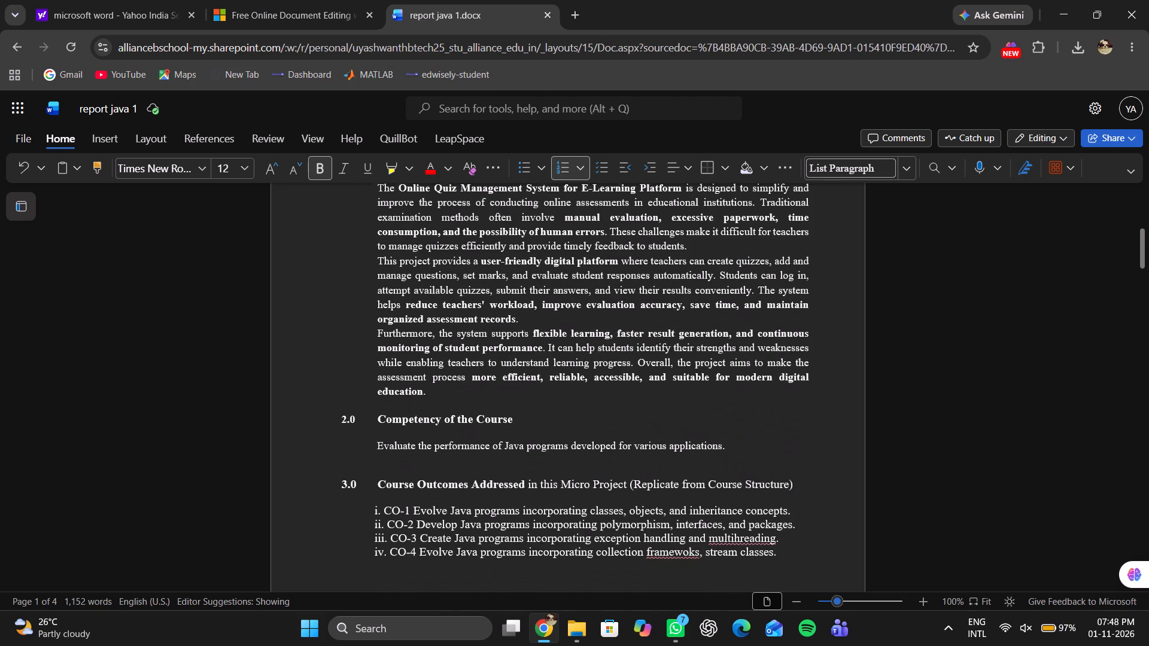
scroll(850, 459, "down", 1)
left_click_drag(366, 435, 693, 432)
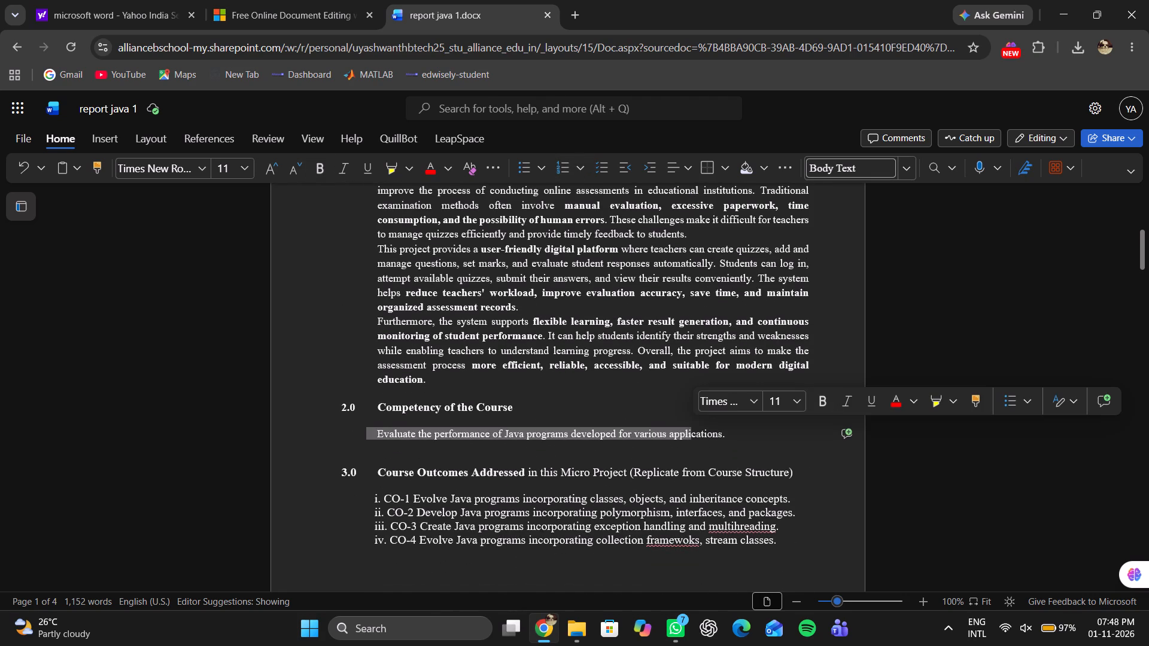
left_click(923, 435)
Remove the roman numerals from the CO-1 to CO-4 lines under Course Outcomes Addressed.
scroll(761, 454, "down", 1)
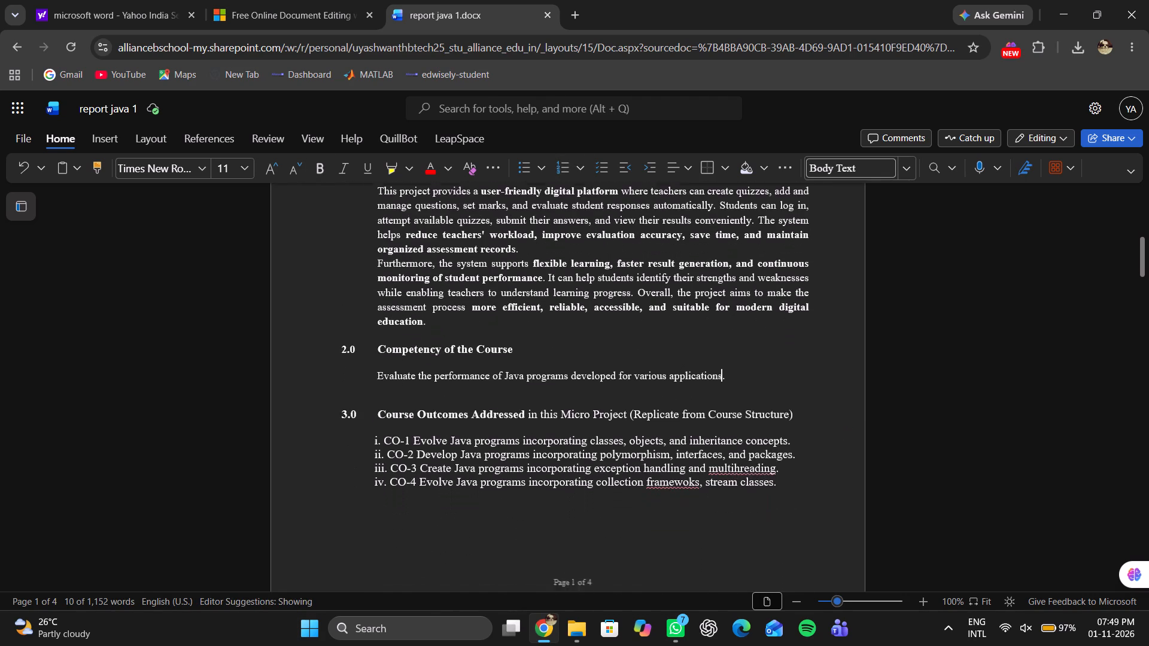
scroll(761, 454, "down", 2)
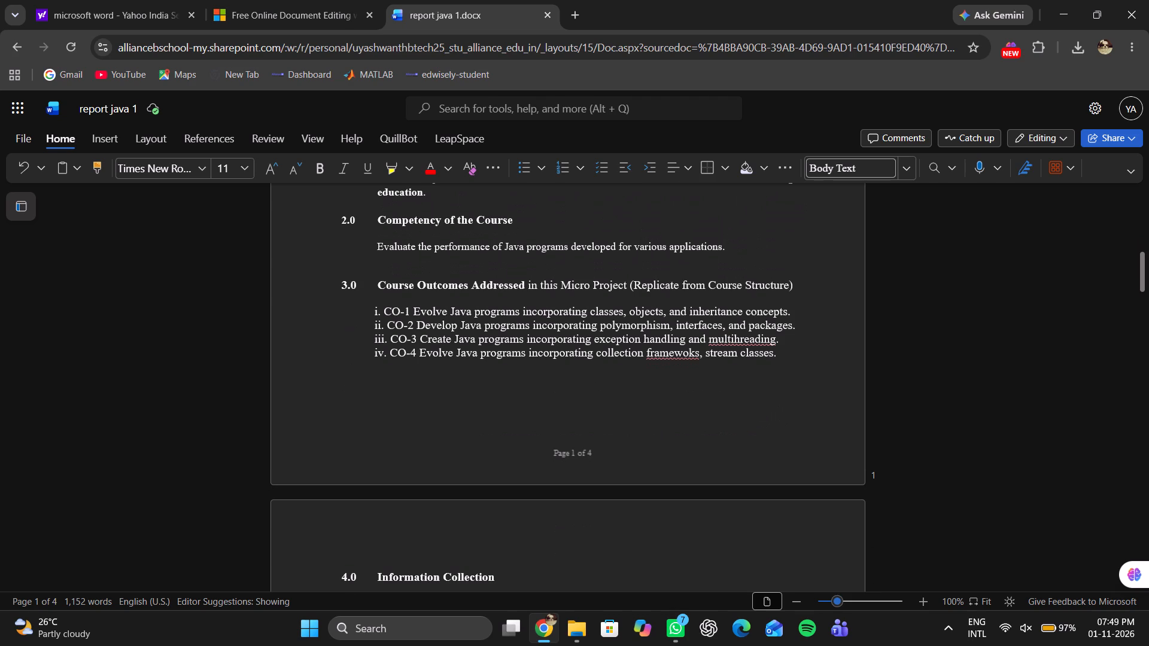
left_click(379, 313)
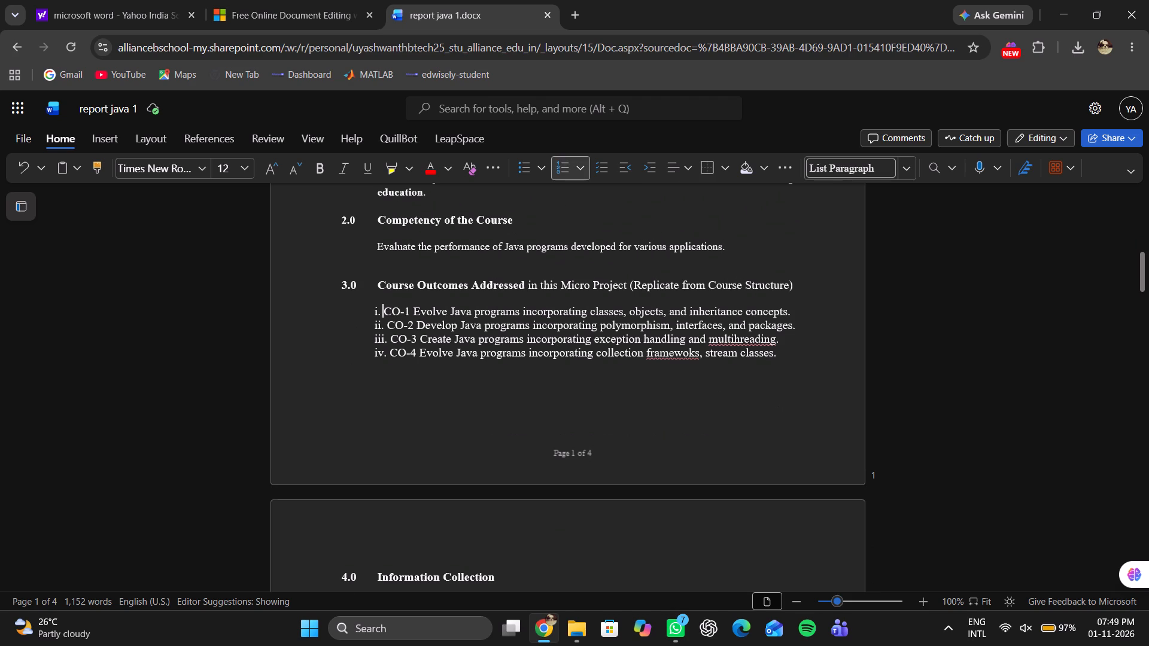
key("Right")
key("Left")
key("BackSpace")
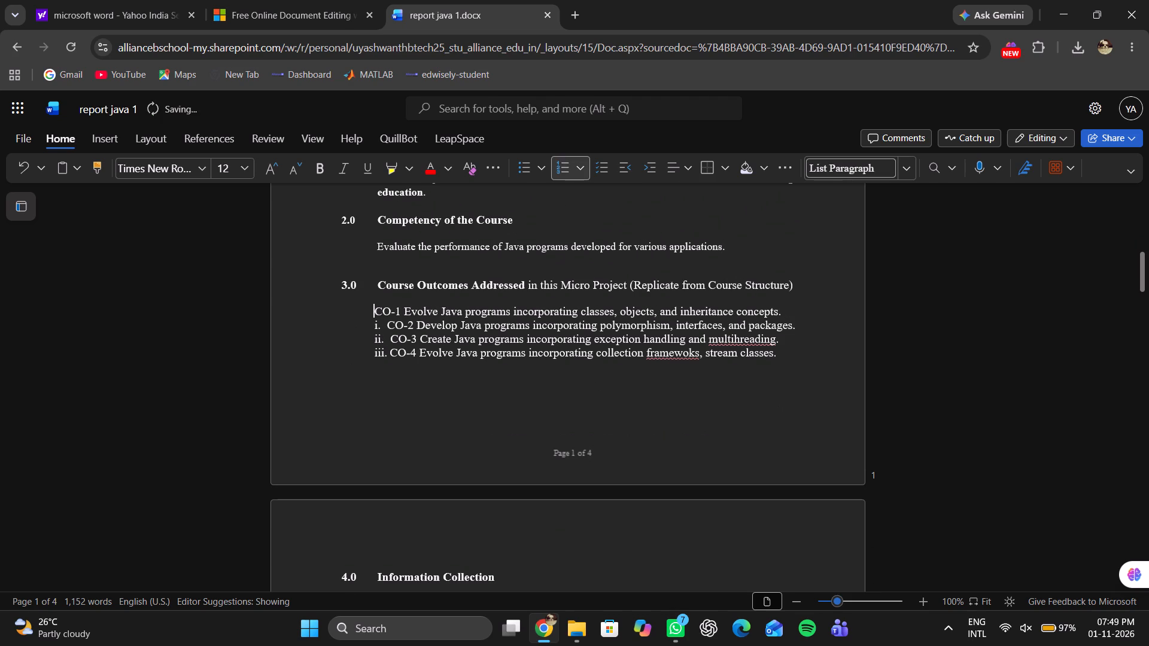
key("Down")
key("BackSpace")
key("Down")
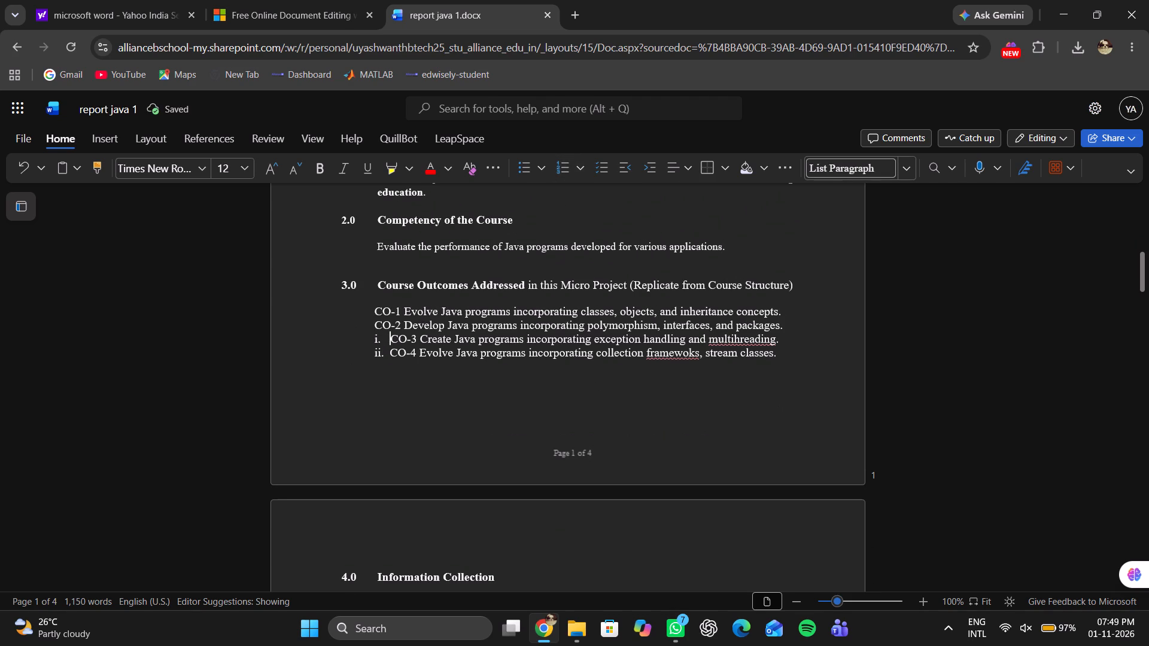
key("BackSpace")
key("Down")
key("BackSpace")
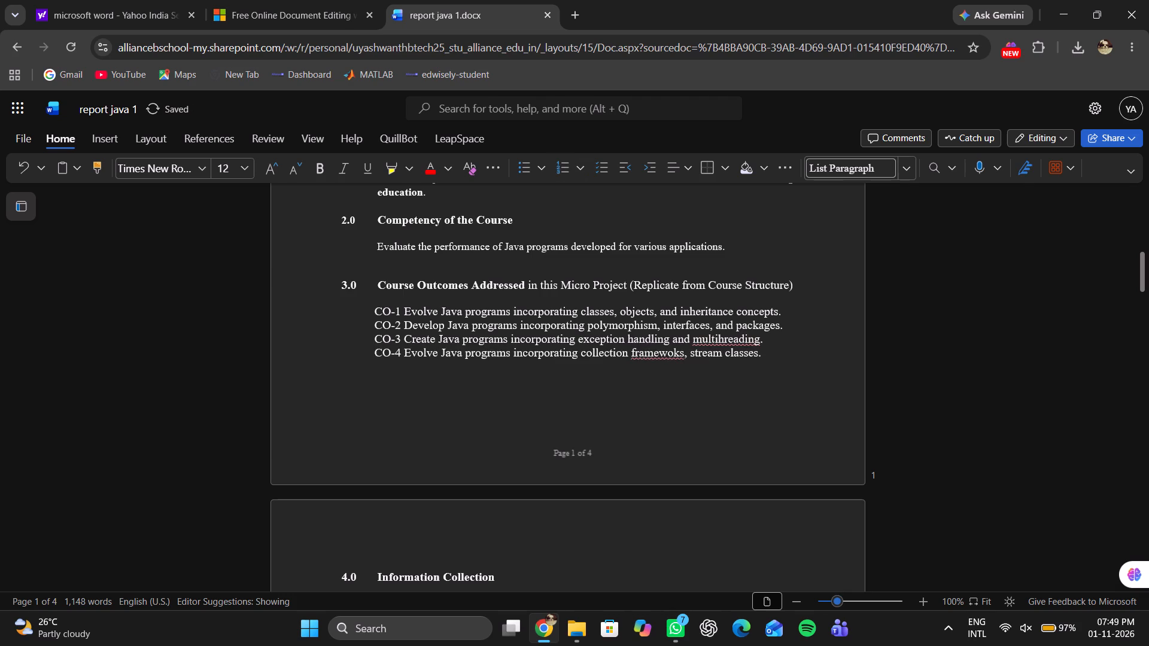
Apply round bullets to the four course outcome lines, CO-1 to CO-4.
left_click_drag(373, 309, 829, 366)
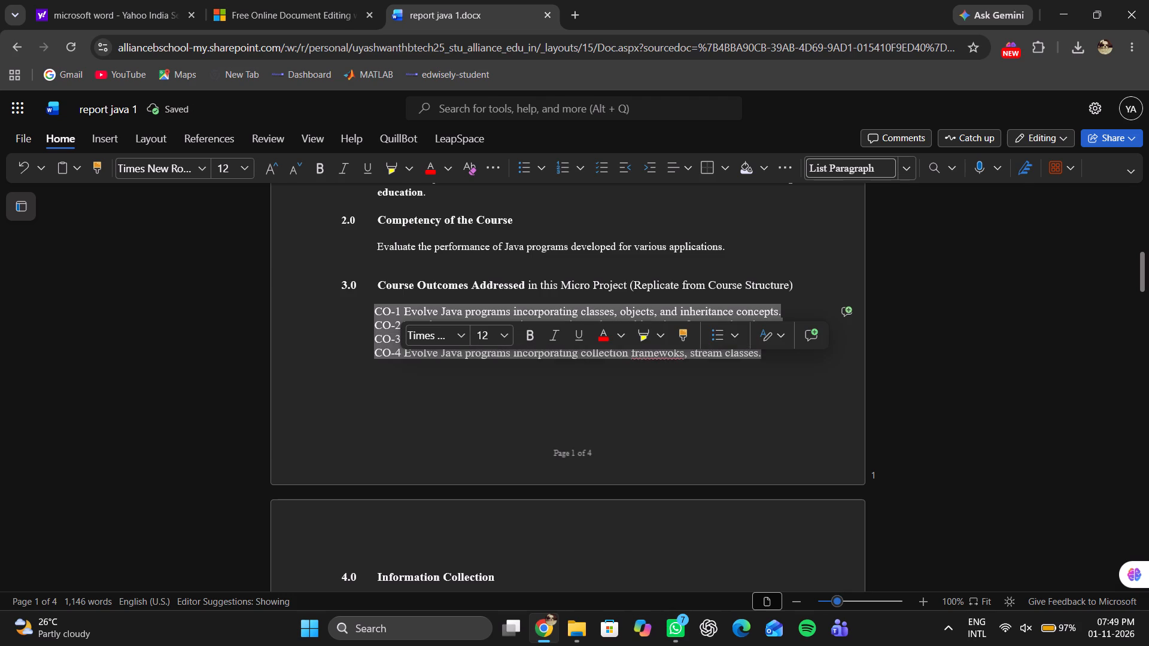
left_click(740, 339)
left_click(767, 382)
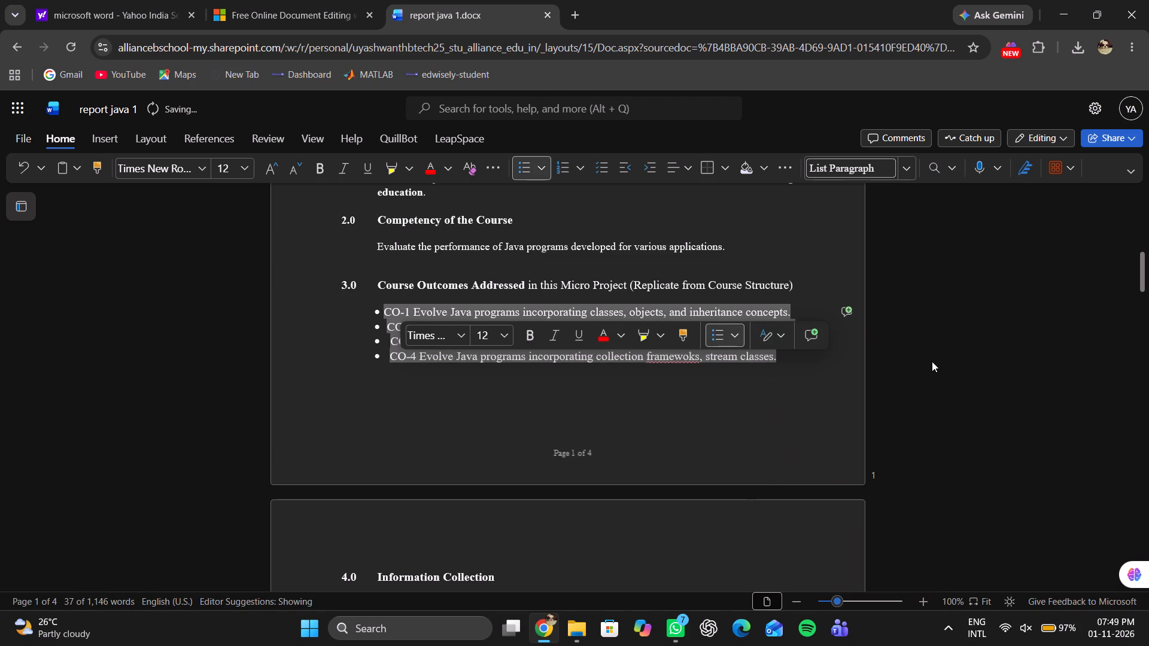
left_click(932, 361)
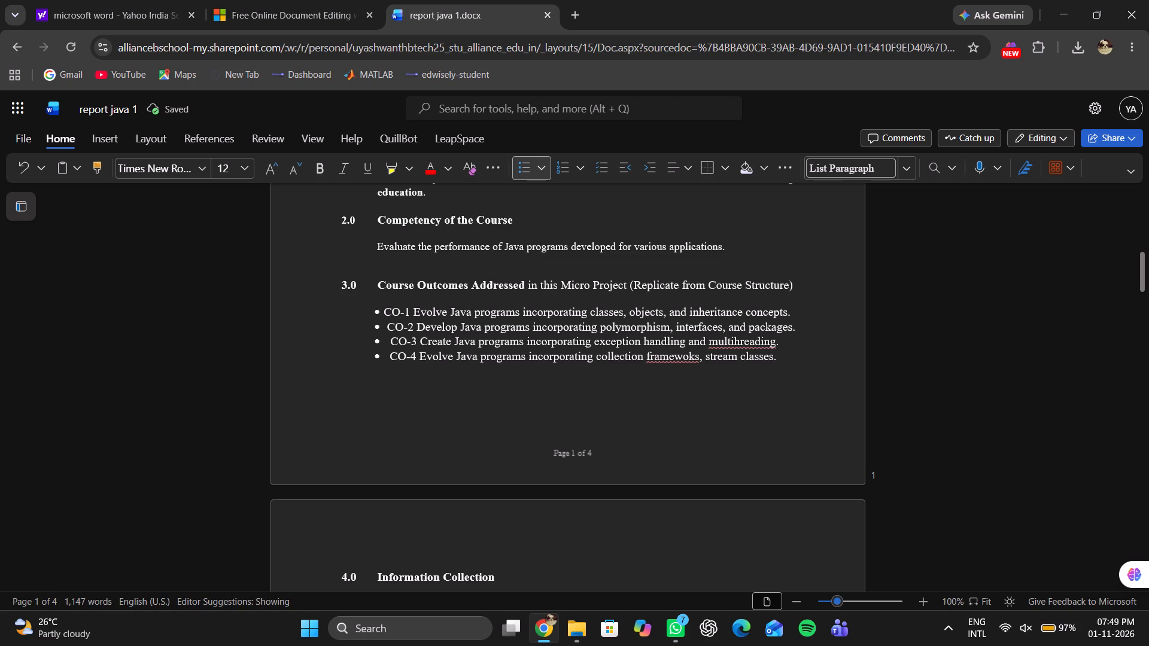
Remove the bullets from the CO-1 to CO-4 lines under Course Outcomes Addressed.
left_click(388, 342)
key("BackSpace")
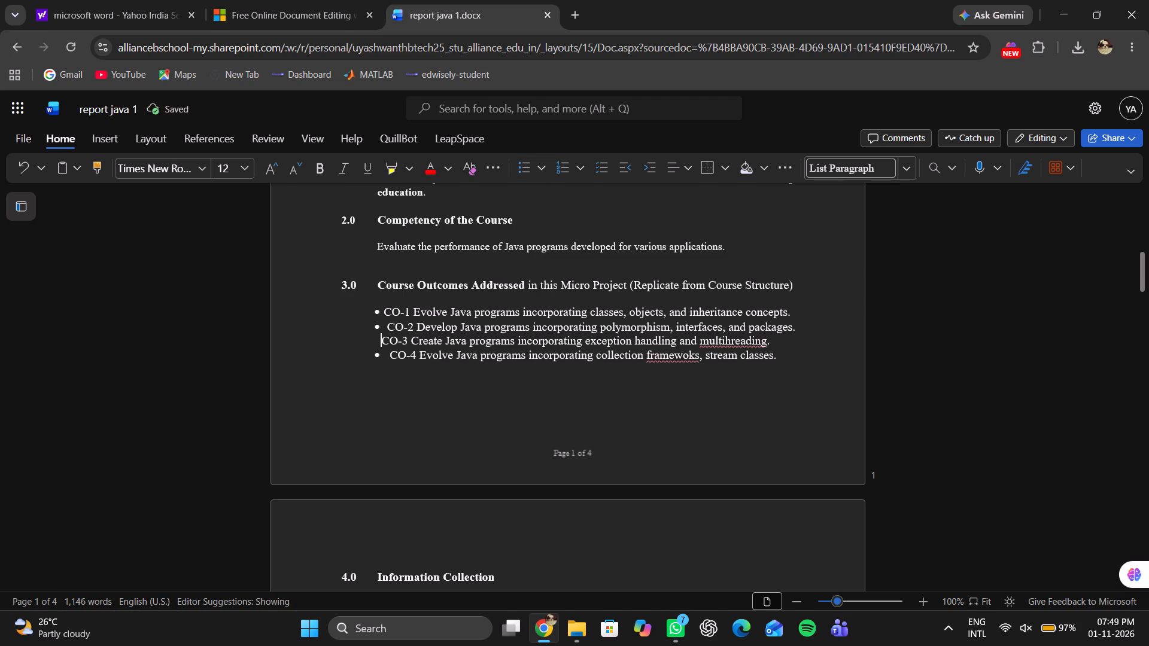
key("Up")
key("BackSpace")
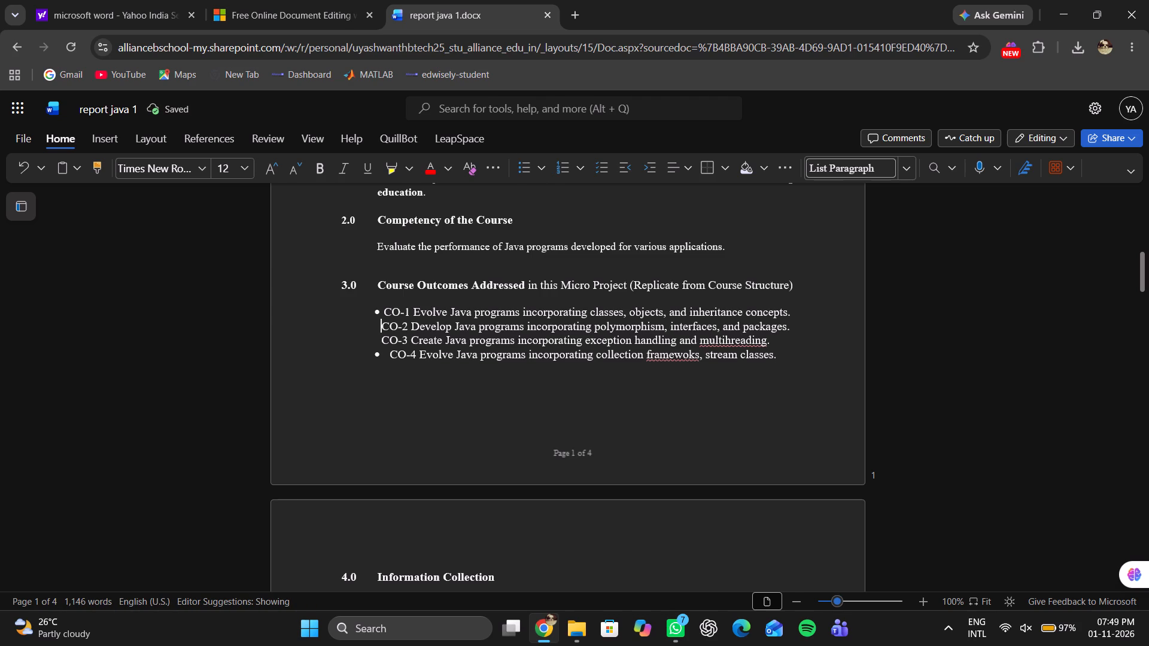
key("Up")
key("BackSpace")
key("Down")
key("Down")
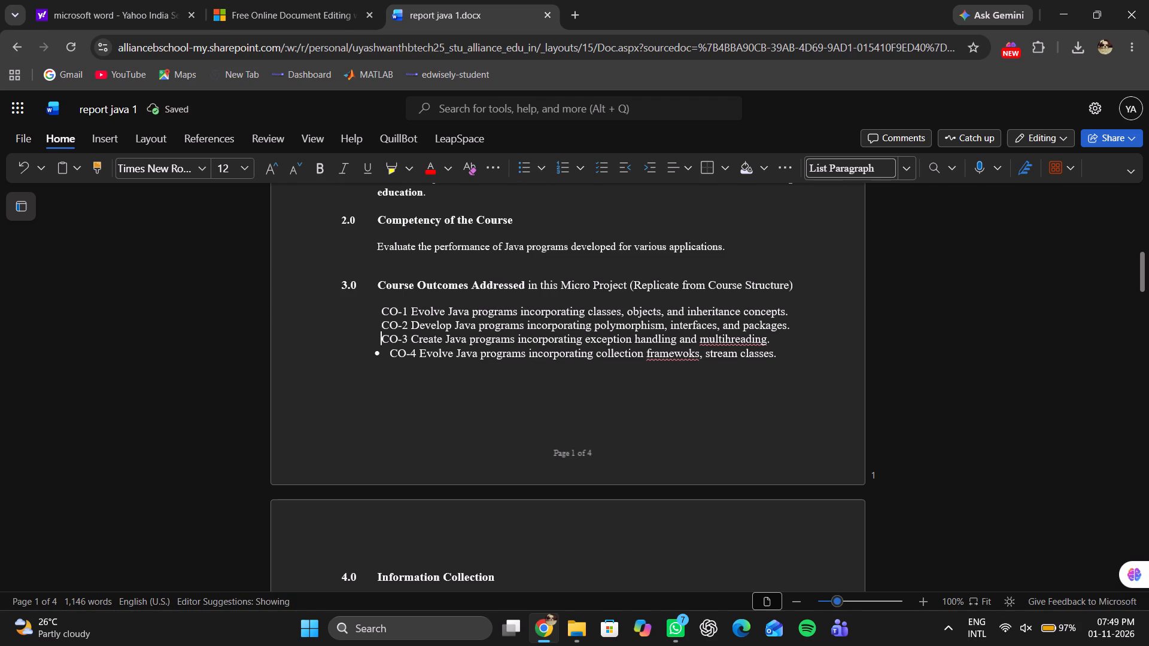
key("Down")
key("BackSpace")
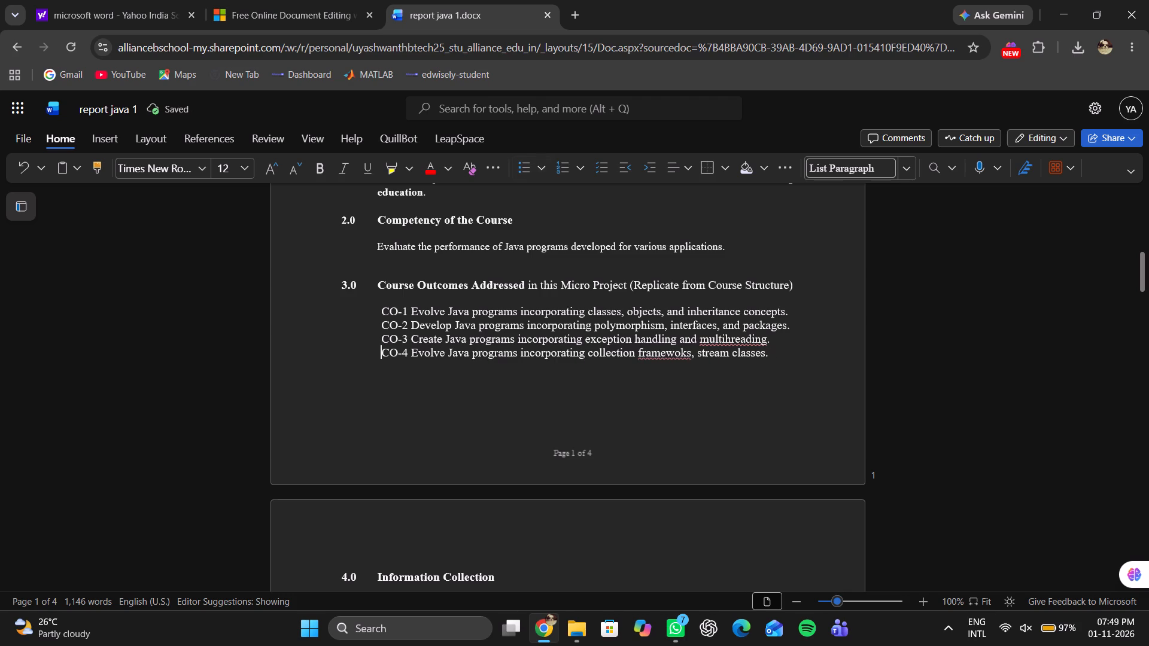
Remove the CO-4 line's list indent and align its start with the section heading text using leading spaces.
key("Up")
key("Up")
key("Up")
key("Down")
key("Down")
key("Down")
key("BackSpace")
key("BackSpace")
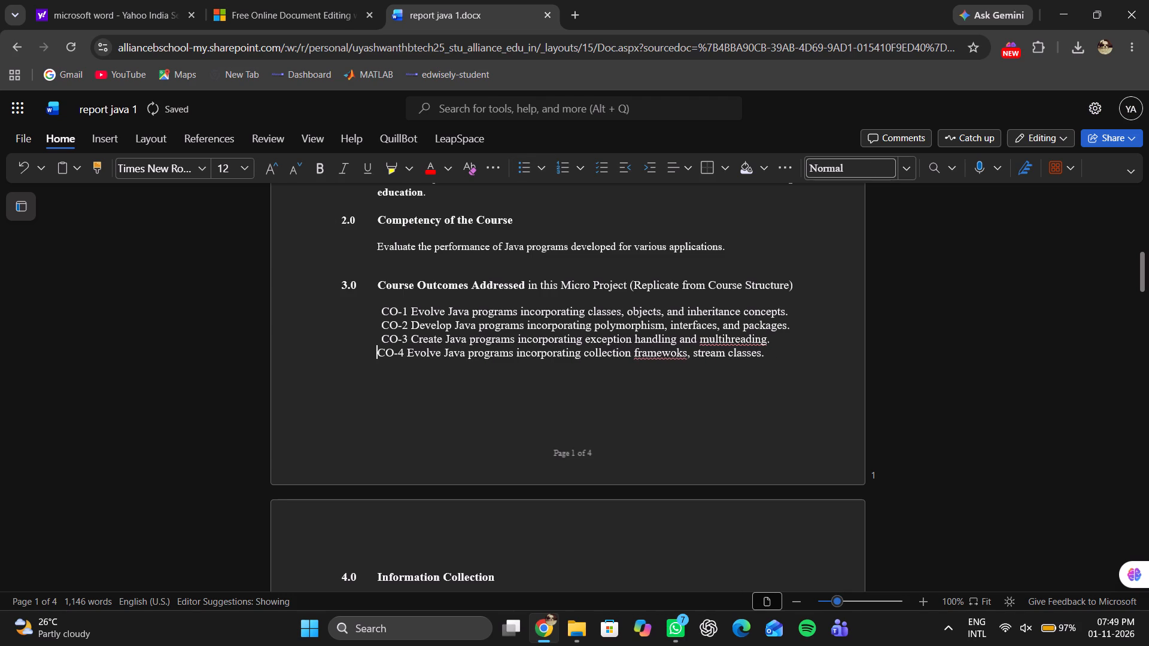
key("BackSpace")
key("space")
key("space")
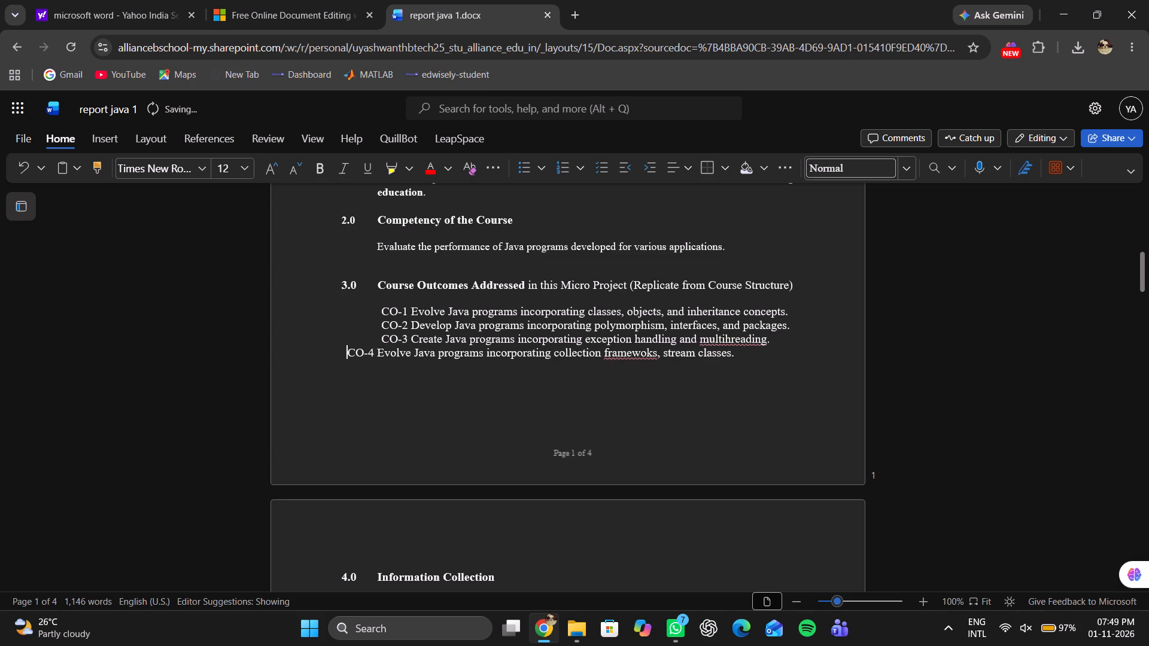
key("space")
key("space")
key("space")
key("space")
key("space")
key("space")
key("space")
key("space")
key("space")
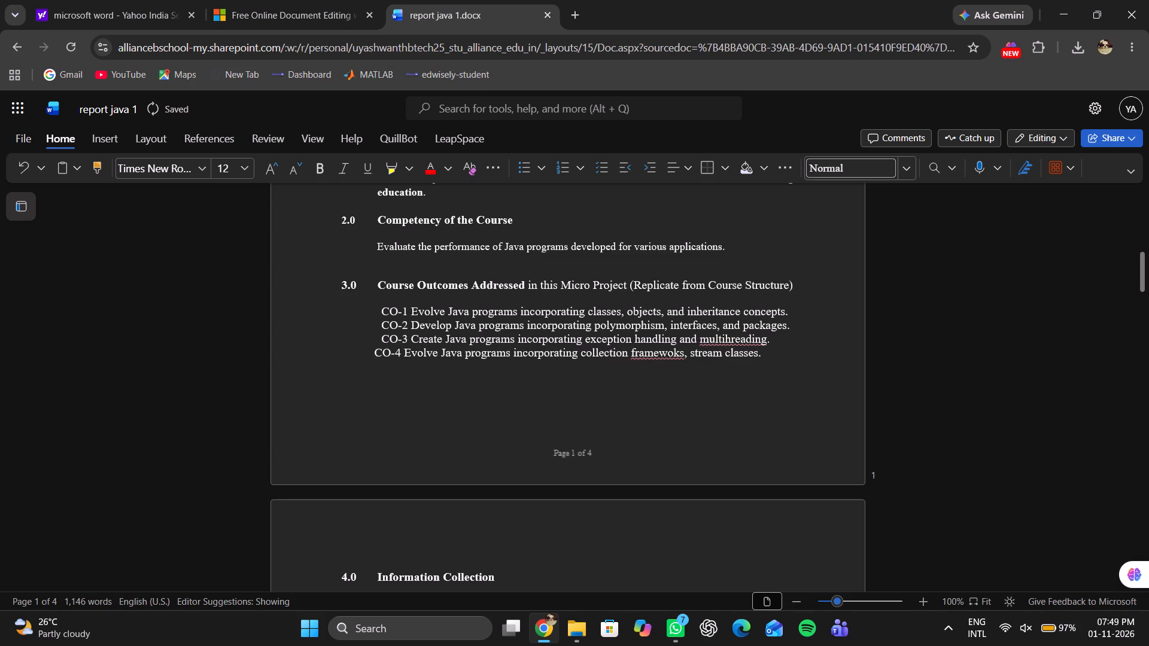
key("space")
key("Up")
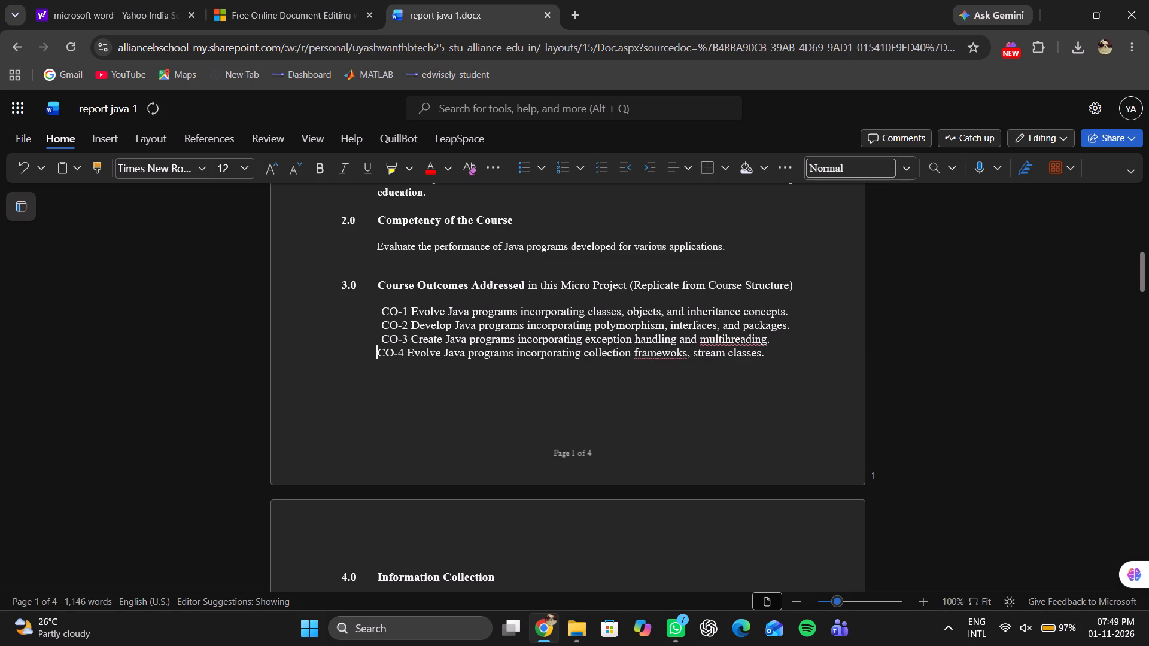
Remove the leading spaces from the CO-3, CO-2 and CO-1 lines so they start flush with the CO-4 line.
key("BackSpace")
key("BackSpace")
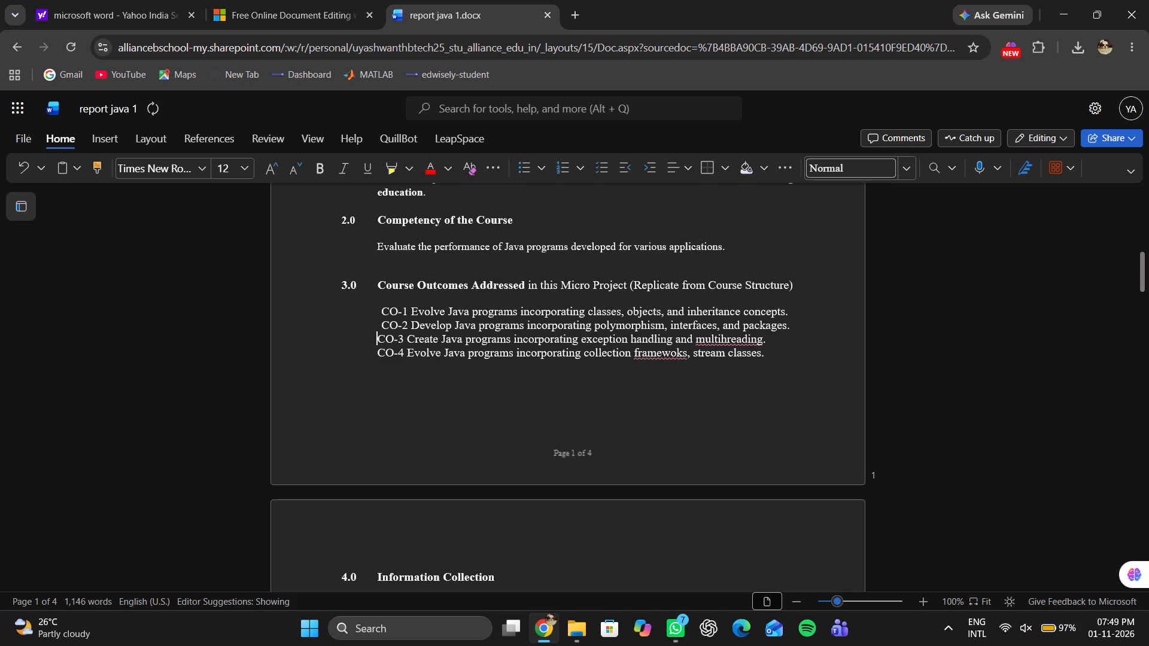
key("Up")
key("BackSpace")
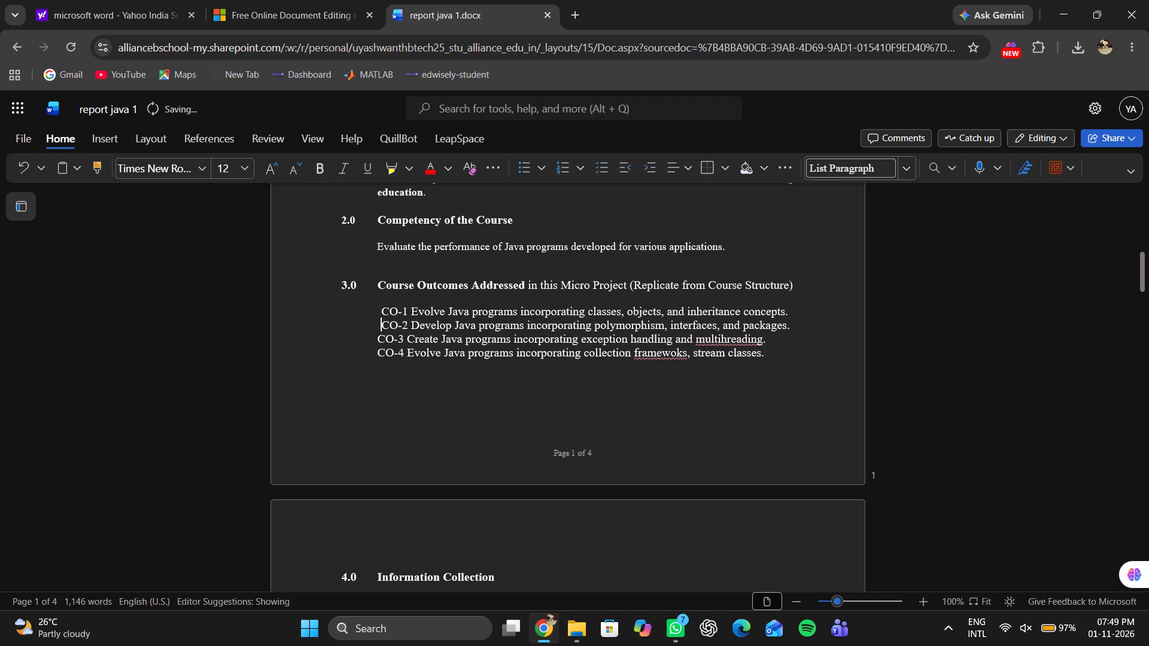
key("BackSpace")
key("Up")
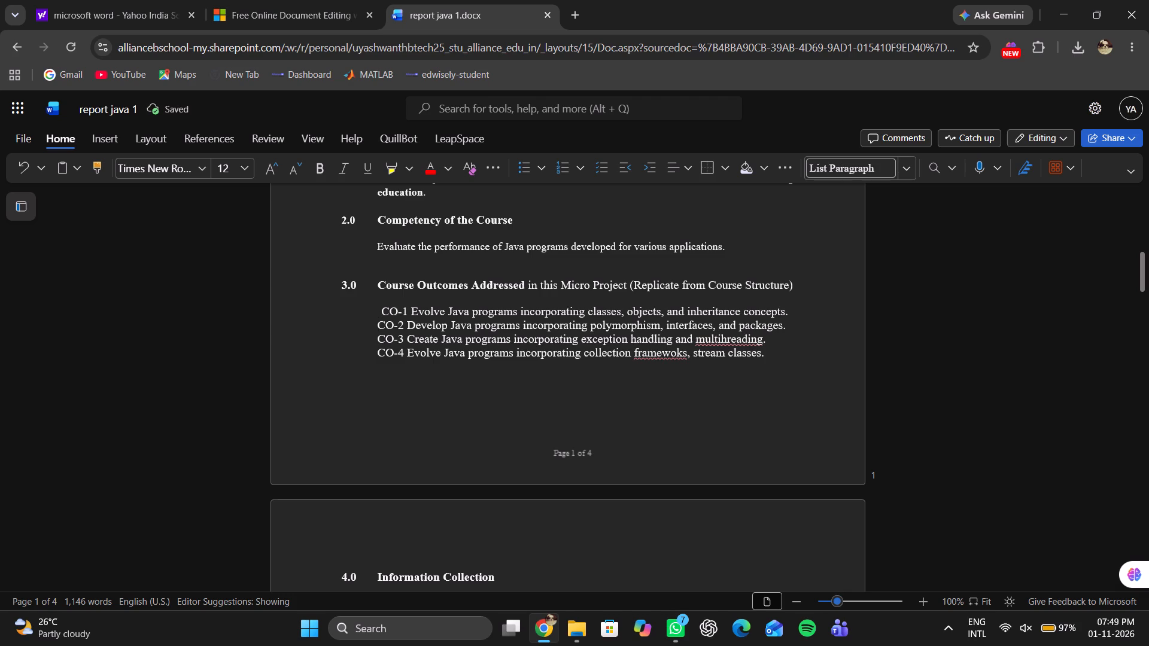
key("BackSpace")
key("BackSpace")
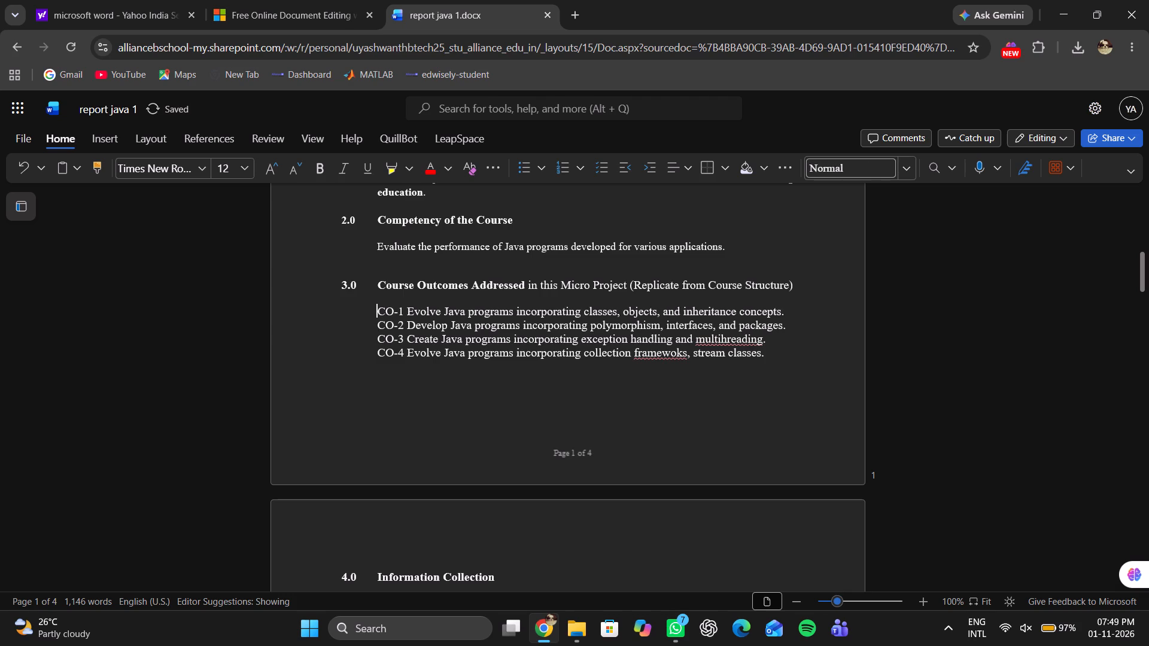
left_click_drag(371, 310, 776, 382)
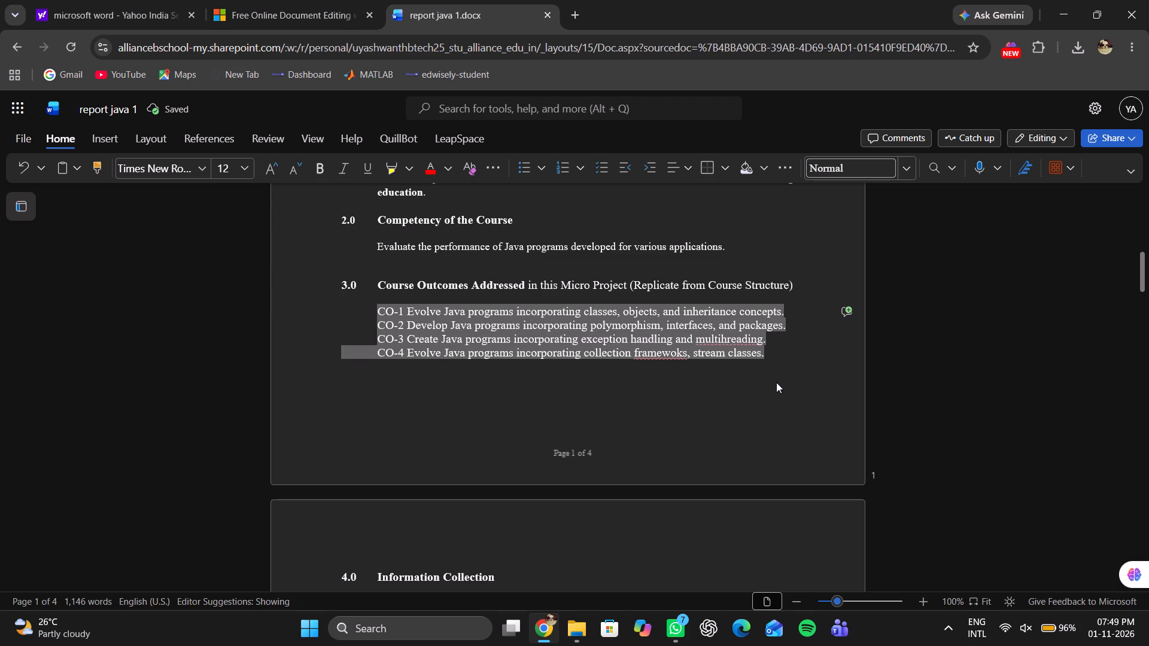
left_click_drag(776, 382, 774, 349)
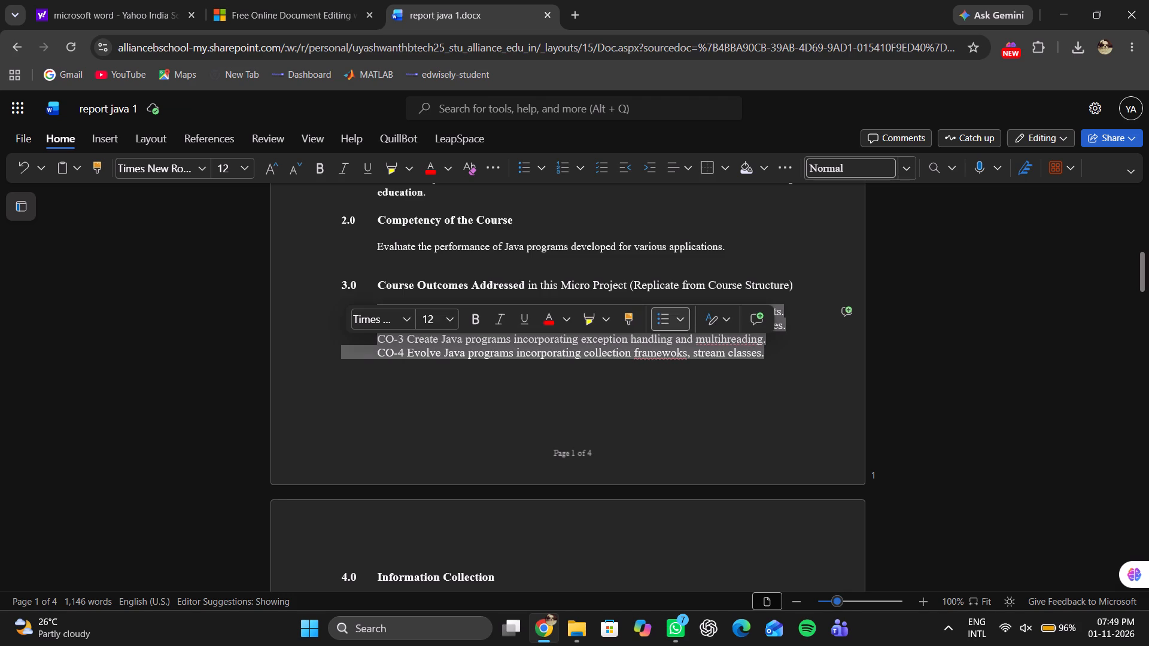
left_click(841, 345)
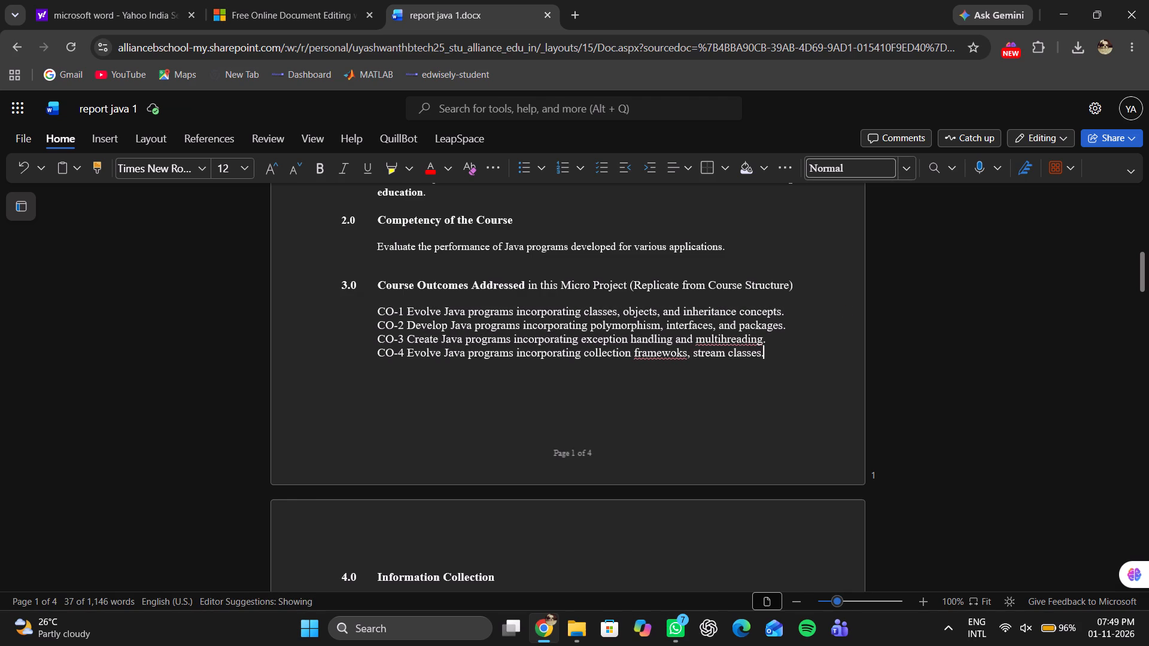
Apply solid round bullets to the four course outcome lines, CO-1 to CO-4.
left_click_drag(376, 307, 776, 364)
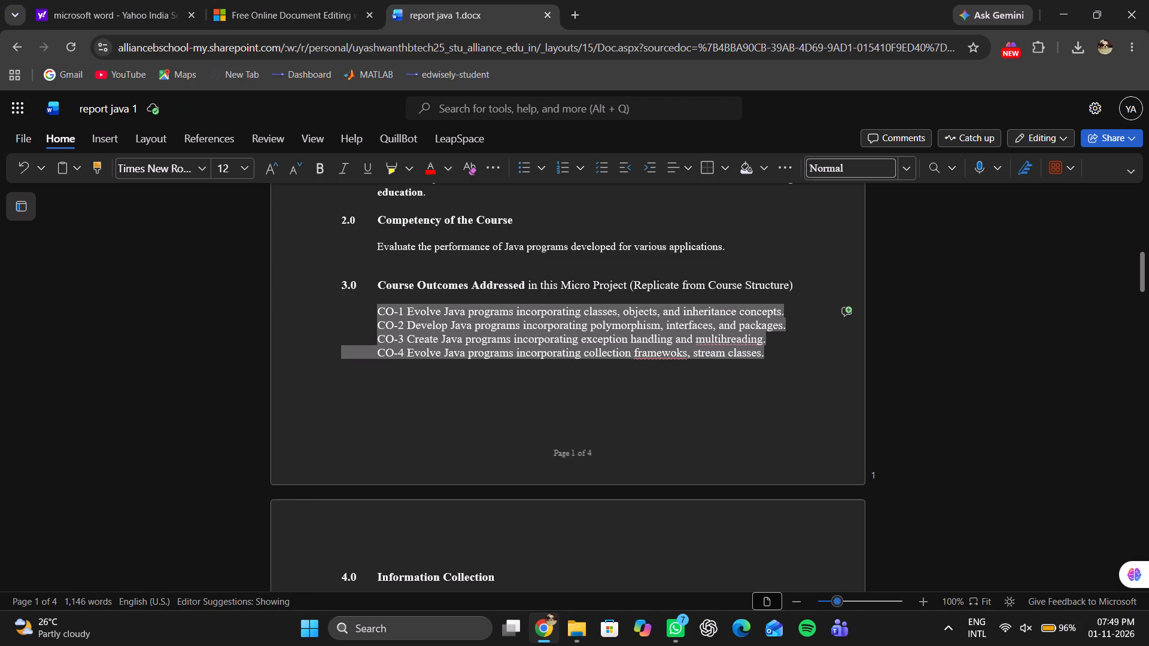
left_click_drag(776, 364, 780, 355)
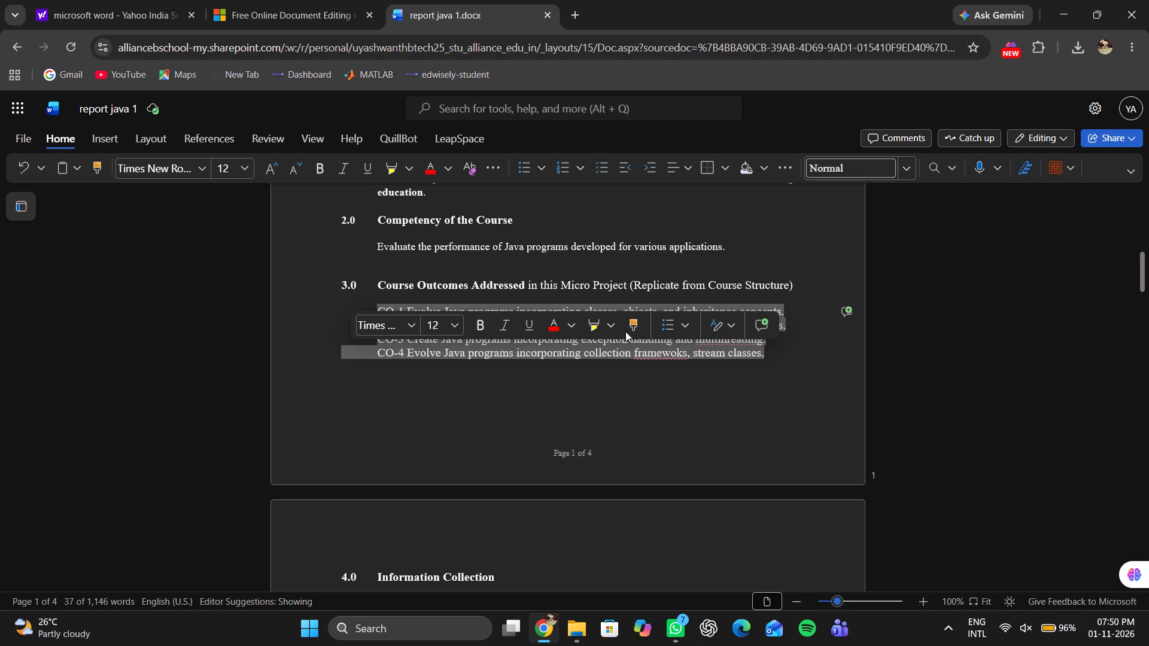
left_click(689, 325)
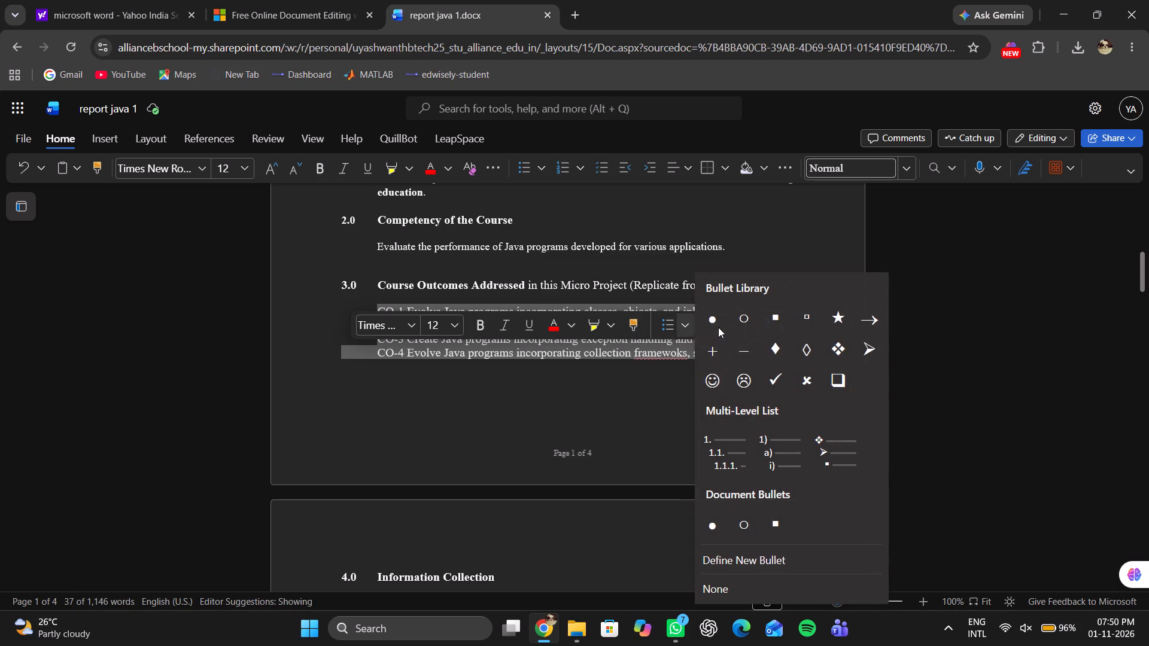
left_click(718, 321)
left_click(913, 359)
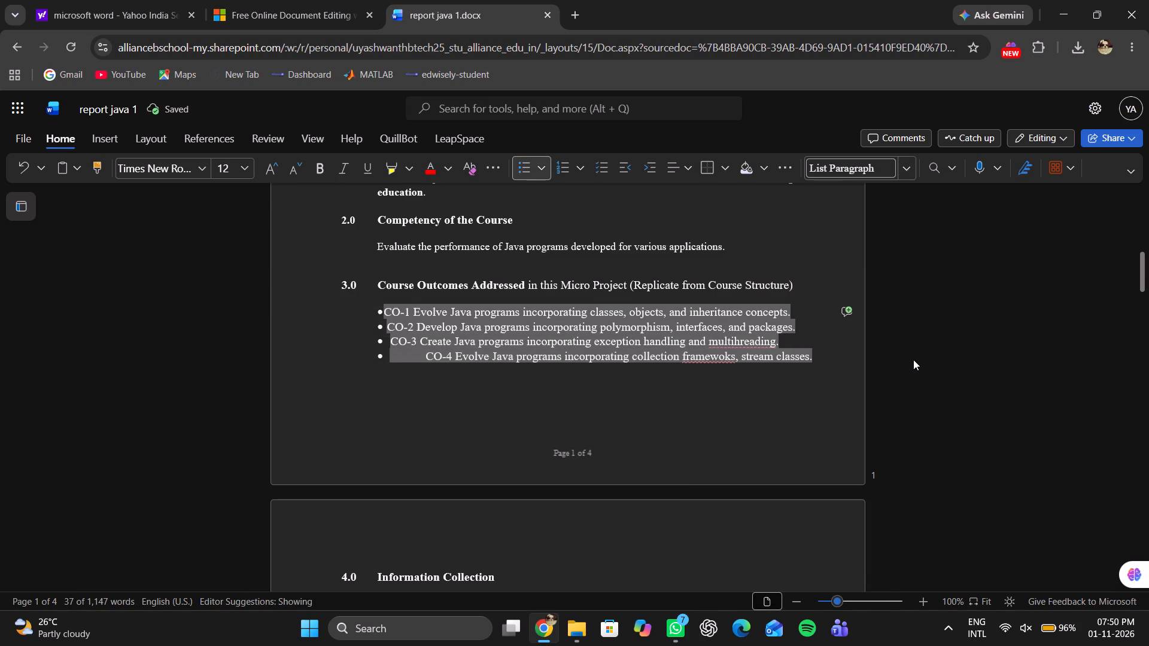
Delete the wide gap of extra spaces before the CO-4 text, keeping the line's bullet.
left_click(422, 357)
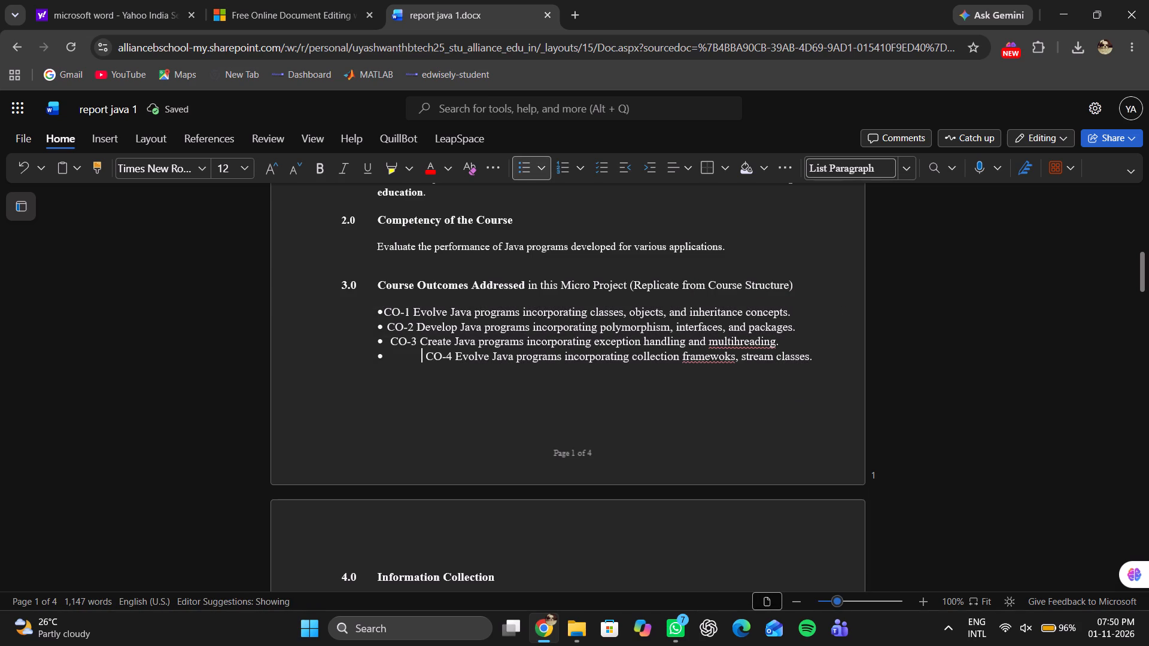
key("BackSpace")
key("BackSpace")
key("BackSpace")
key("BackSpace")
key("BackSpace")
key("BackSpace")
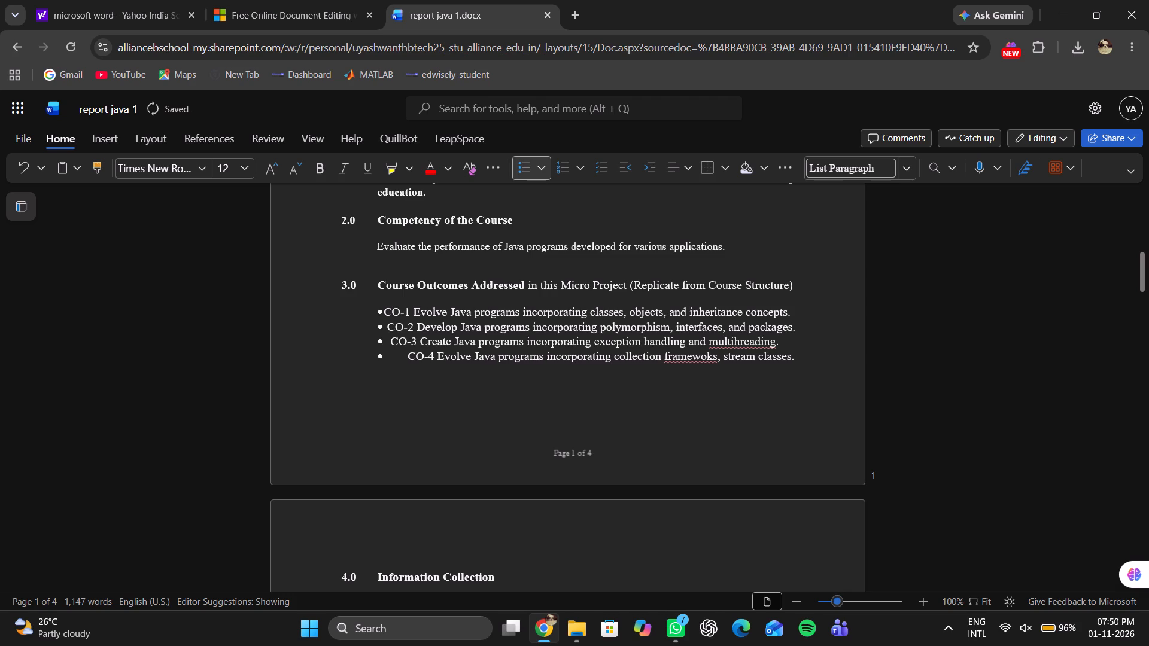
key("BackSpace")
key("BackSpace")
key("BackSpace")
key("BackSpace")
key("BackSpace")
key("BackSpace")
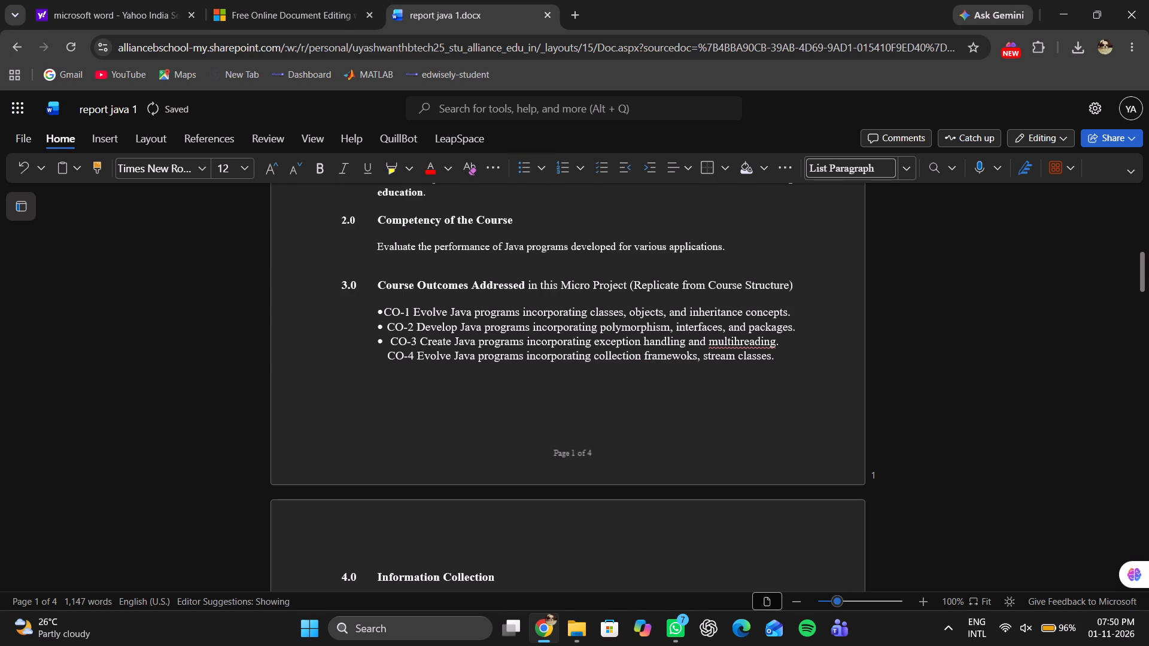
key("ctrl+z")
Insert a space between the bullet and the text on the CO-1 line.
key("Up")
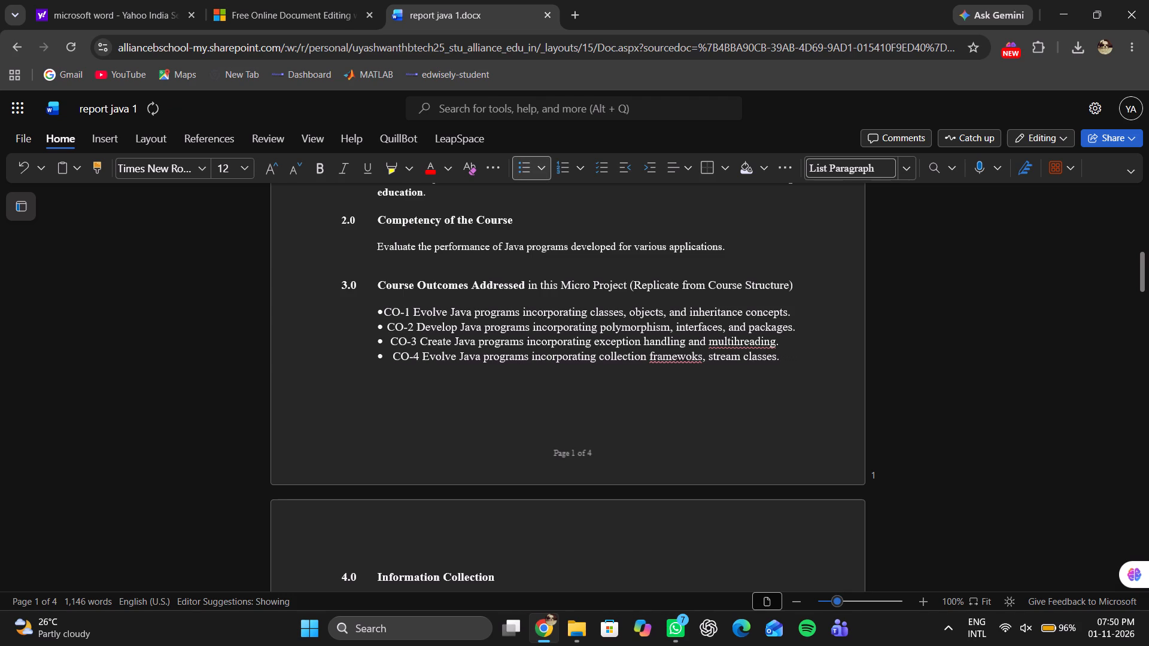
key("Left")
key("Right")
key("Up")
key("Right")
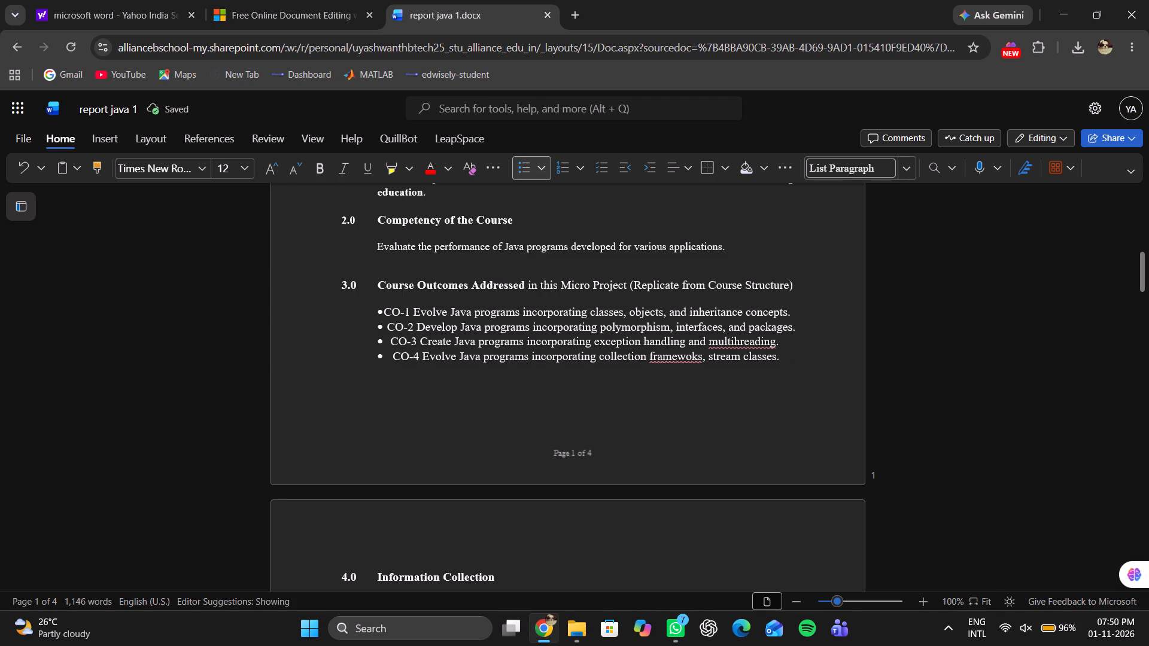
key("Left")
key("Up")
key("space")
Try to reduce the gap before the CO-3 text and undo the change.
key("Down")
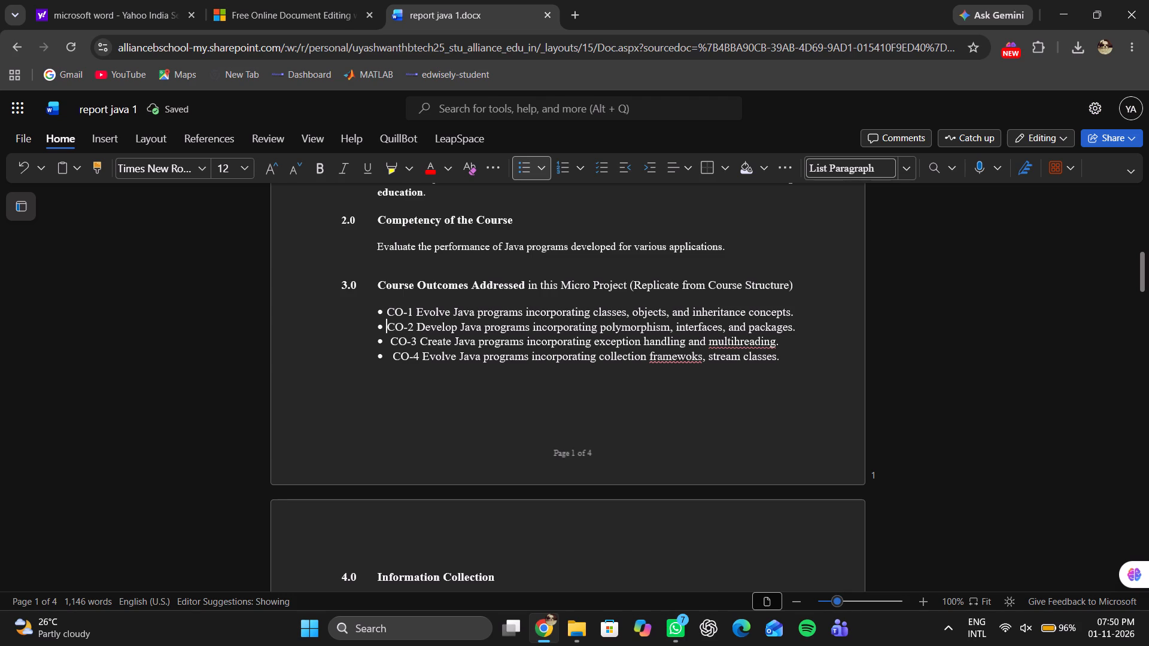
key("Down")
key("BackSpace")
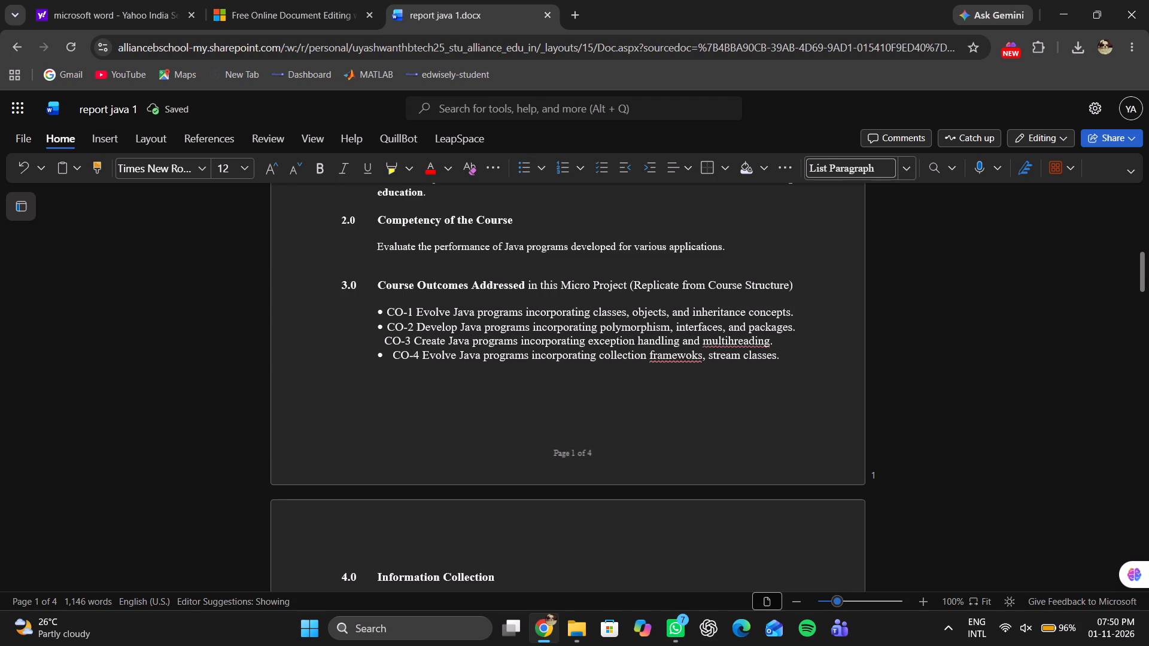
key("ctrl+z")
Adjust the leading spaces on the CO-2, CO-1 and CO-4 lines so their text lines up with CO-3.
key("Up")
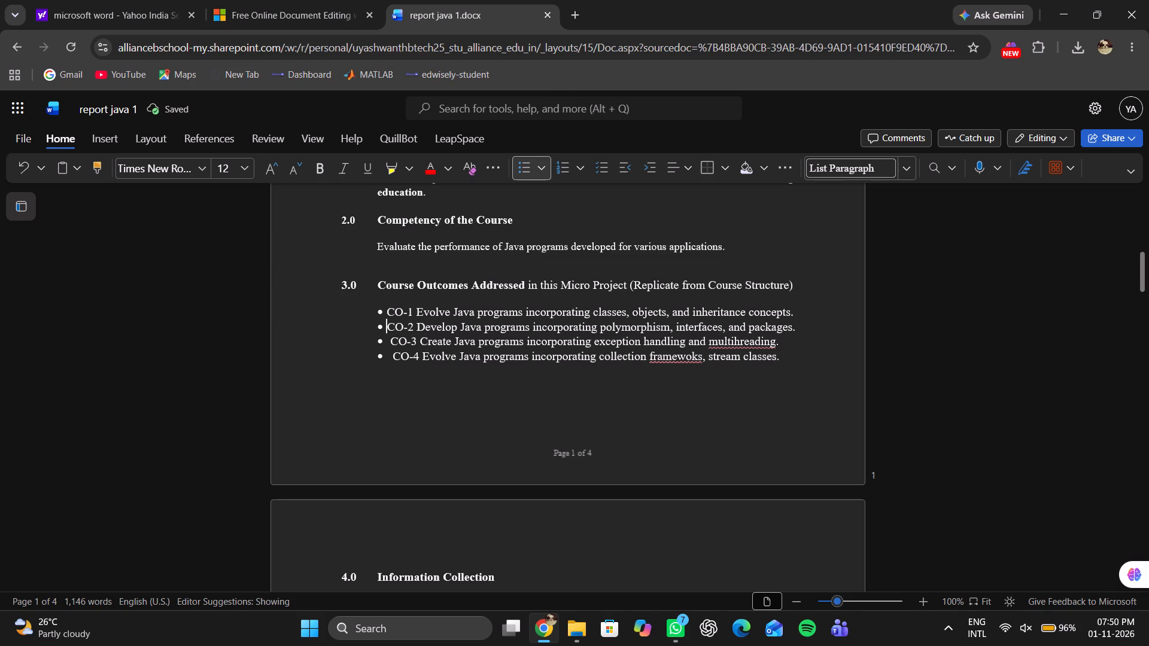
key("space")
key("space")
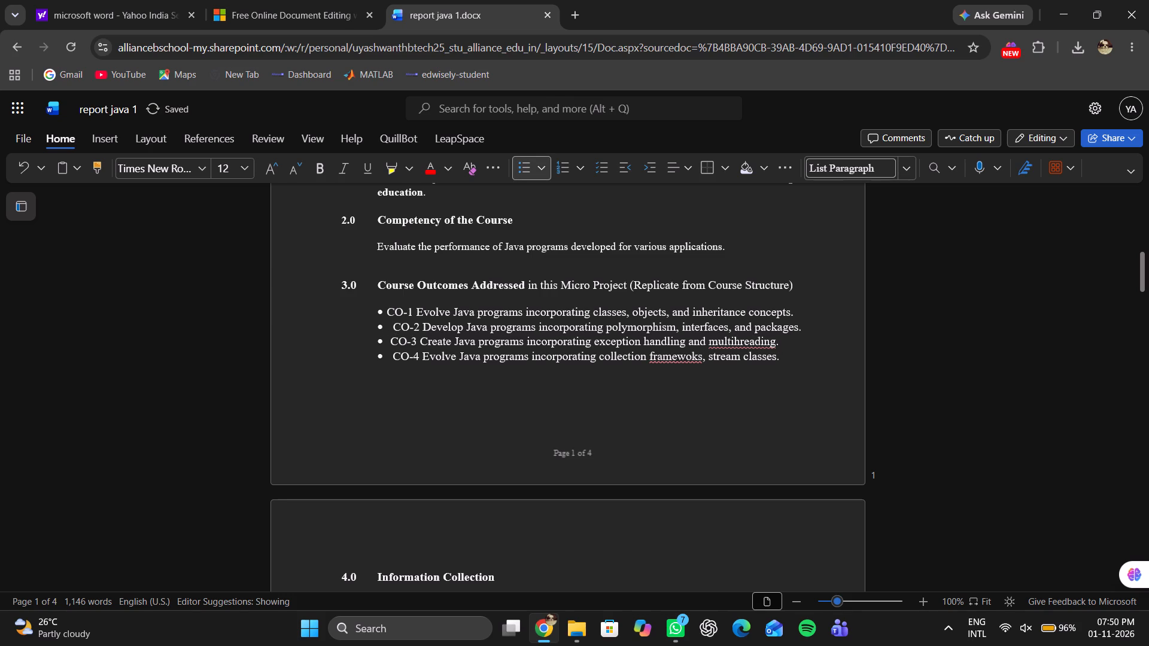
key("BackSpace")
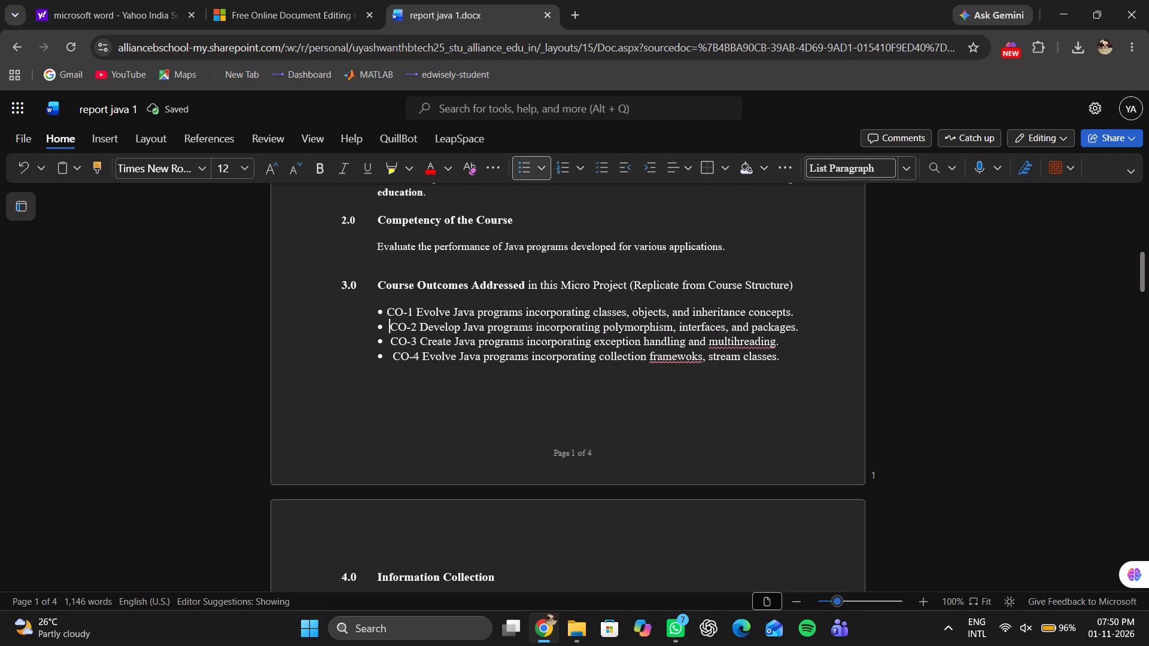
key("Up")
key("space")
key("Down")
key("Down")
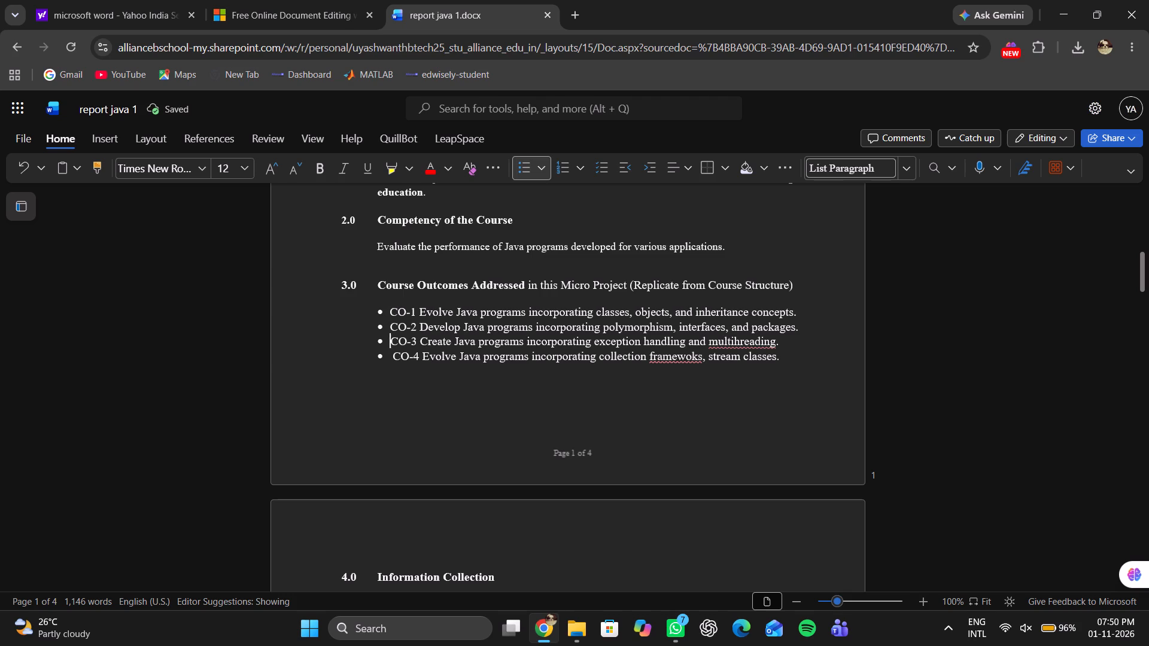
key("Down")
key("Right")
key("BackSpace")
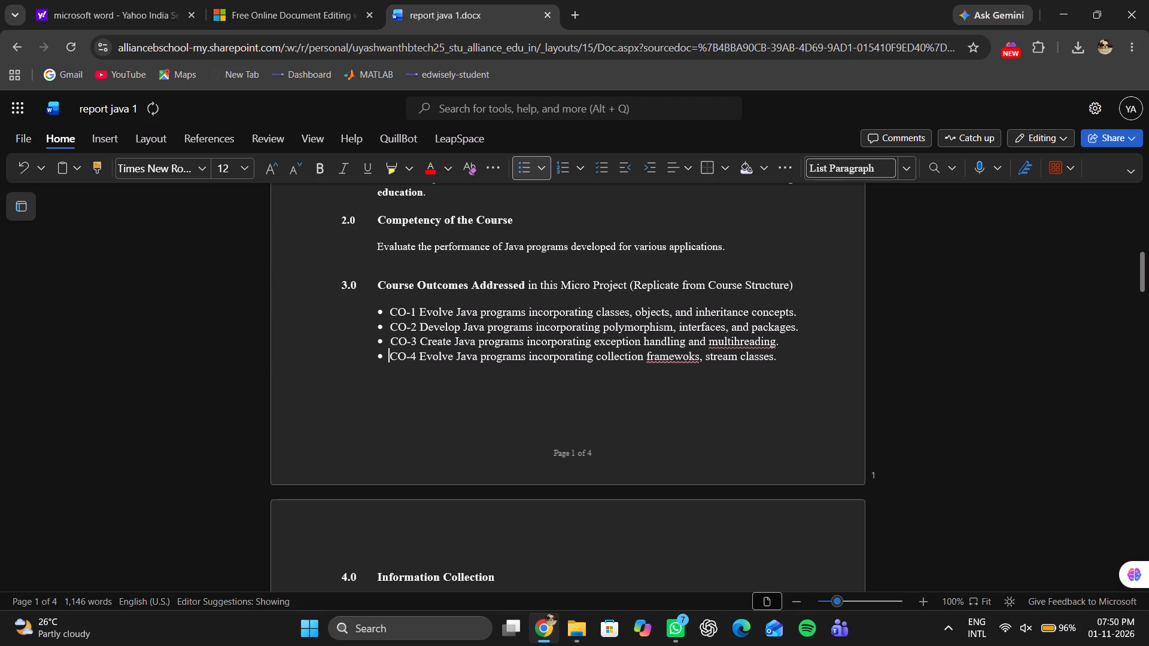
Check the spacing between bullet and text on each of the four course outcome lines.
key("Up")
key("Up")
key("Up")
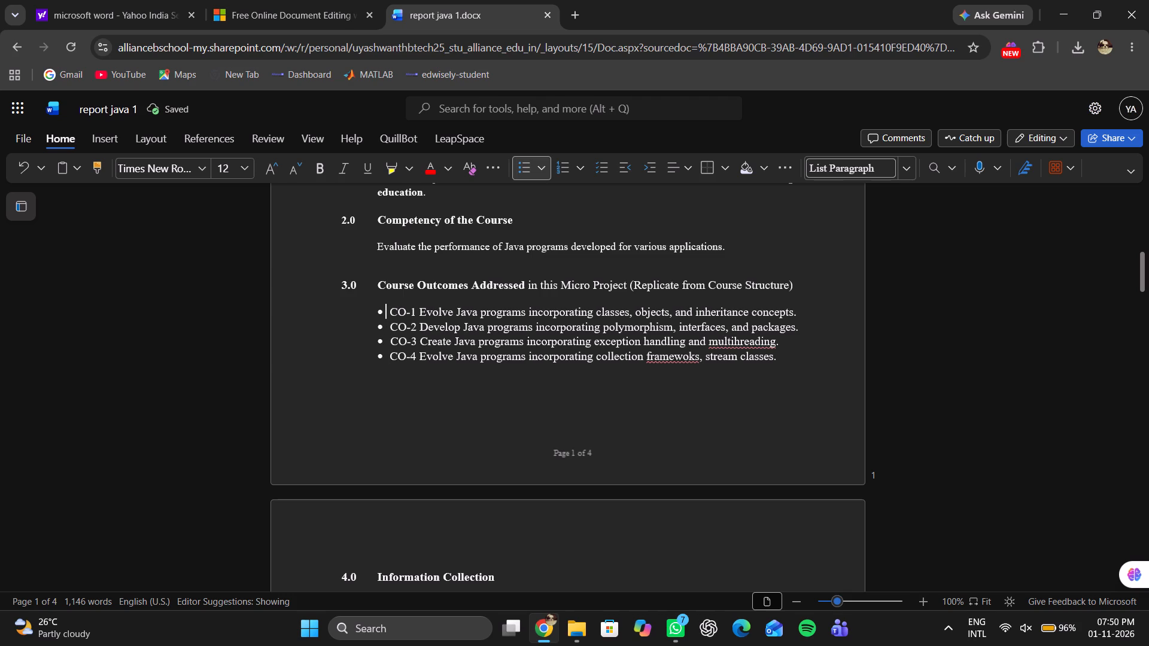
key("Right")
key("Down")
key("Right")
key("Down")
key("Down")
left_click(900, 284)
Clear the spelling flag on the word "multihreading" in the CO-3 line.
right_click(755, 339)
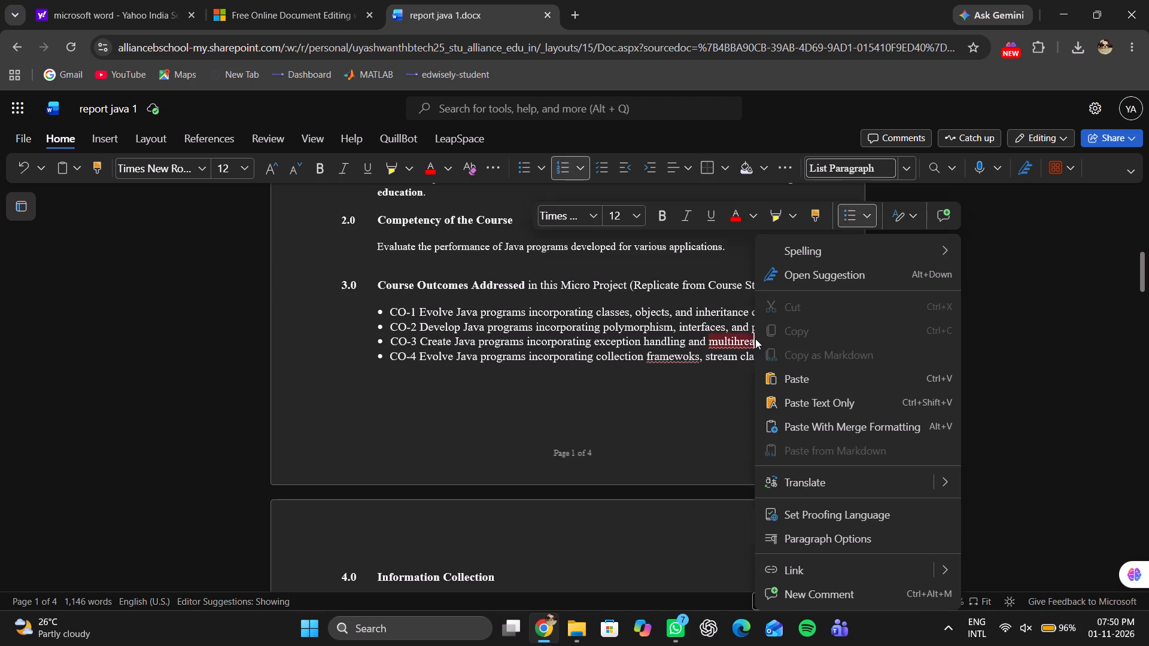
left_click(979, 287)
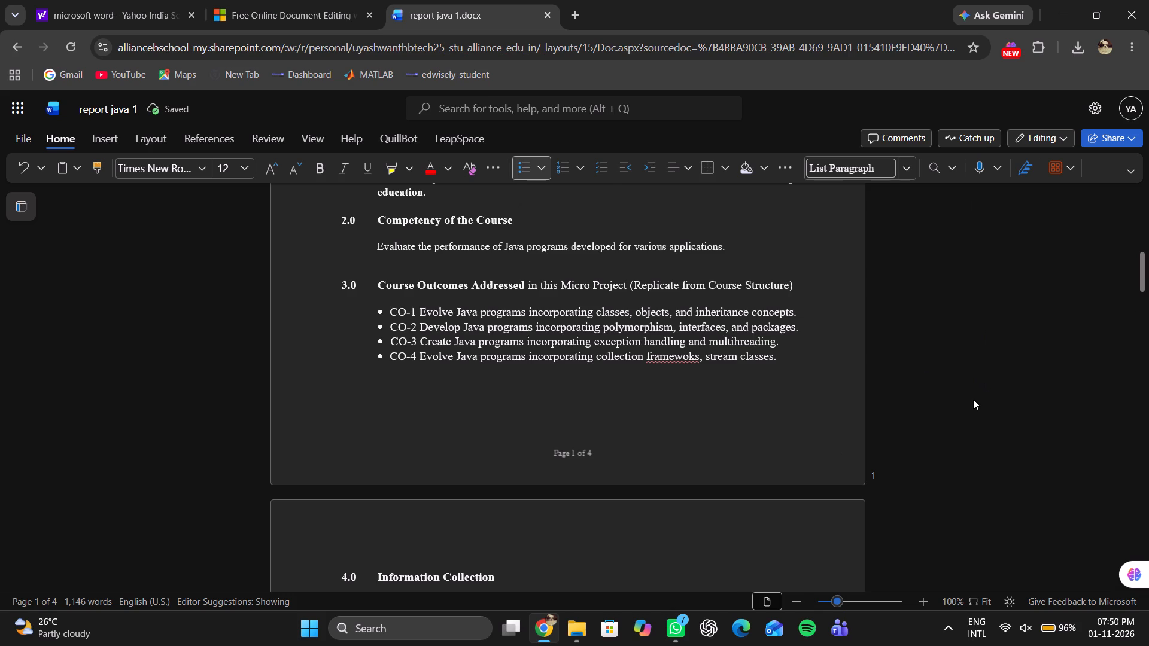
Delete the text "(Replicate from Course Structure)" from the end of the 3.0 Course Outcomes Addressed heading.
scroll(973, 399, "up", 2)
left_click(813, 391)
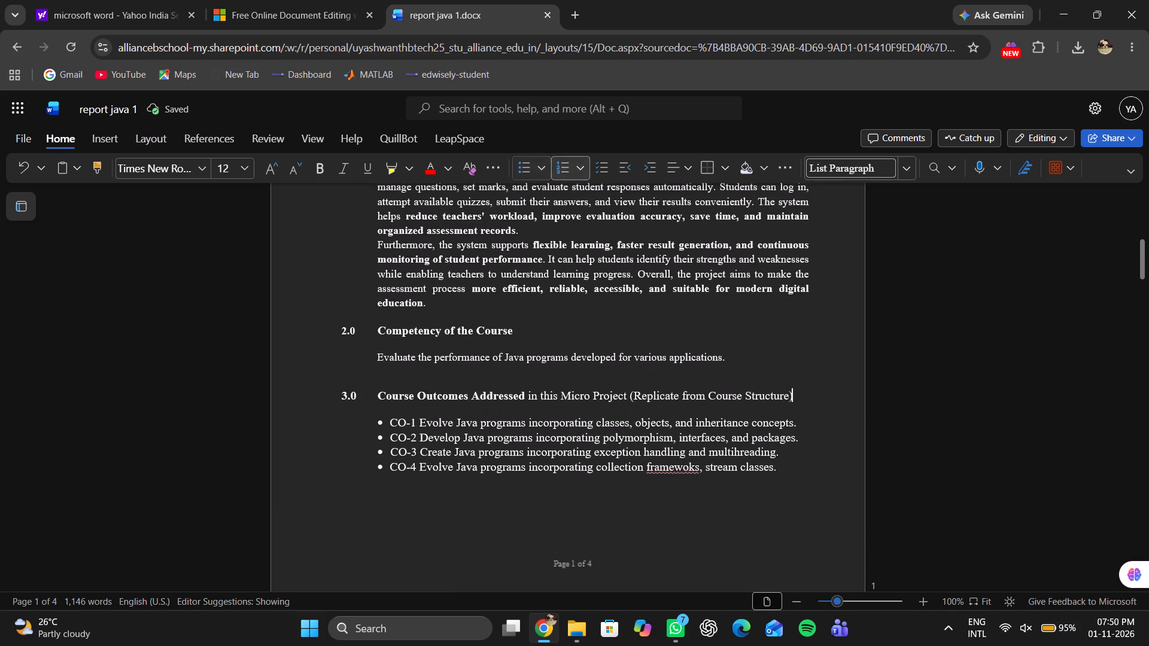
key("BackSpace")
key("BackSpace")
key("BackSpace")
key("BackSpace")
key("BackSpace")
key("BackSpace")
key("BackSpace")
key("BackSpace")
key("BackSpace")
key("BackSpace")
key("BackSpace")
key("BackSpace")
key("BackSpace")
key("BackSpace")
key("BackSpace")
key("BackSpace")
key("BackSpace")
key("BackSpace")
key("BackSpace")
key("BackSpace")
key("BackSpace")
key("BackSpace")
key("BackSpace")
key("BackSpace")
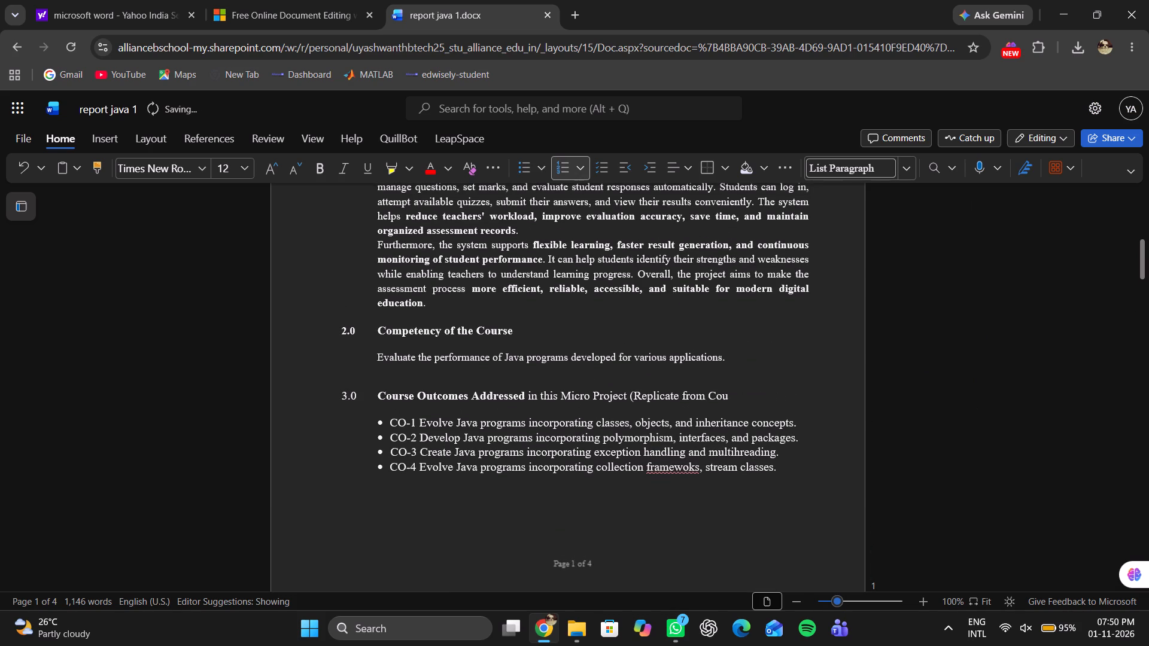
key("BackSpace")
key("BackSpace")
key("BackSpace")
key("BackSpace")
key("BackSpace")
key("BackSpace")
key("BackSpace")
key("BackSpace")
key("BackSpace")
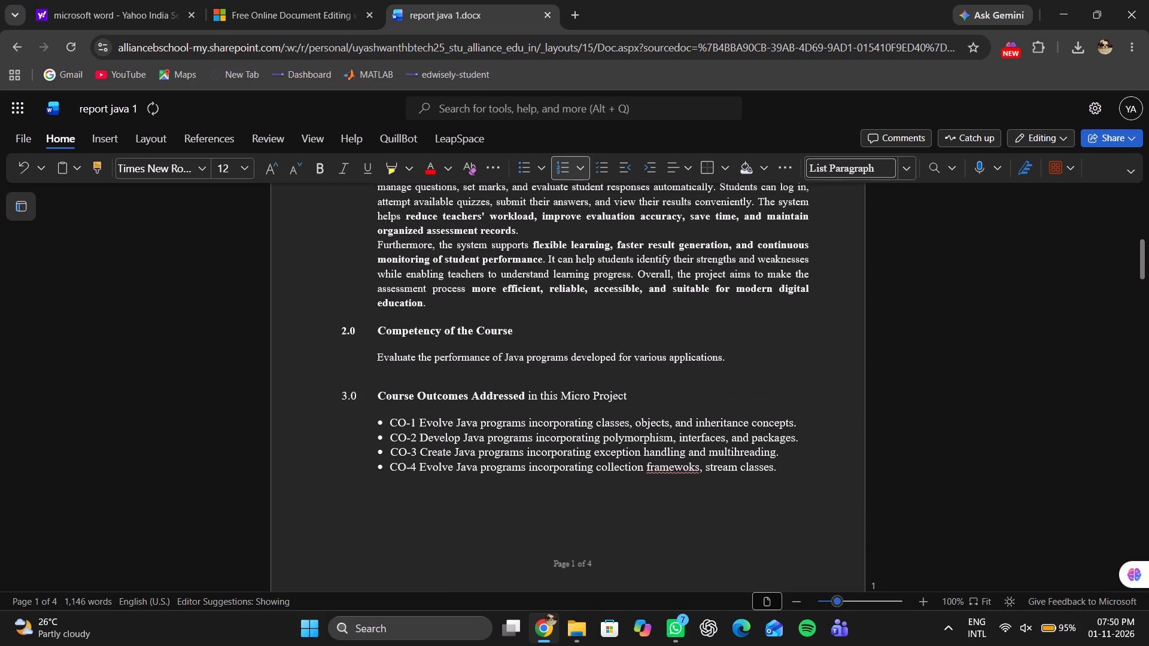
Remove all bold formatting from the three body paragraphs under 1.0 Rationale.
scroll(1028, 385, "up", 2)
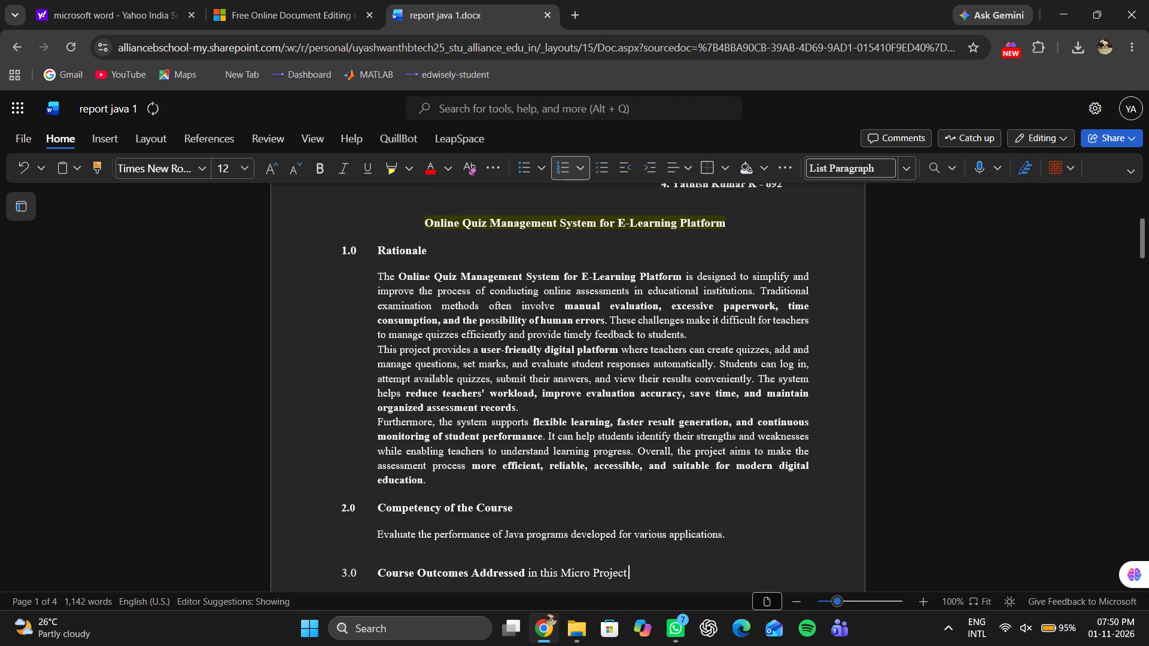
left_click_drag(364, 269, 468, 496)
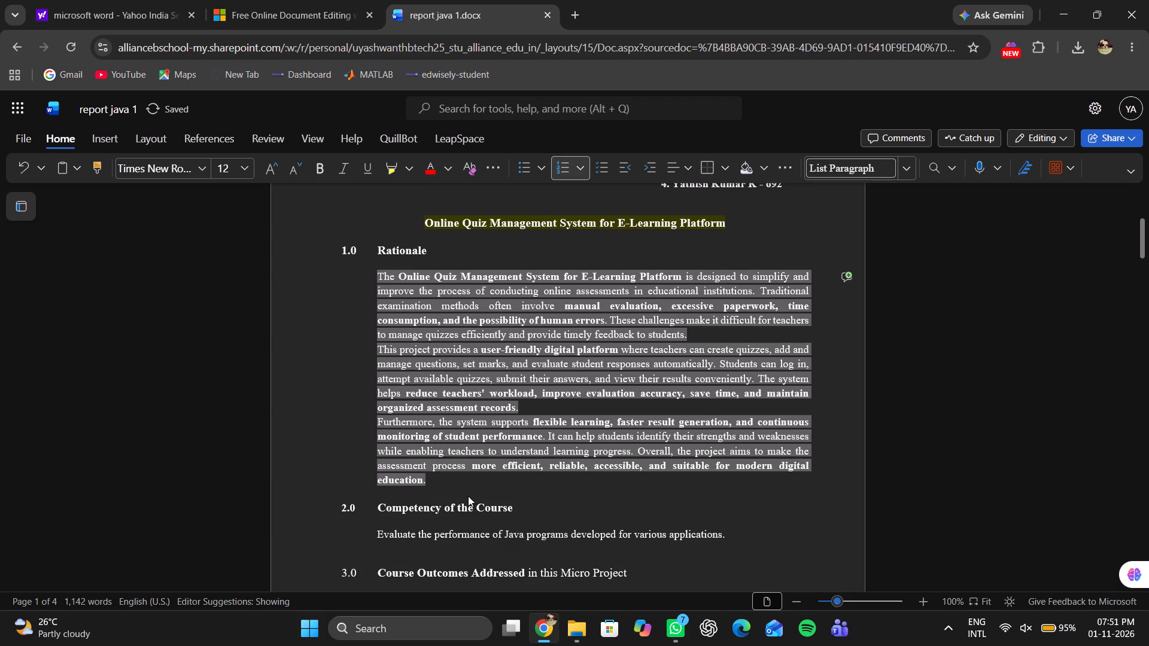
left_click_drag(468, 496, 463, 485)
left_click(587, 457)
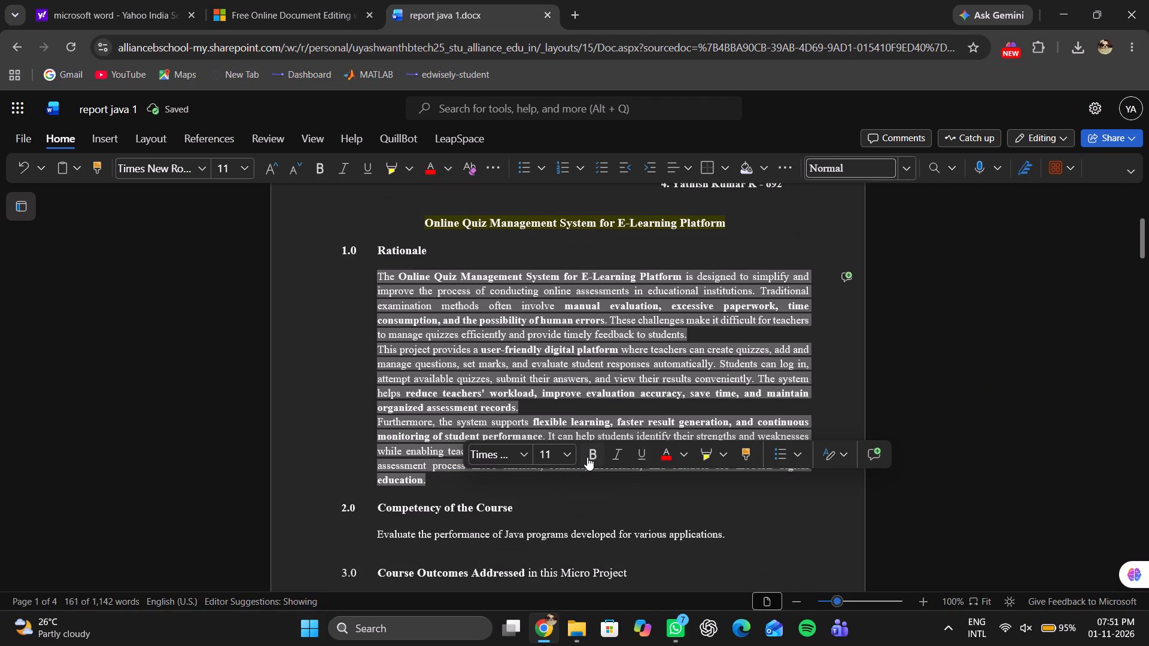
left_click(587, 457)
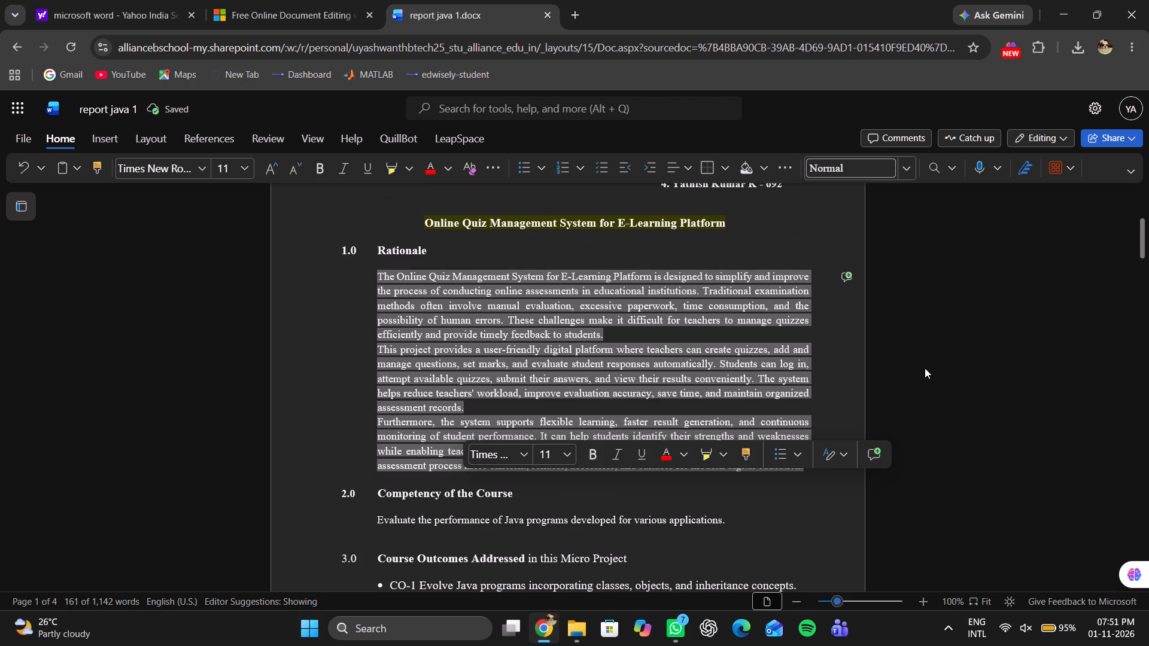
left_click(925, 368)
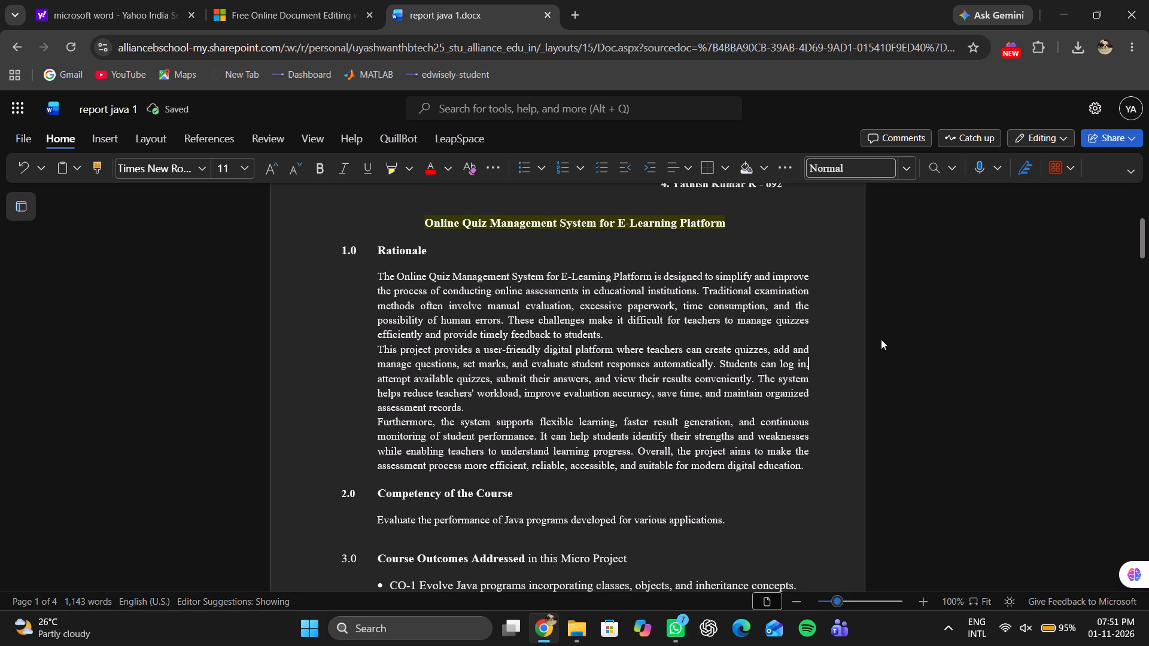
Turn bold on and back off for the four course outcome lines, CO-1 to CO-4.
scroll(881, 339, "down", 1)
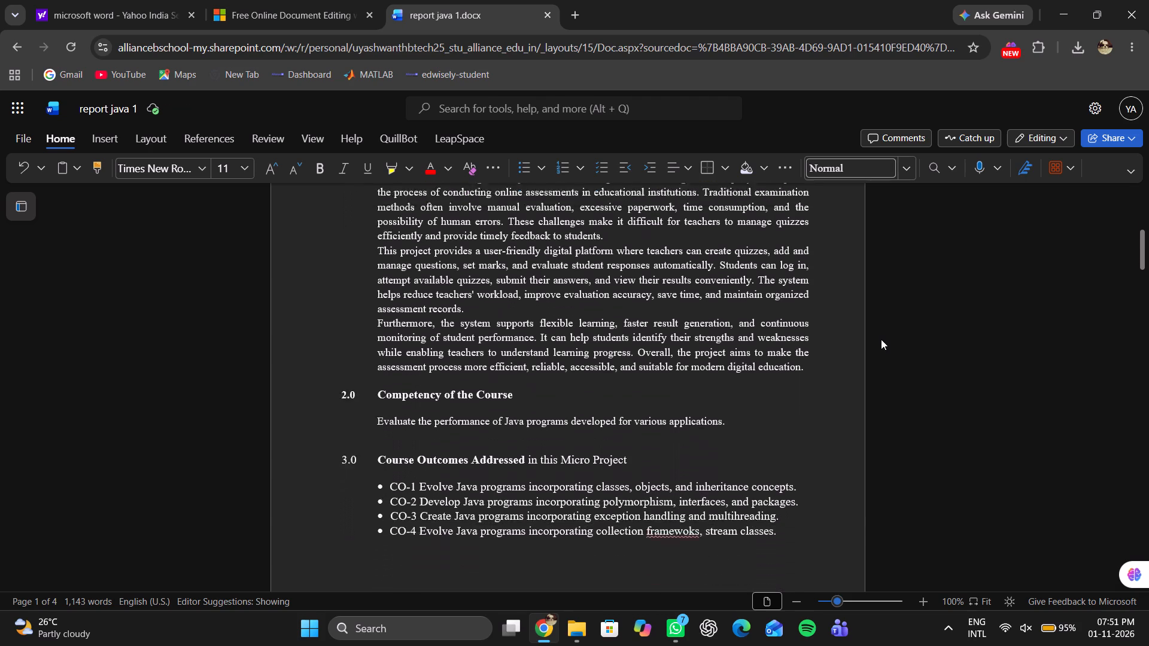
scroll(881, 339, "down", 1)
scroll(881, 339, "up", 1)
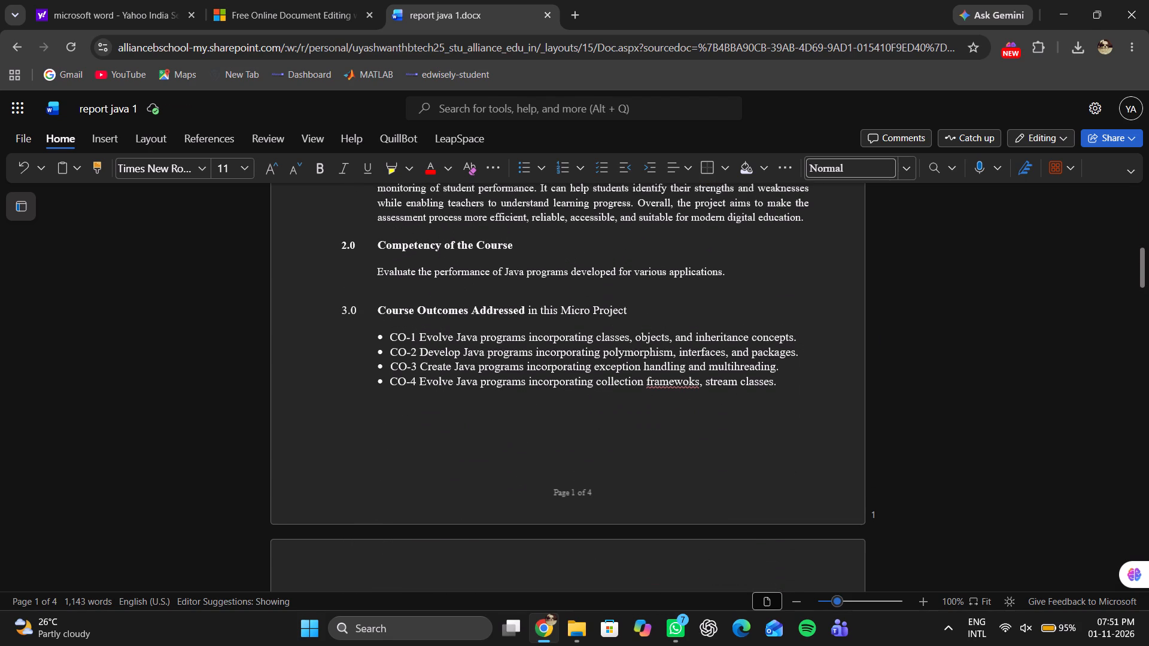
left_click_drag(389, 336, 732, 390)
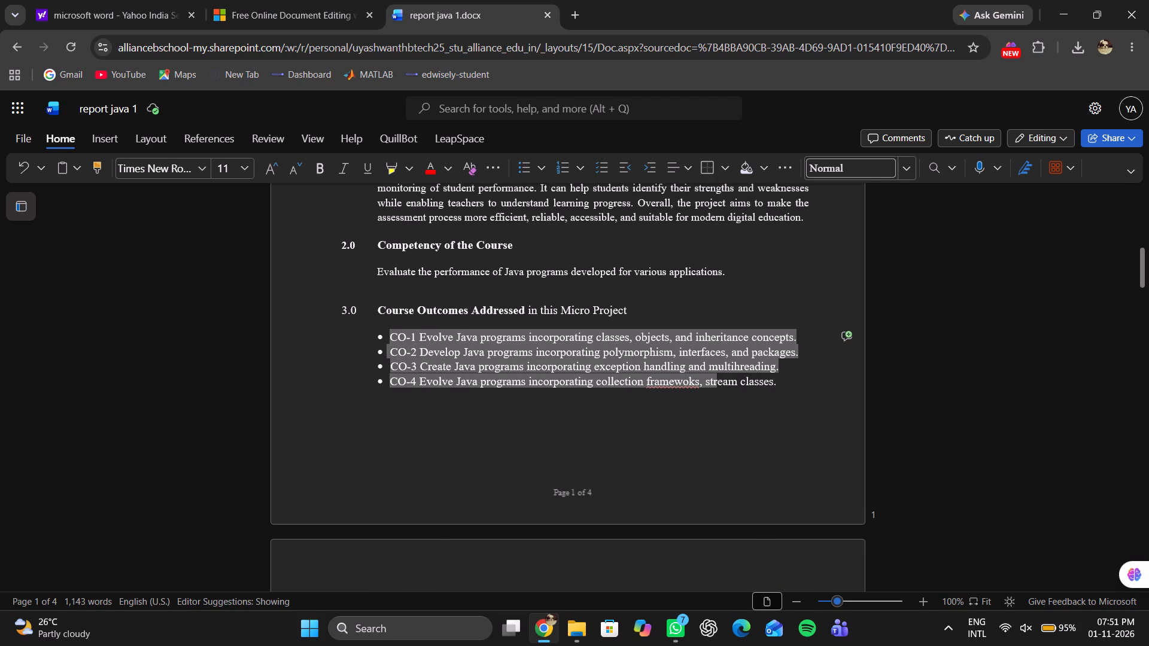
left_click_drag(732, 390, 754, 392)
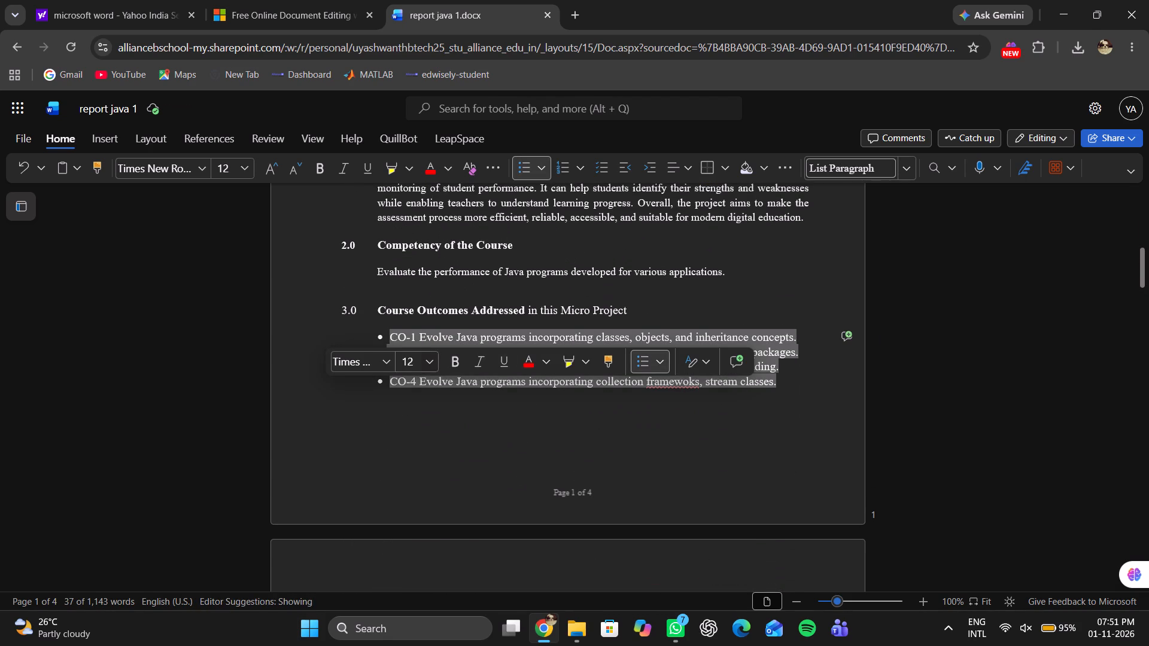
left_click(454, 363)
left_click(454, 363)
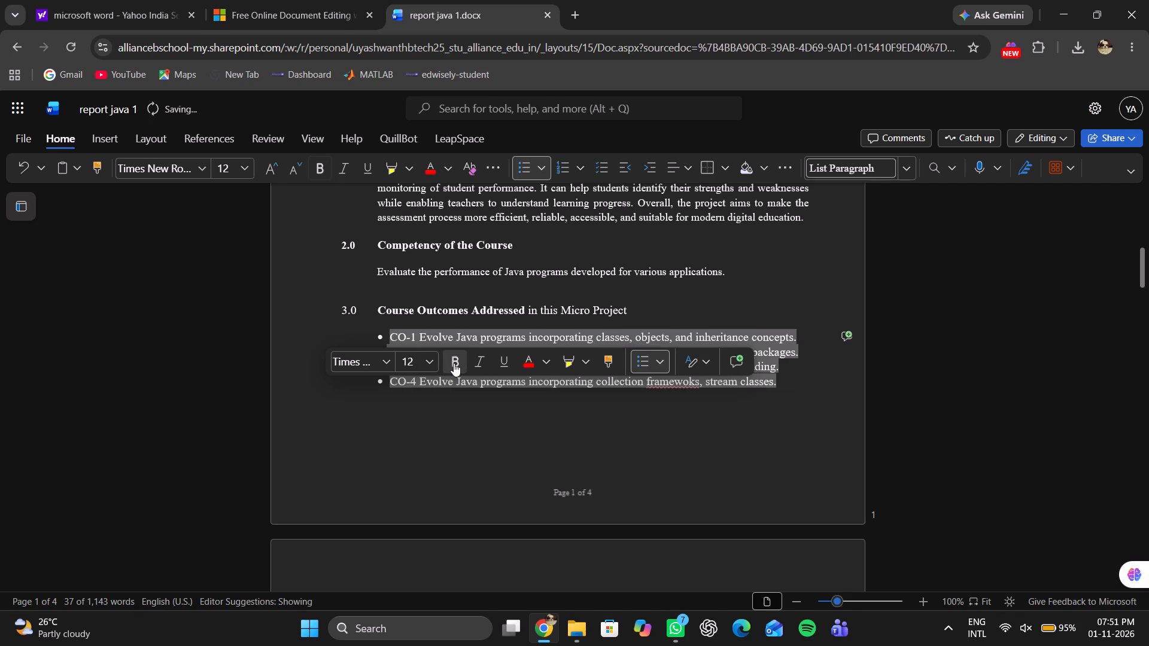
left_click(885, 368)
Reduce the empty space between the 4.0 Information Collection heading and its first paragraph to one blank line.
scroll(876, 402, "down", 1)
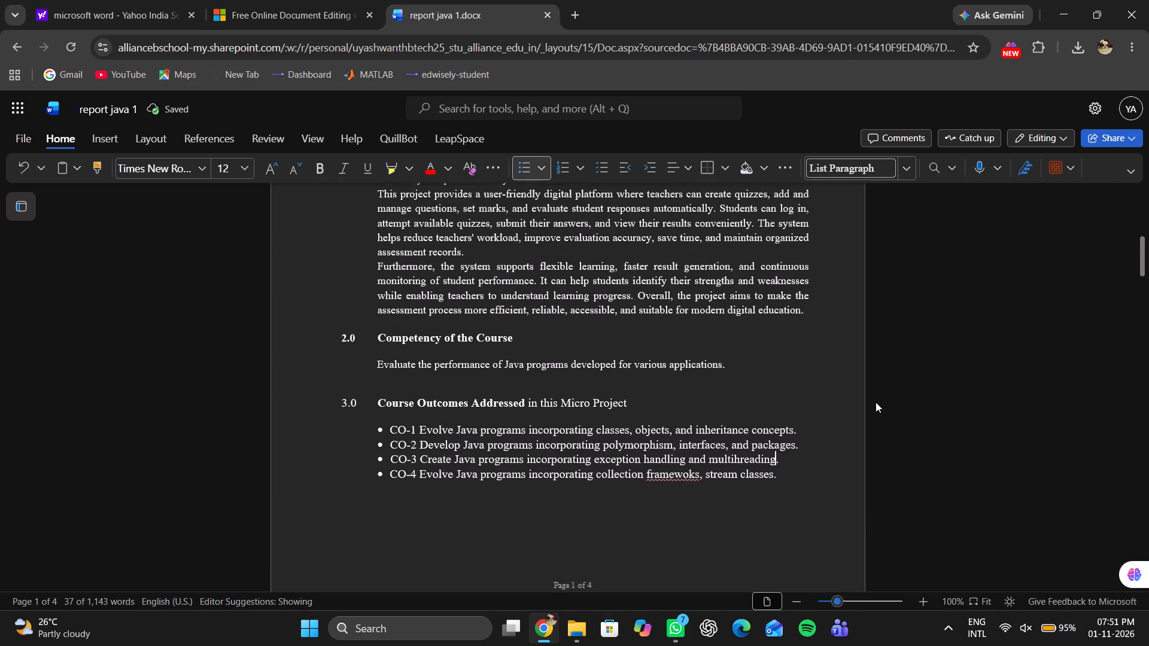
scroll(876, 402, "down", 2)
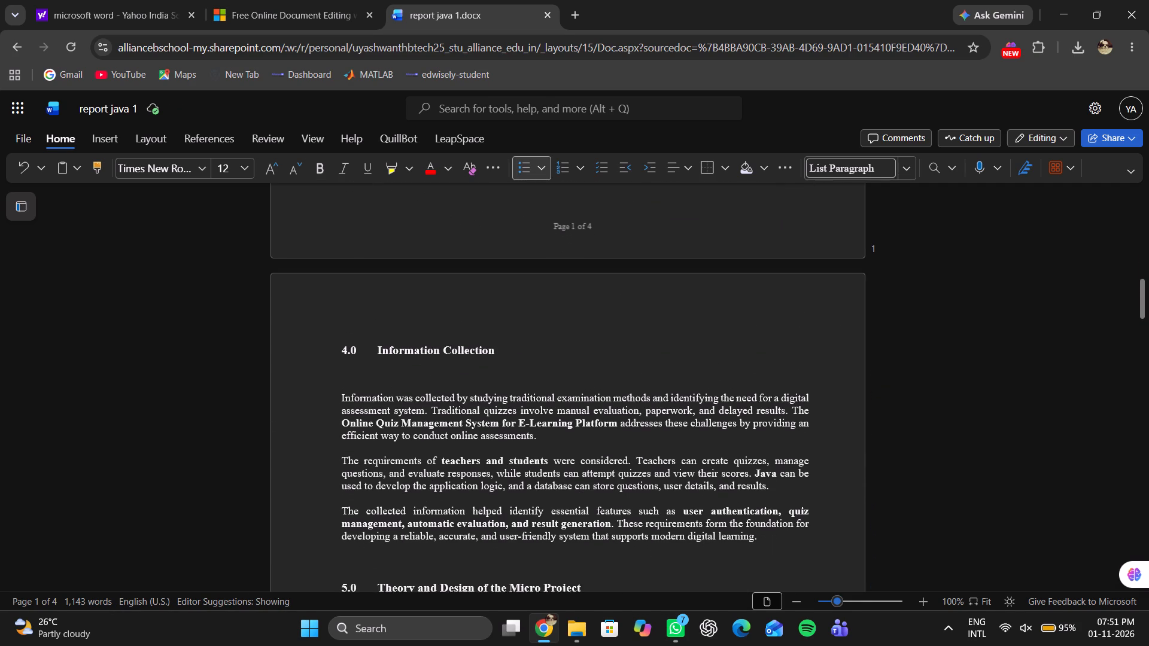
left_click(483, 379)
key("BackSpace")
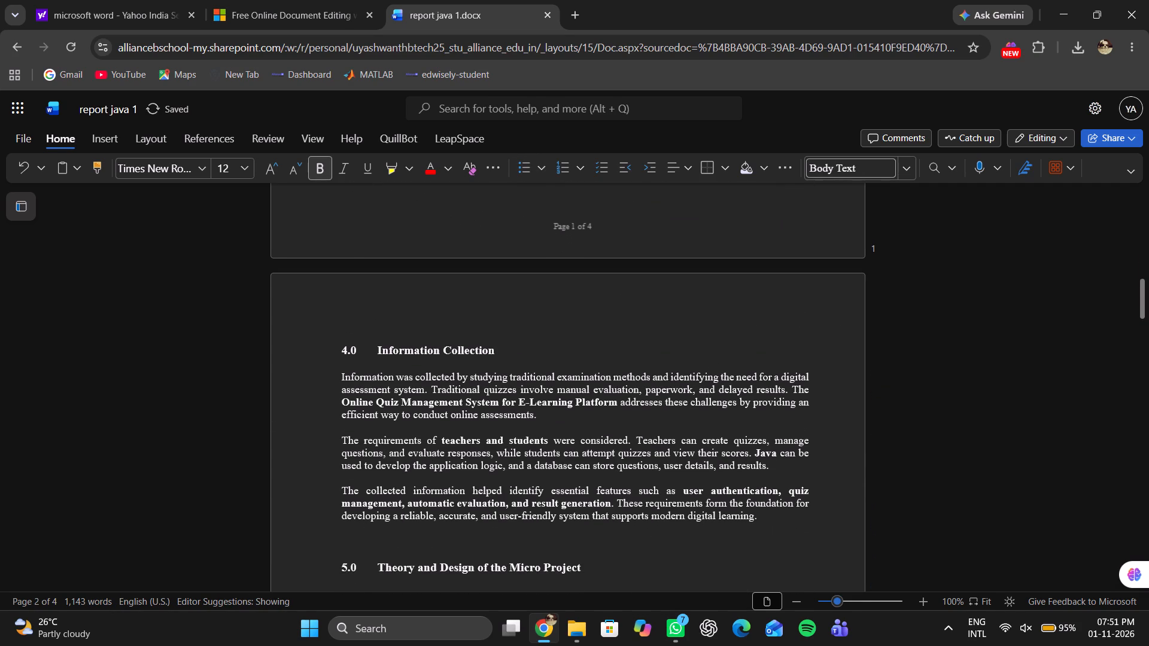
key("BackSpace")
key("Return")
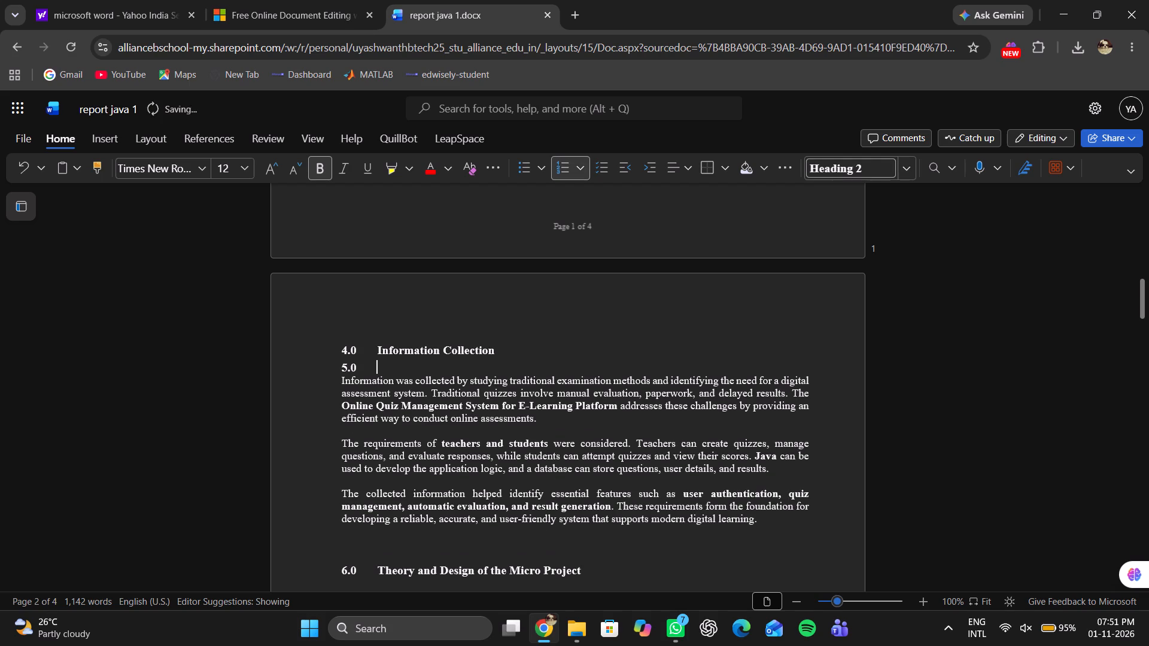
key("BackSpace")
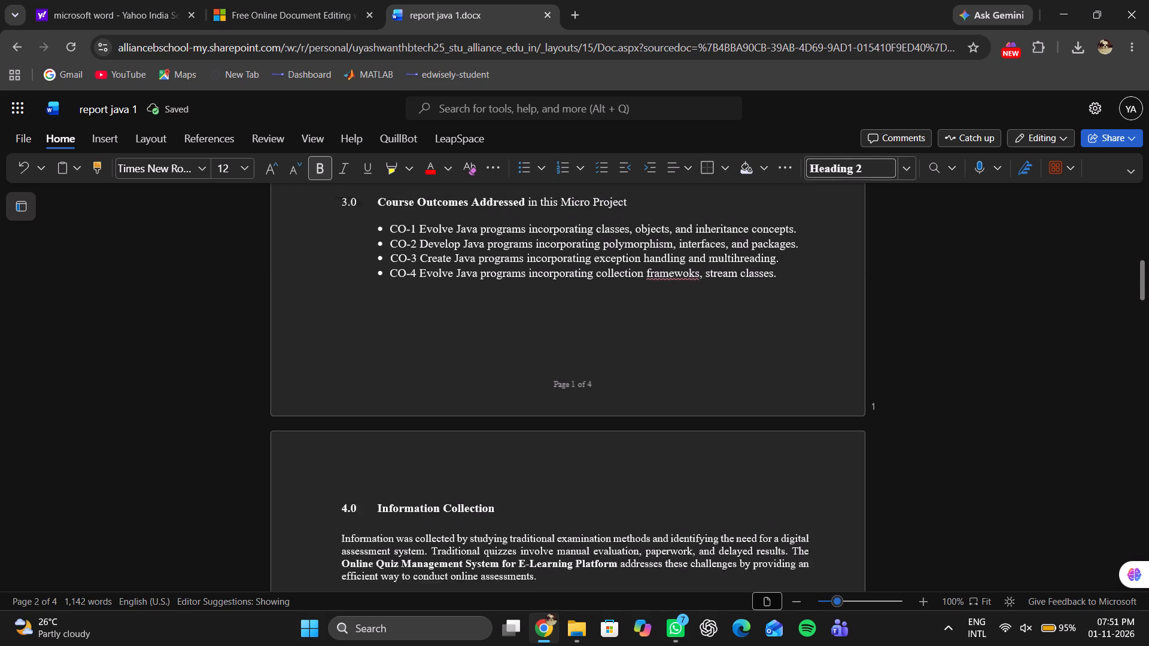
Remove all bold formatting from the three body paragraphs under 4.0 Information Collection.
scroll(537, 394, "down", 1)
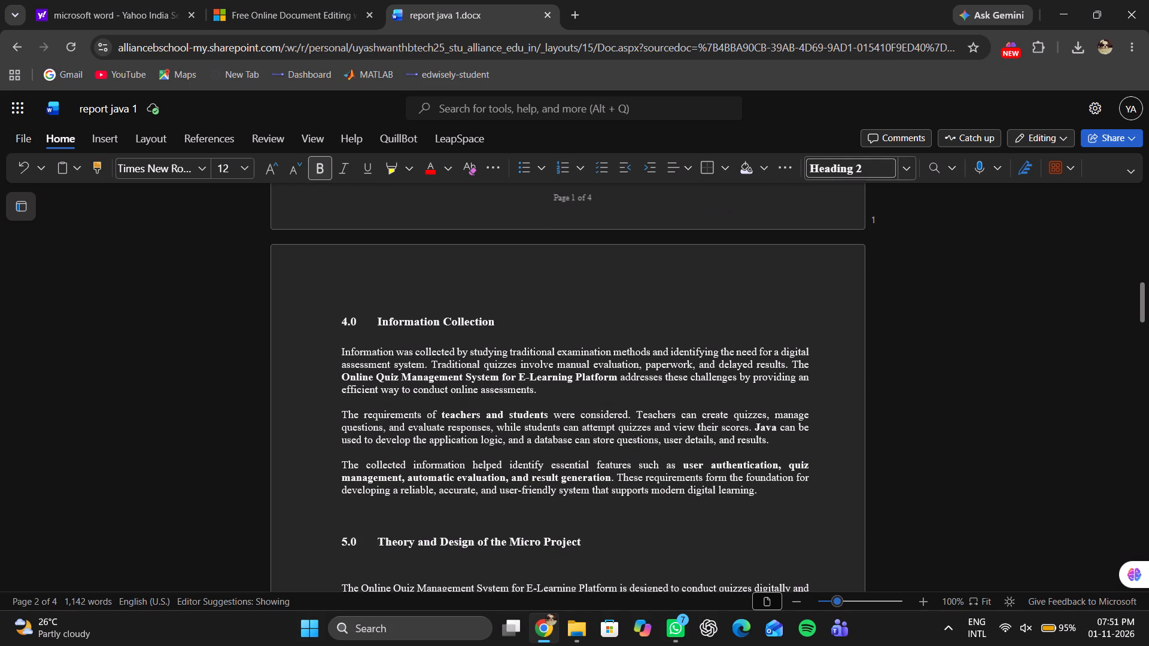
scroll(537, 394, "down", 1)
left_click_drag(334, 345, 842, 458)
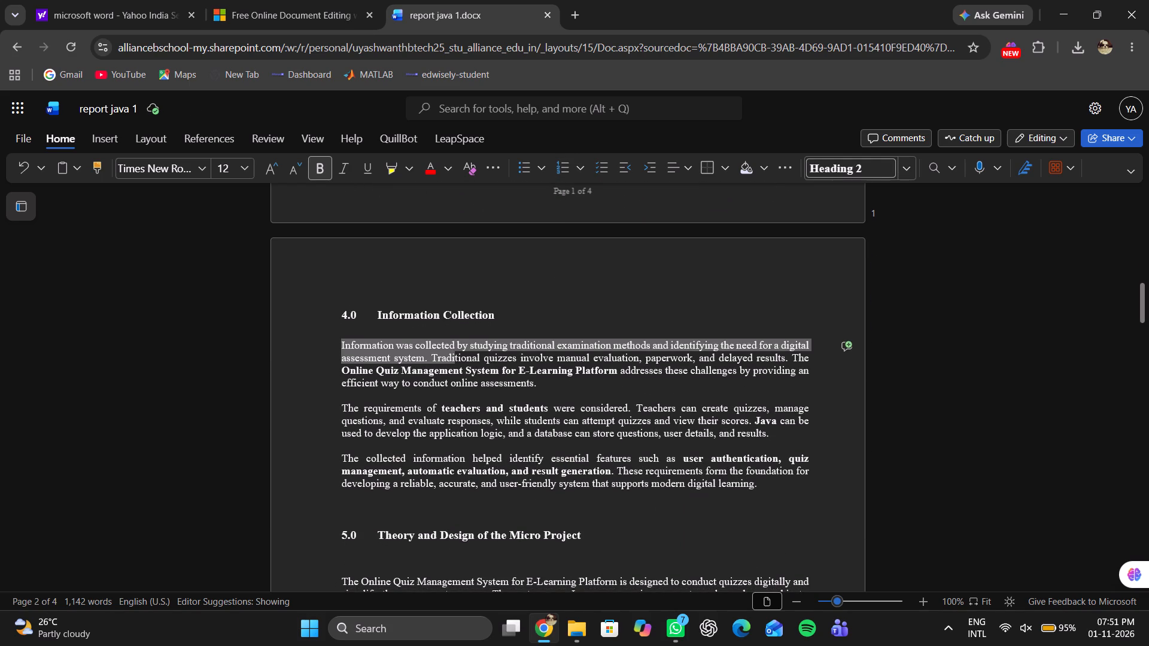
left_click_drag(842, 458, 818, 489)
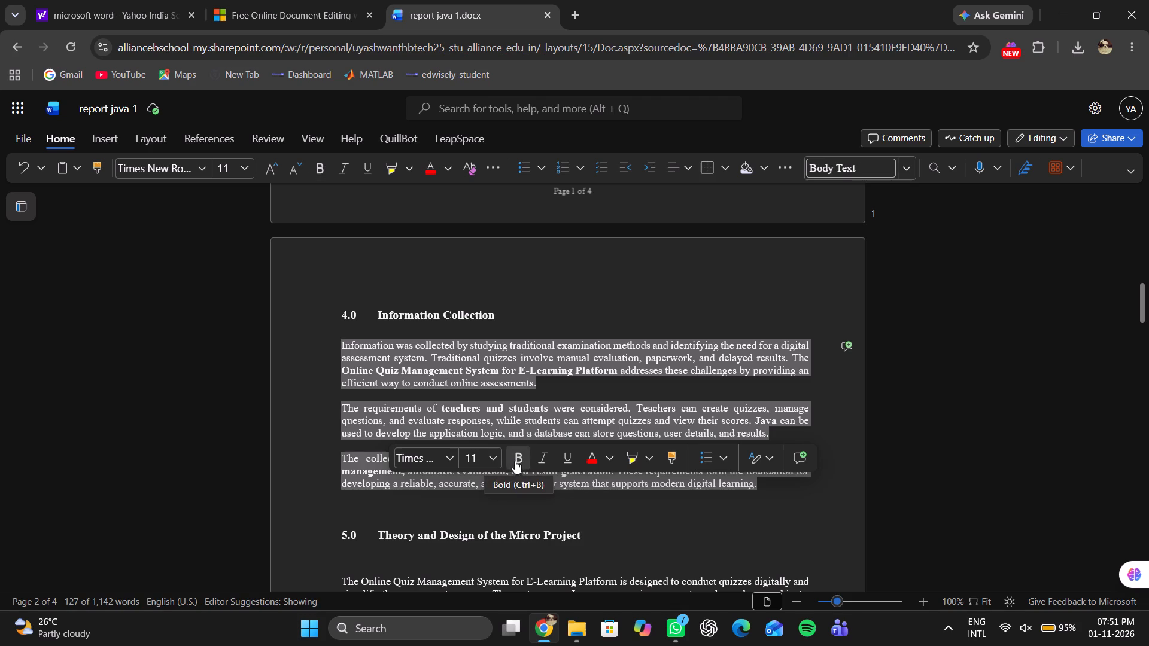
left_click(515, 461)
left_click(515, 461)
left_click(963, 356)
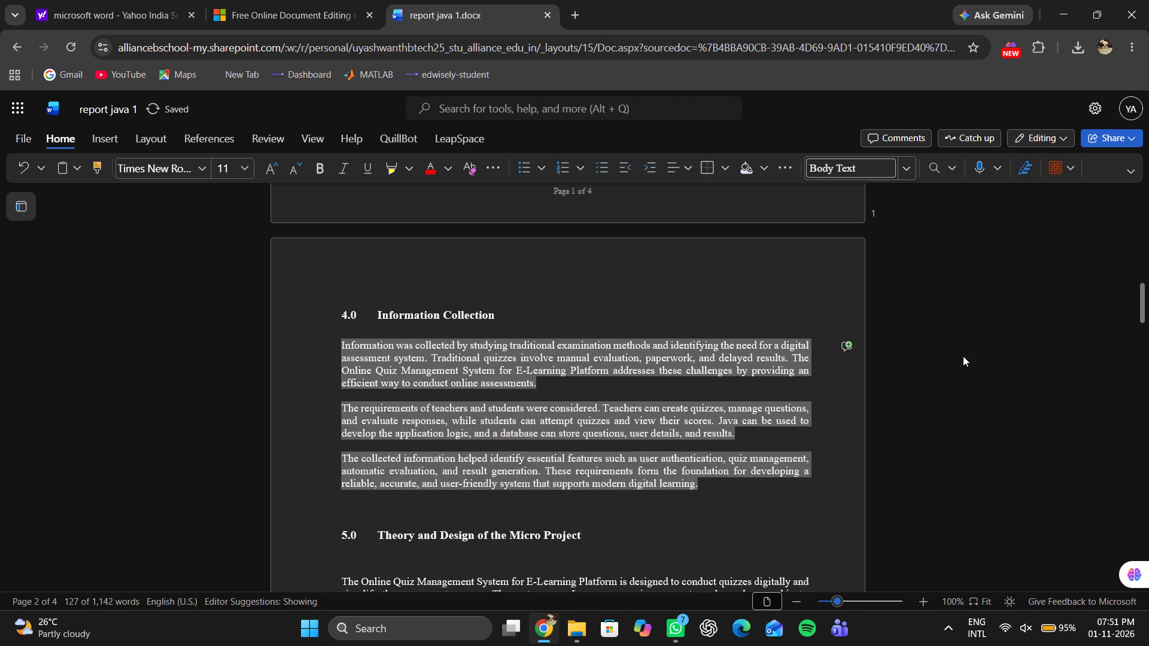
Delete the blank lines between the three Information Collection paragraphs, keeping each paragraph on its own line.
left_click(541, 390)
key("BackSpace")
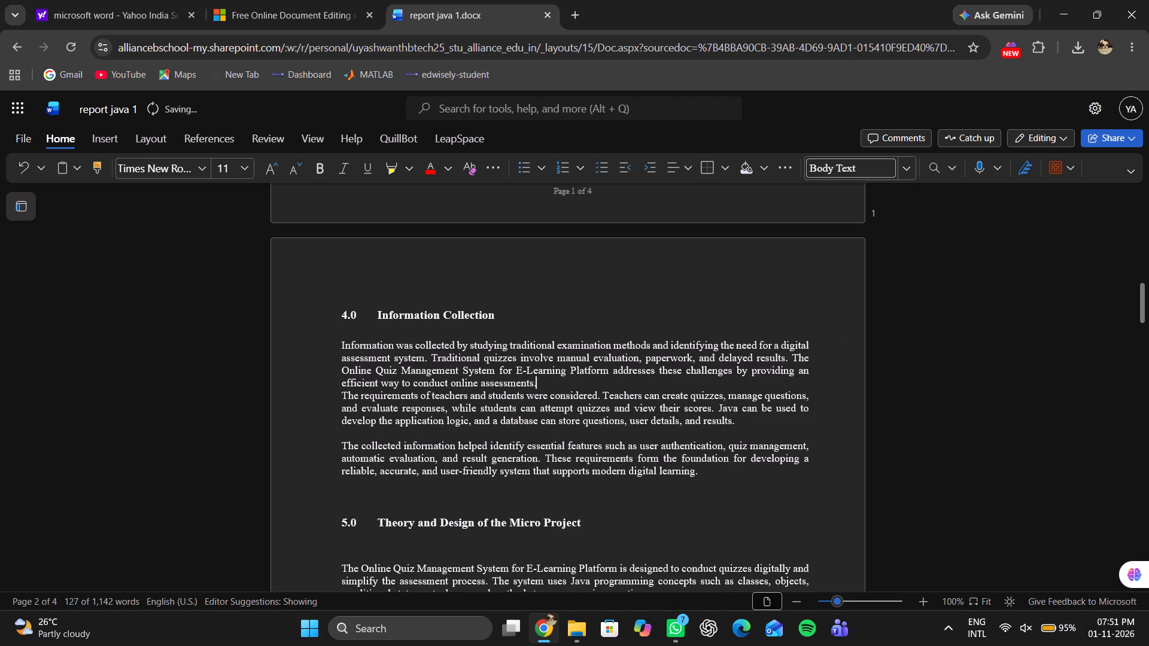
left_click(508, 432)
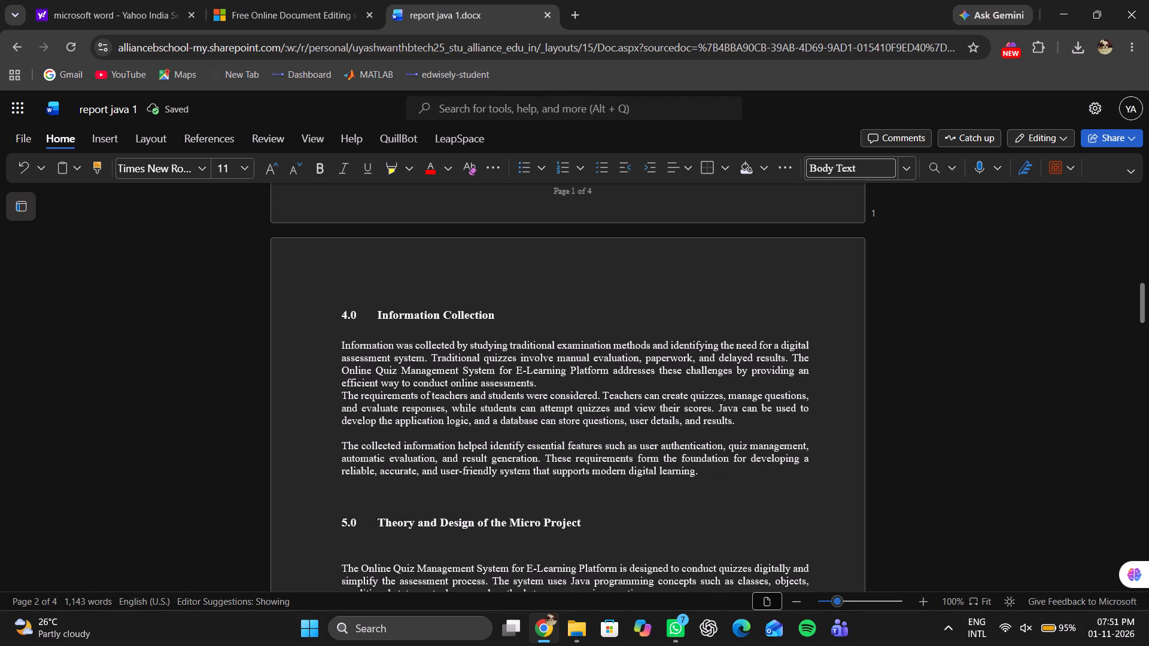
key("Down")
key("Left")
left_click(345, 435)
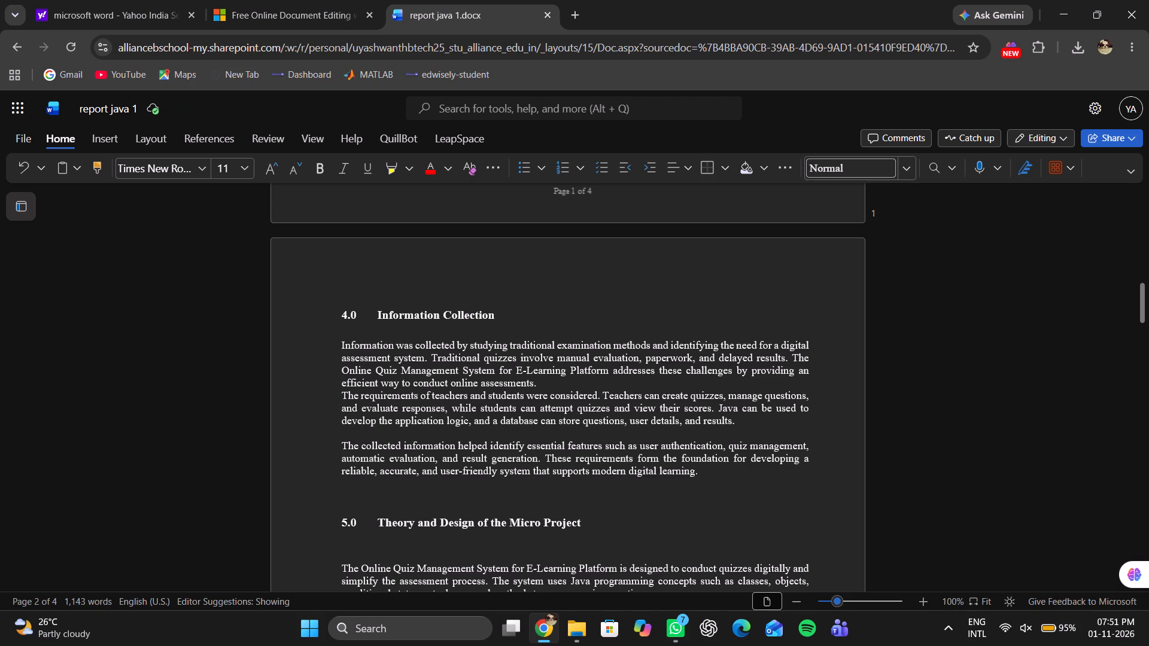
key("BackSpace")
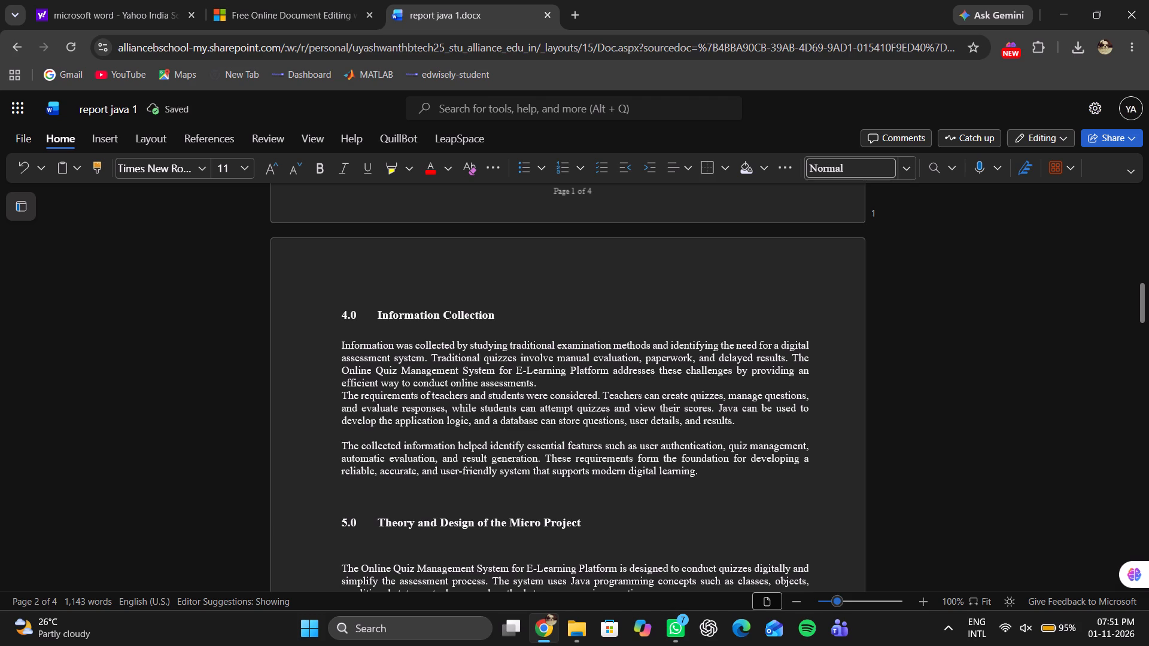
key("BackSpace")
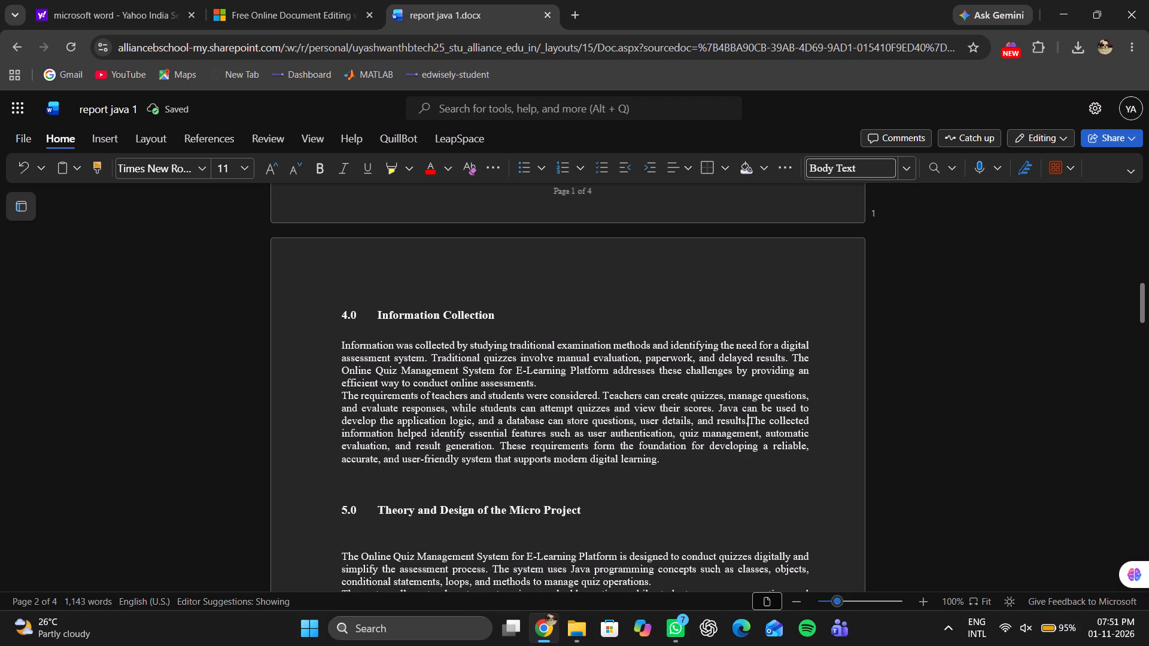
key("Return")
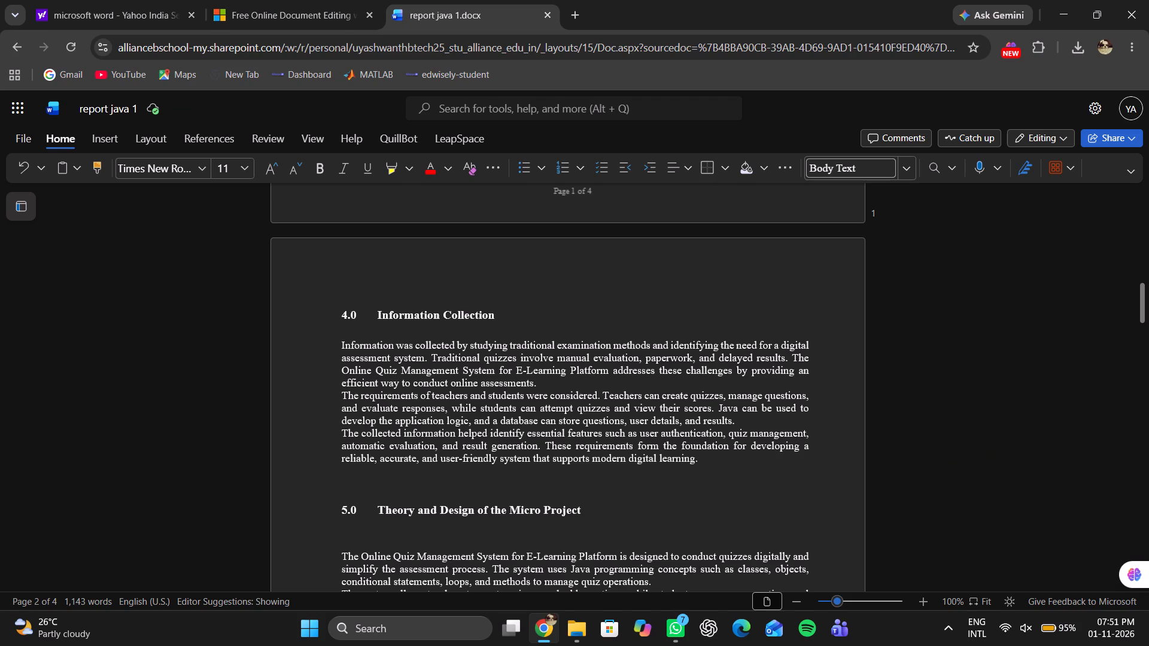
Delete the surplus blank lines above and below the 5.0 Theory and Design of the Micro Project heading, leaving one on each side.
left_click(597, 493)
key("BackSpace")
key("BackSpace")
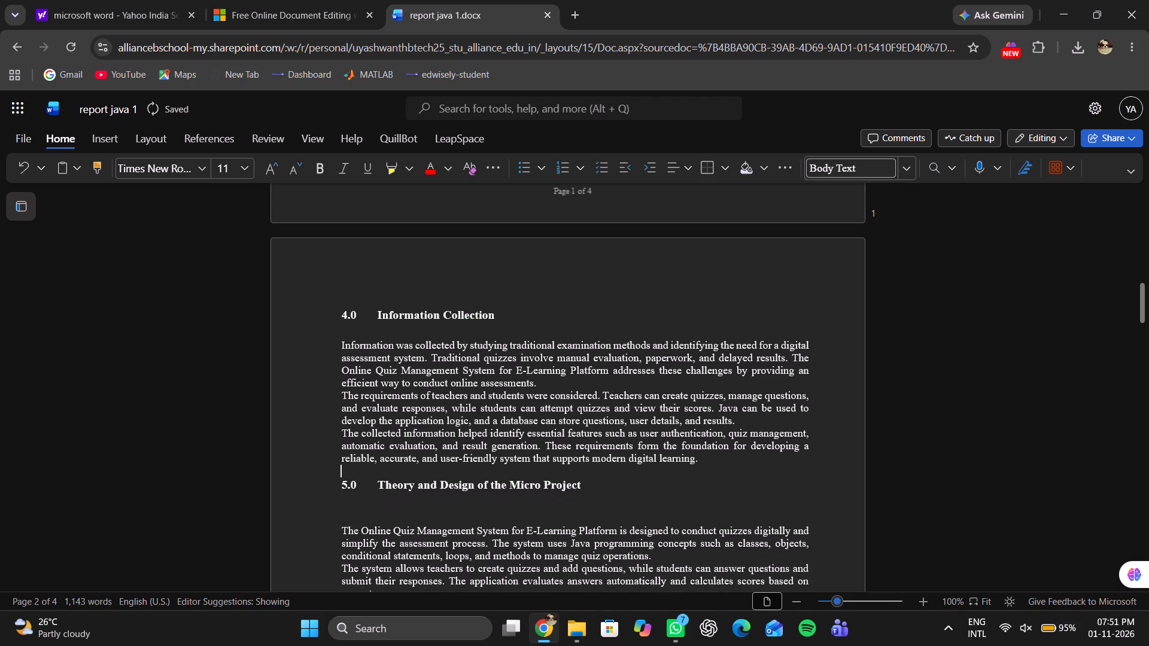
scroll(665, 500, "down", 1)
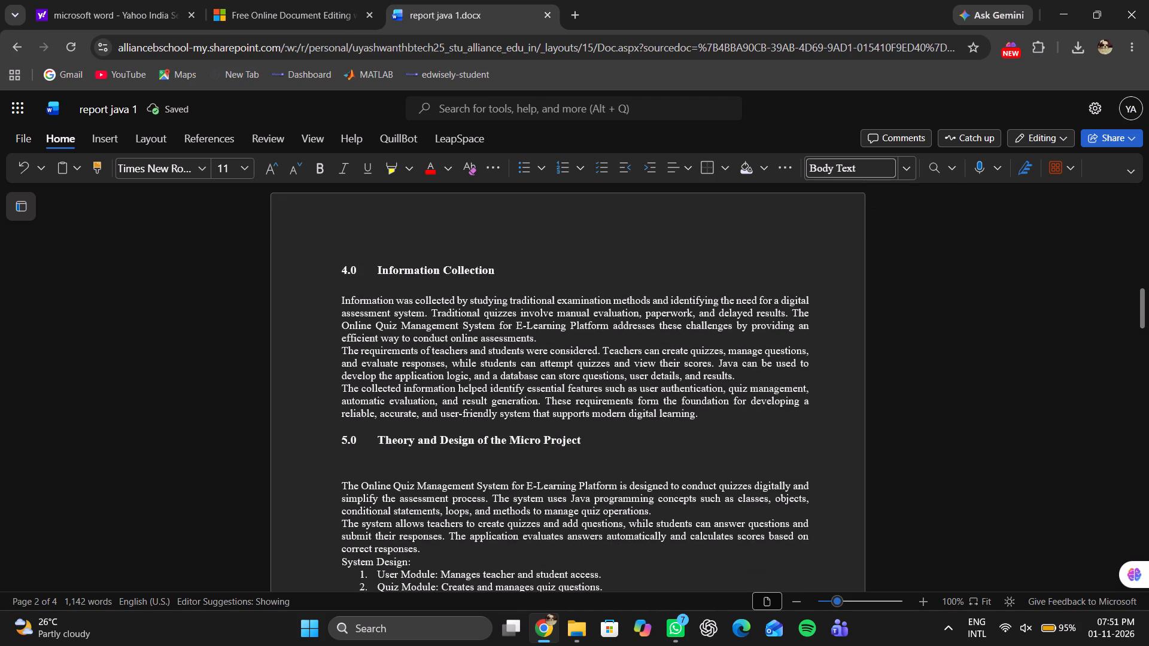
left_click(434, 473)
key("BackSpace")
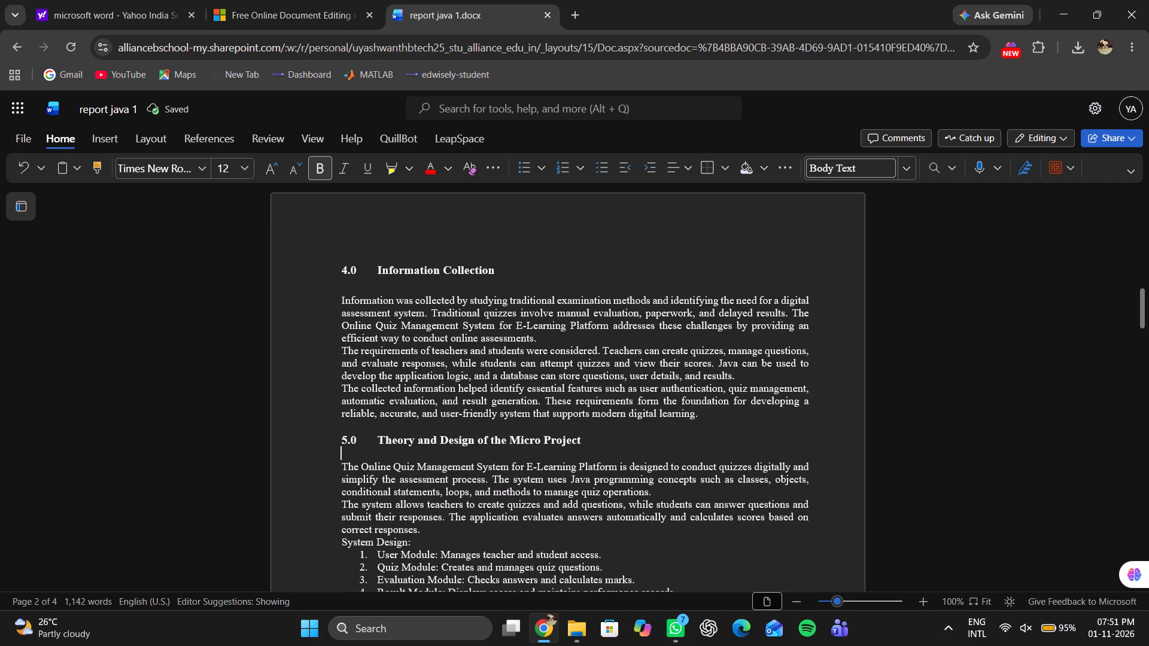
Review the formatting and layout of the report from 4.0 Information Collection through 9.0 Area of Future Improvement.
scroll(636, 450, "down", 2)
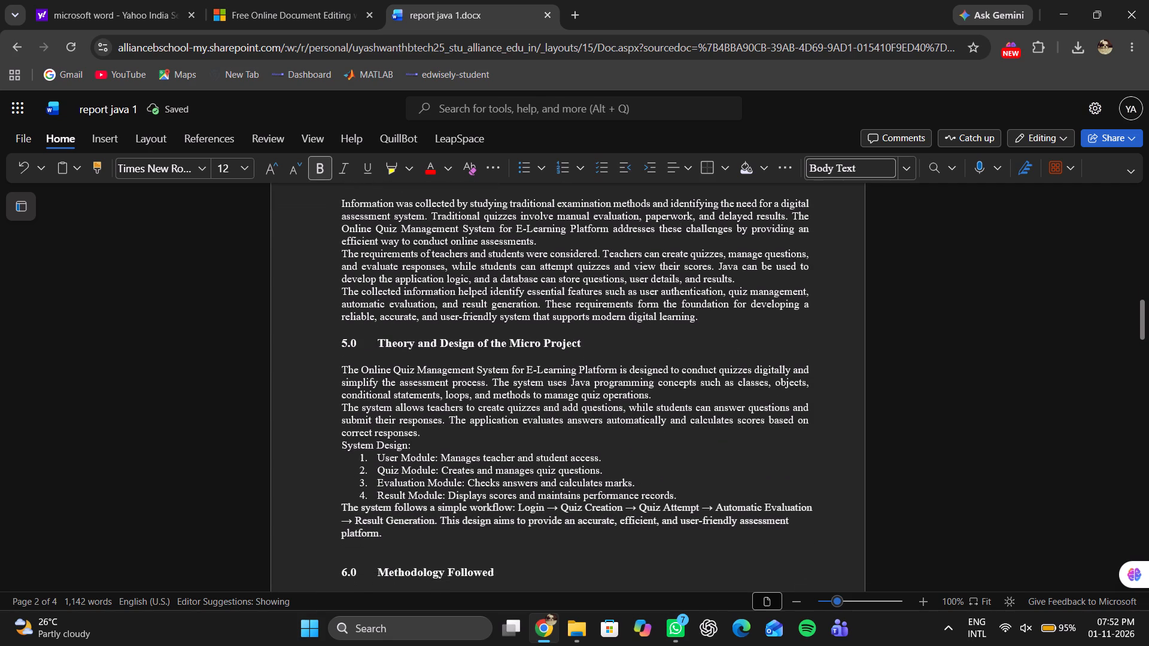
scroll(536, 443, "down", 1)
scroll(643, 413, "down", 1)
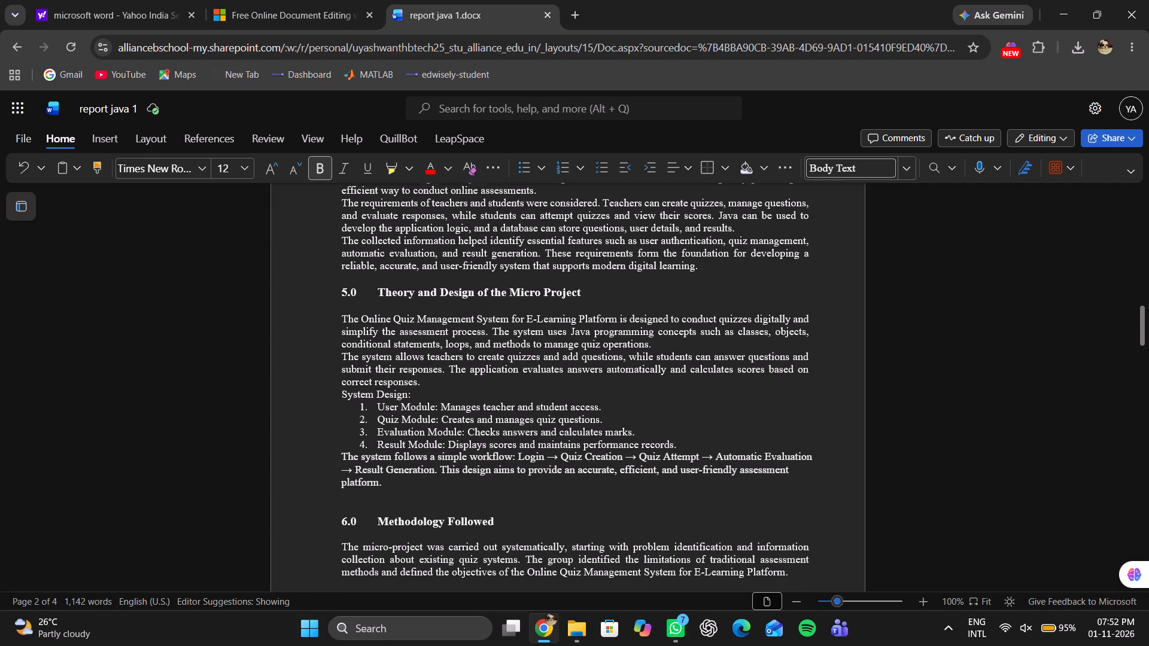
scroll(643, 413, "down", 3)
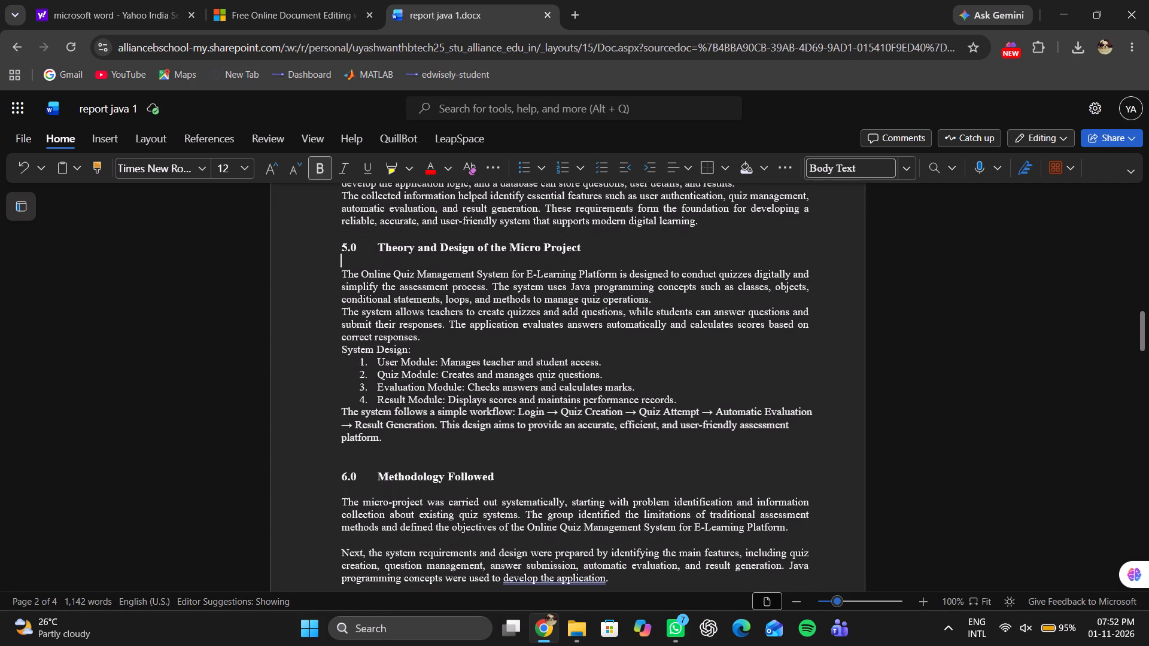
scroll(643, 413, "down", 1)
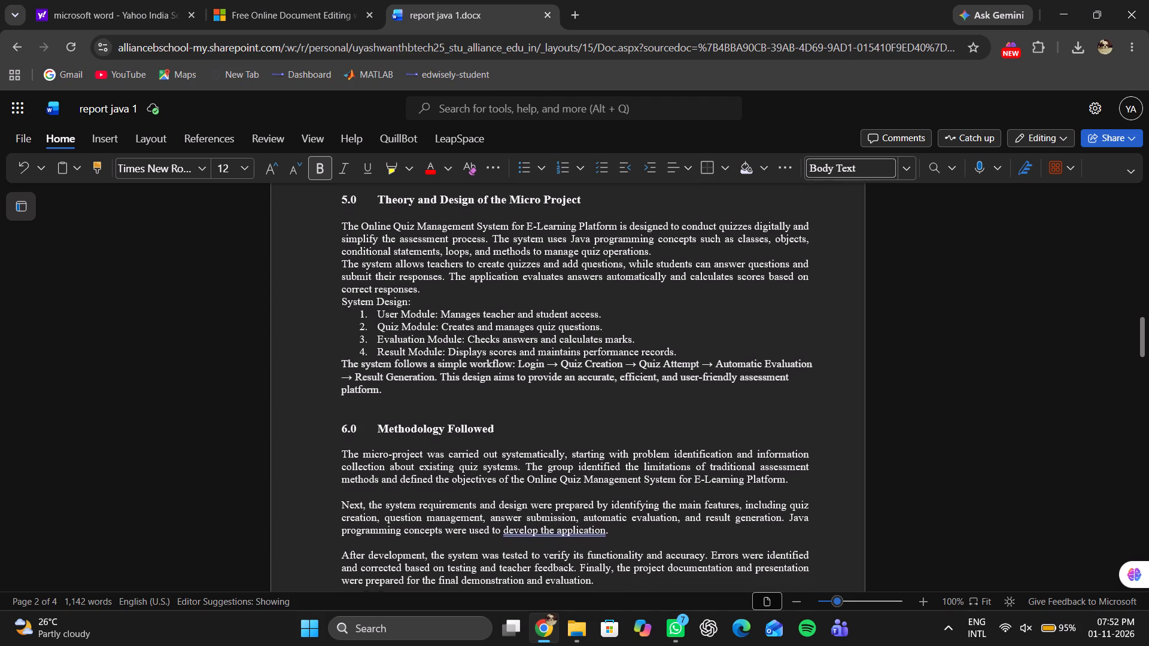
scroll(643, 413, "down", 1)
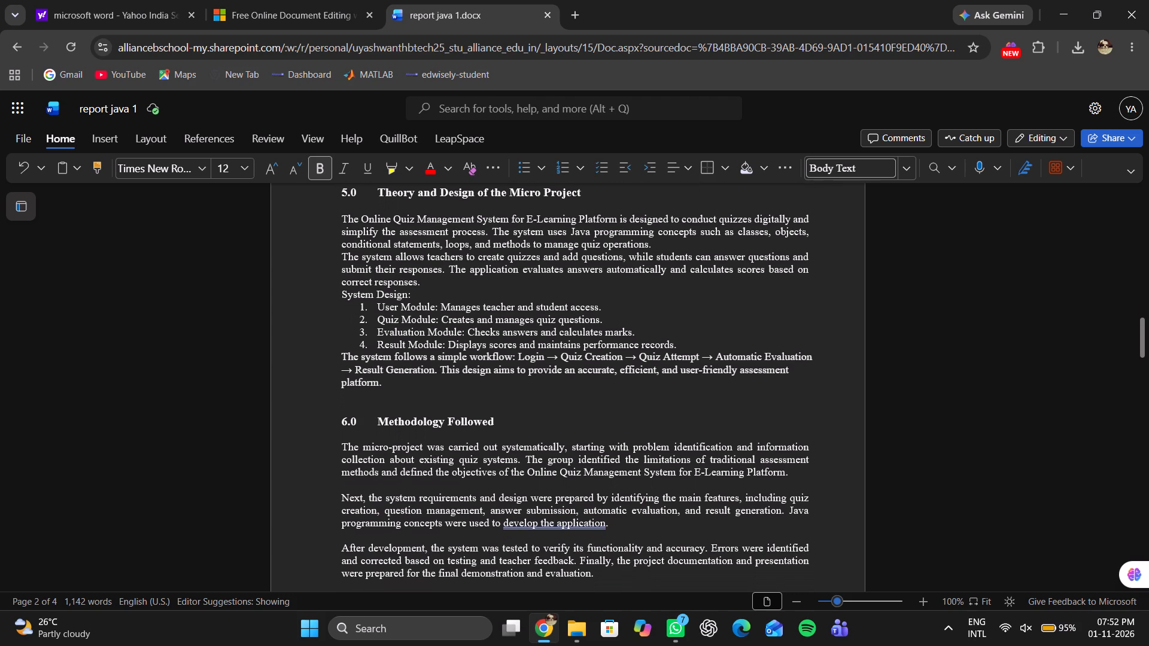
scroll(643, 413, "down", 3)
scroll(643, 413, "up", 1)
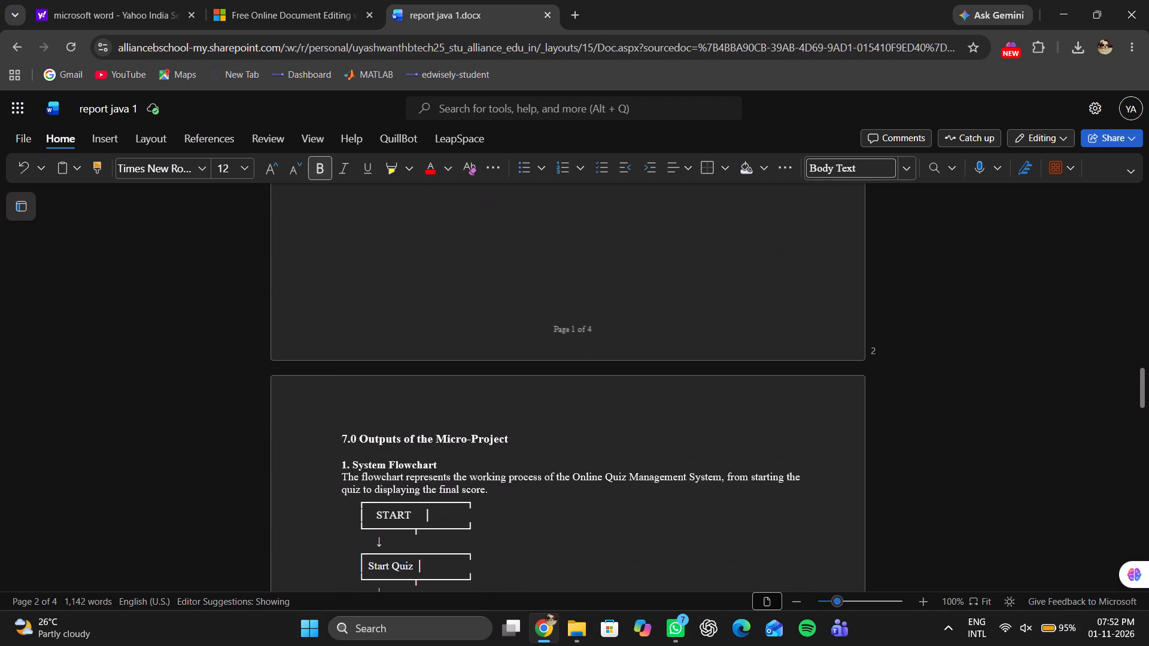
scroll(643, 413, "up", 1)
scroll(388, 483, "down", 1)
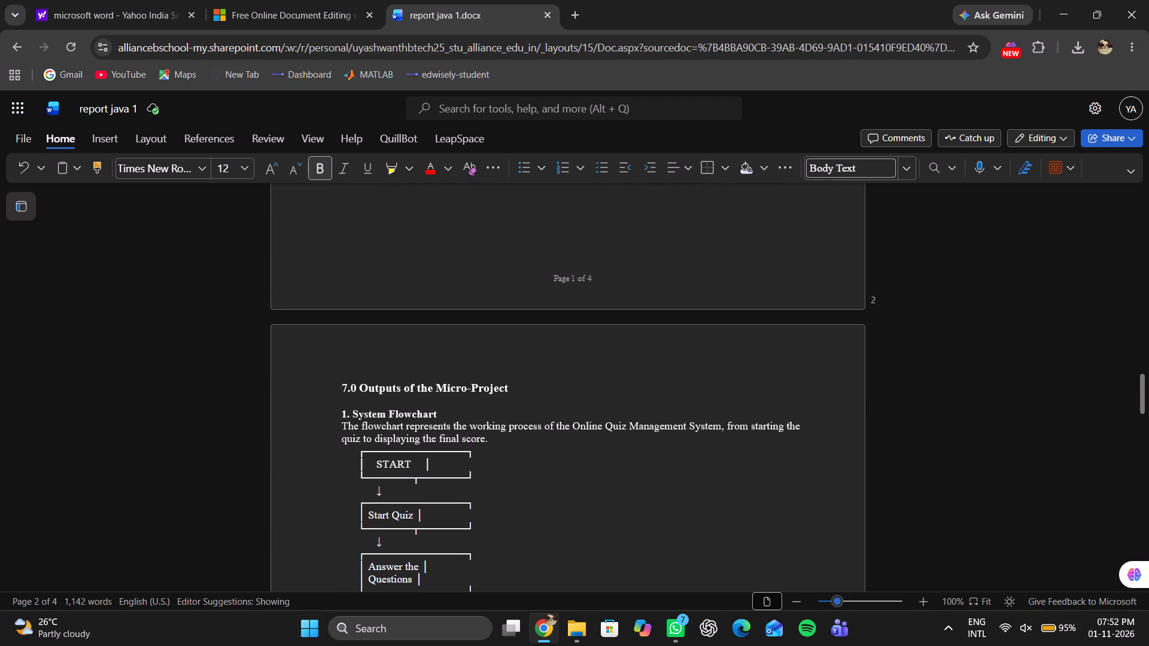
scroll(534, 441, "down", 5)
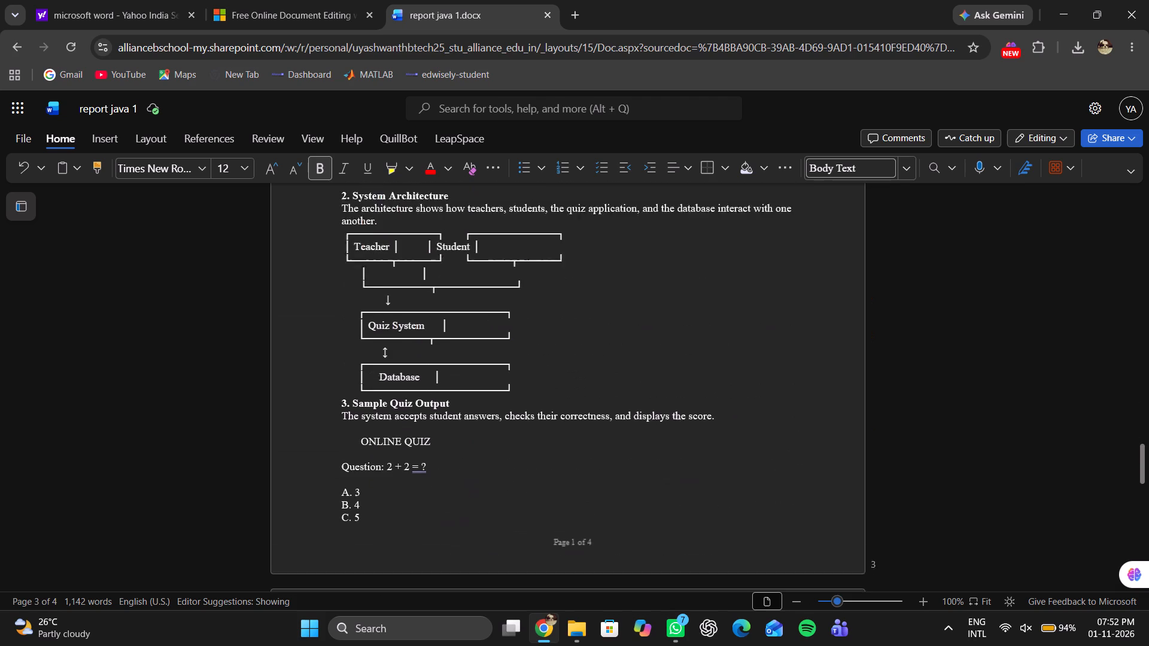
scroll(534, 441, "down", 5)
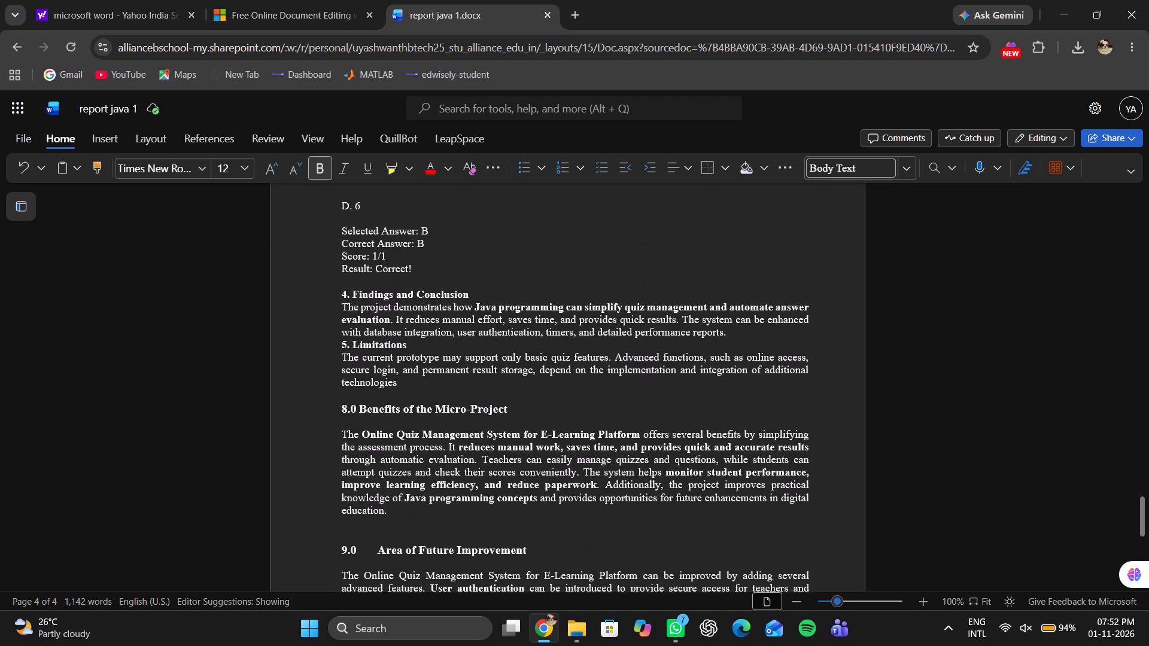
scroll(534, 441, "down", 2)
scroll(534, 441, "up", 5)
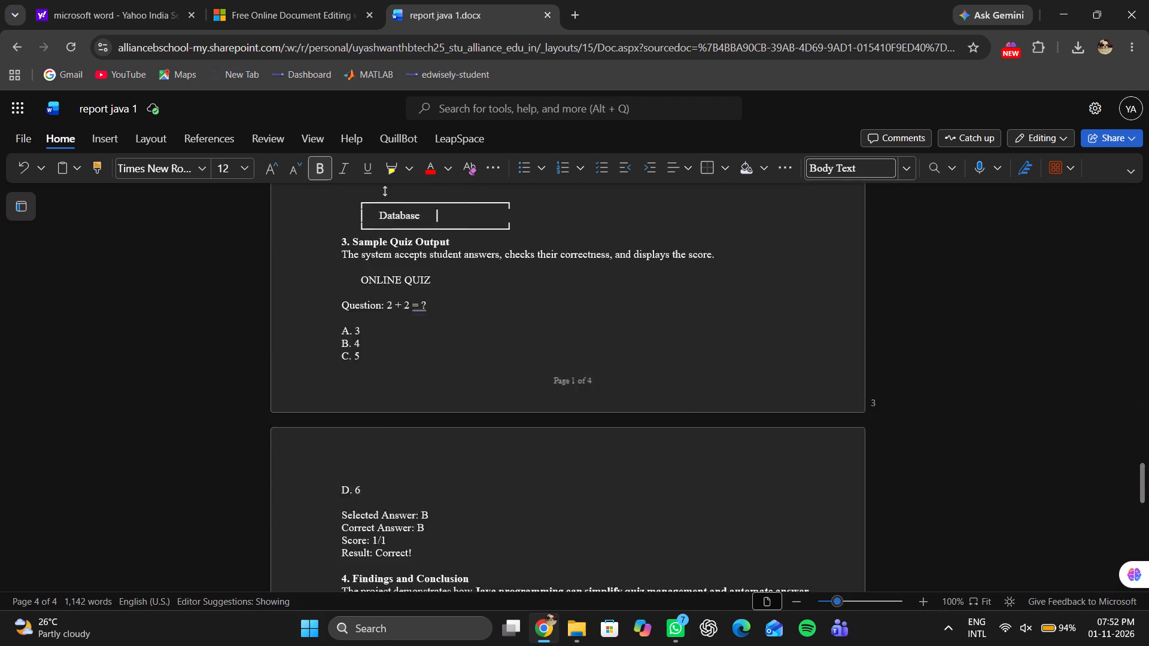
scroll(534, 441, "up", 4)
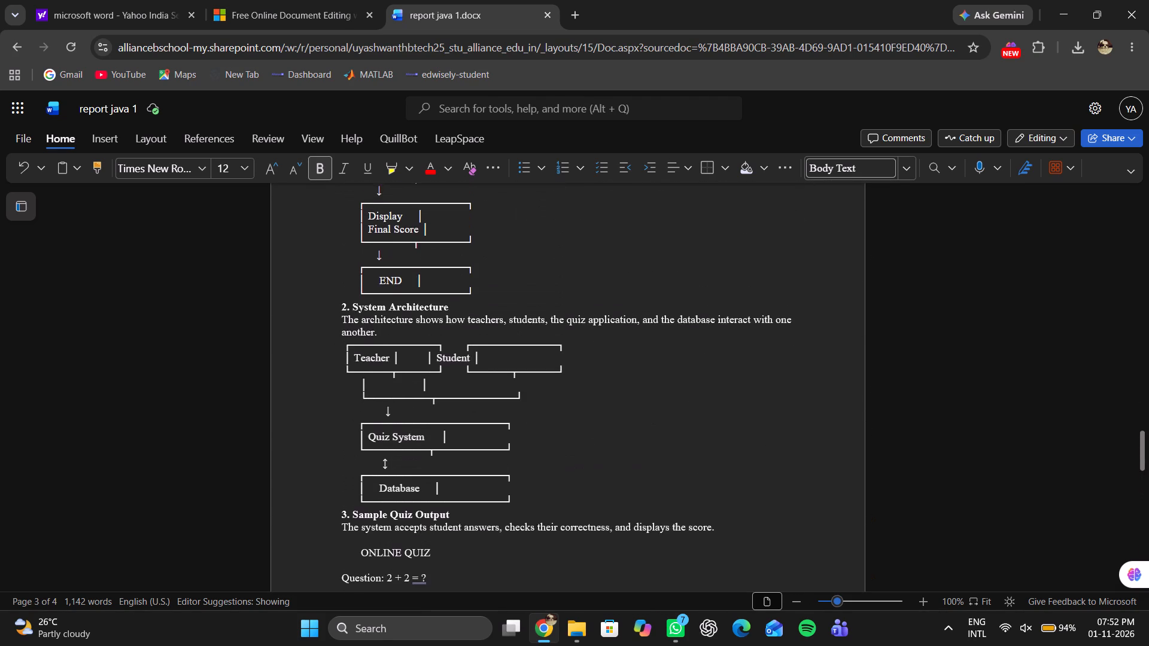
scroll(534, 441, "up", 7)
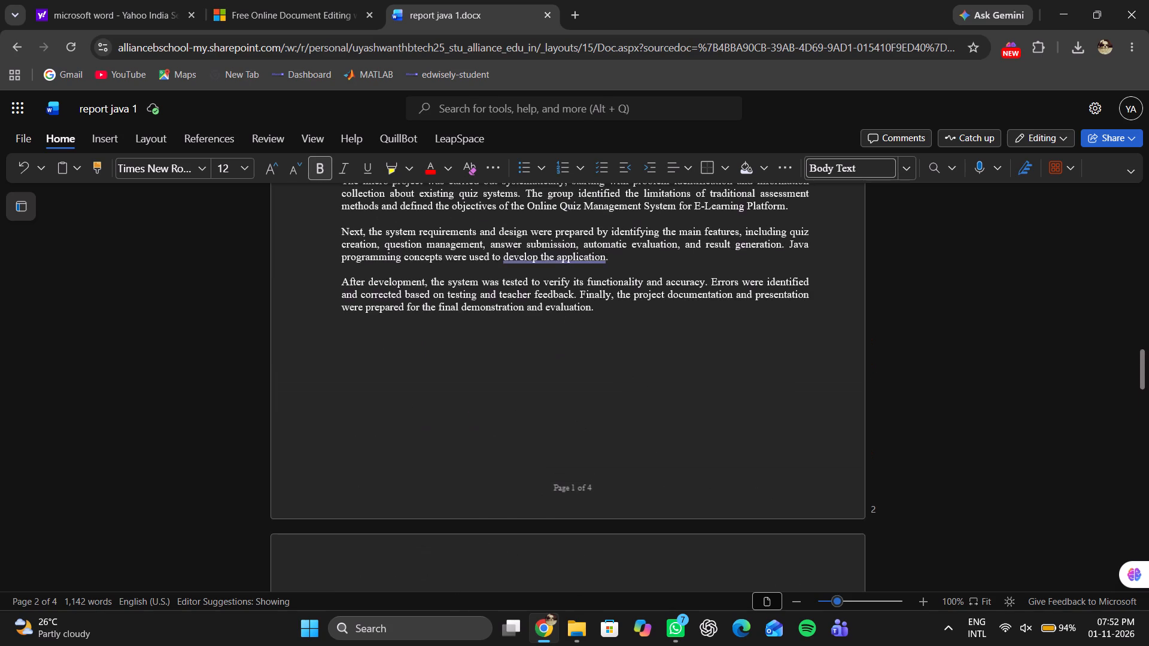
scroll(534, 441, "up", 3)
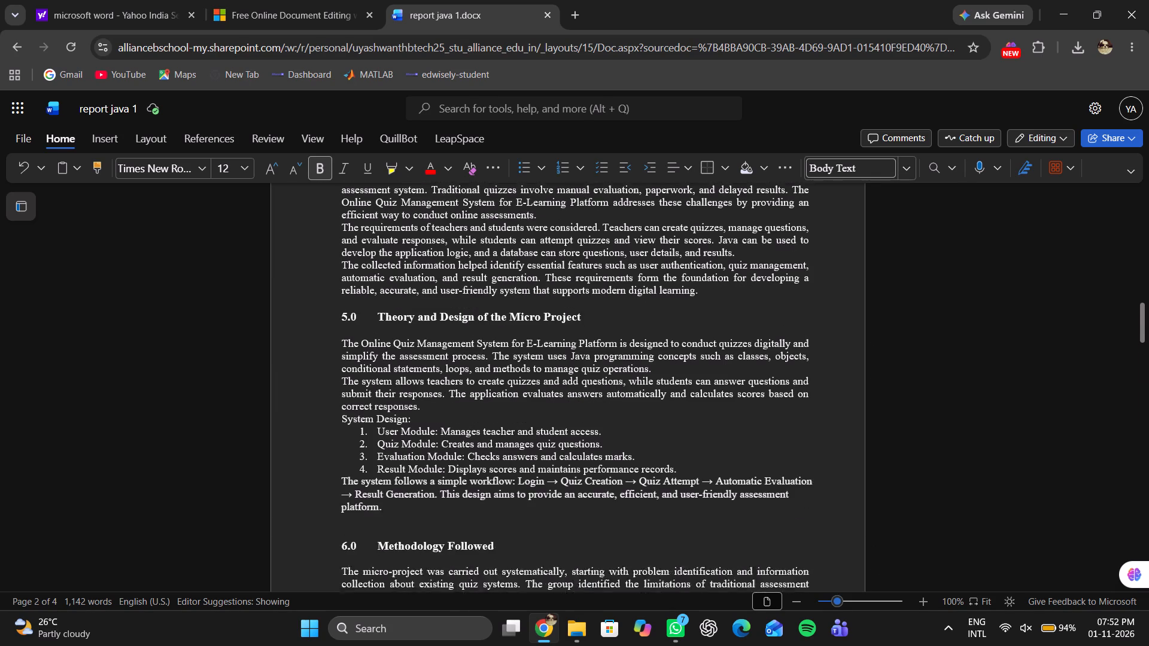
scroll(519, 425, "up", 1)
scroll(519, 425, "down", 1)
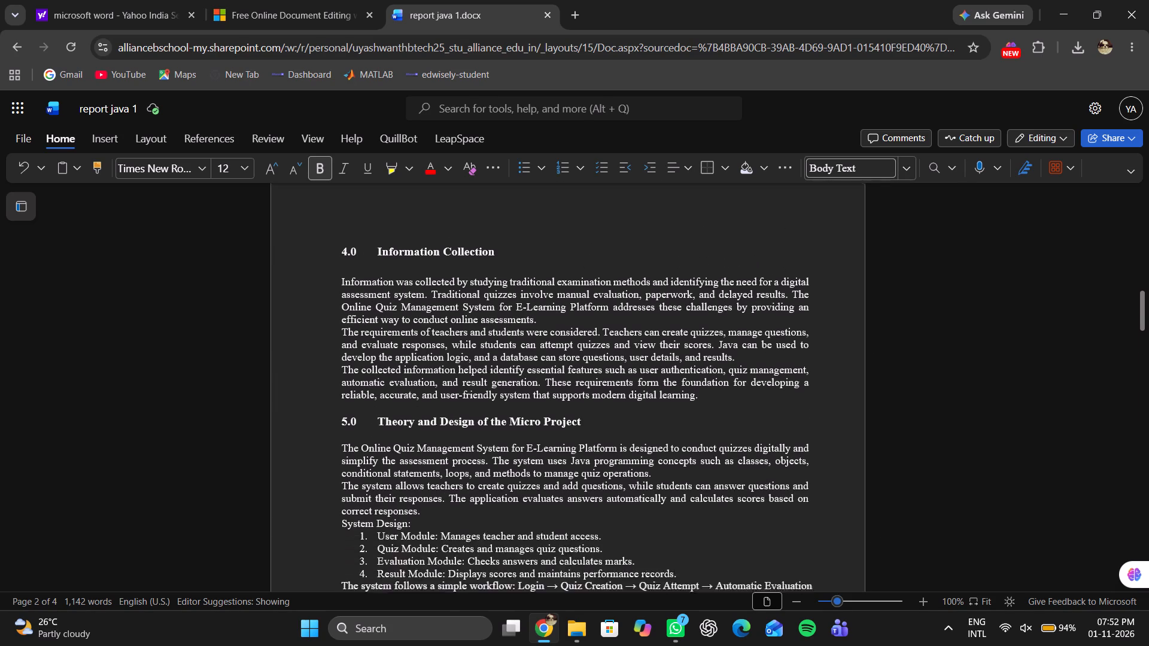
scroll(519, 425, "down", 1)
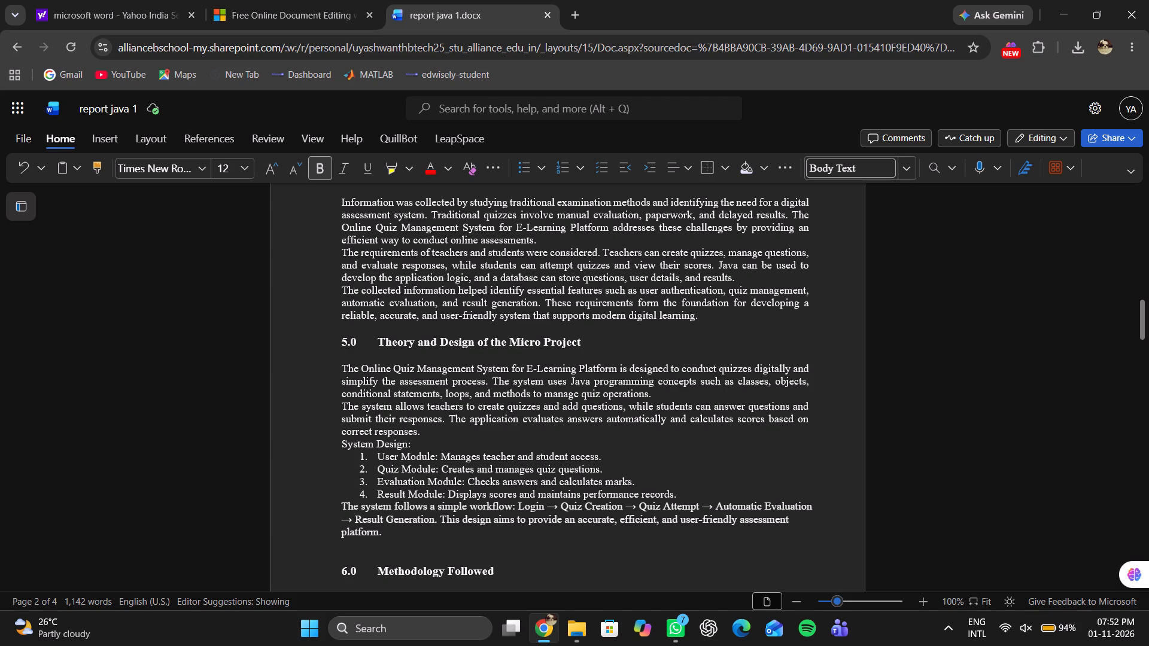
left_click_drag(335, 200, 695, 304)
left_click(893, 344)
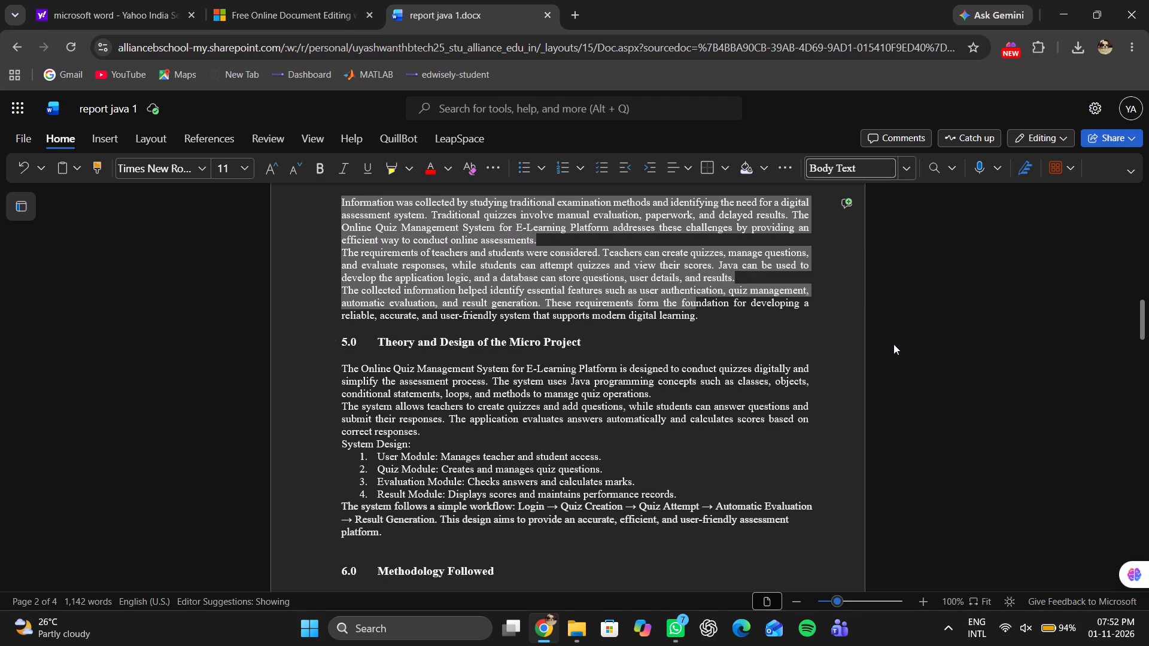
Remove bold formatting from all content under 5.0 Theory and Design of the Micro Project, including the module list and workflow paragraph.
left_click_drag(336, 373, 397, 528)
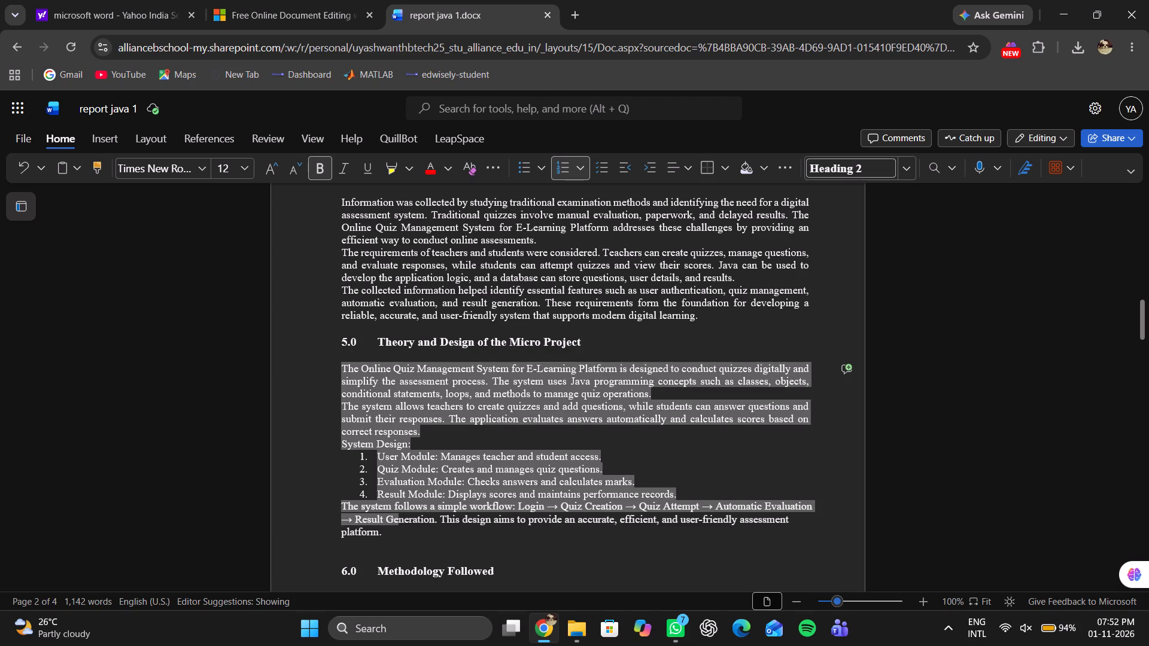
left_click_drag(397, 528, 399, 537)
left_click(904, 451)
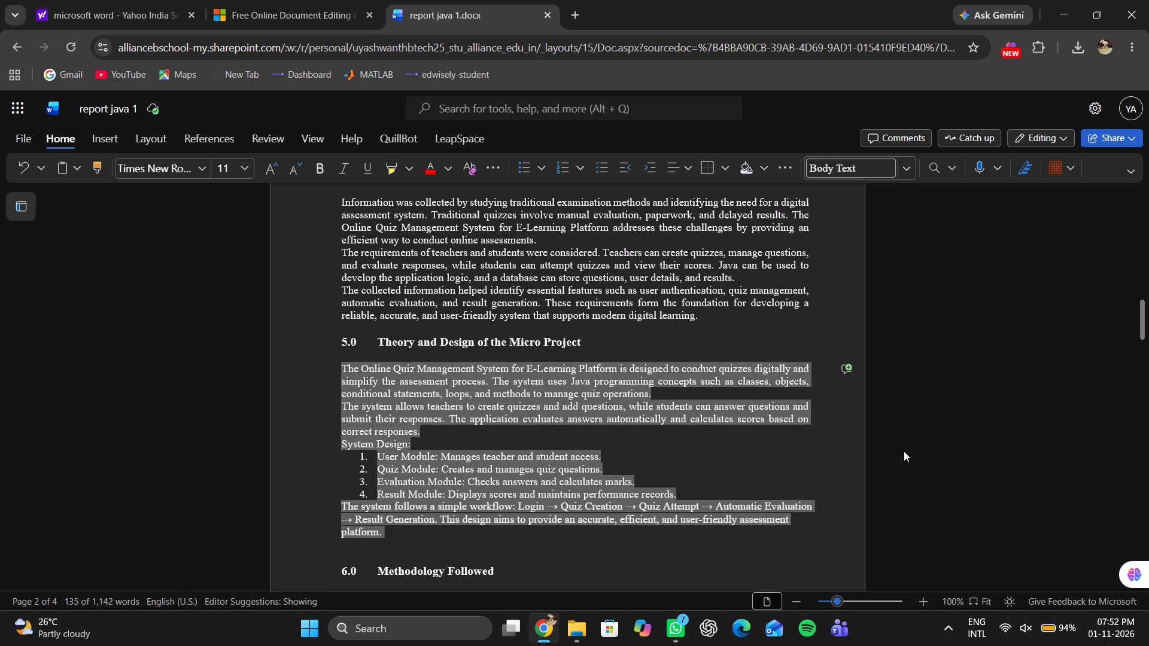
left_click_drag(329, 368, 405, 419)
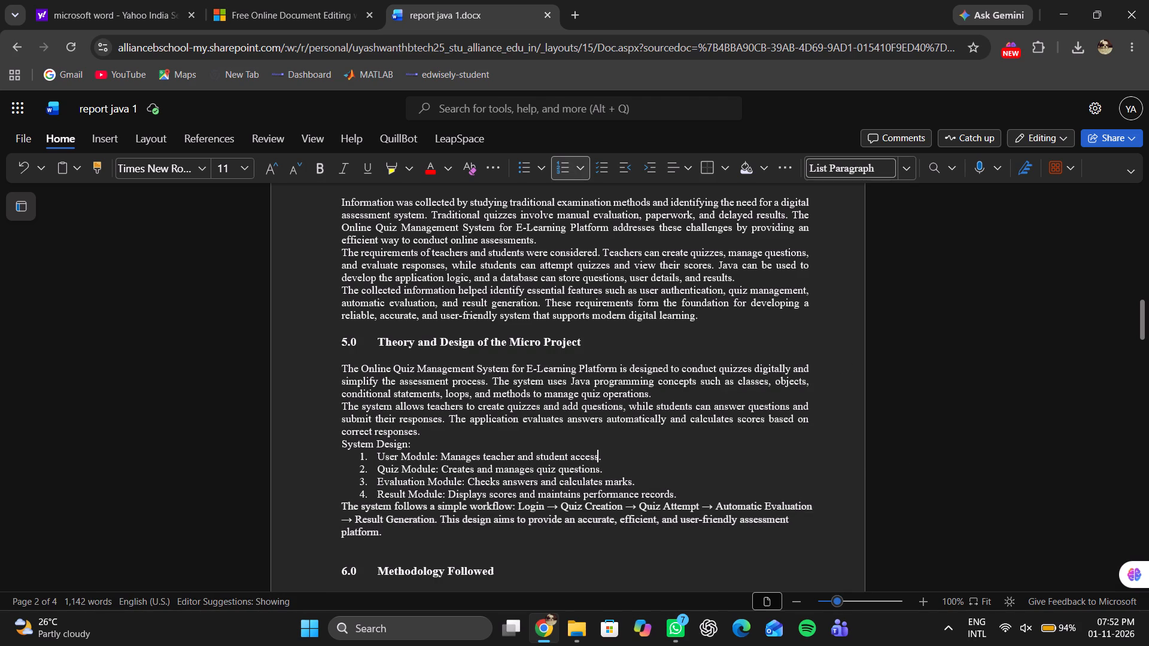
left_click_drag(405, 419, 408, 530)
left_click(538, 504)
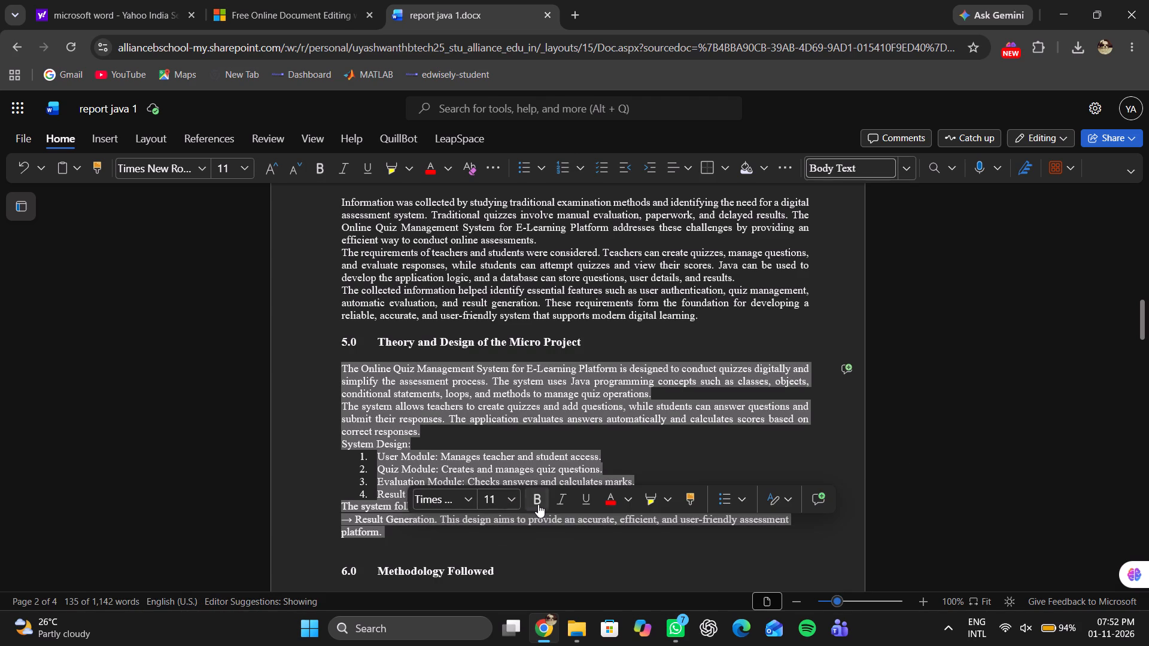
left_click(538, 504)
left_click(947, 437)
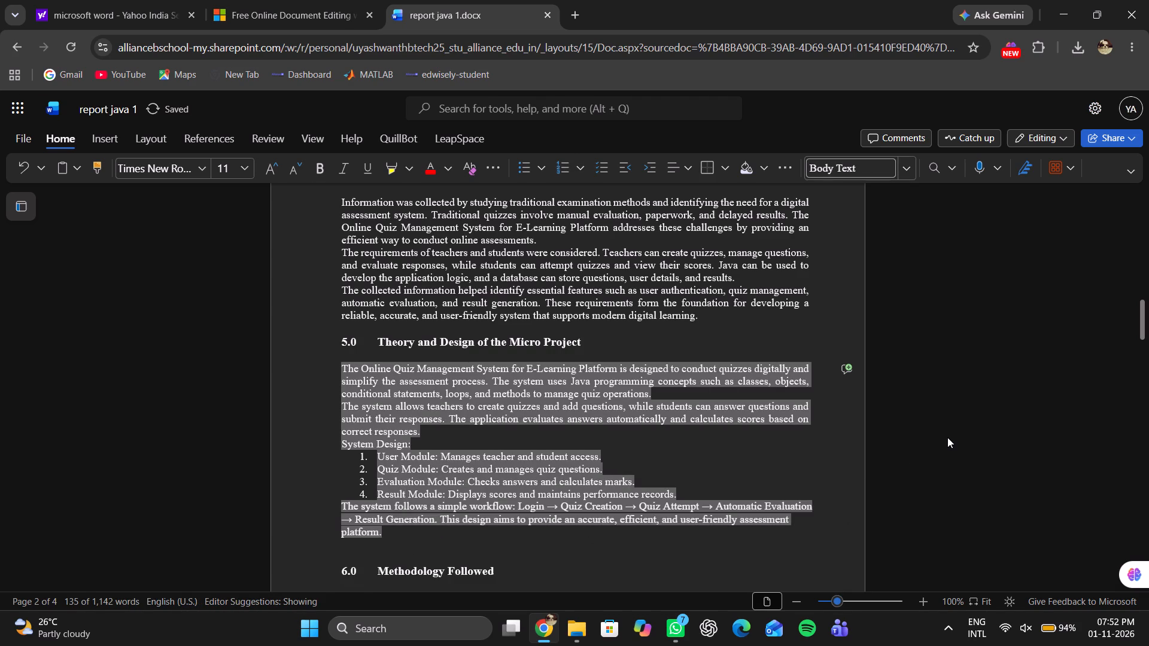
Delete the surplus blank line between the workflow paragraph and the 6.0 Methodology Followed heading.
scroll(817, 460, "down", 1)
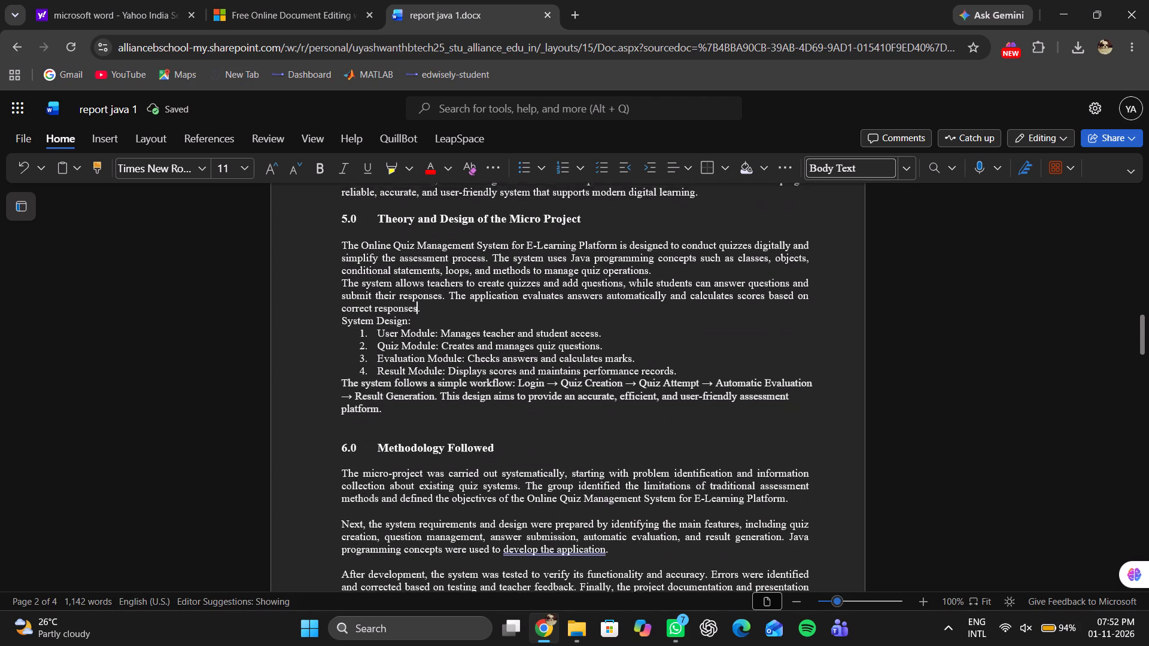
scroll(817, 460, "down", 1)
left_click(421, 424)
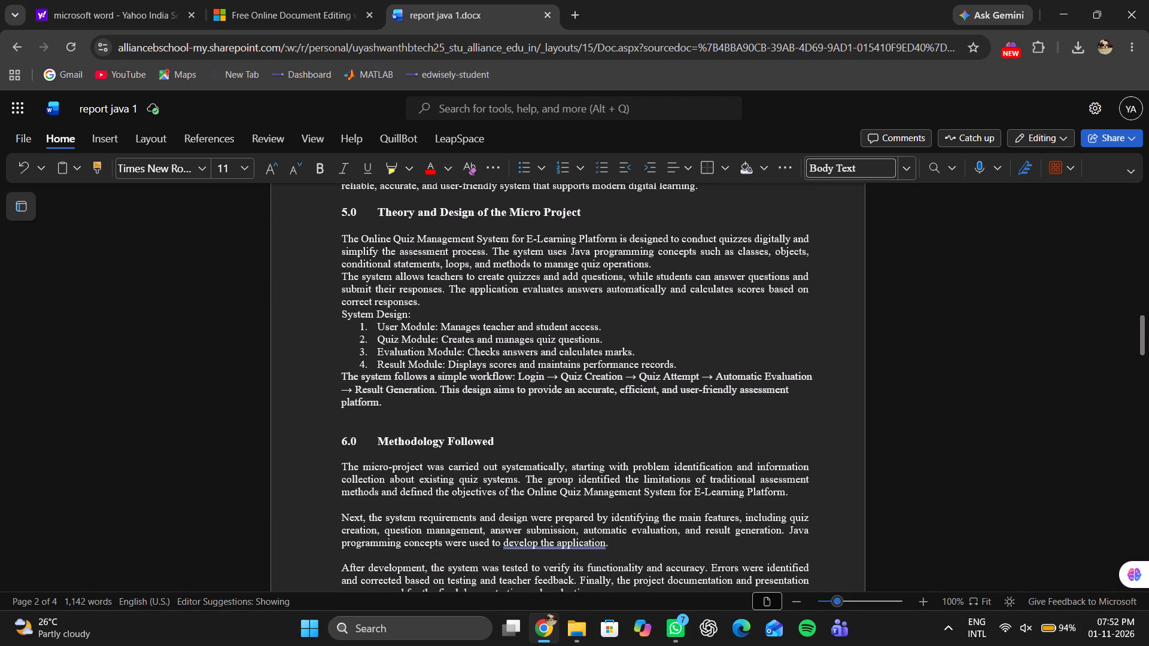
key("BackSpace")
Ignore the grammar suggestion on "develop the application" in the second paragraph of 6.0 Methodology Followed.
scroll(572, 456, "down", 2)
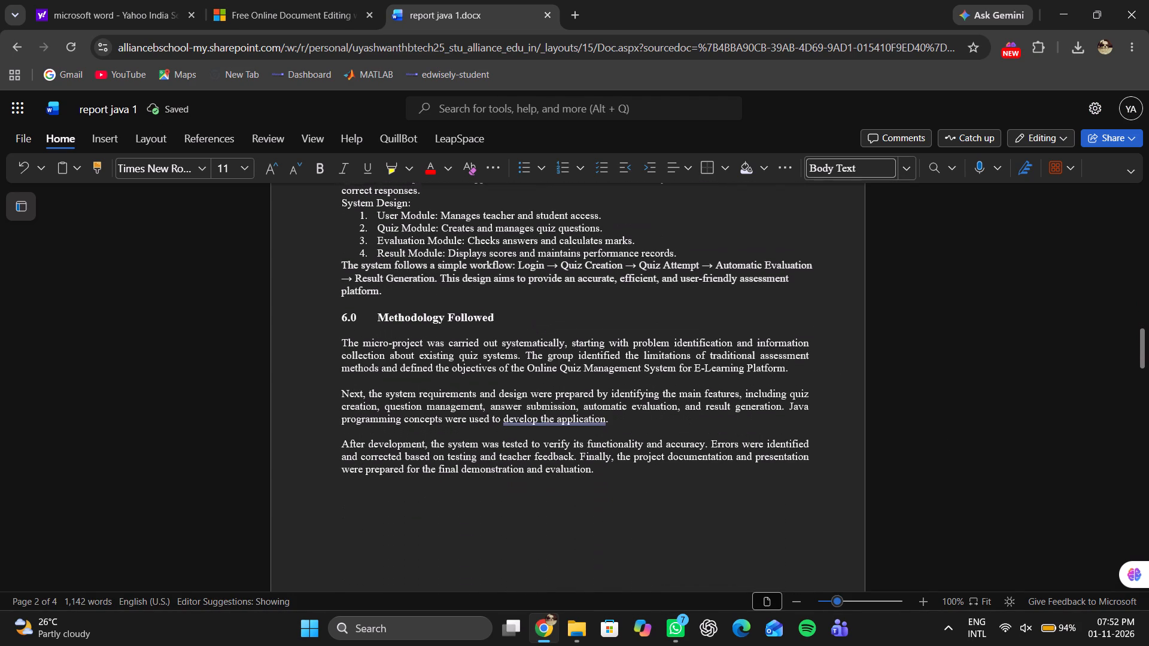
scroll(572, 456, "down", 1)
left_click(557, 408)
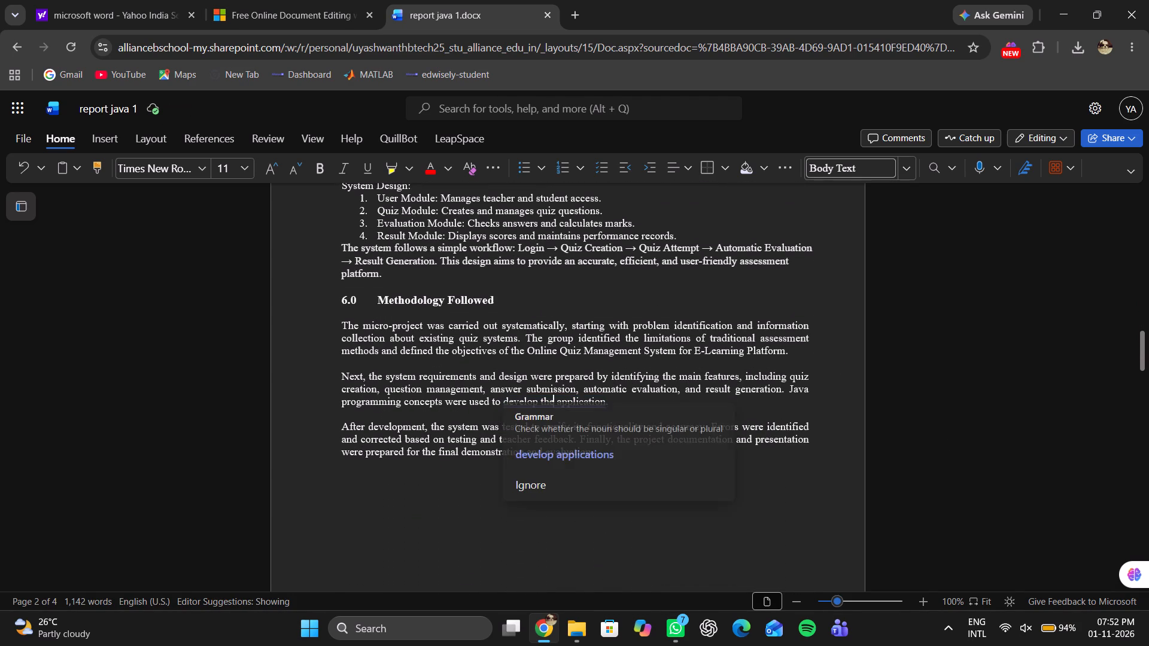
left_click(541, 493)
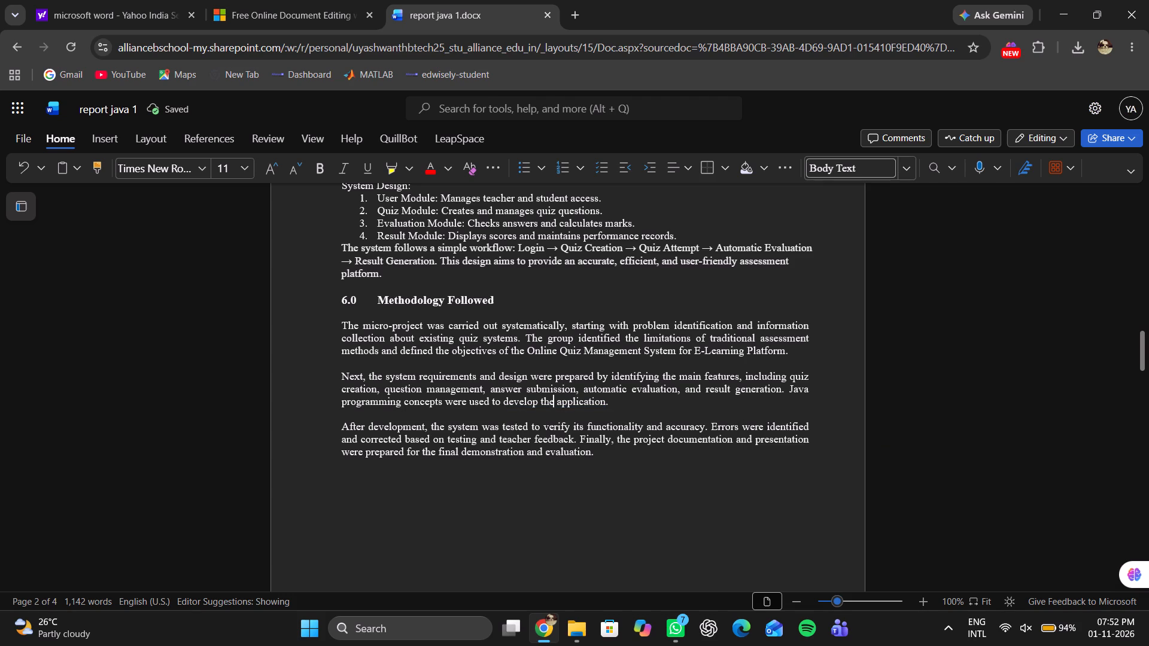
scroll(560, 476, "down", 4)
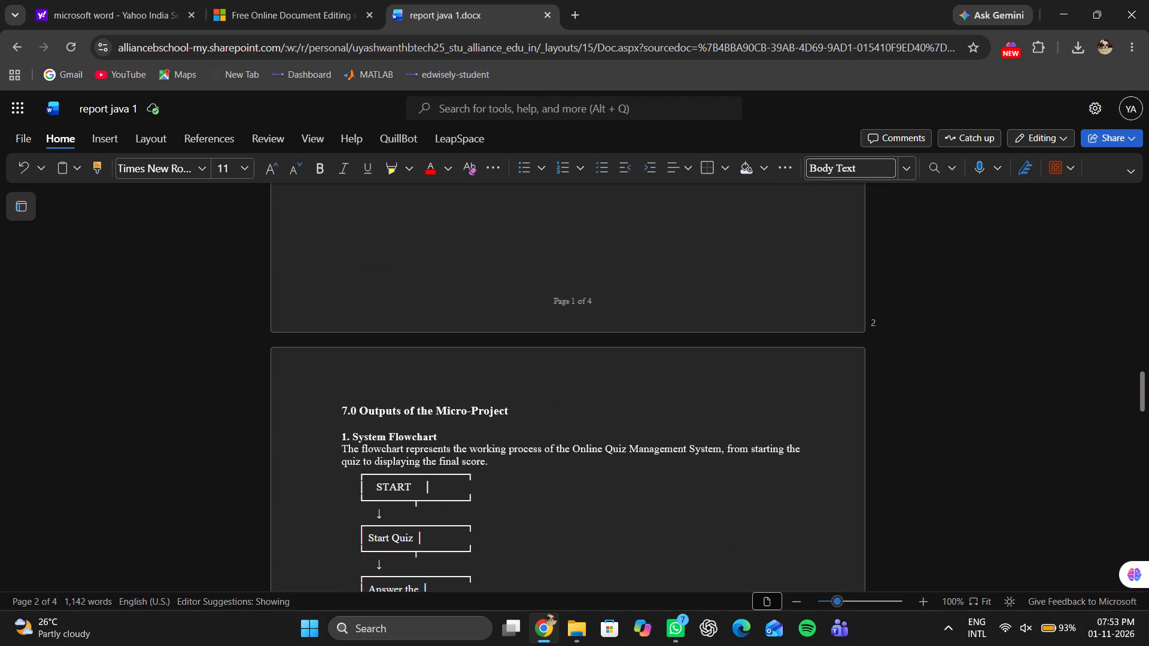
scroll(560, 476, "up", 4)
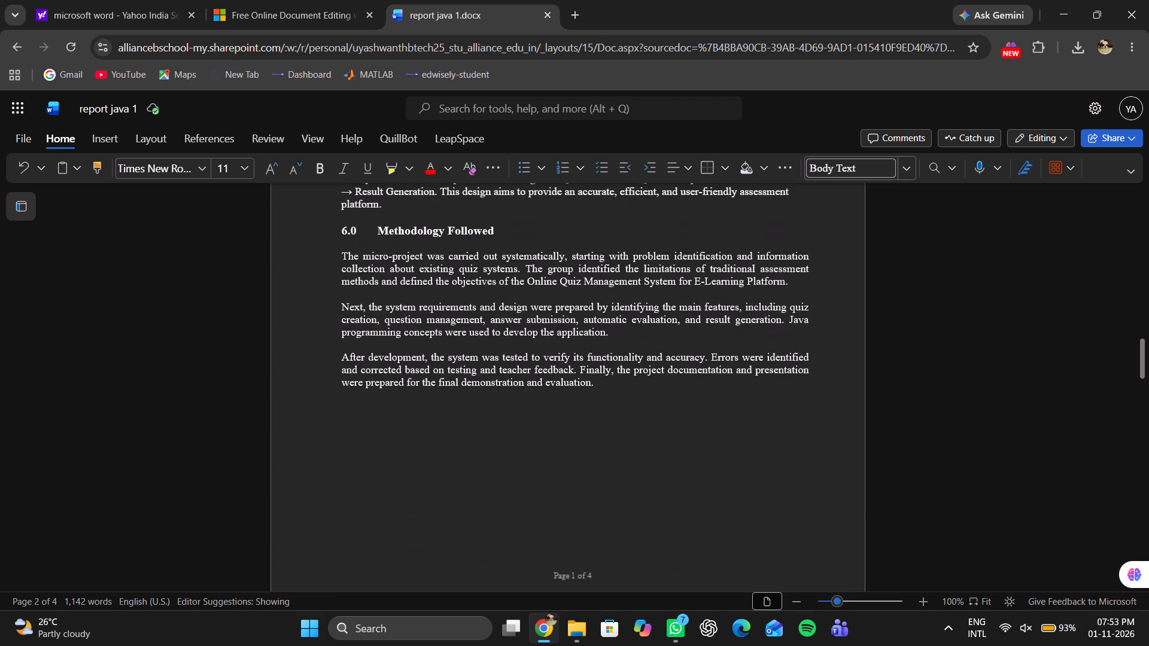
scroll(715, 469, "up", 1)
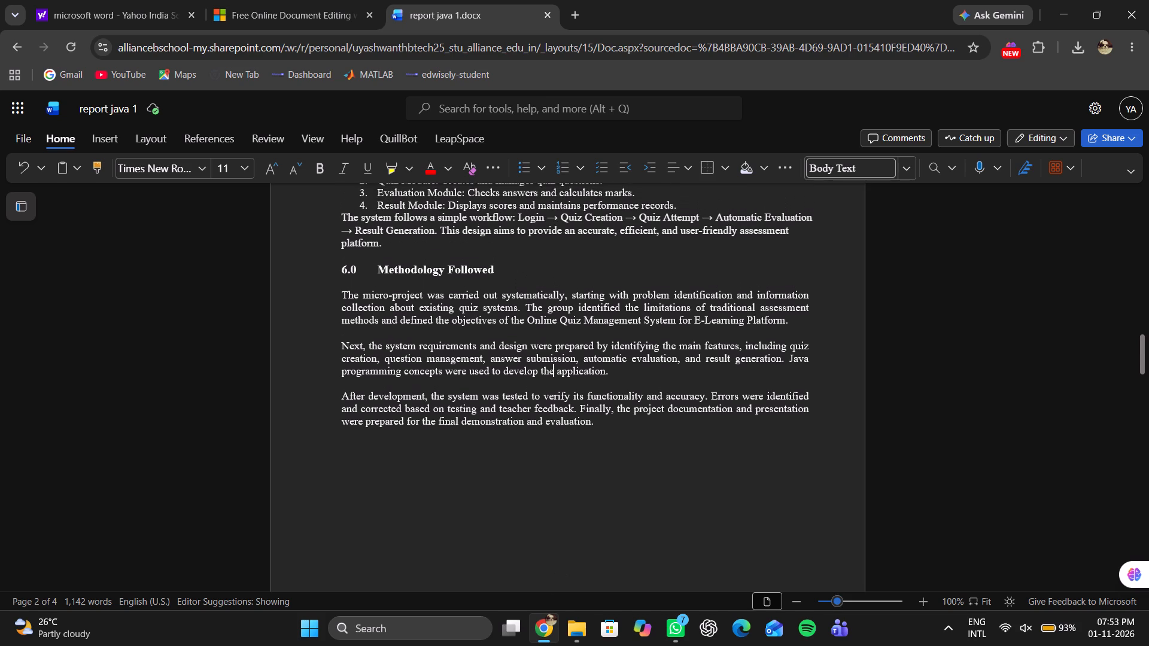
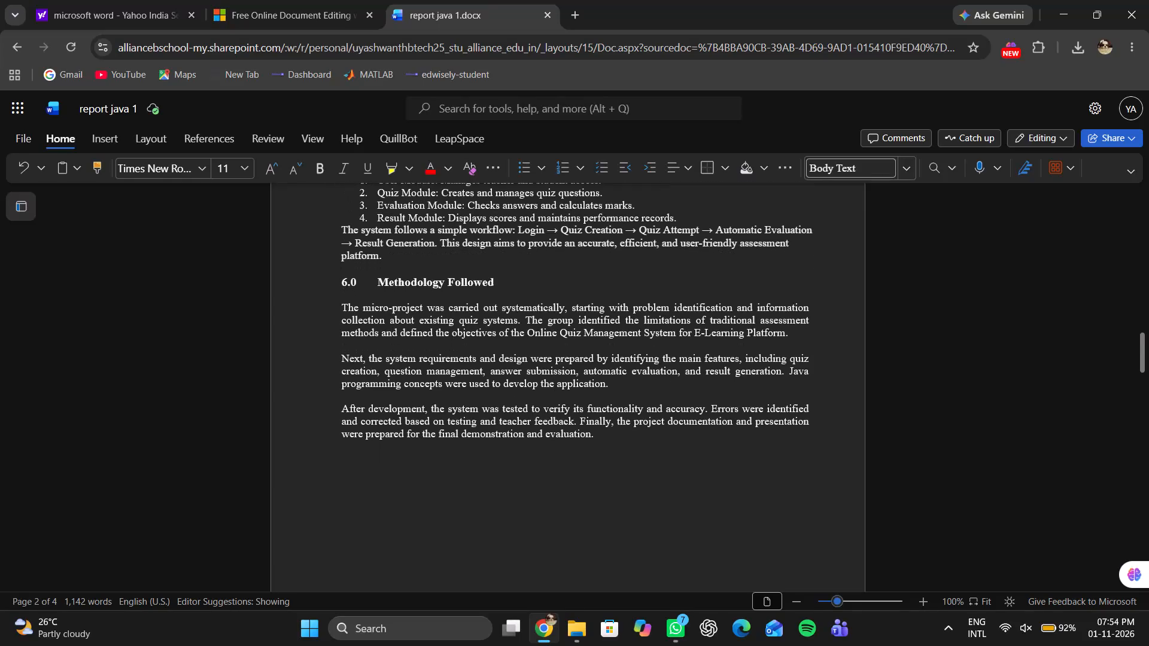
Copy the three body paragraphs under 6.0 Methodology Followed.
scroll(640, 356, "down", 2)
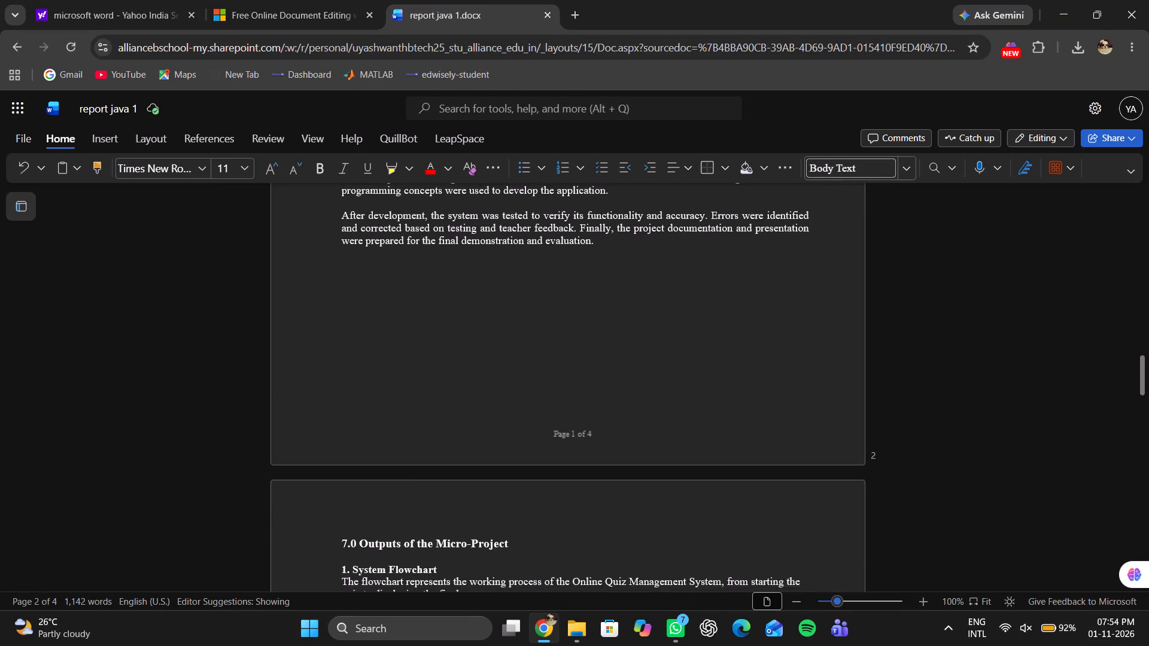
scroll(640, 356, "down", 1)
scroll(640, 356, "up", 2)
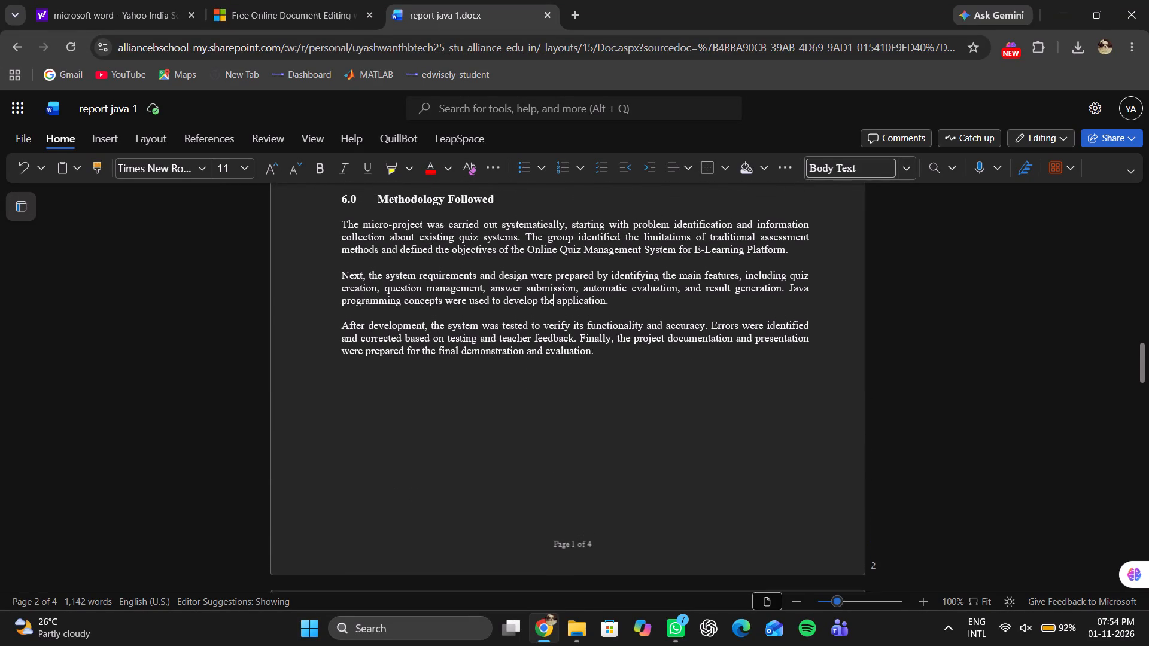
scroll(640, 356, "up", 1)
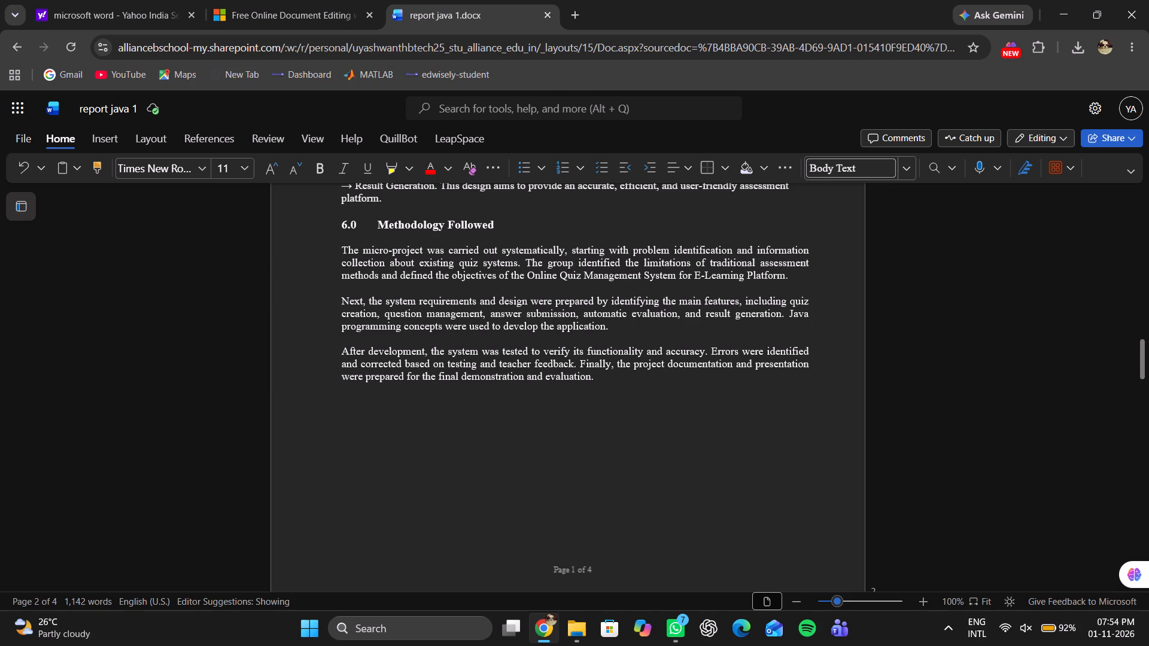
left_click_drag(607, 392, 373, 290)
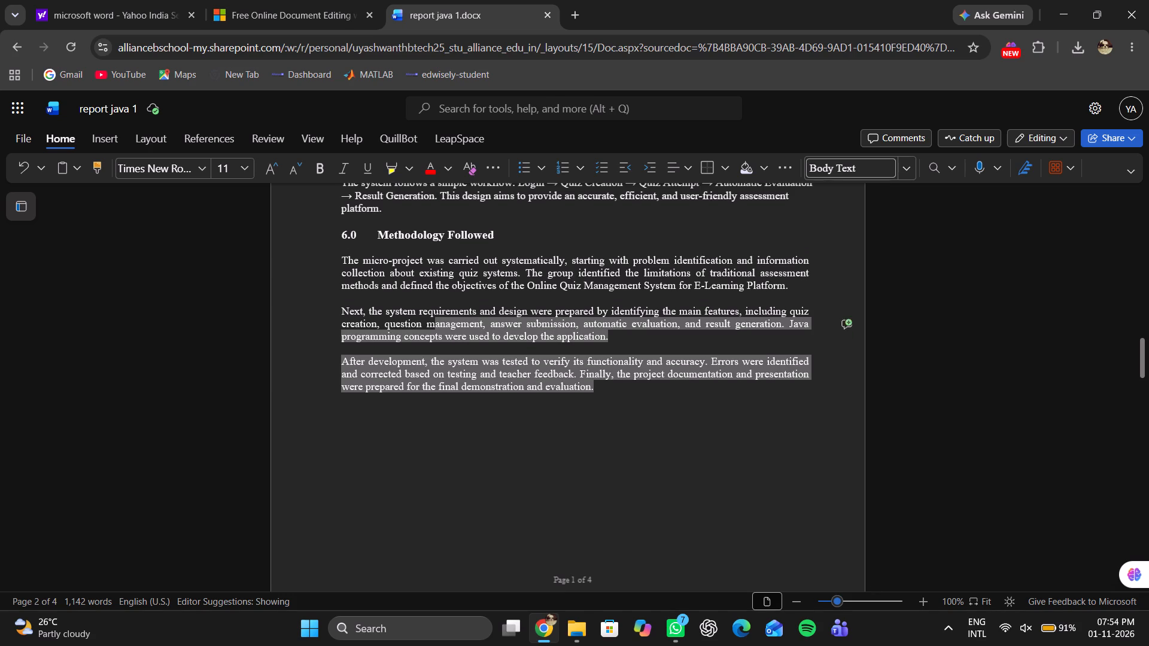
left_click_drag(373, 290, 332, 262)
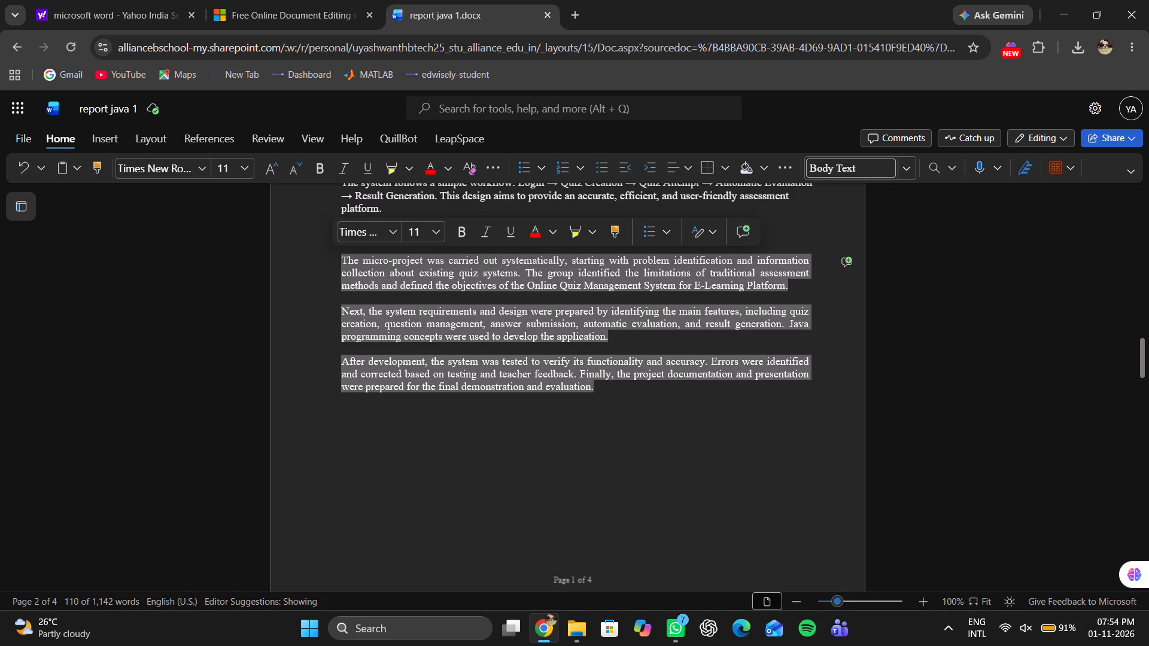
key("ctrl+c")
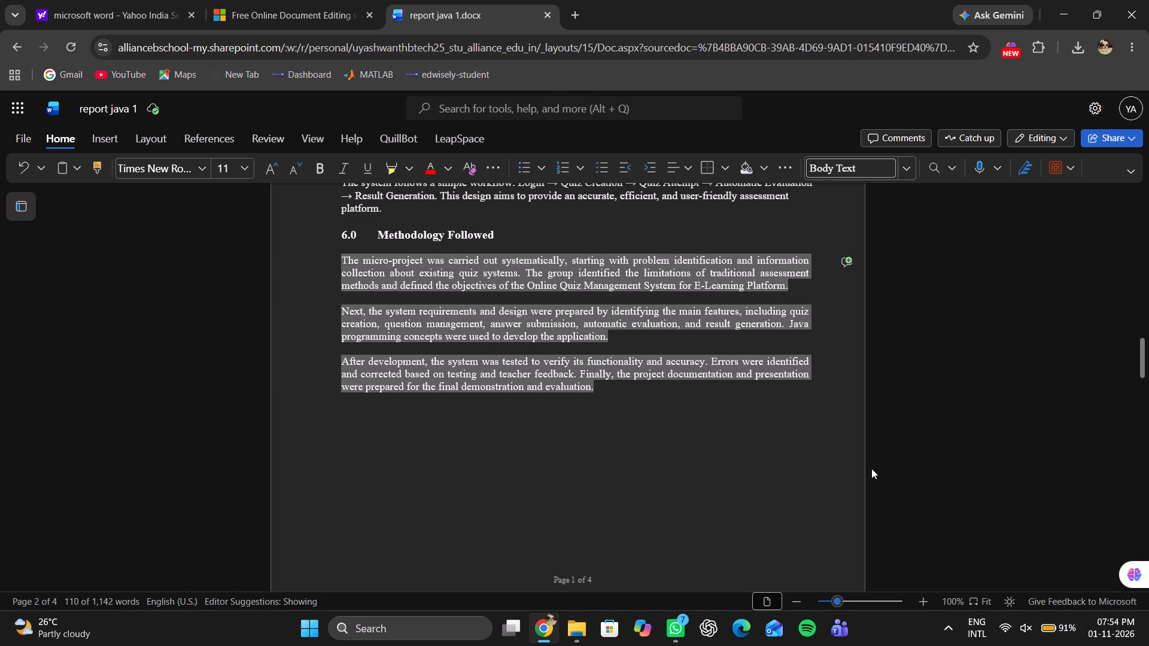
left_click(871, 468)
right_click(748, 464)
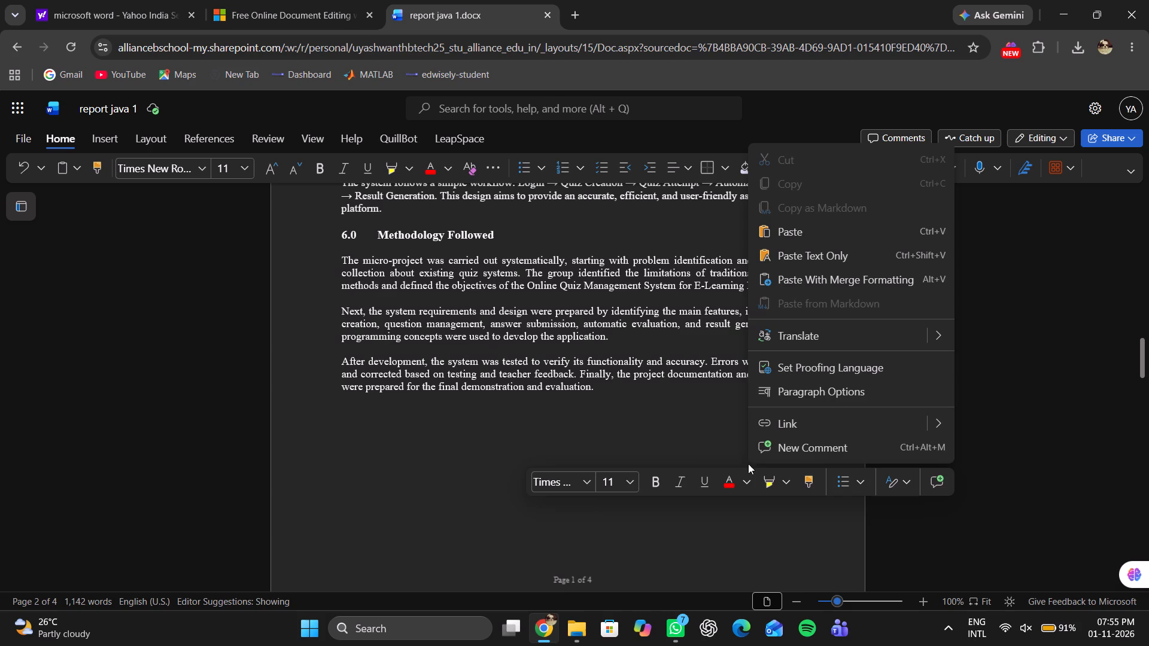
left_click(975, 540)
Check the System Flowchart under 7.0 Outputs of the Micro-Project and switch to the ChatGPT app.
scroll(769, 518, "down", 3)
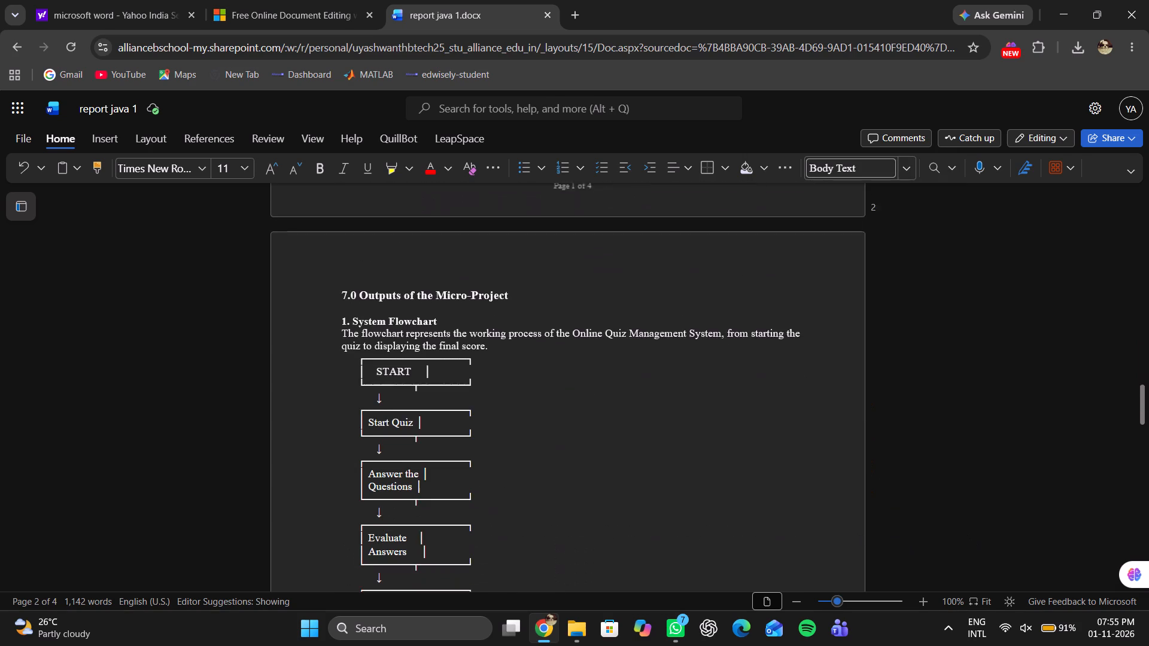
scroll(769, 518, "down", 2)
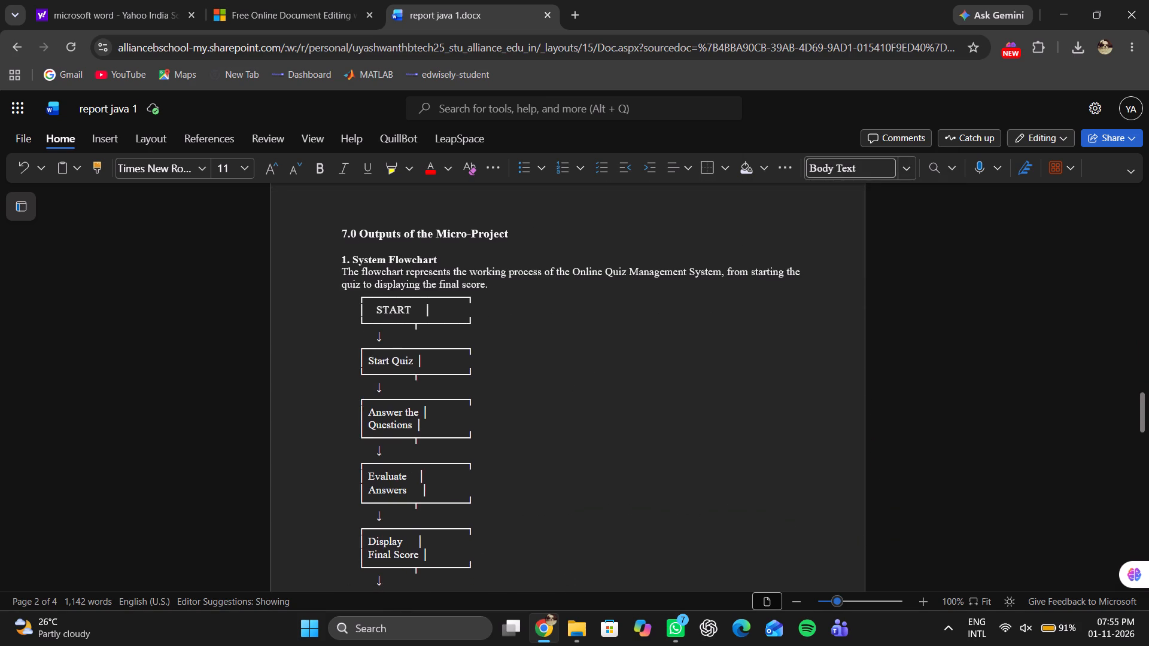
scroll(769, 518, "down", 1)
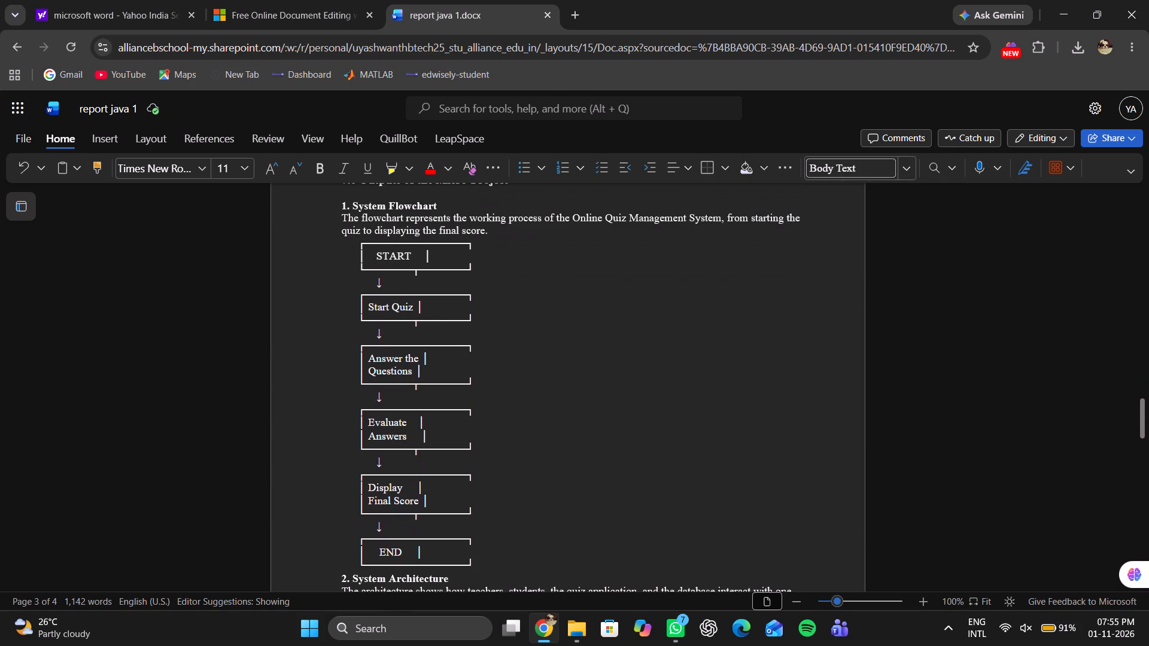
left_click(701, 628)
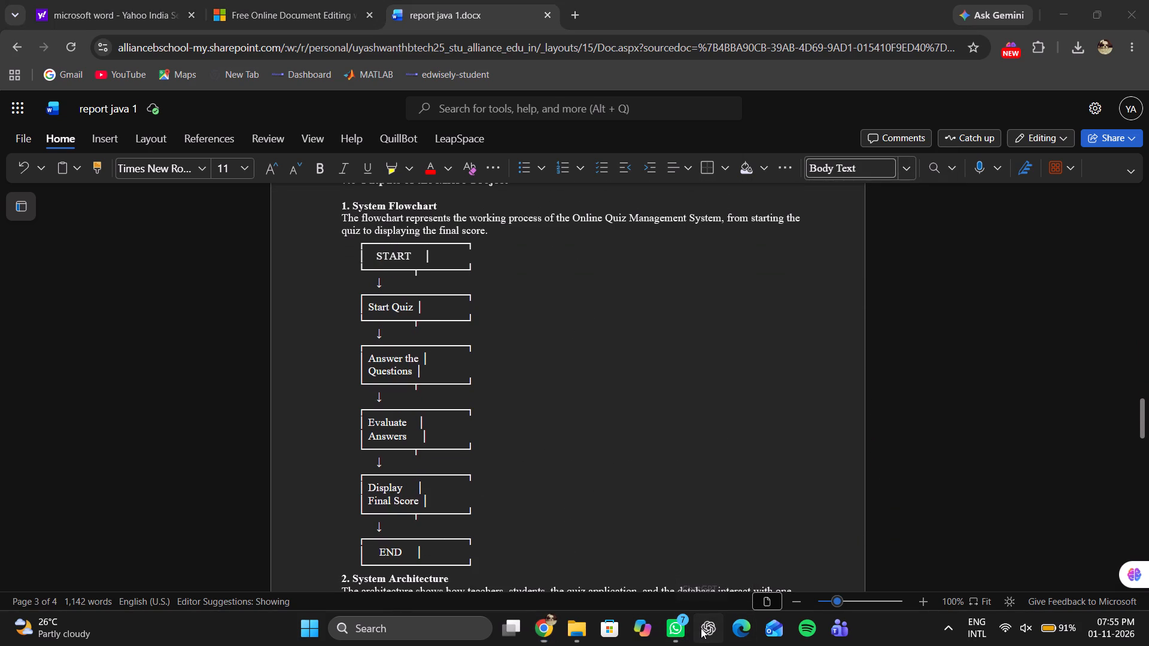
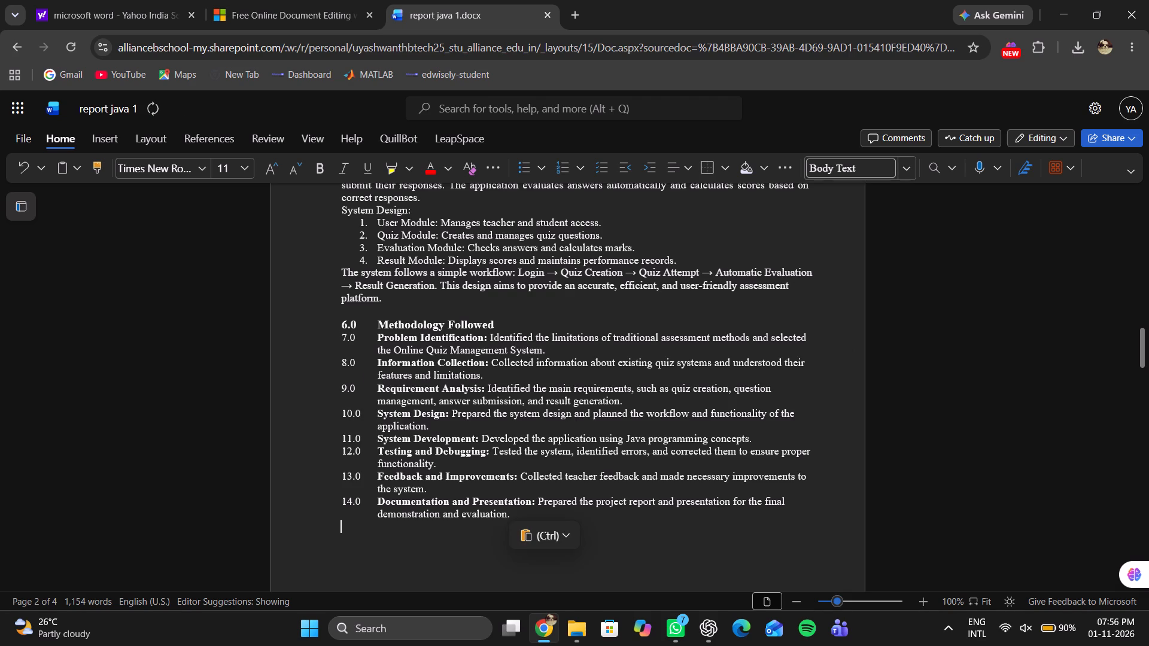
Remove the automatic numbers from the Problem Identification and Information Collection items and indent each first line with four spaces.
left_click(370, 337)
key("BackSpace")
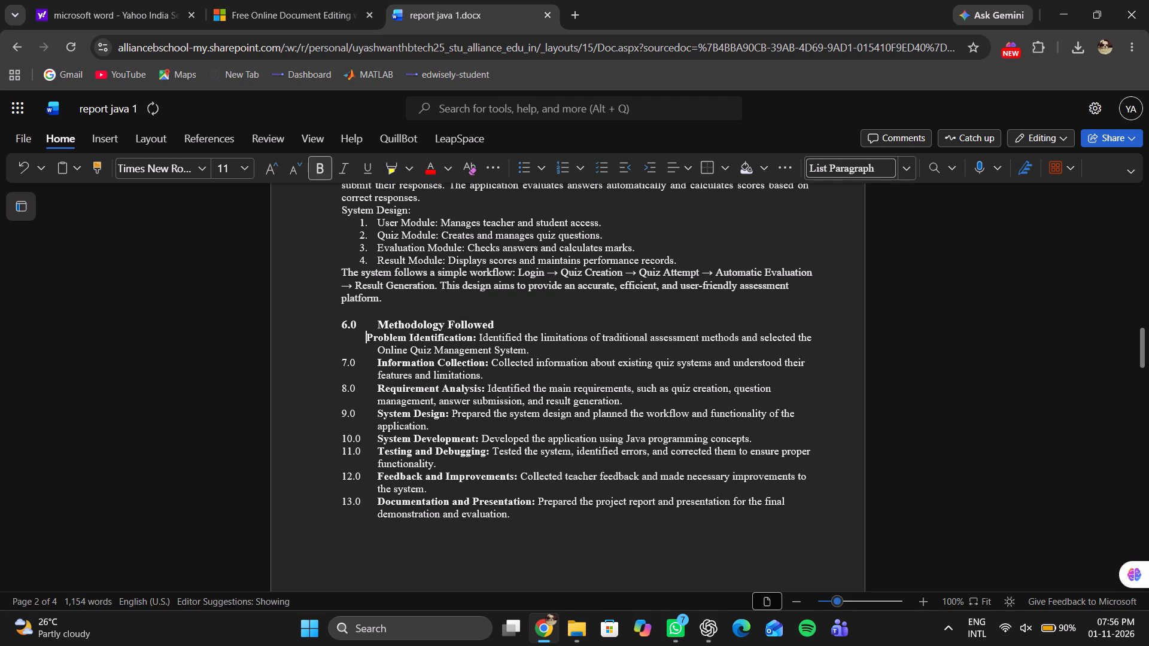
key("space")
key("space")
key("space")
key("space")
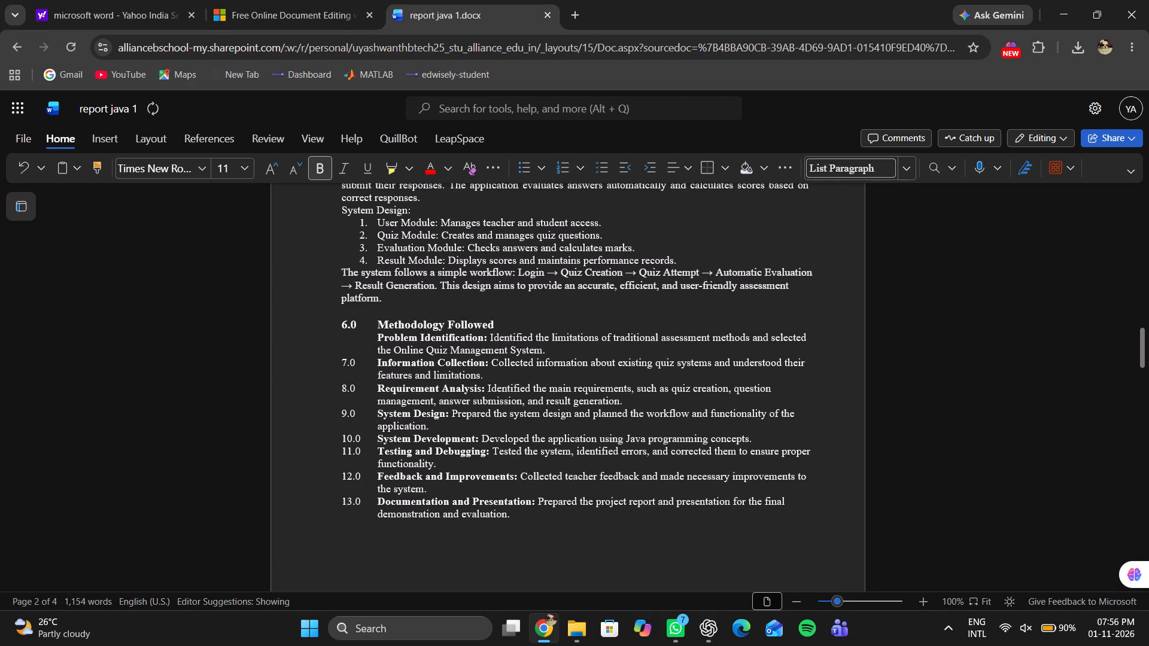
key("Down")
key("Down")
key("BackSpace")
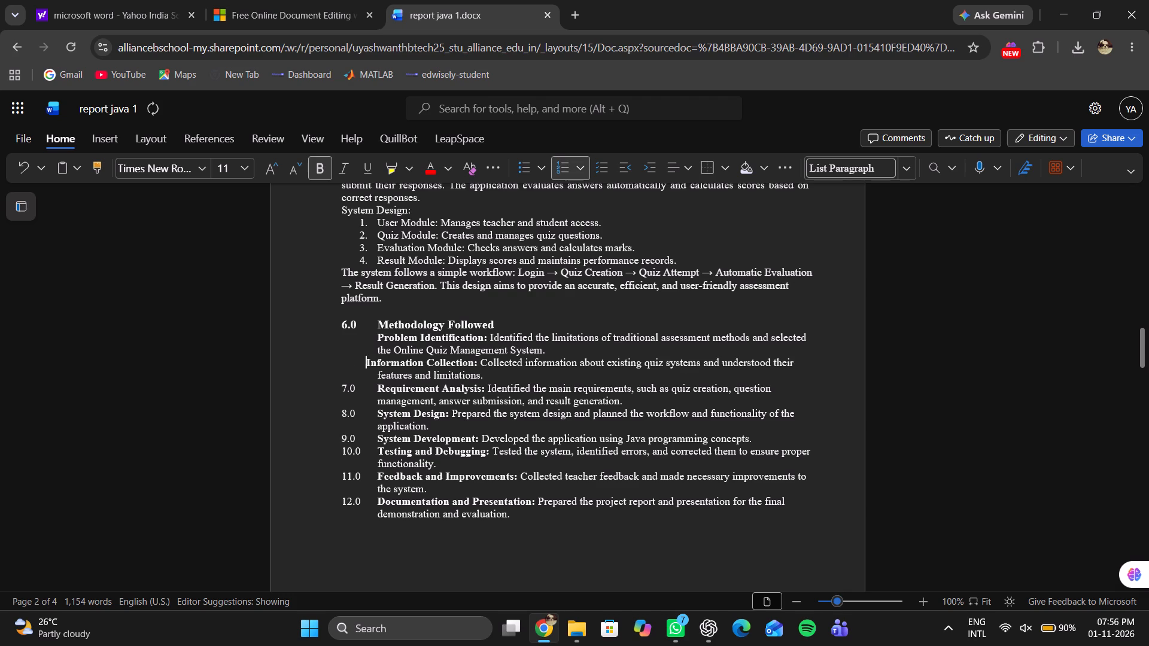
key("space")
key("space")
key("space")
key("space")
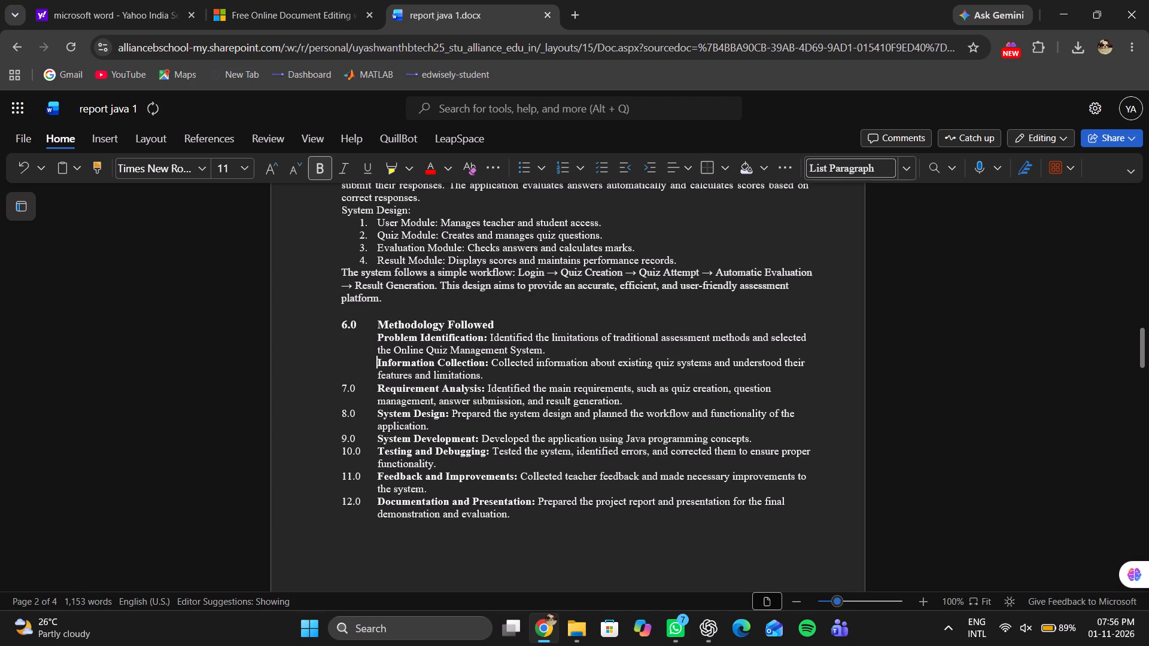
Remove the automatic numbers from the Requirement Analysis and System Design items and indent each first line with four spaces.
key("Down")
key("Down")
key("BackSpace")
key("Delete")
key("space")
key("space")
key("space")
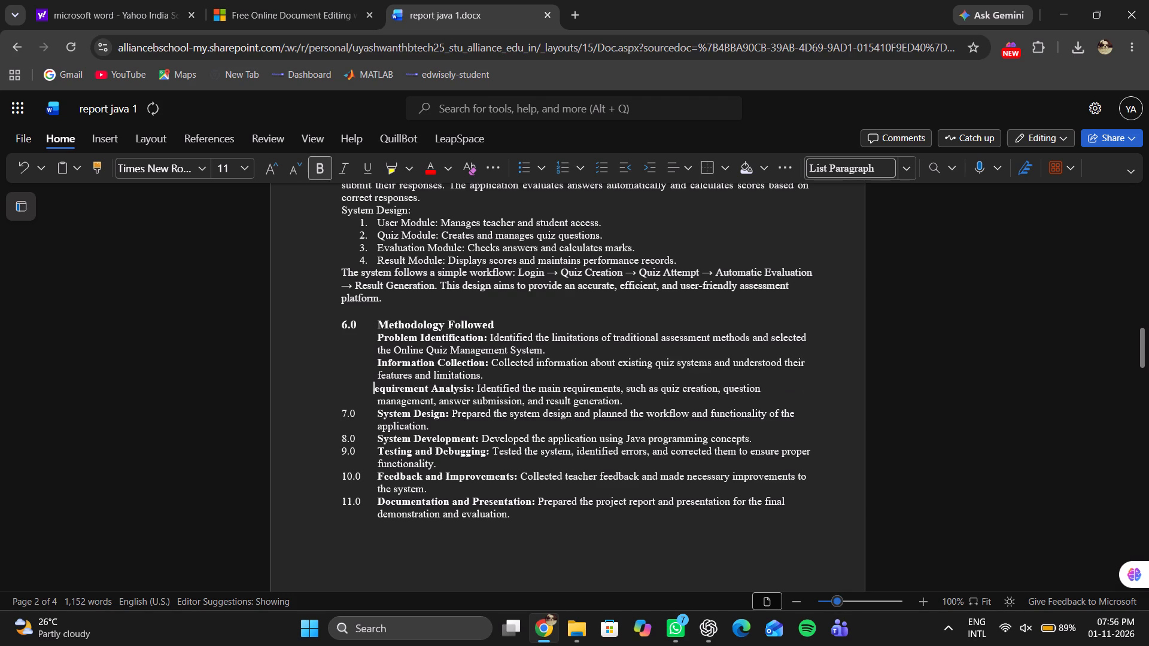
key("space")
key("Down")
key("Down")
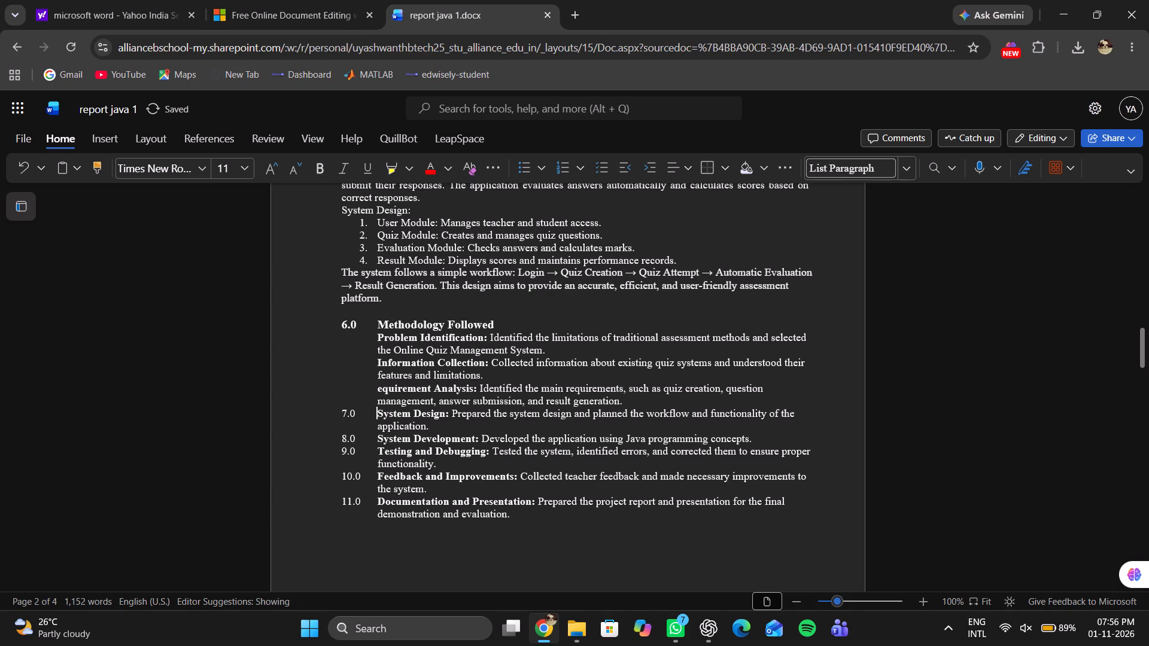
key("BackSpace")
key("space")
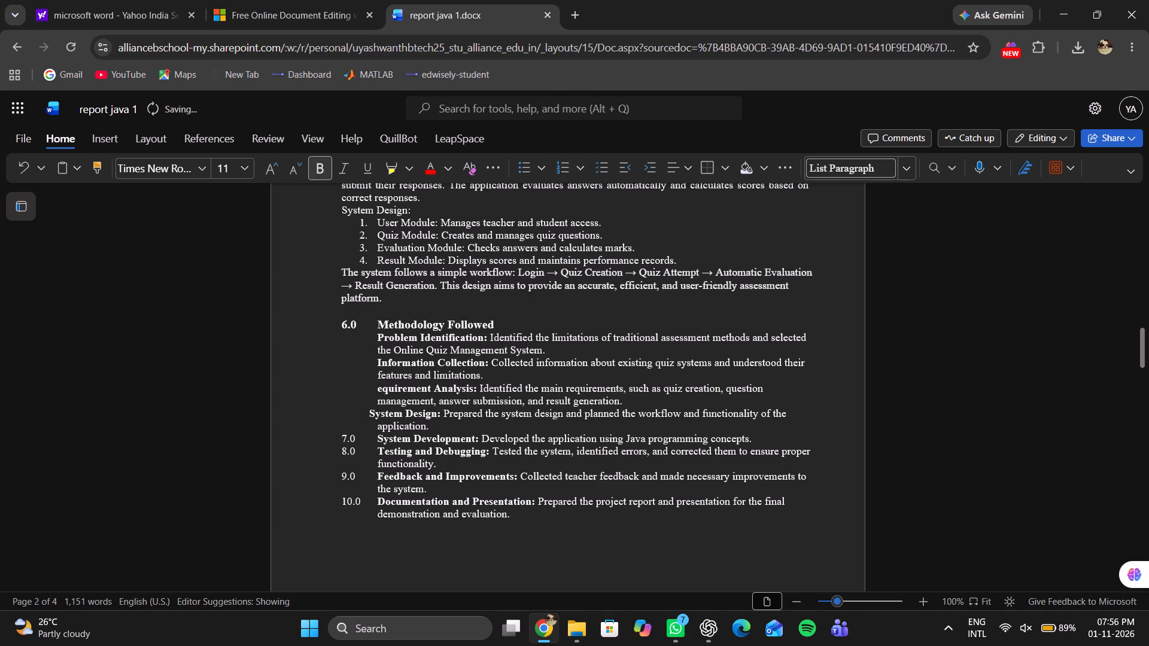
key("space")
key("space")
key("space")
Remove the automatic numbers from the System Development and Testing and Debugging items and indent each first line with four spaces.
key("Down")
key("Down")
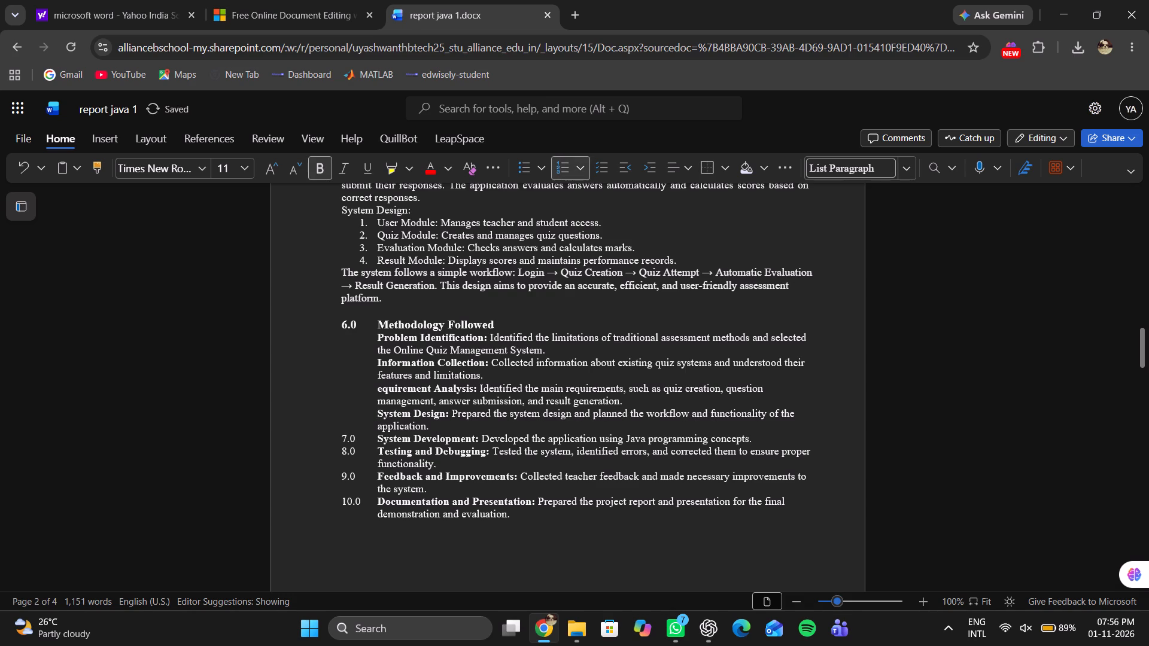
key("BackSpace")
key("space")
key("space")
key("space")
key("space")
key("space")
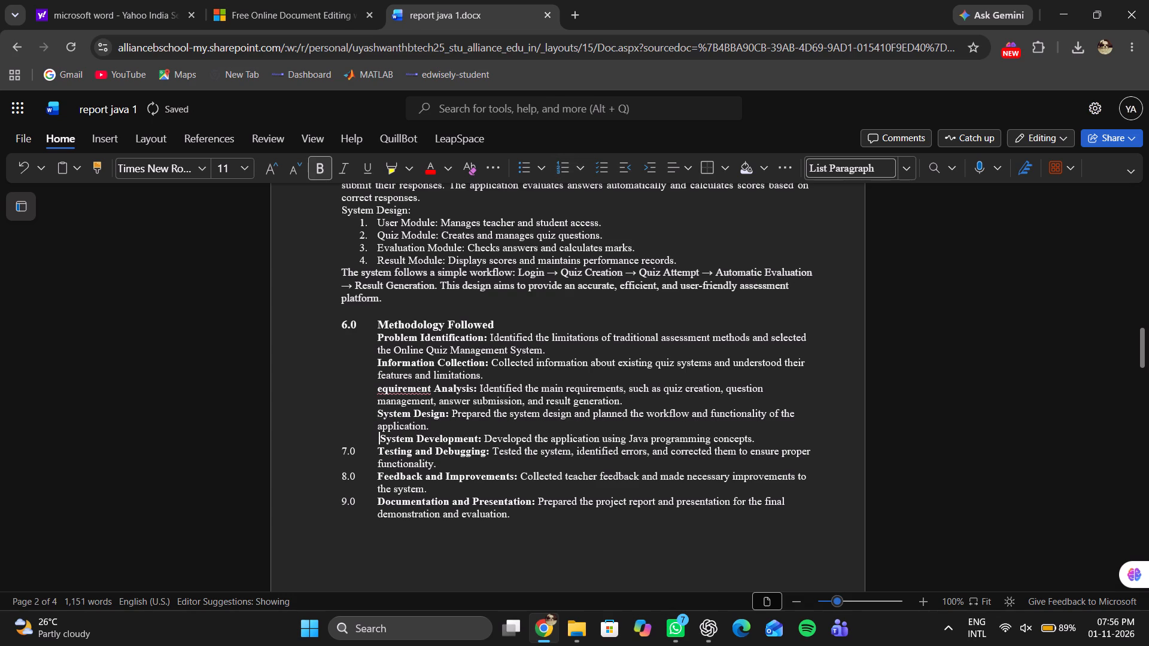
key("BackSpace")
key("Down")
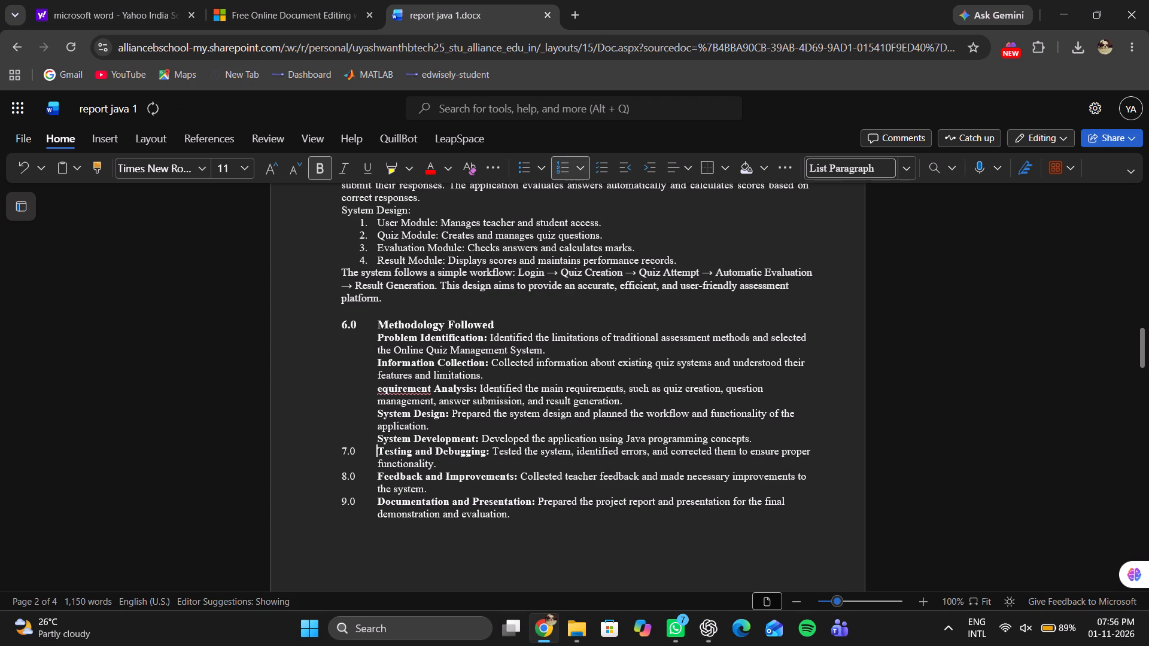
key("BackSpace")
key("space")
key("space")
key("space")
key("space")
key("space")
key("BackSpace")
Remove the automatic numbers from the Feedback and Improvements and Documentation and Presentation items, indenting each first line with four spaces.
key("Down")
key("Down")
key("BackSpace")
key("space")
key("space")
key("space")
key("space")
key("space")
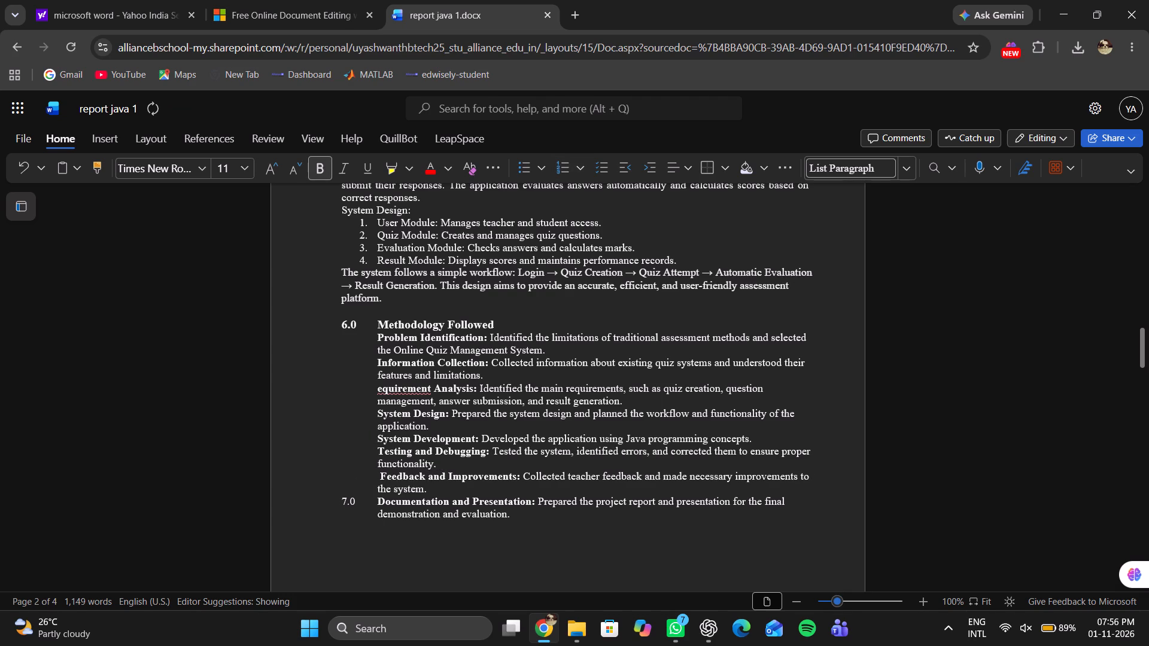
key("BackSpace")
key("Down")
key("Down")
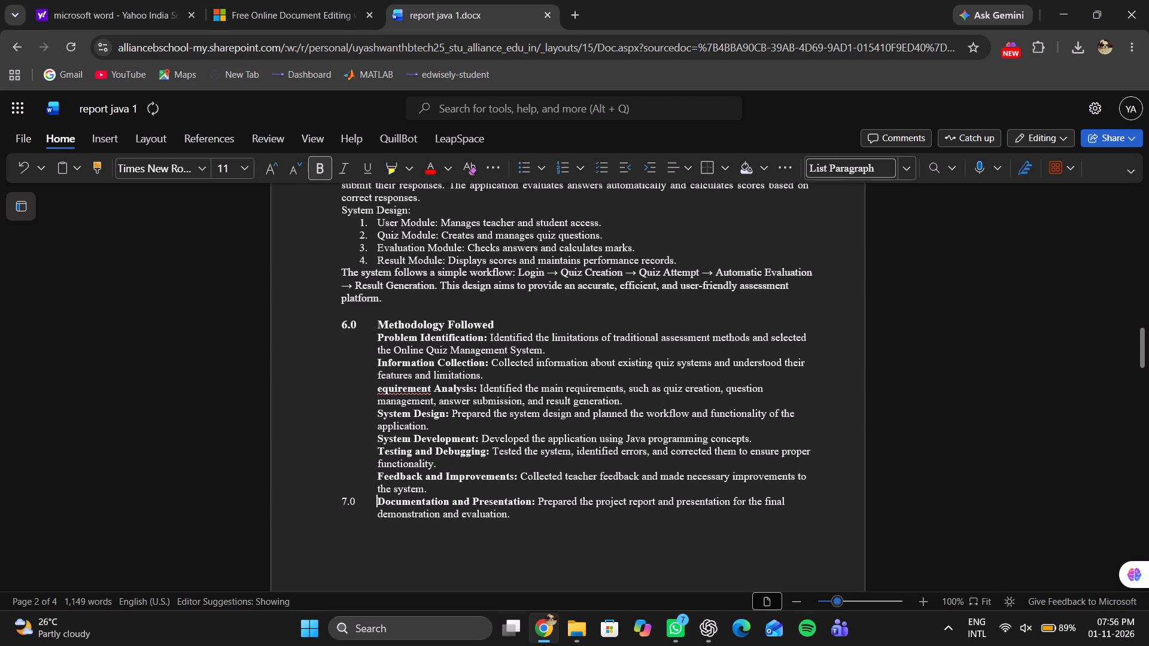
key("BackSpace")
key("space")
key("space")
key("space")
key("space")
key("space")
key("BackSpace")
Insert a blank, unnumbered line between the Methodology Followed heading and the Problem Identification item.
left_click(522, 318)
key("Return")
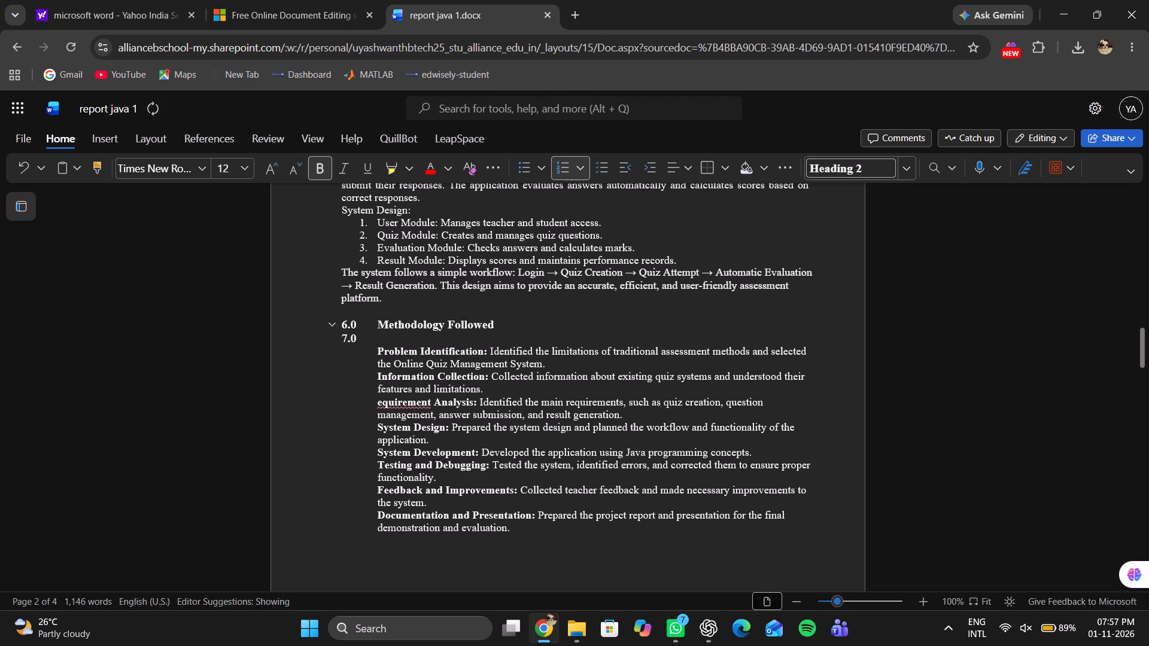
key("BackSpace")
Remove bold from all the text of the eight methodology items, from Problem Identification through Documentation and Presentation.
scroll(454, 428, "down", 3)
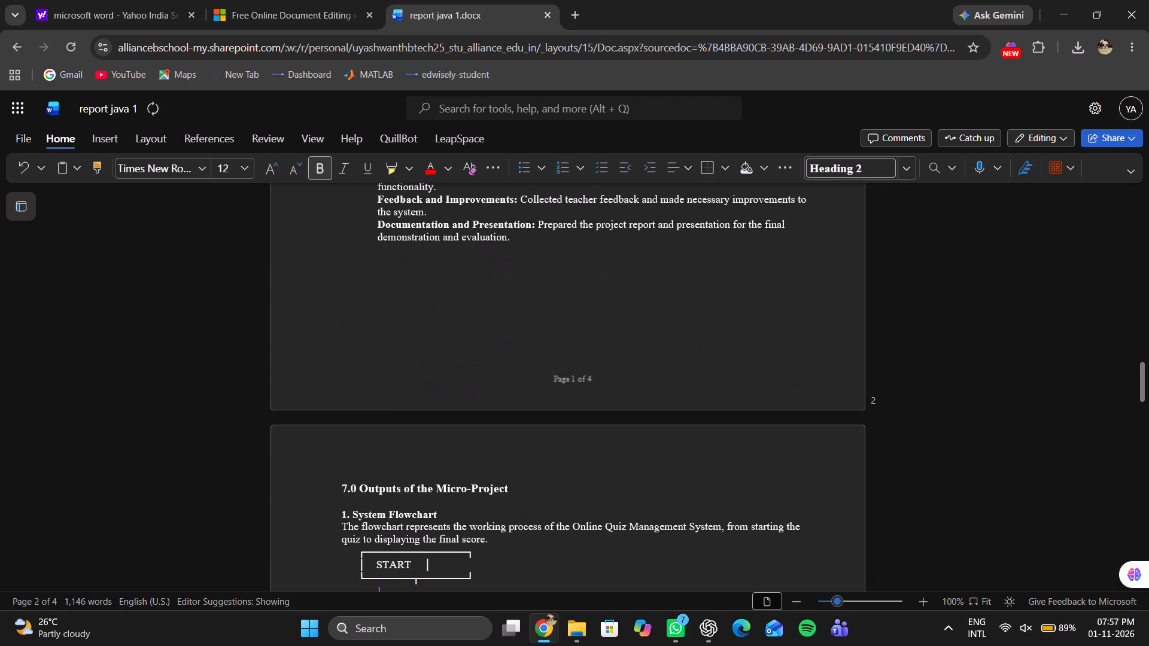
scroll(454, 428, "up", 2)
left_click_drag(373, 245, 450, 342)
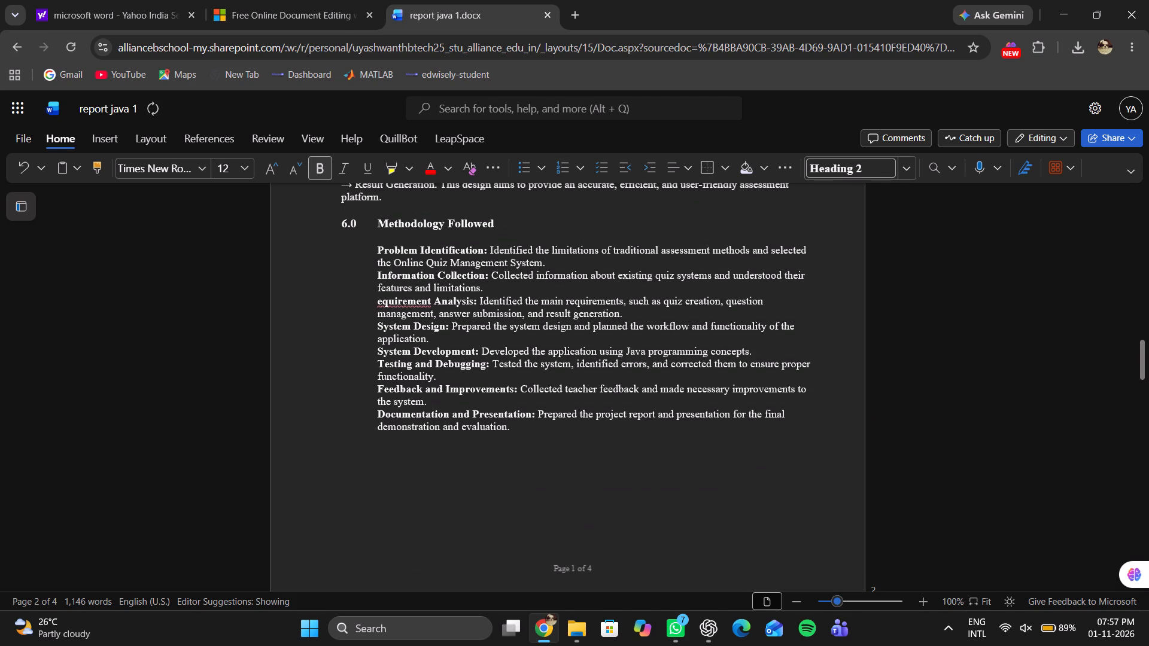
left_click_drag(450, 342, 516, 435)
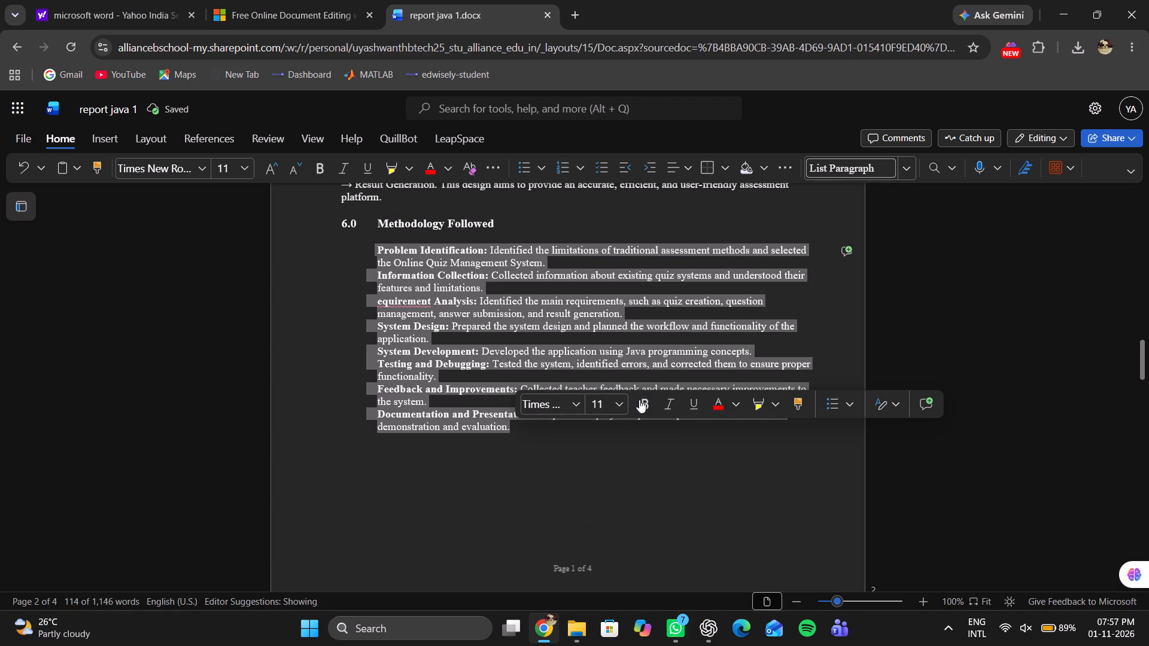
left_click(649, 402)
left_click(649, 402)
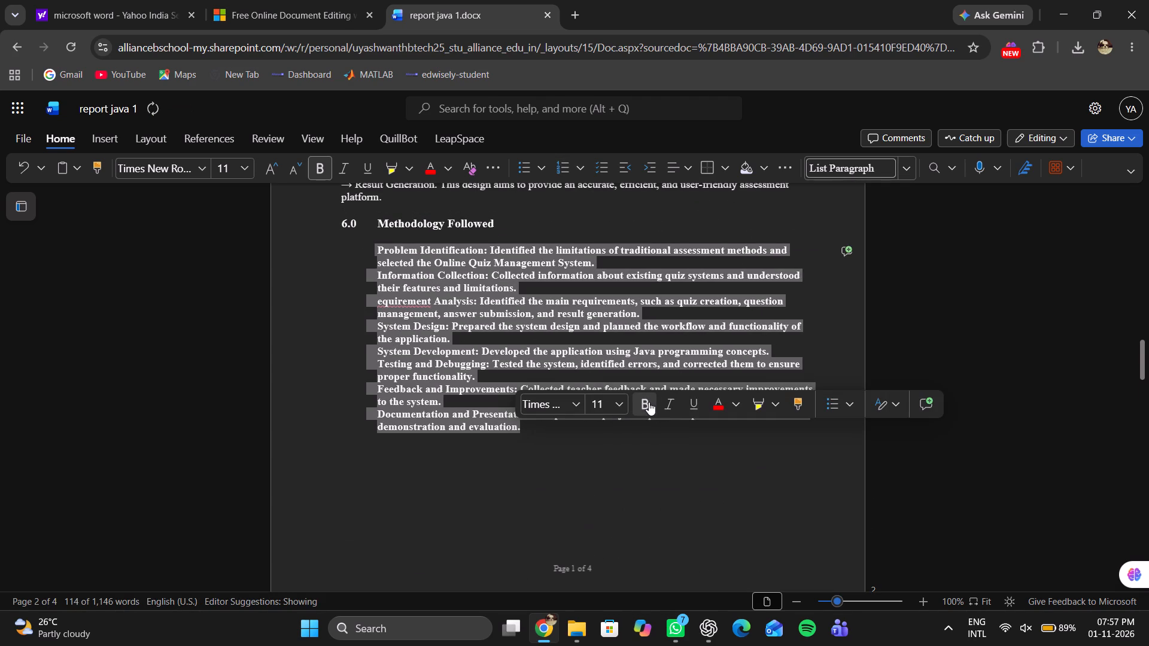
left_click(658, 401)
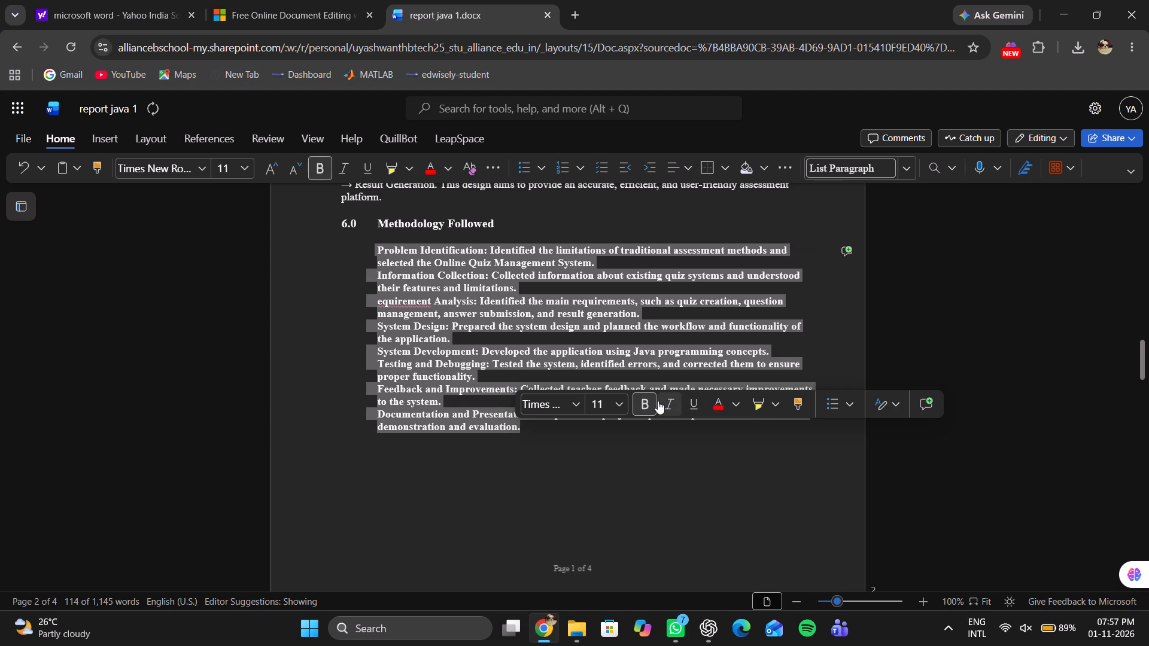
left_click(658, 401)
left_click(642, 407)
left_click(885, 325)
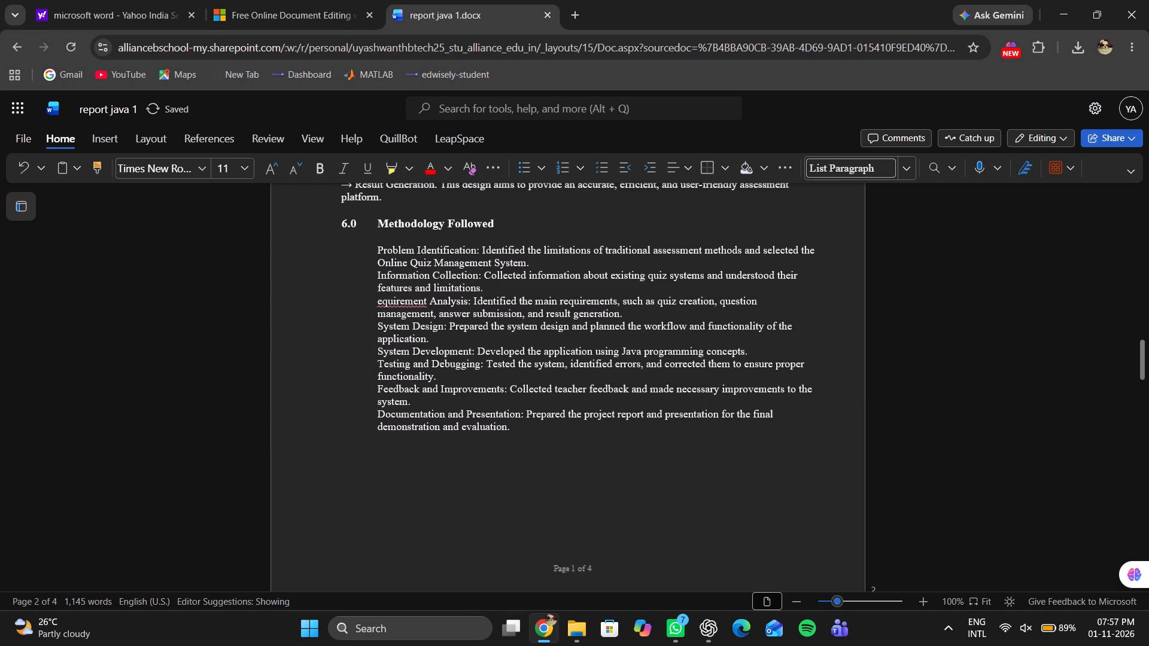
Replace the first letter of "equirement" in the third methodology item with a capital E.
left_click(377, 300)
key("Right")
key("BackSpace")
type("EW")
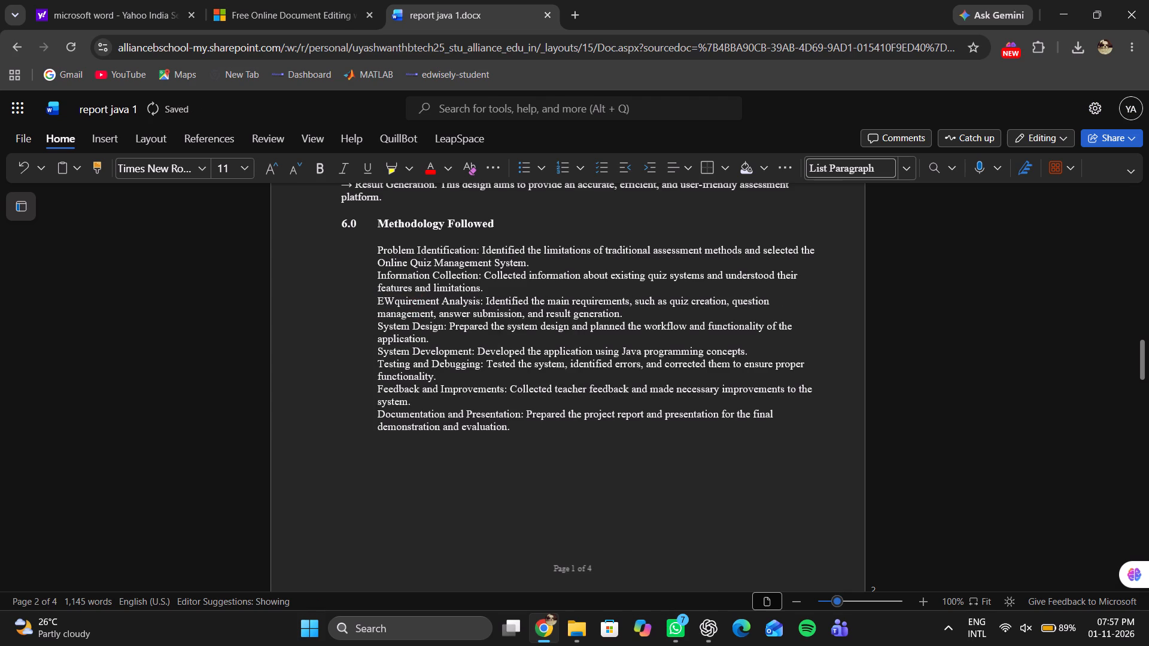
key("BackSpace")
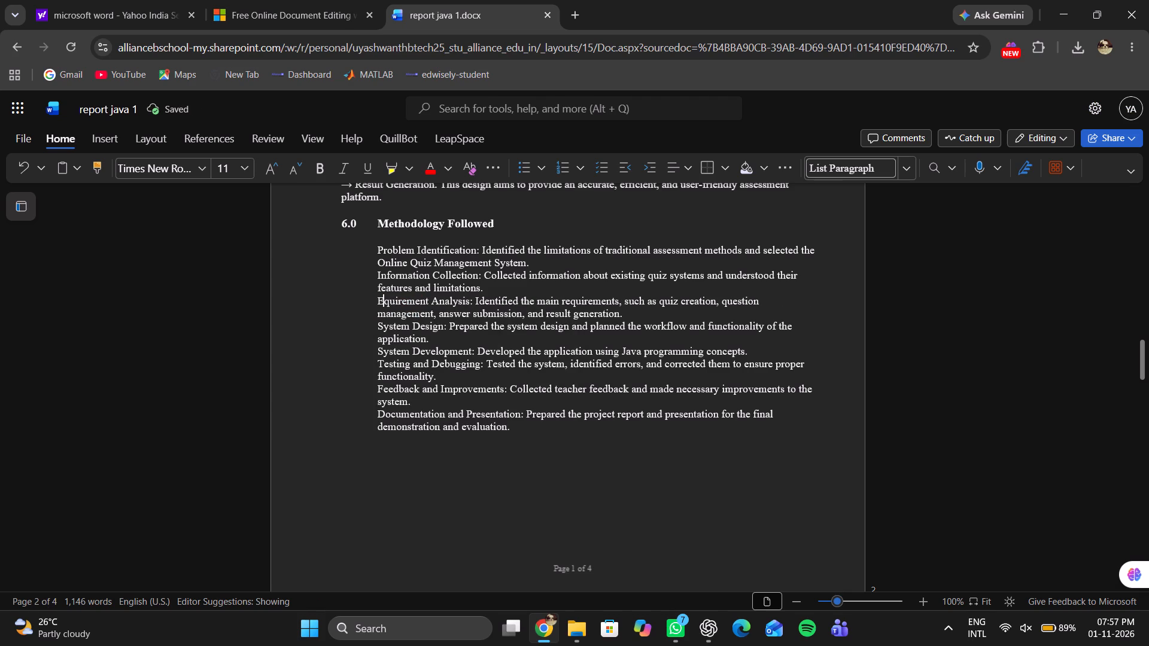
Bold the labels of the first three methodology items, Problem Identification, Information Collection and the misspelled requirement analysis one.
left_click_drag(481, 249, 373, 250)
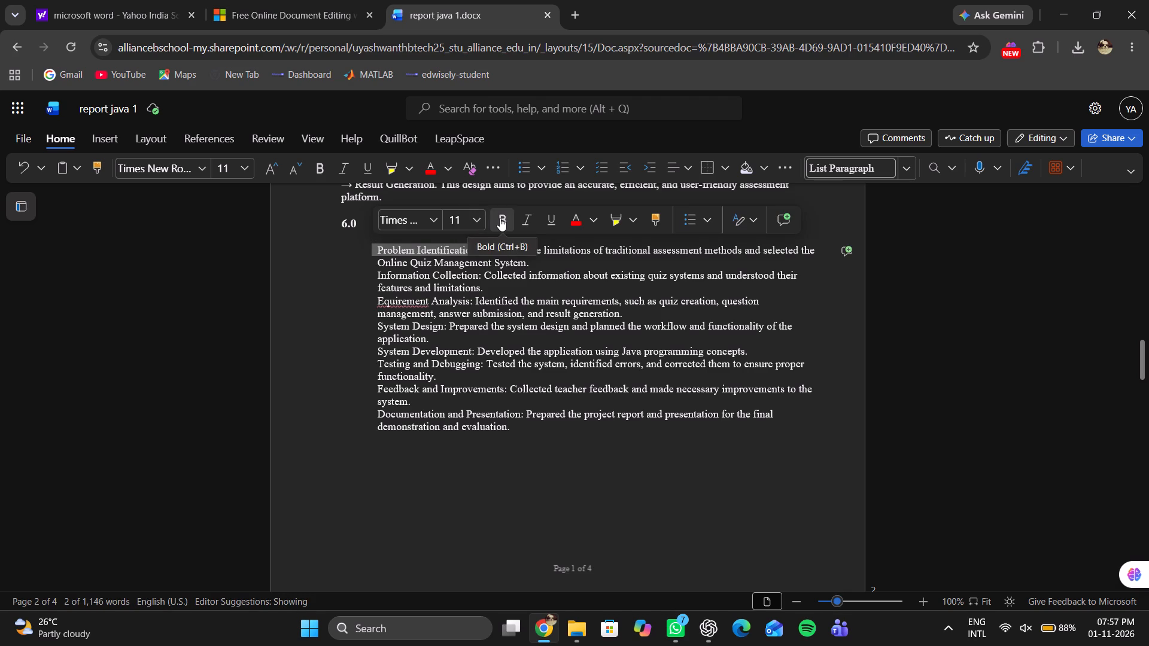
left_click(500, 218)
left_click(505, 221)
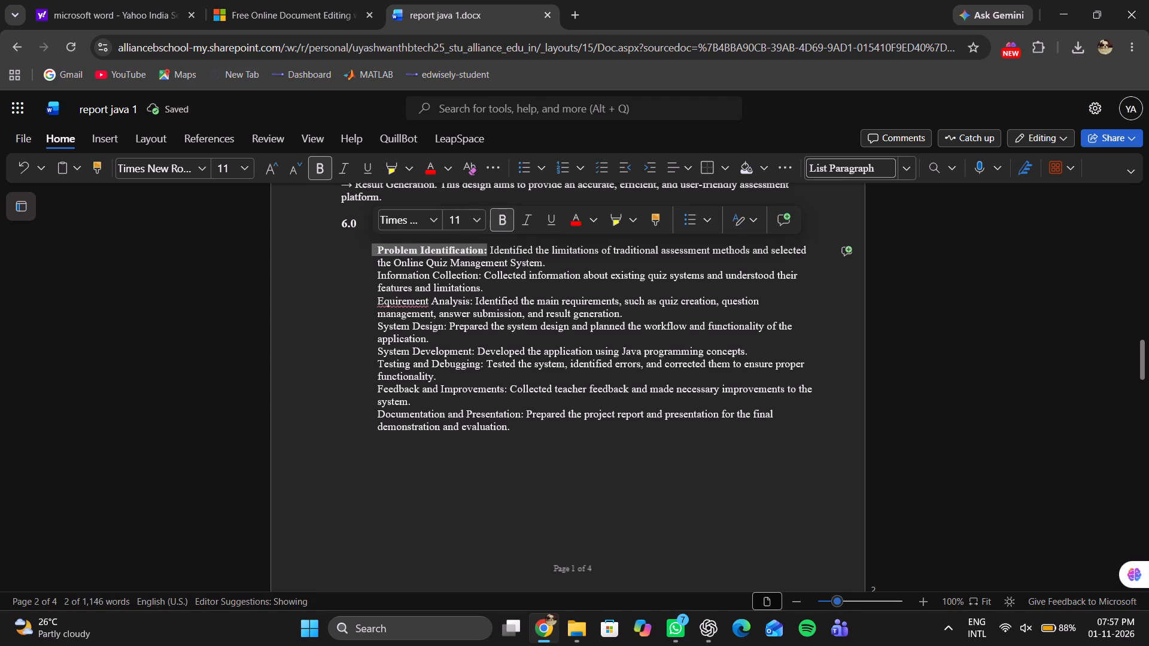
left_click_drag(482, 275, 375, 276)
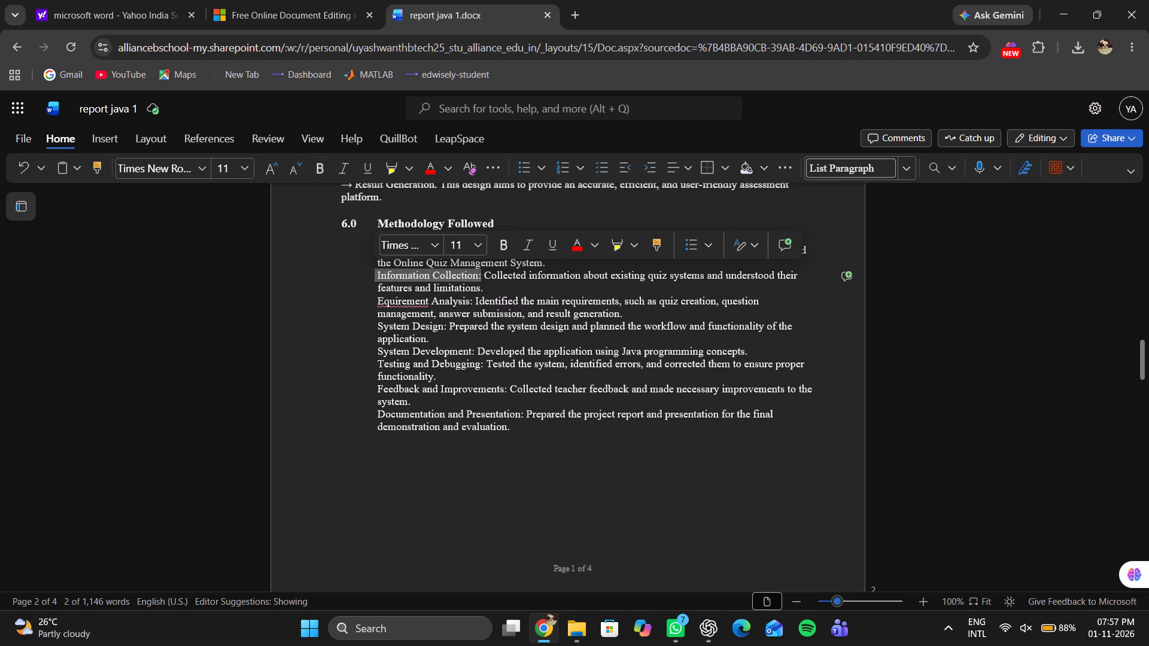
left_click(502, 242)
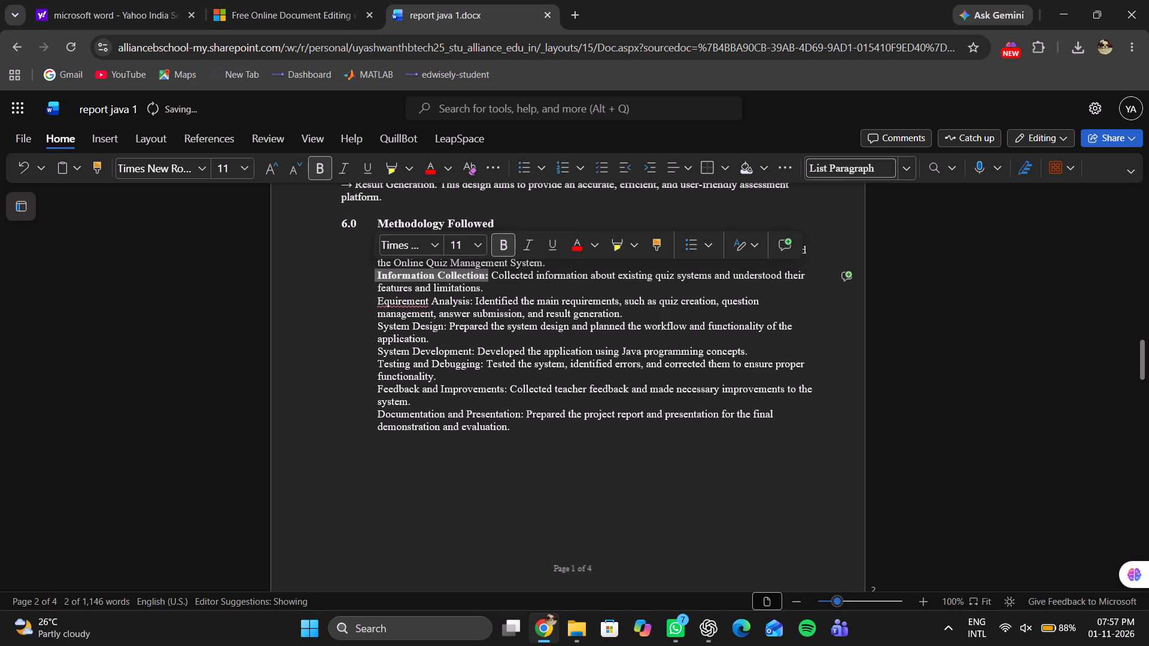
left_click_drag(475, 303, 381, 302)
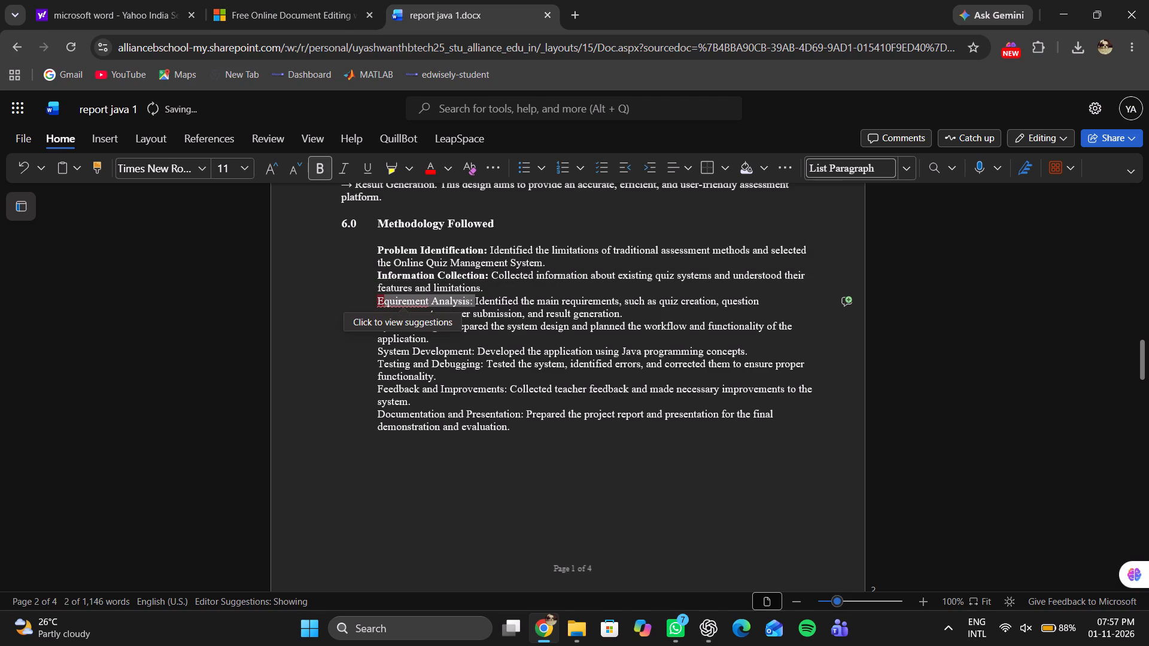
left_click_drag(381, 302, 378, 302)
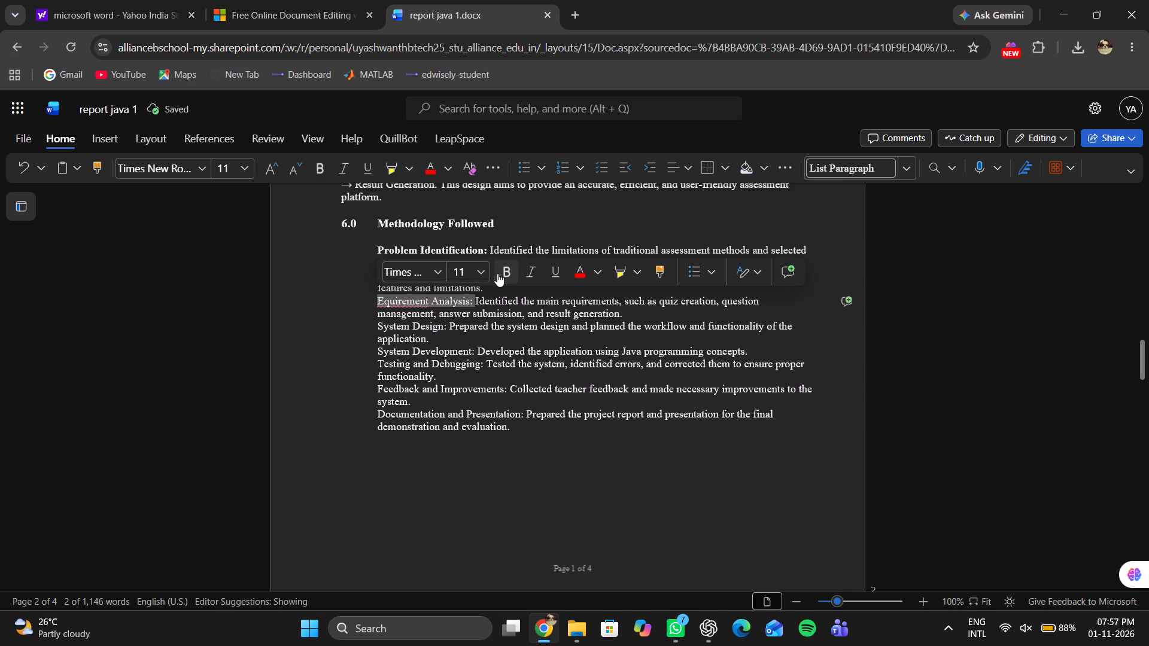
left_click(498, 273)
left_click(243, 377)
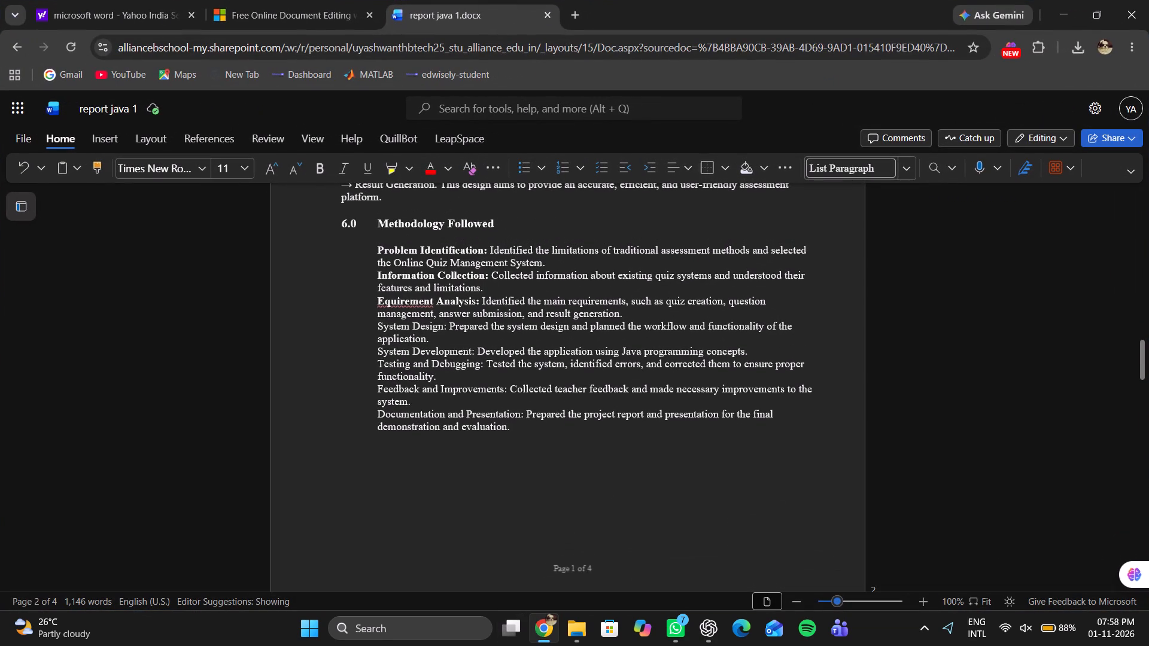
left_click(380, 304)
key("Right")
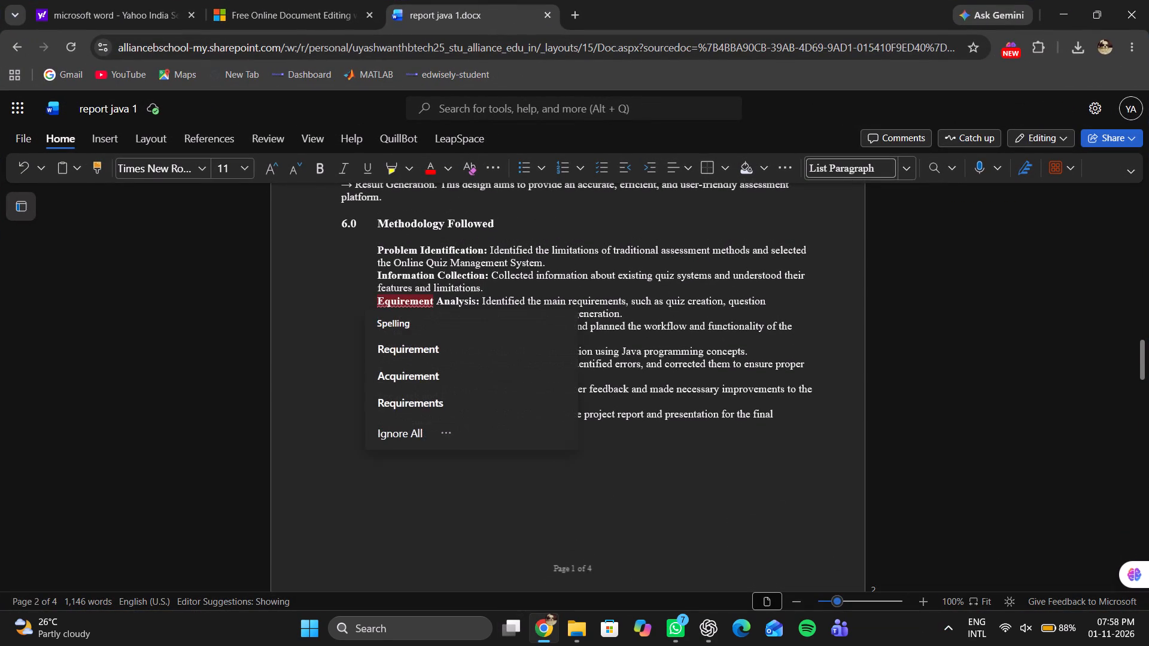
key("BackSpace")
type("Re")
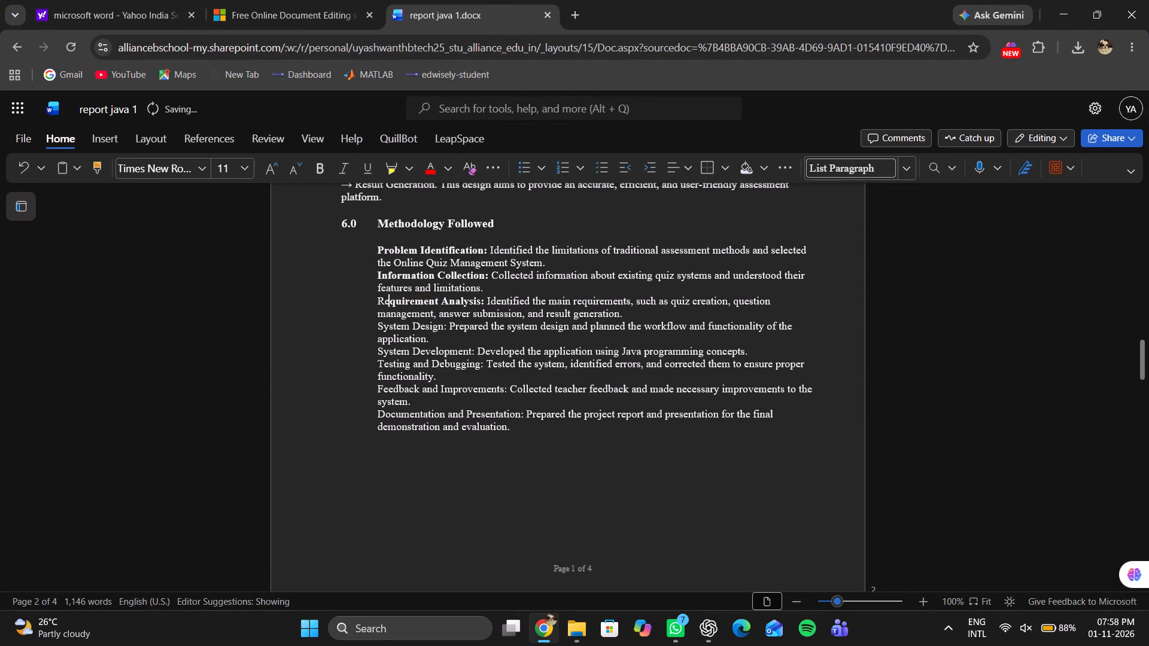
left_click_drag(484, 300, 370, 300)
left_click(497, 264)
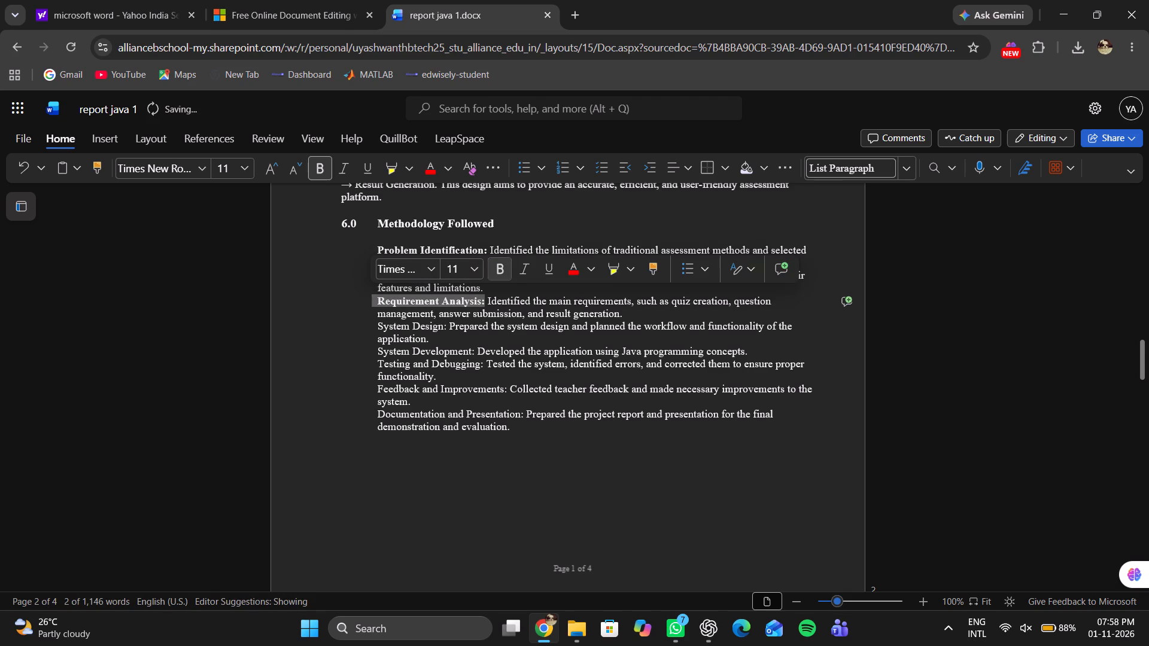
Bold the System Design, System Development, Feedback and Improvements, and Documentation and Presentation labels in the methodology section.
left_click_drag(448, 329, 399, 329)
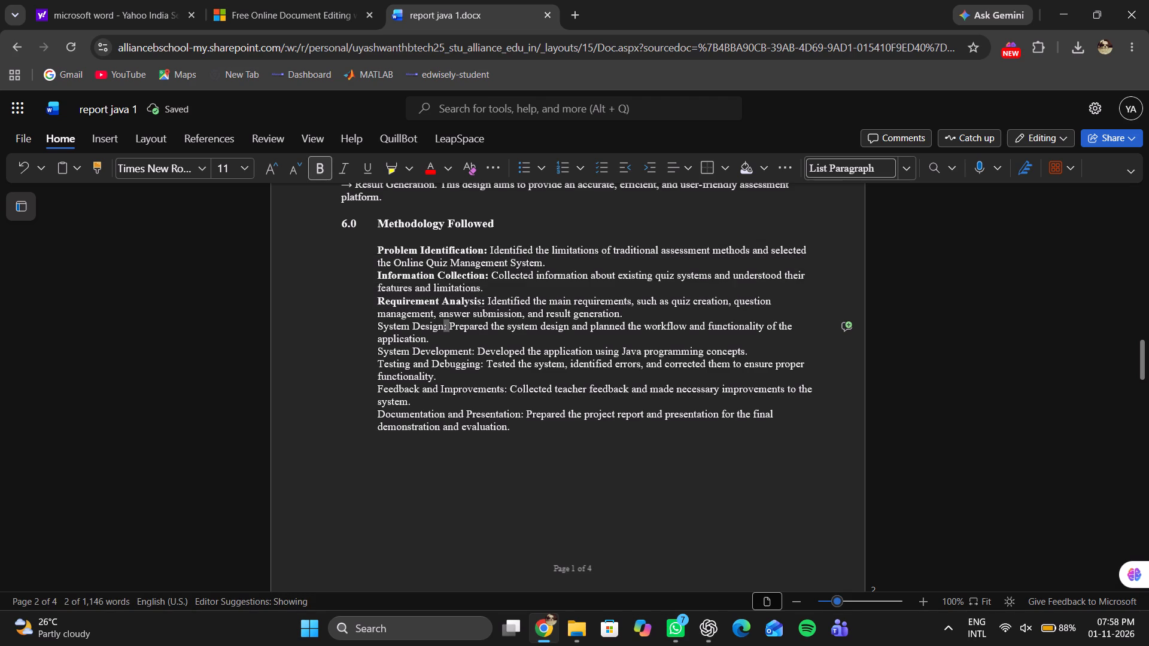
left_click_drag(399, 329, 372, 329)
left_click(500, 295)
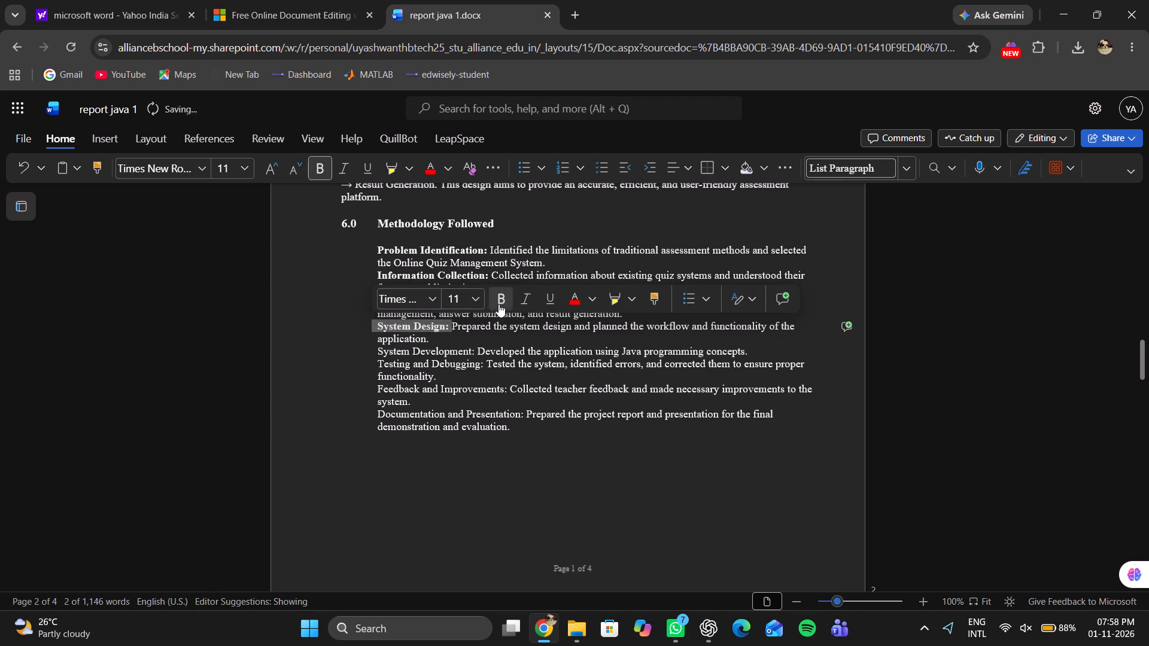
left_click_drag(474, 354, 378, 352)
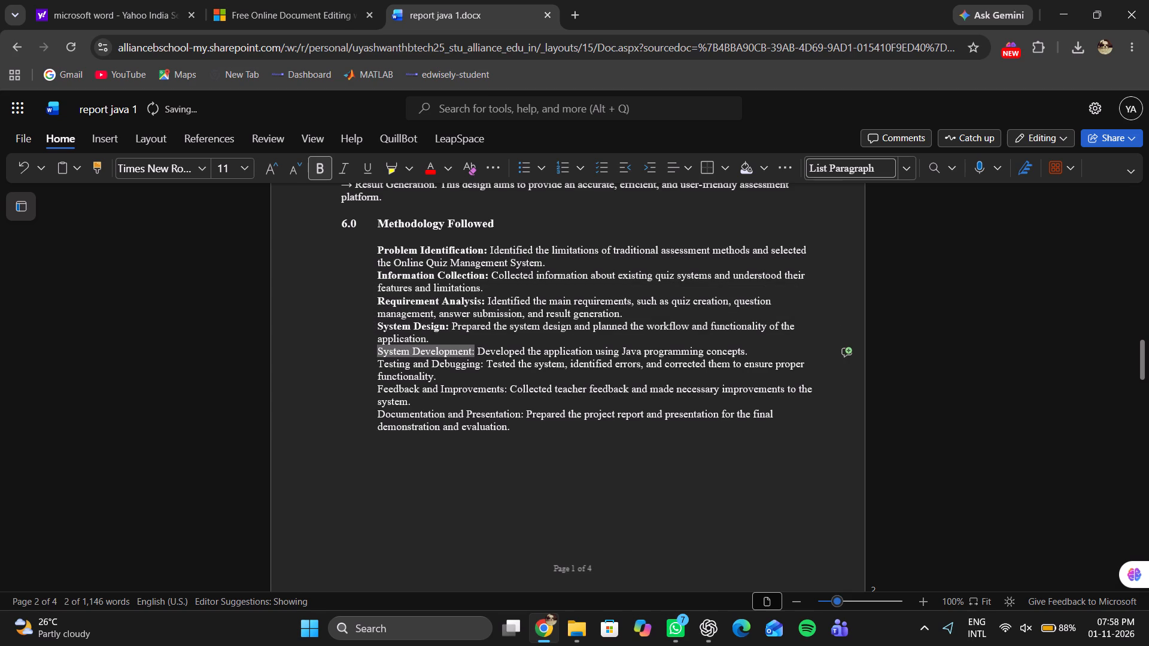
left_click_drag(378, 352, 376, 352)
left_click(496, 317)
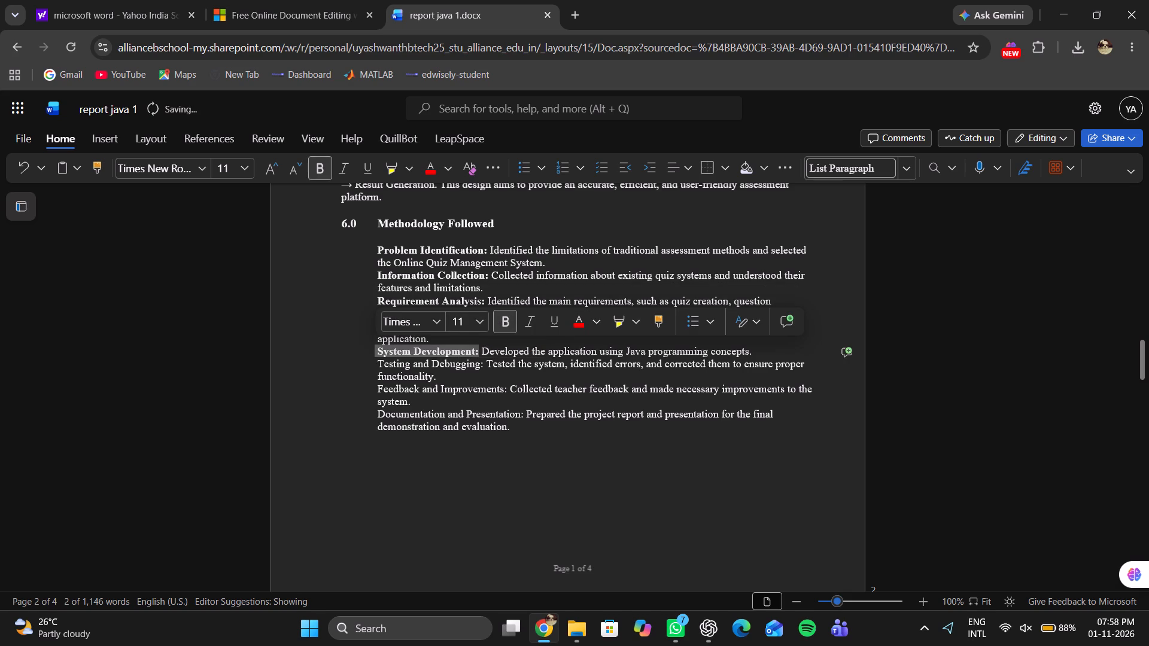
left_click_drag(509, 388, 379, 389)
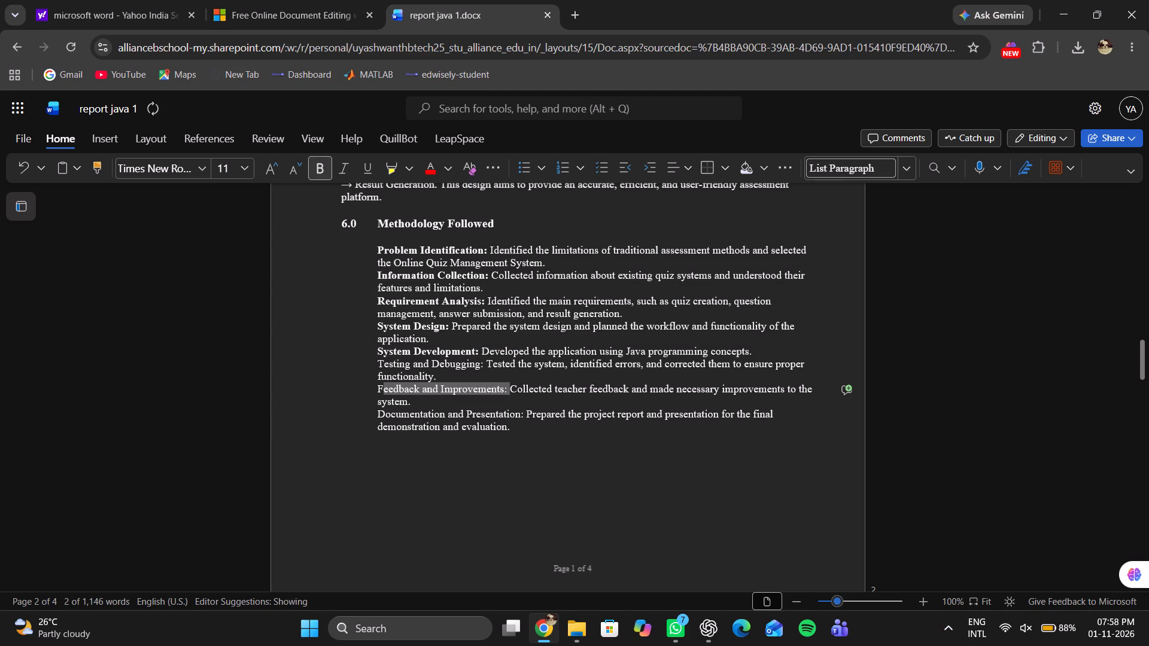
left_click_drag(379, 389, 375, 388)
left_click(513, 354)
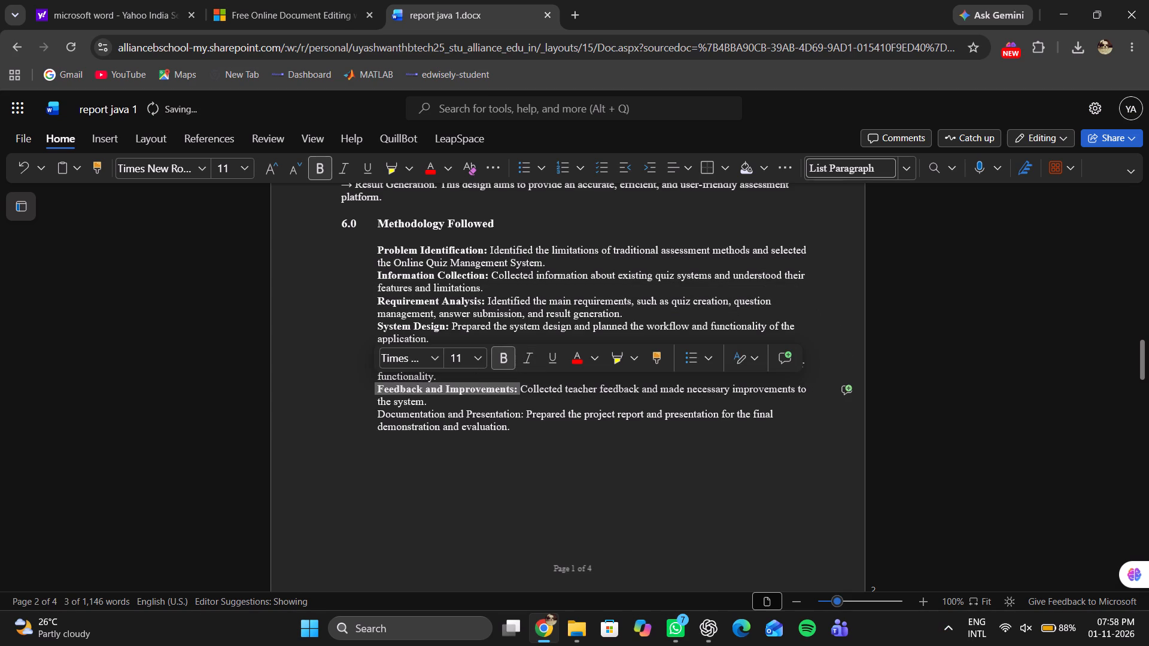
left_click_drag(523, 415, 379, 417)
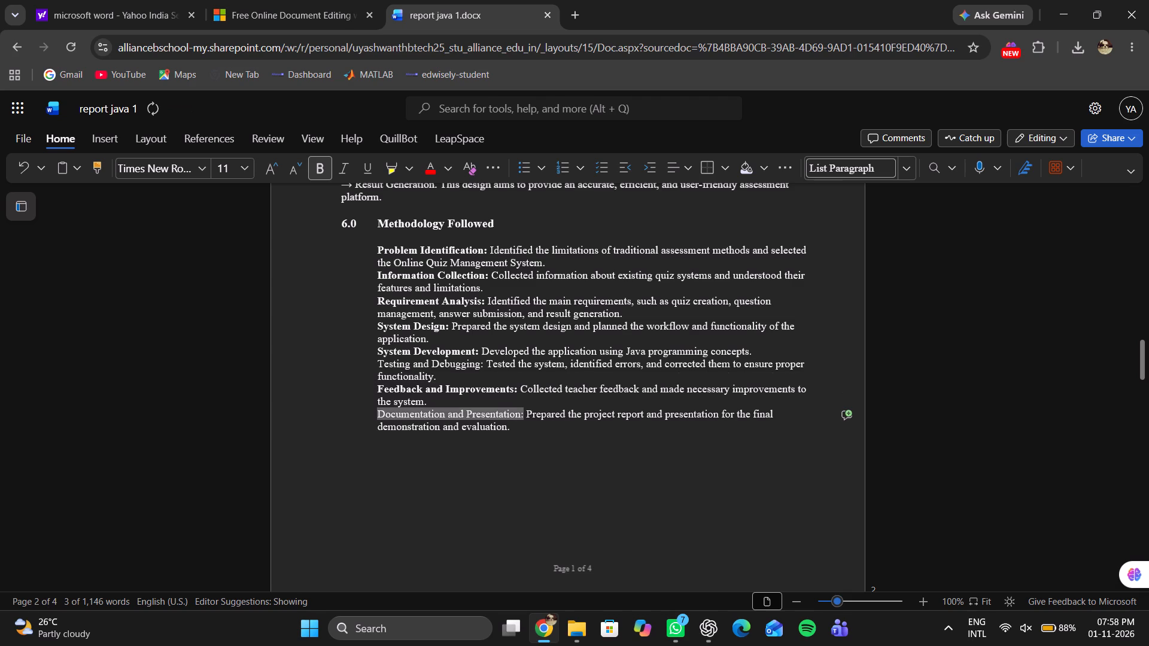
left_click(506, 384)
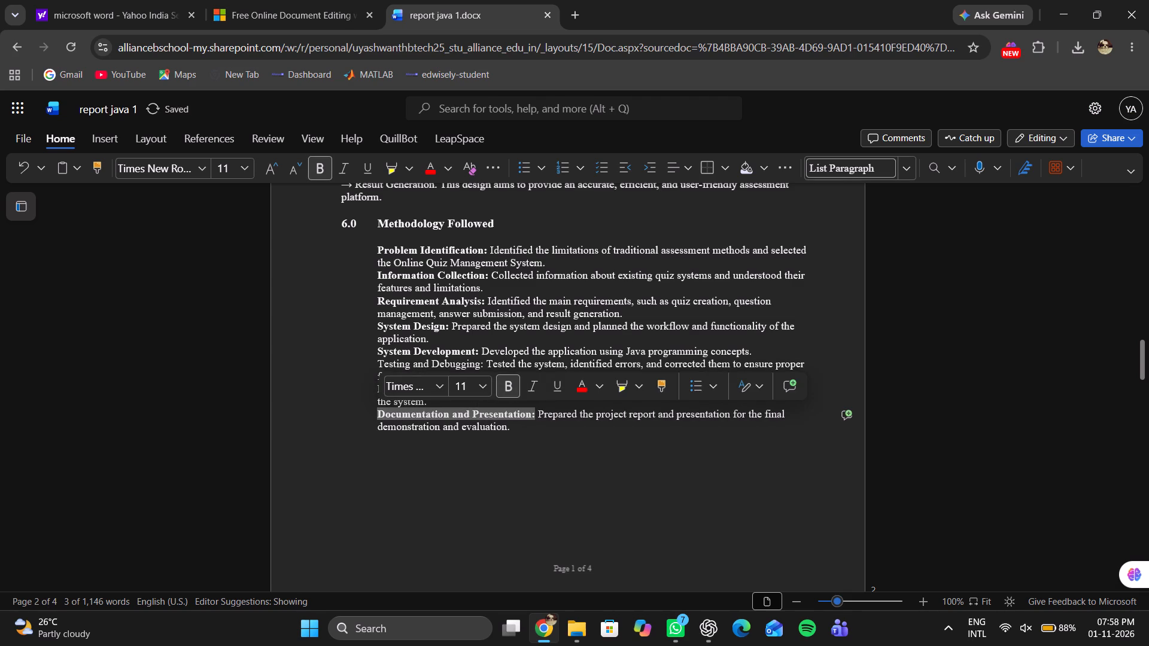
Set the line spacing of the three Rationale paragraphs to 1.15.
scroll(564, 263, "up", 15)
scroll(538, 359, "down", 1)
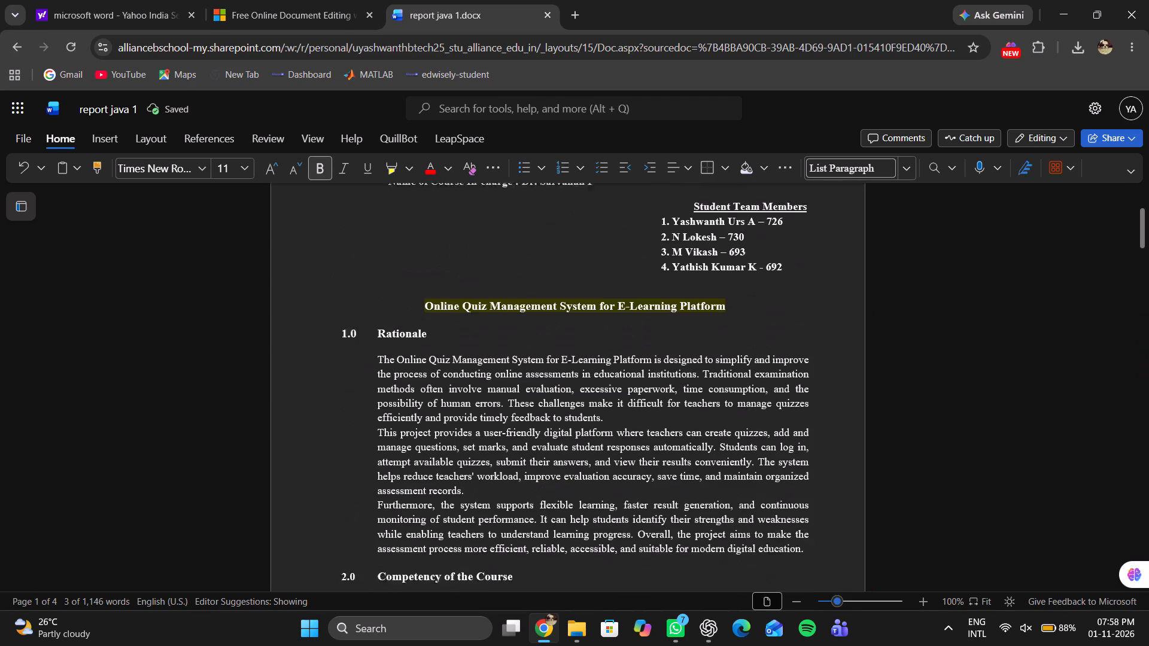
scroll(538, 359, "down", 2)
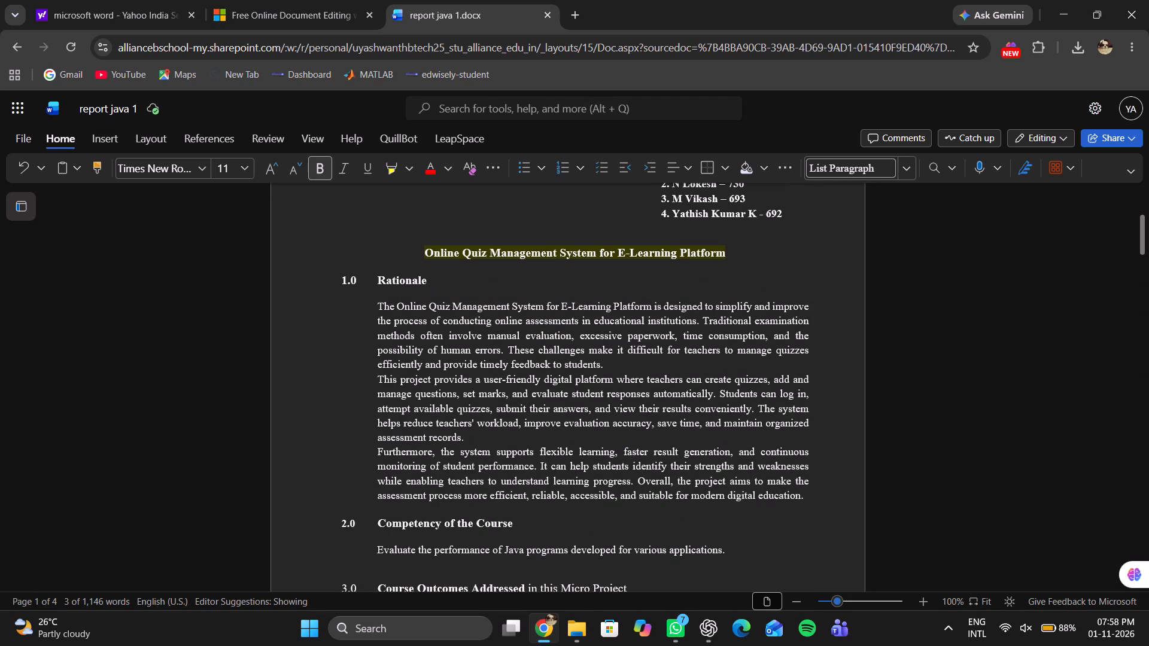
left_click_drag(369, 305, 801, 498)
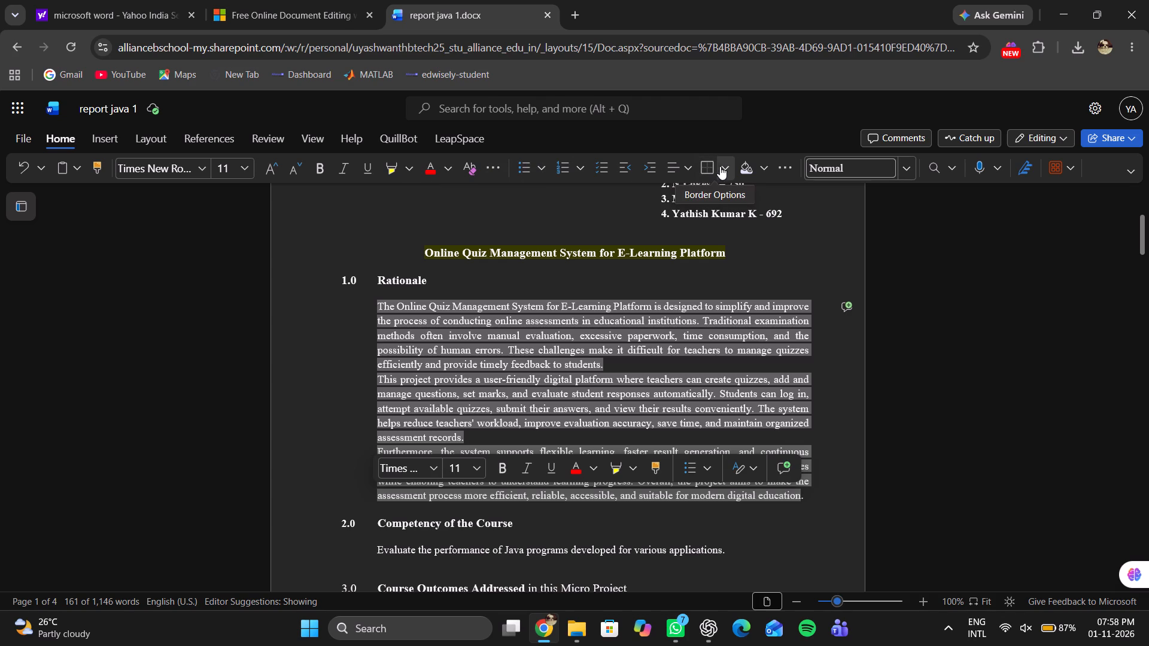
left_click(767, 170)
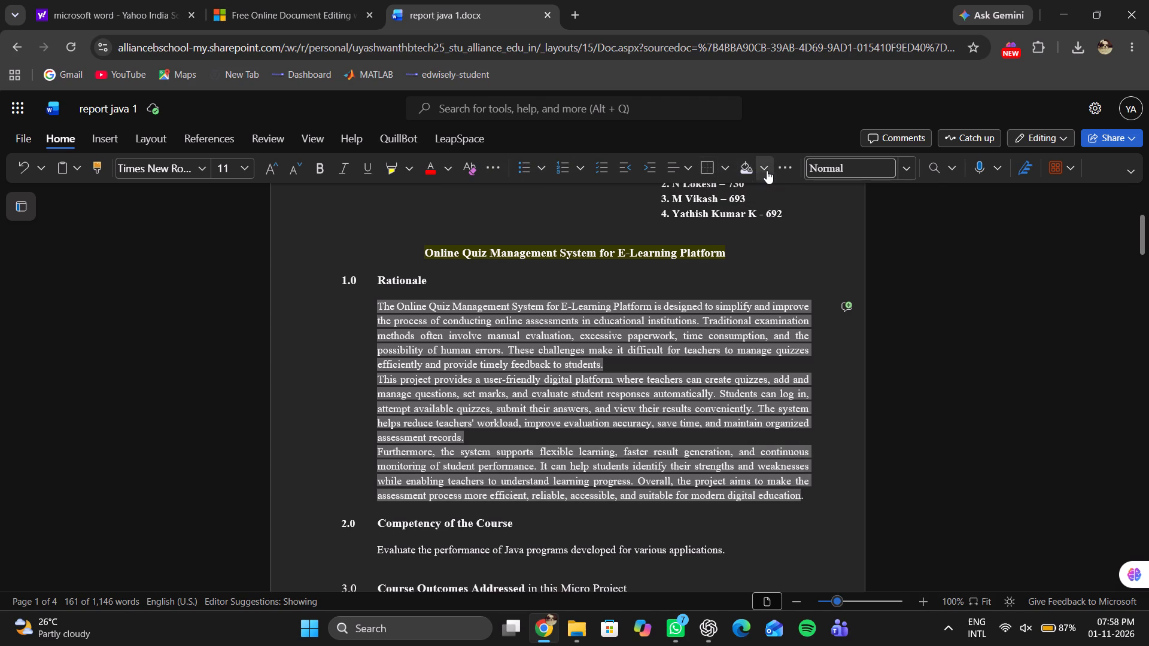
left_click(767, 170)
left_click(784, 170)
left_click(833, 221)
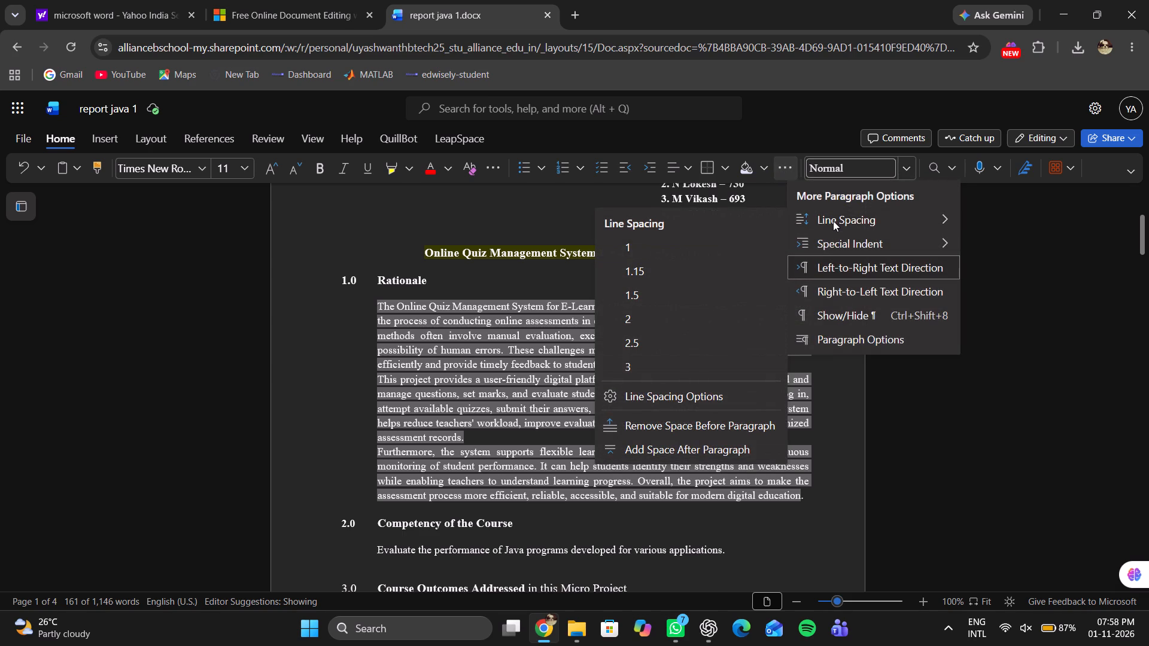
left_click(653, 266)
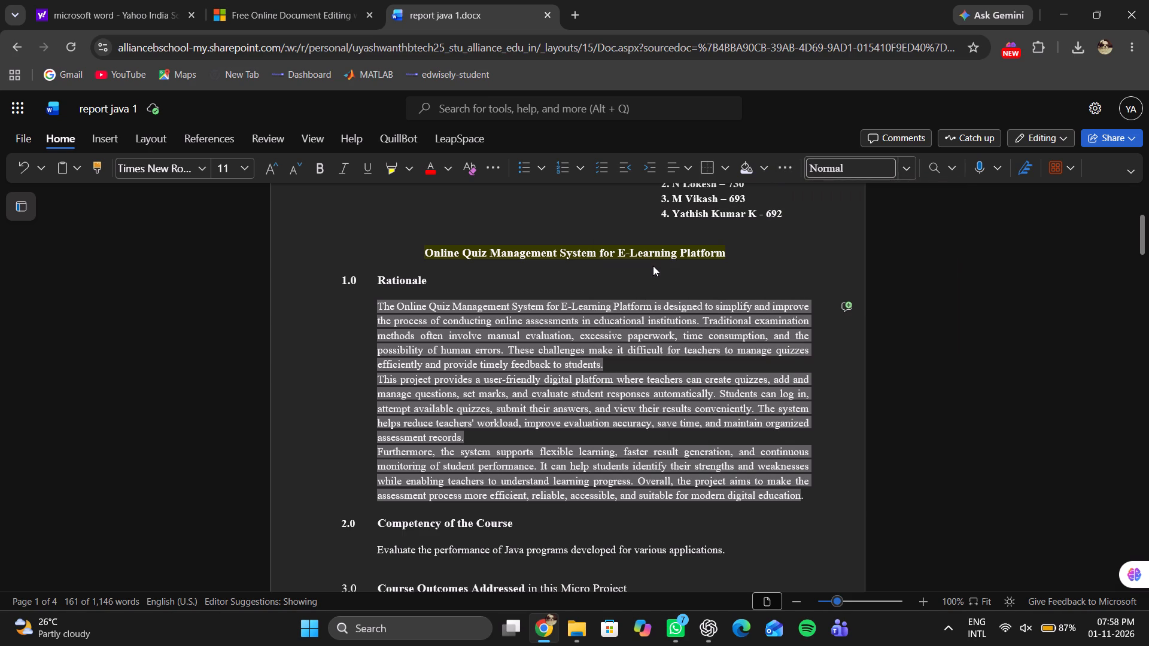
Compare the paragraph indentation of the Rationale with that of the sections down to Theory and Design of the Micro Project.
scroll(768, 473, "down", 1)
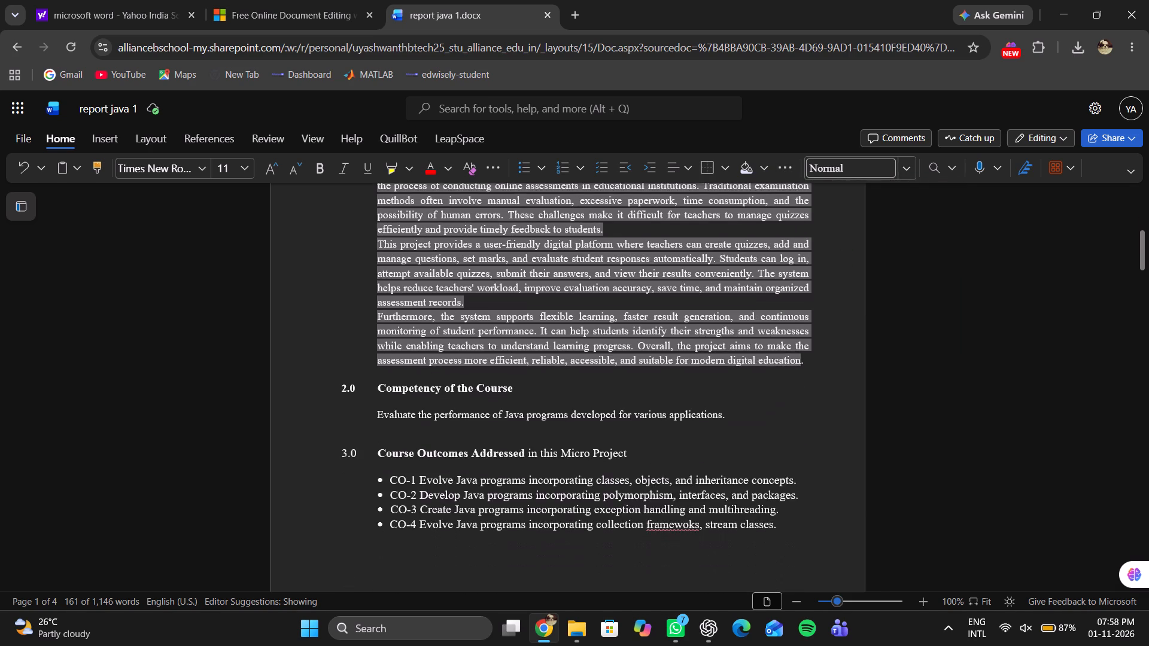
scroll(768, 473, "down", 5)
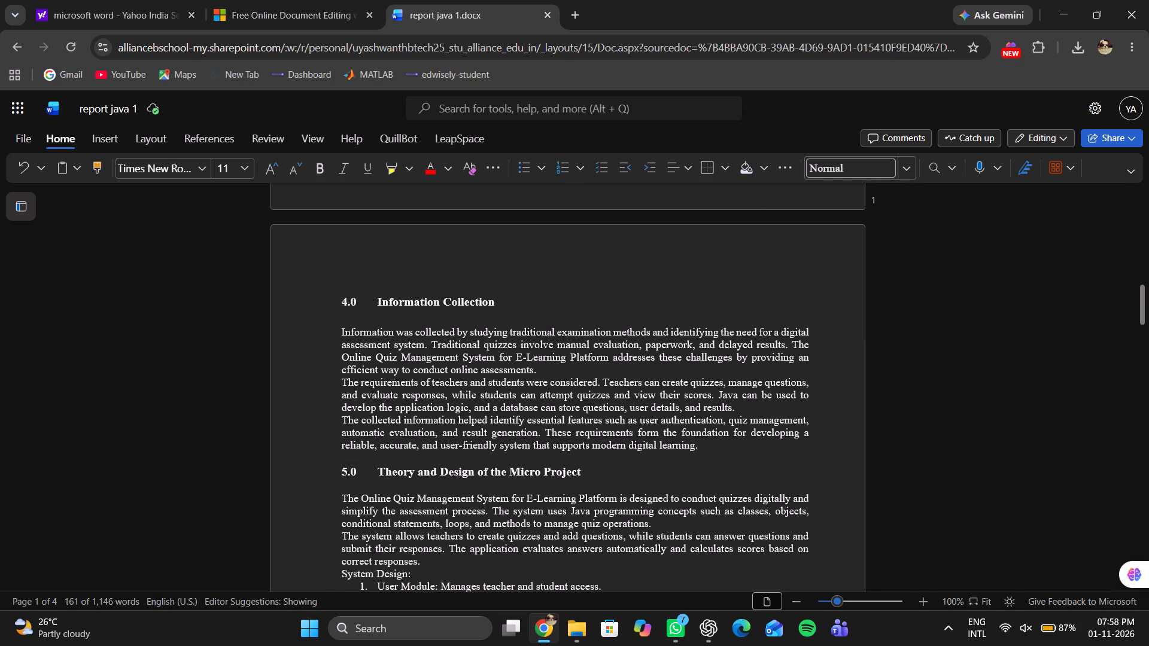
scroll(527, 339, "up", 5)
scroll(527, 339, "down", 1)
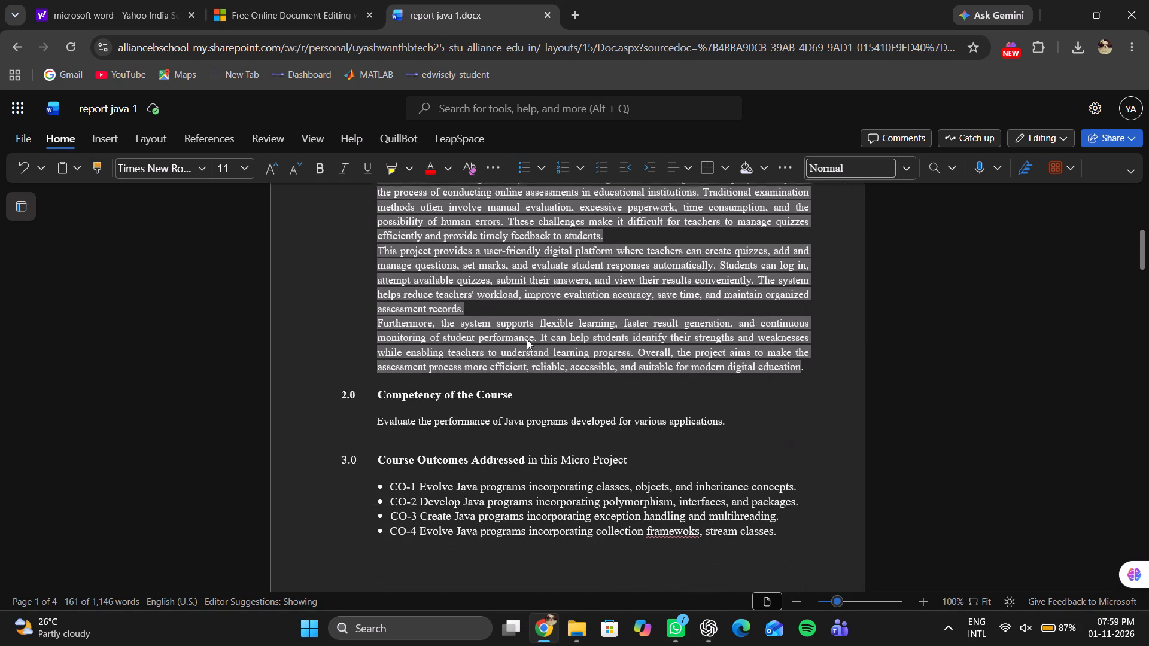
scroll(527, 339, "down", 1)
scroll(527, 339, "up", 6)
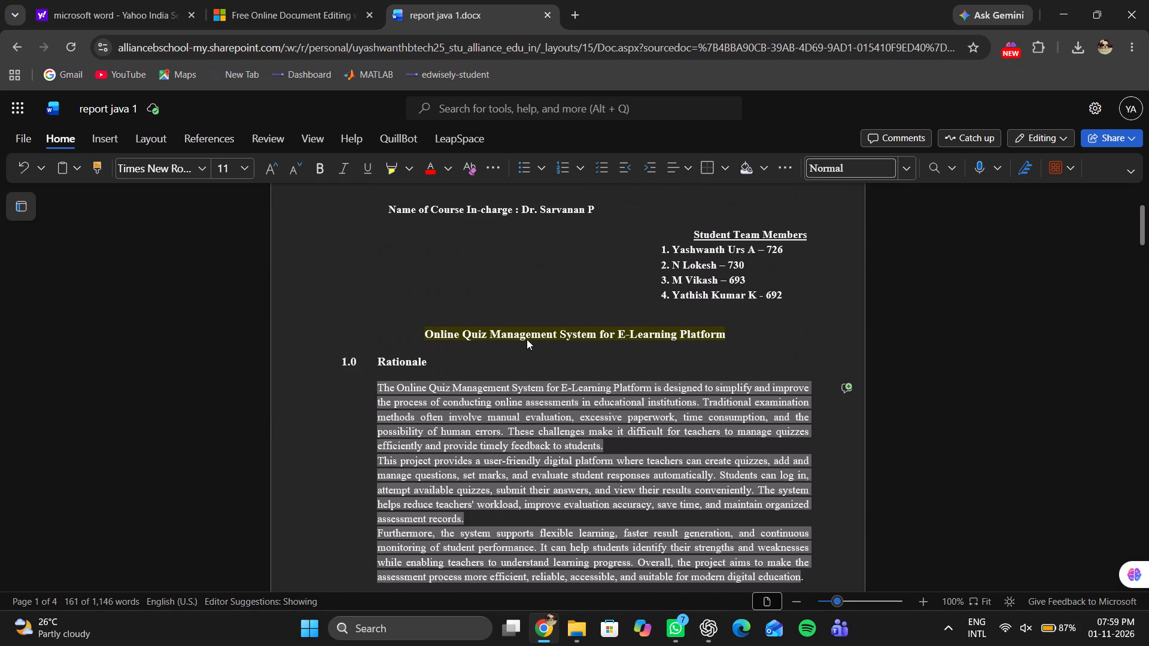
Remove the left indent from all three Rationale paragraphs so they start at the page margin.
left_click(376, 384)
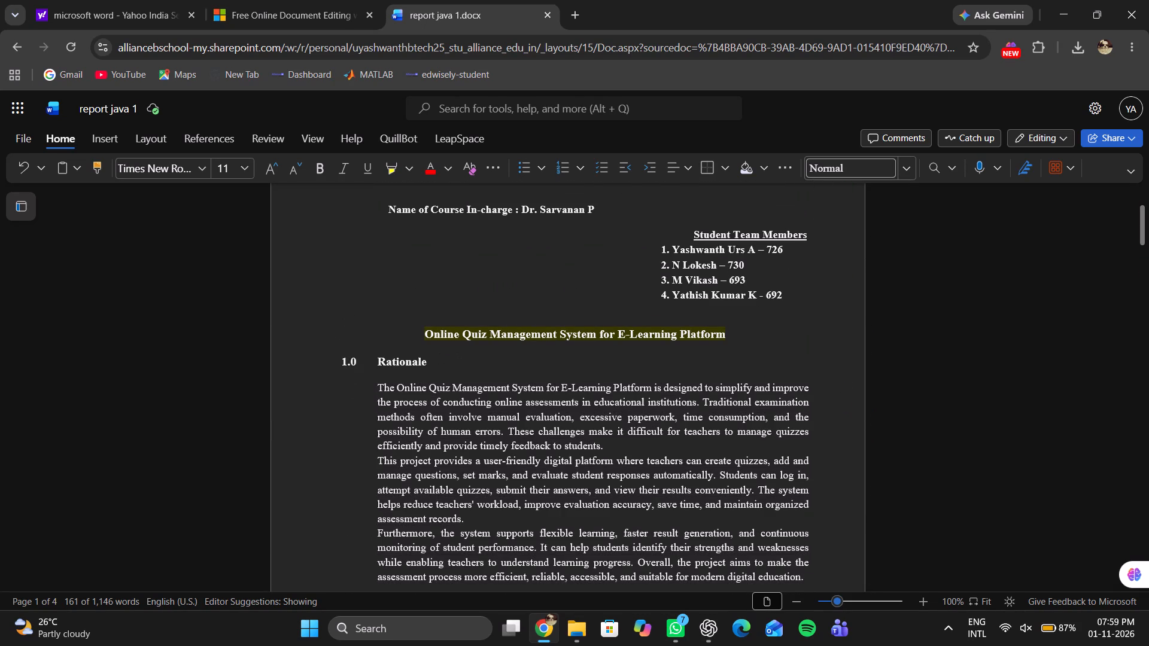
key("BackSpace")
key("BackSpace")
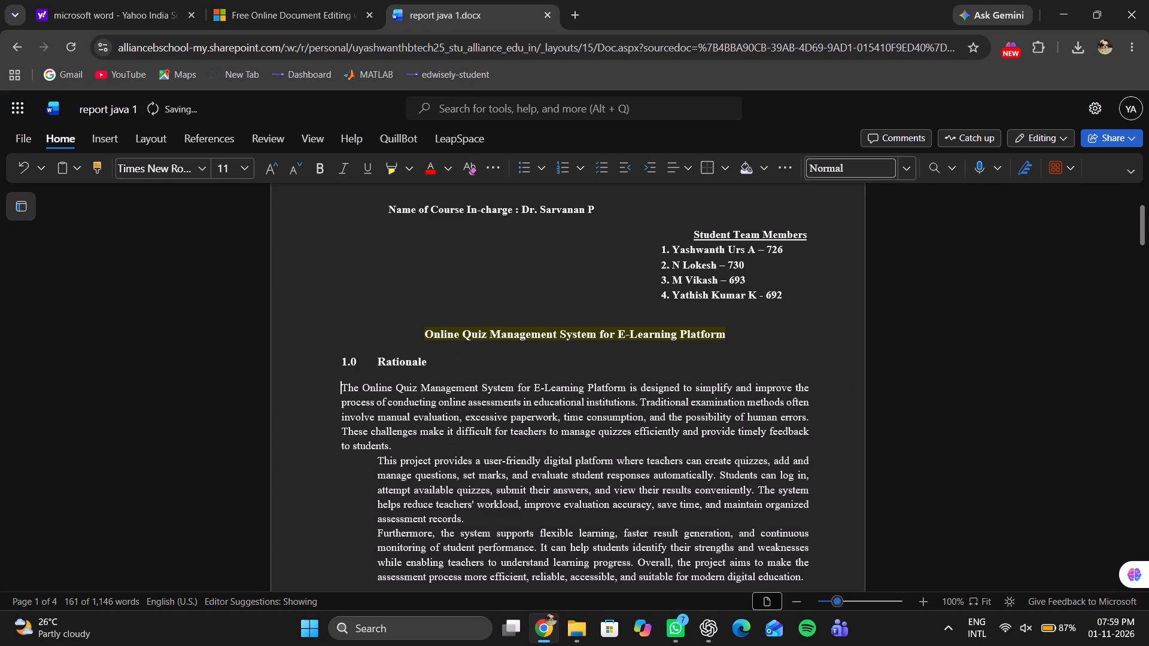
key("Down")
key("Down")
key("Down")
key("Down")
key("Right")
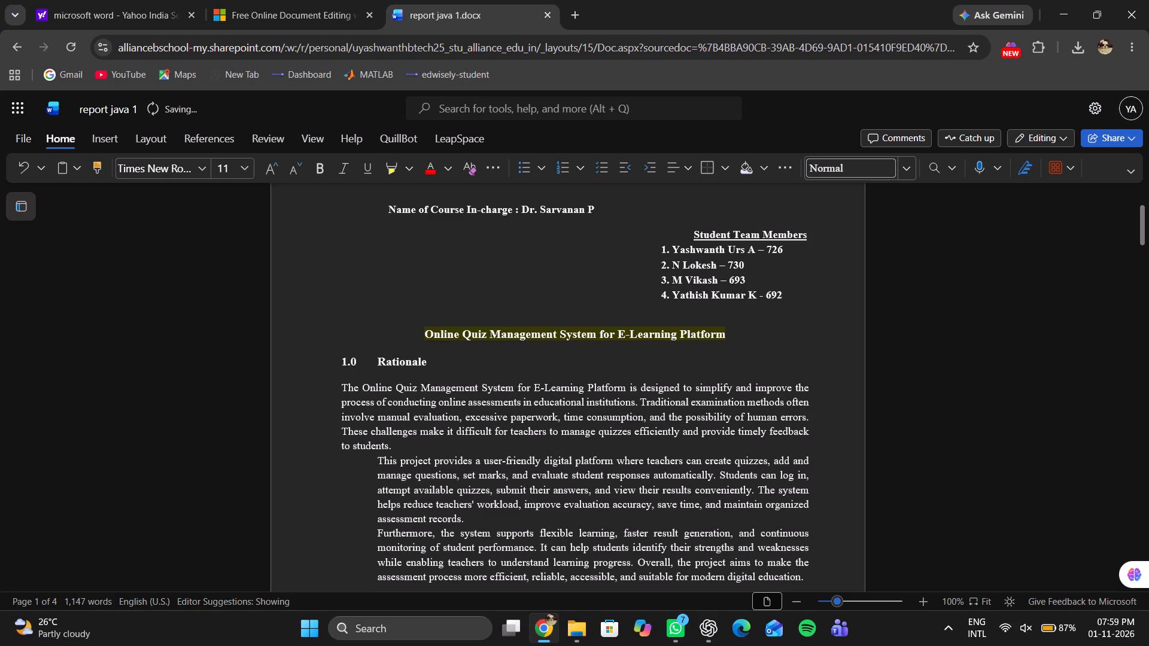
key("Down")
key("BackSpace")
key("BackSpace")
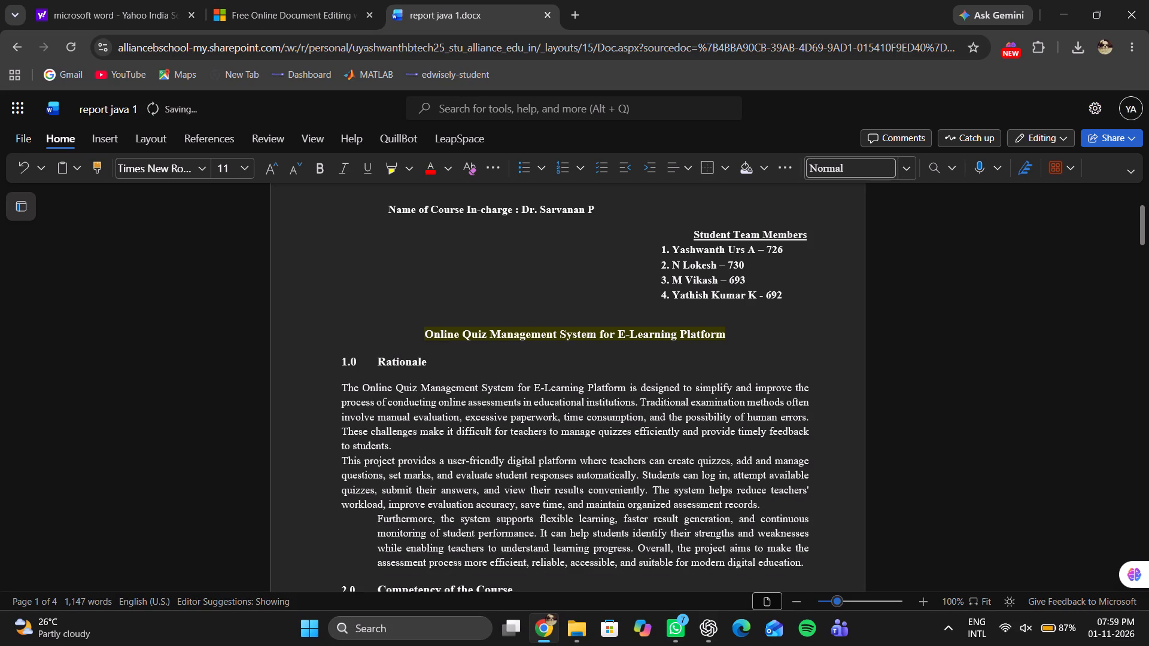
key("Down")
key("Down")
key("Down")
key("Down")
key("BackSpace")
key("BackSpace")
Remove the indent and leading spaces from the sentence under Competency of the Course, keeping it on its own unnumbered line.
scroll(510, 377, "down", 2)
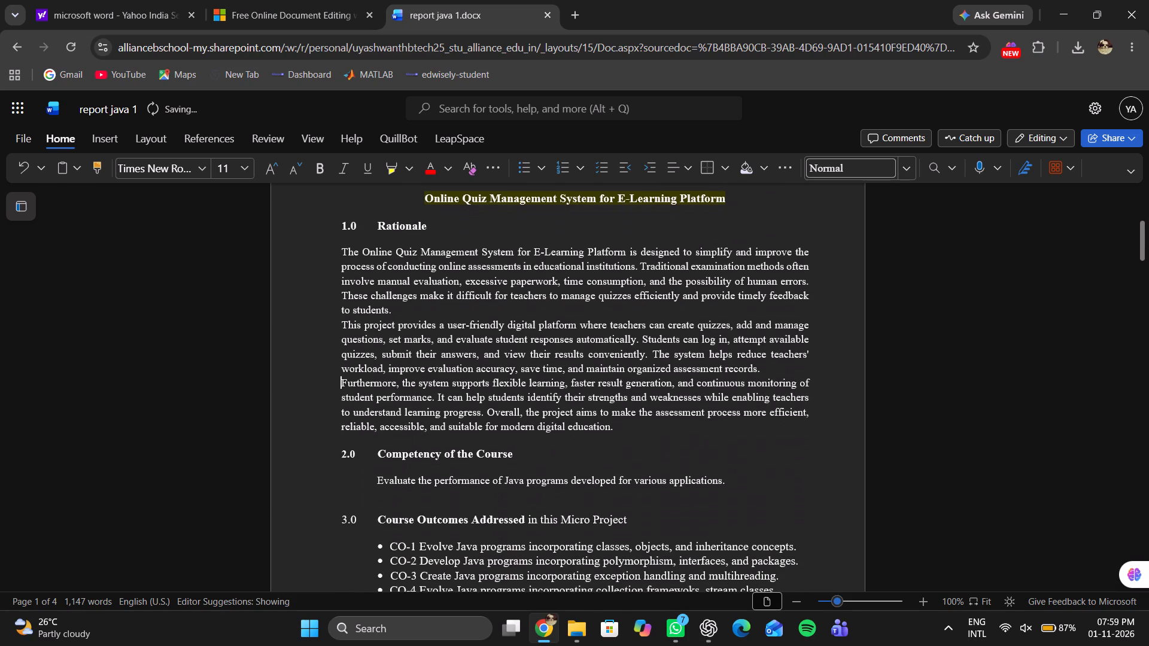
scroll(510, 377, "down", 2)
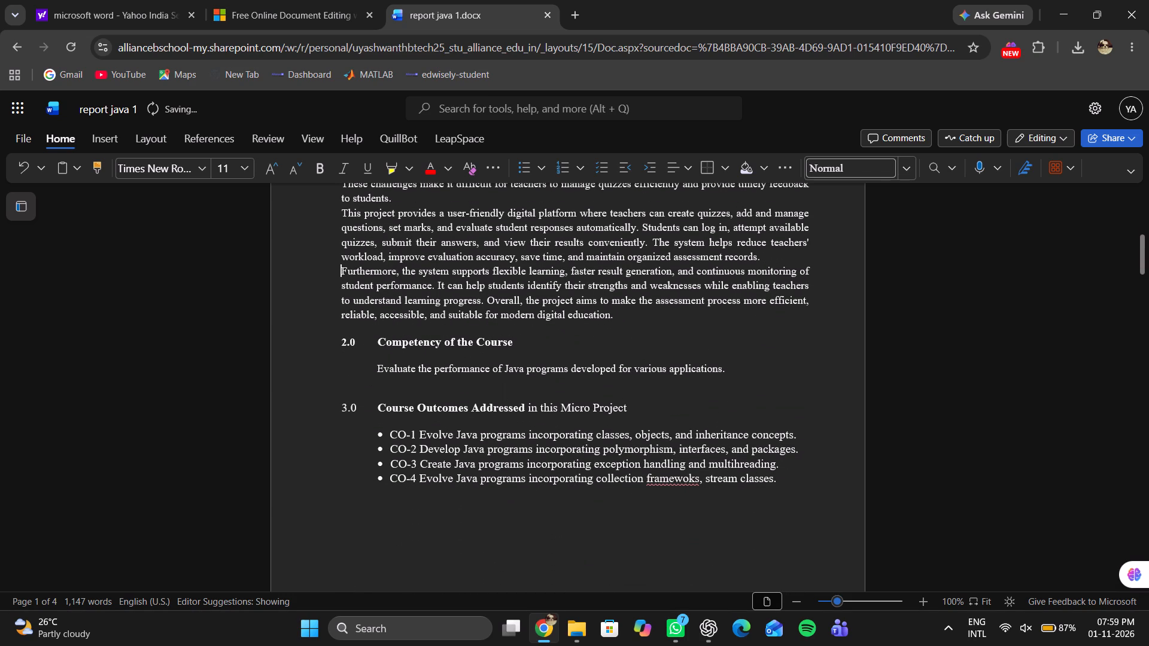
left_click(372, 371)
key("BackSpace")
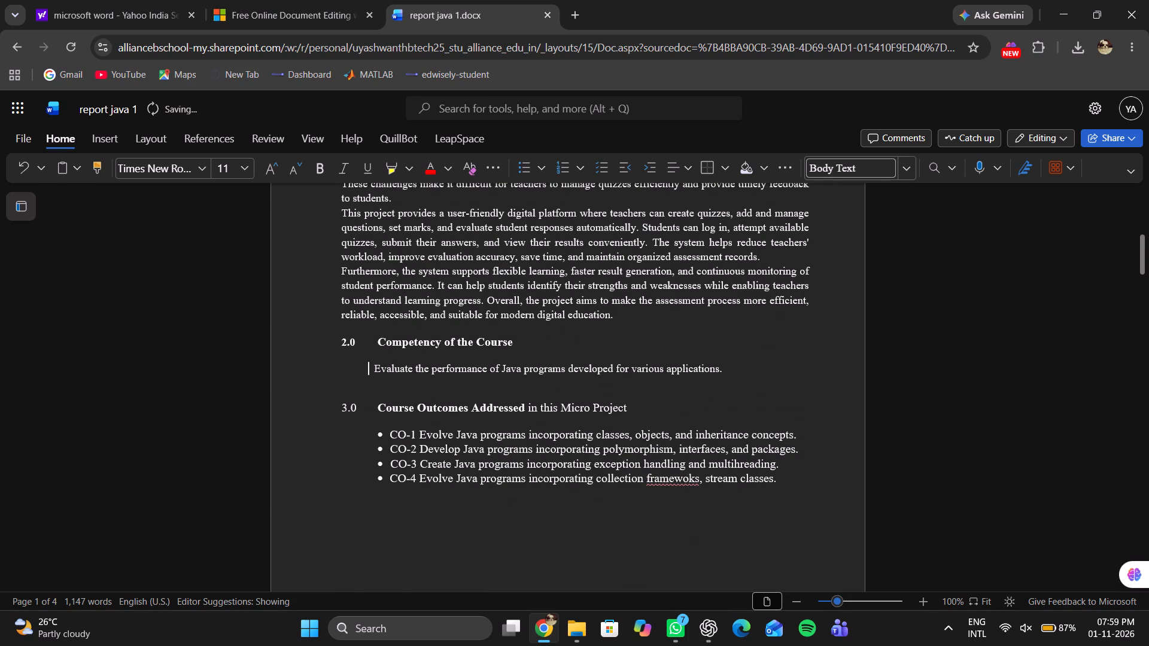
key("BackSpace")
key("BackSpace")
key("BackSpace")
key("BackSpace")
key("BackSpace")
key("BackSpace")
key("BackSpace")
key("BackSpace")
key("BackSpace")
key("BackSpace")
key("BackSpace")
key("BackSpace")
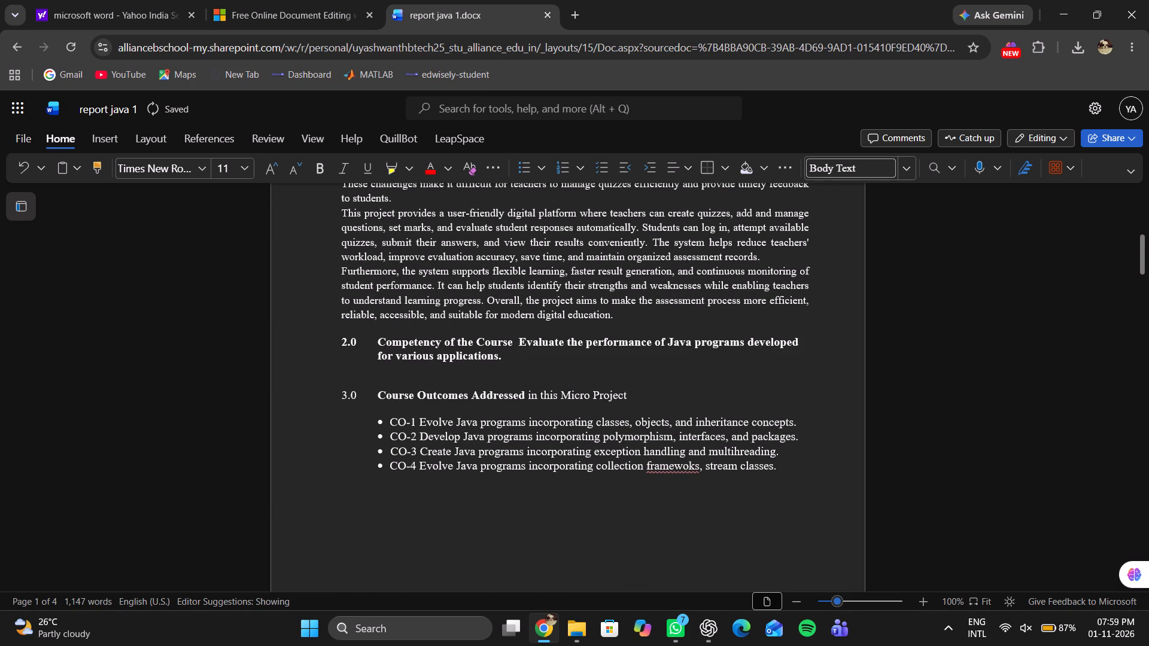
key("Return")
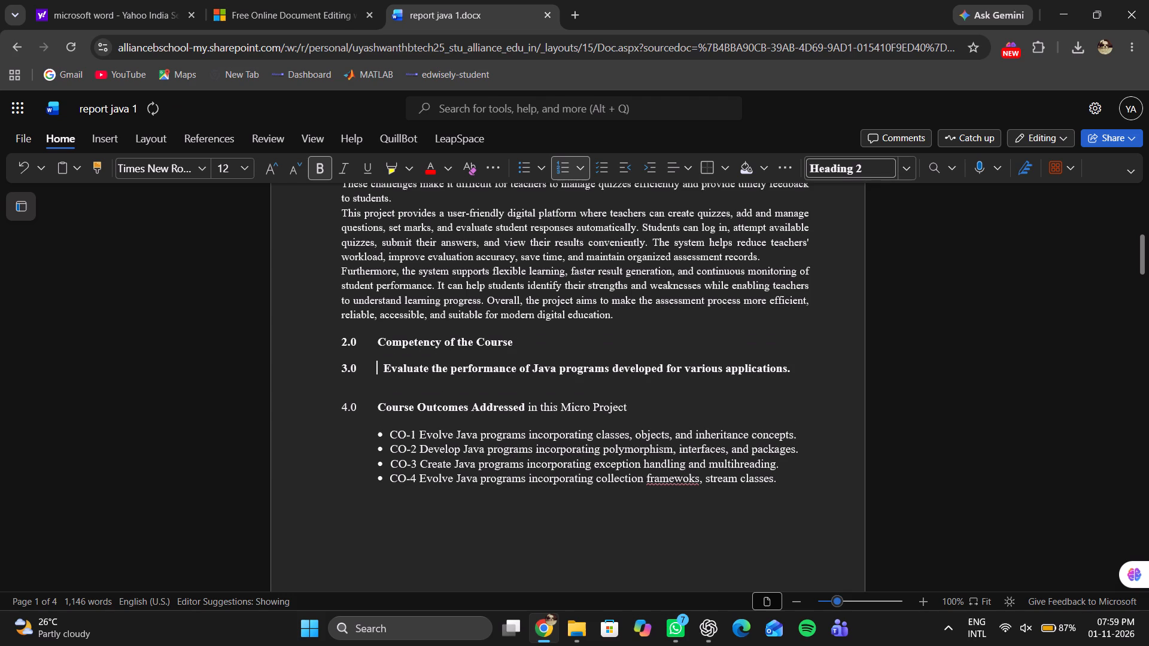
key("BackSpace")
key("Right")
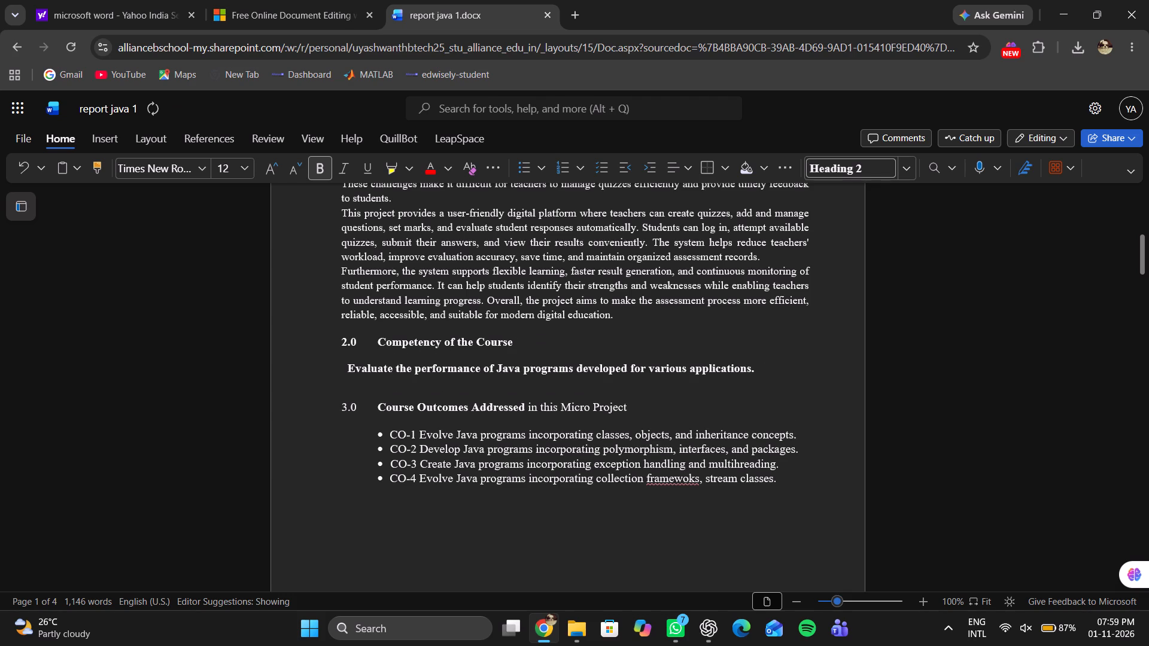
key("BackSpace")
key("BackSpace")
key("ctrl+Right")
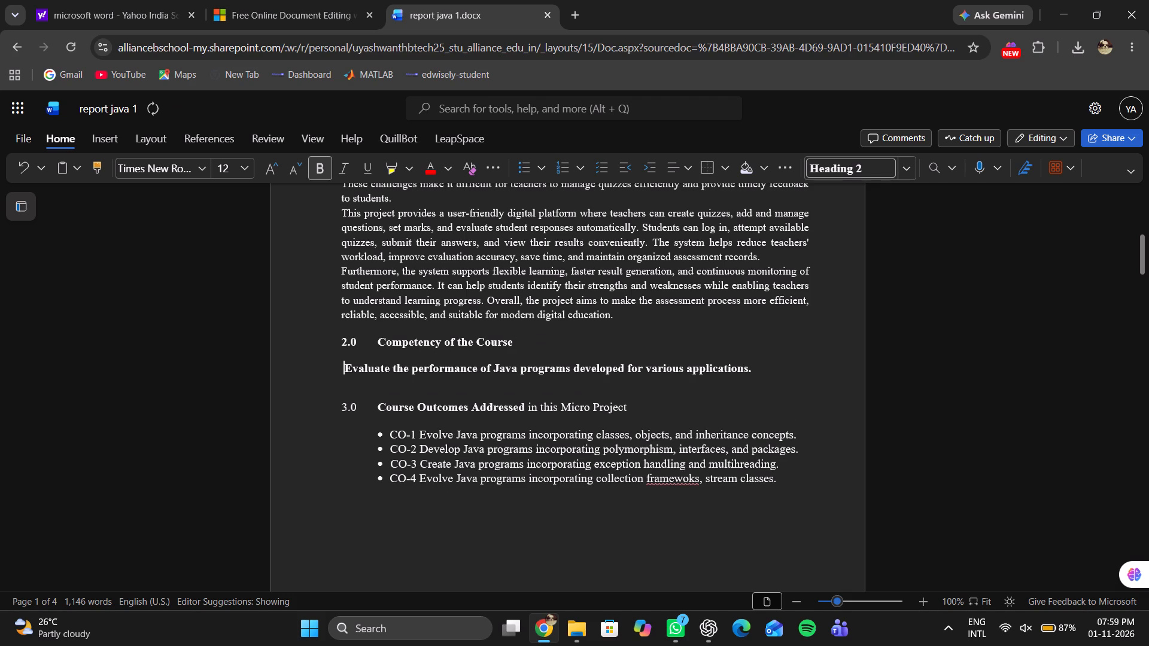
key("BackSpace")
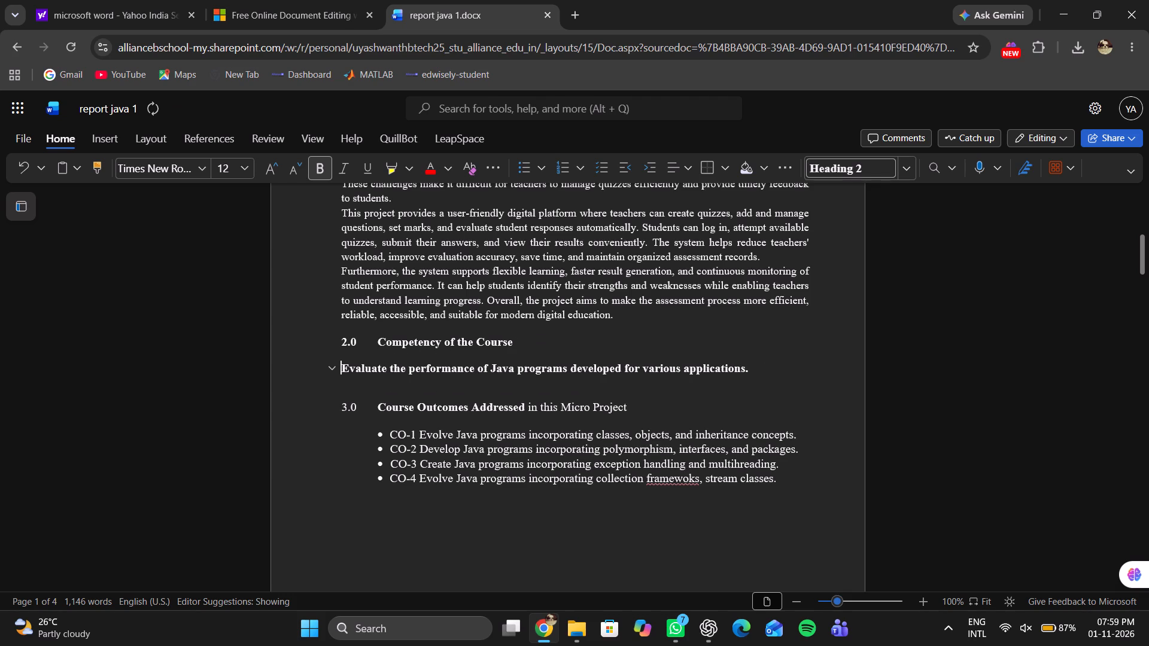
Remove bold from the sentence under Competency of the Course and set its font size to 11.
triple_click(518, 367)
left_click(655, 332)
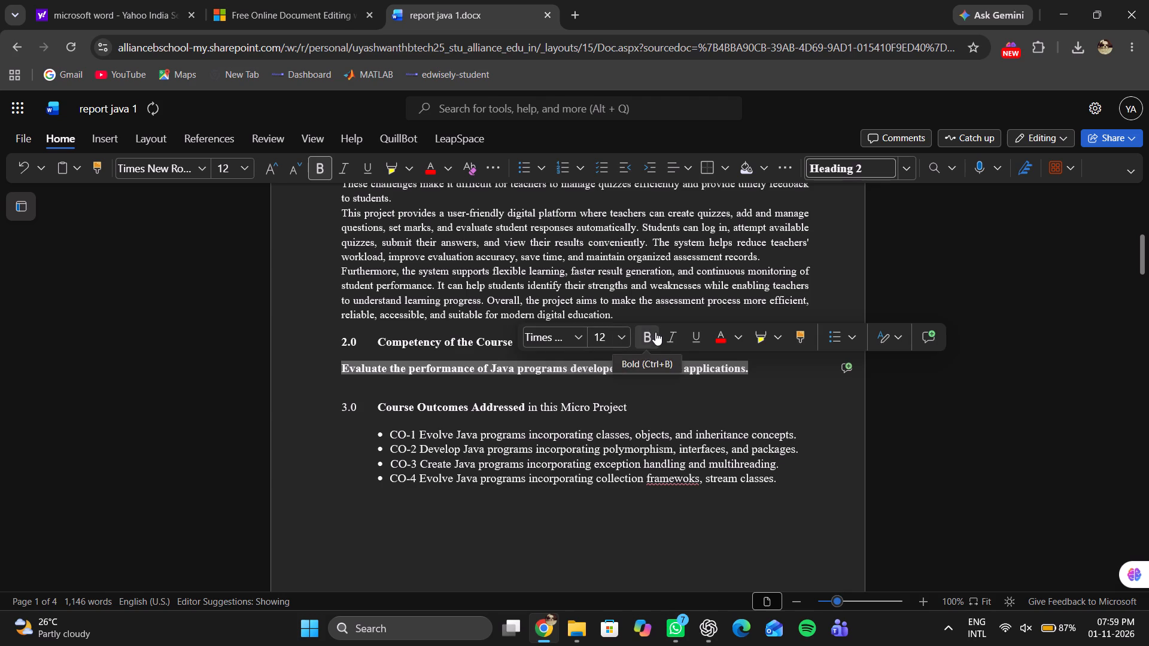
left_click(628, 334)
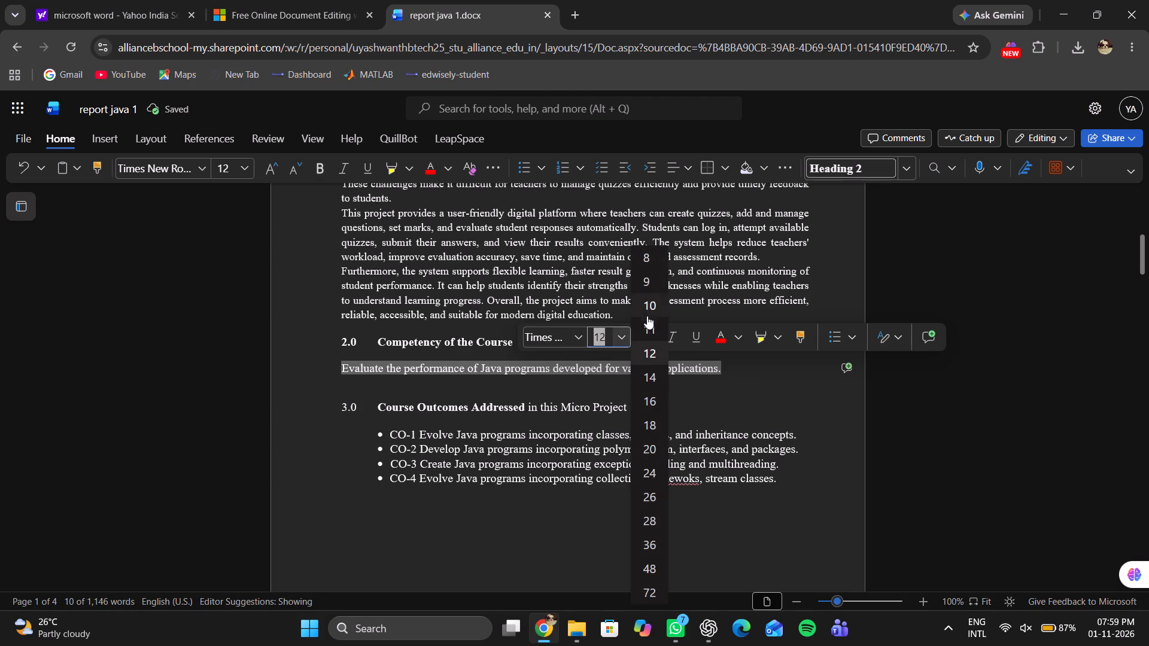
left_click(648, 322)
left_click(936, 414)
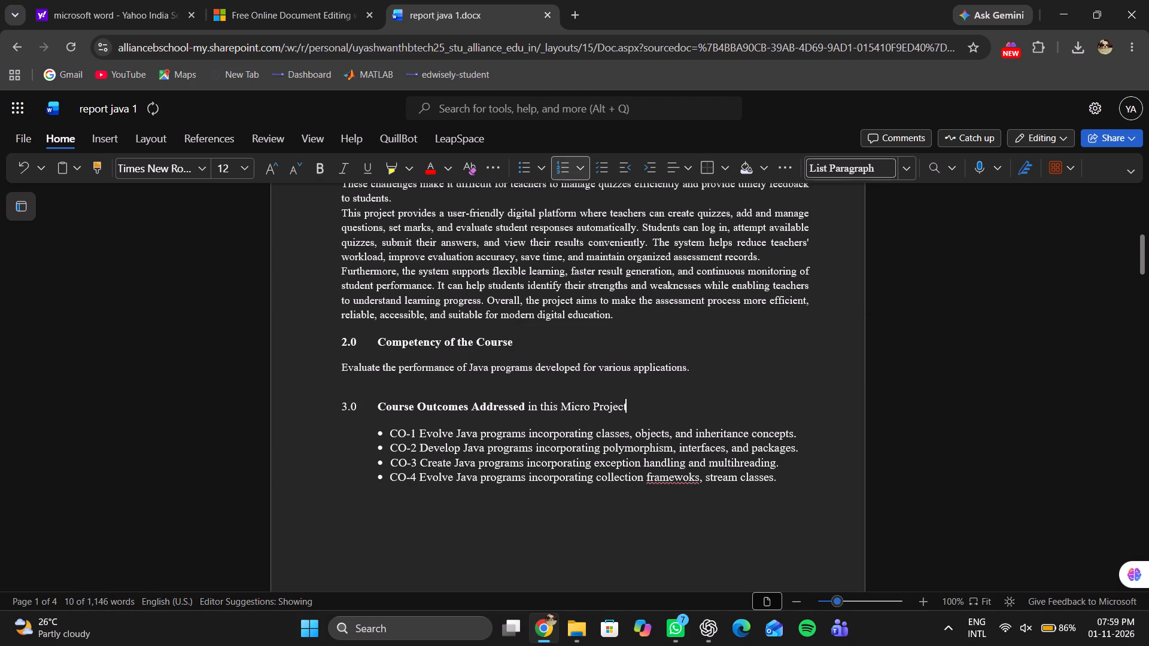
Remove the bullets from the CO-1 to CO-4 lines under Course Outcomes Addressed.
scroll(846, 413, "down", 1)
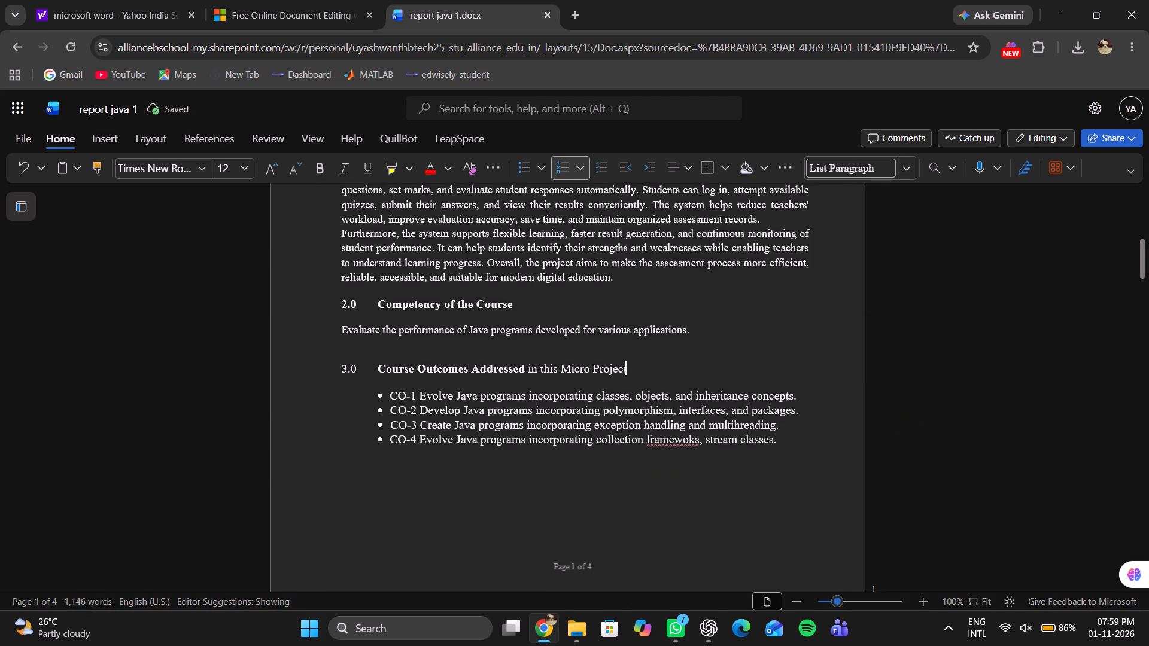
left_click(363, 398)
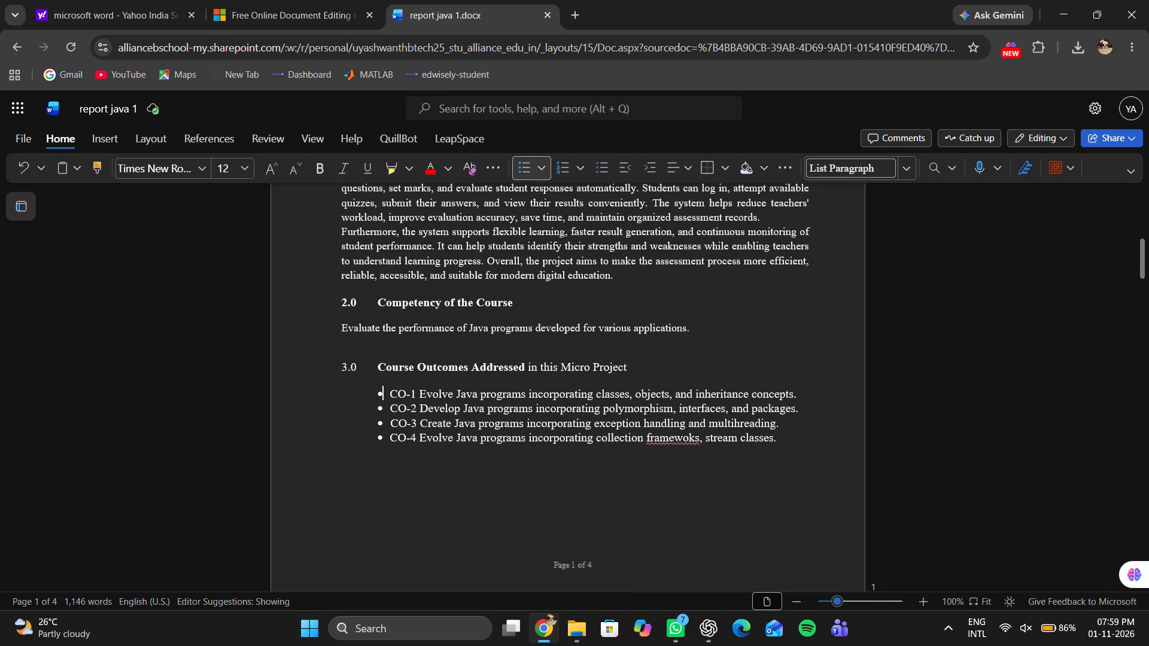
key("Right")
key("BackSpace")
key("BackSpace")
key("Down")
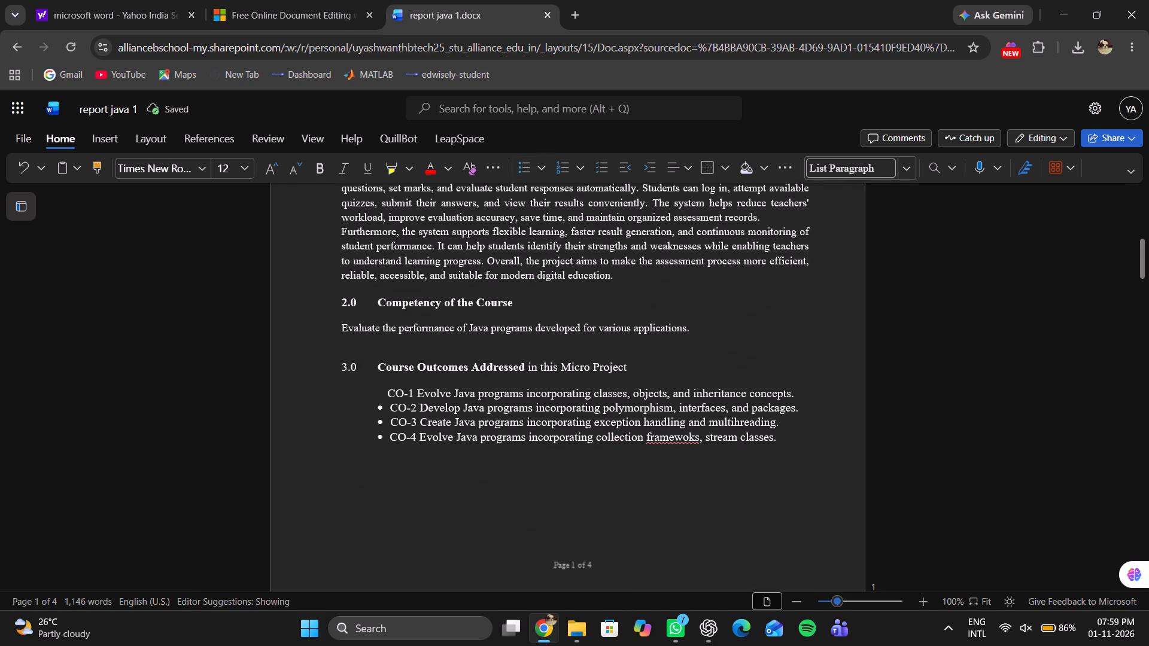
key("BackSpace")
key("BackSpace")
key("Down")
key("BackSpace")
key("BackSpace")
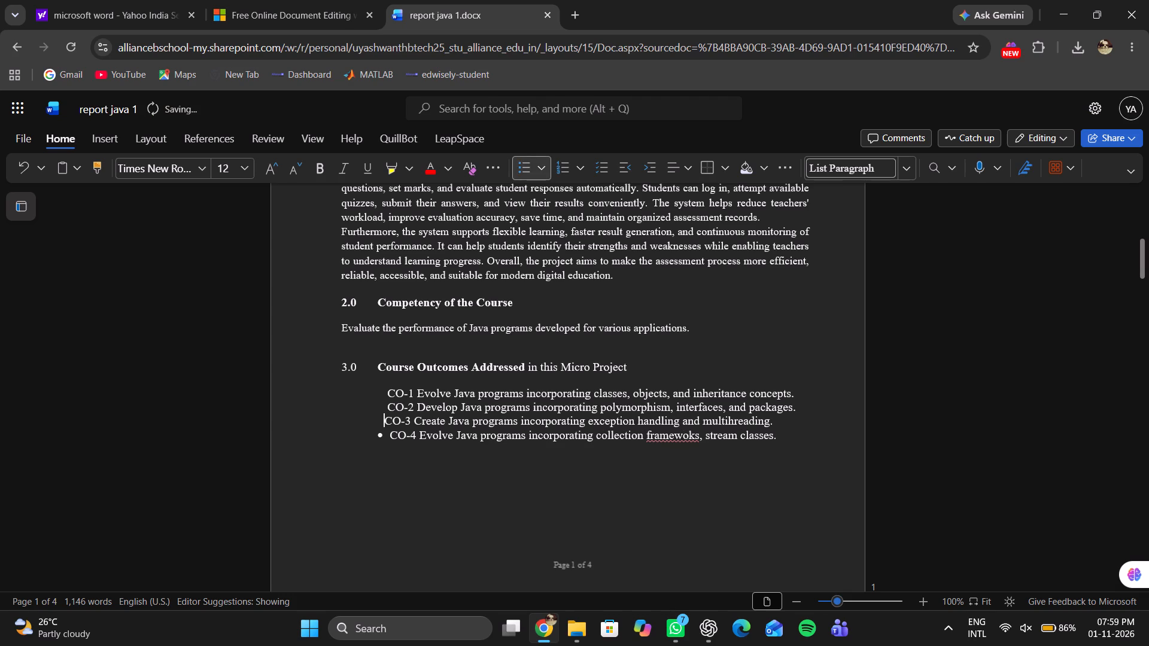
key("Up")
key("Down")
key("Down")
key("BackSpace")
key("BackSpace")
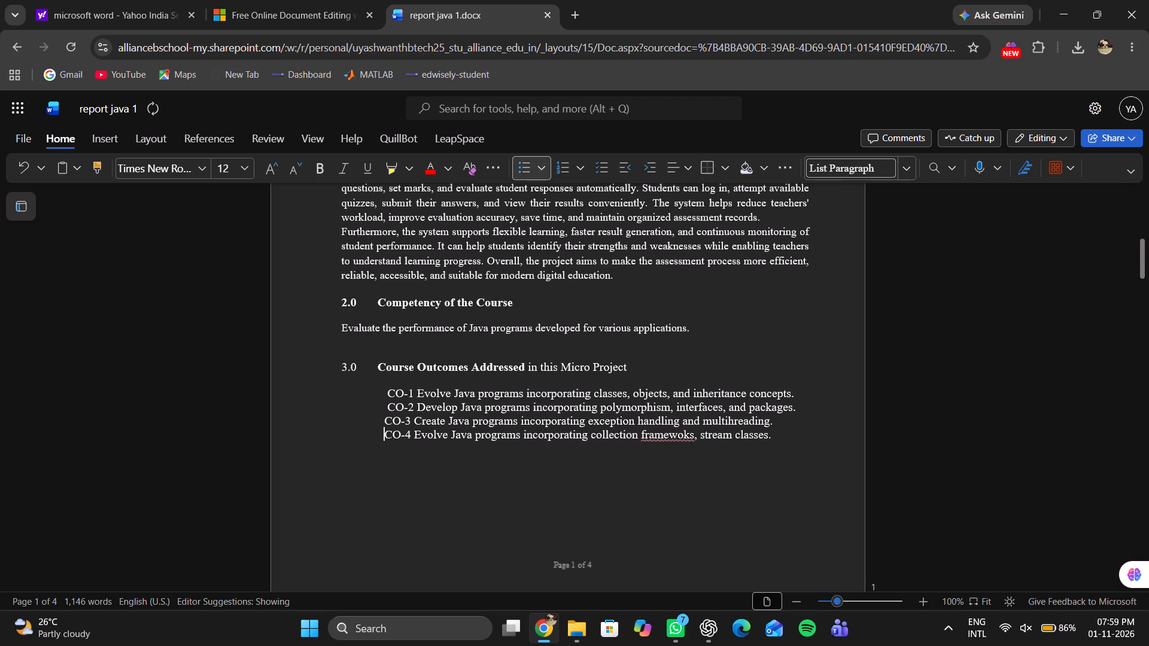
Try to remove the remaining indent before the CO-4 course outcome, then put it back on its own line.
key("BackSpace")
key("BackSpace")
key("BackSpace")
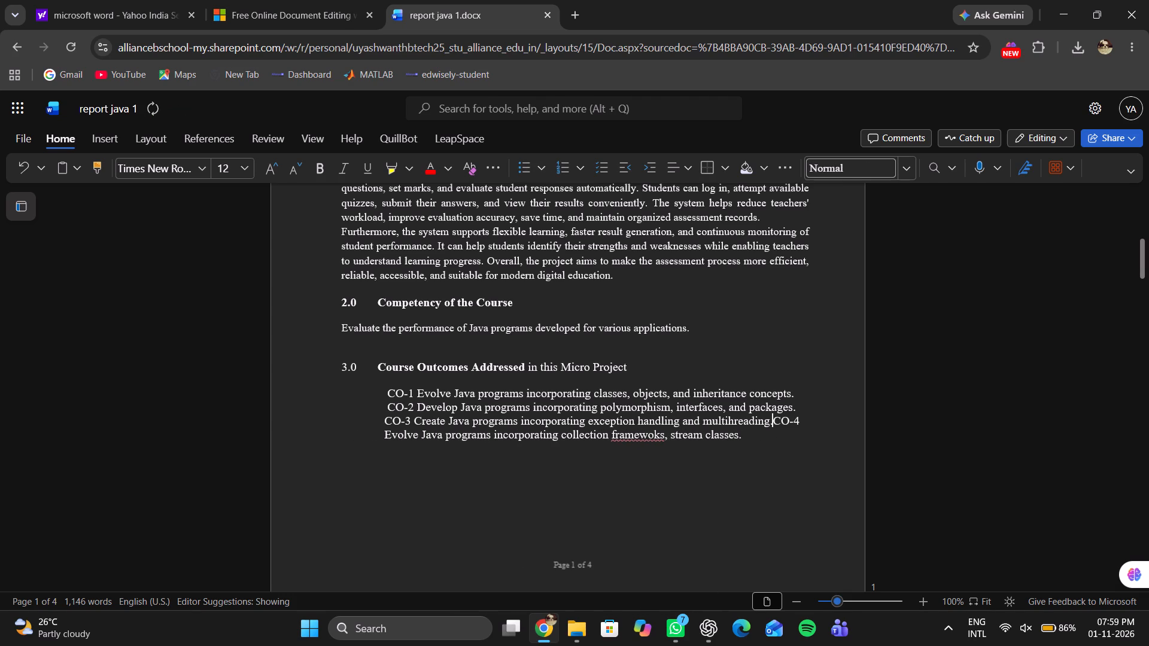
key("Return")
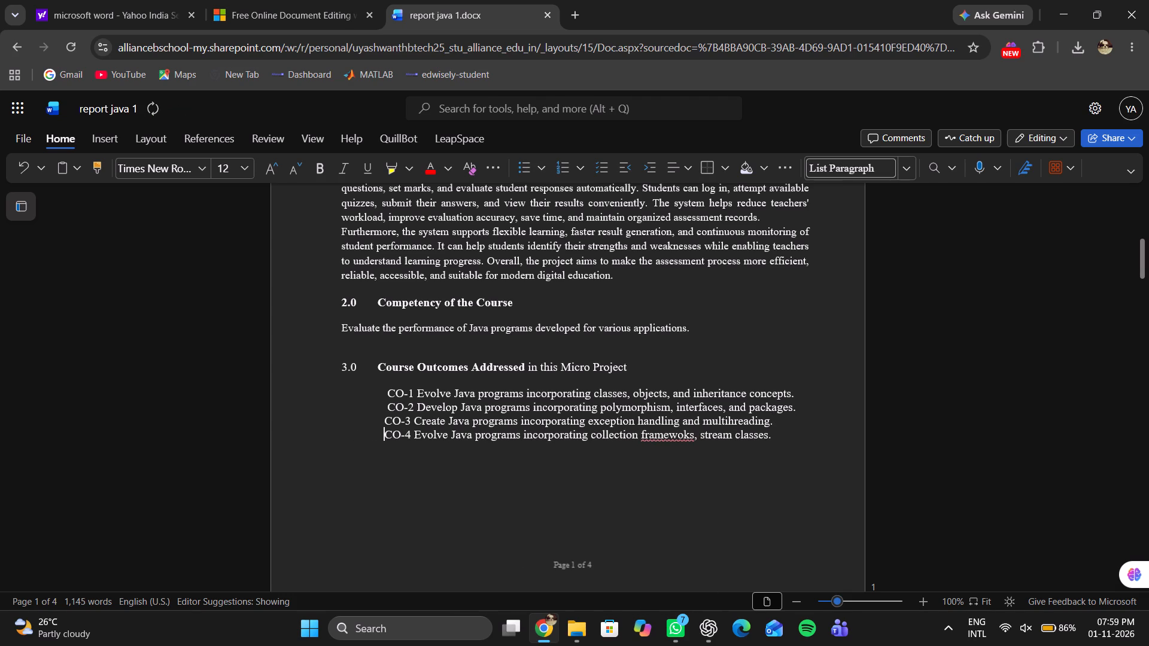
Remove the indents before the CO-1 to CO-4 lines under Course Outcomes Addressed, aligning them with the body text.
key("BackSpace")
key("BackSpace")
key("Up")
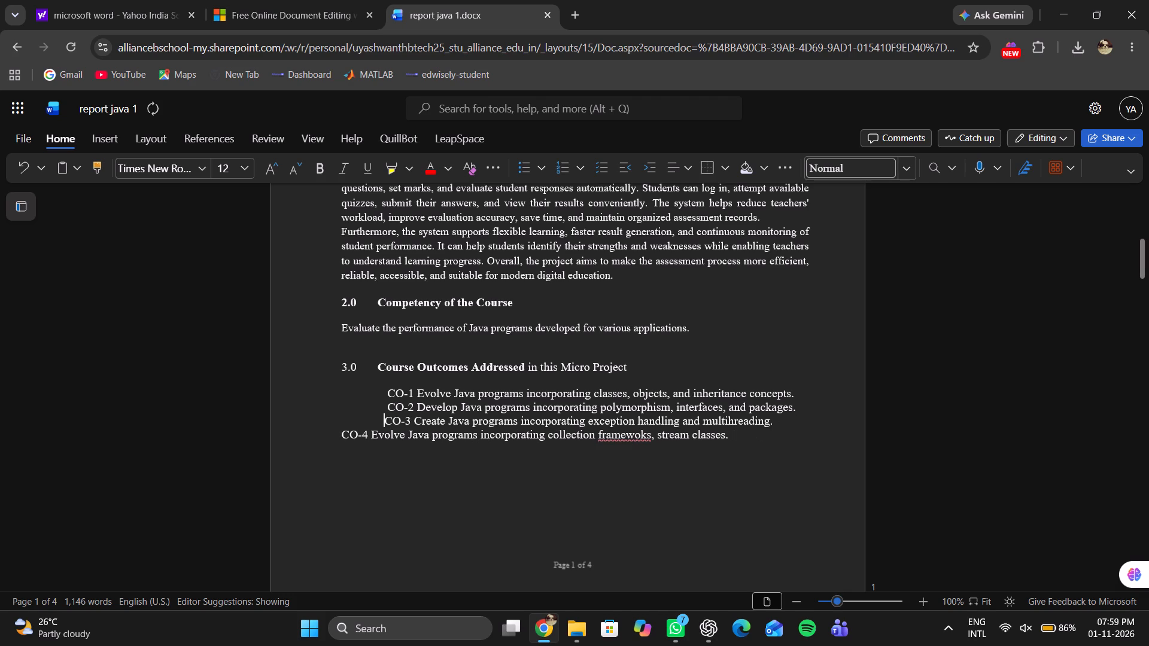
key("BackSpace")
key("BackSpace")
key("Up")
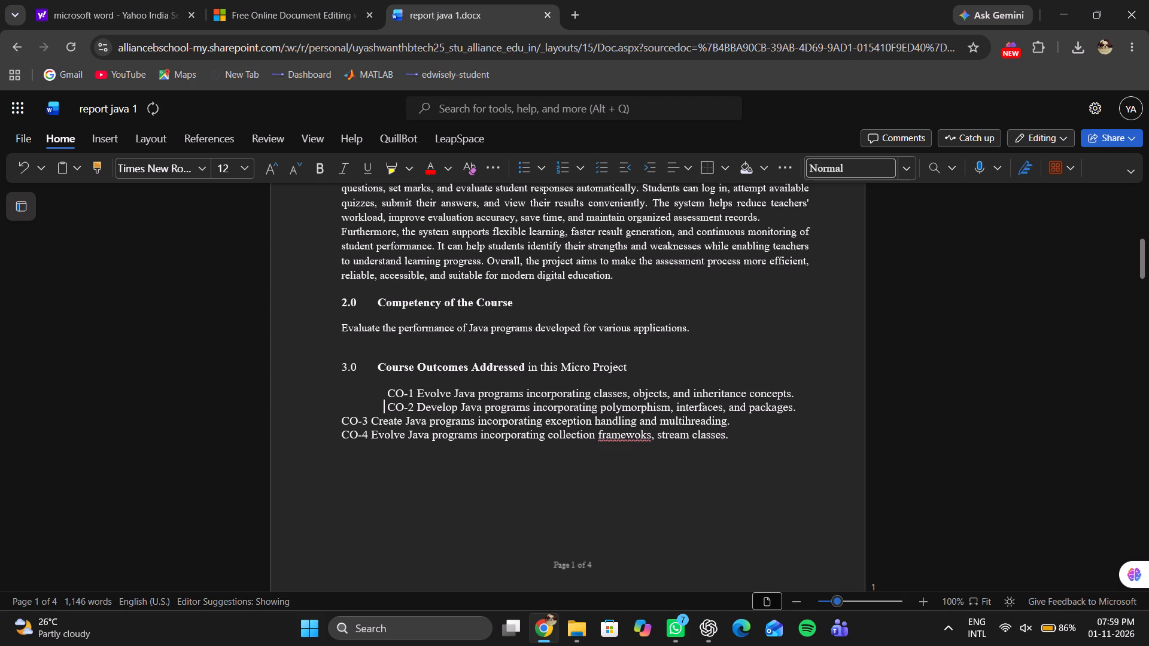
key("BackSpace")
key("BackSpace")
key("Up")
key("BackSpace")
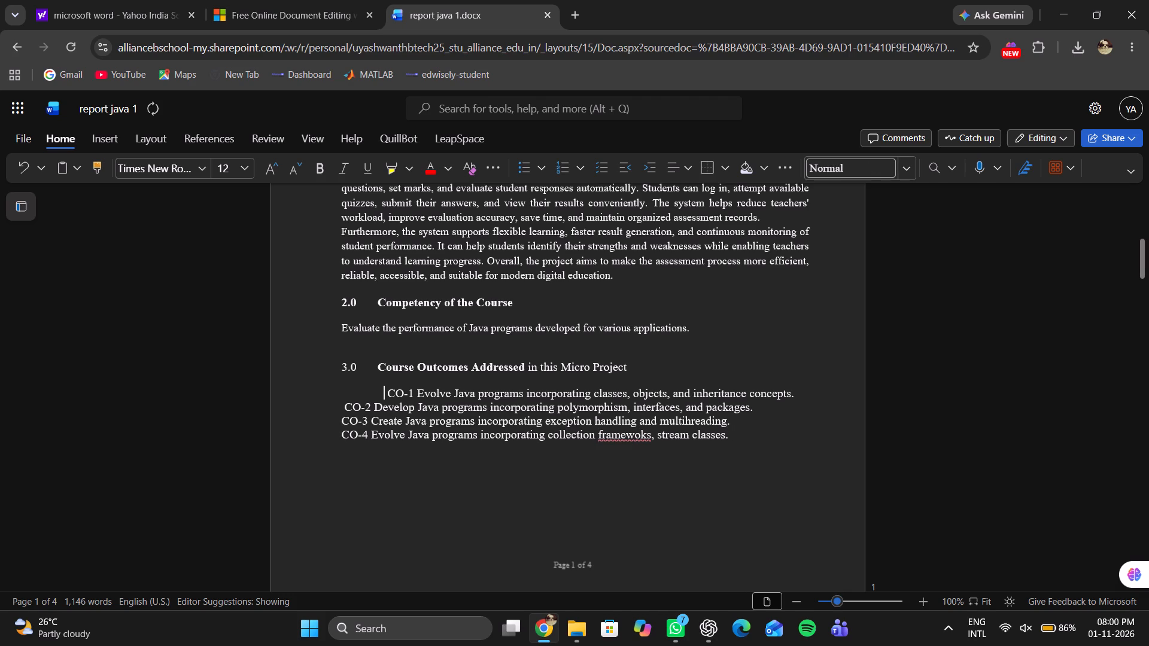
key("BackSpace")
key("BackSpace")
key("BackSpace")
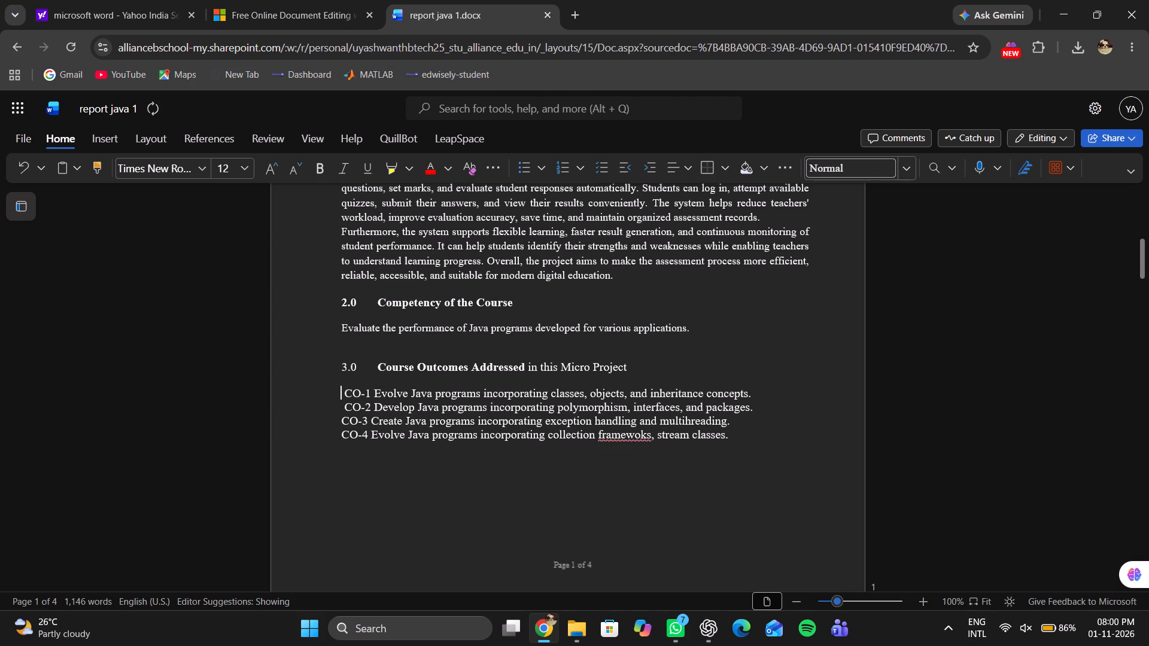
Delete the leading spaces before CO-1 and CO-2, keeping CO-1 on its own unnumbered line below the heading.
key("Right")
key("BackSpace")
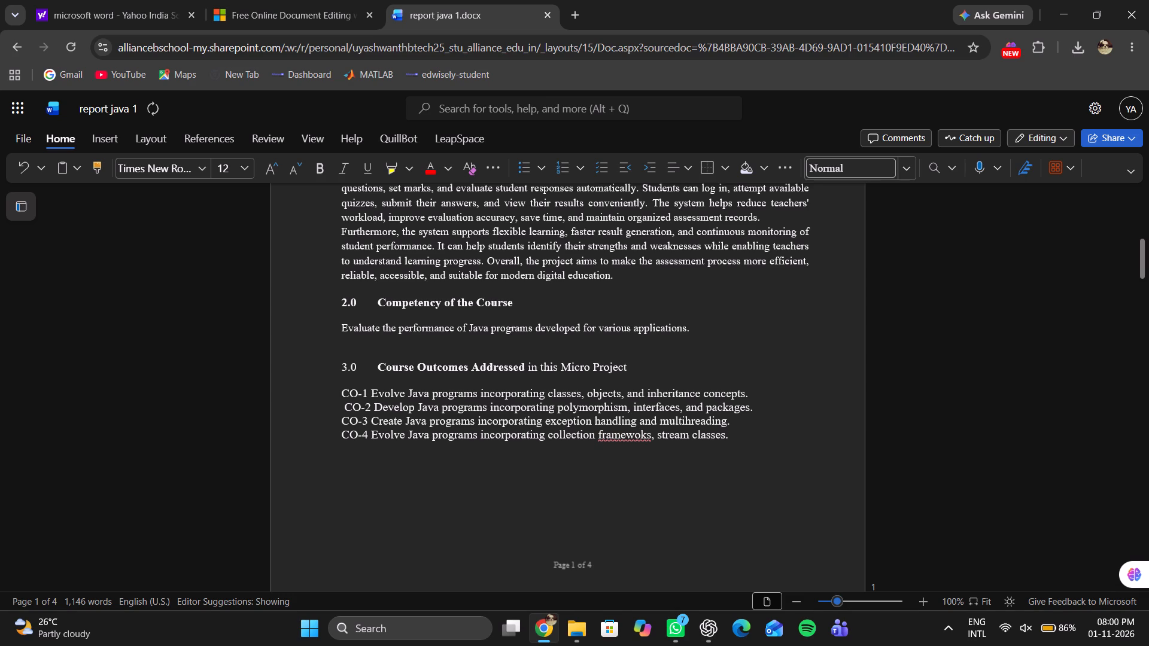
key("BackSpace")
key("Return")
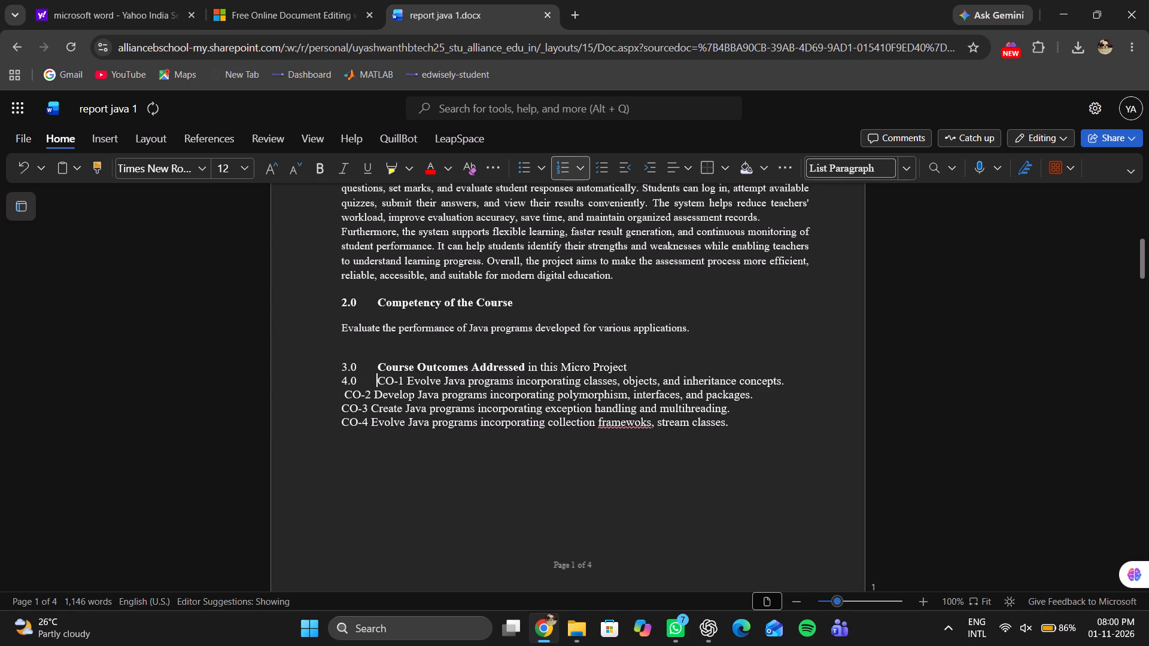
key("BackSpace")
key("Return")
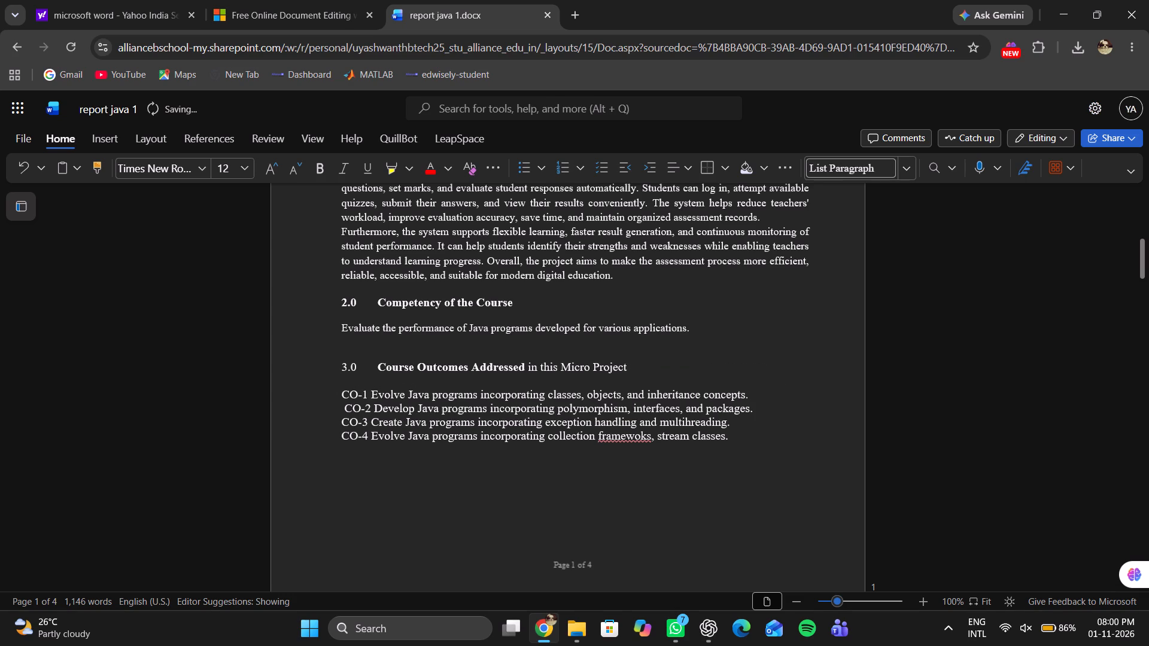
key("Down")
key("Right")
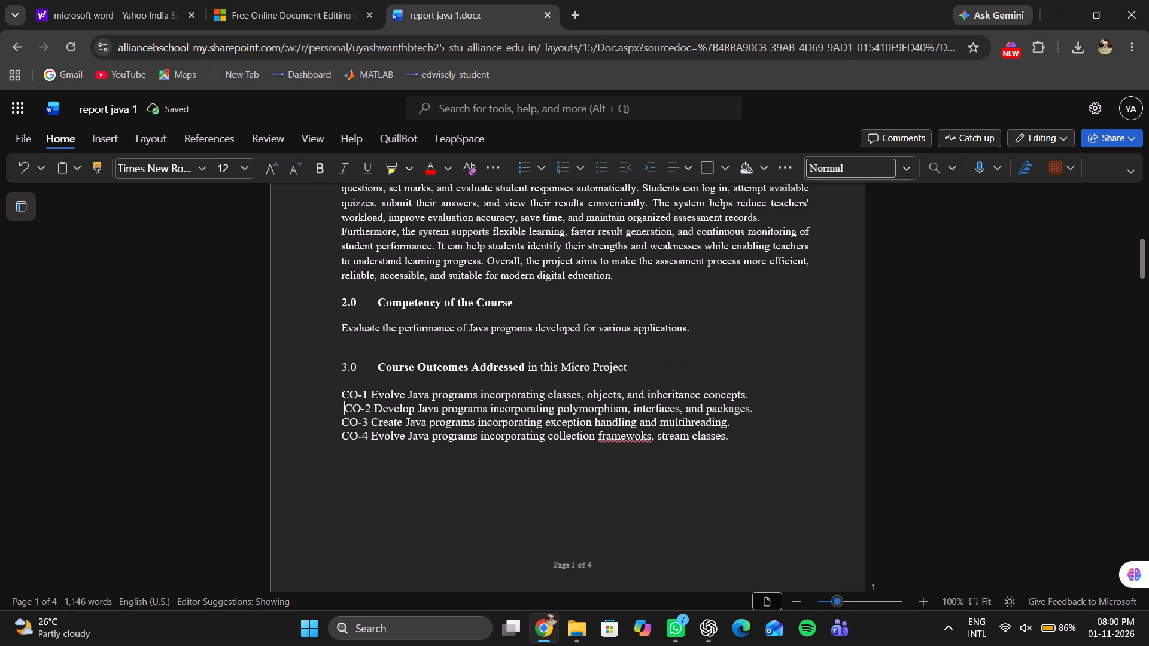
key("BackSpace")
key("Down")
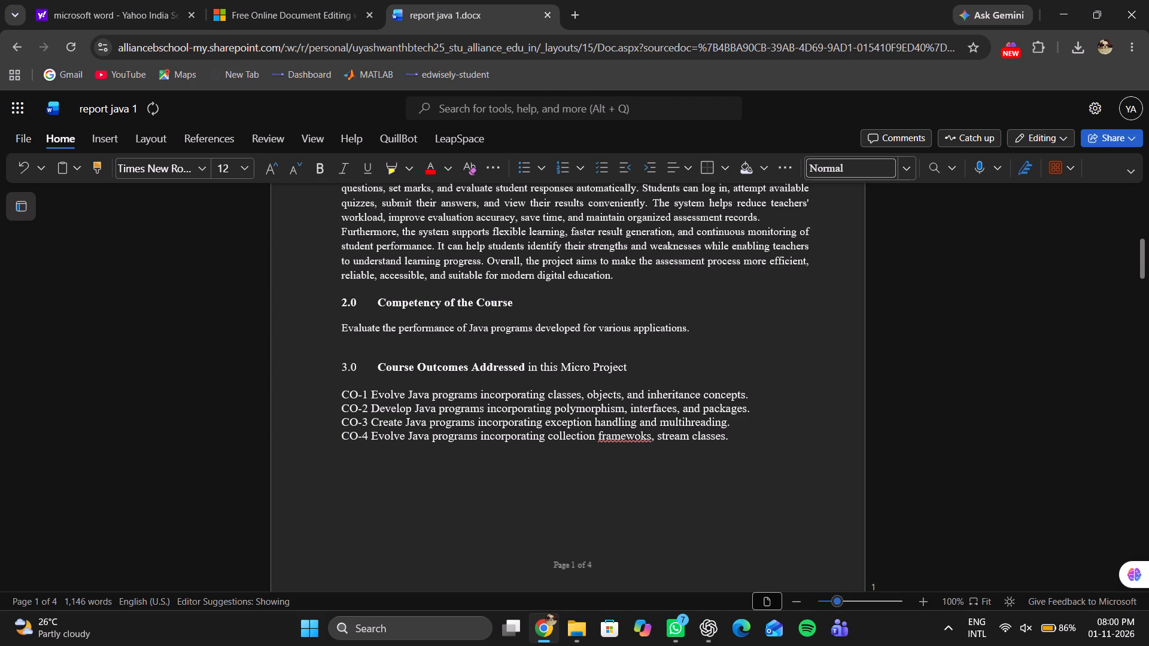
Apply solid round bullets to the CO-1 to CO-4 lines under Course Outcomes Addressed.
left_click_drag(340, 388, 665, 441)
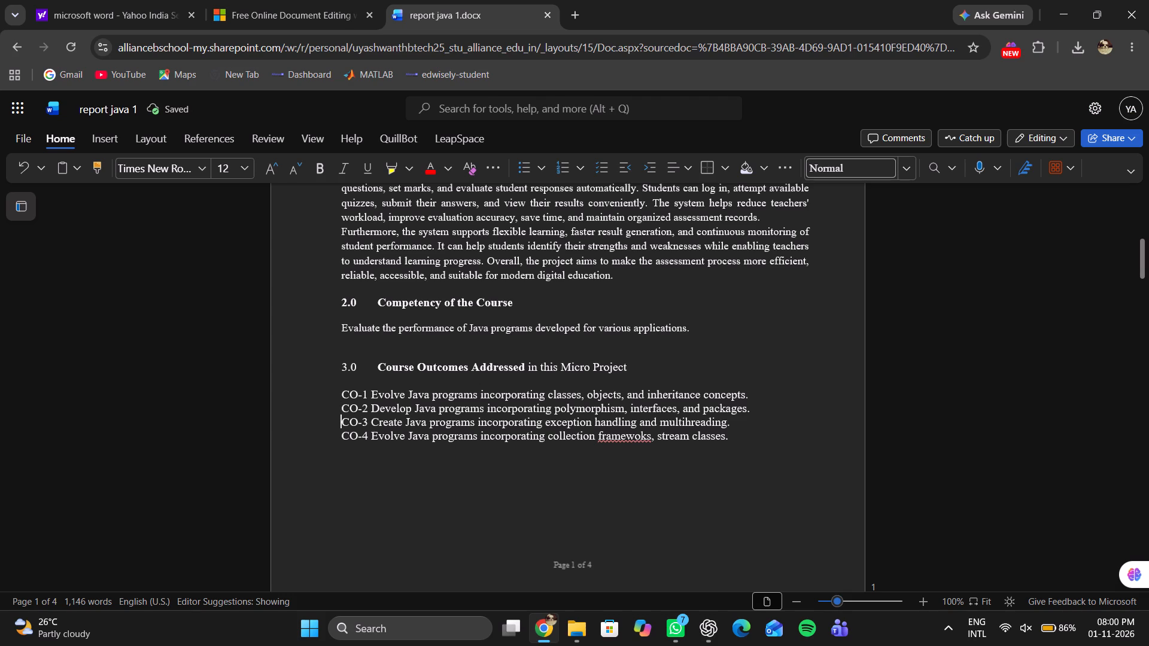
left_click_drag(665, 441, 727, 449)
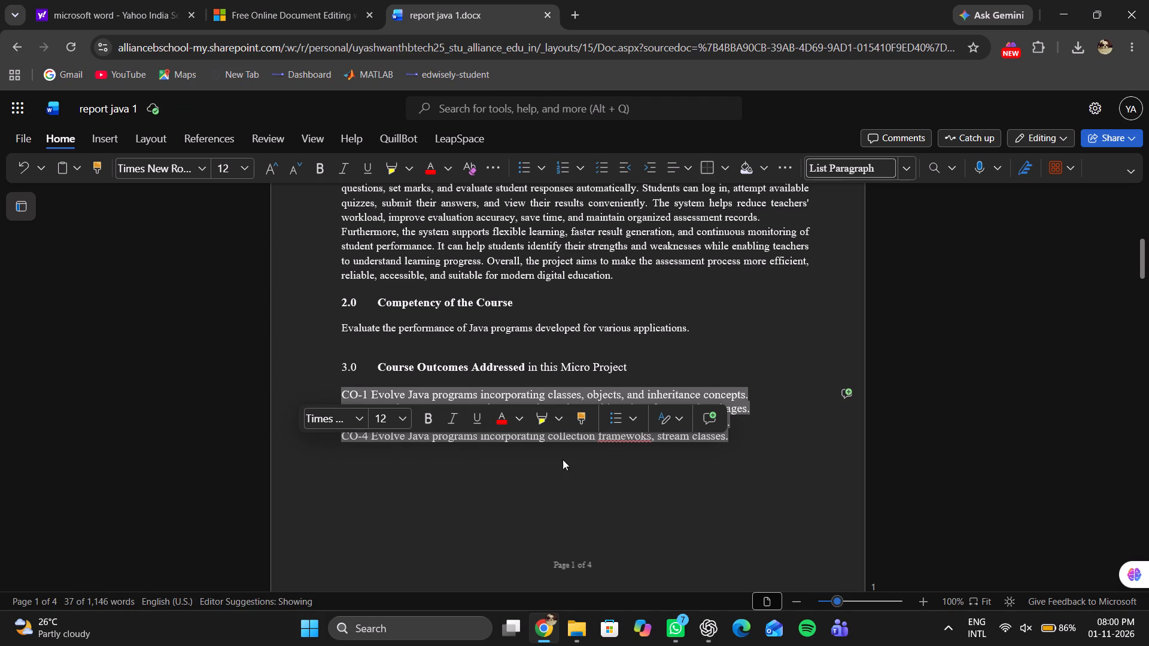
left_click(631, 419)
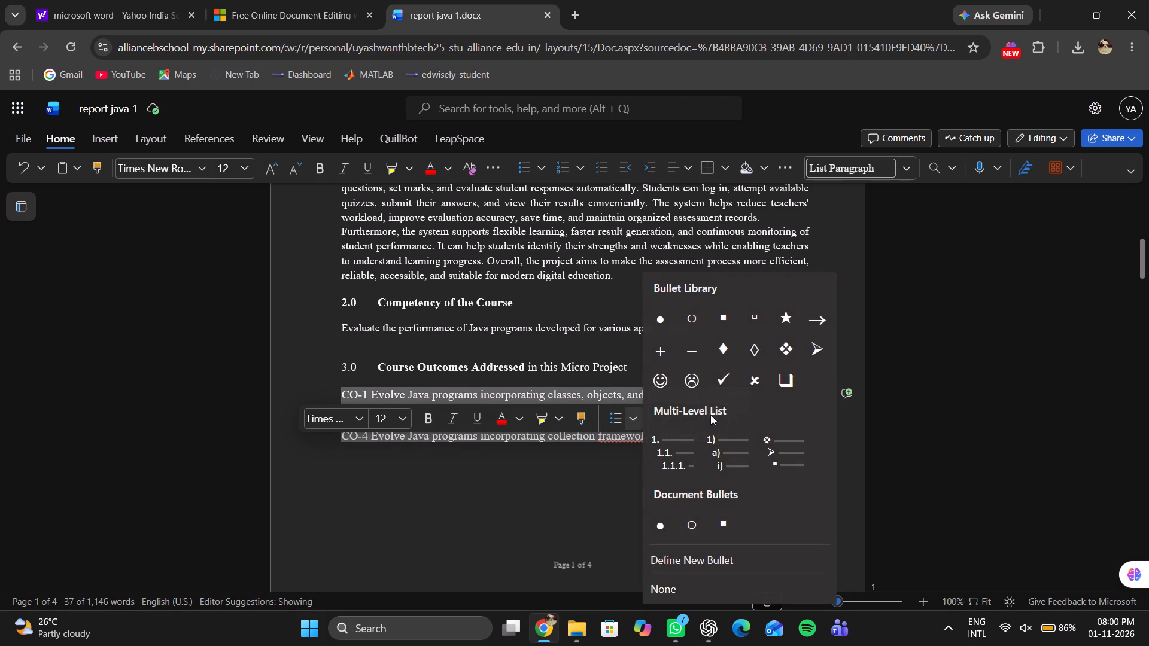
left_click(668, 316)
Delete the blank line above the Course Outcomes Addressed heading.
left_click(854, 339)
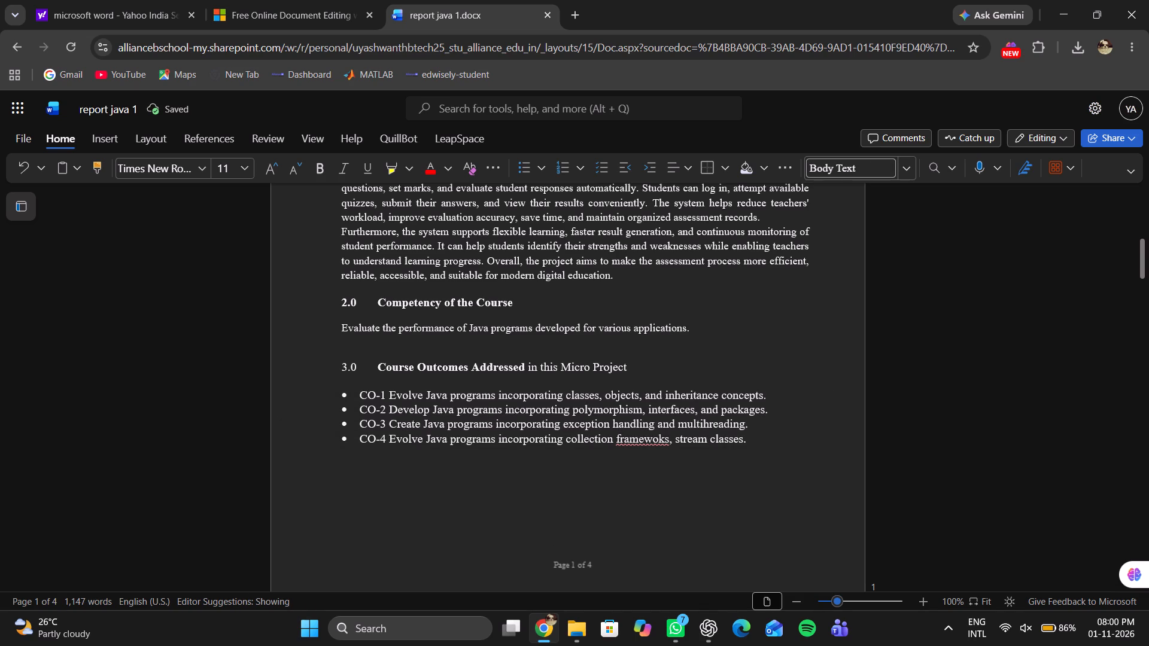
key("BackSpace")
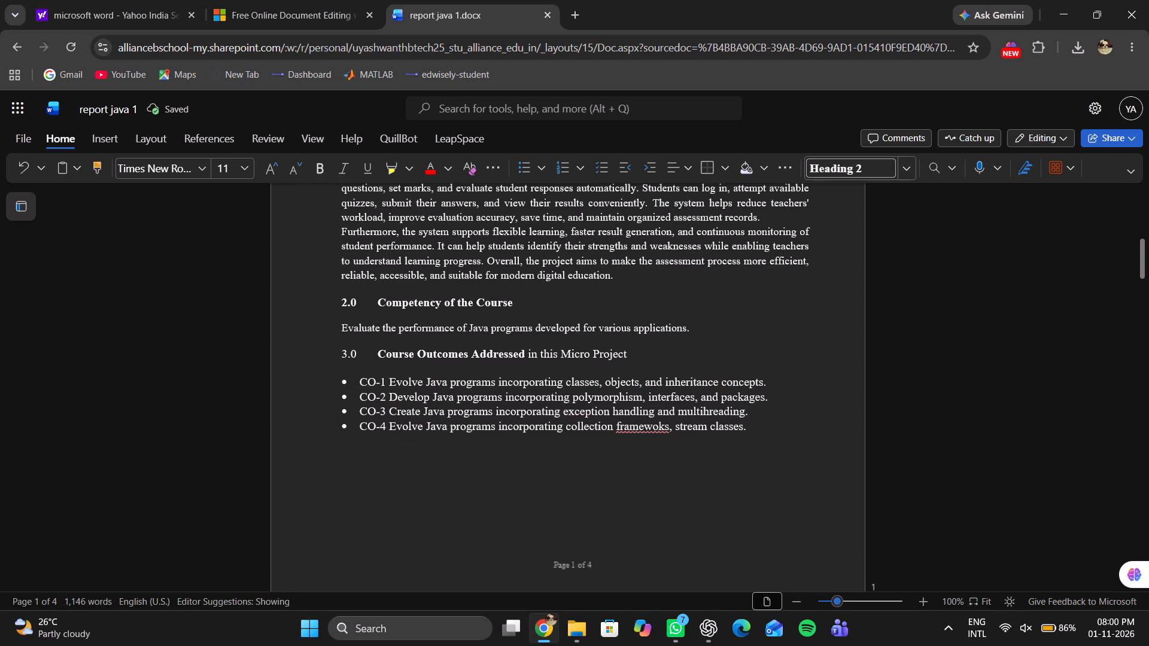
Apply a solid round bullet to the sentence under Competency of the Course.
scroll(737, 487, "up", 2)
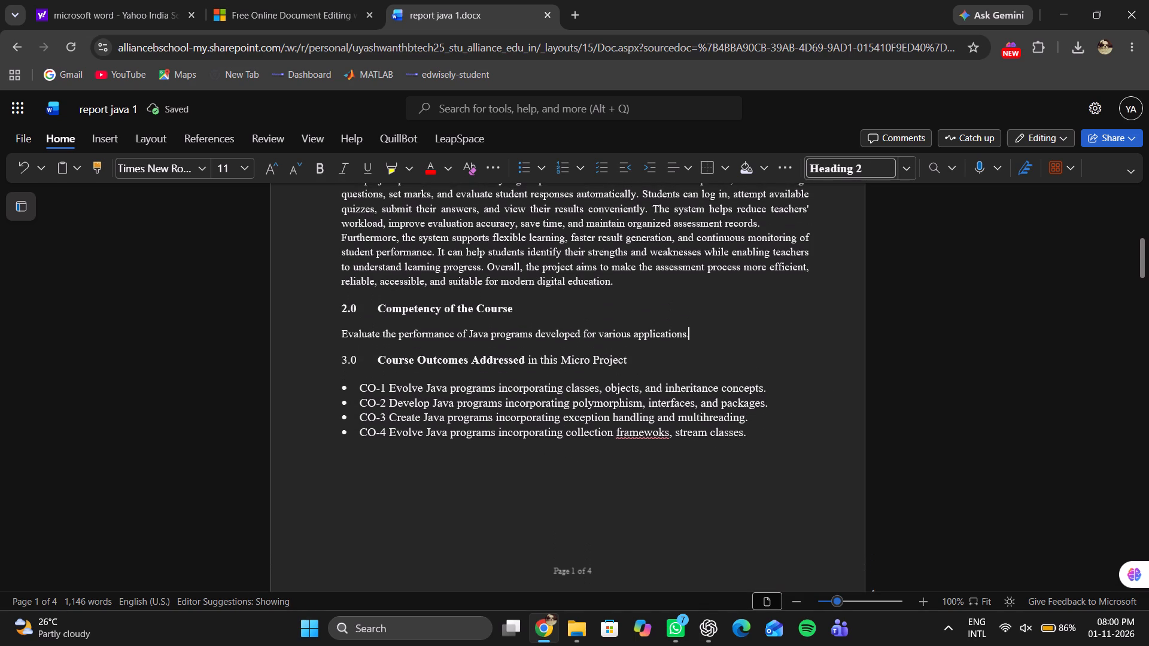
scroll(737, 487, "up", 1)
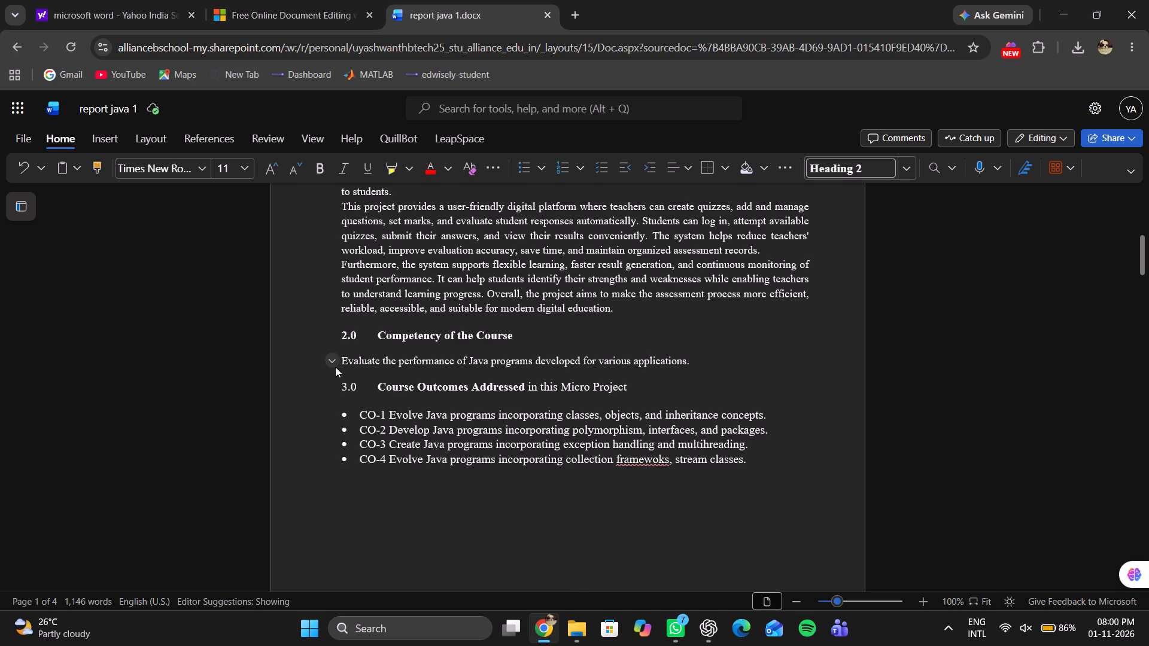
left_click_drag(710, 357, 337, 357)
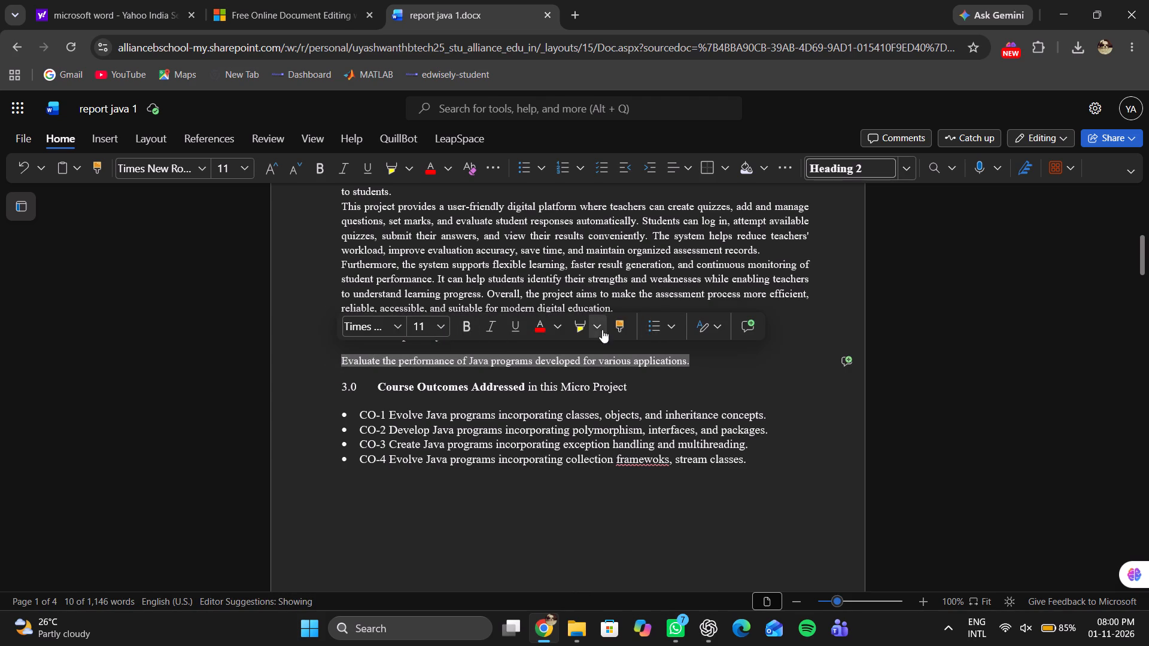
left_click(676, 324)
left_click(700, 322)
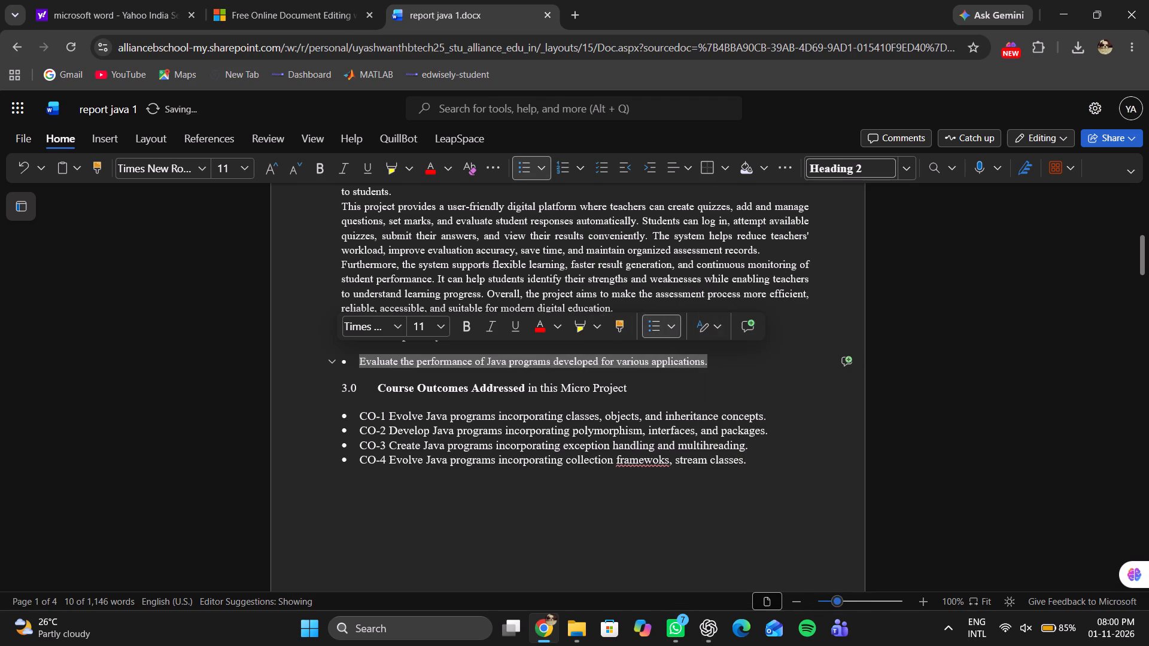
left_click(861, 354)
Set the font size of the CO-1 to CO-4 bullets to 11, matching the Rationale text.
left_click_drag(358, 415, 714, 466)
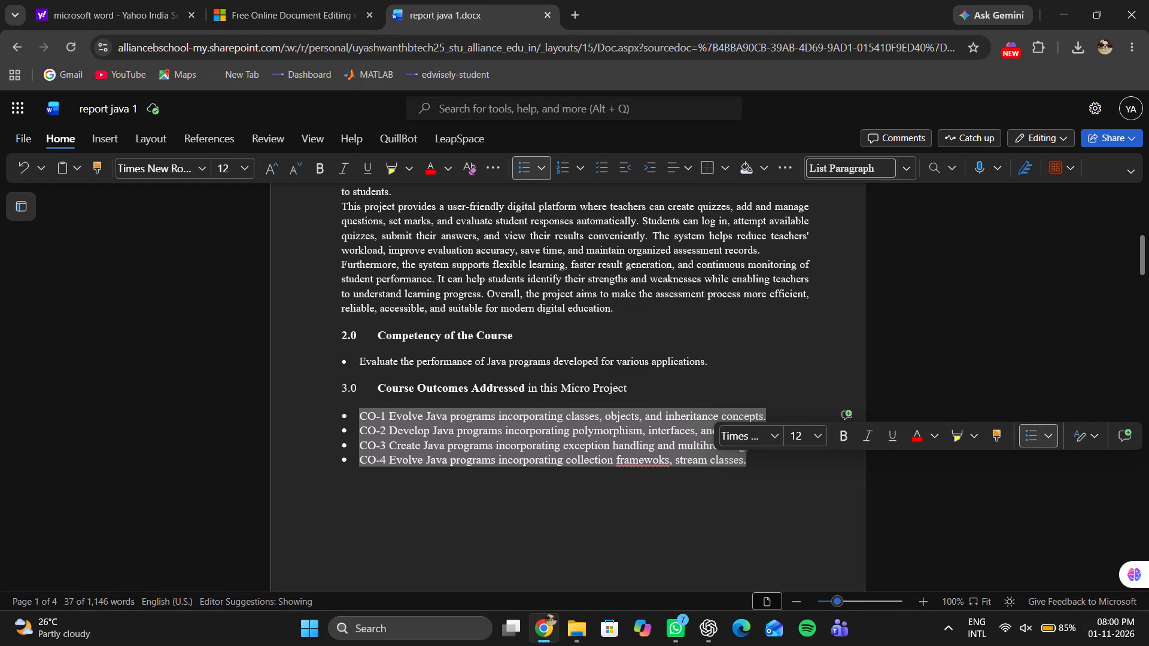
left_click_drag(496, 246, 668, 279)
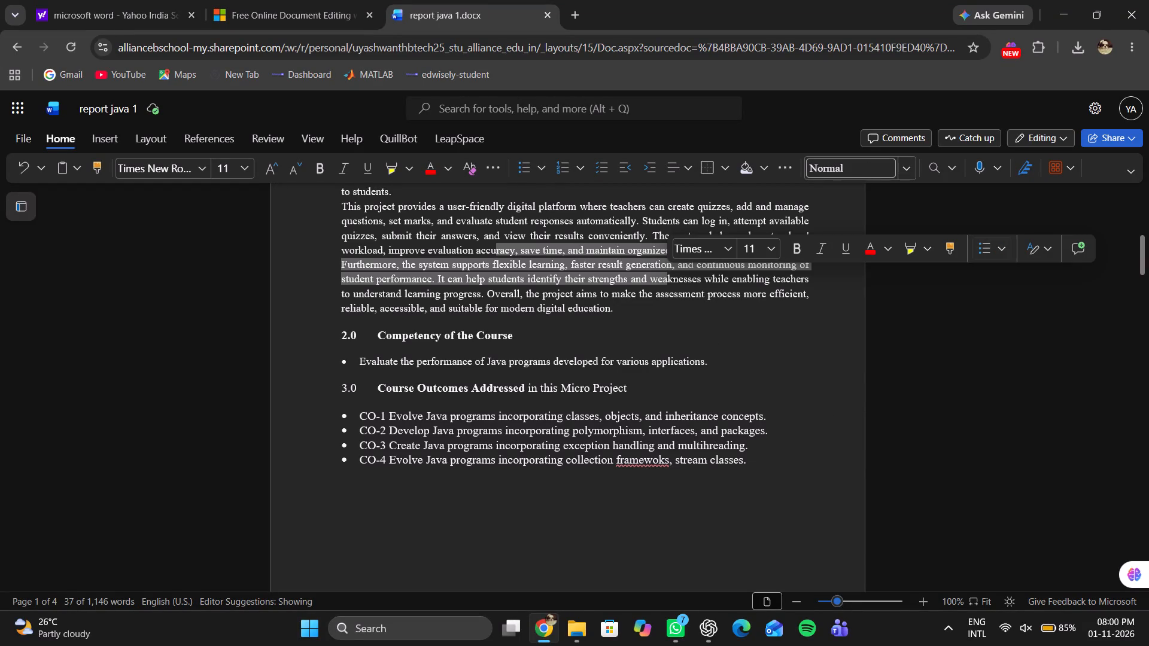
left_click(861, 302)
scroll(489, 312, "up", 1)
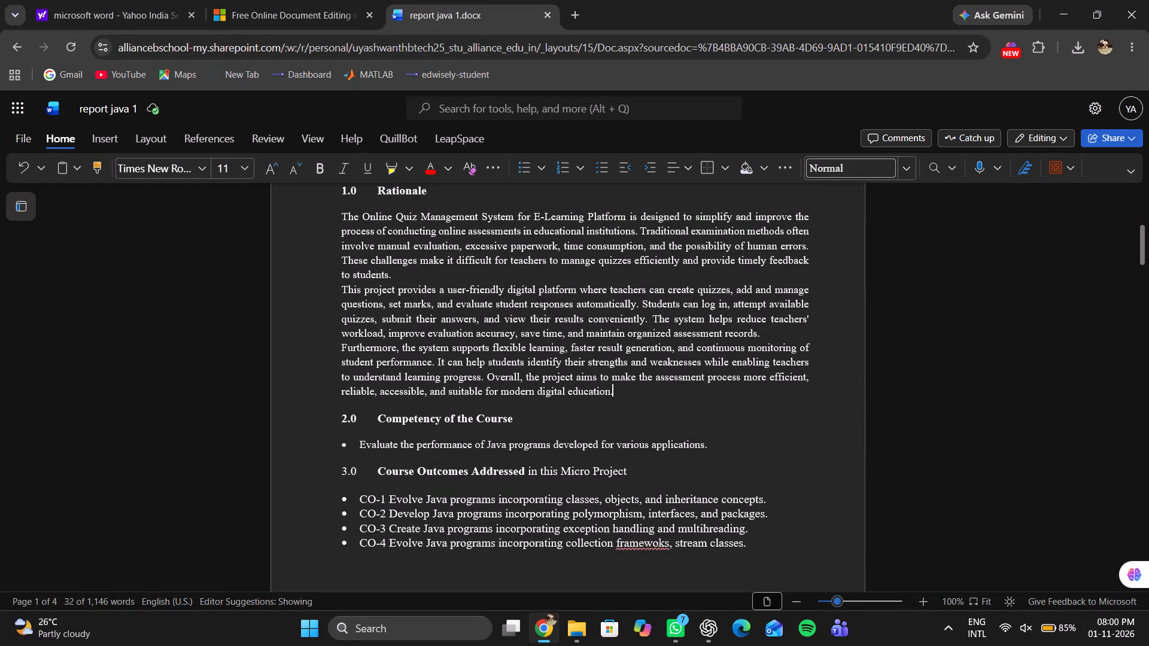
left_click_drag(319, 219, 646, 394)
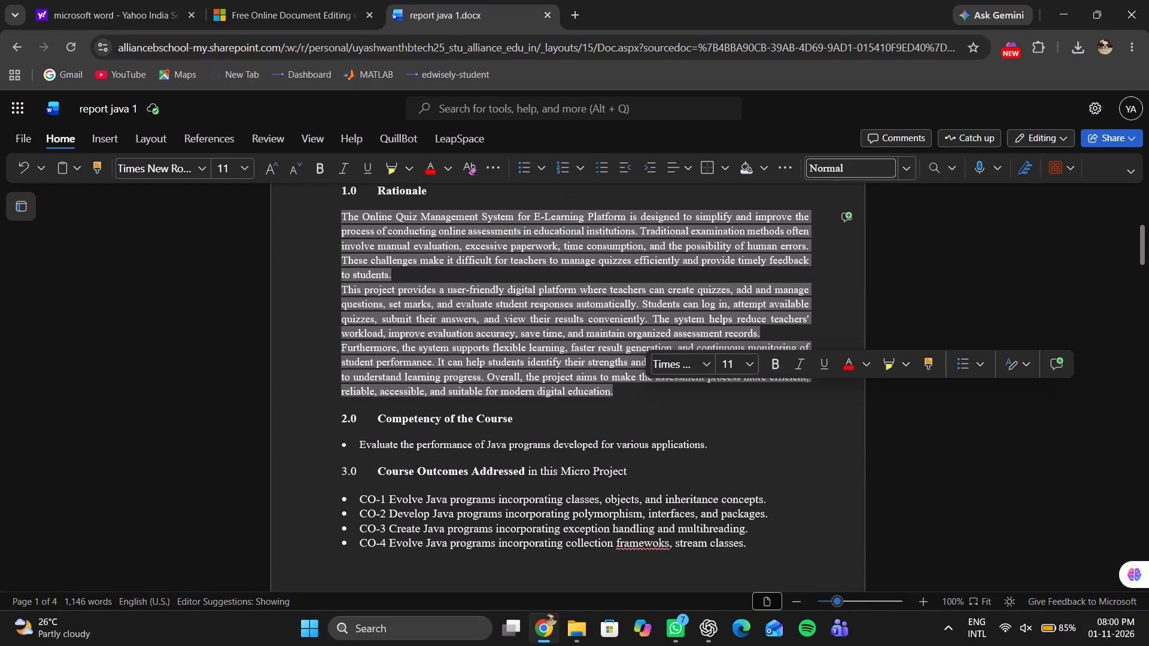
left_click(1035, 453)
scroll(877, 467, "down", 1)
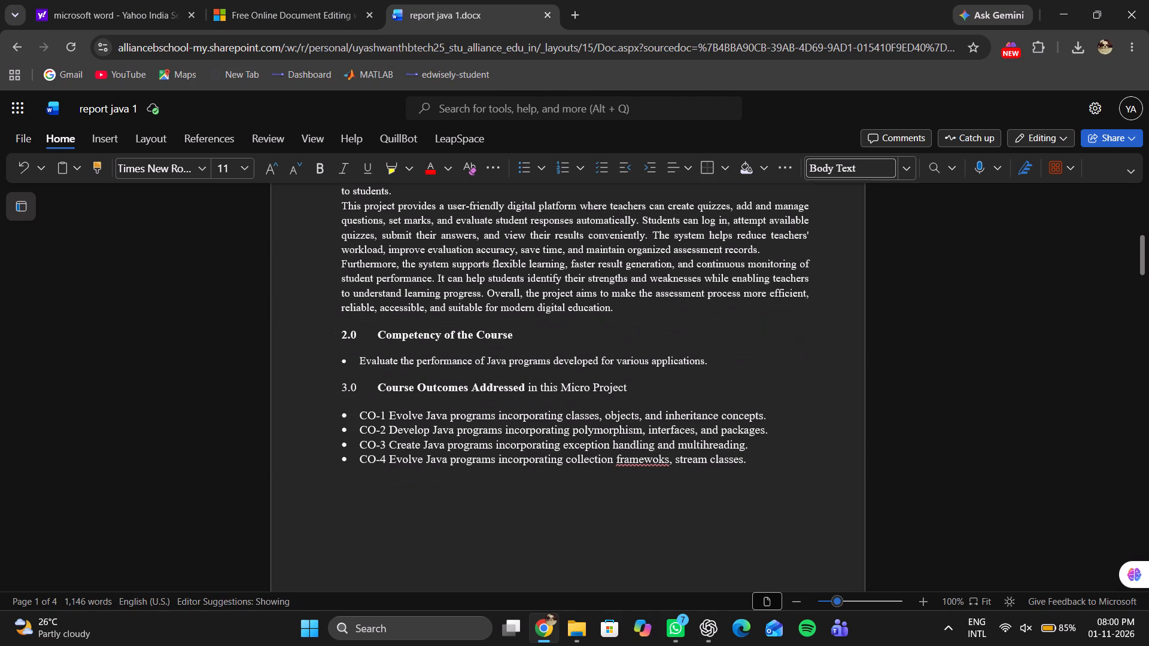
left_click_drag(352, 413, 726, 463)
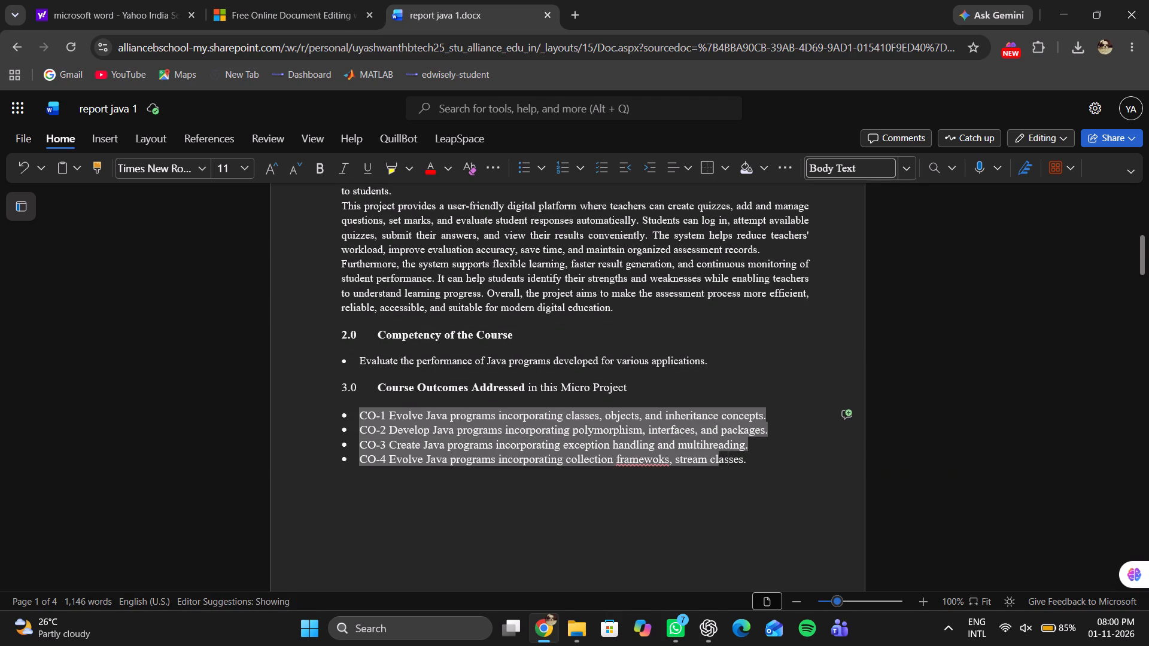
left_click_drag(726, 463, 751, 466)
left_click(428, 434)
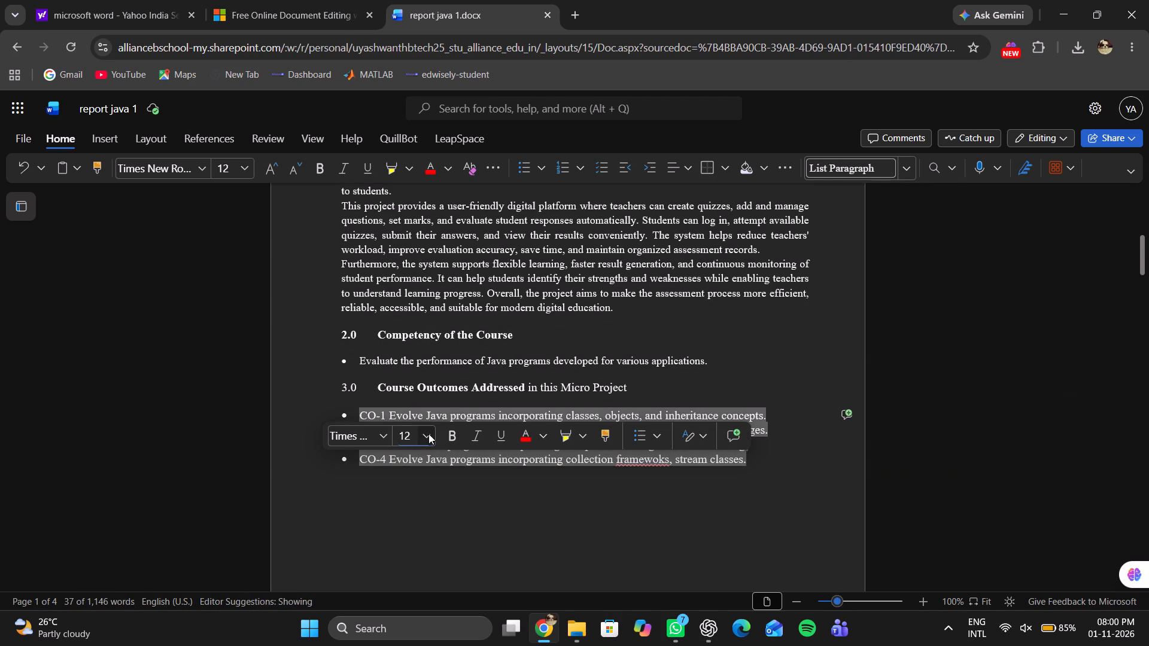
left_click(442, 328)
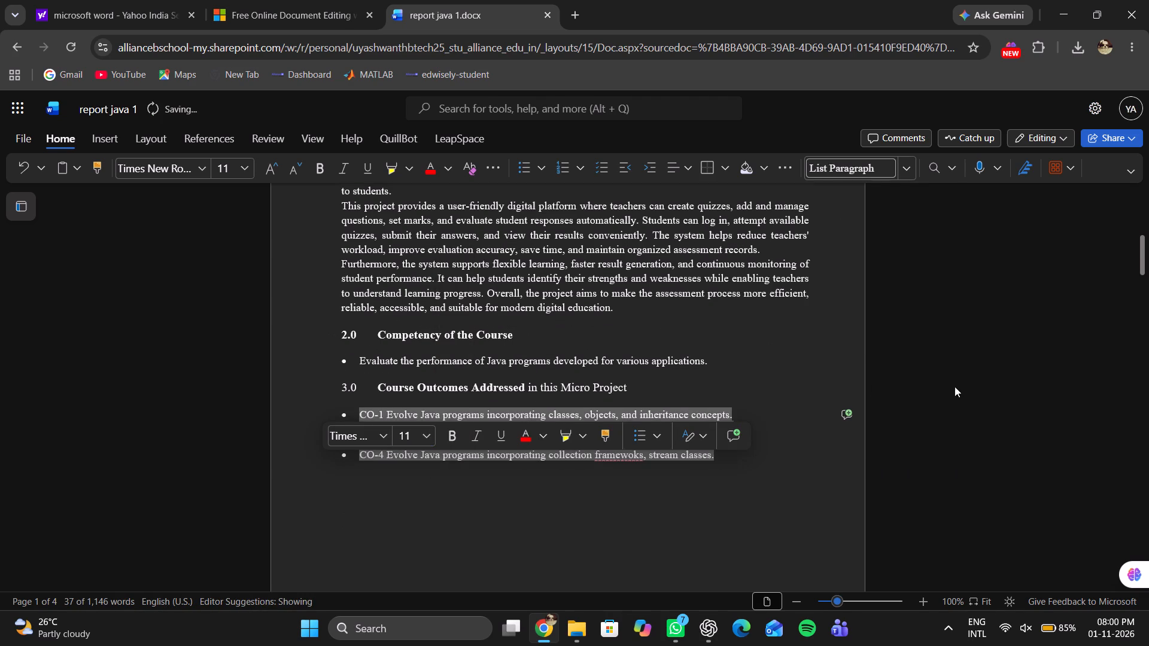
left_click(962, 388)
Set the line spacing of the CO-1 to CO-4 bullets to 1.15.
scroll(892, 376, "down", 2)
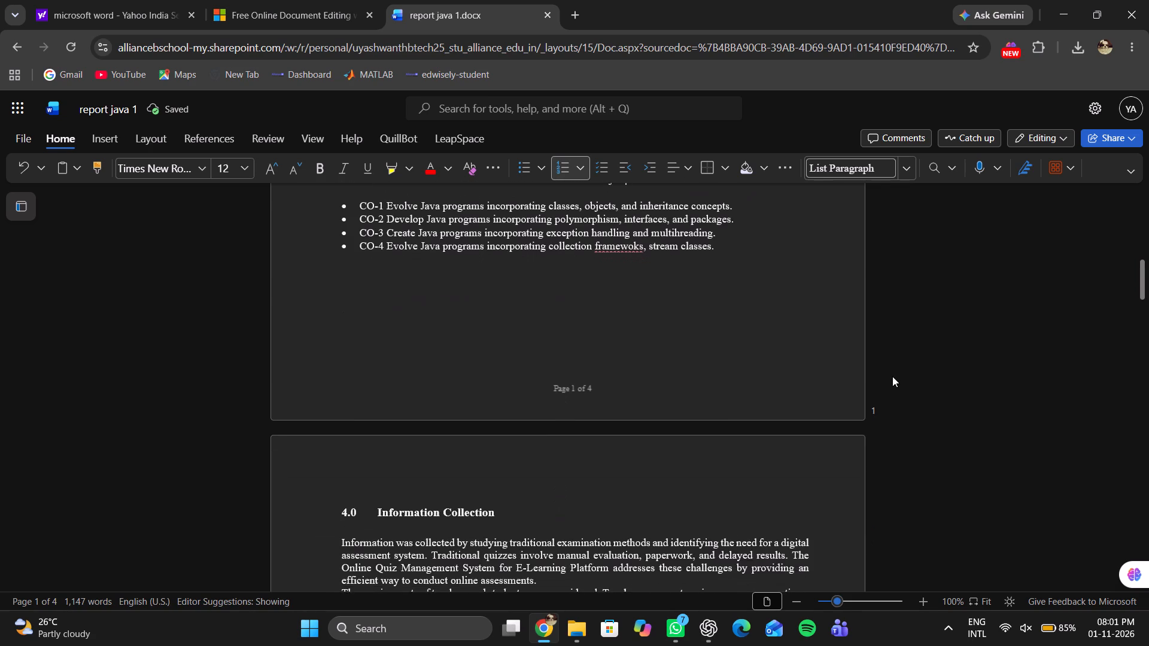
scroll(892, 376, "down", 2)
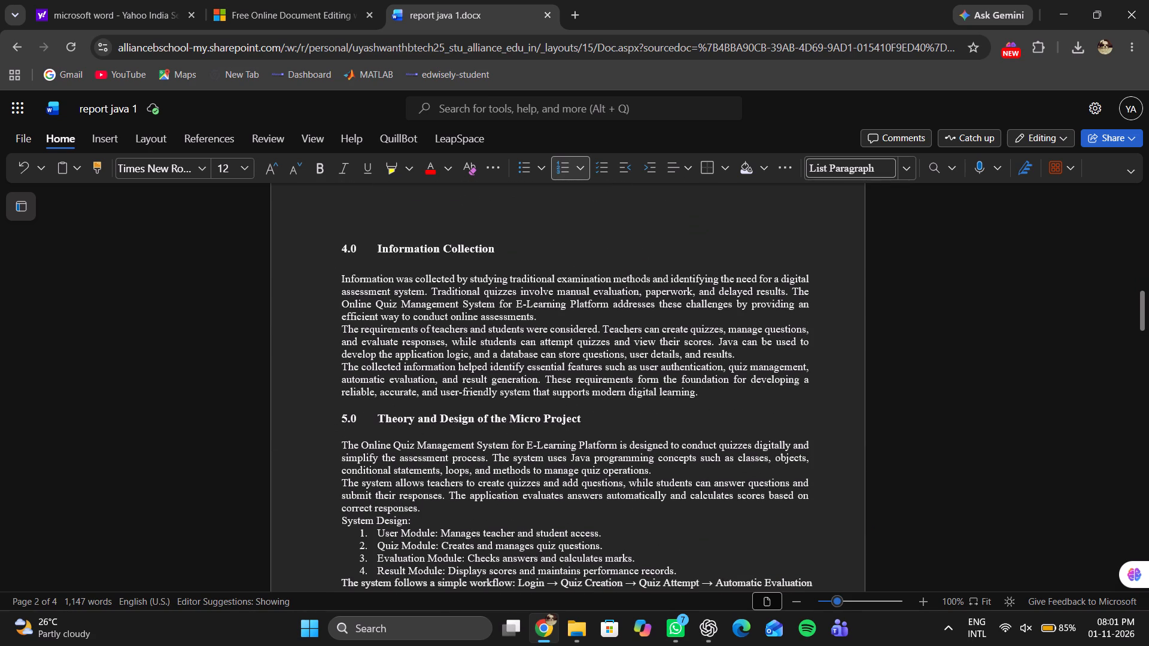
scroll(333, 277, "up", 5)
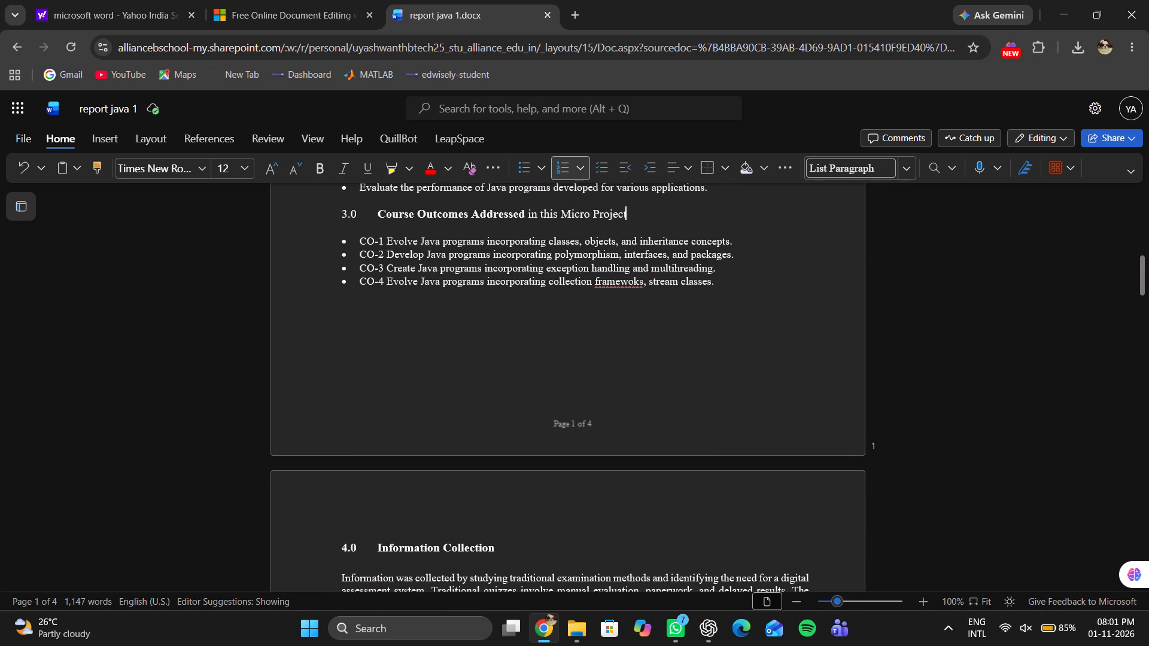
left_click_drag(351, 239, 740, 303)
left_click(785, 168)
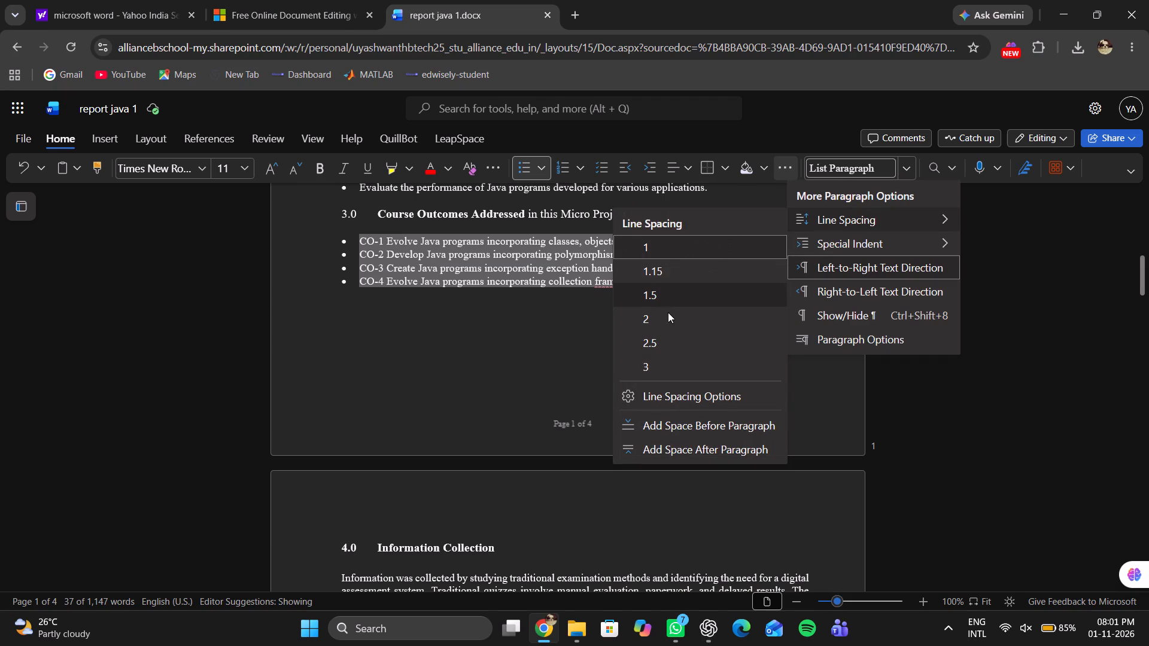
left_click(656, 269)
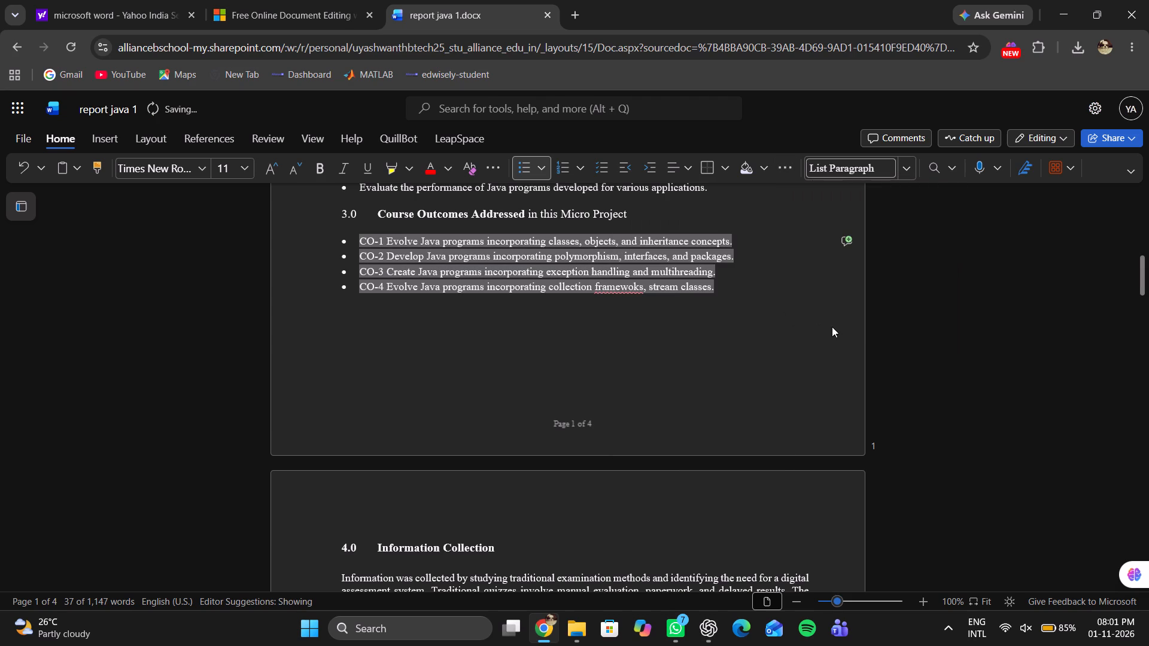
left_click(874, 323)
Set the line spacing of the three paragraphs under Information Collection to 1.15.
scroll(761, 325, "down", 1)
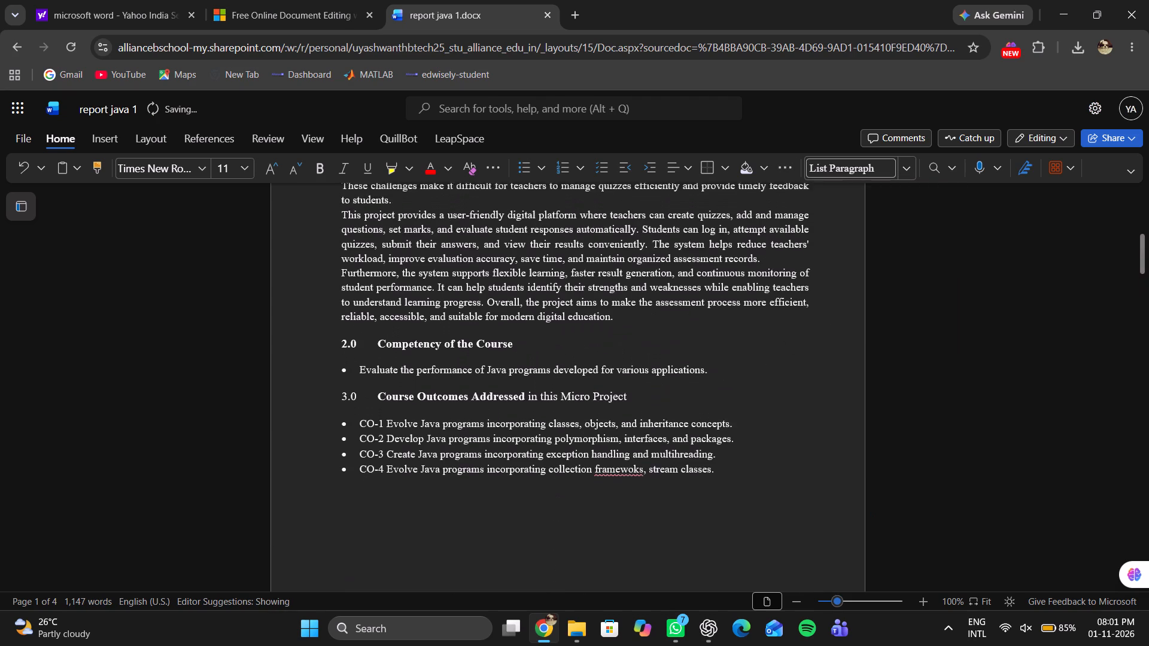
scroll(761, 325, "down", 2)
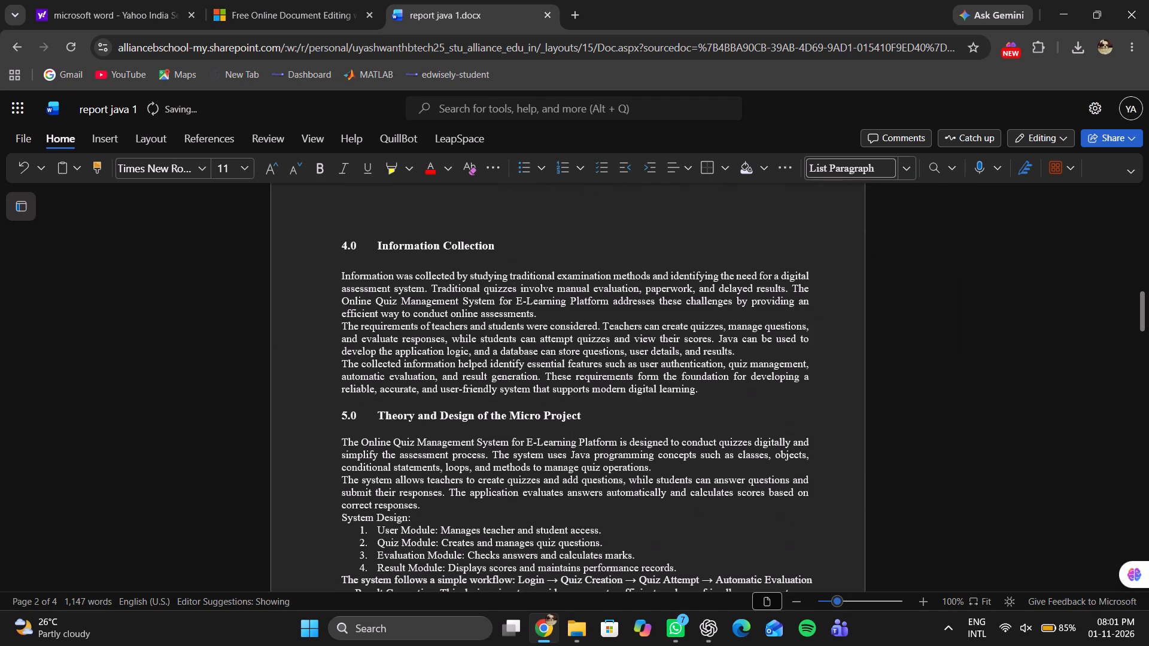
left_click_drag(330, 270, 745, 388)
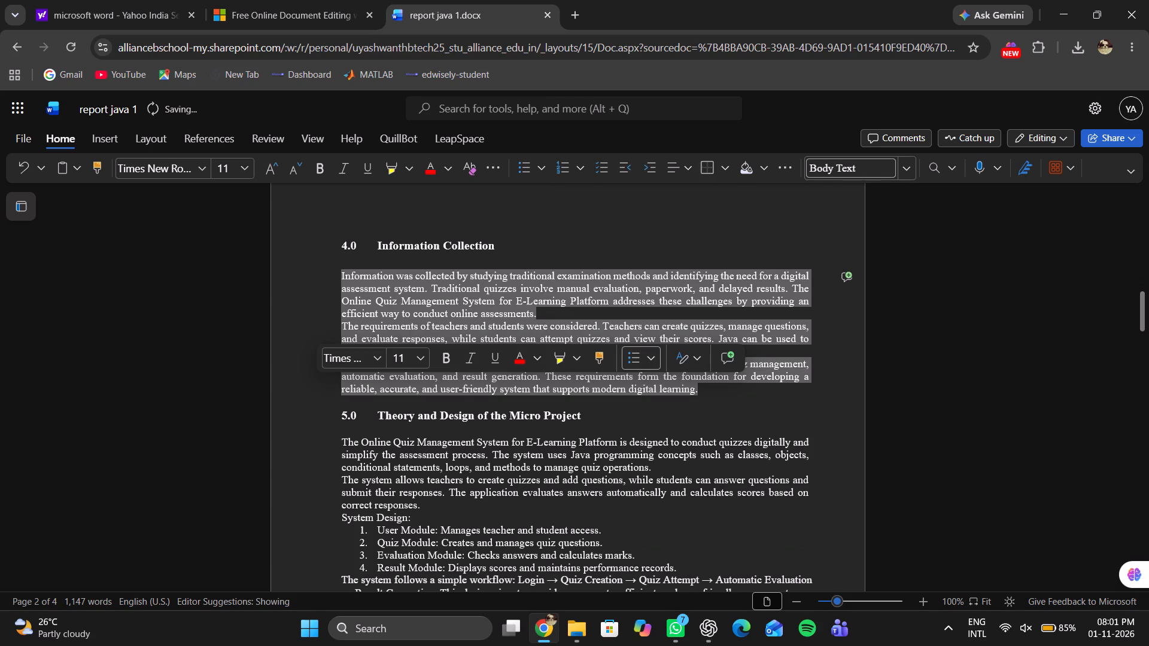
left_click(785, 159)
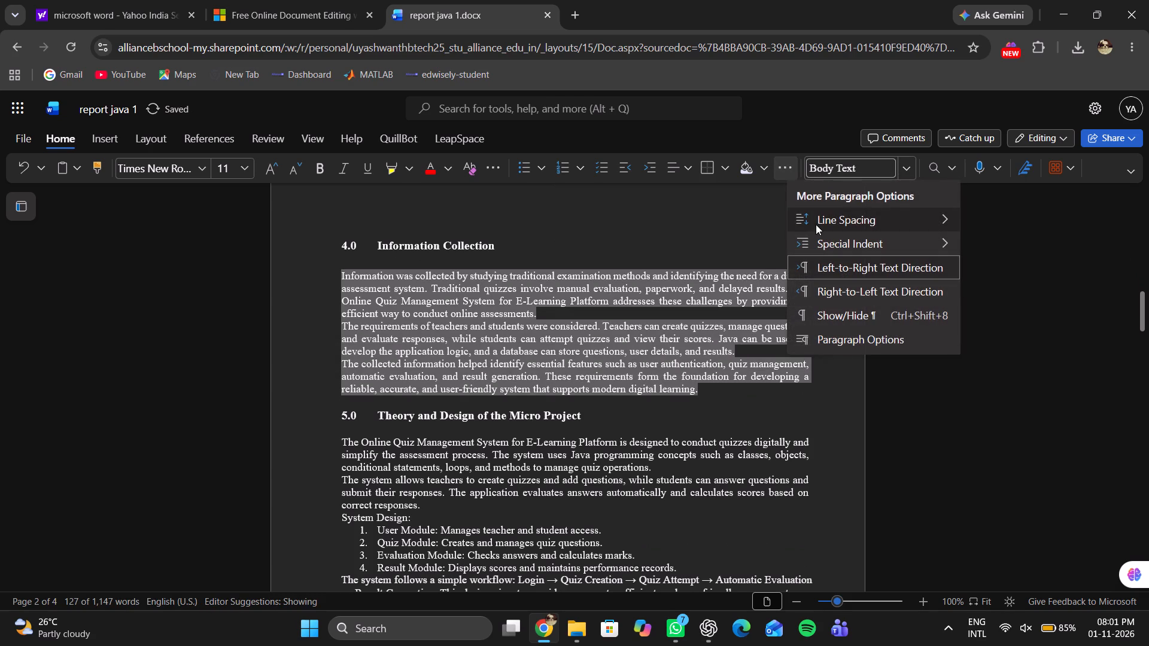
left_click(992, 266)
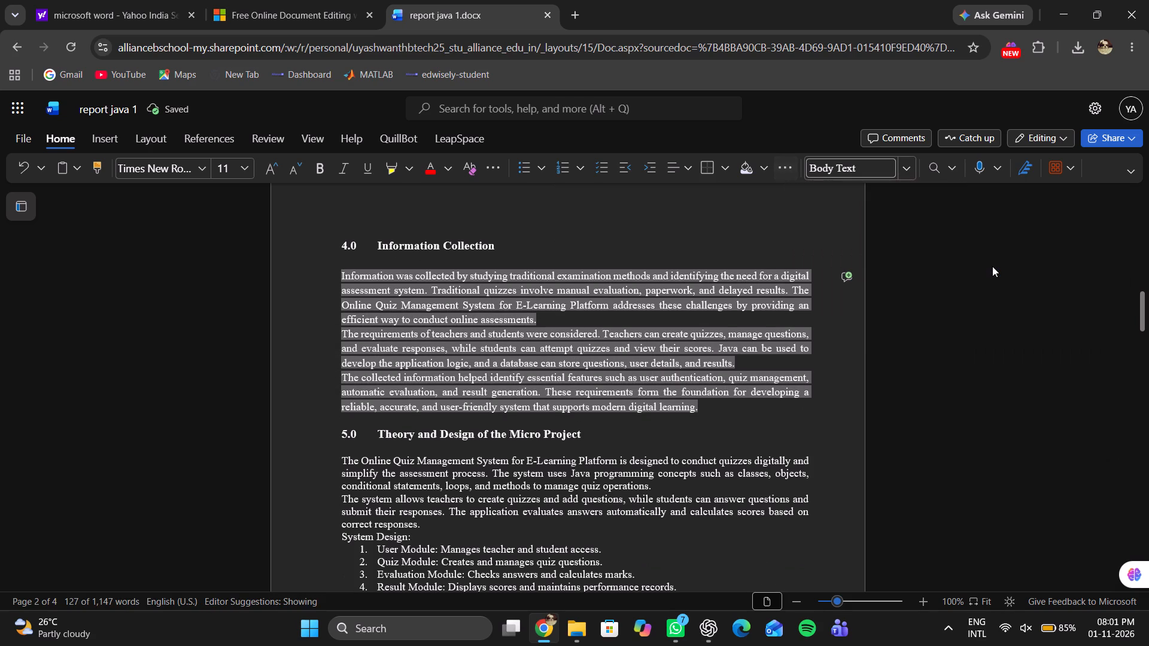
left_click(926, 327)
Set the line spacing of all text under Theory and Design of the Micro Project, including the numbered module list, to 1.15.
scroll(700, 337, "down", 1)
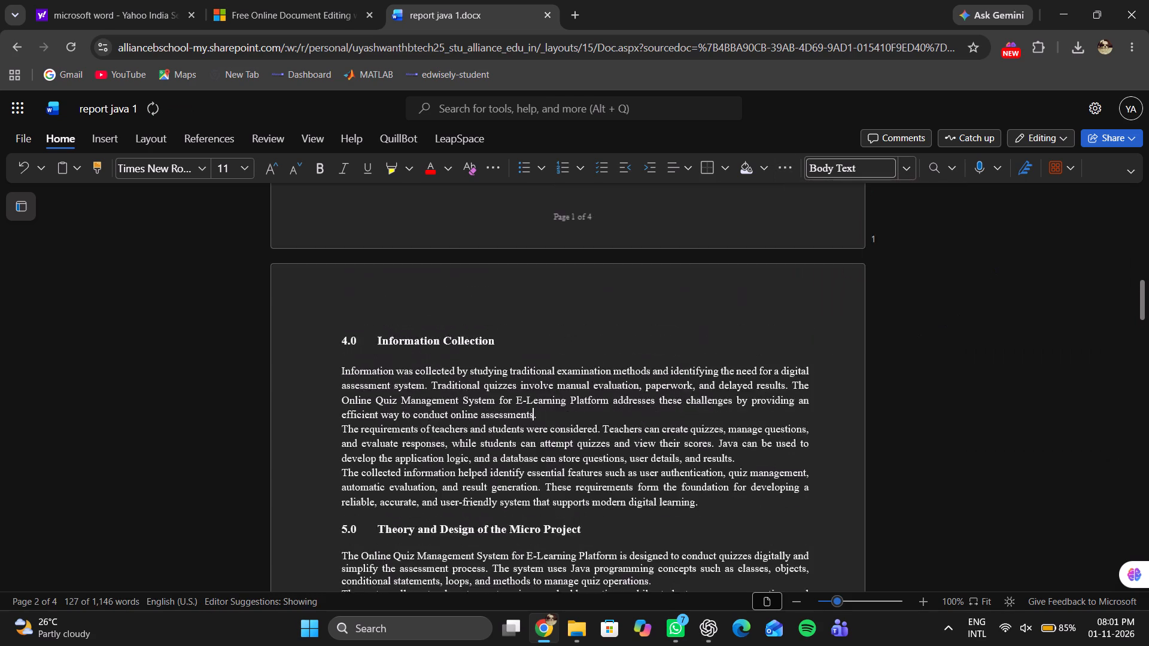
scroll(700, 337, "down", 2)
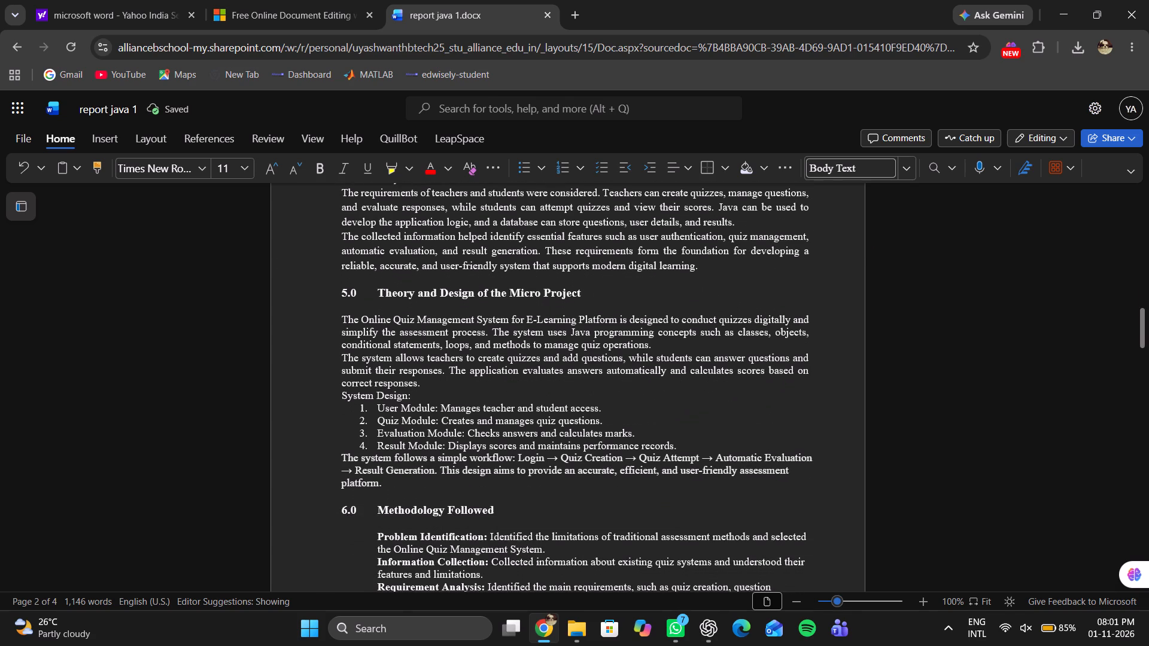
scroll(595, 373, "down", 1)
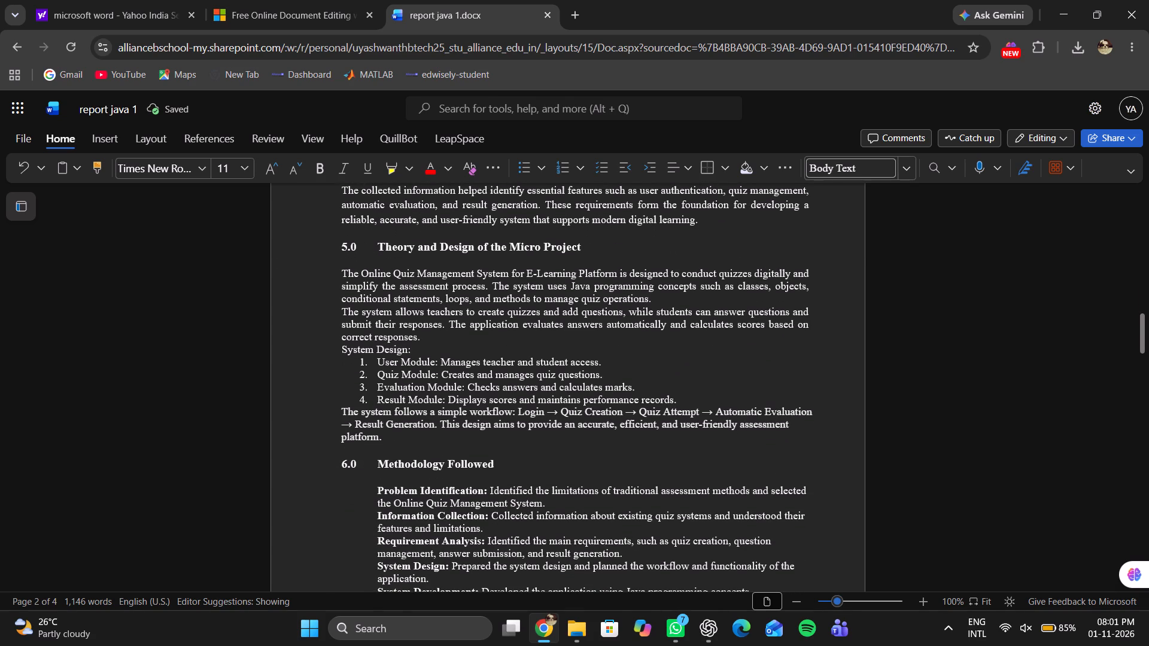
left_click_drag(335, 274, 406, 455)
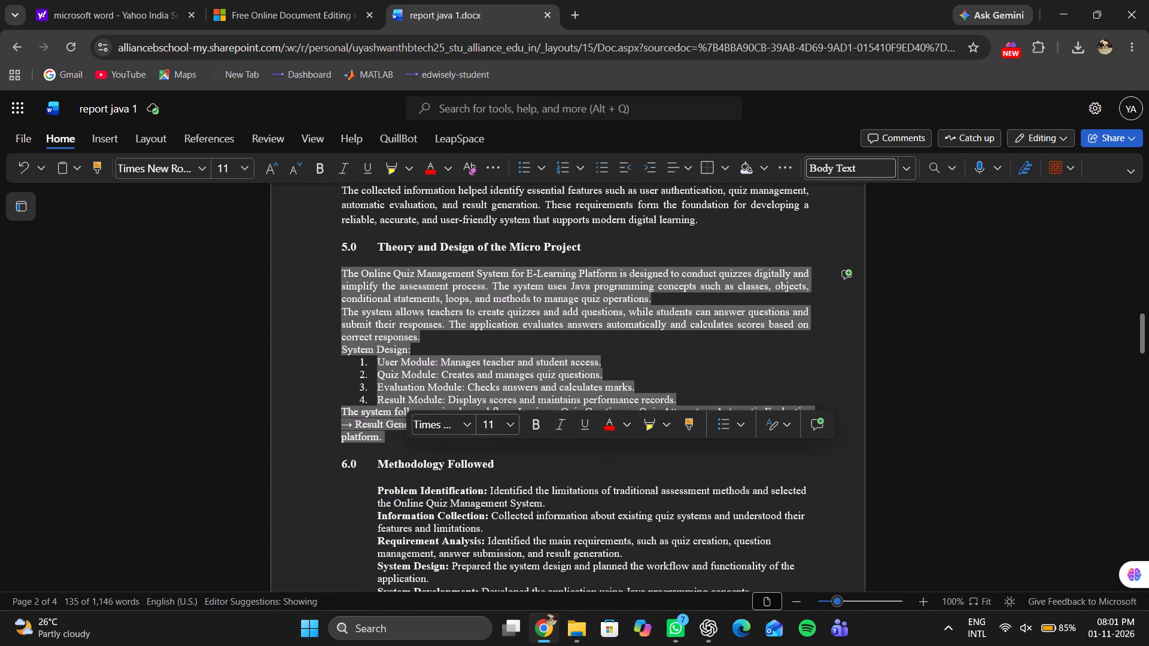
left_click(794, 164)
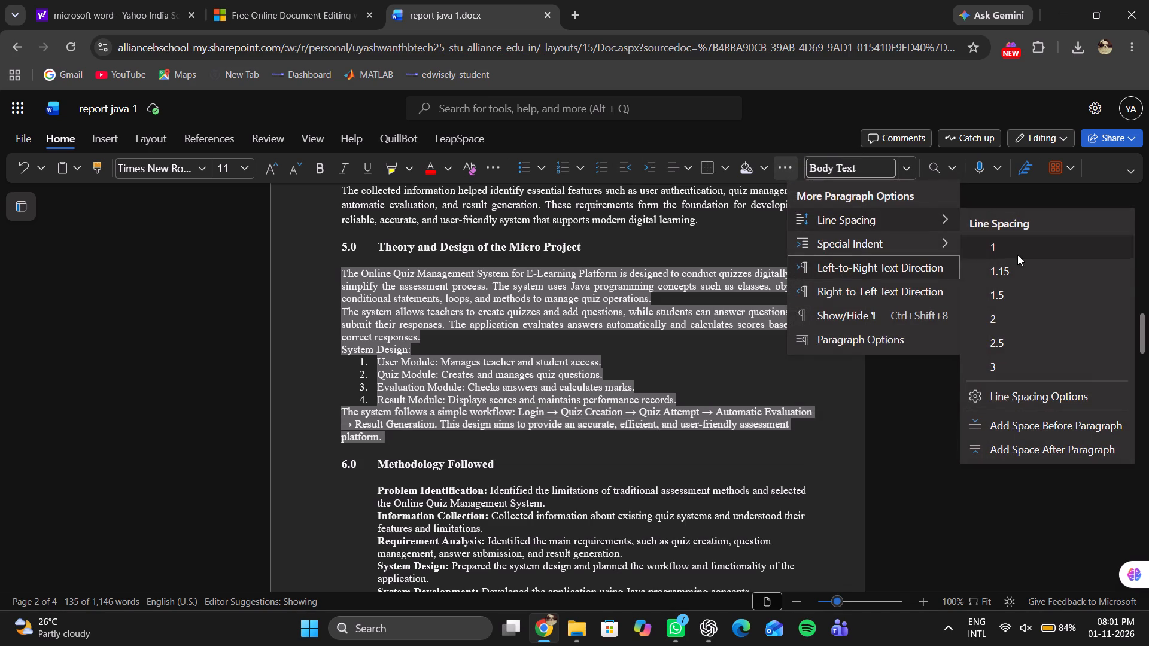
left_click(1017, 269)
left_click(927, 314)
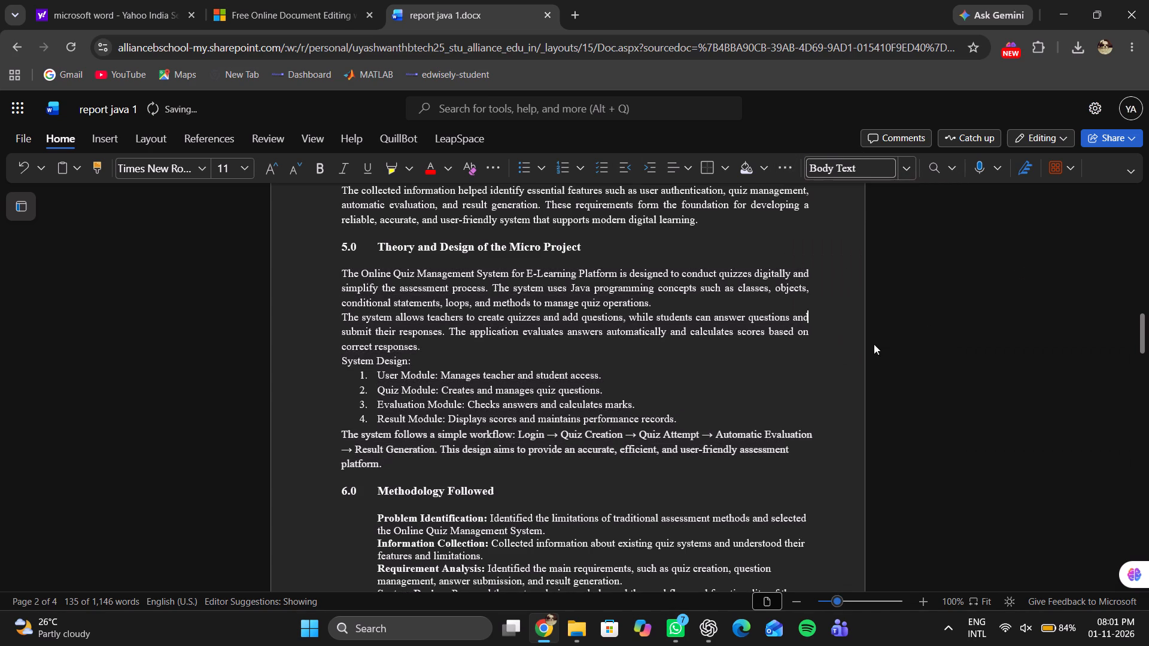
Set the line spacing of the Methodology Followed entries, from Problem Identification to Documentation and Presentation, to 1.15.
scroll(838, 342, "down", 1)
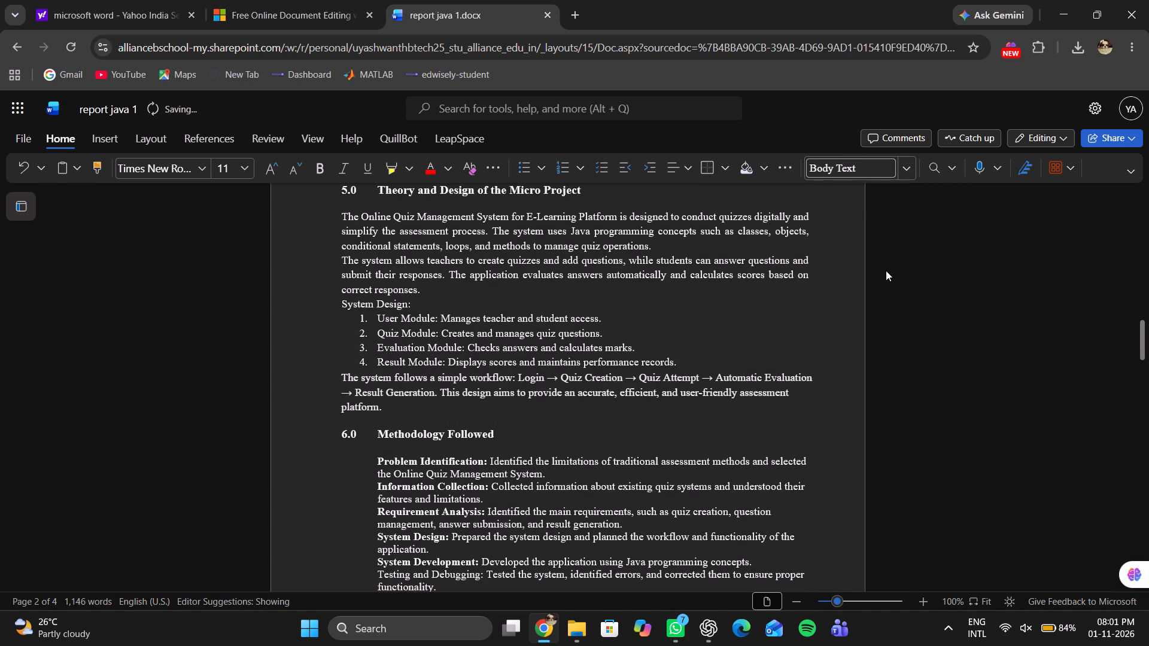
scroll(886, 270, "down", 1)
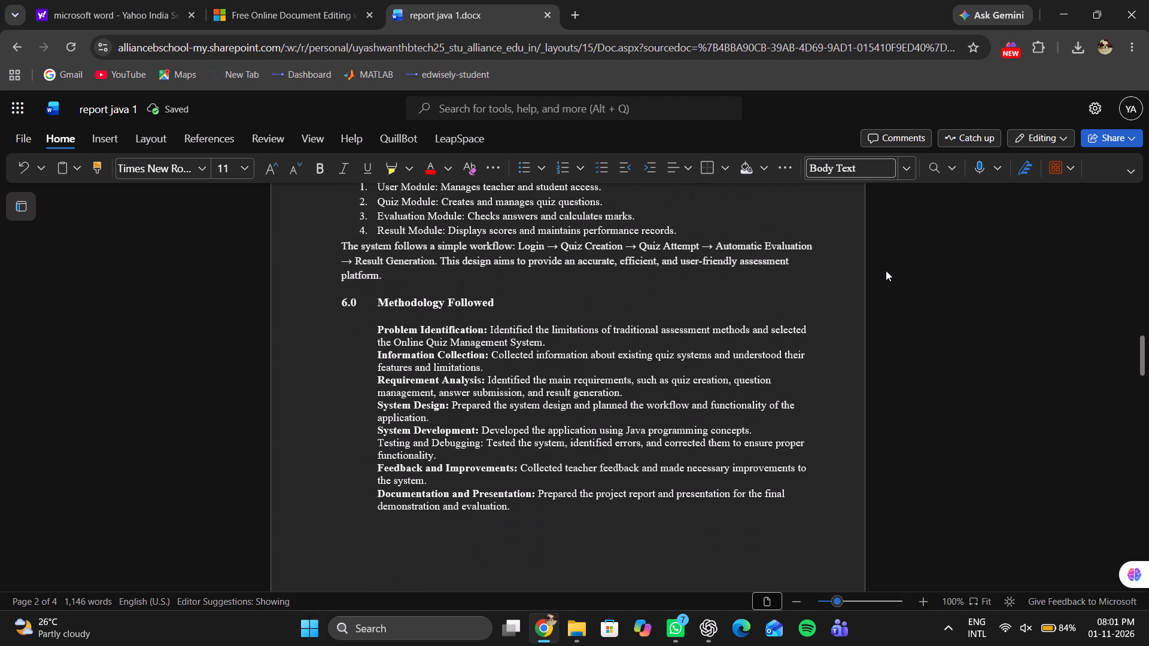
scroll(886, 270, "up", 1)
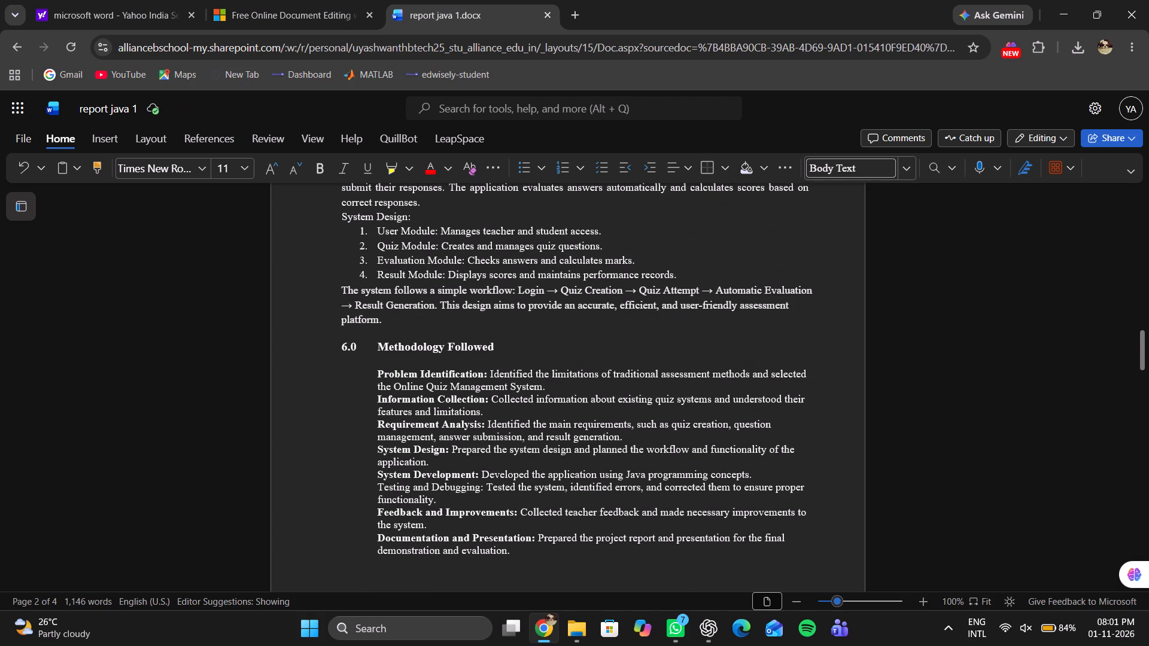
left_click_drag(366, 372, 561, 554)
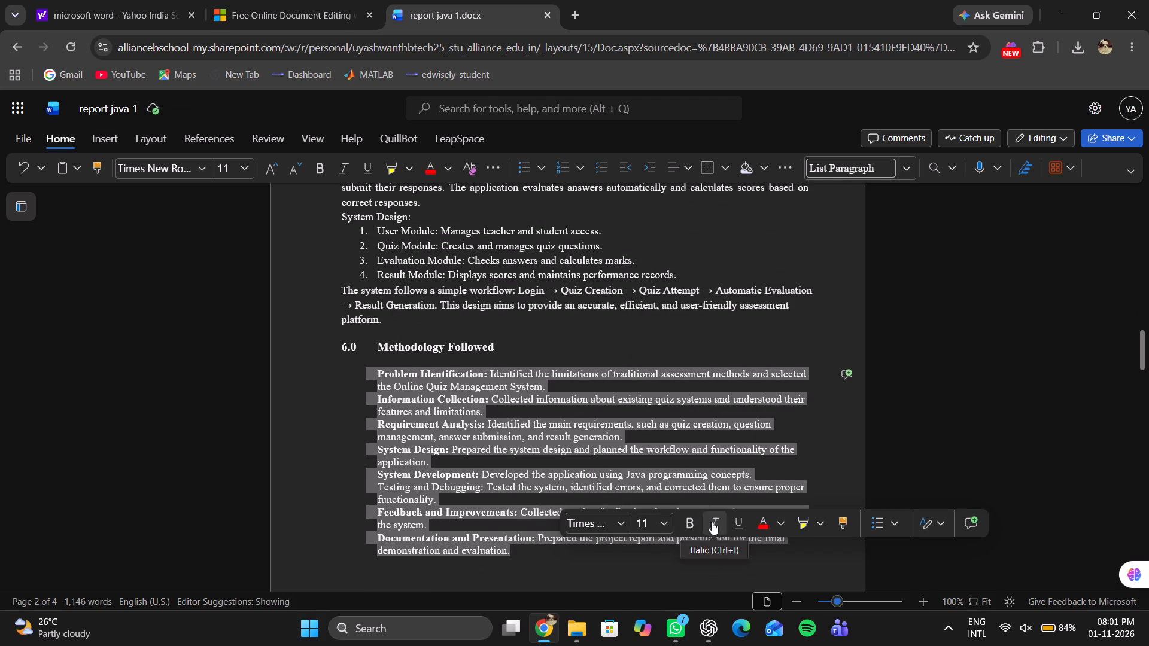
left_click(788, 168)
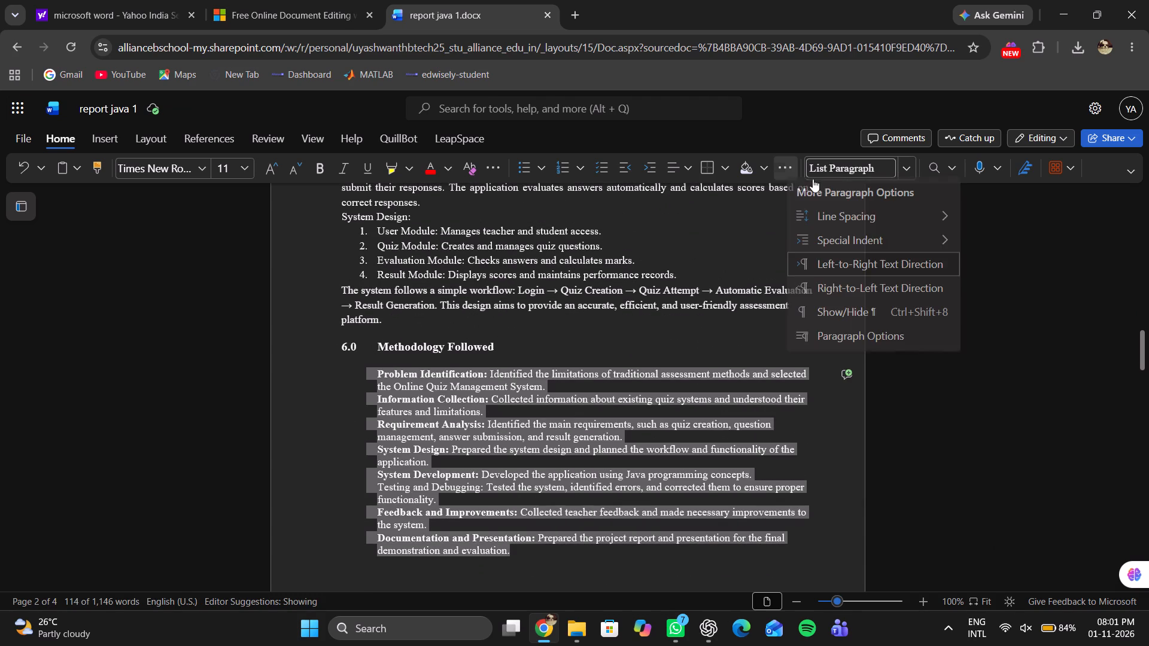
left_click(1019, 276)
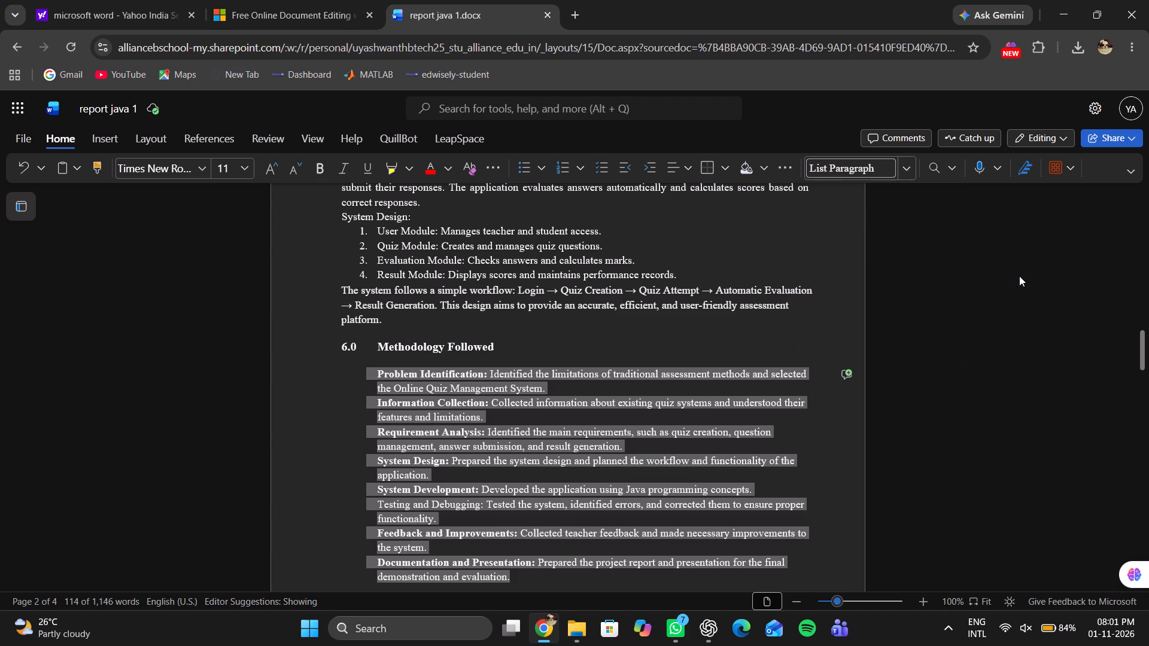
left_click(943, 353)
Set the font size of the five entries in the References list to 11.
scroll(943, 353, "down", 2)
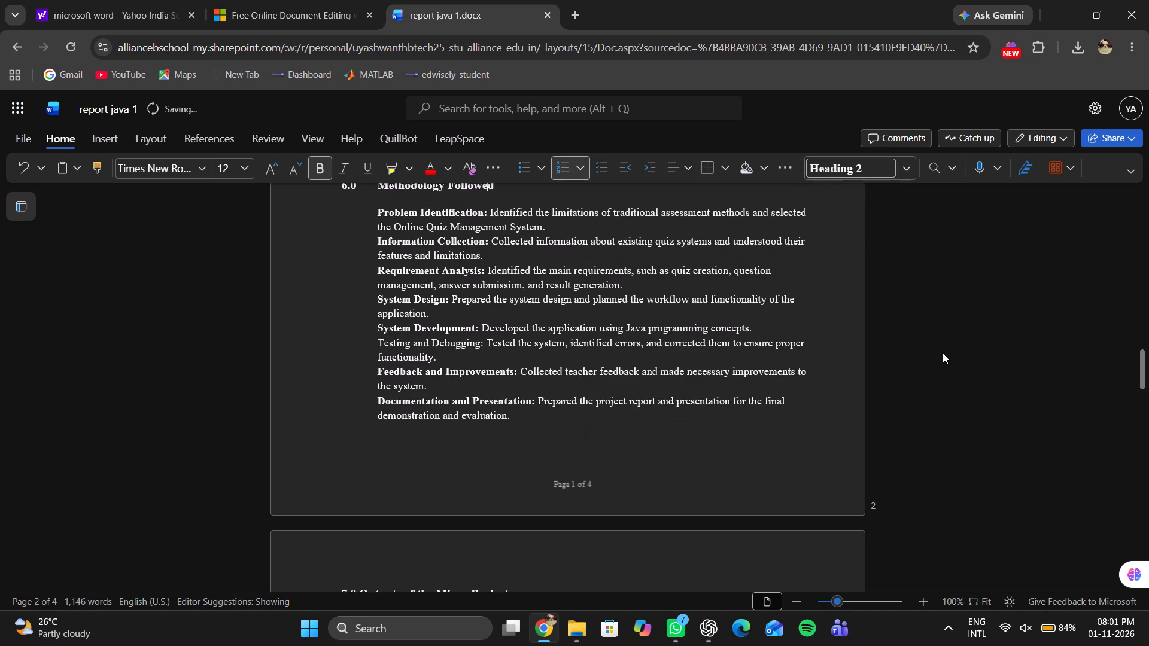
scroll(943, 353, "down", 3)
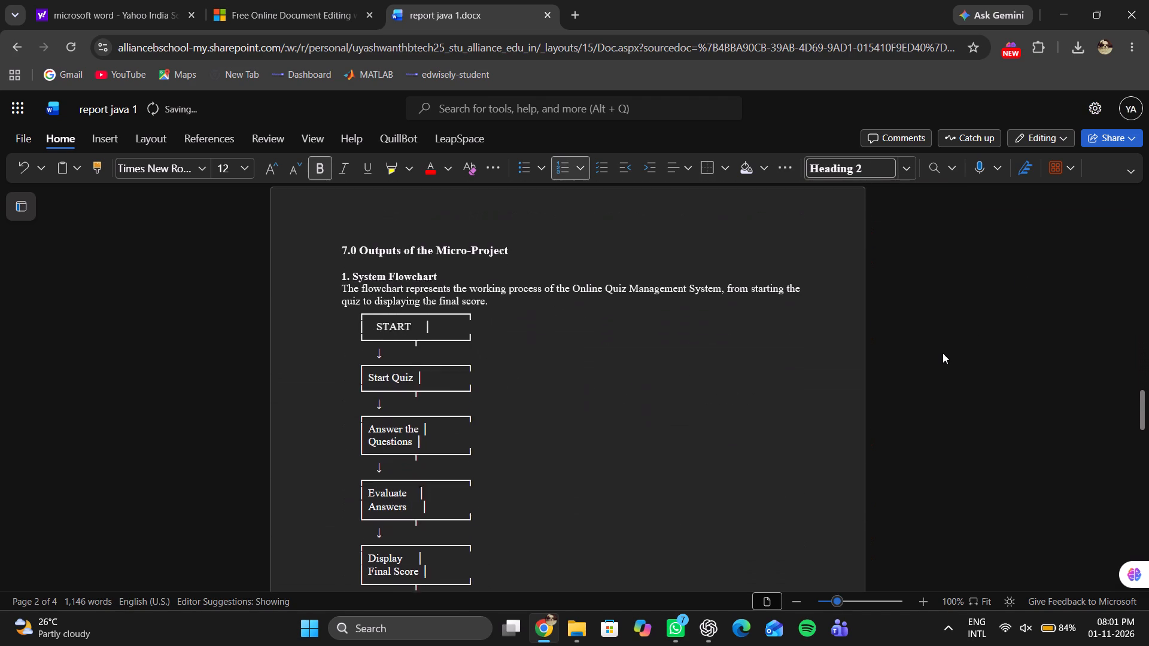
scroll(943, 353, "down", 5)
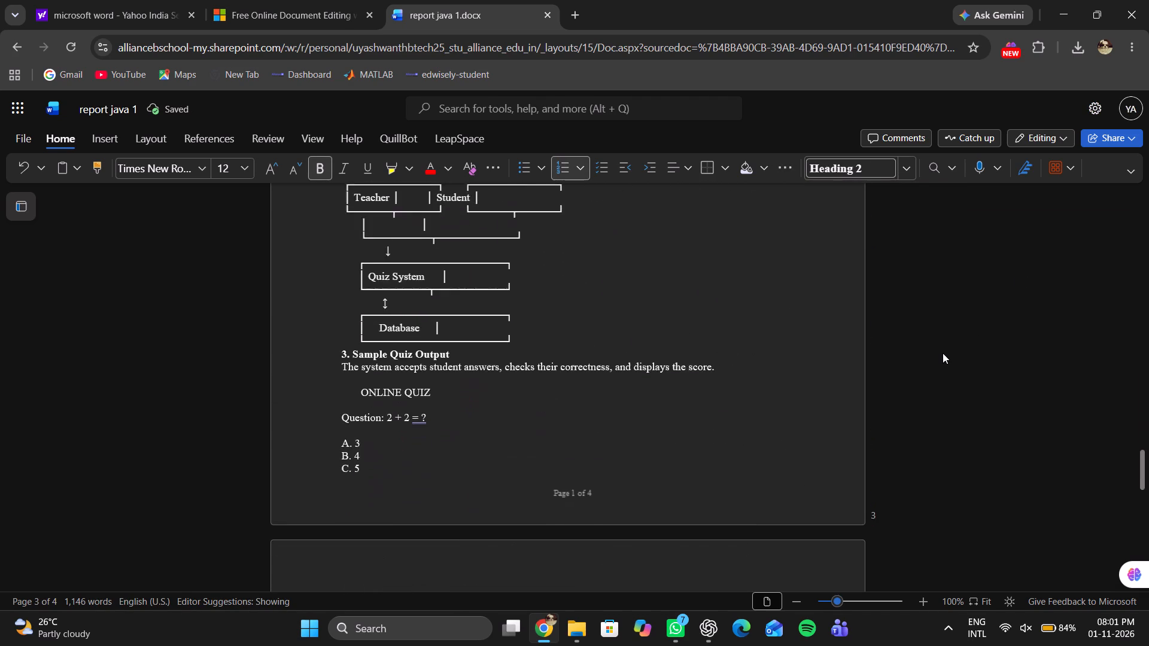
scroll(943, 353, "down", 5)
scroll(929, 410, "up", 1)
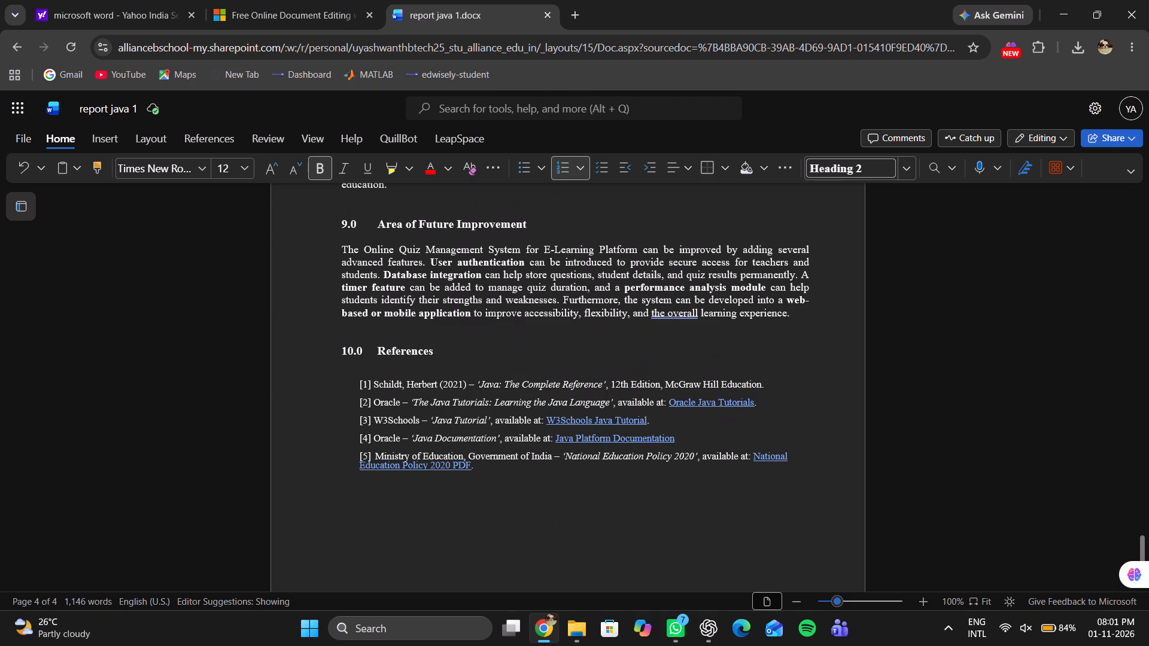
scroll(350, 376, "up", 1)
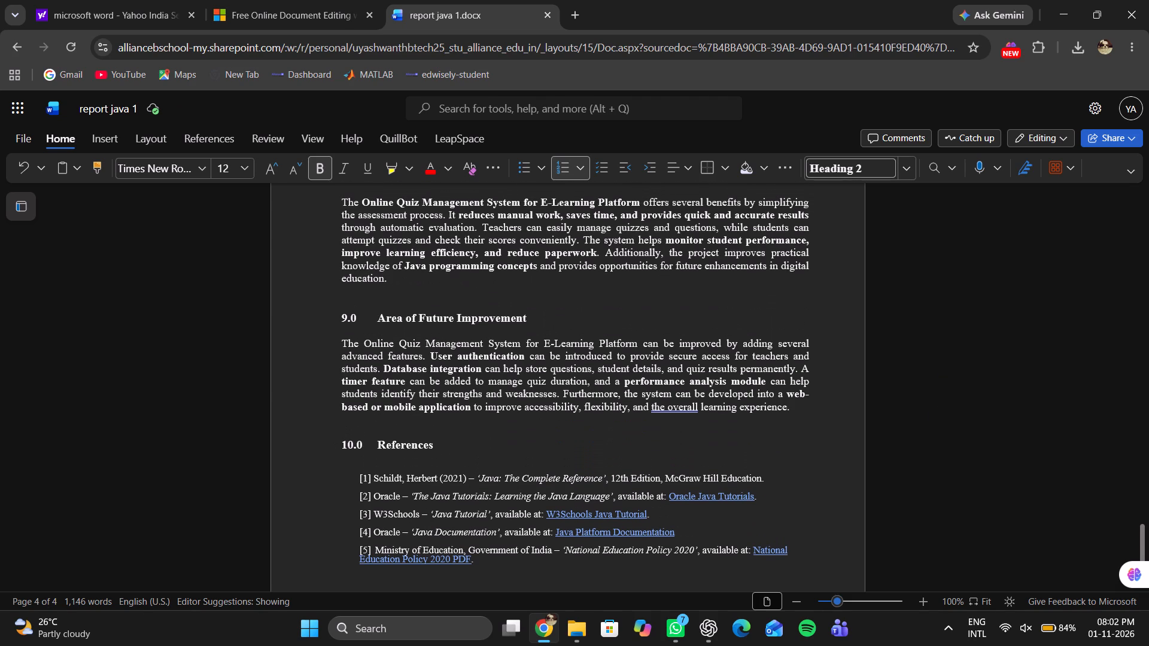
left_click_drag(355, 476, 511, 567)
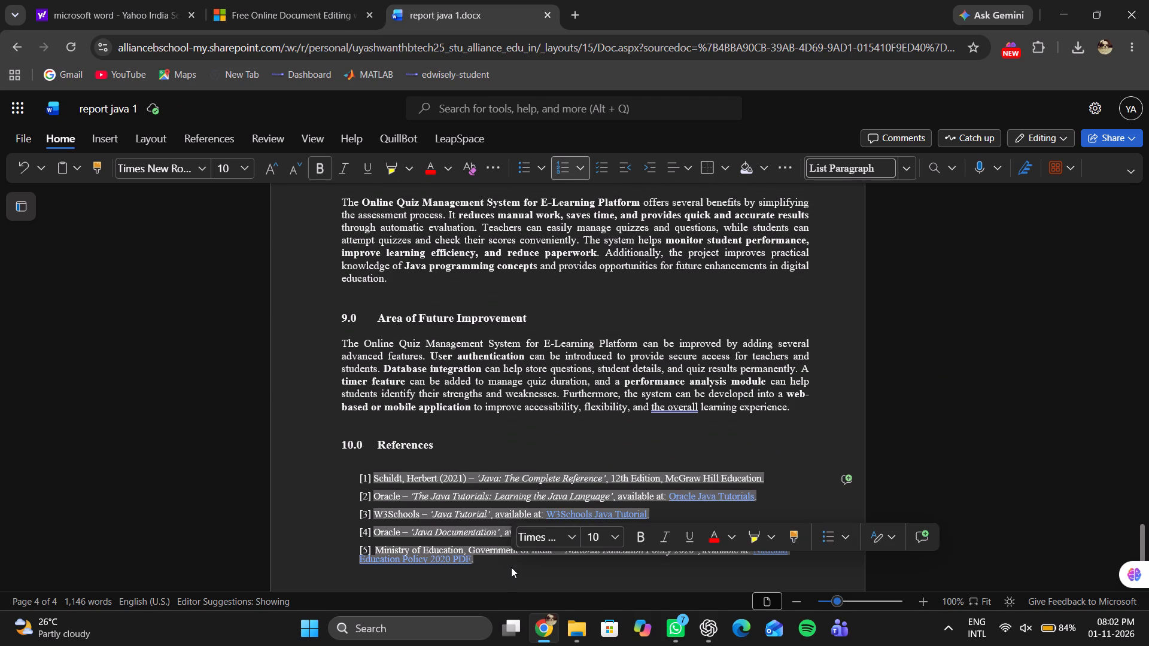
left_click(614, 534)
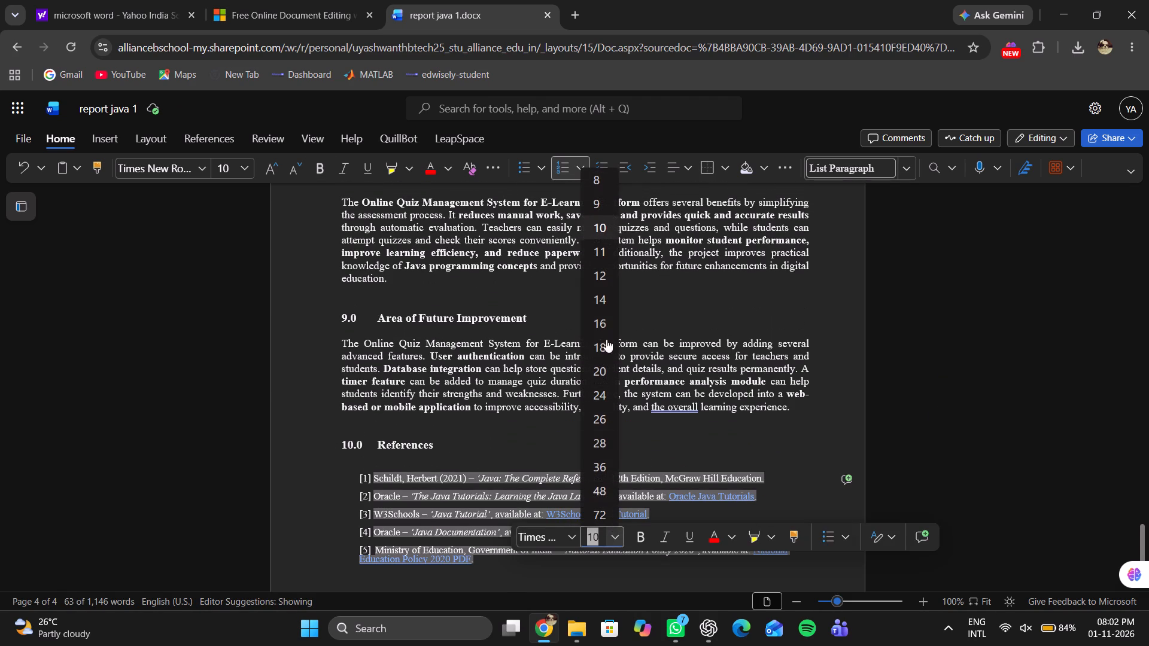
left_click(604, 253)
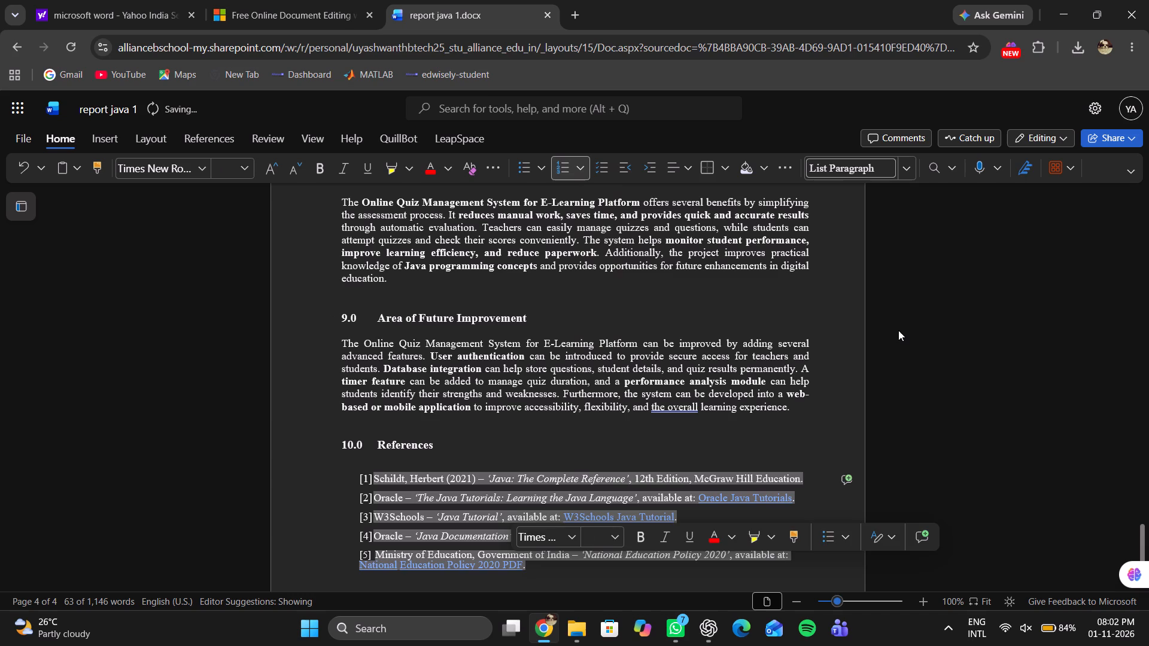
left_click(898, 330)
Reduce the blank gap between the References heading and the first reference entry, leaving no extra heading number.
scroll(898, 330, "down", 1)
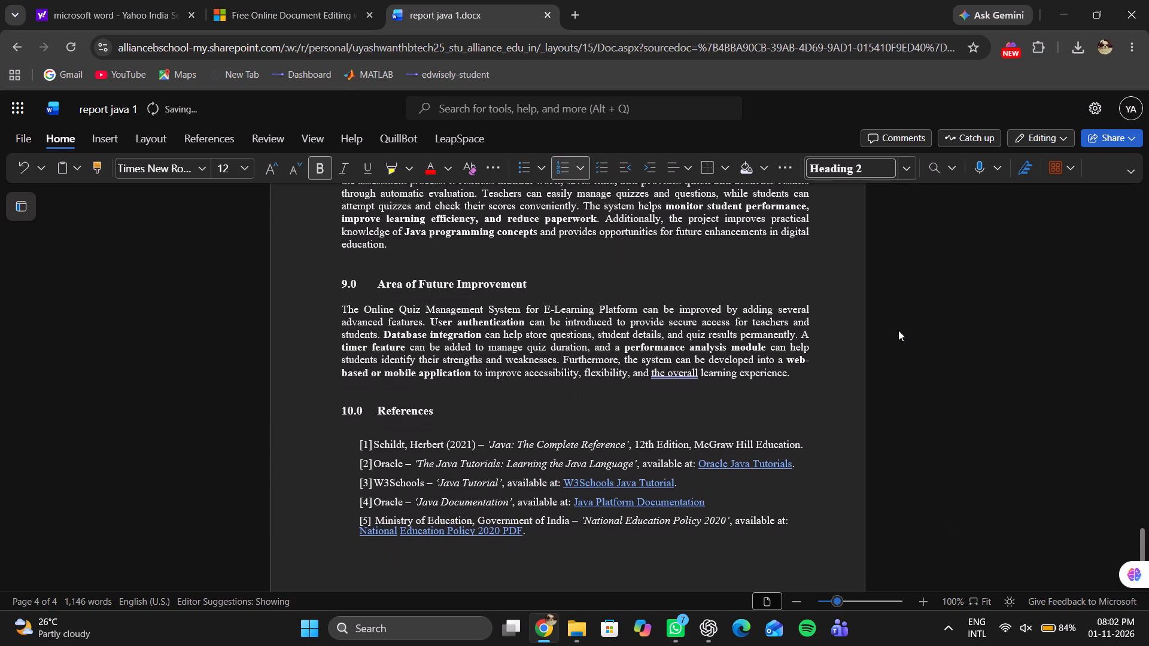
scroll(898, 330, "down", 1)
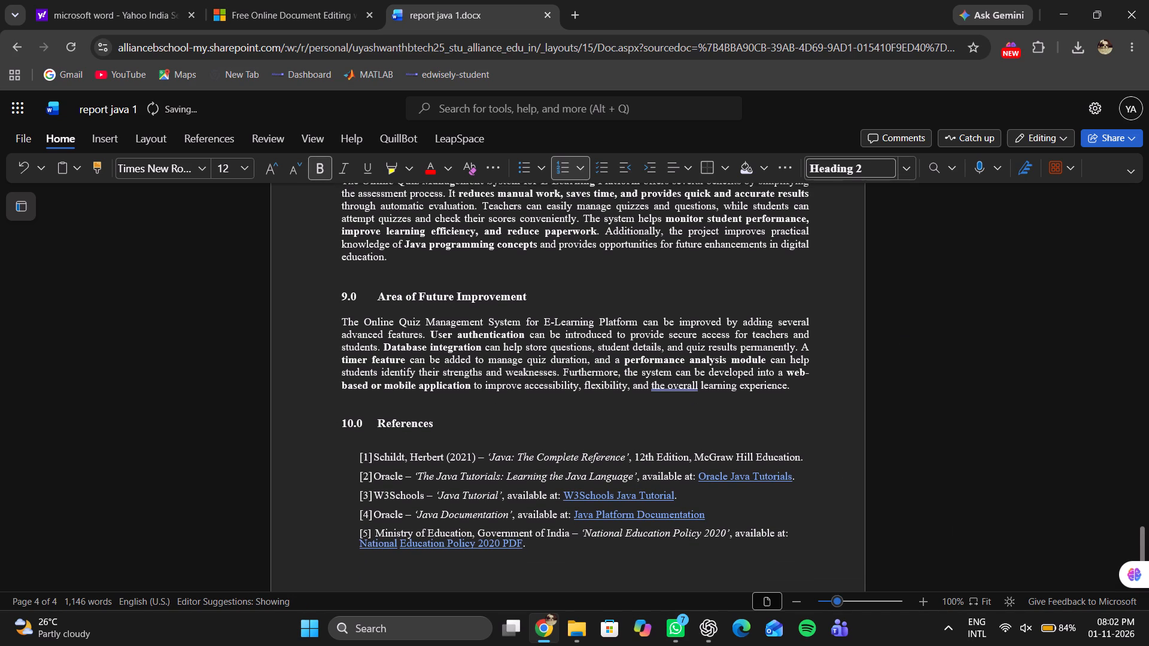
left_click(354, 454)
key("Left")
key("Left")
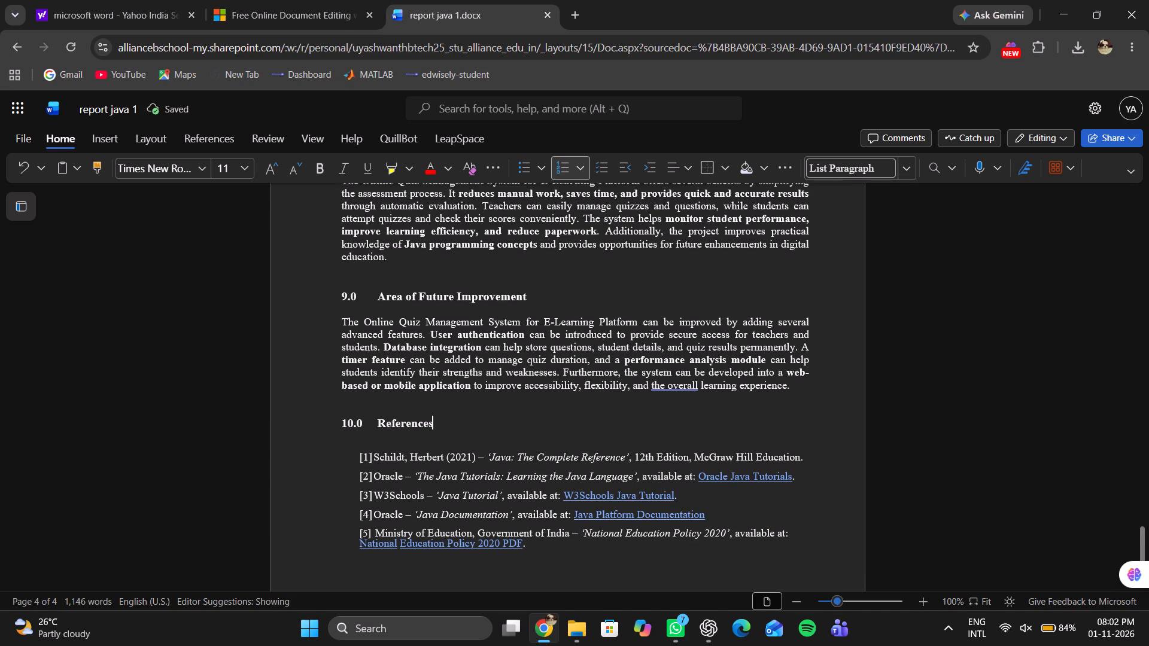
key("Down")
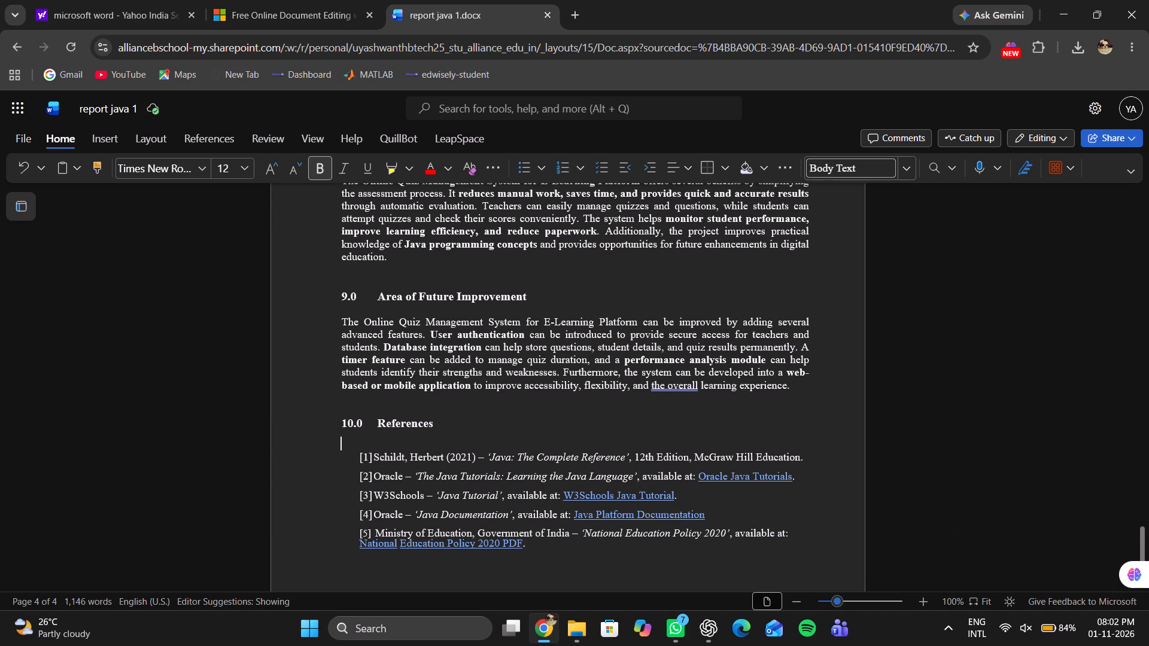
key("BackSpace")
key("Return")
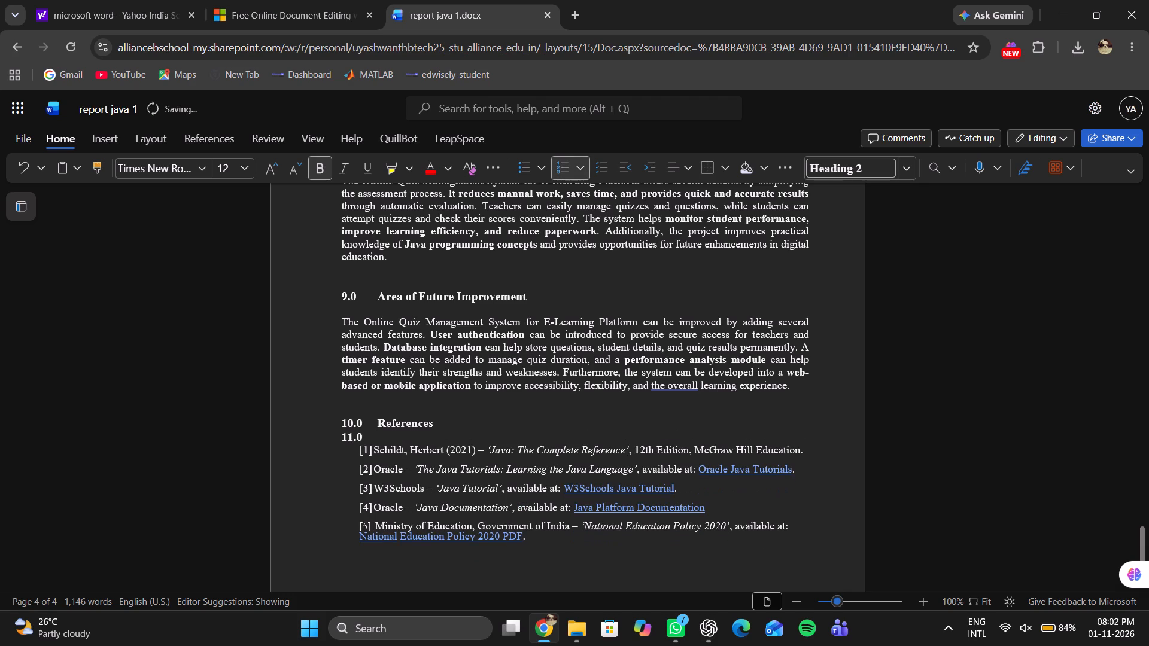
key("BackSpace")
key("BackSpace")
key("BackSpace")
Set the line spacing of the Area of Future Improvement paragraph to 1.15.
scroll(352, 476, "up", 1)
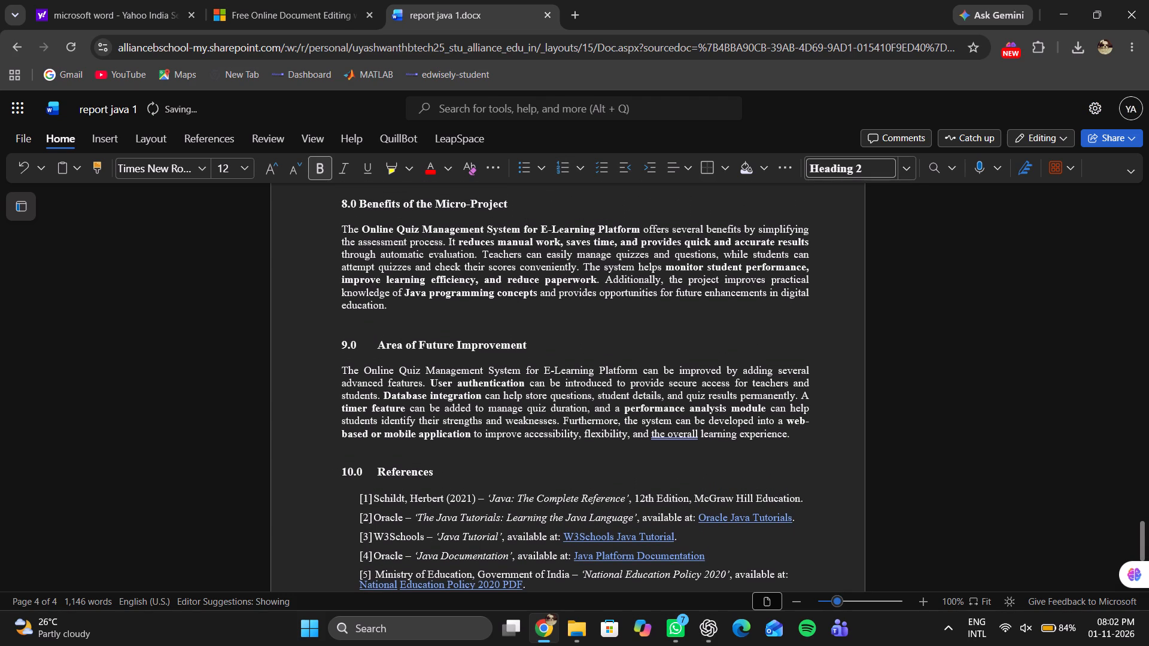
left_click_drag(336, 364, 802, 434)
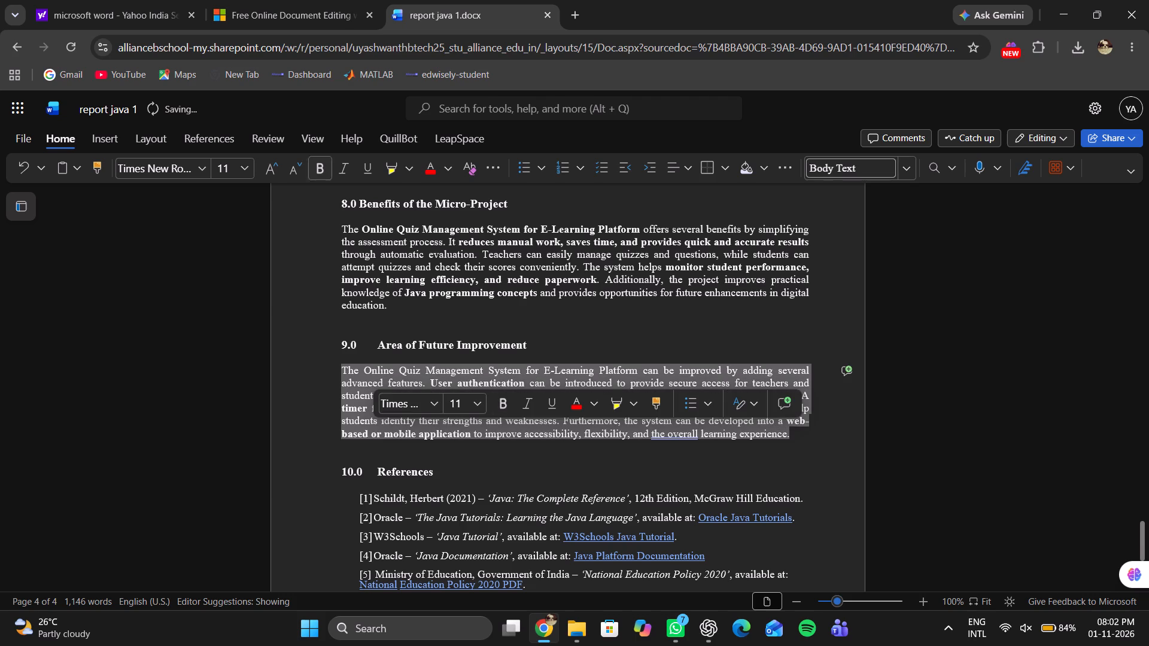
left_click(788, 158)
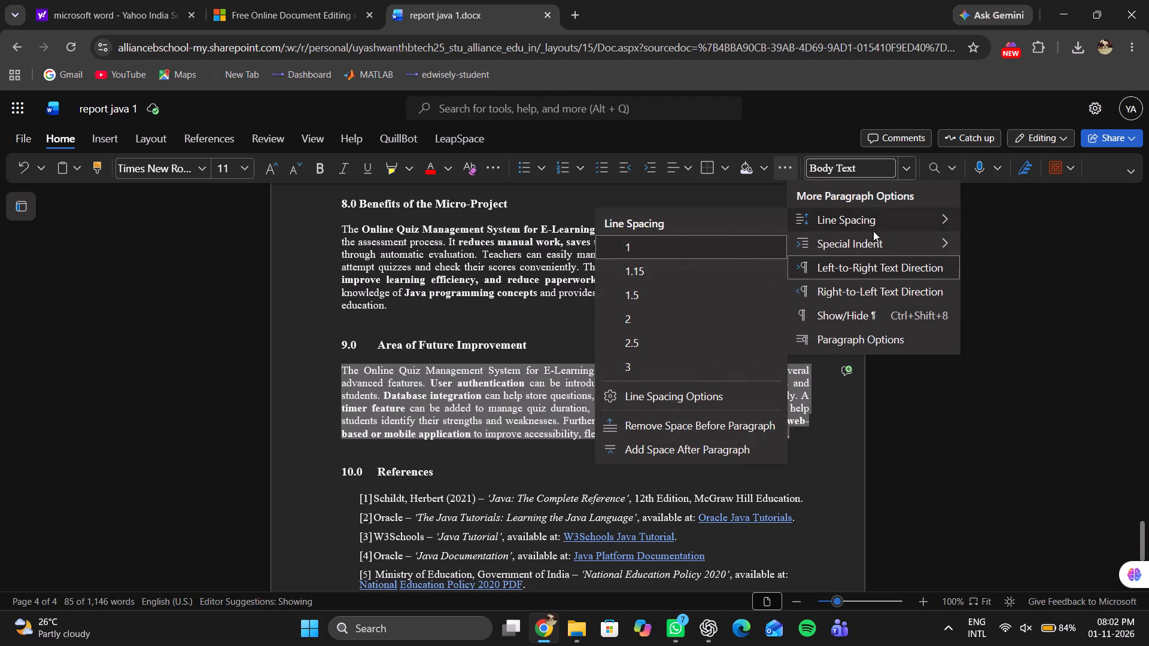
left_click(729, 267)
left_click(882, 312)
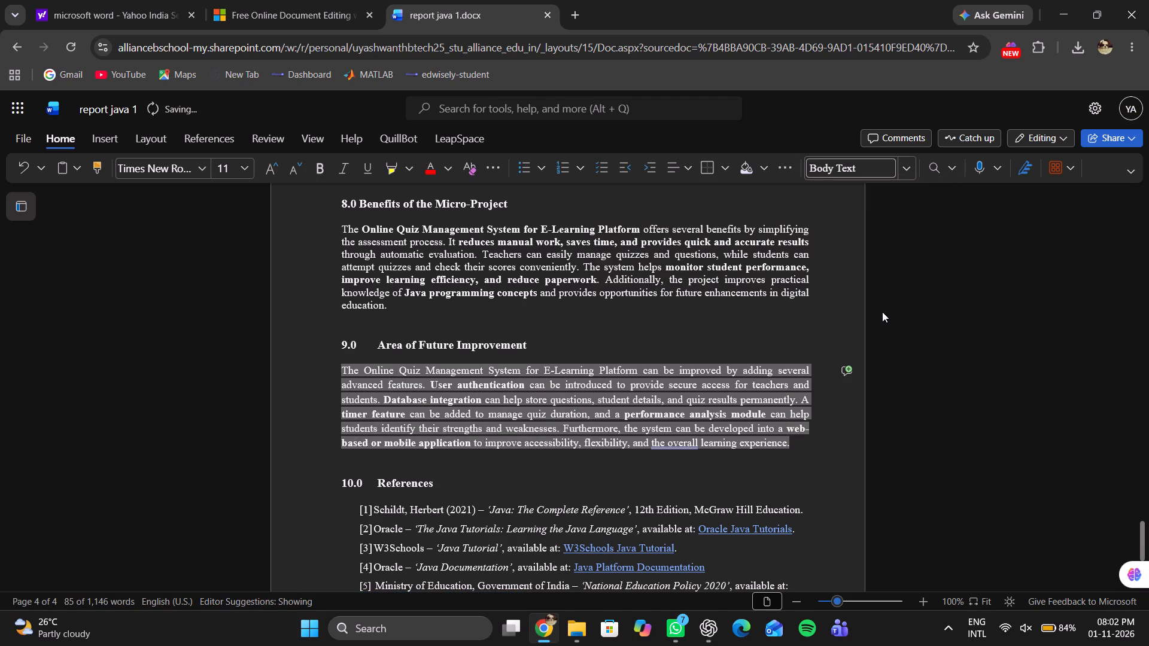
Delete the extra blank line between the Benefits of the Micro-Project paragraph and the Area of Future Improvement heading.
scroll(685, 348, "up", 1)
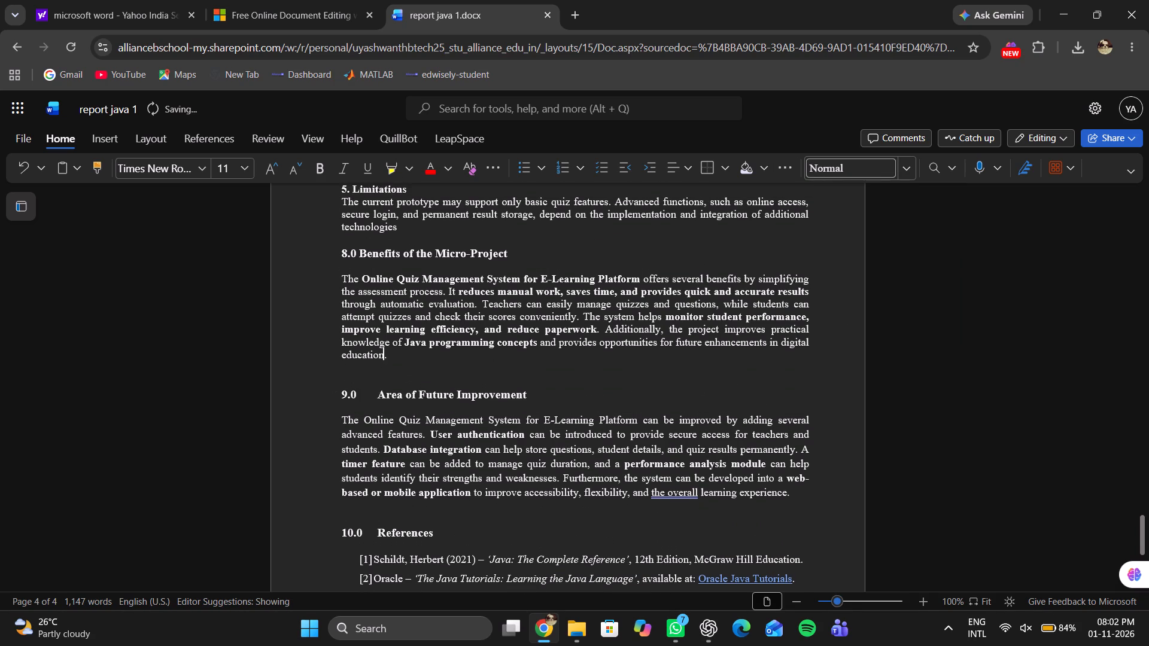
key("Down")
key("BackSpace")
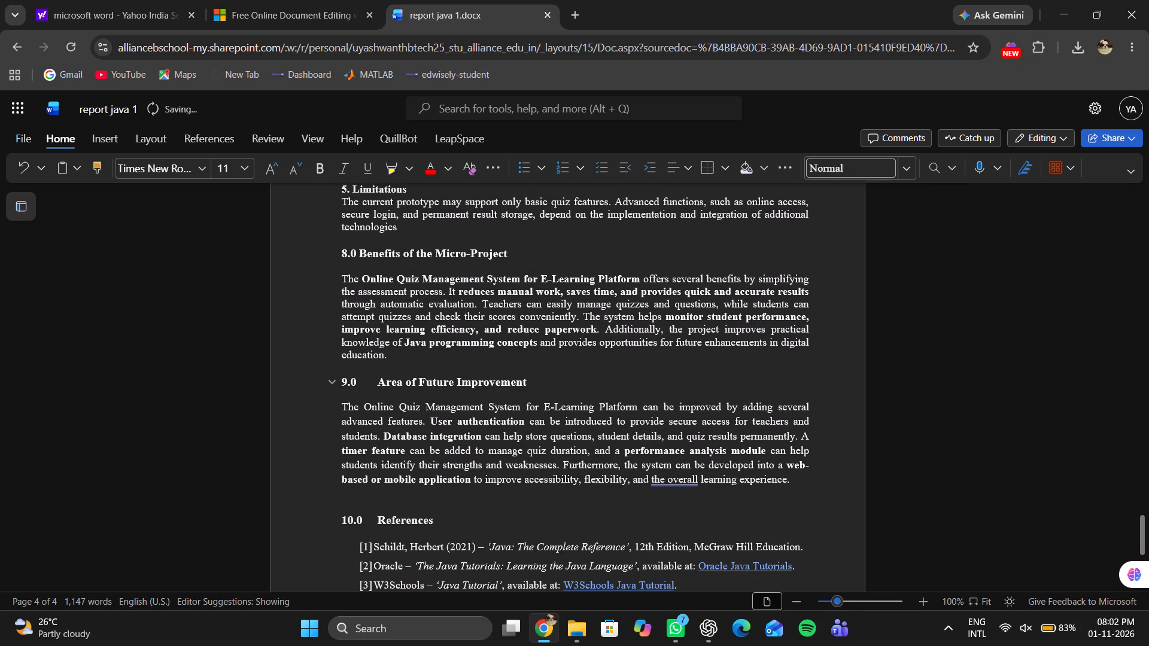
key("Down")
Set the line spacing of the Benefits of the Micro-Project paragraph to 1.15.
scroll(376, 396, "up", 1)
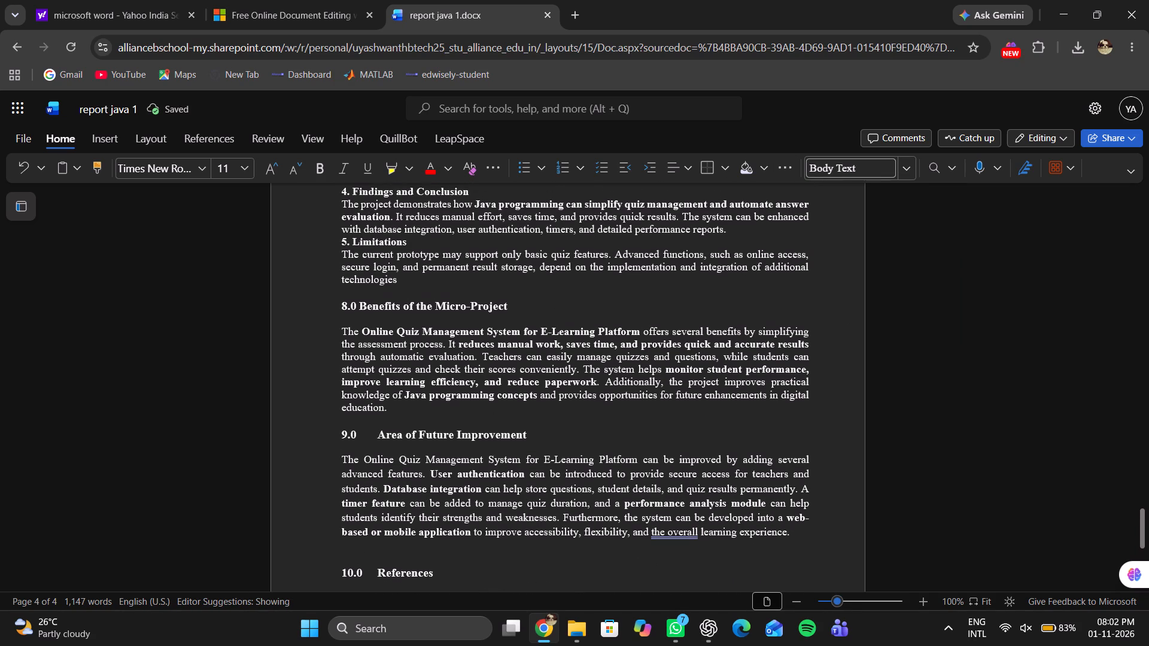
left_click_drag(335, 324, 393, 407)
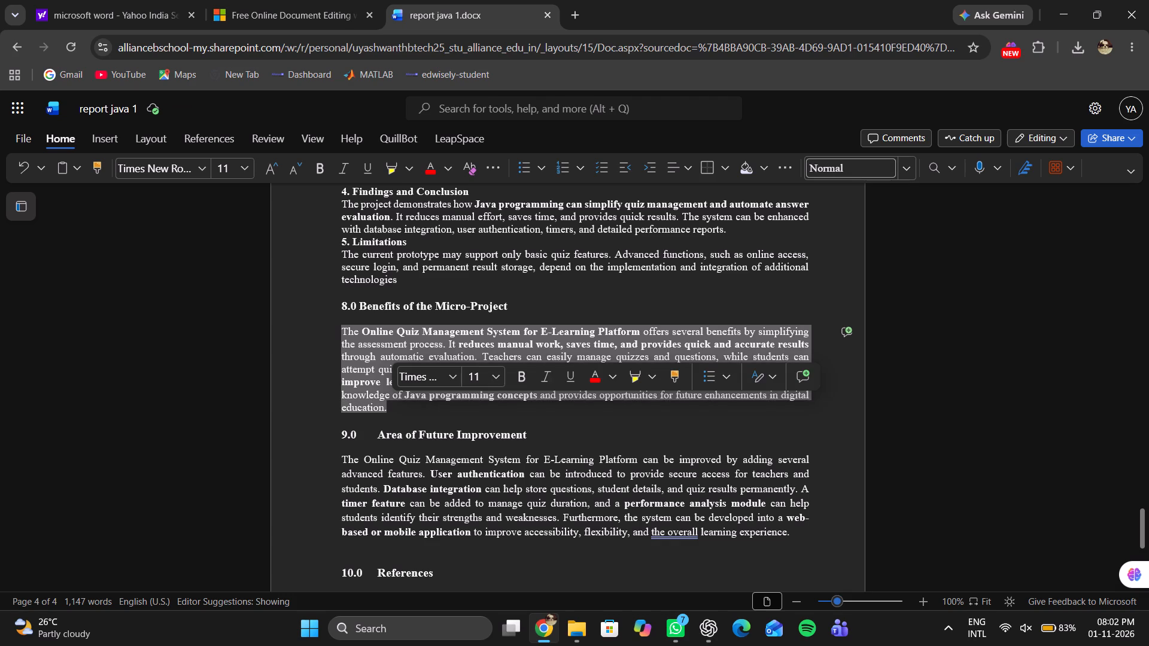
left_click(788, 162)
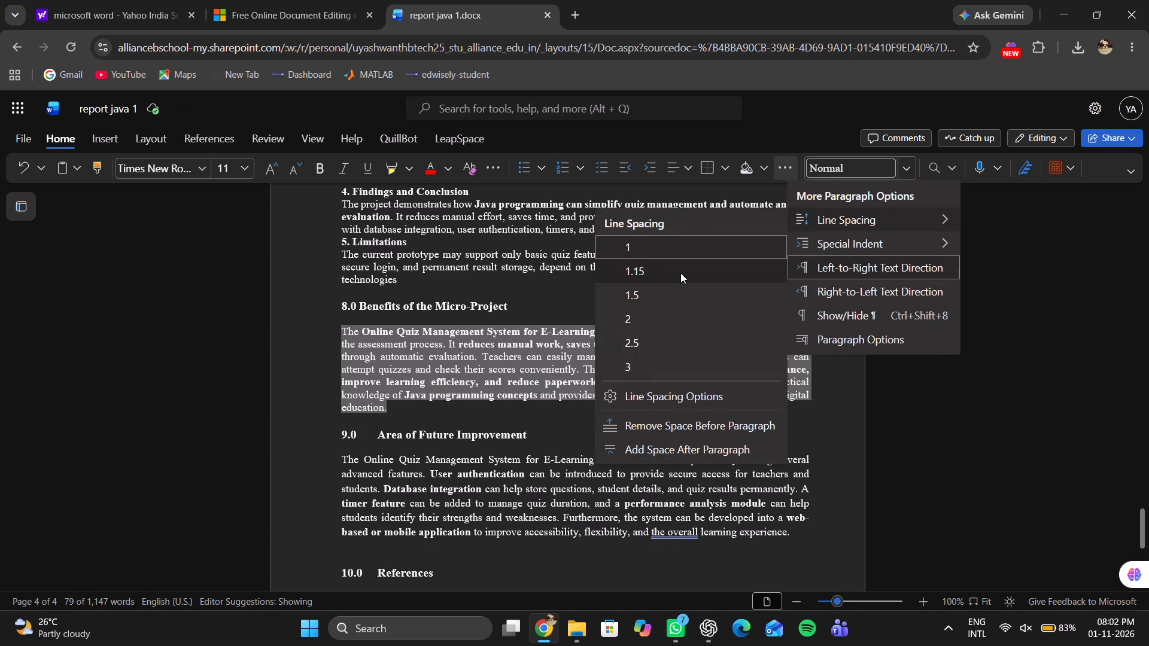
left_click(679, 273)
left_click(921, 310)
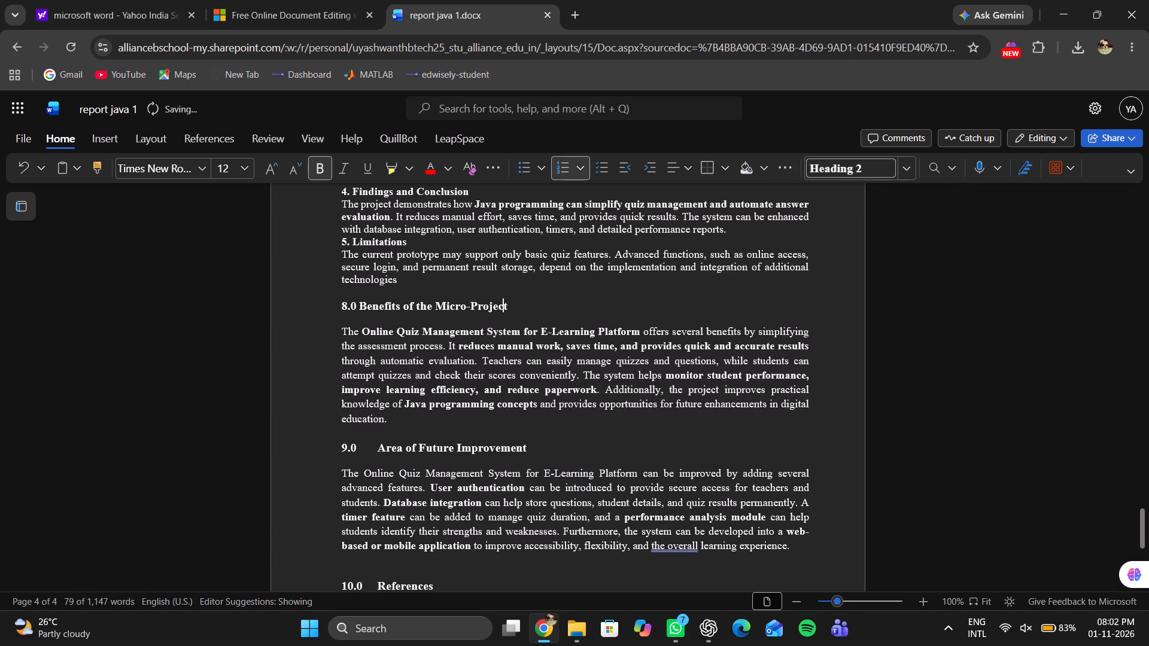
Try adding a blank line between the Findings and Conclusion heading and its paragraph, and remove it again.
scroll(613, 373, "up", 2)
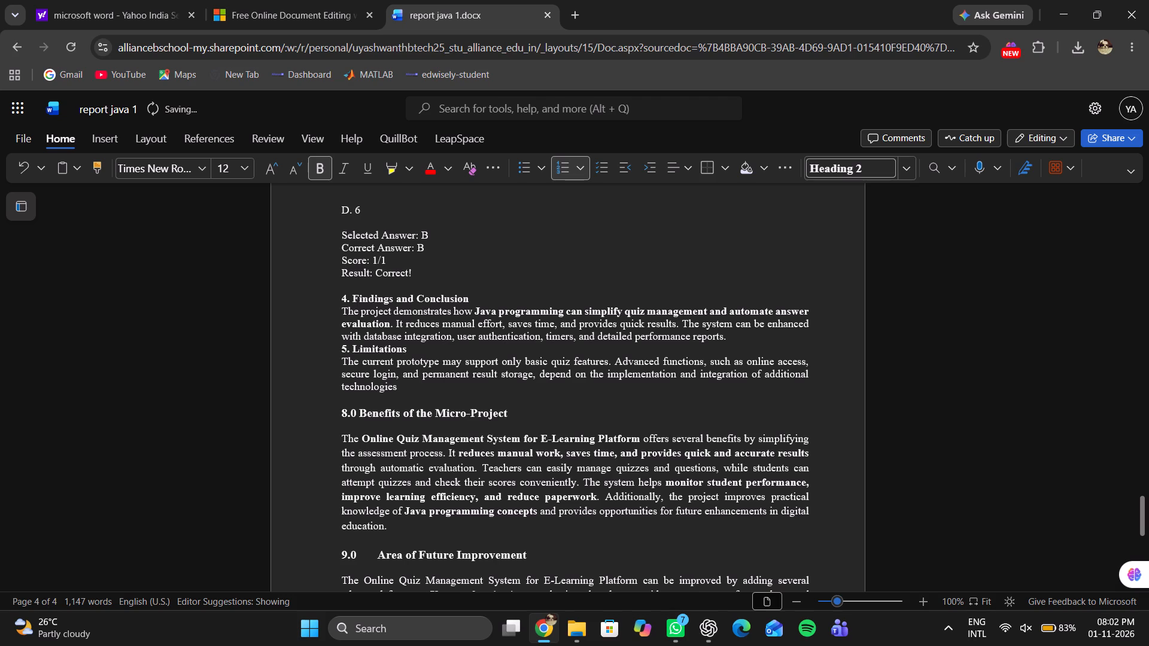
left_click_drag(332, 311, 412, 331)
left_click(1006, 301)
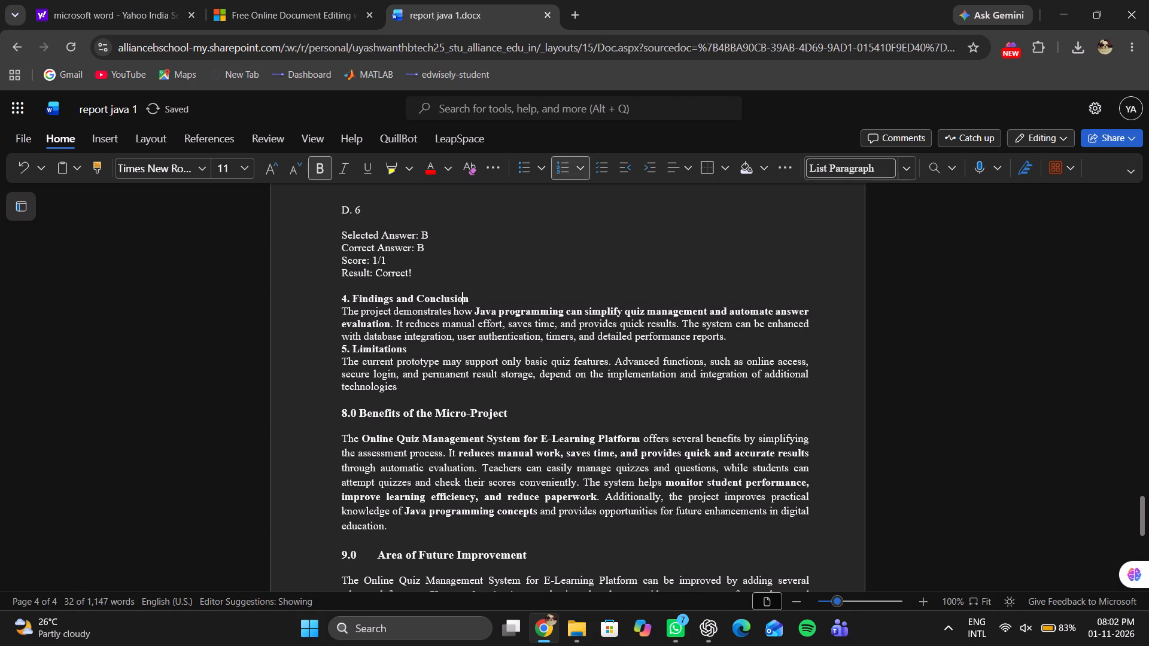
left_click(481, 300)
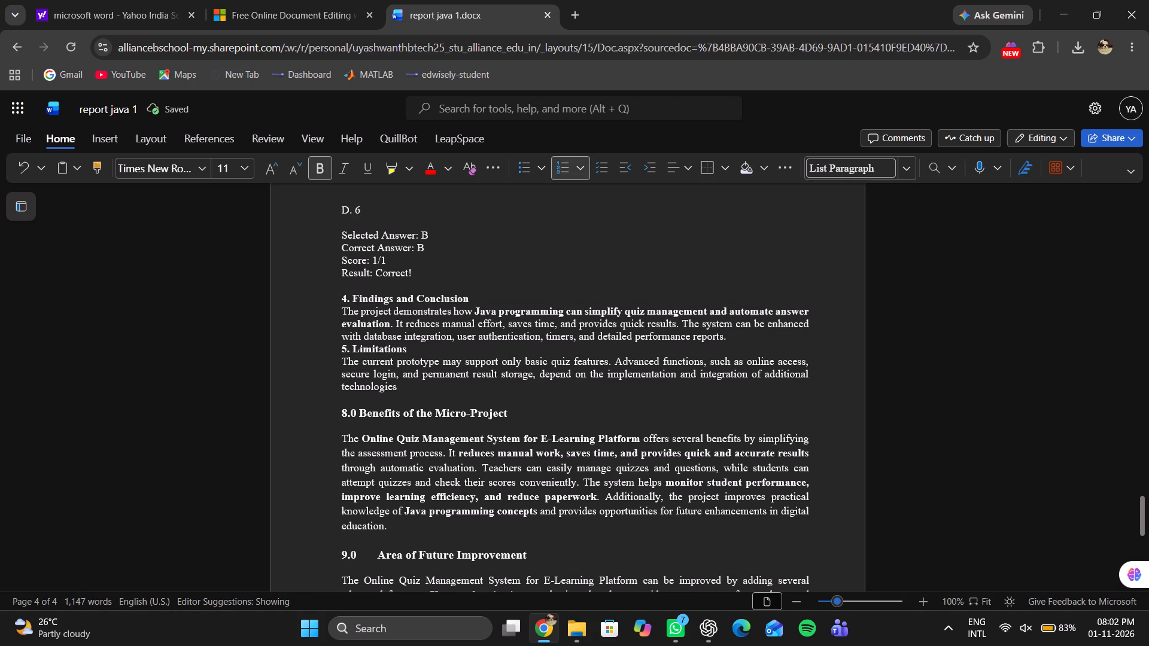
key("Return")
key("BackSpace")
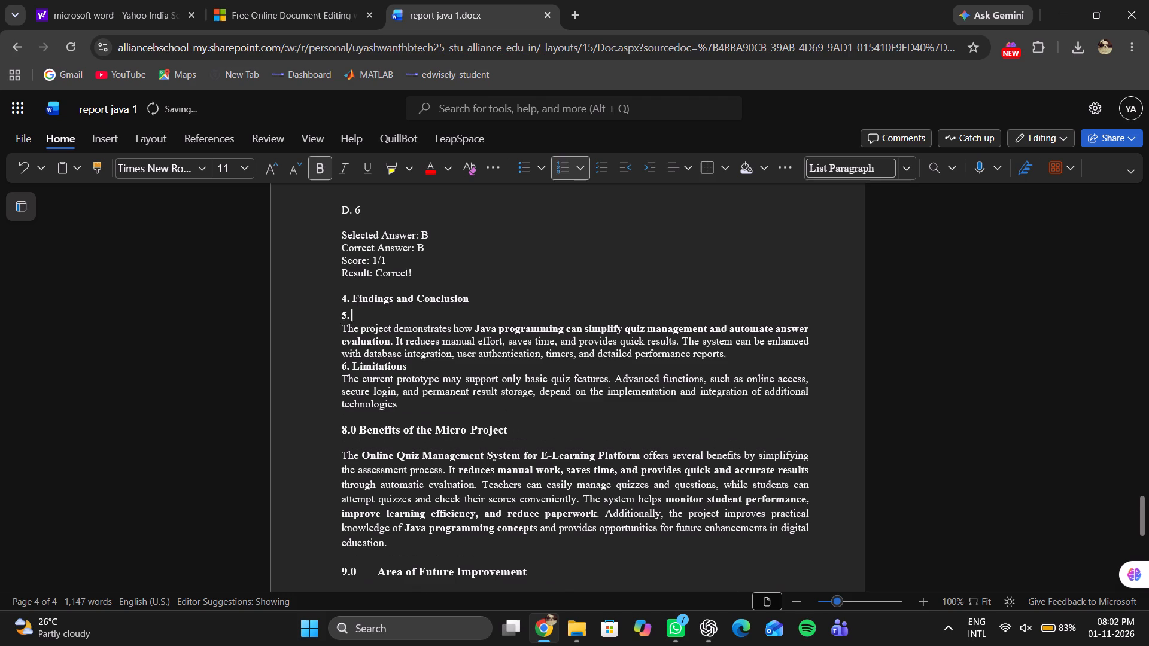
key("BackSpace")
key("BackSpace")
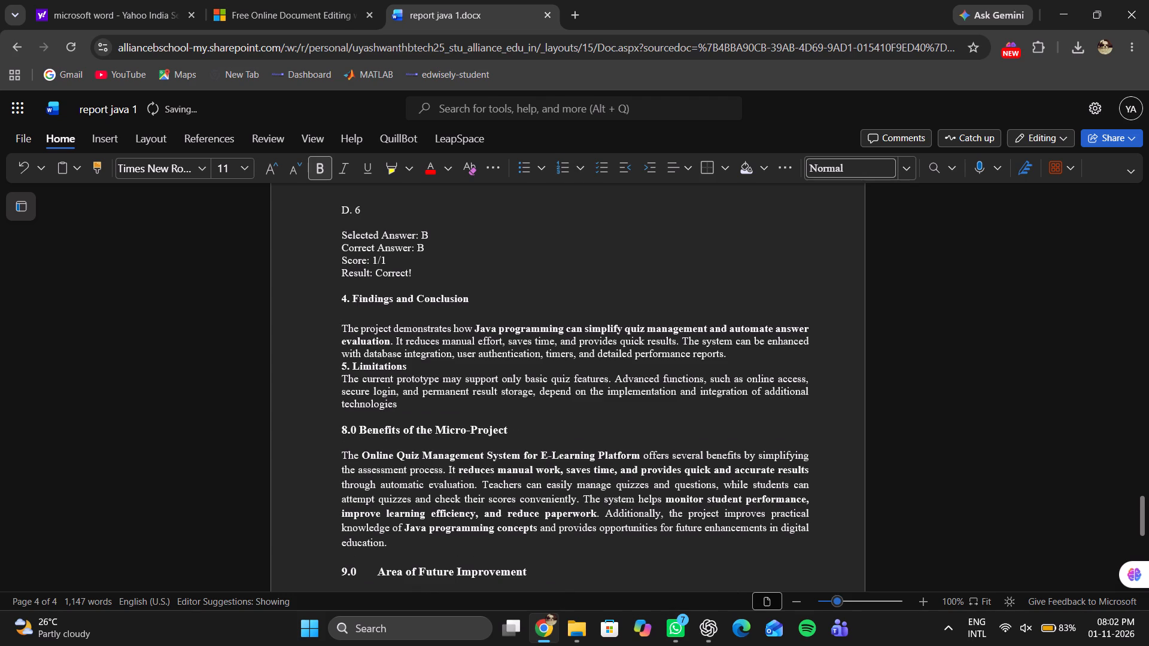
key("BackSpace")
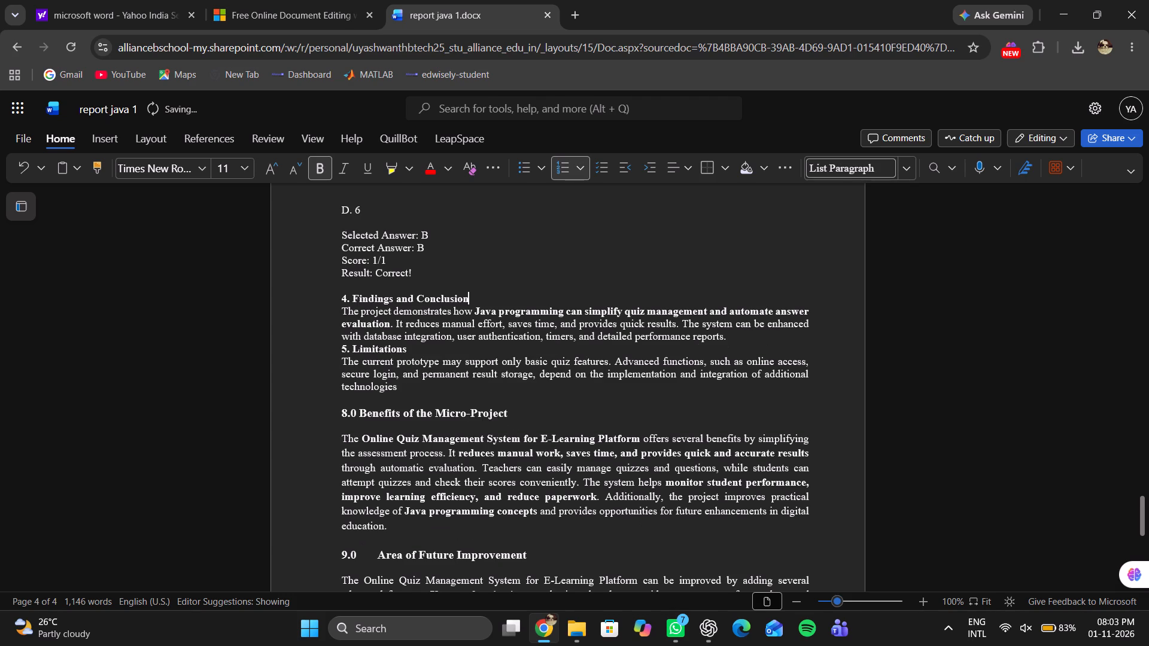
Insert a blank line between the Findings and Conclusion paragraph and the Limitations heading.
left_click(743, 345)
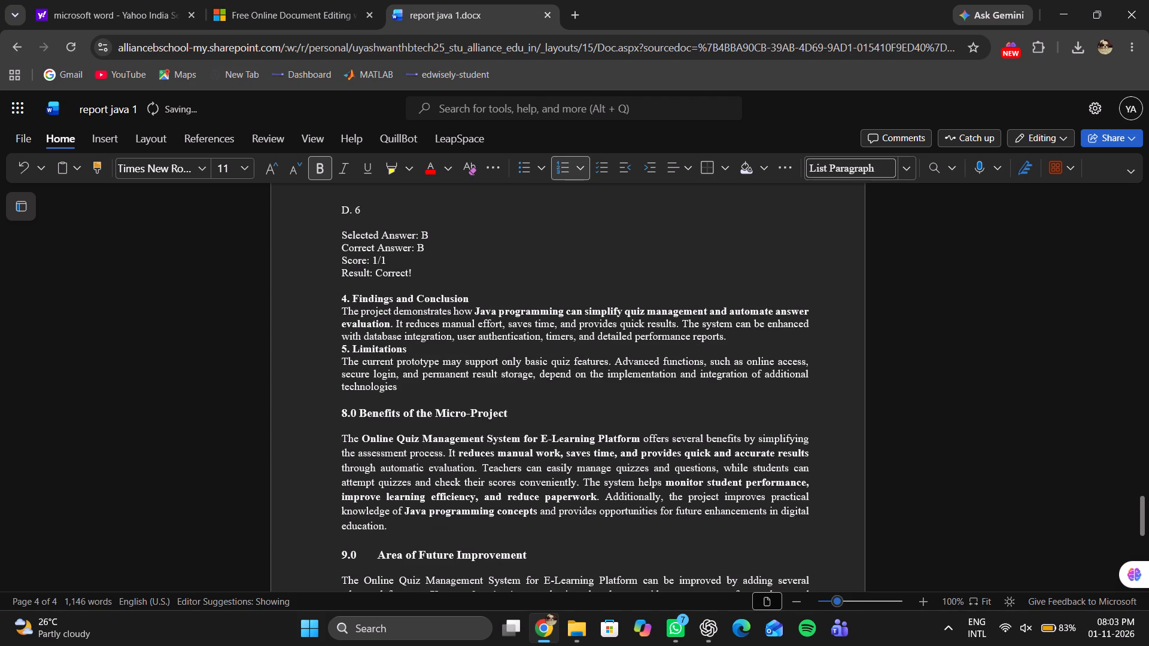
left_click(744, 337)
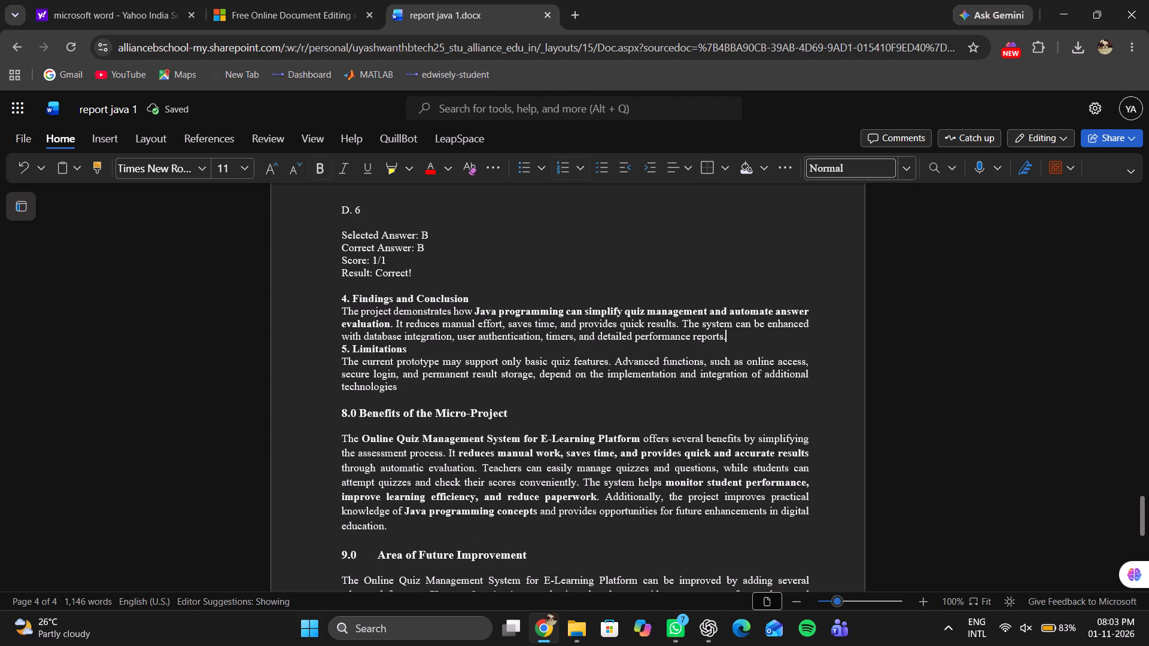
key("Return")
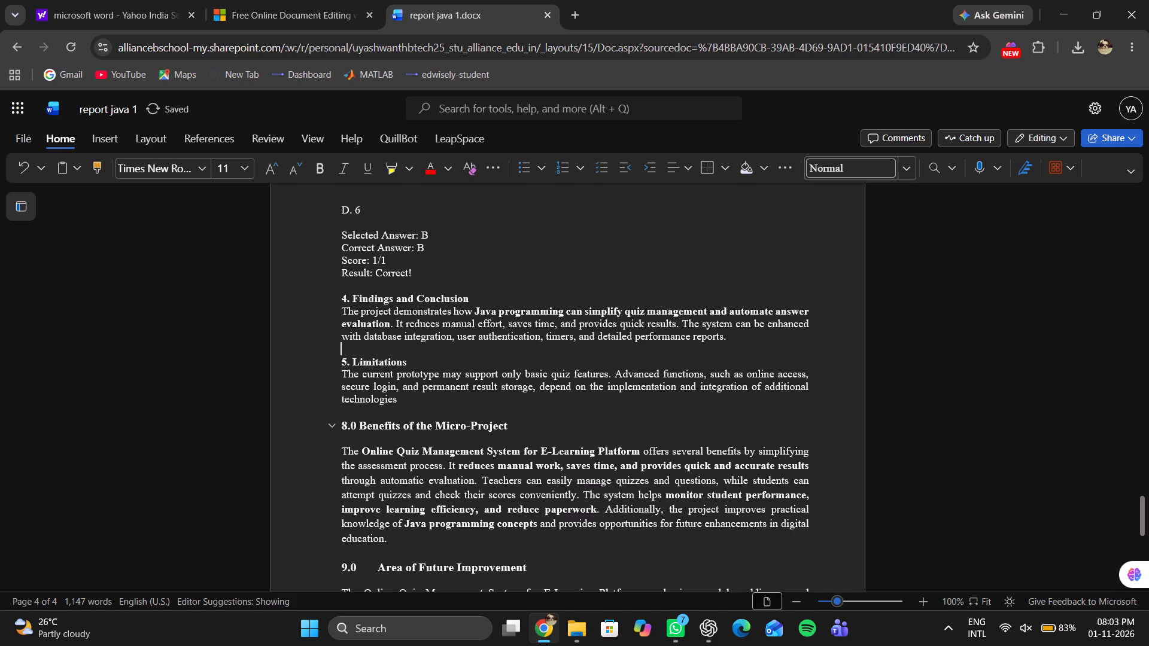
Set the line spacing of the Limitations heading and its paragraph to 1.15.
scroll(357, 383, "up", 1)
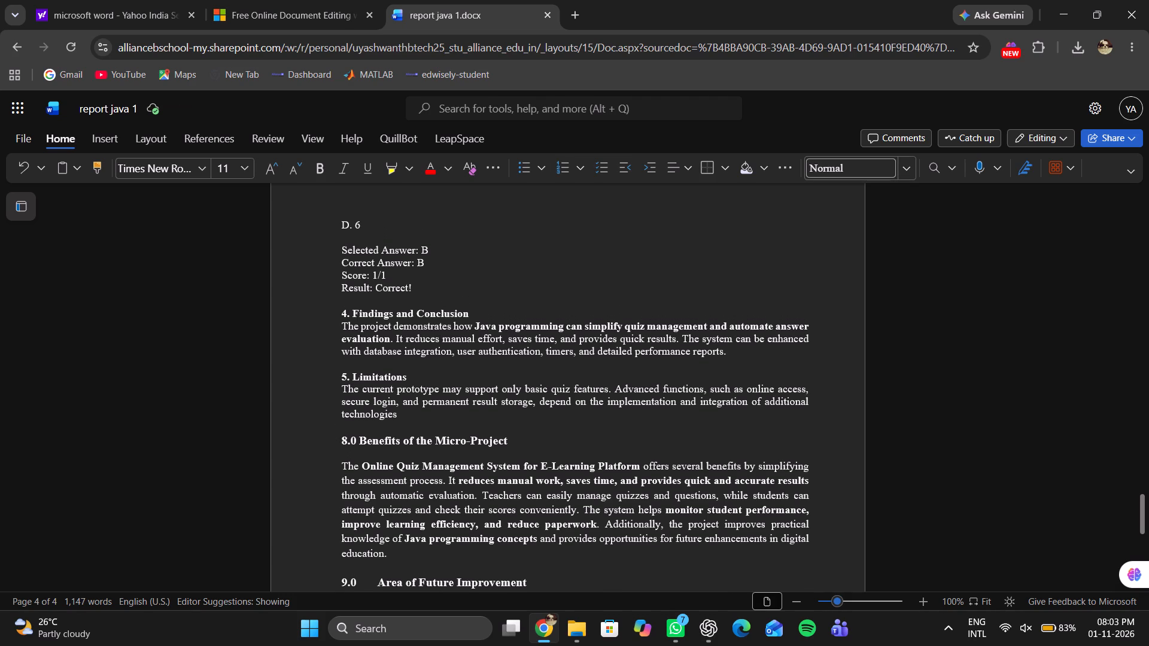
left_click_drag(336, 375, 405, 419)
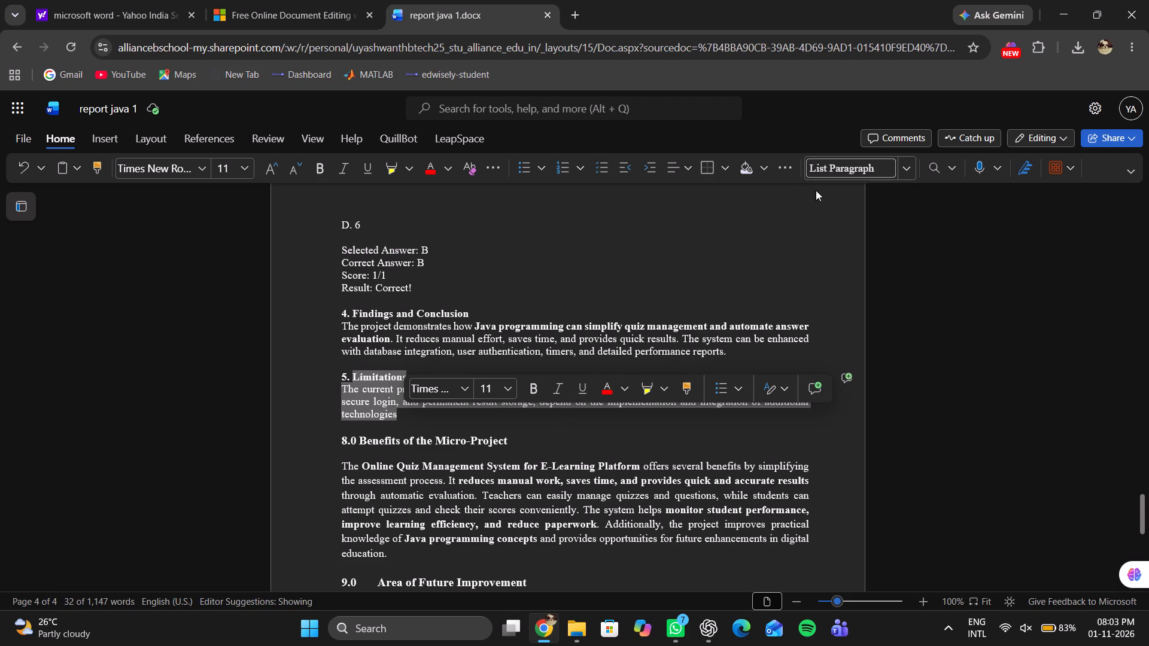
left_click(785, 169)
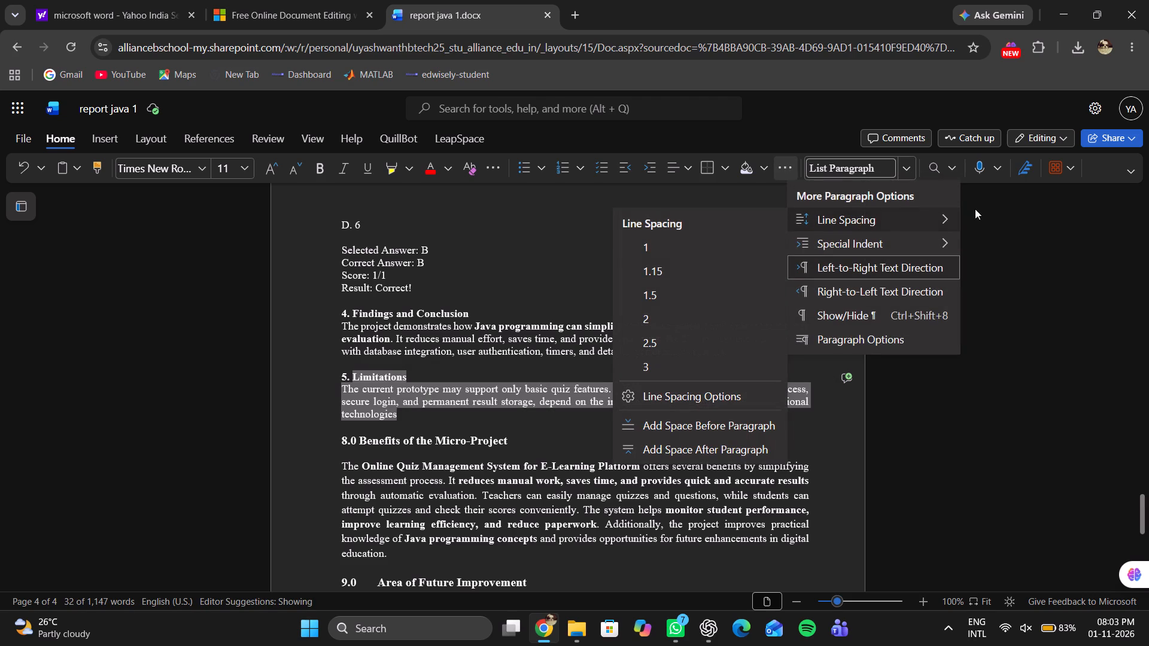
left_click(727, 275)
left_click(911, 312)
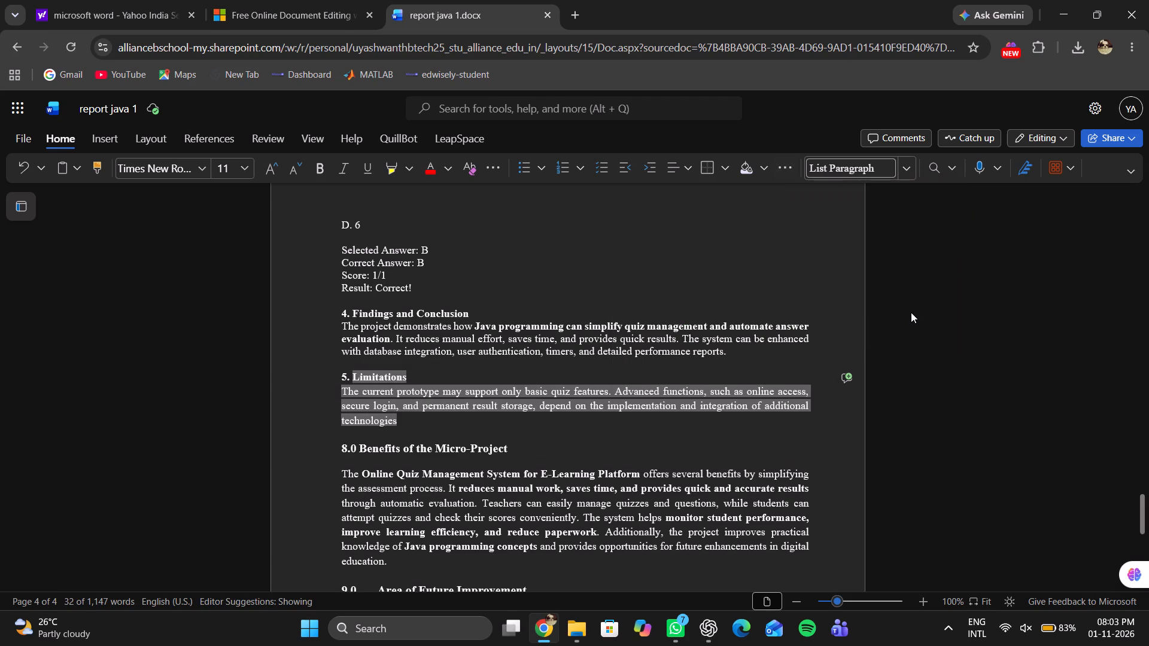
Set the line spacing of the Findings and Conclusion heading and its paragraph to 1.15.
scroll(660, 359, "up", 1)
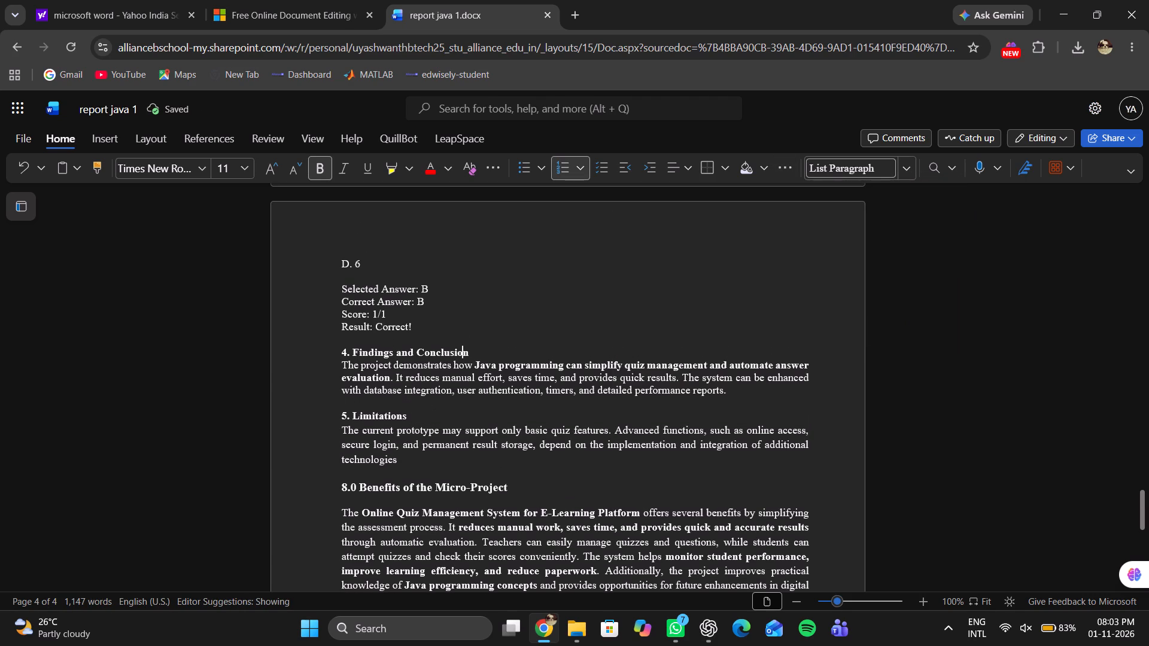
left_click_drag(326, 354, 772, 398)
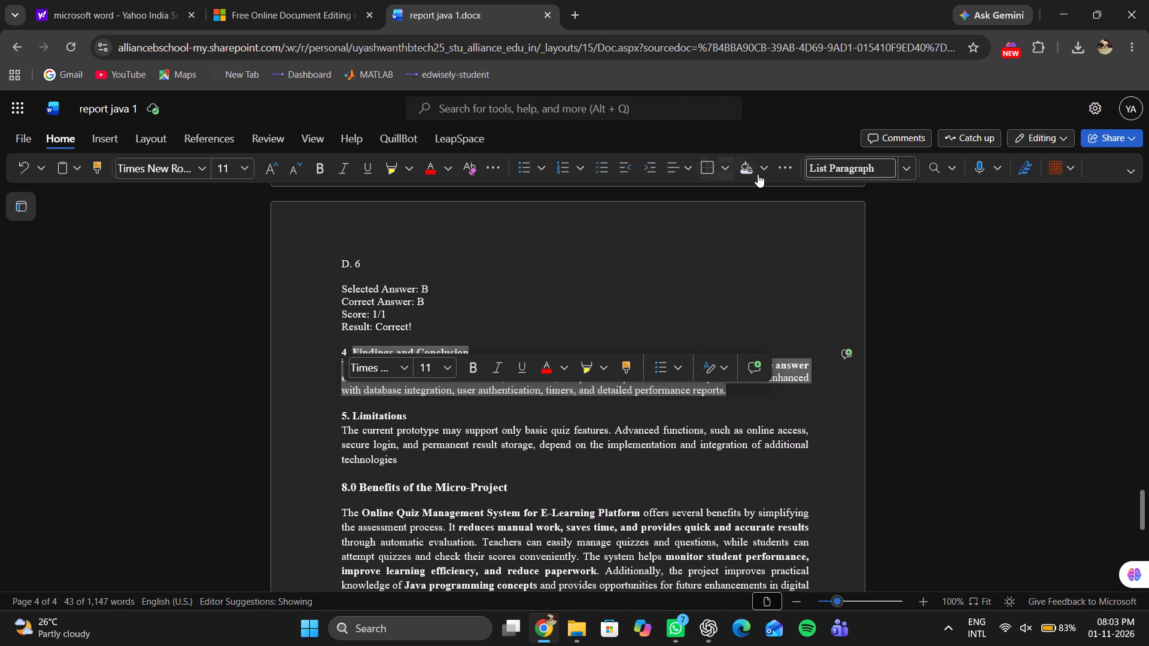
left_click(783, 173)
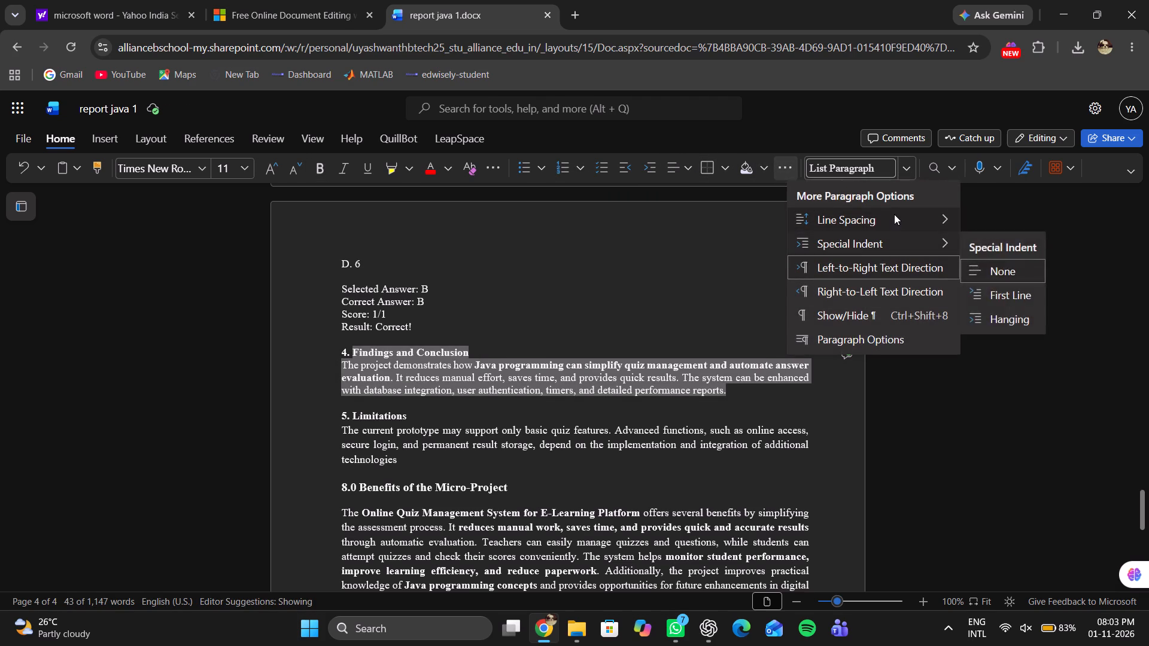
left_click(737, 267)
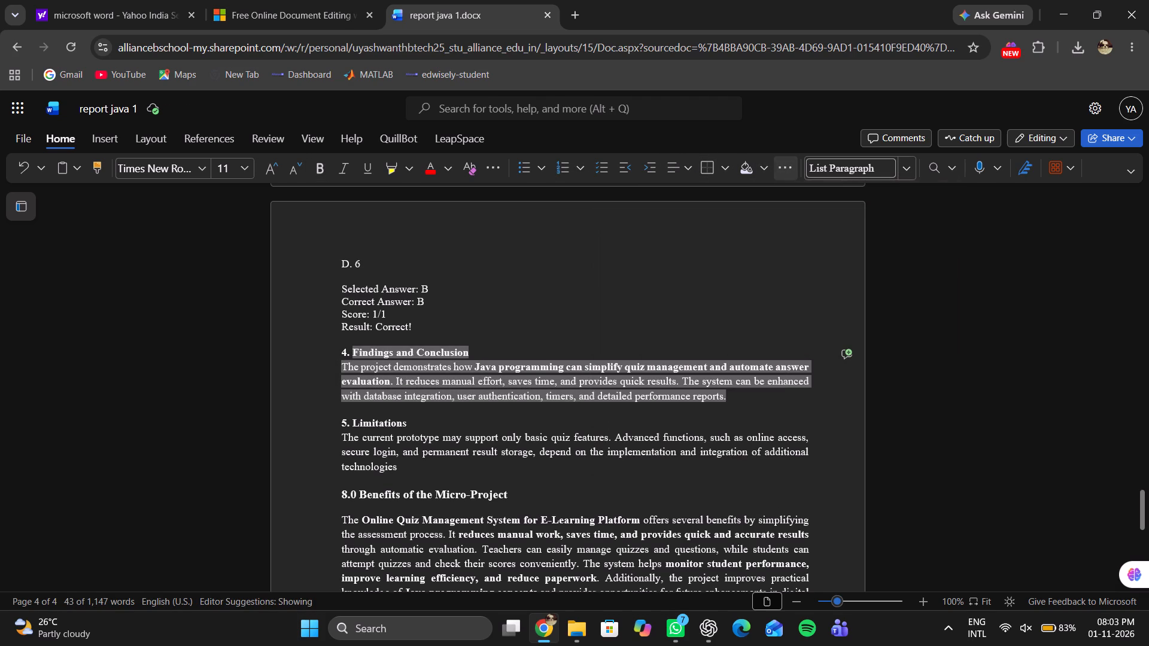
left_click(1025, 298)
Examine the layout of the System Architecture diagram and the Sample Quiz Output, including where the quiz options split across pages.
scroll(816, 303, "up", 1)
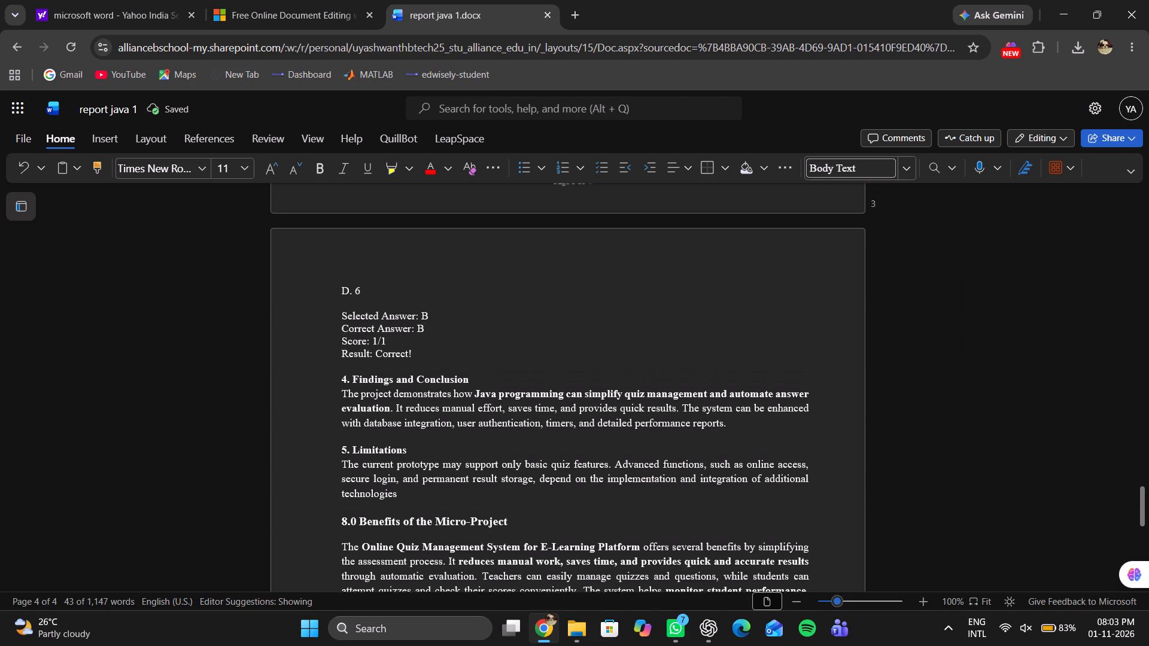
scroll(816, 303, "up", 4)
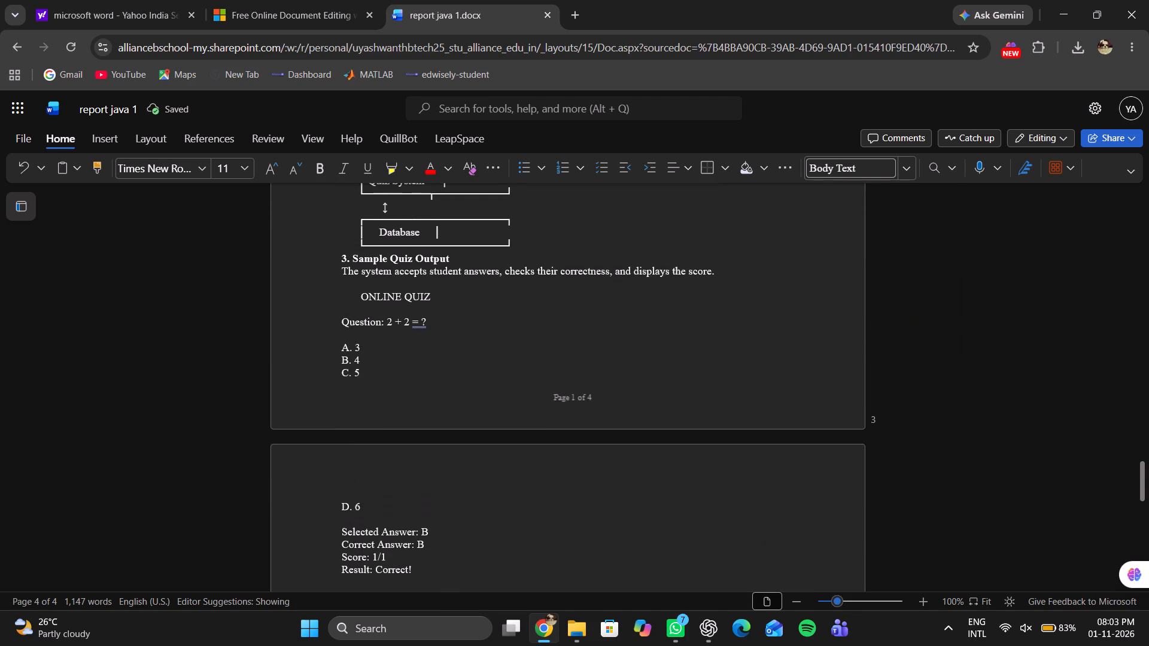
scroll(816, 303, "up", 1)
scroll(606, 398, "up", 1)
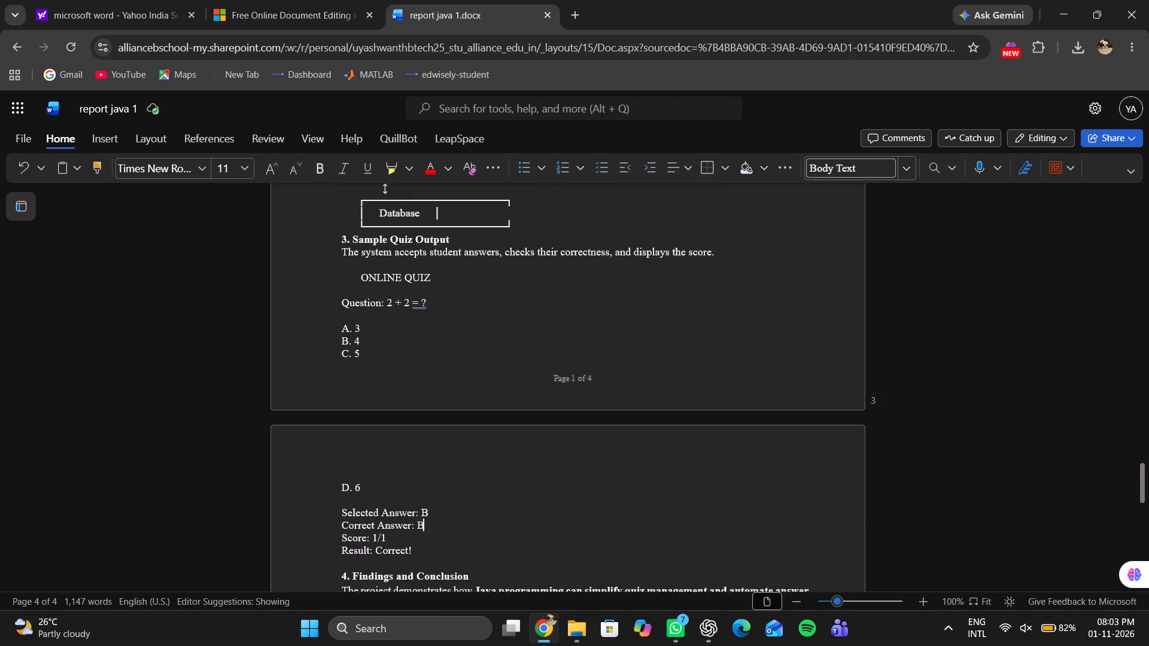
scroll(606, 398, "up", 2)
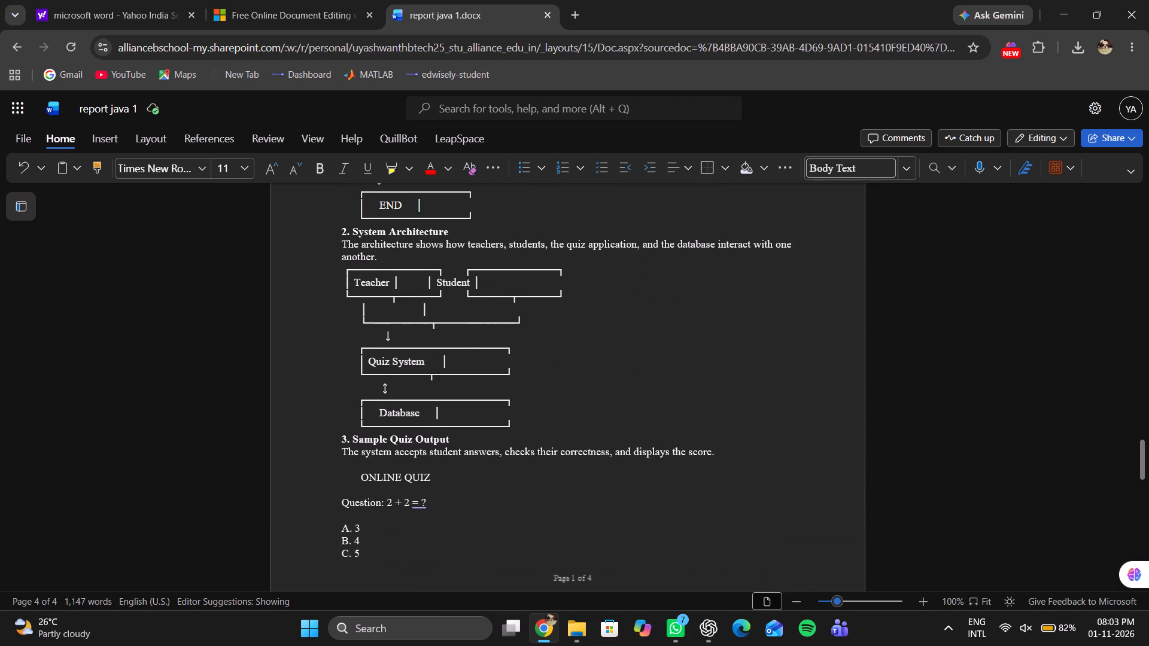
scroll(606, 398, "down", 1)
scroll(606, 398, "up", 1)
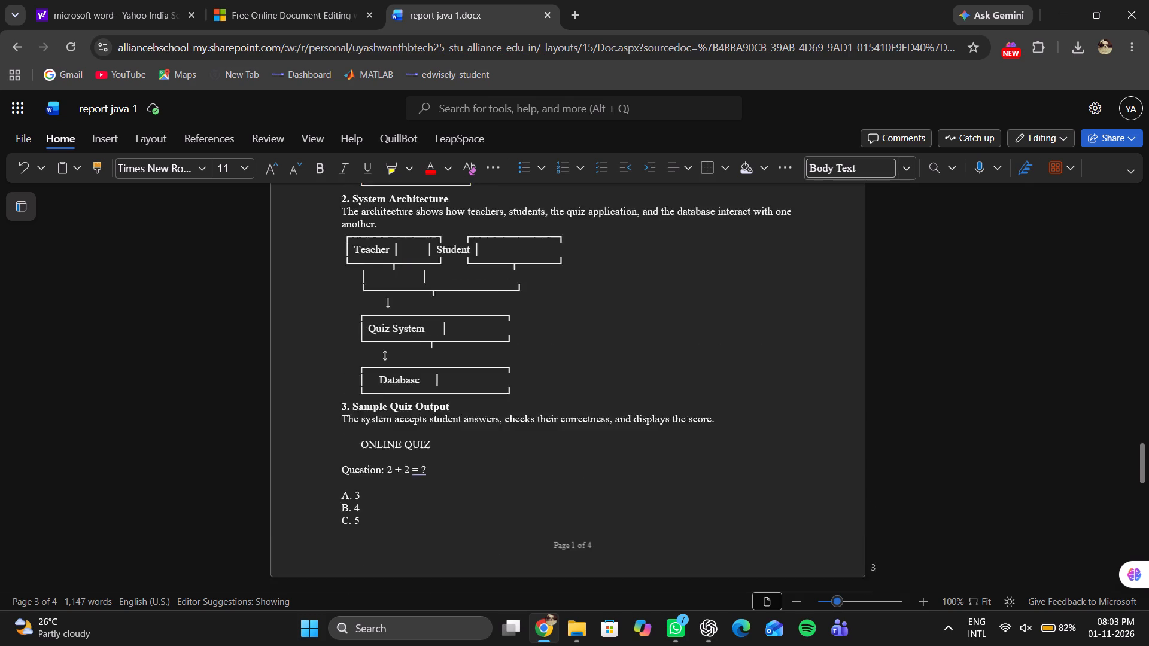
scroll(606, 398, "up", 1)
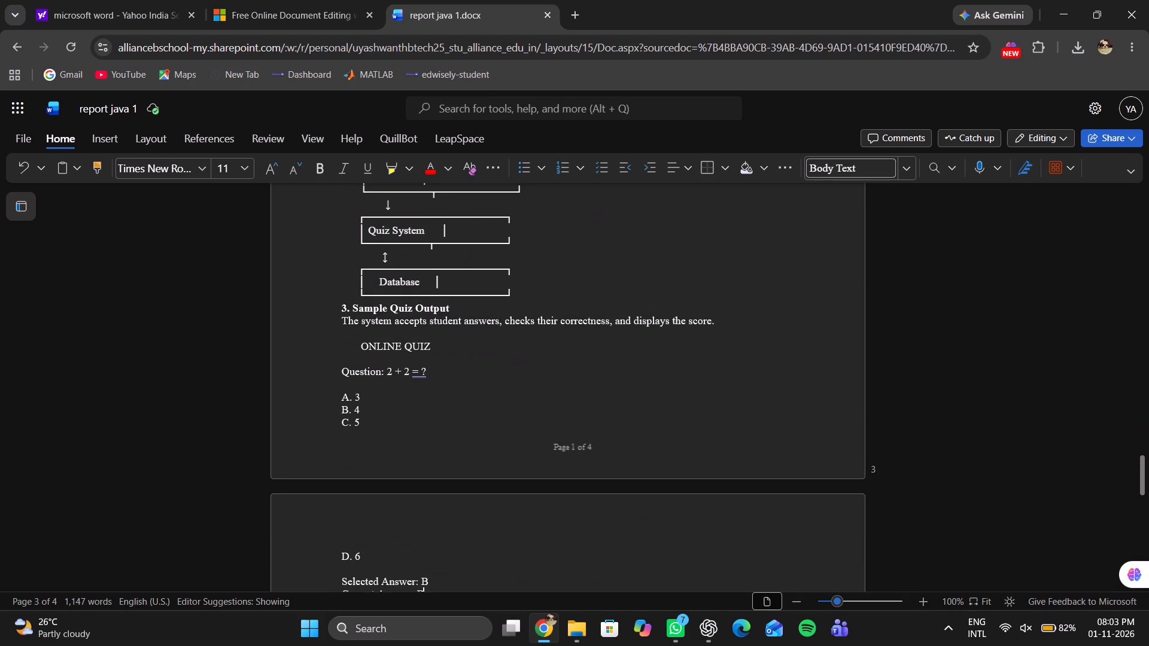
scroll(606, 398, "up", 1)
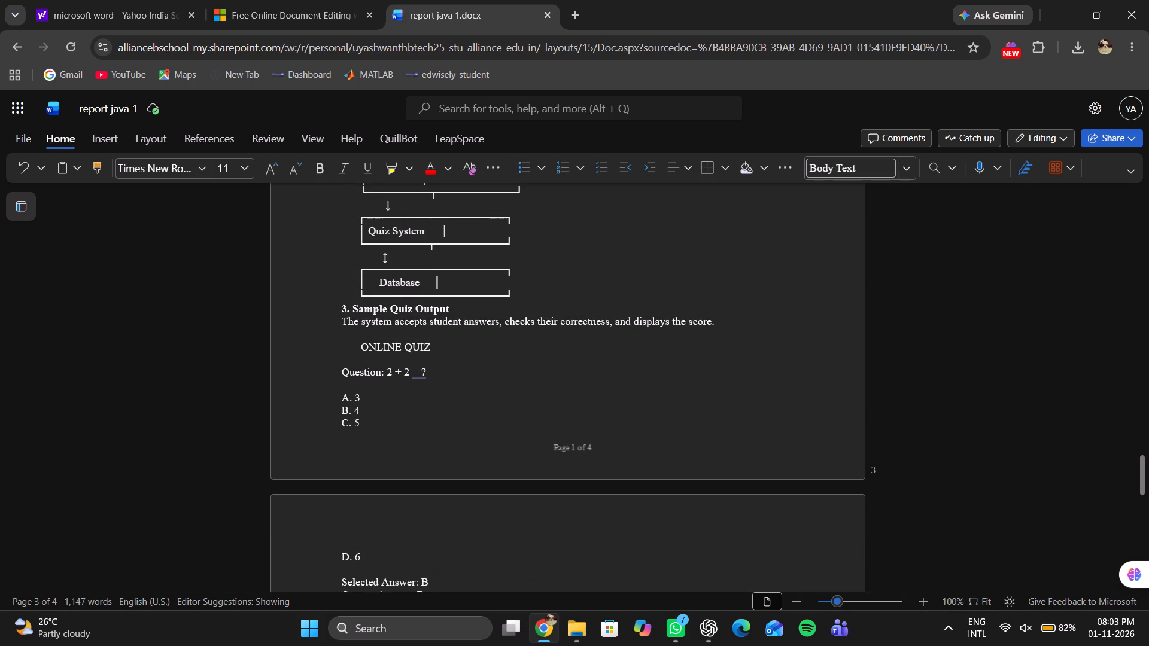
Insert 12 empty lines after the Database box of the architecture diagram so the Sample Quiz Output section starts on the next page.
left_click(524, 294)
key("Return")
key("Return")
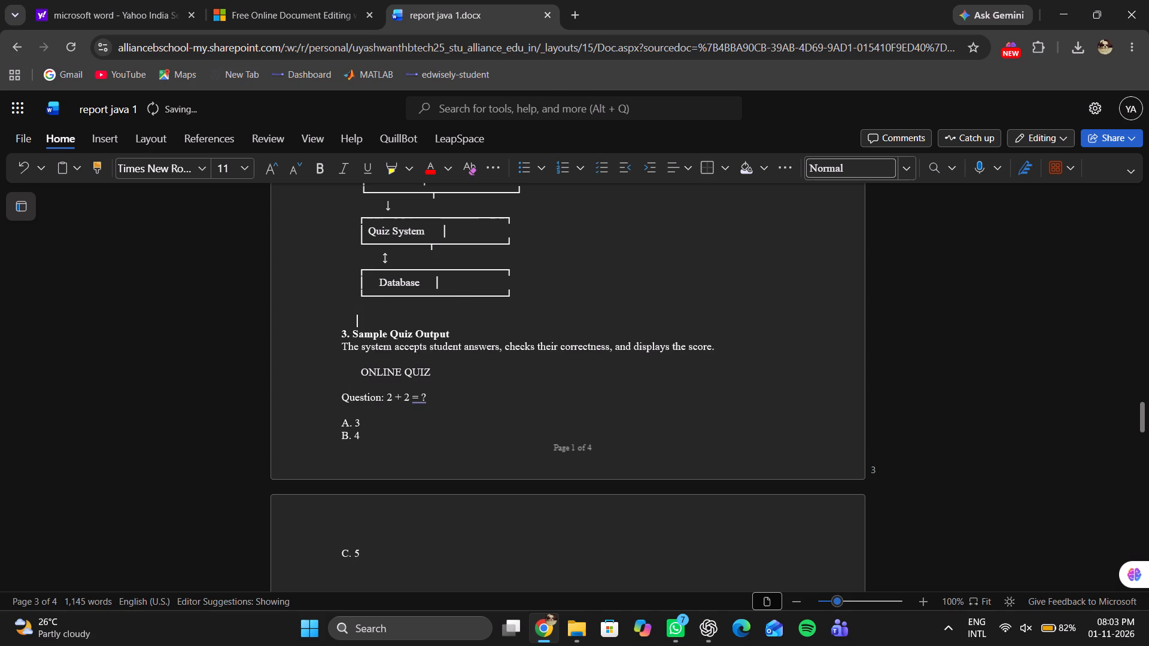
key("Return")
key("Return")
key("Return")
key("Return")
key("Return")
key("Return")
key("Return")
key("Return")
key("Return")
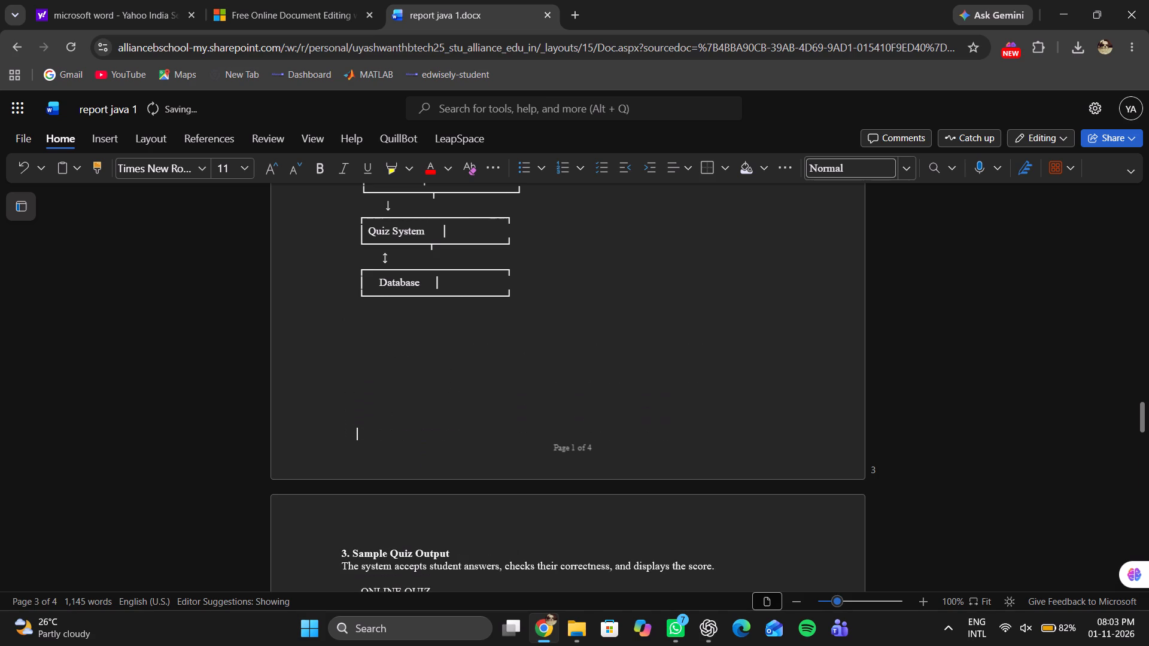
key("Return")
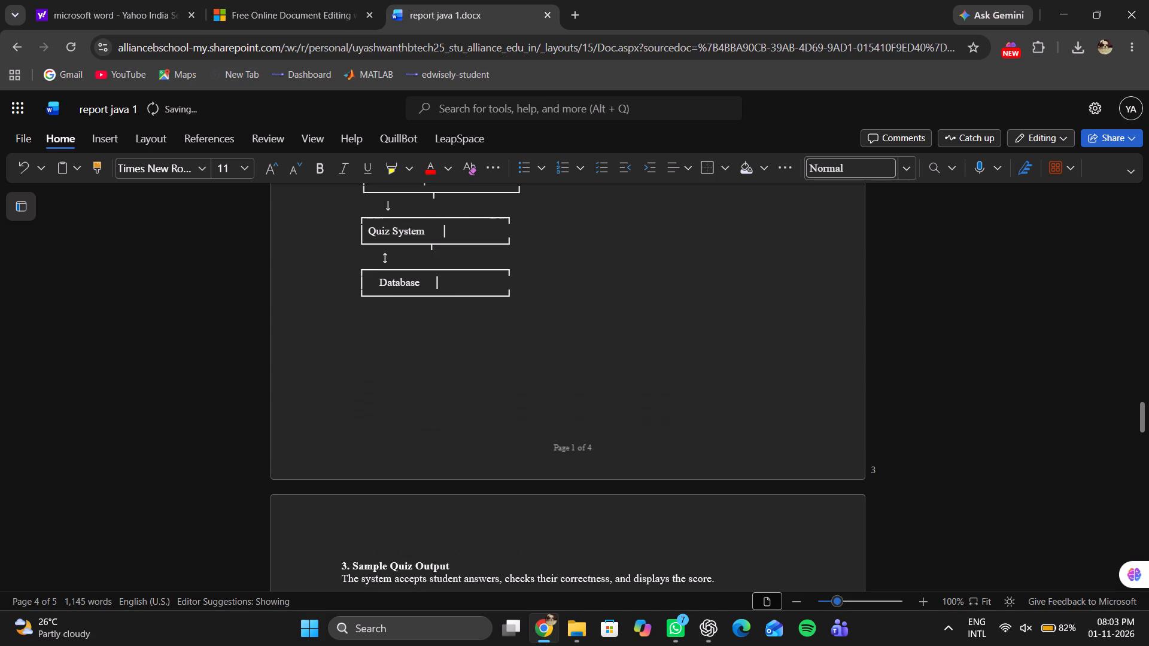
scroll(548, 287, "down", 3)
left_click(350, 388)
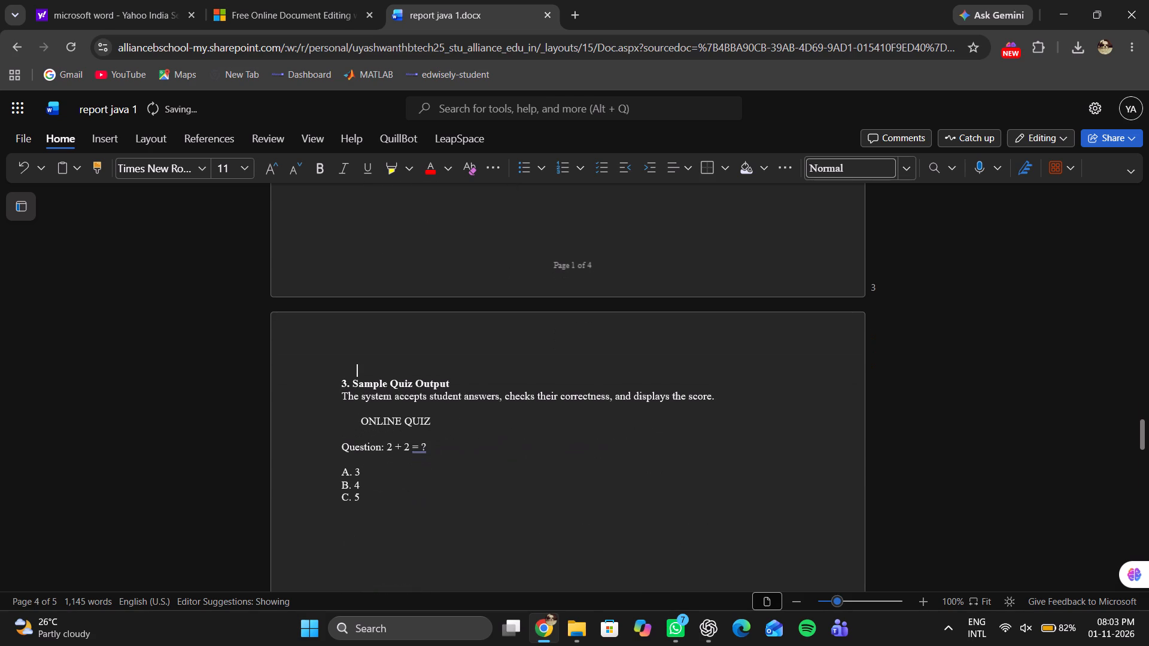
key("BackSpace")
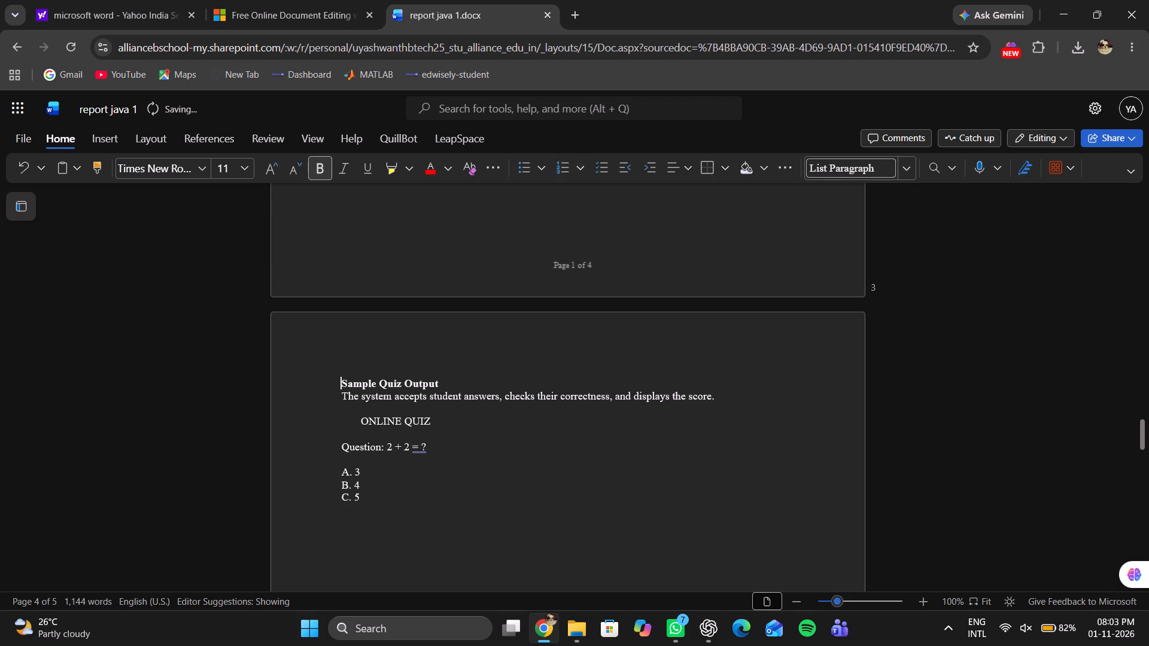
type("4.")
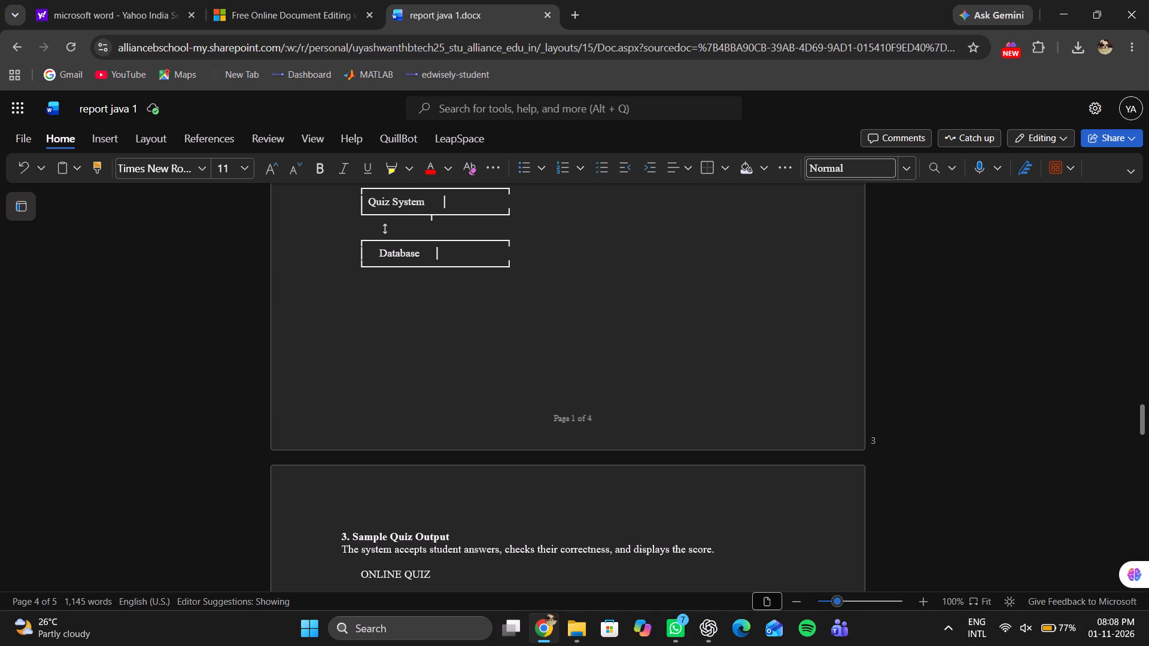
type("3.")
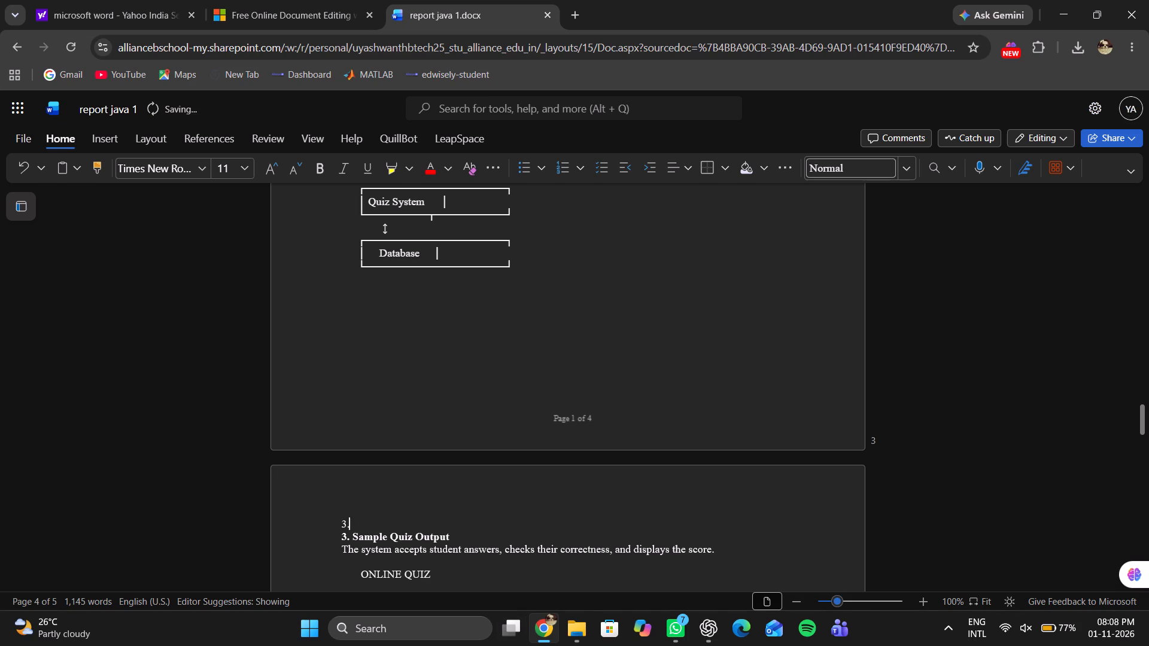
key("space")
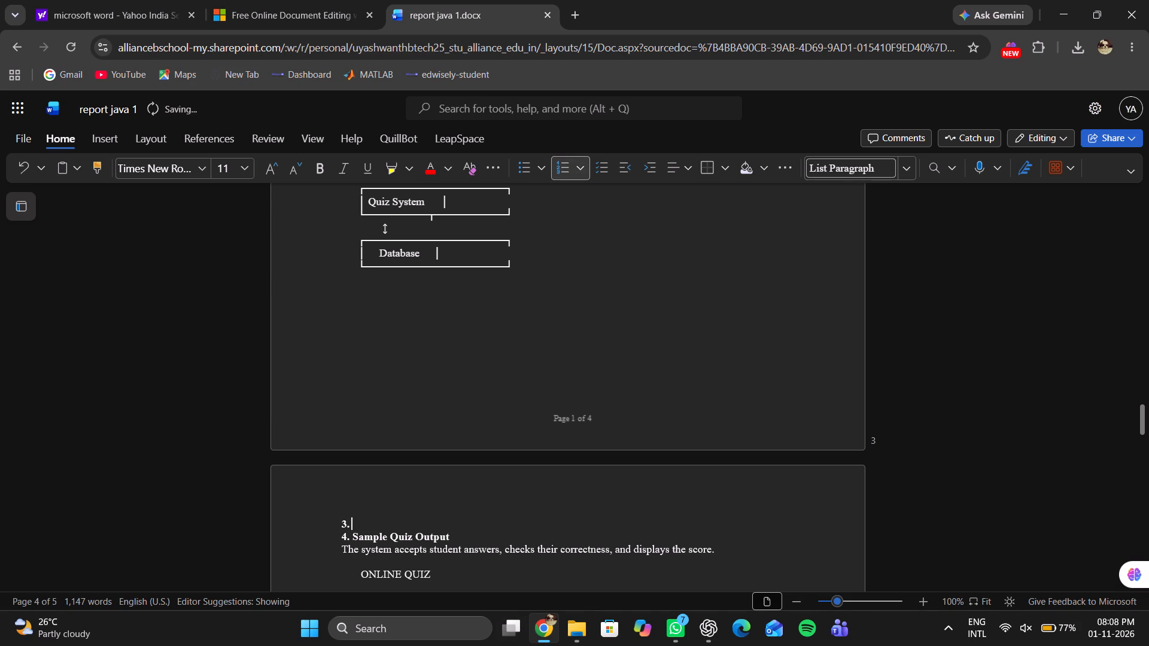
key("space")
key("BackSpace")
key("c")
key("BackSpace")
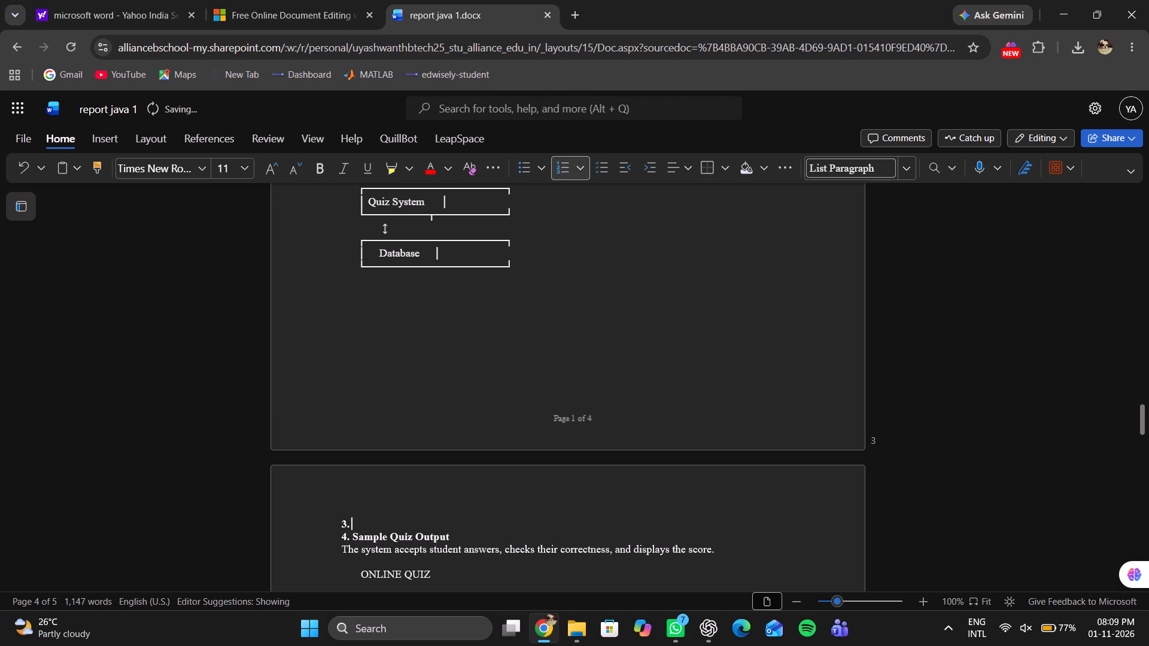
type("Pro")
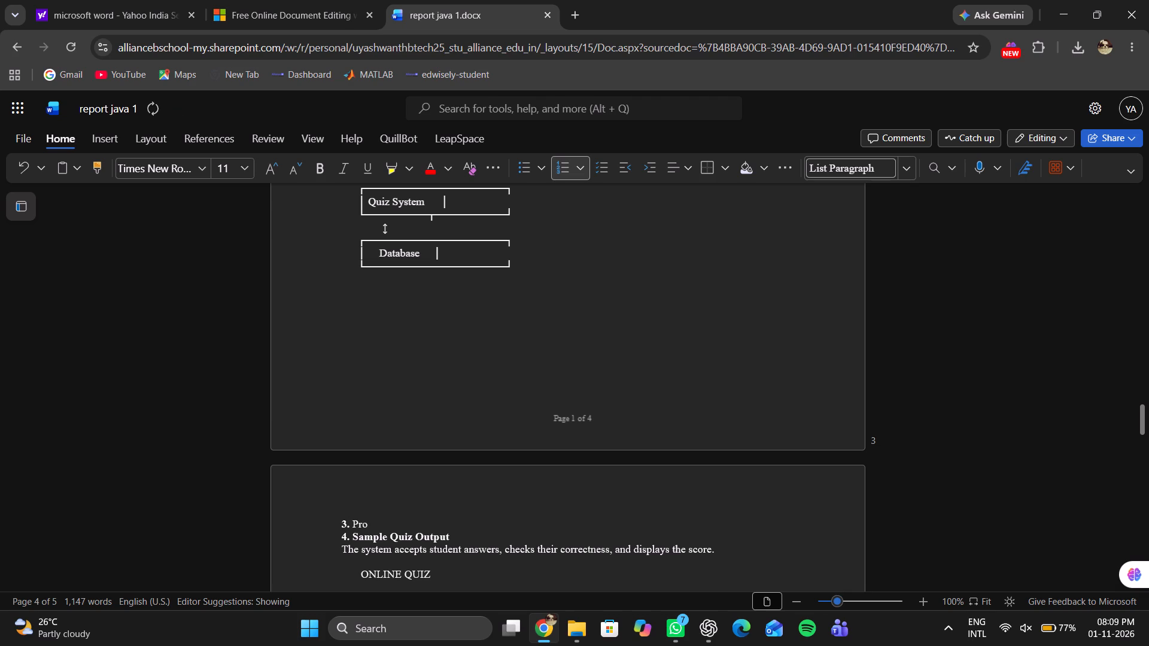
type("gram")
left_click_drag(394, 528, 355, 522)
left_click(484, 492)
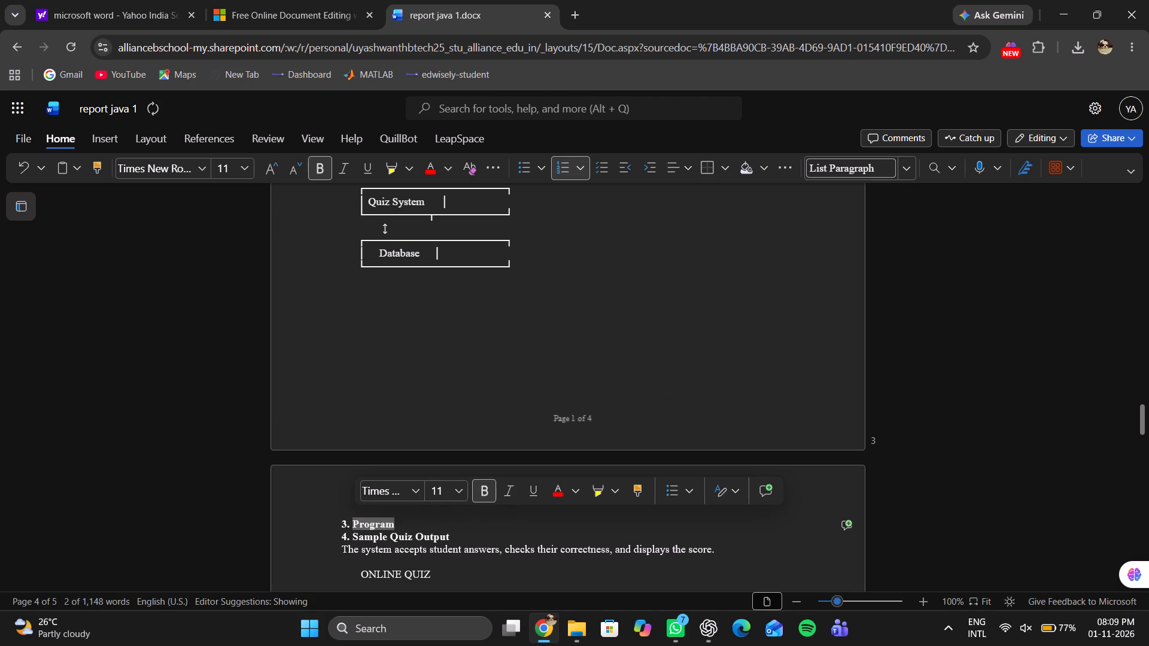
Add an unnumbered line below the Program heading, paste the copied Java code there and check it from the start.
left_click(412, 524)
key("Return")
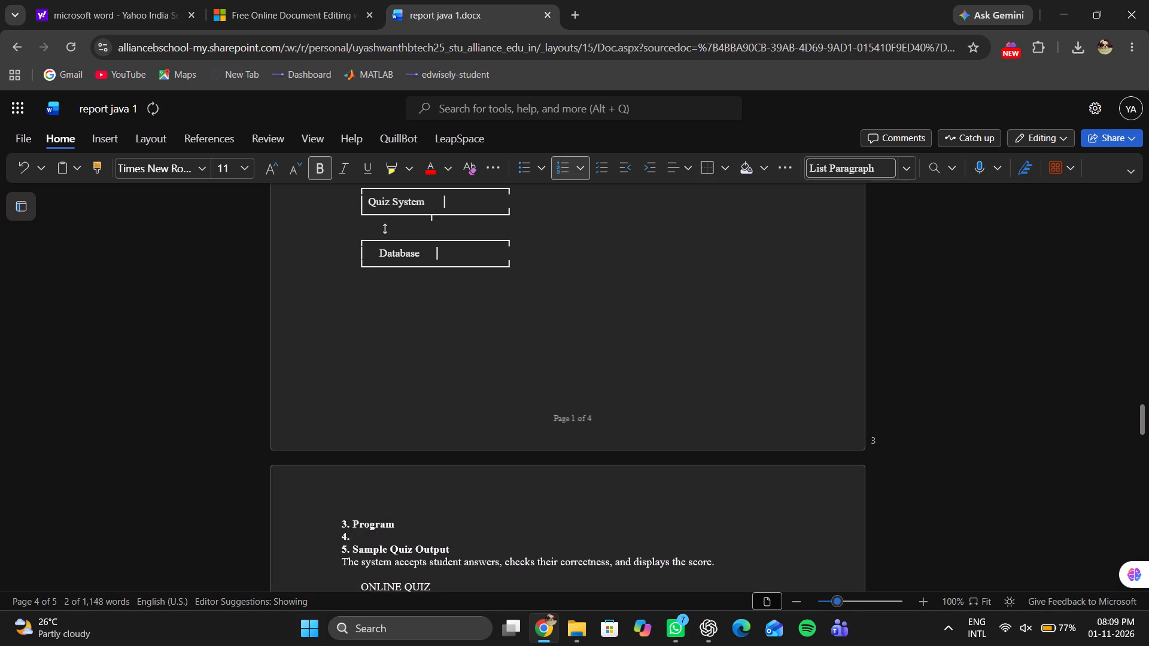
key("BackSpace")
key("space")
key("space")
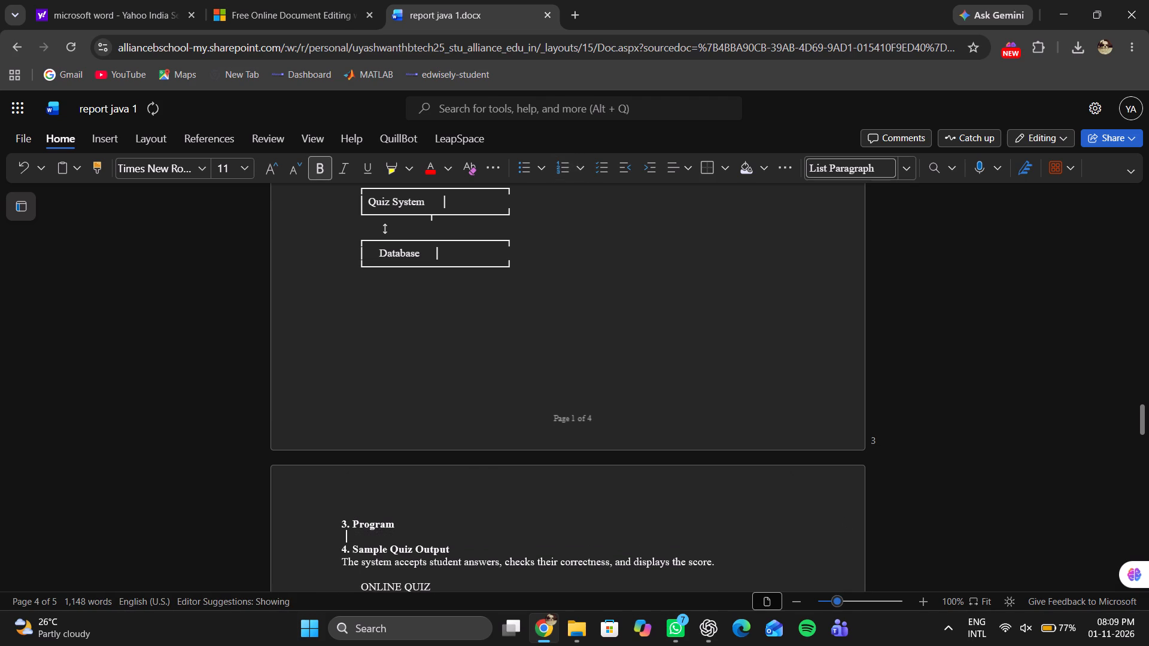
key("space")
key("BackSpace")
key("BackSpace")
key("BackSpace")
key("ctrl+v")
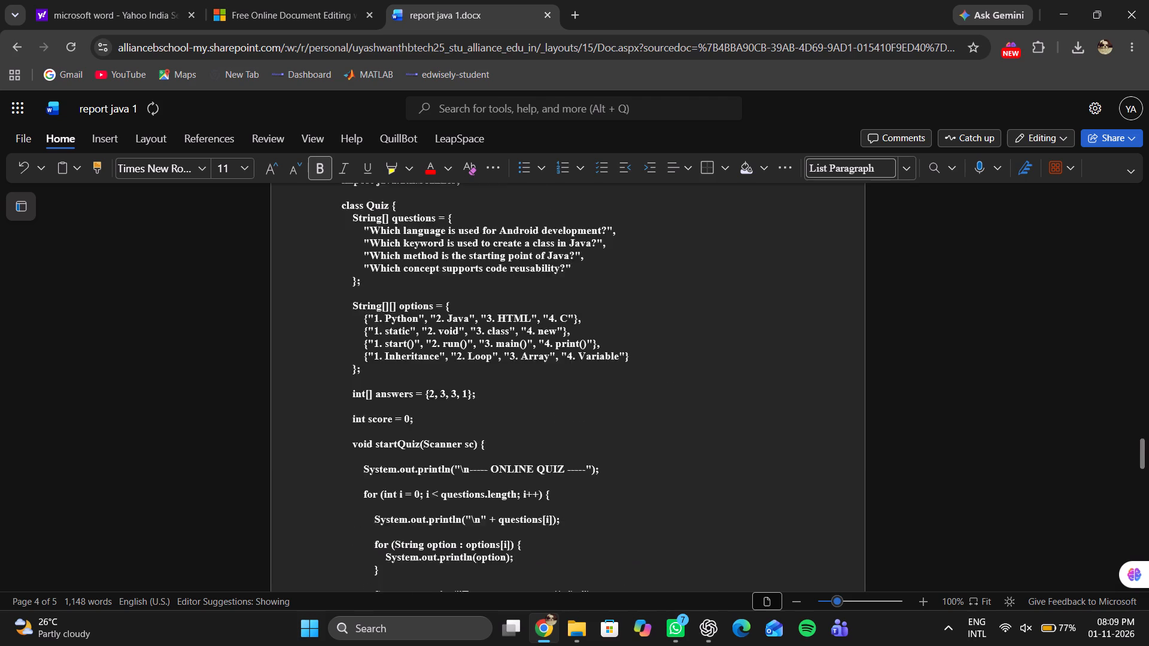
scroll(560, 447, "up", 6)
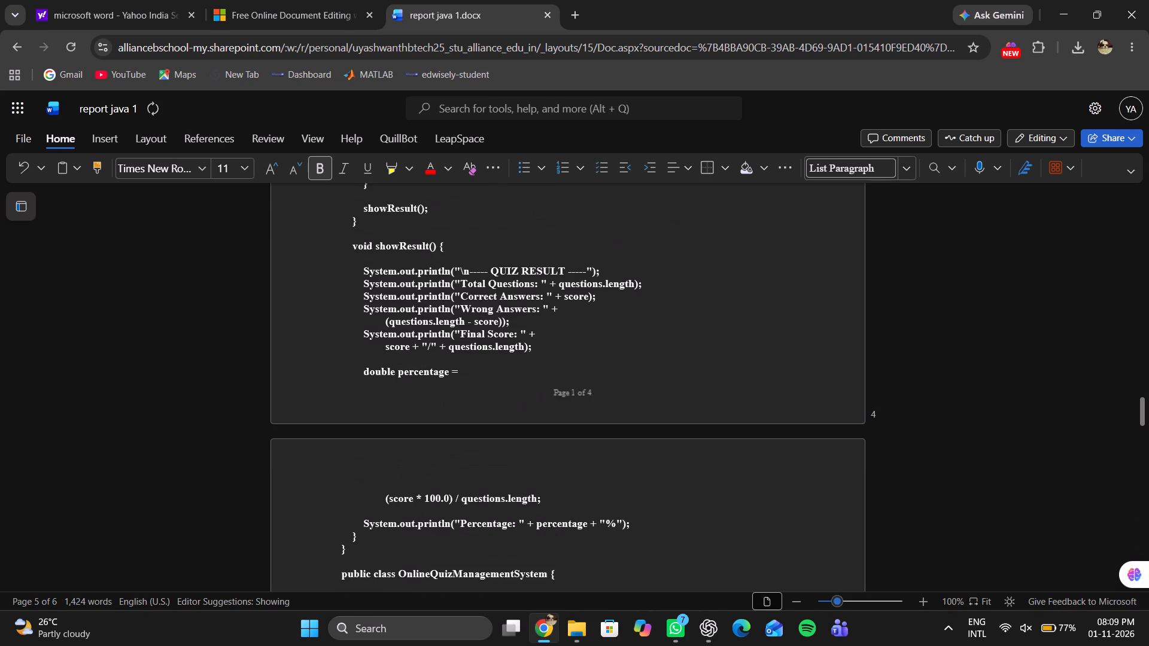
scroll(560, 447, "up", 7)
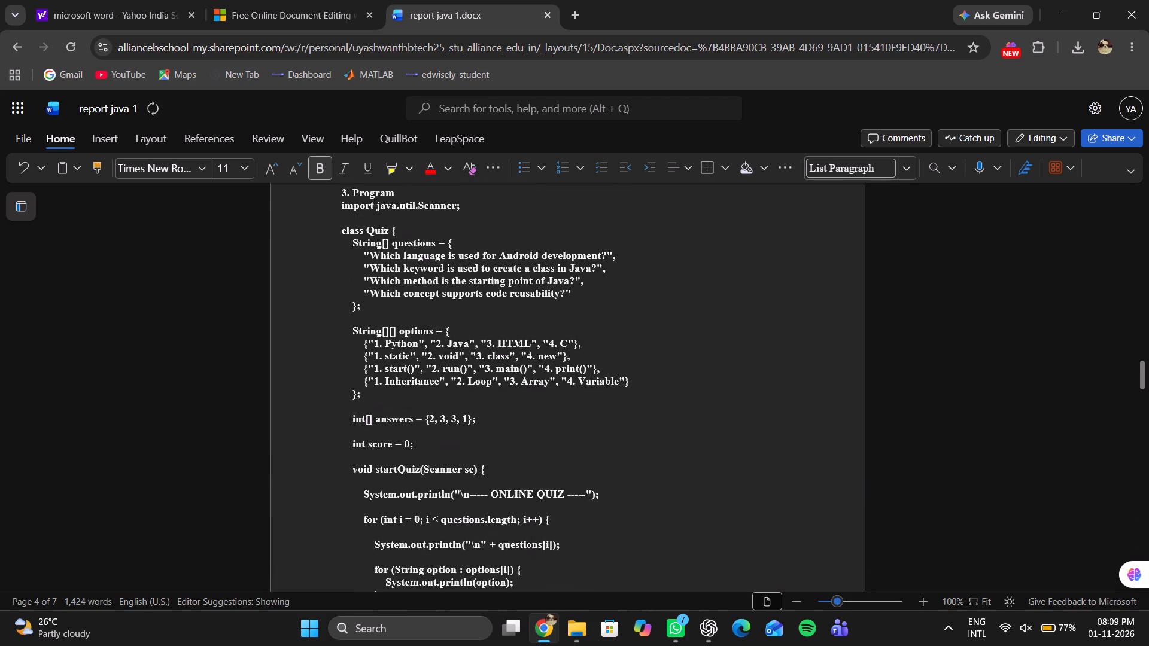
Insert a blank unnumbered line between the "3. Program" heading and the import java.util.Scanner line.
scroll(560, 447, "up", 2)
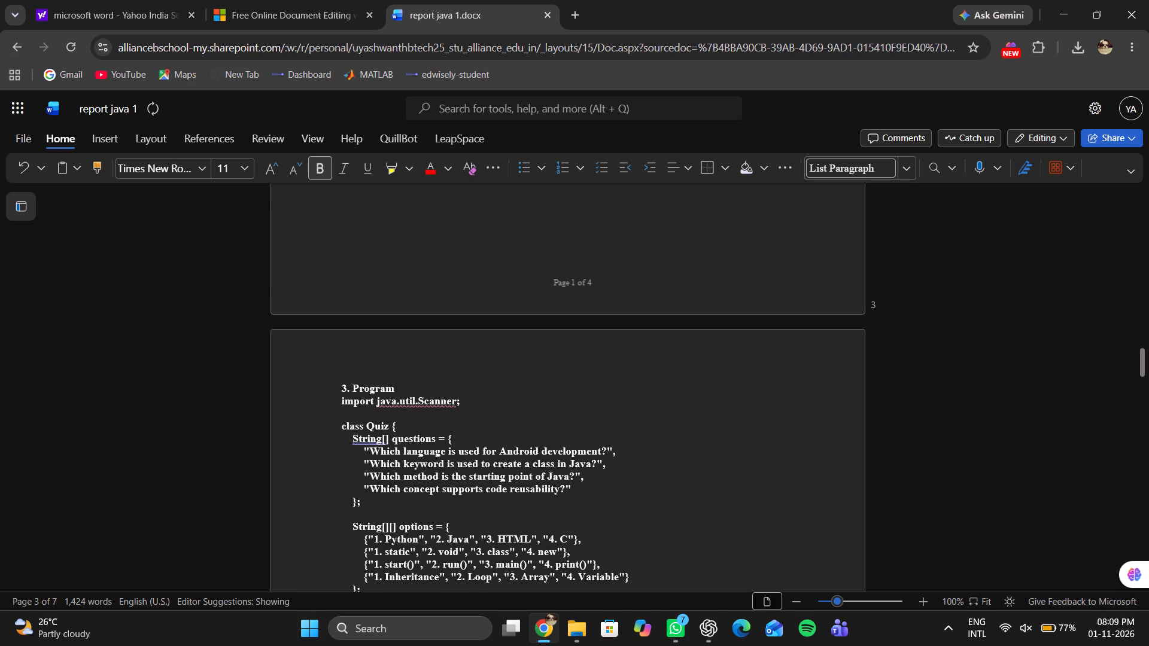
left_click(400, 388)
key("Return")
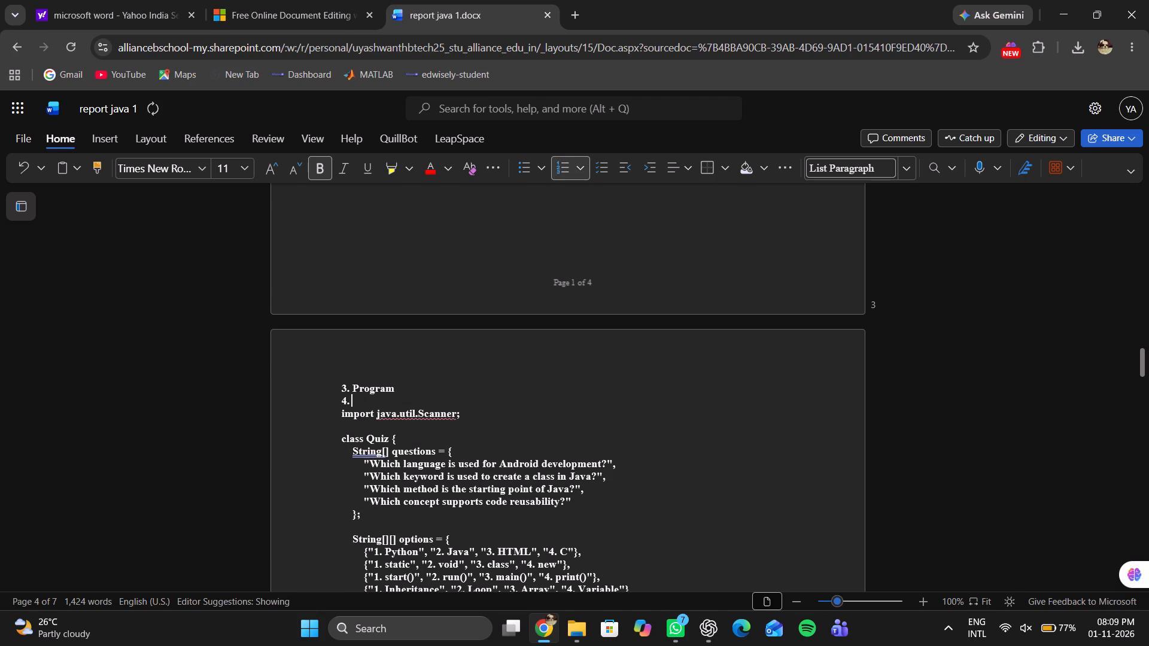
key("BackSpace")
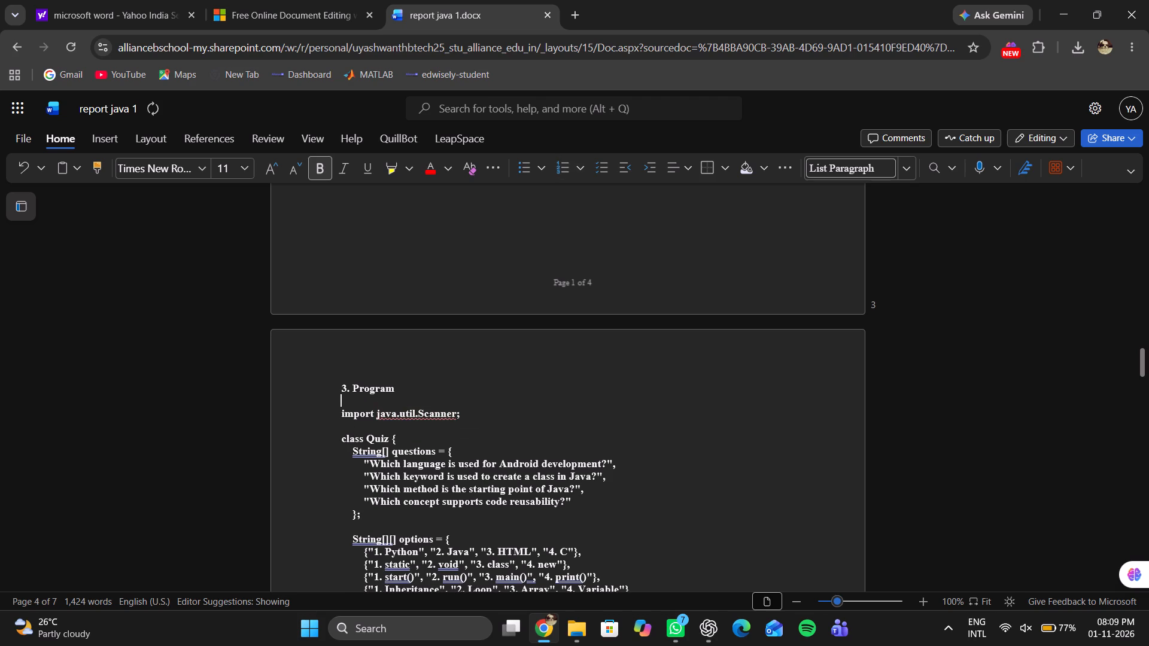
Remove the bold formatting from the whole pasted Java program, from the import line to its final closing brace.
left_click_drag(341, 413, 519, 645)
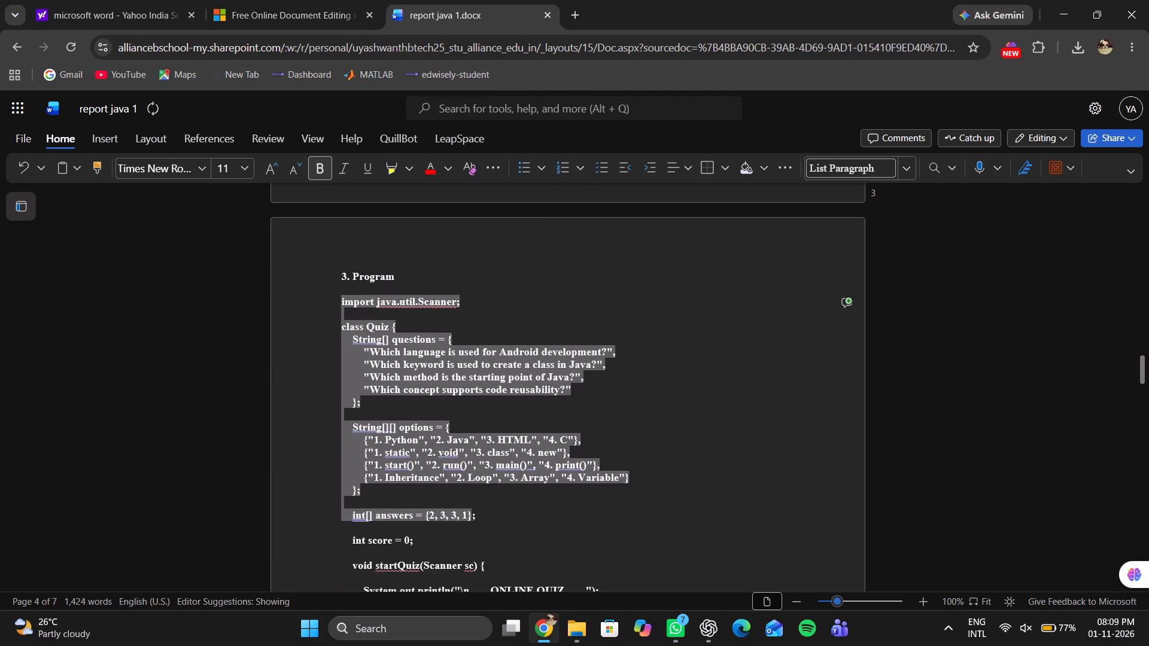
left_click_drag(519, 645, 666, 598)
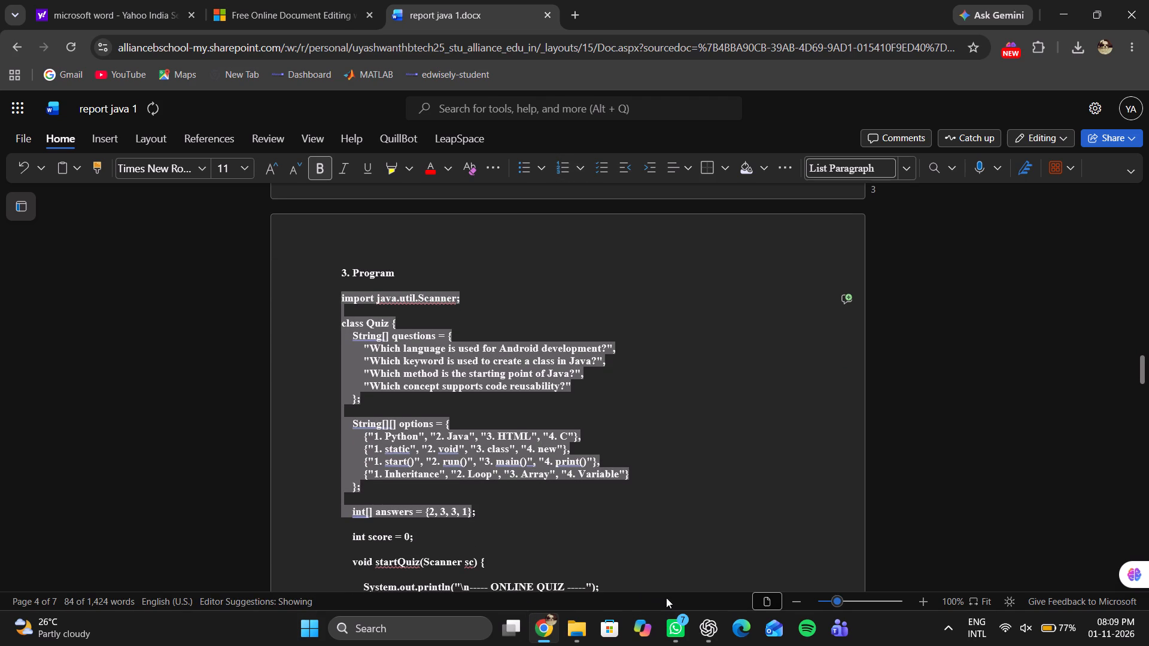
left_click_drag(666, 598, 591, 564)
left_click_drag(591, 564, 600, 528)
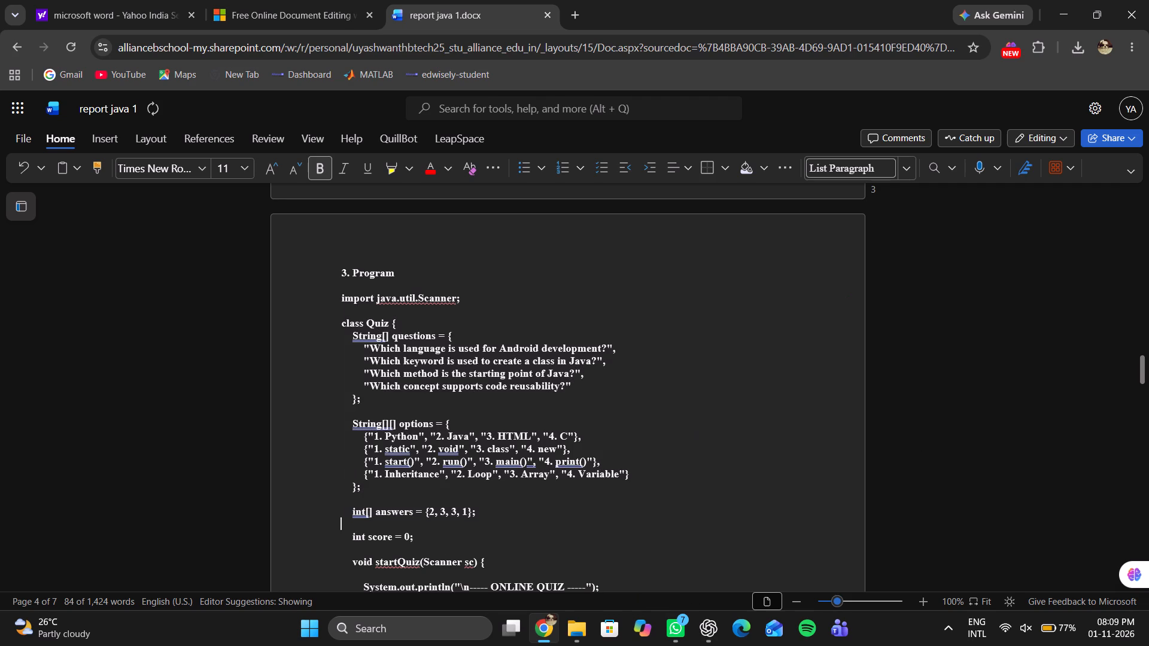
left_click_drag(338, 294, 572, 599)
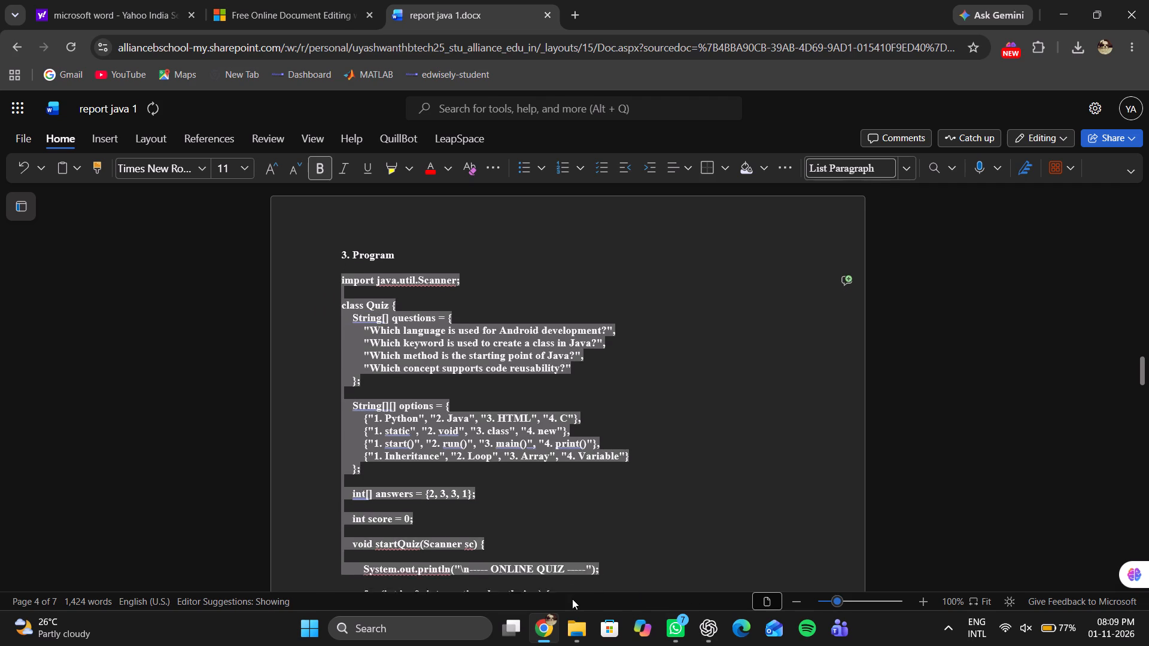
left_click_drag(572, 599, 572, 602)
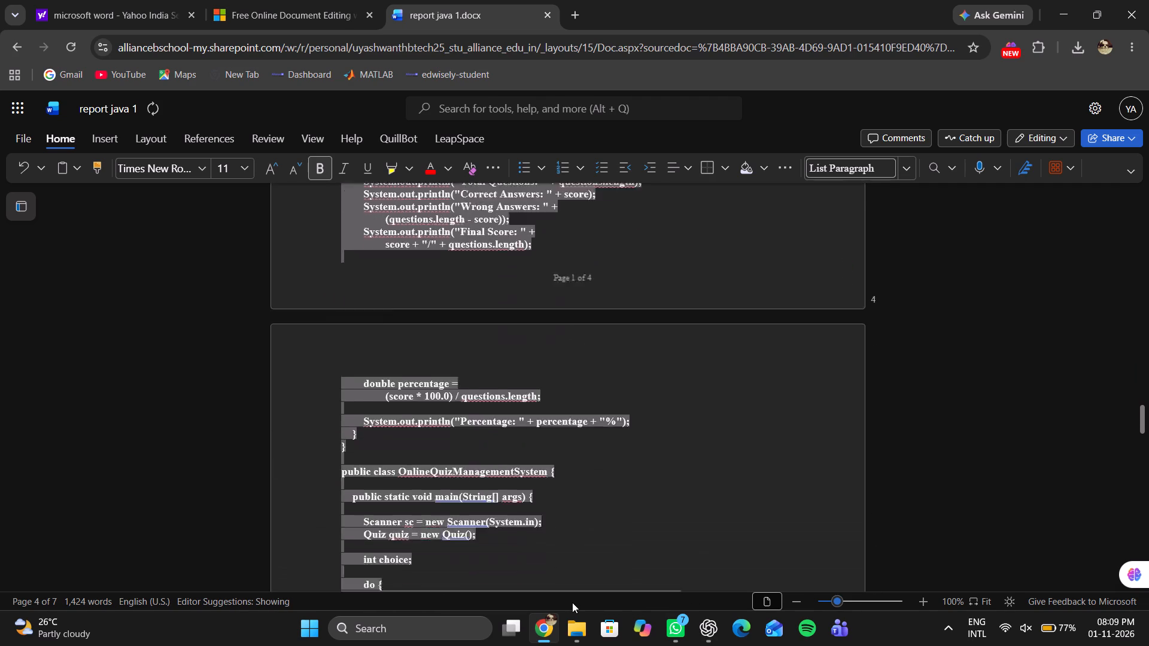
left_click_drag(572, 602, 574, 563)
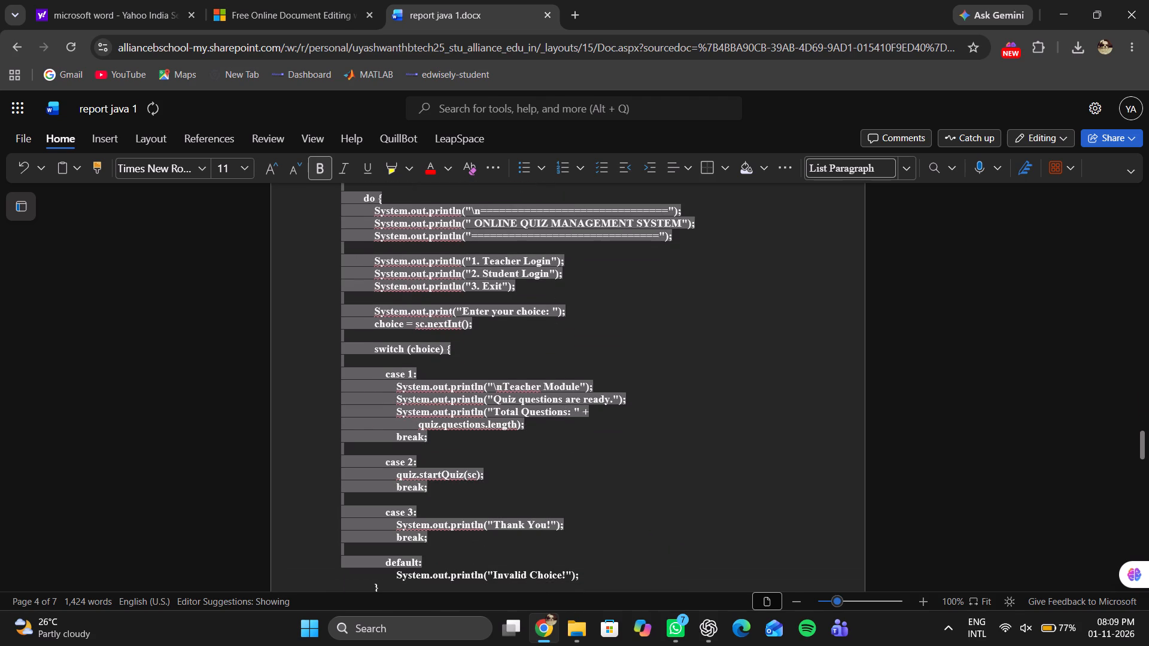
left_click_drag(574, 563, 573, 491)
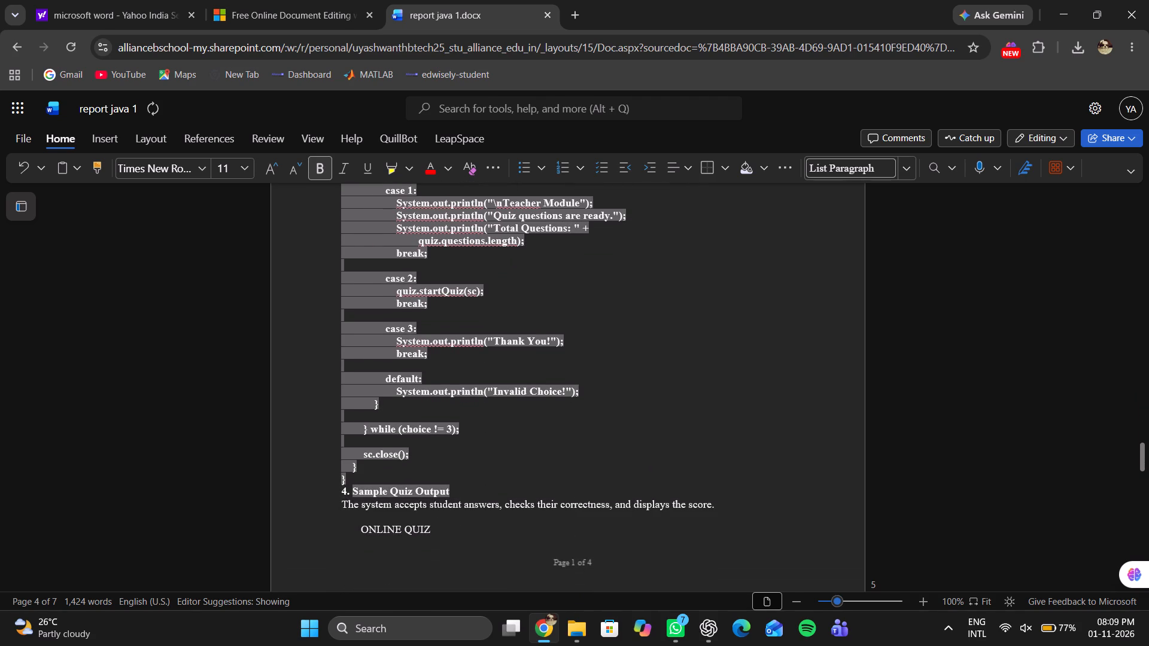
left_click_drag(573, 491, 379, 464)
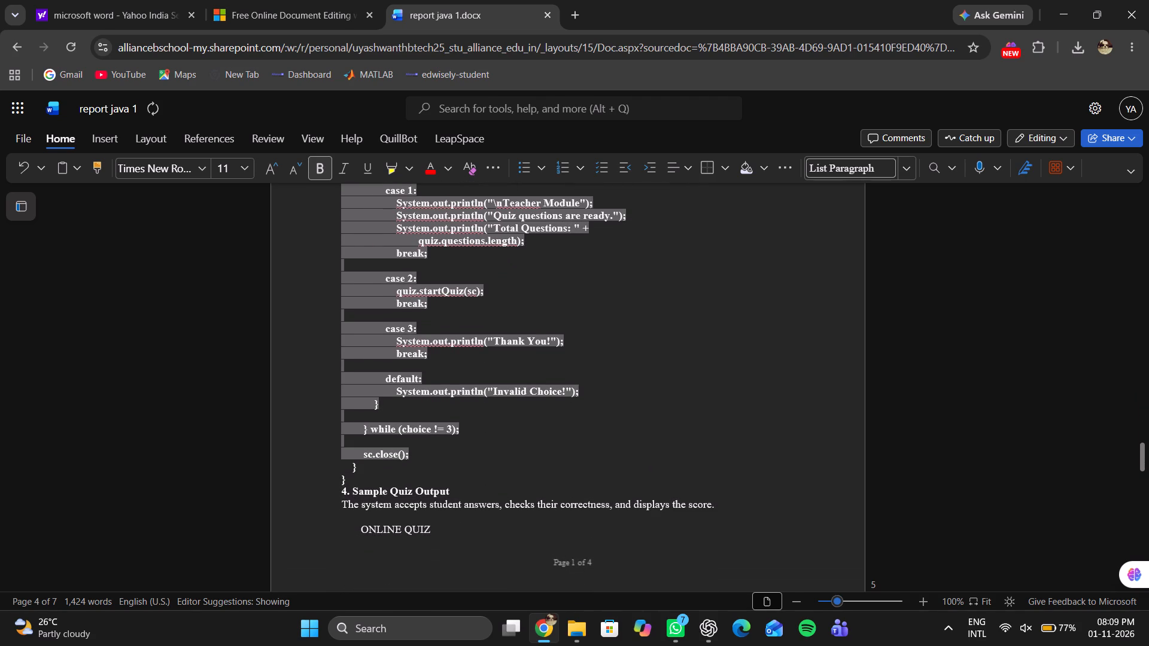
left_click_drag(379, 464, 363, 481)
left_click(496, 452)
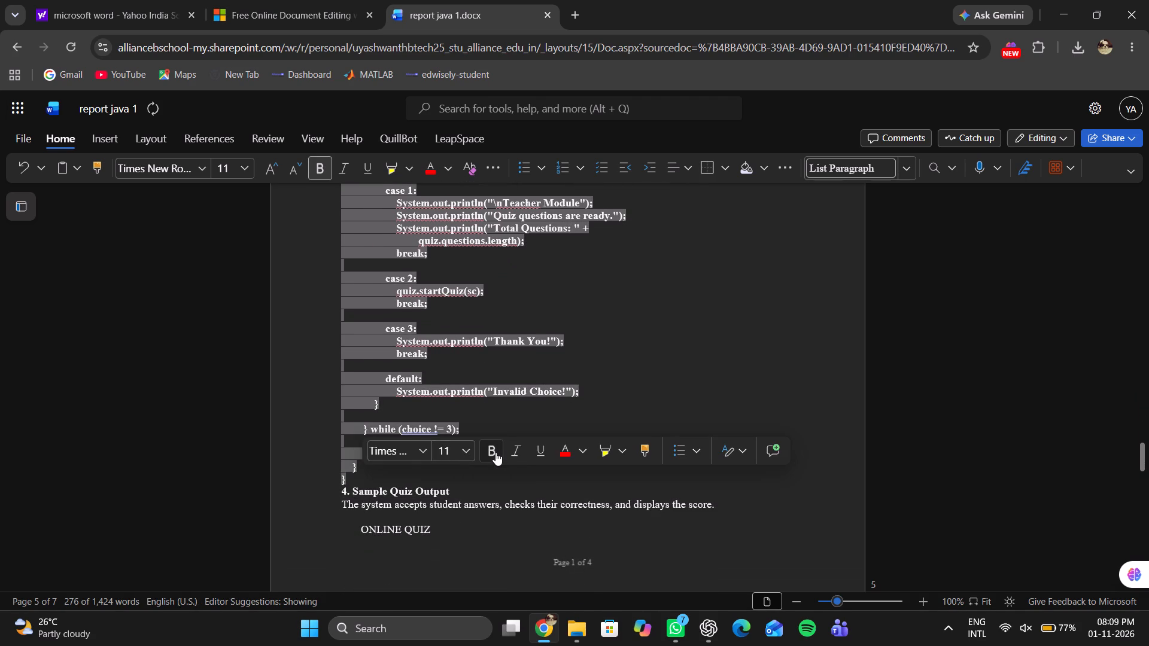
left_click(938, 409)
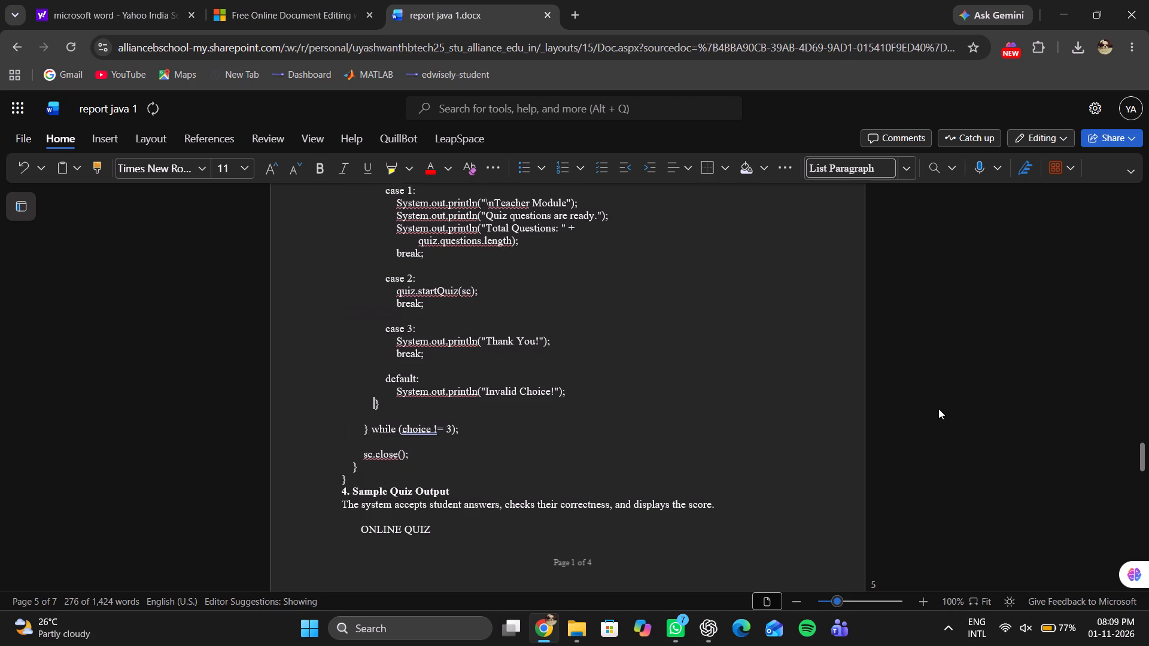
scroll(645, 437, "up", 10)
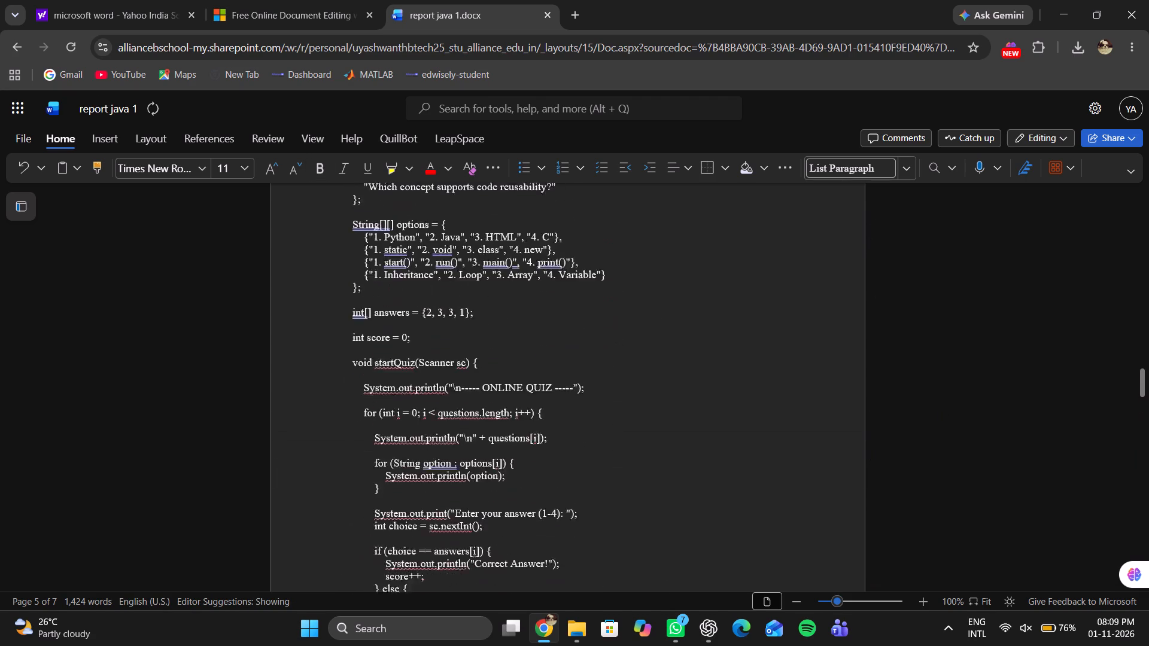
scroll(645, 437, "up", 7)
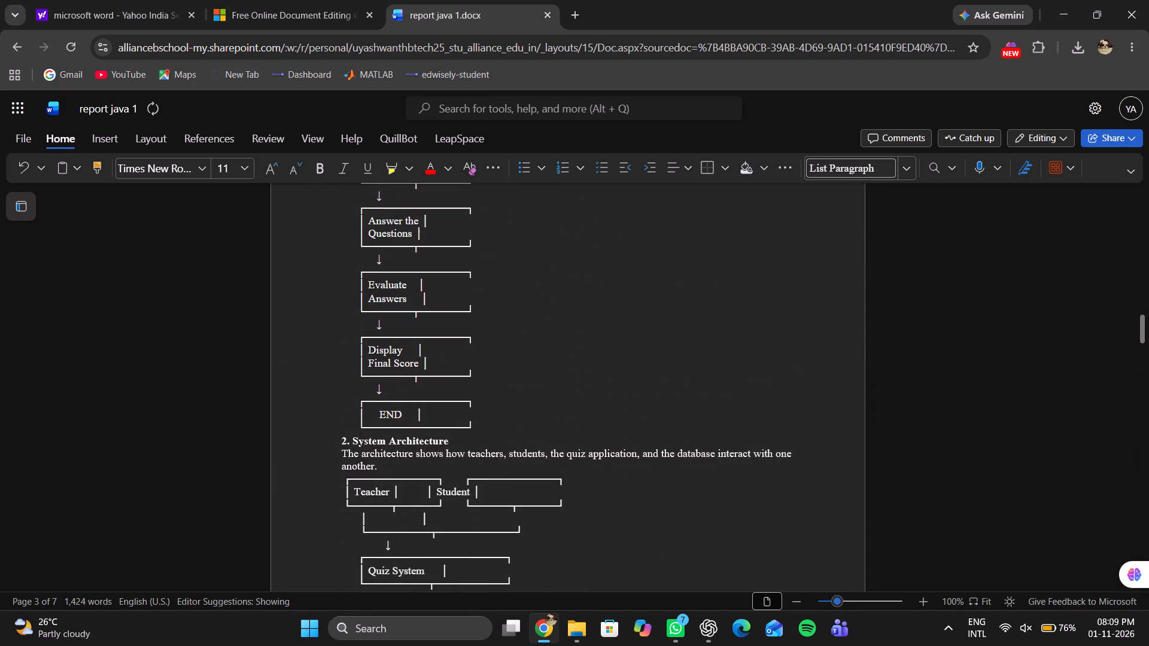
scroll(645, 437, "up", 1)
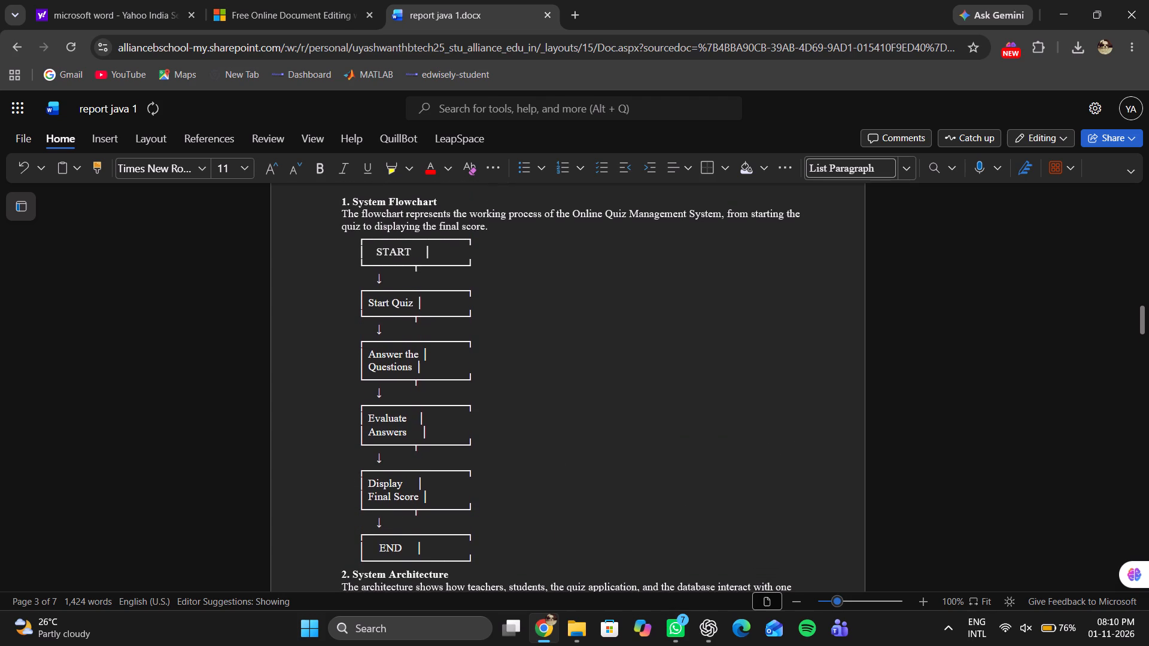
scroll(652, 473, "down", 3)
scroll(652, 473, "up", 1)
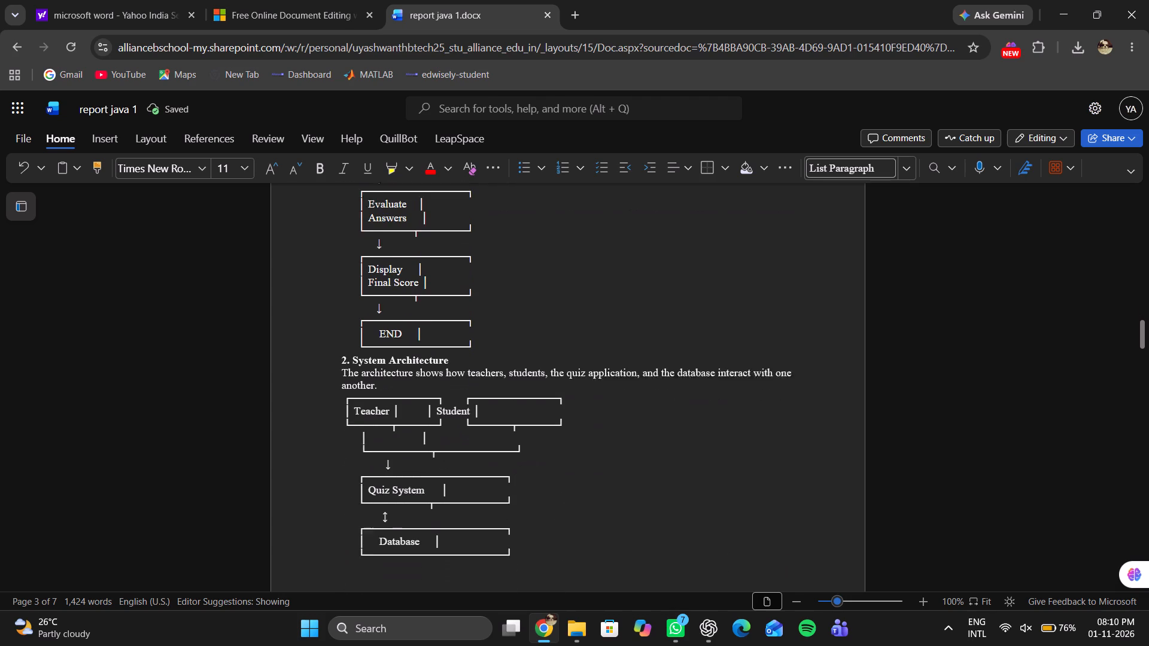
scroll(652, 473, "up", 1)
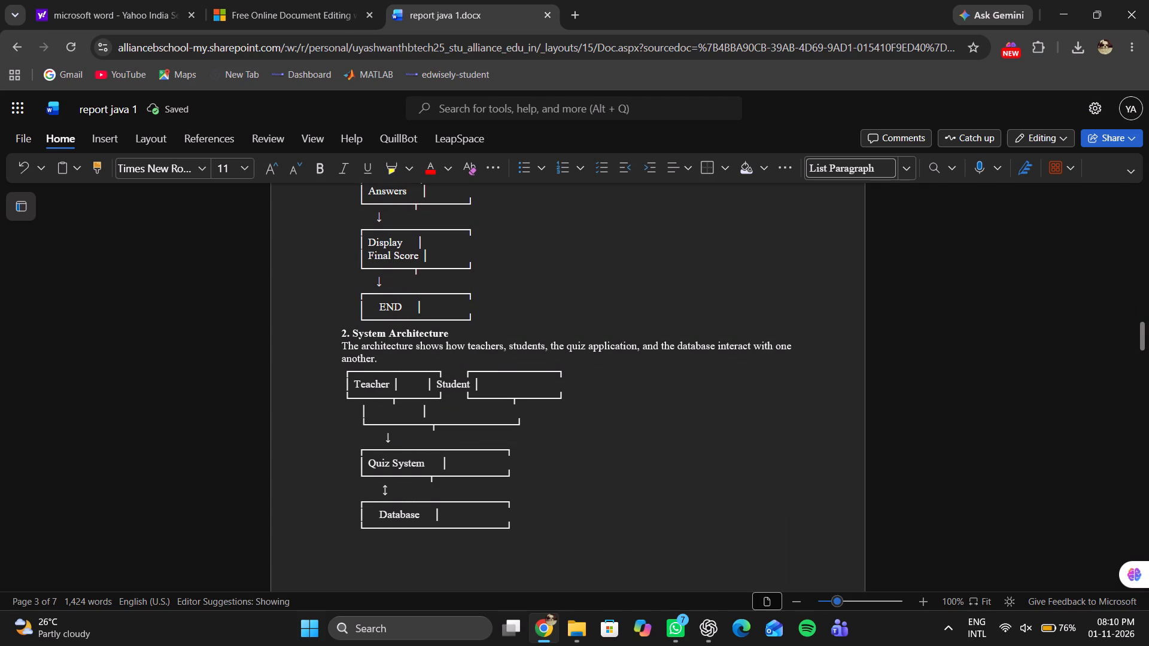
scroll(652, 473, "up", 1)
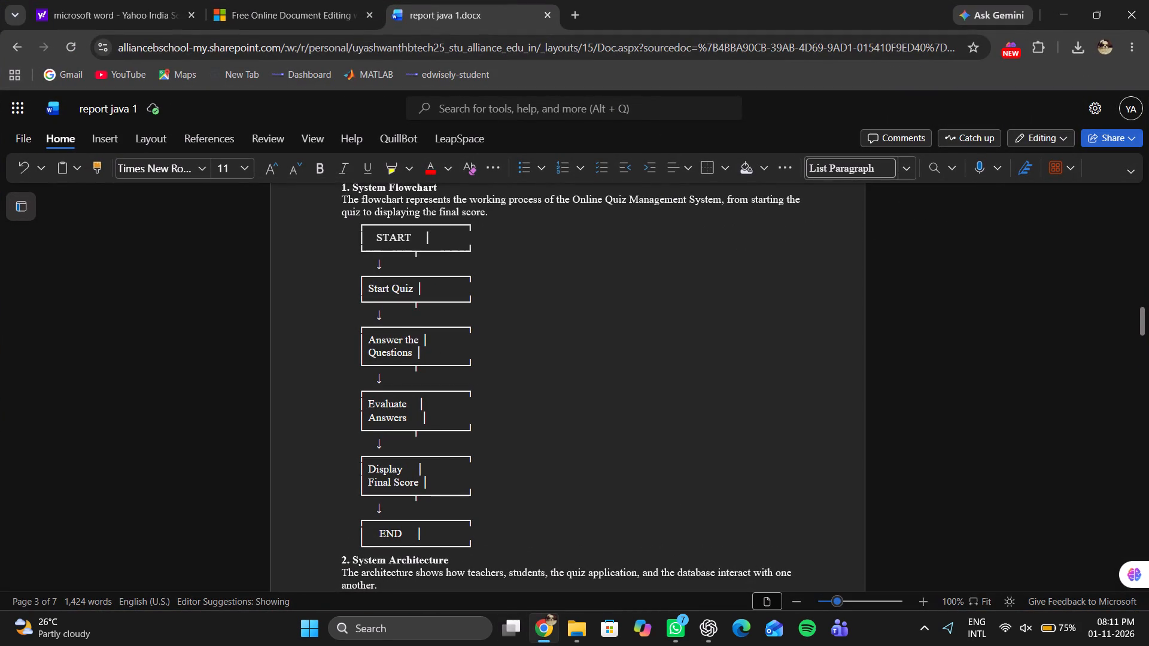
left_click(480, 538)
key("BackSpace")
key("BackSpace")
key("BackSpace")
key("BackSpace")
key("BackSpace")
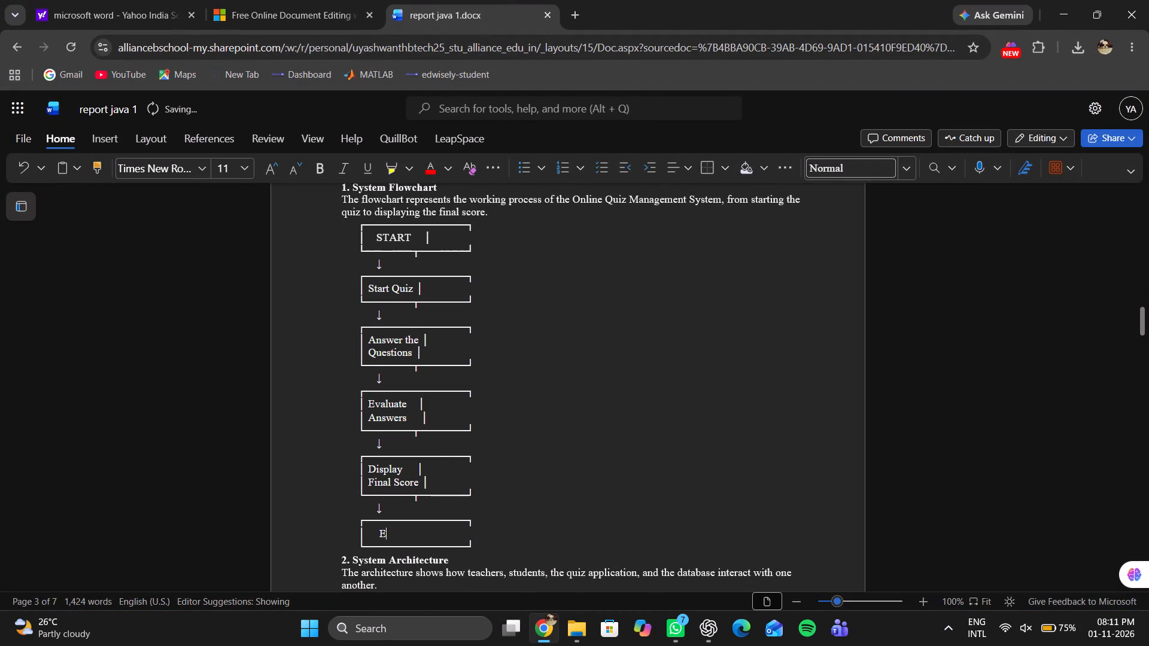
key("BackSpace")
key("BackSpace")
key("BackSpace")
key("BackSpace")
key("Down")
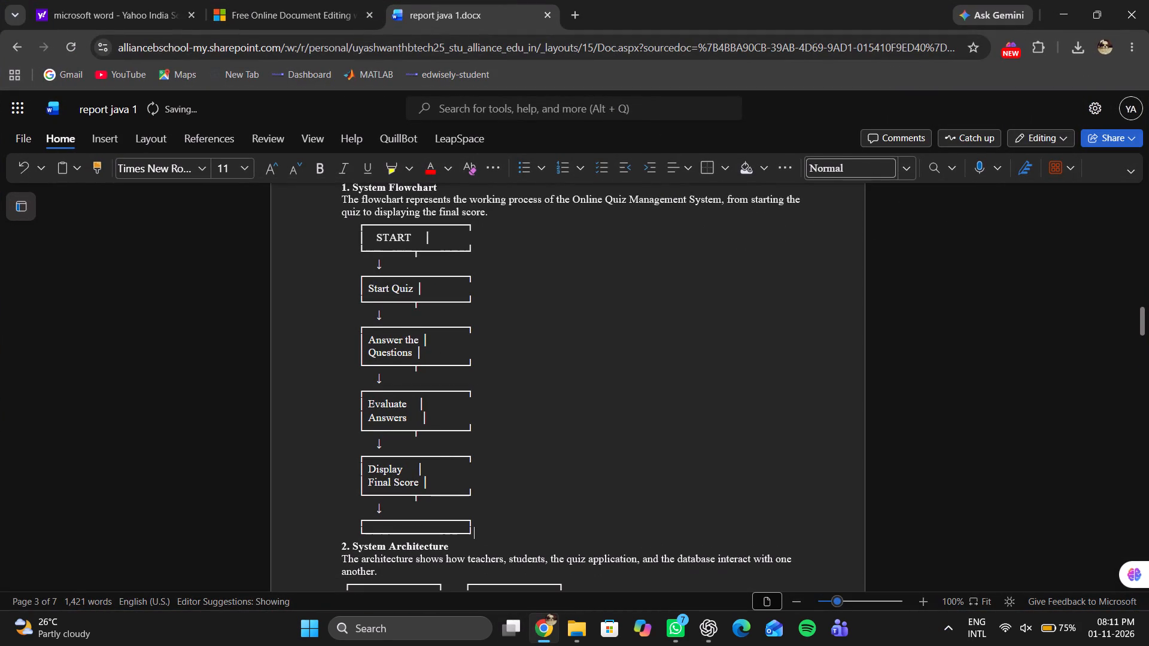
key("BackSpace")
key("BackSpace")
key("BackSpace")
key("BackSpace")
key("BackSpace")
key("BackSpace")
key("BackSpace")
key("BackSpace")
key("BackSpace")
key("BackSpace")
key("BackSpace")
key("BackSpace")
key("BackSpace")
key("BackSpace")
key("BackSpace")
key("BackSpace")
key("BackSpace")
key("BackSpace")
key("BackSpace")
key("BackSpace")
key("BackSpace")
key("BackSpace")
key("BackSpace")
key("BackSpace")
key("BackSpace")
key("BackSpace")
key("BackSpace")
key("BackSpace")
key("BackSpace")
key("BackSpace")
key("BackSpace")
key("BackSpace")
key("BackSpace")
key("BackSpace")
key("BackSpace")
key("BackSpace")
key("BackSpace")
key("BackSpace")
key("BackSpace")
key("BackSpace")
key("BackSpace")
key("BackSpace")
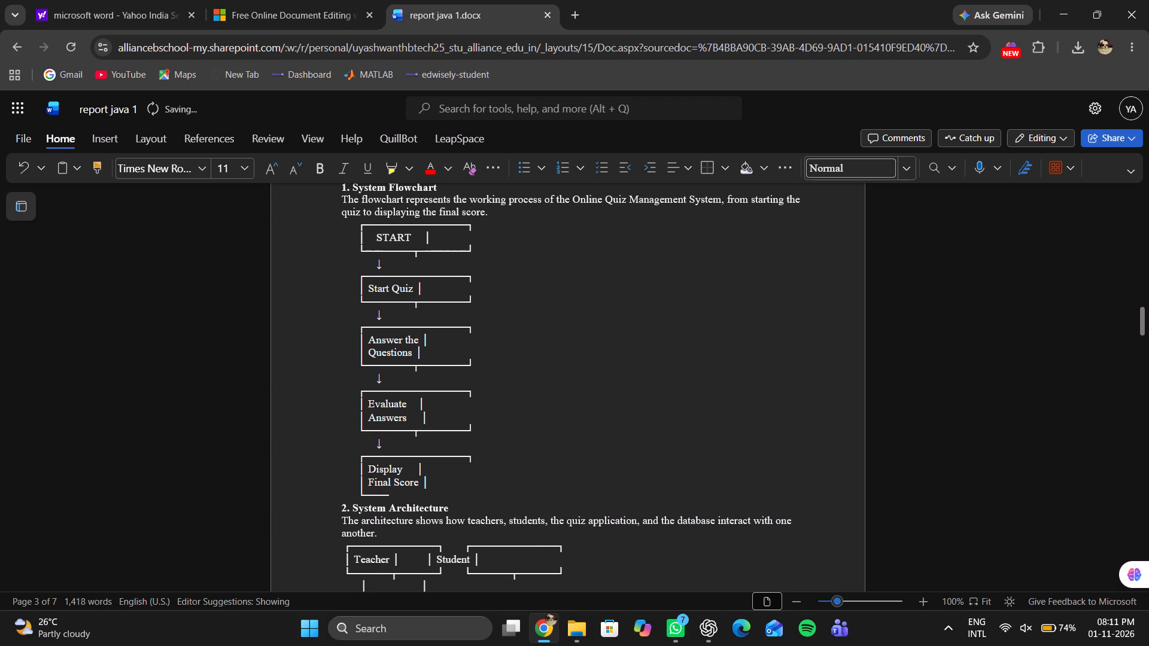
Delete the rest of the old flowchart, from the START box through the Display Final Score box.
left_click_drag(425, 491, 332, 285)
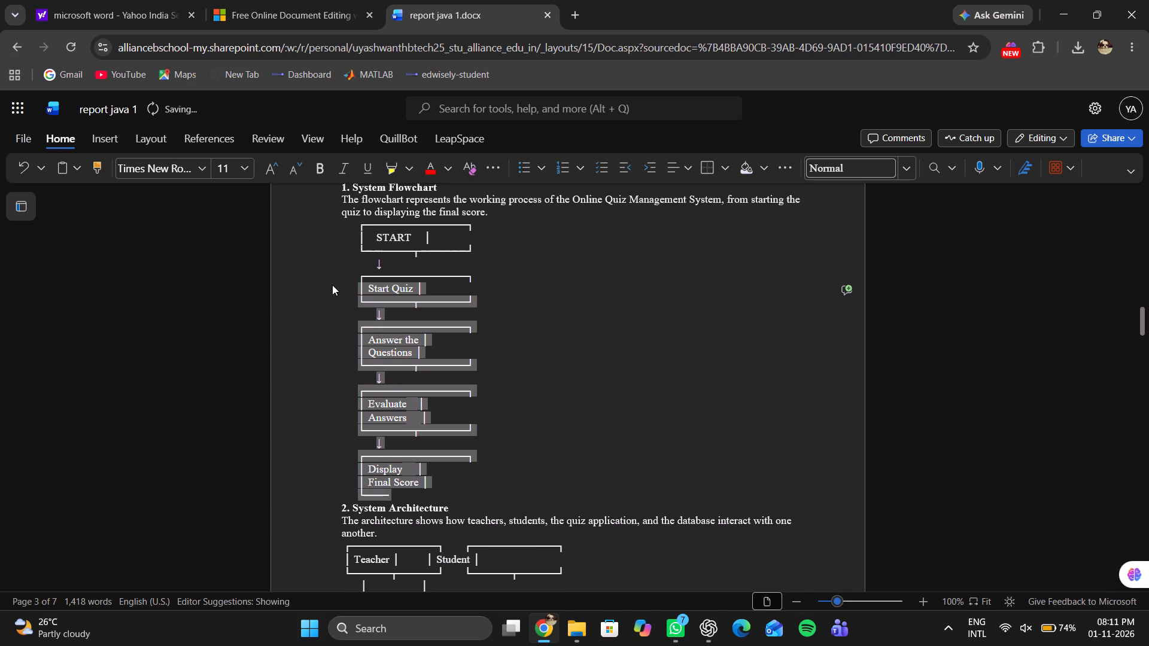
left_click_drag(332, 285, 375, 276)
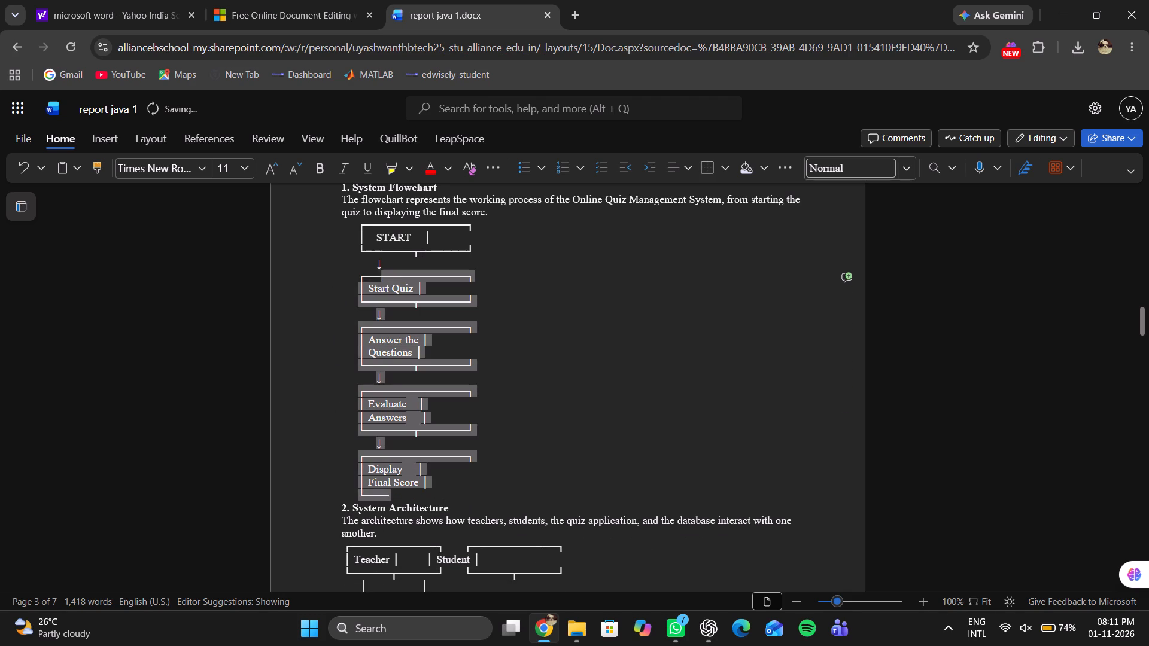
left_click_drag(375, 276, 363, 228)
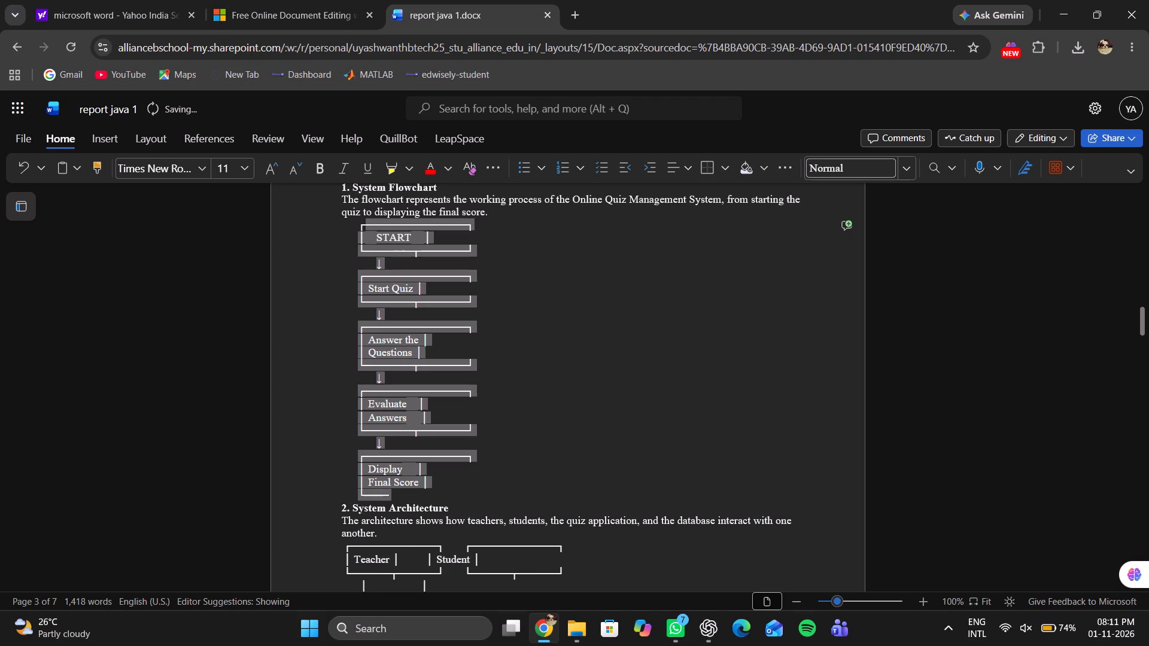
left_click_drag(363, 228, 357, 228)
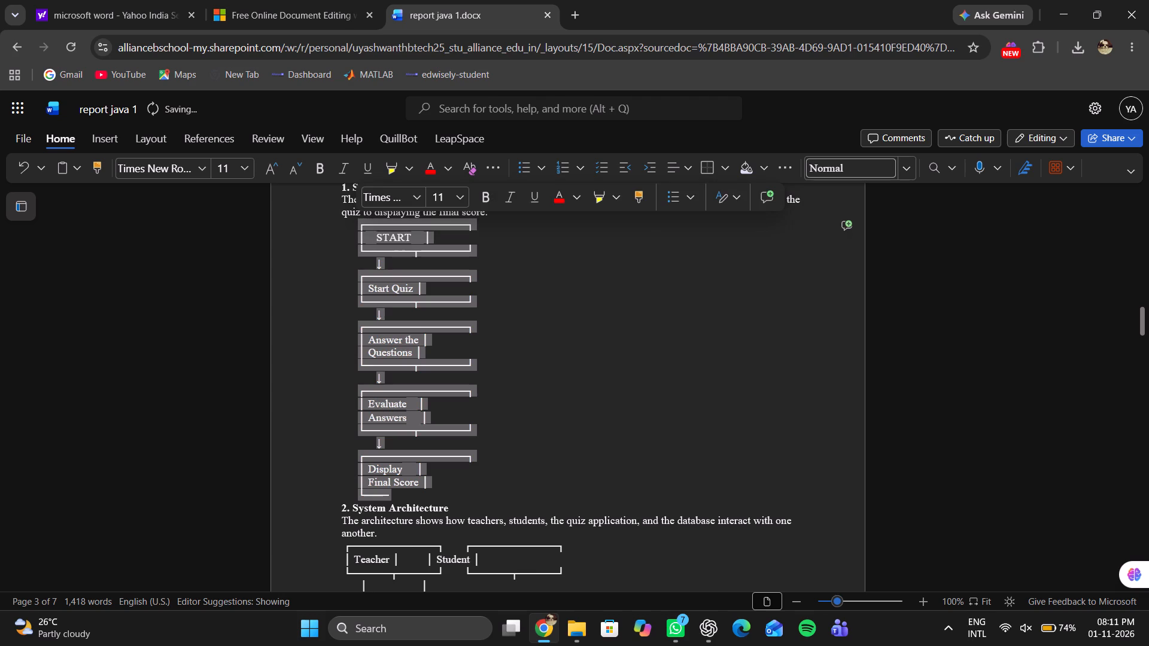
key("BackSpace")
Paste the copied text flowchart on a new line between the System Flowchart description and the "2. System Architecture" heading.
key("Return")
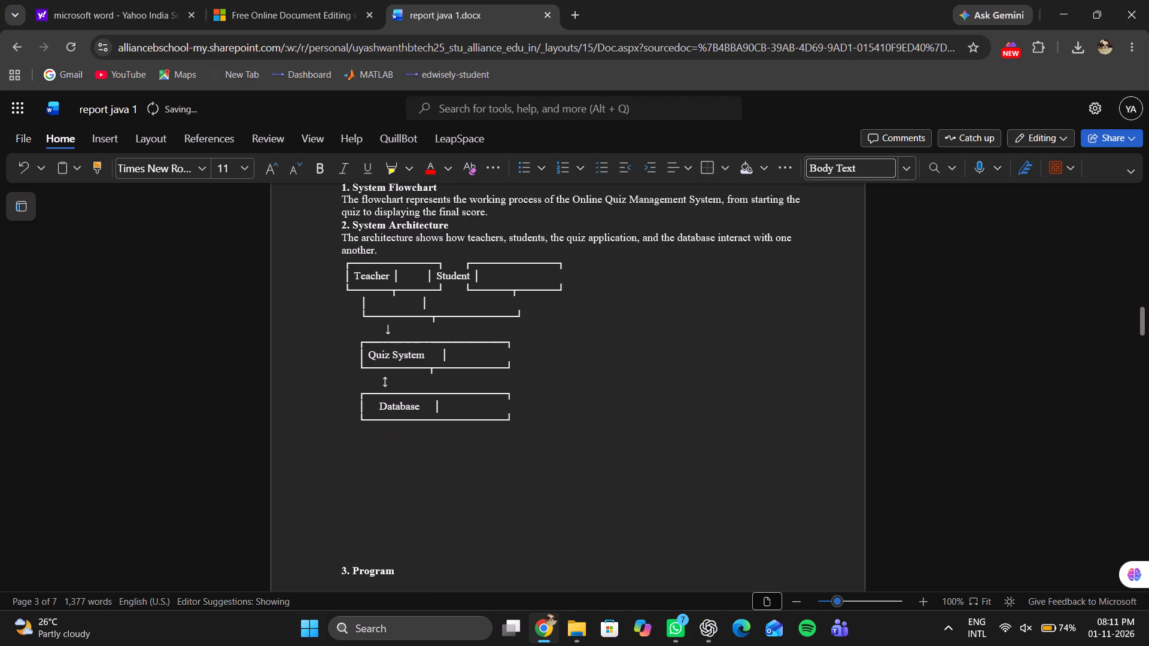
key("Return")
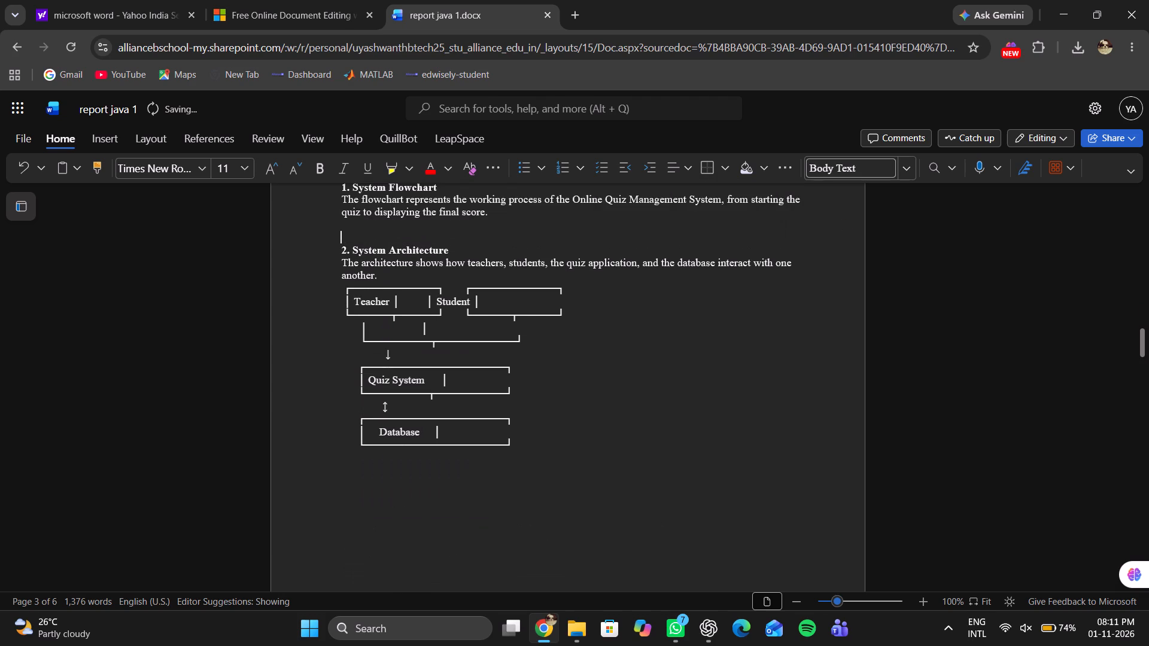
key("BackSpace")
key("ctrl+v")
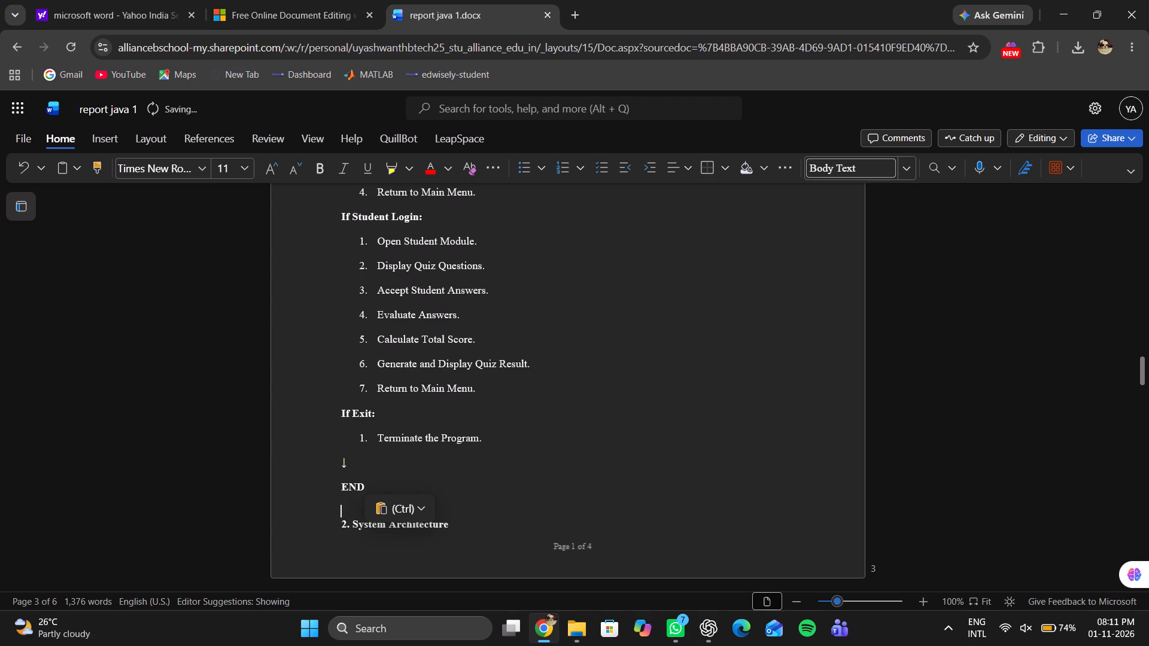
Check the pasted flowchart and remove the blank lines between the System Architecture diagram's Database box and the "3. Program" heading.
scroll(399, 241, "up", 5)
scroll(399, 241, "down", 1)
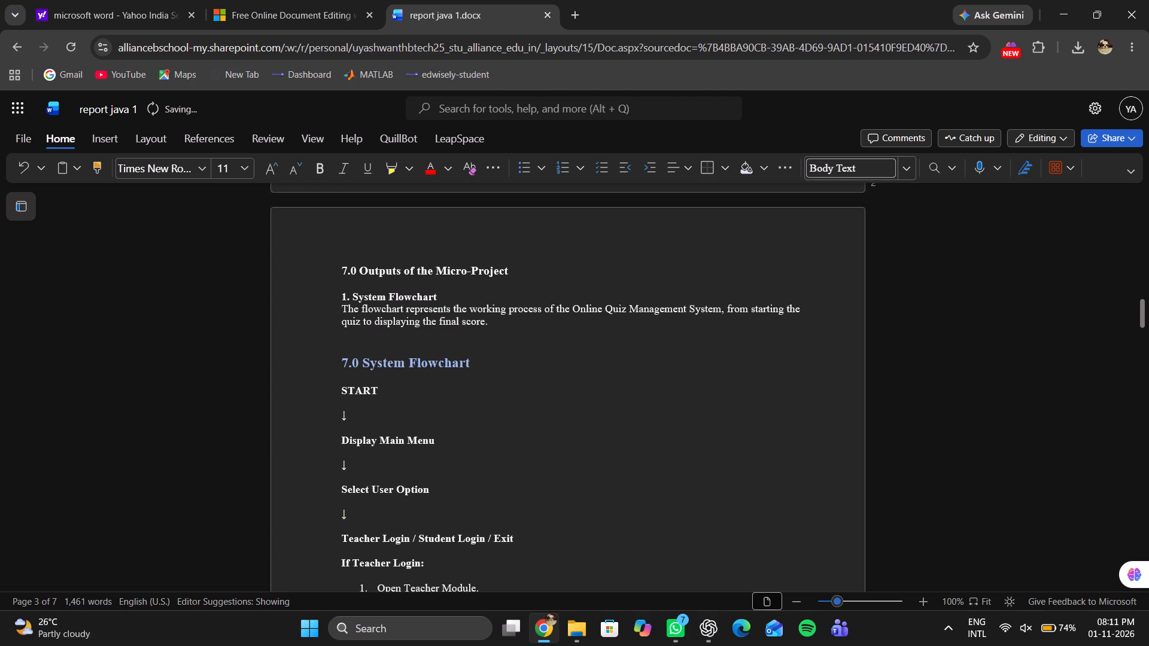
scroll(399, 241, "down", 1)
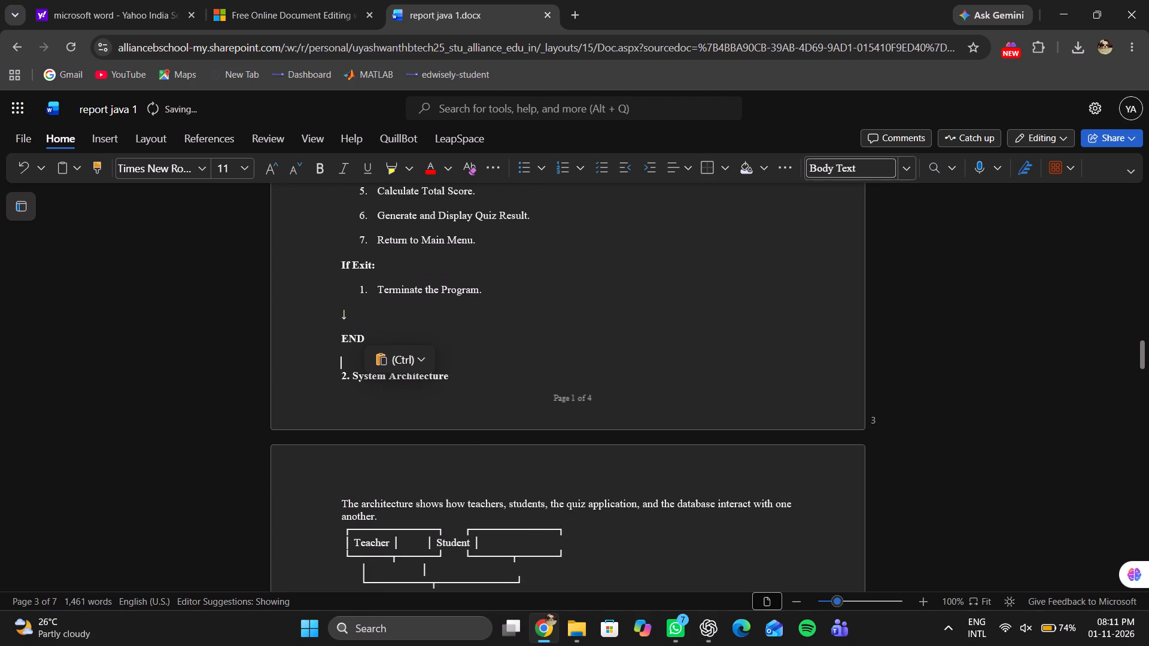
scroll(399, 241, "down", 1)
scroll(498, 443, "down", 1)
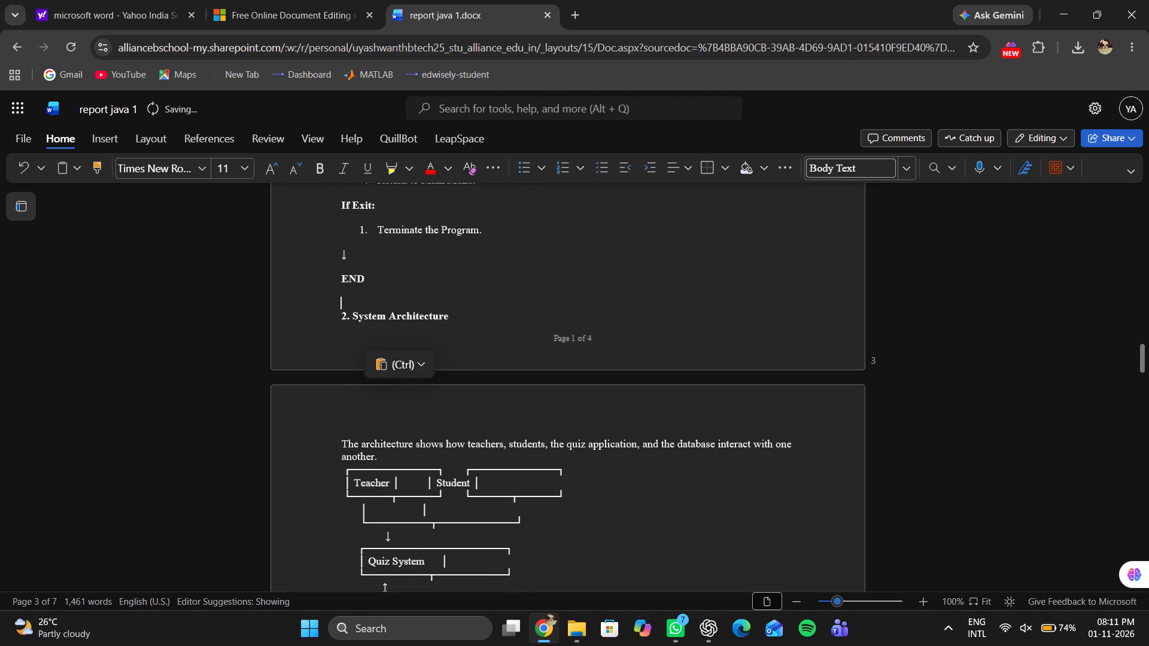
scroll(498, 443, "down", 5)
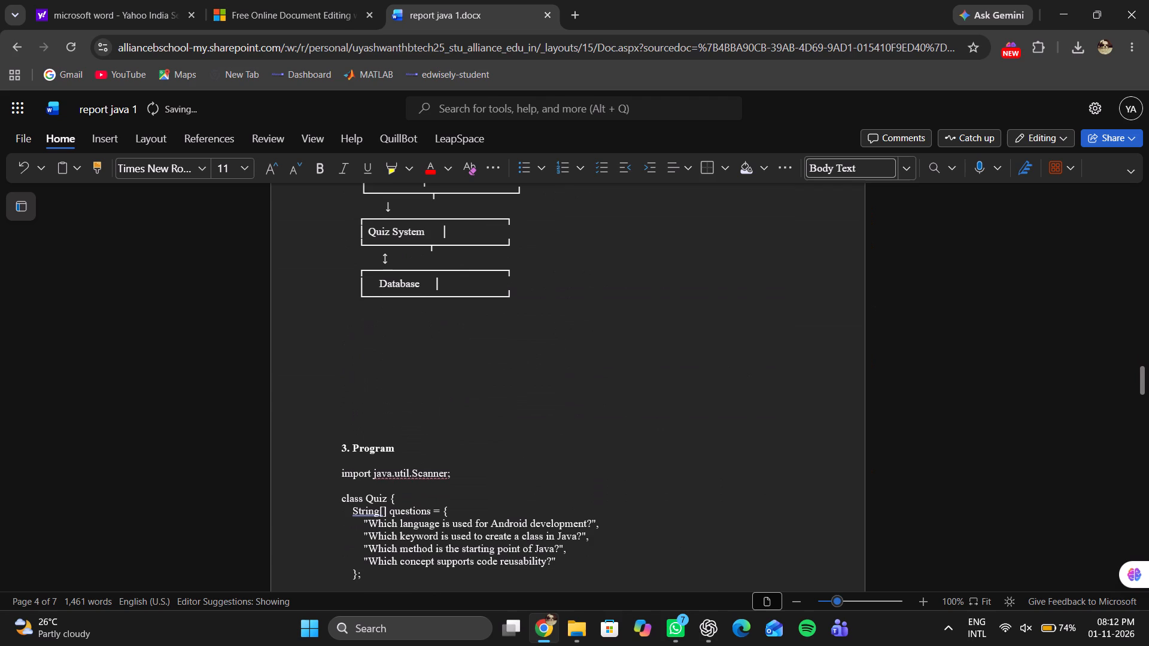
left_click(414, 414)
key("Down")
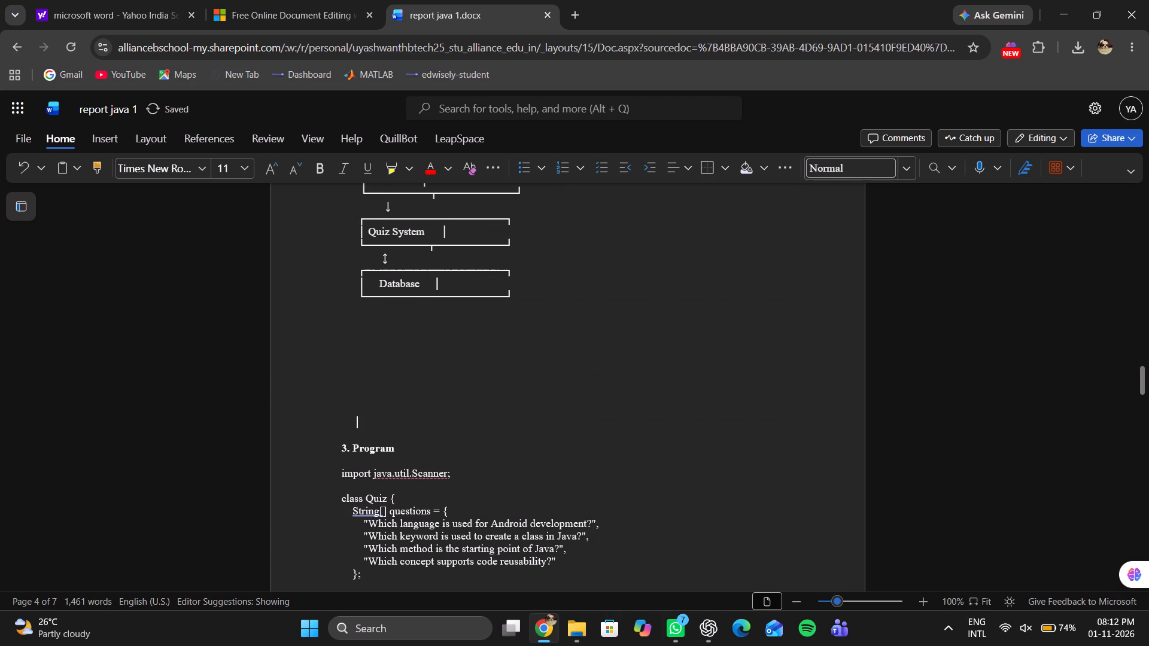
key("Down")
key("BackSpace")
key("BackSpace")
key("BackSpace")
key("BackSpace")
key("BackSpace")
key("BackSpace")
key("BackSpace")
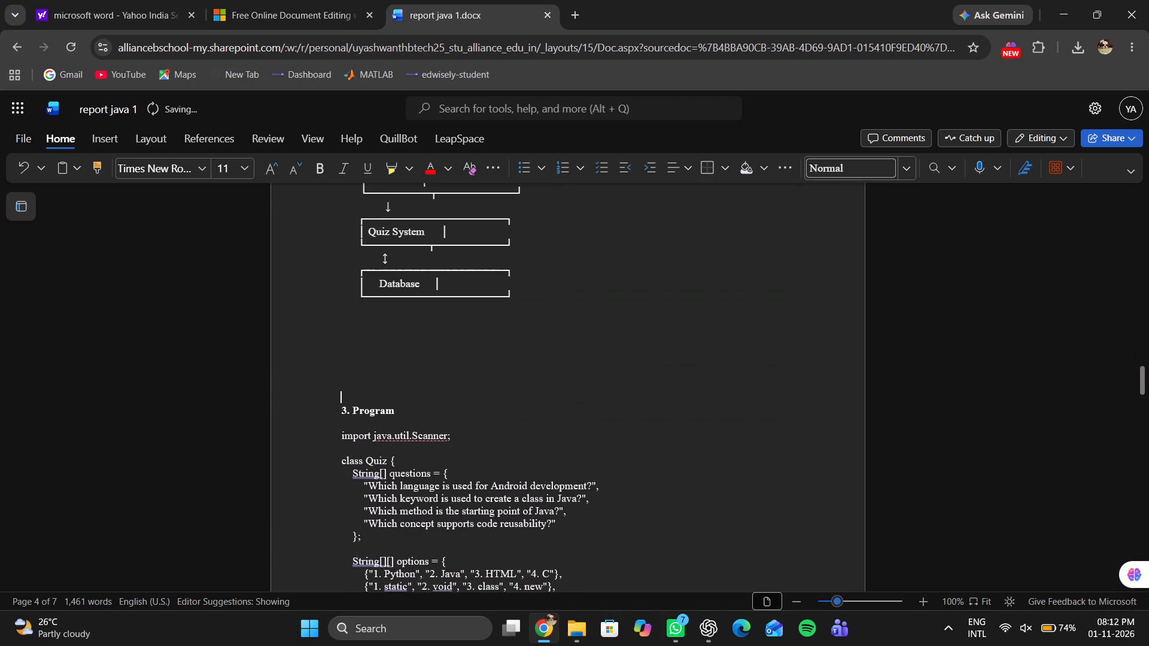
key("BackSpace")
key("BackSpace")
key("BackSpace")
key("BackSpace")
key("BackSpace")
key("BackSpace")
key("BackSpace")
key("BackSpace")
key("BackSpace")
key("BackSpace")
key("BackSpace")
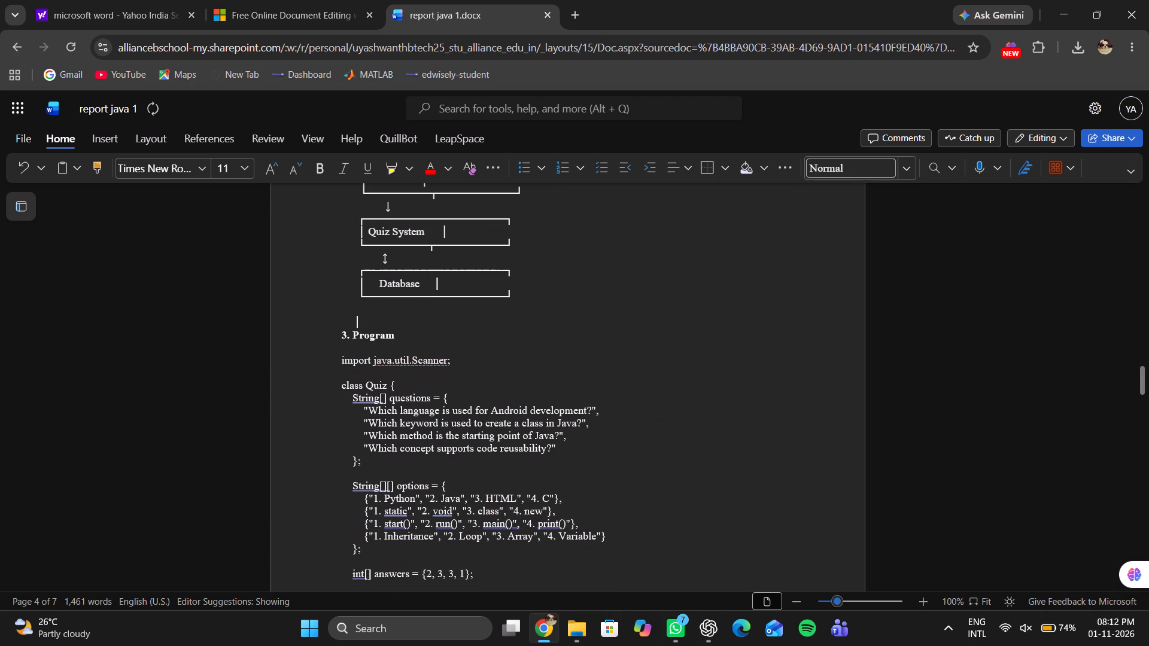
key("BackSpace")
key("BackSpace")
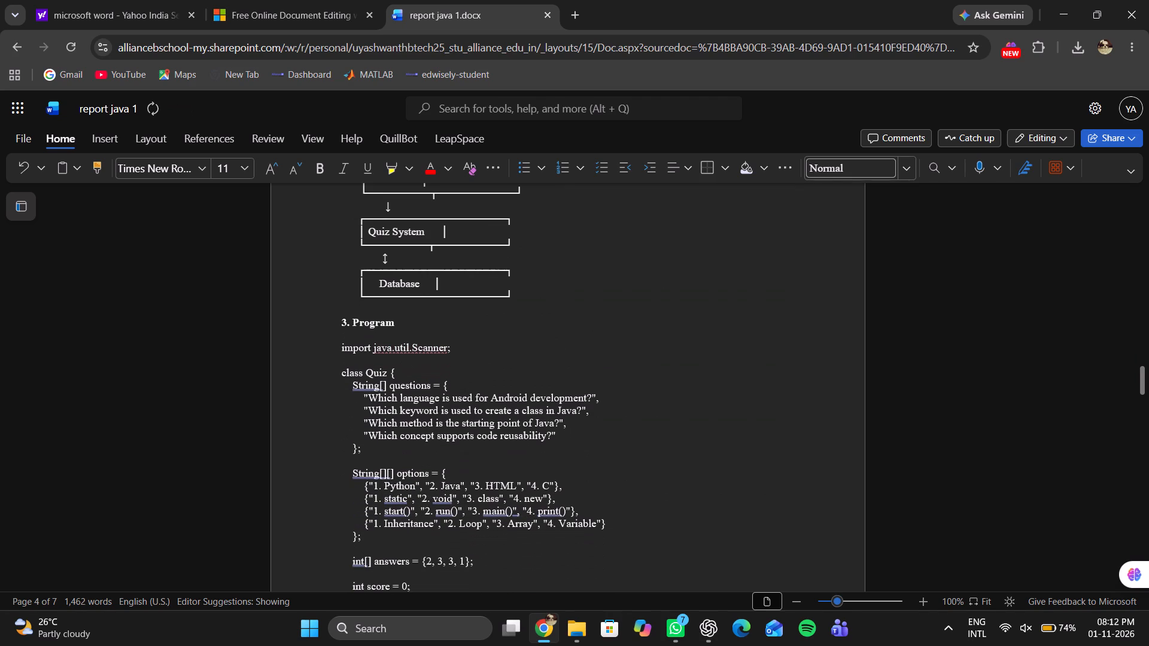
Delete the pasted "7.0 System Flowchart" heading and its empty line above START.
scroll(495, 417, "up", 4)
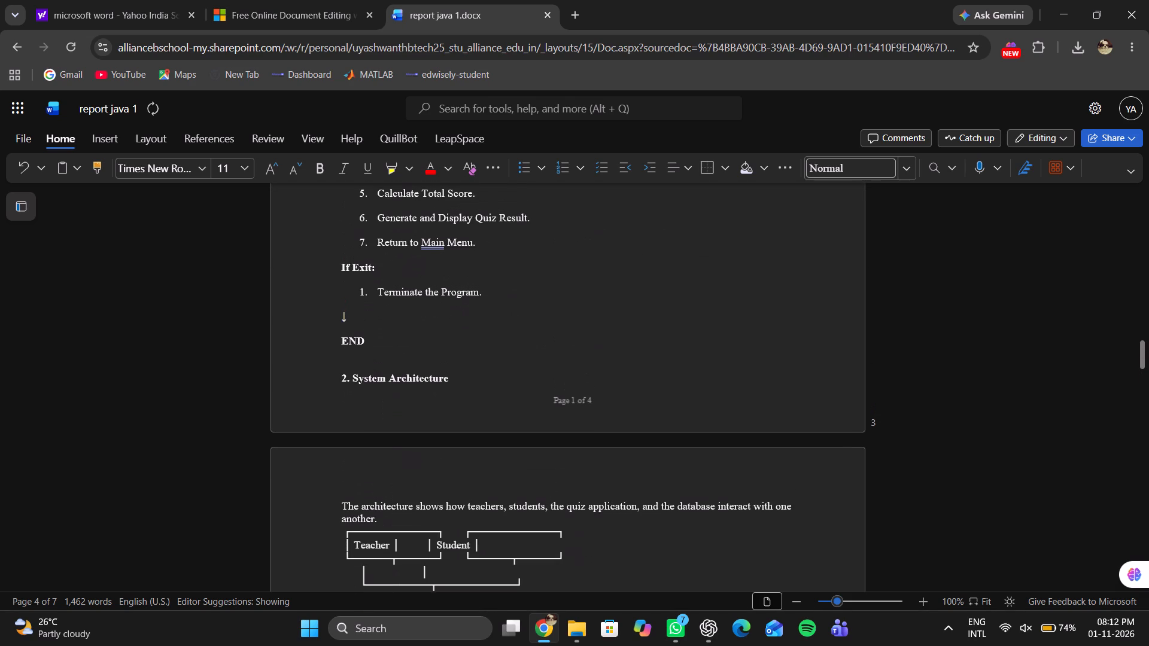
scroll(495, 417, "up", 3)
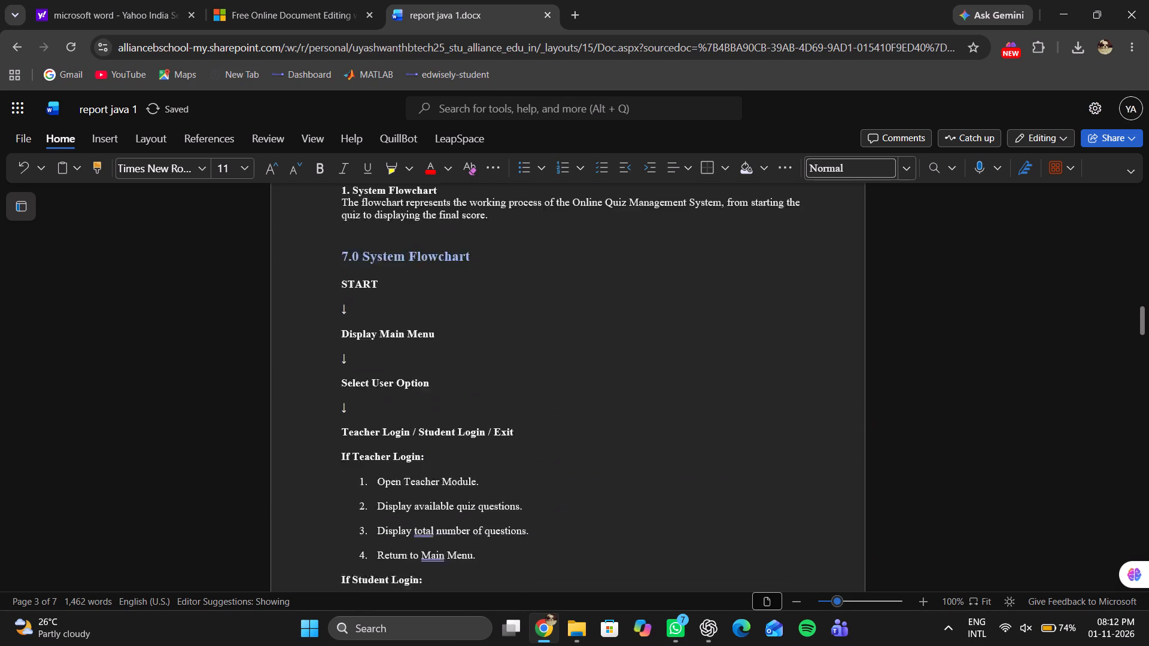
scroll(495, 417, "up", 1)
left_click(481, 368)
key("BackSpace")
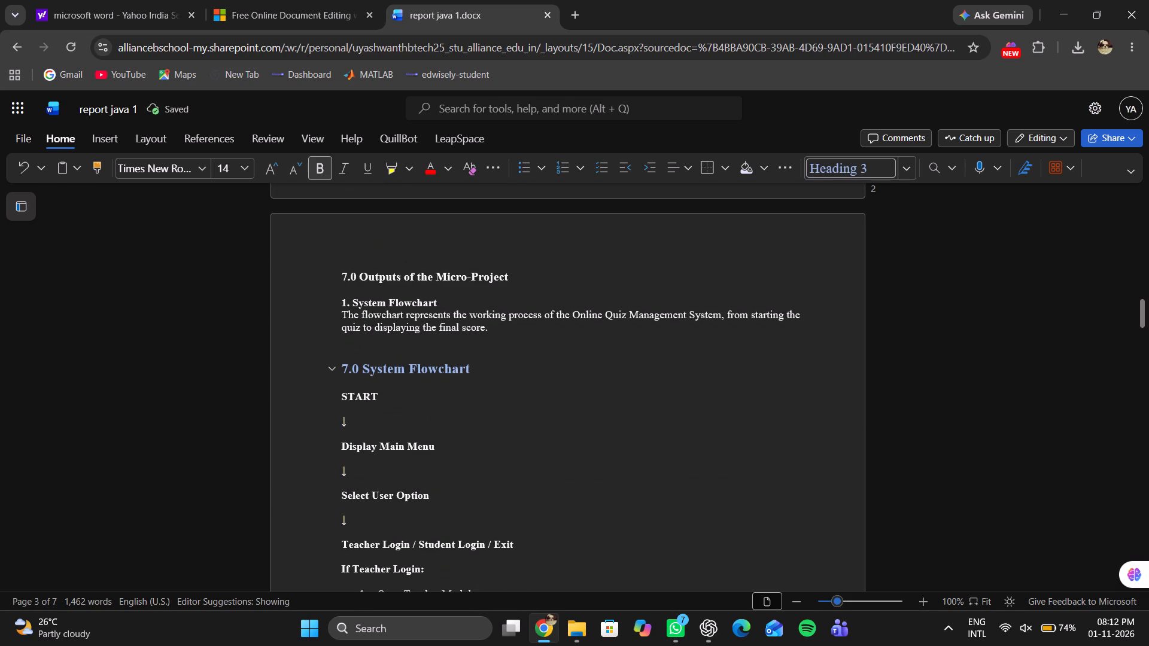
key("BackSpace")
key("BackSpace")
key("BackSpace")
key("BackSpace")
key("BackSpace")
key("BackSpace")
key("BackSpace")
key("BackSpace")
key("BackSpace")
key("BackSpace")
key("BackSpace")
key("BackSpace")
key("BackSpace")
key("BackSpace")
key("BackSpace")
key("BackSpace")
key("BackSpace")
key("BackSpace")
key("BackSpace")
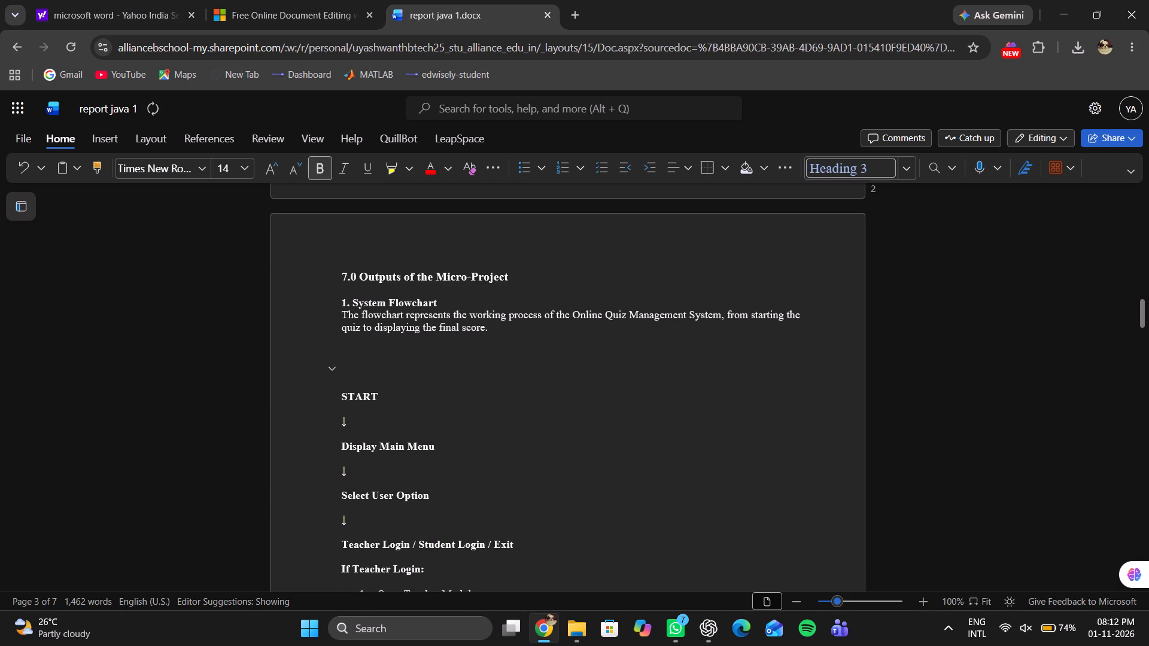
key("BackSpace")
key("BackSpace")
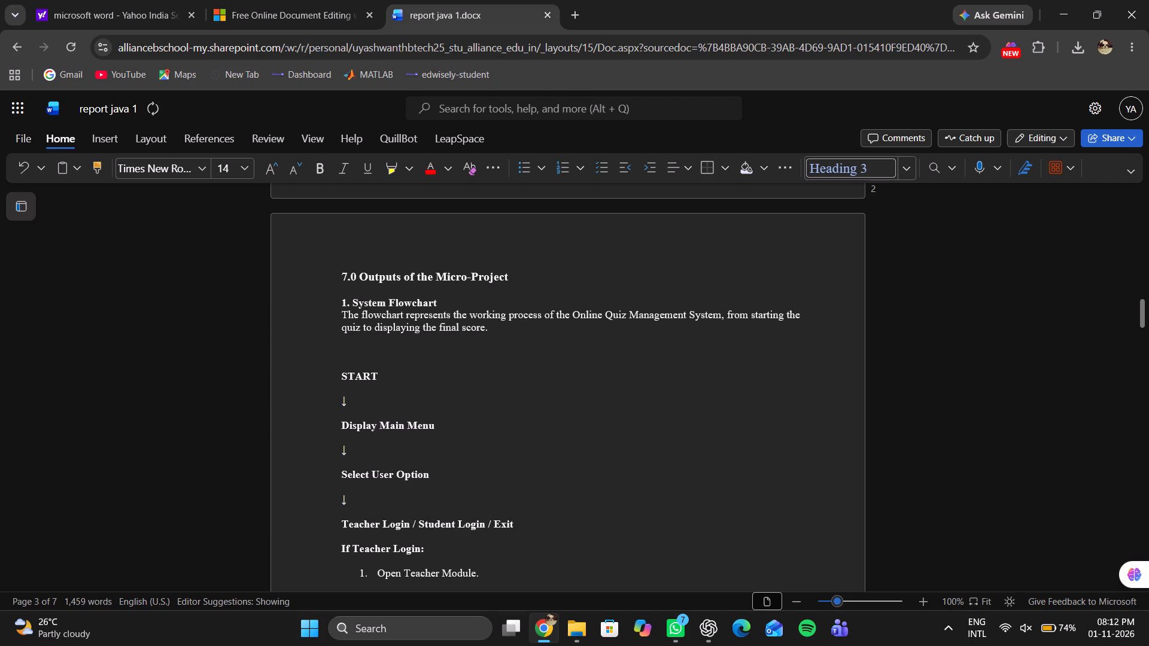
key("Down")
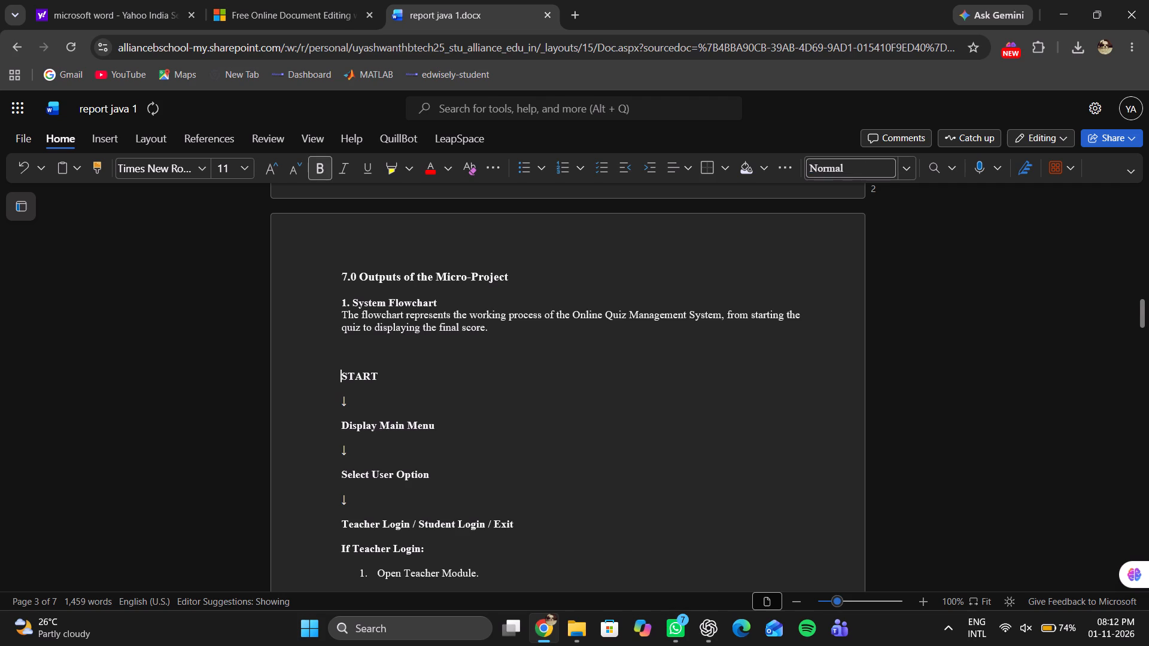
Remove bold formatting from the whole pasted flowchart, from START through END.
scroll(543, 418, "down", 1)
left_click_drag(336, 233, 577, 381)
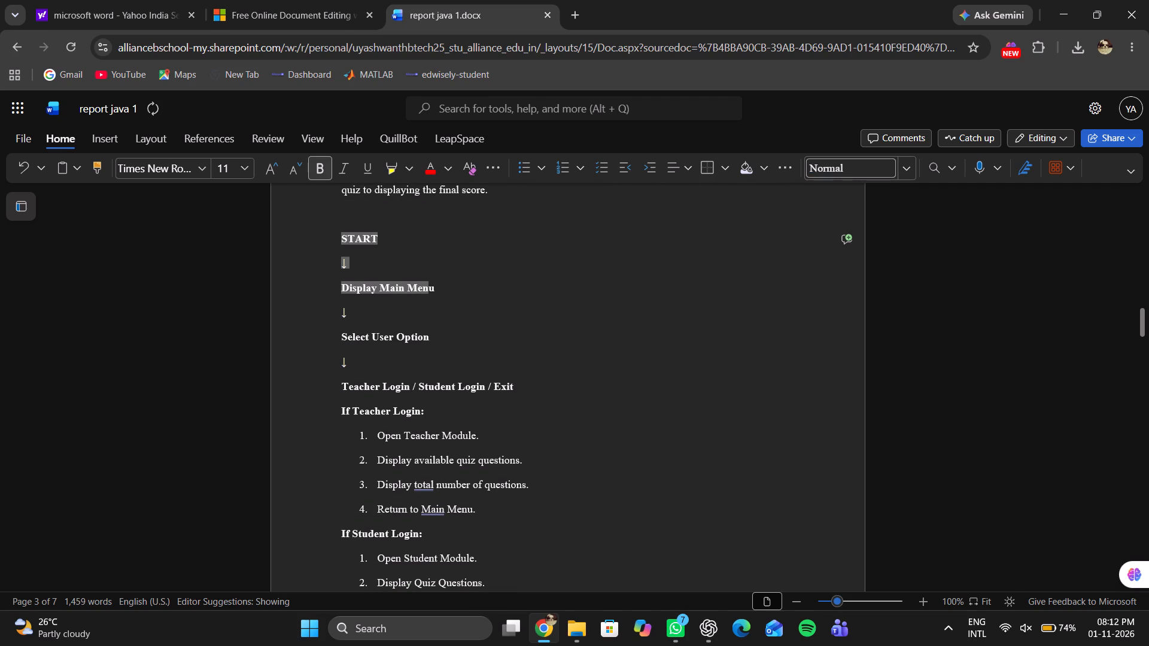
left_click_drag(577, 381, 515, 474)
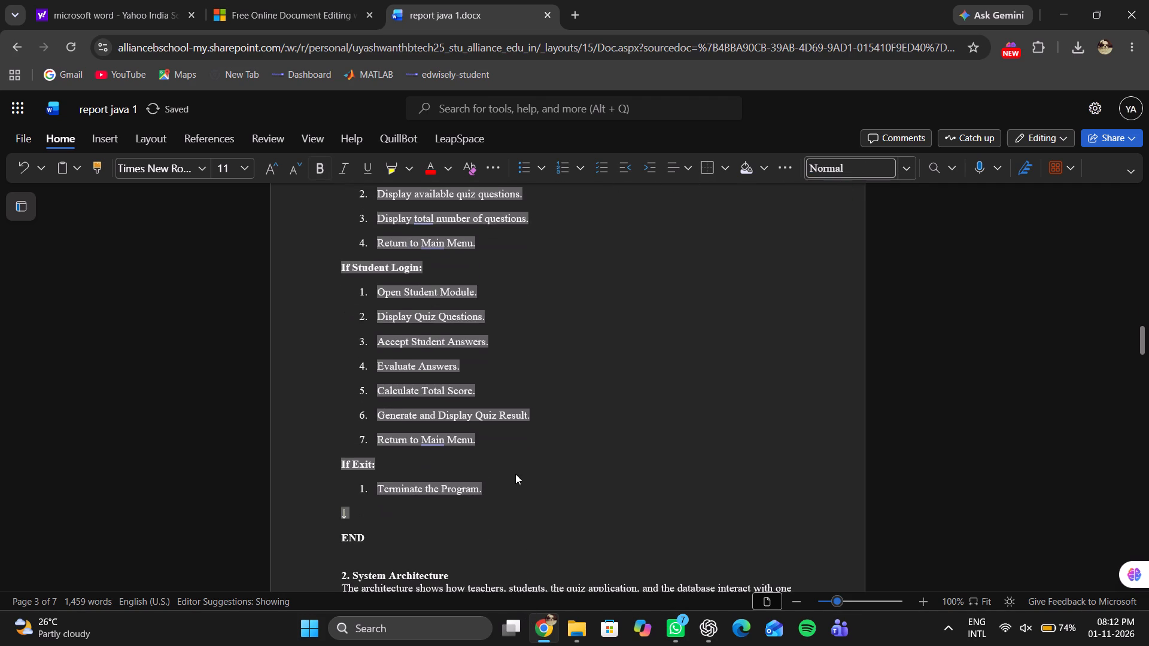
left_click_drag(515, 474, 367, 520)
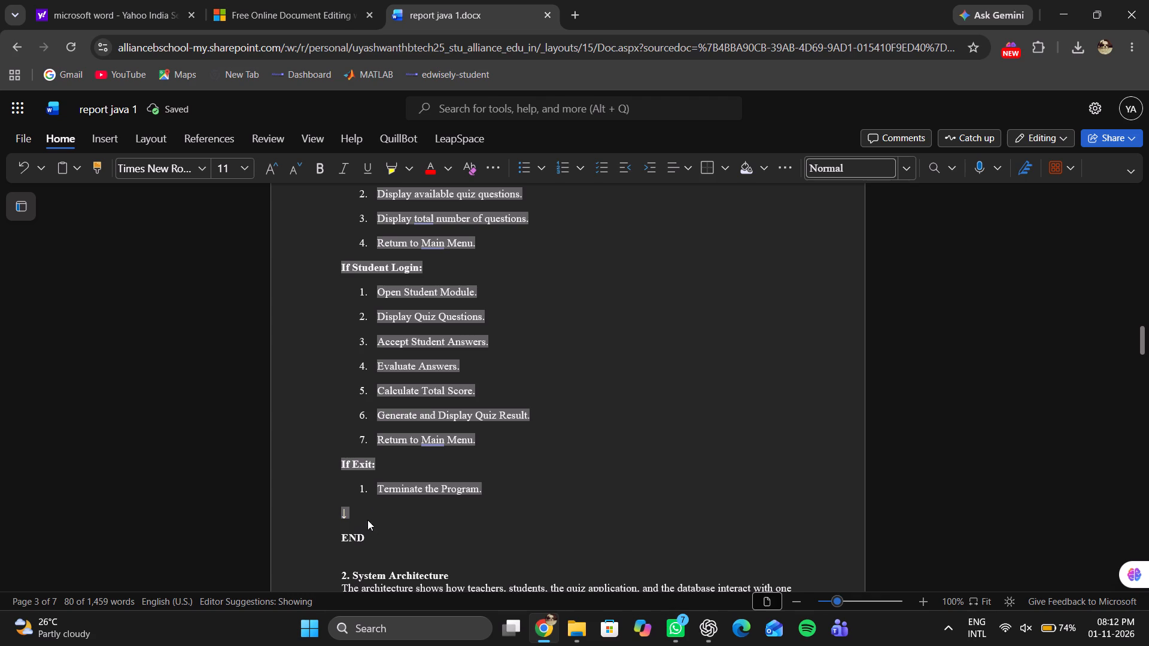
left_click_drag(367, 520, 381, 540)
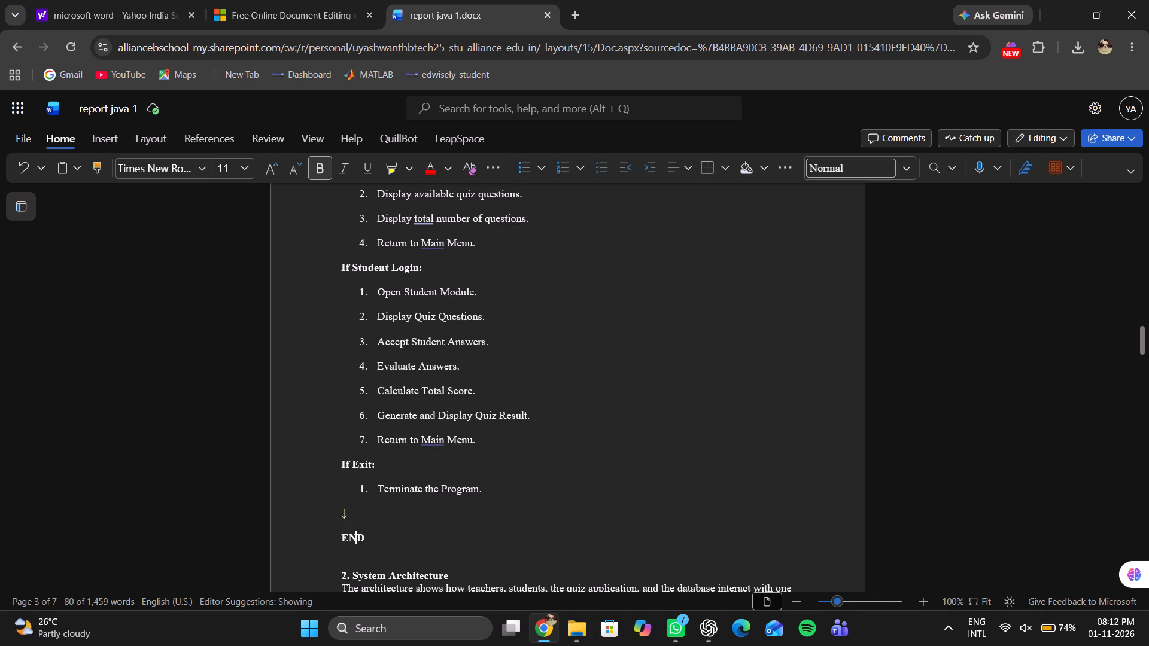
scroll(554, 400, "up", 4)
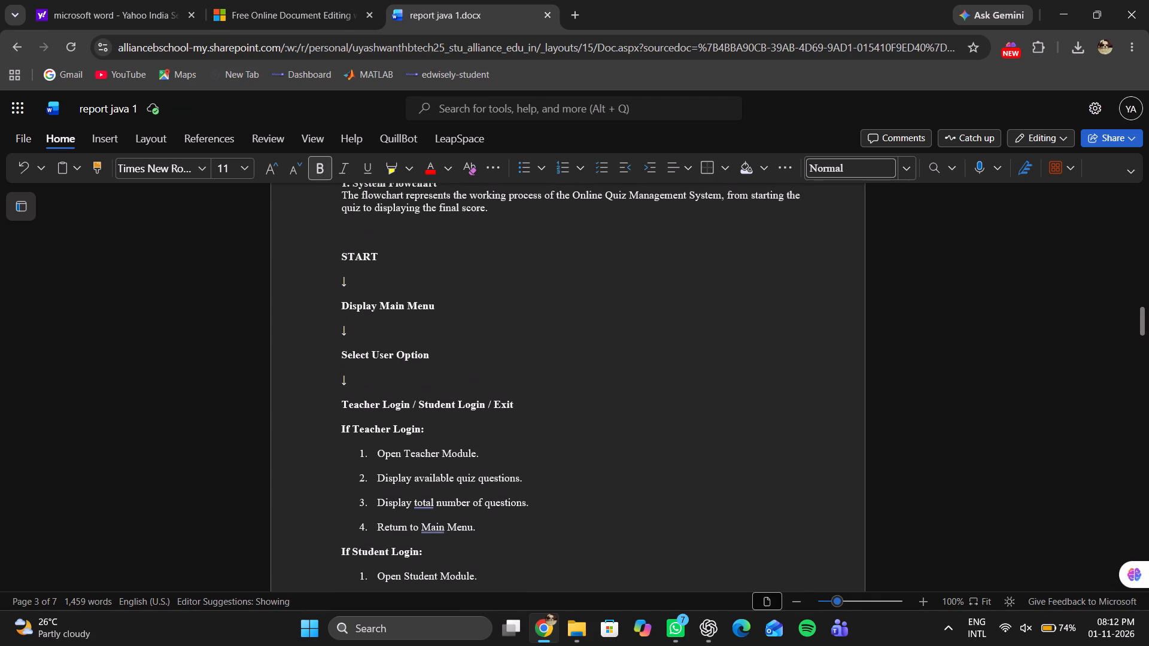
left_click_drag(330, 257, 575, 590)
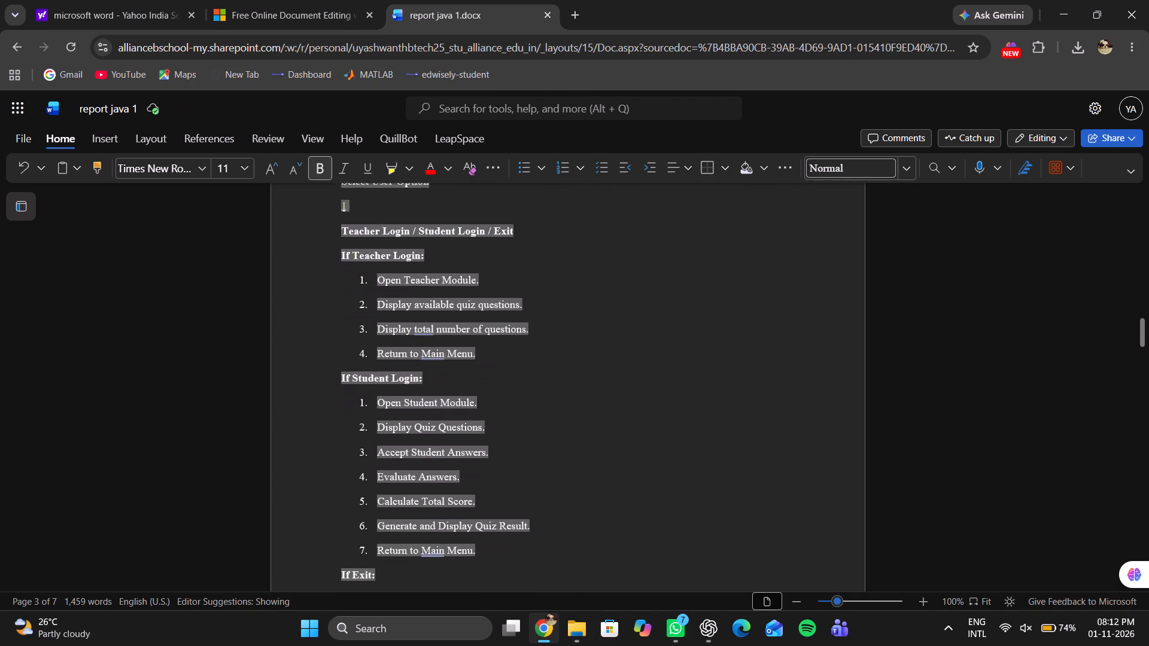
left_click_drag(575, 590, 397, 518)
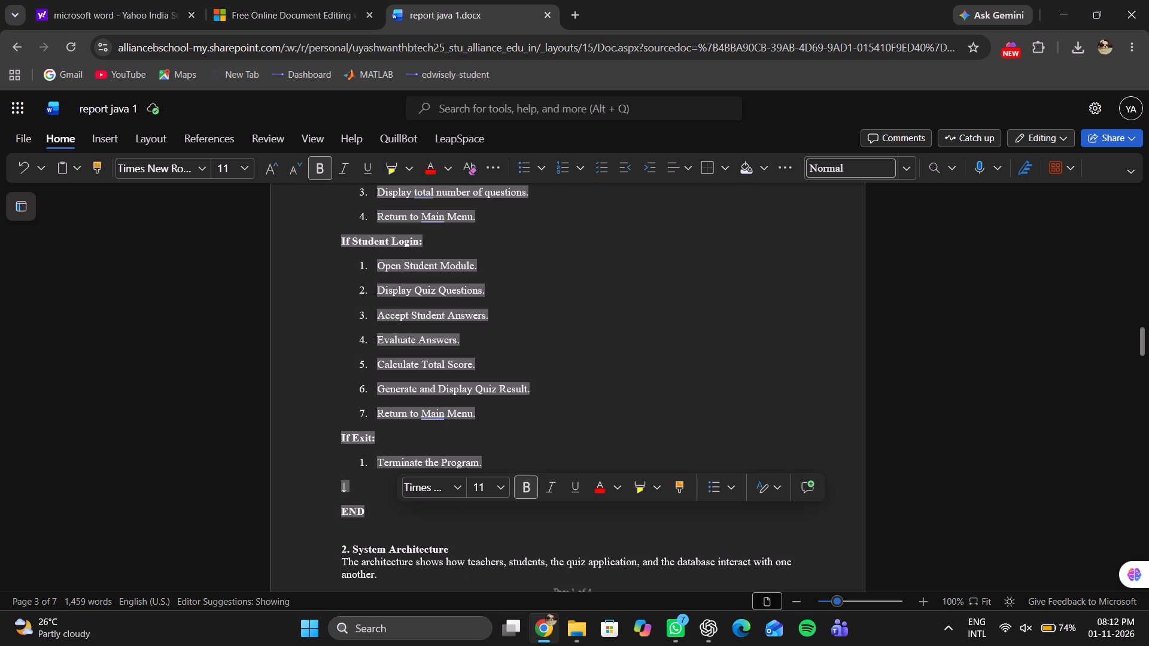
left_click(526, 486)
left_click(526, 486)
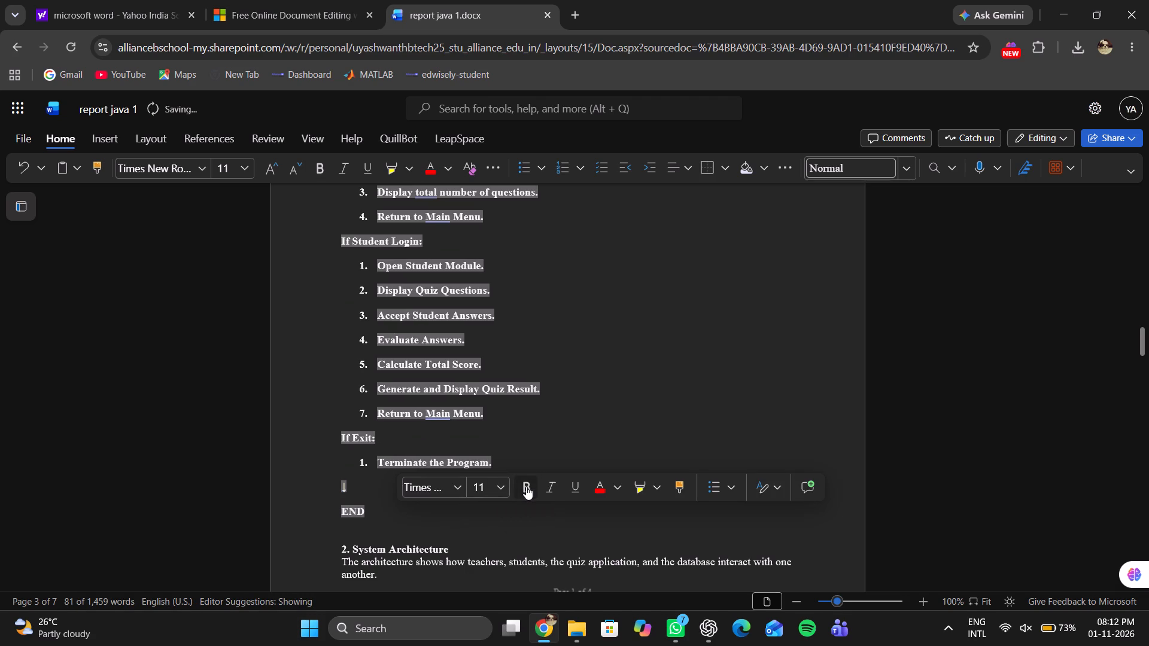
left_click(526, 486)
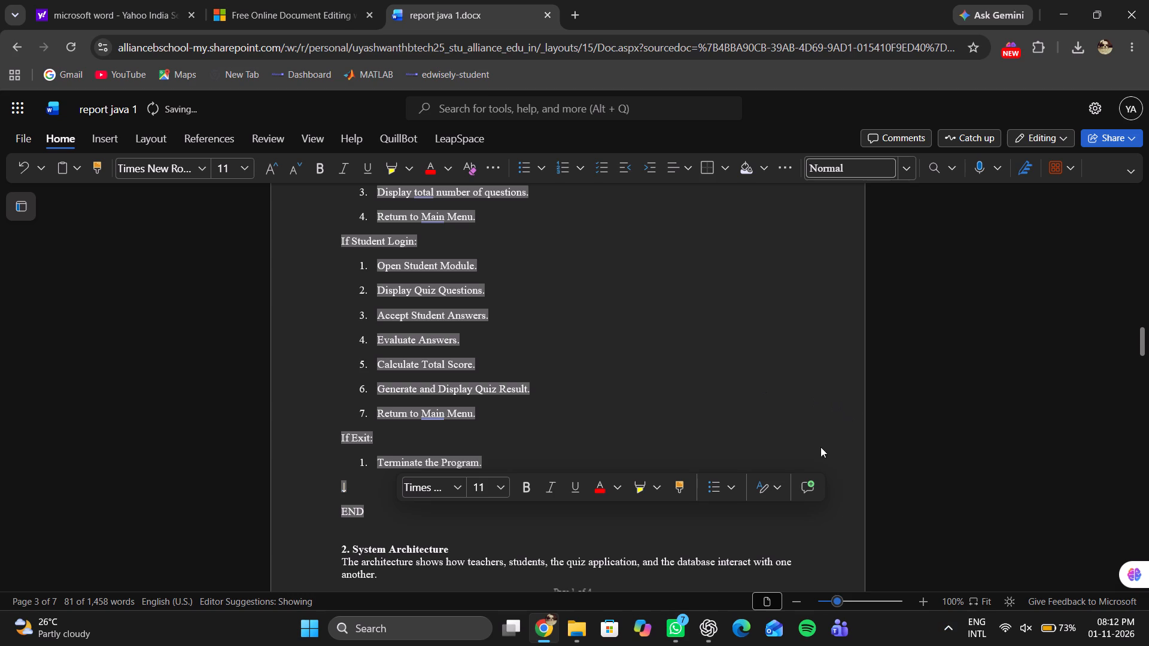
Set the line spacing of the flowchart text from START to END to 1.15.
left_click(779, 173)
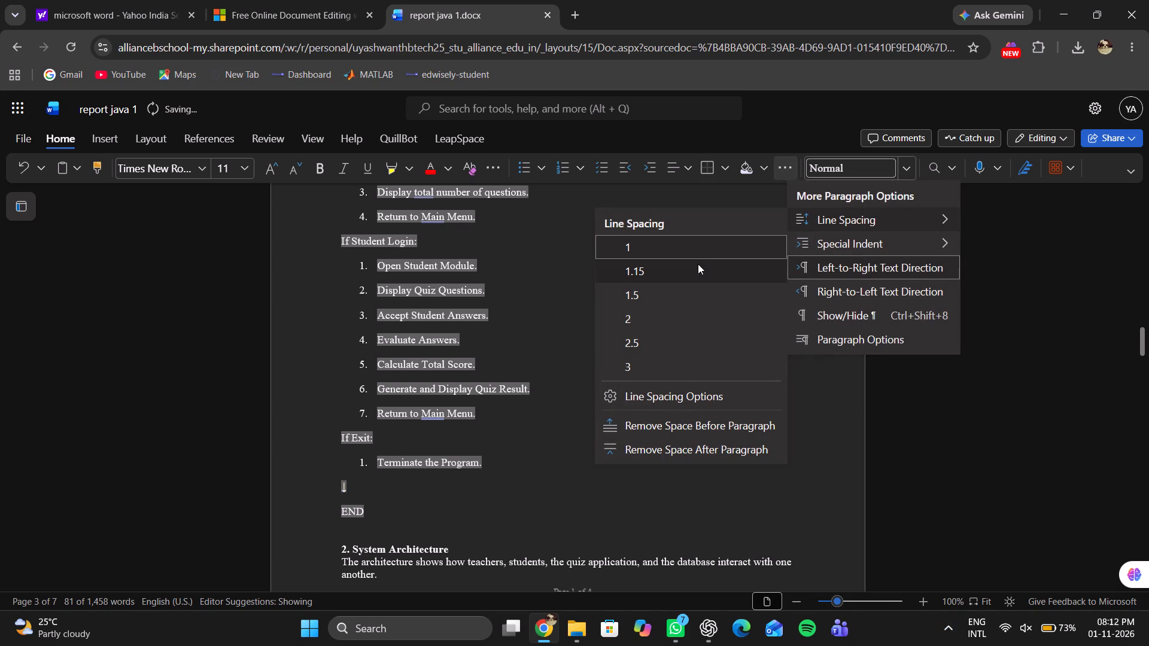
left_click(698, 264)
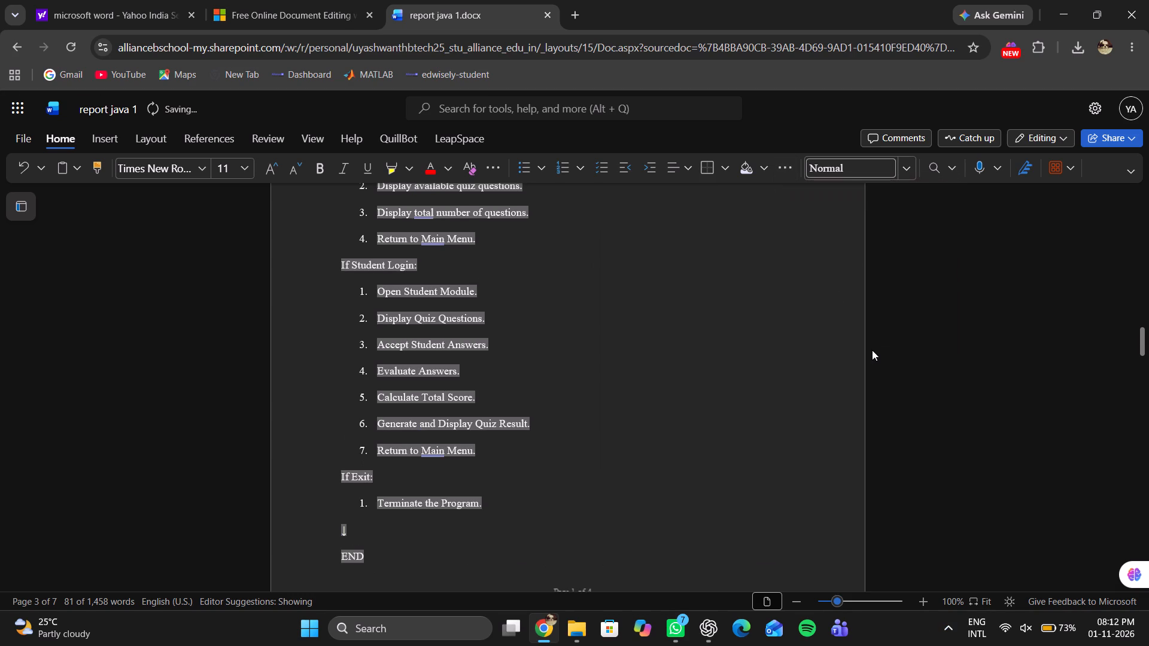
left_click(872, 350)
Remove the blank line between the System Flowchart description and START.
scroll(590, 442, "down", 2)
scroll(590, 442, "up", 1)
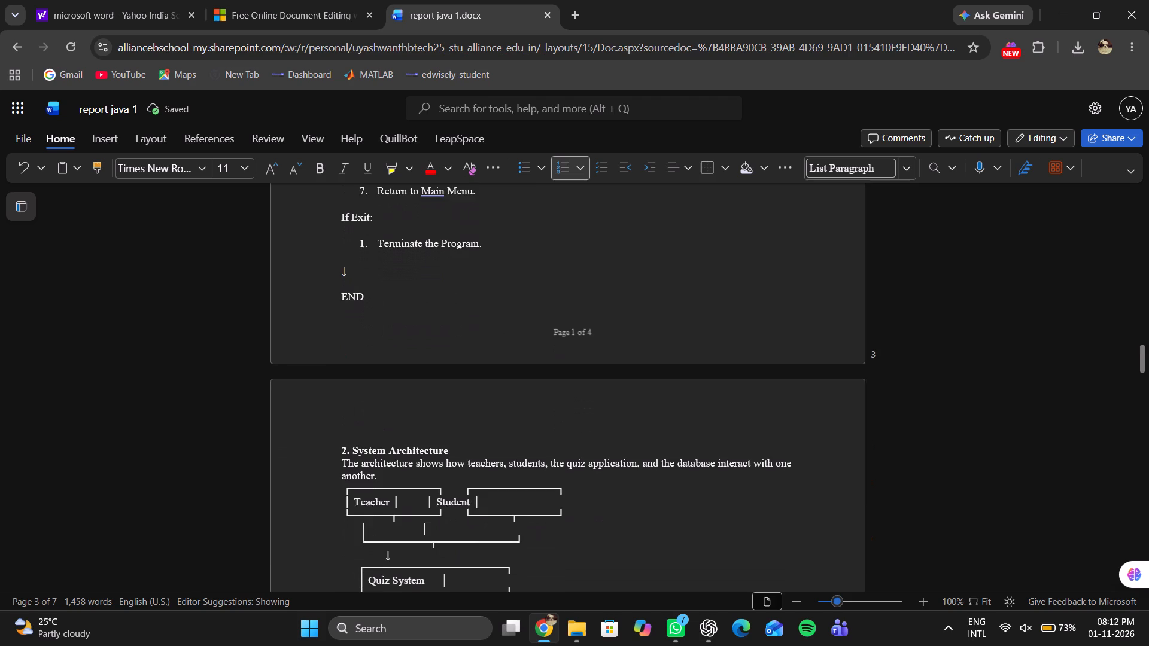
scroll(590, 442, "up", 4)
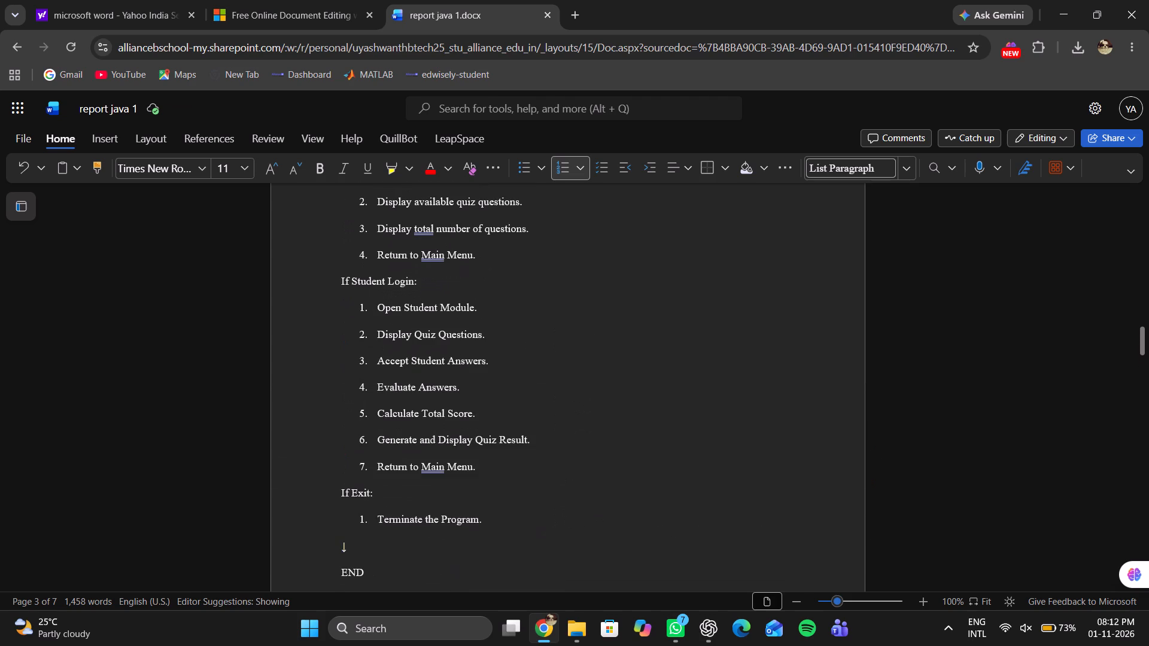
scroll(905, 380, "up", 3)
scroll(689, 365, "up", 2)
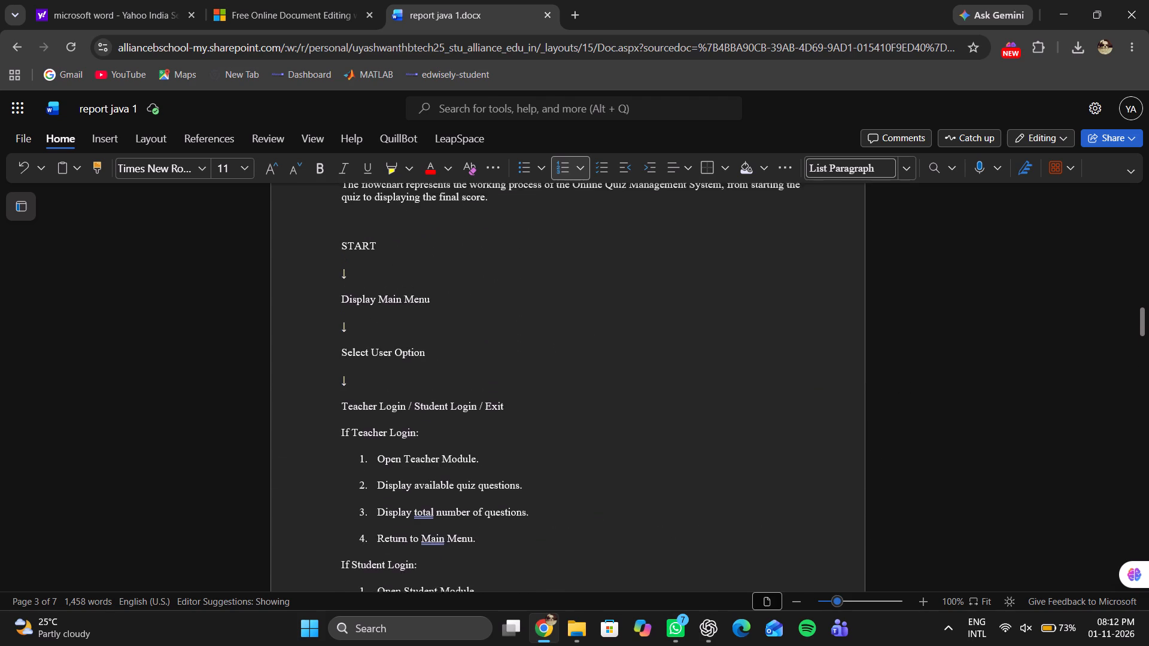
scroll(689, 365, "up", 2)
left_click(411, 329)
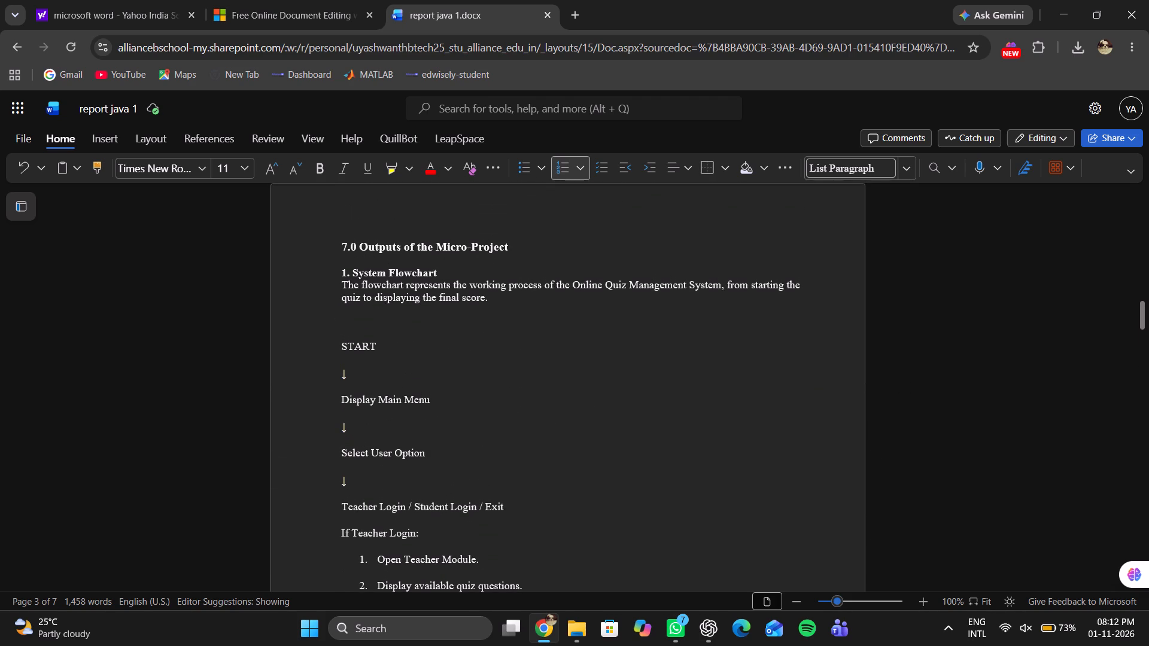
key("BackSpace")
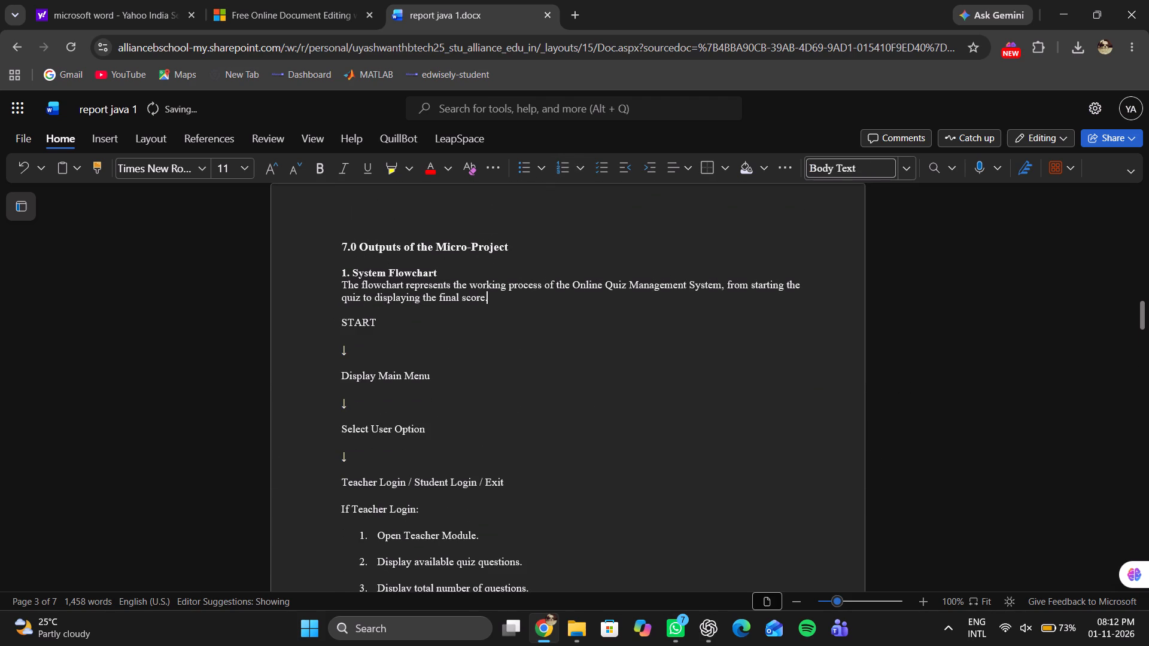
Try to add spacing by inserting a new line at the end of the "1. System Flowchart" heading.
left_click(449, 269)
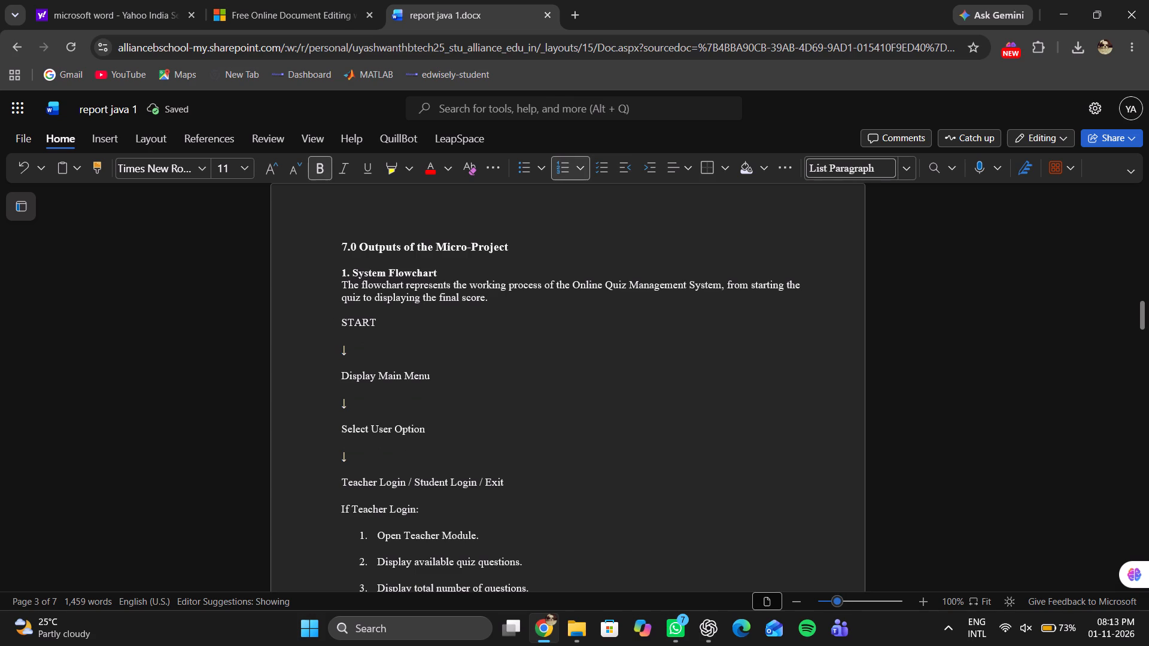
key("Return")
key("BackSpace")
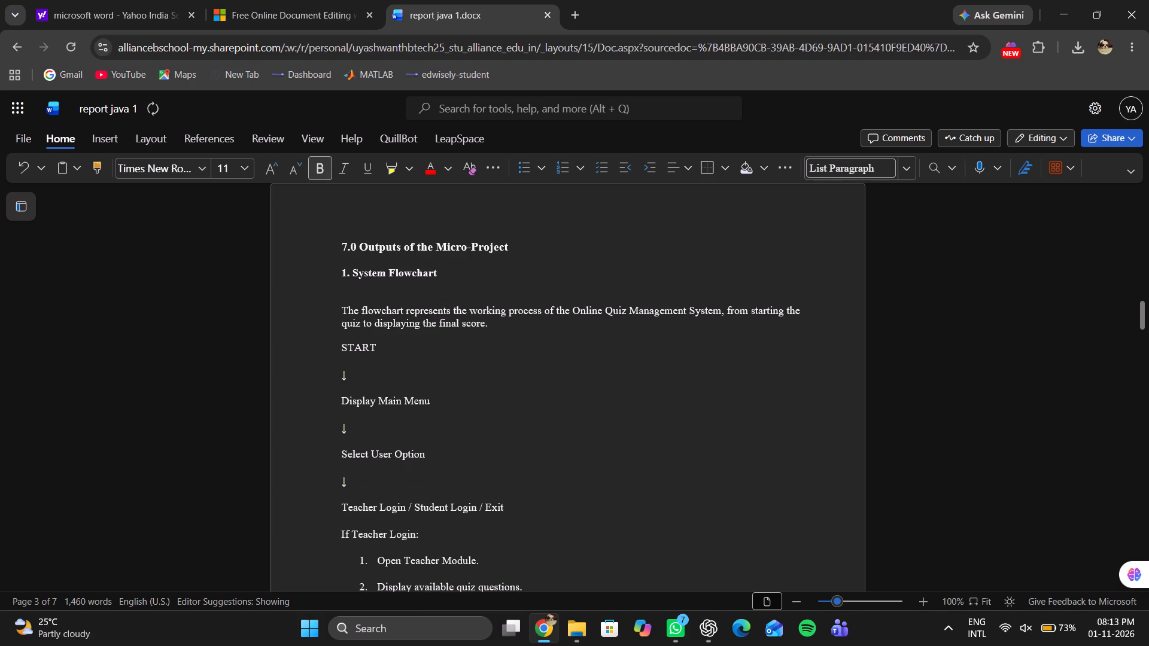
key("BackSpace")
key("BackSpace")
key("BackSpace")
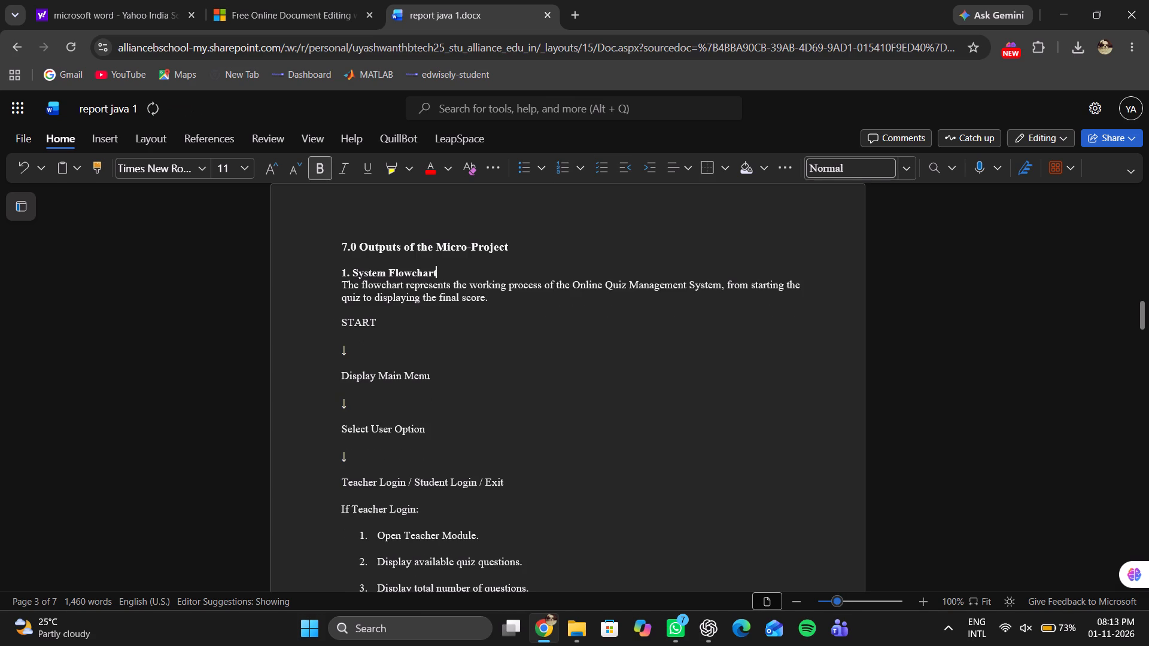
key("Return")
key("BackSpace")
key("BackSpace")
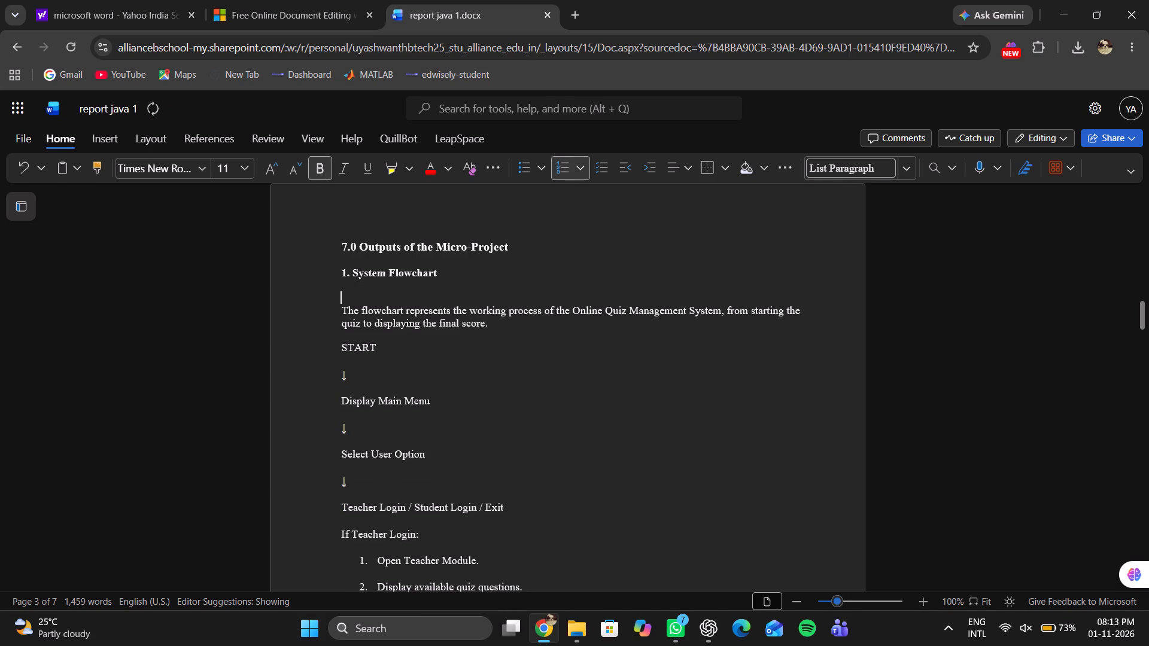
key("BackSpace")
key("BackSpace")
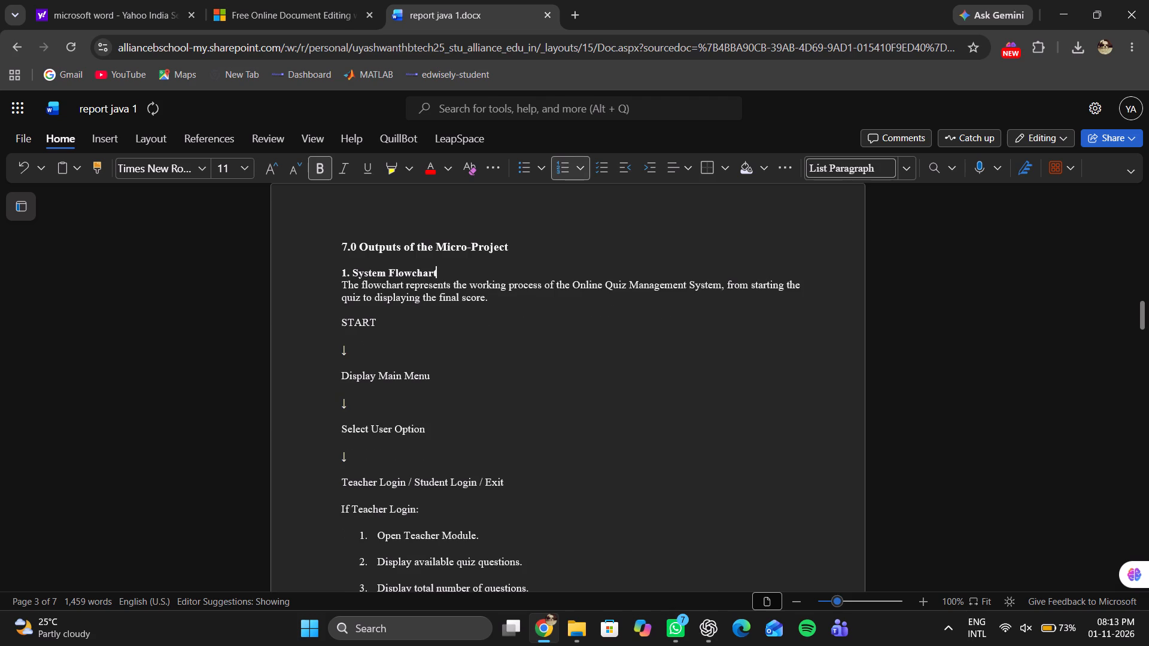
Insert a paragraph break directly before "The flowchart represents" to space the description from the "1. System Flowchart" heading.
left_click(341, 289)
key("Return")
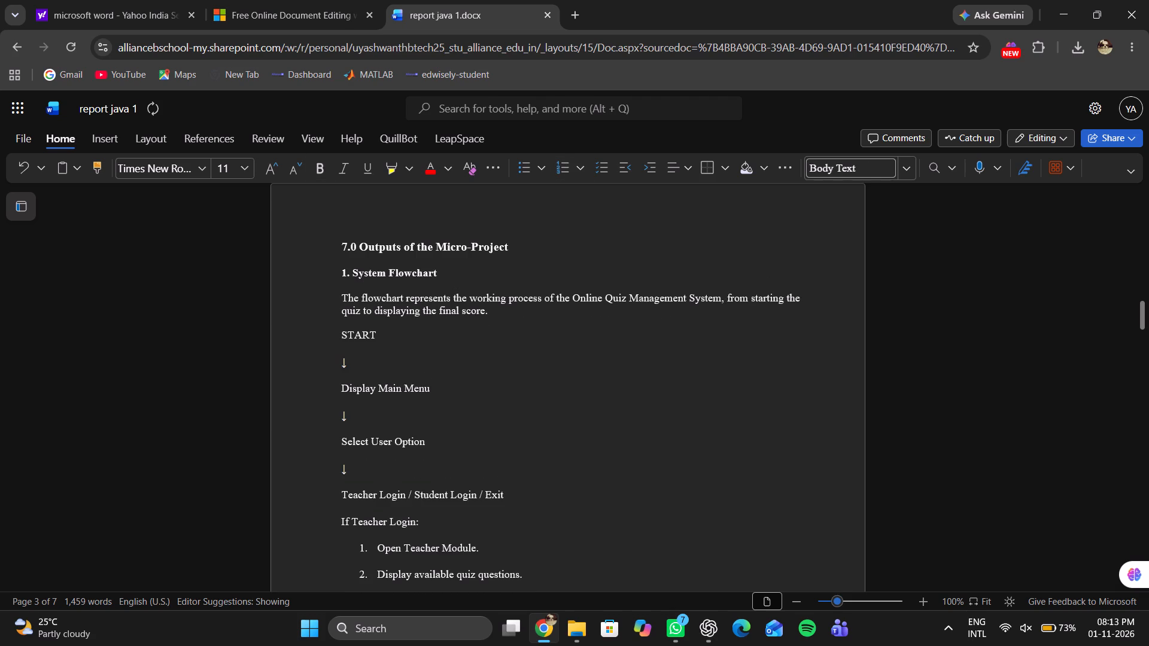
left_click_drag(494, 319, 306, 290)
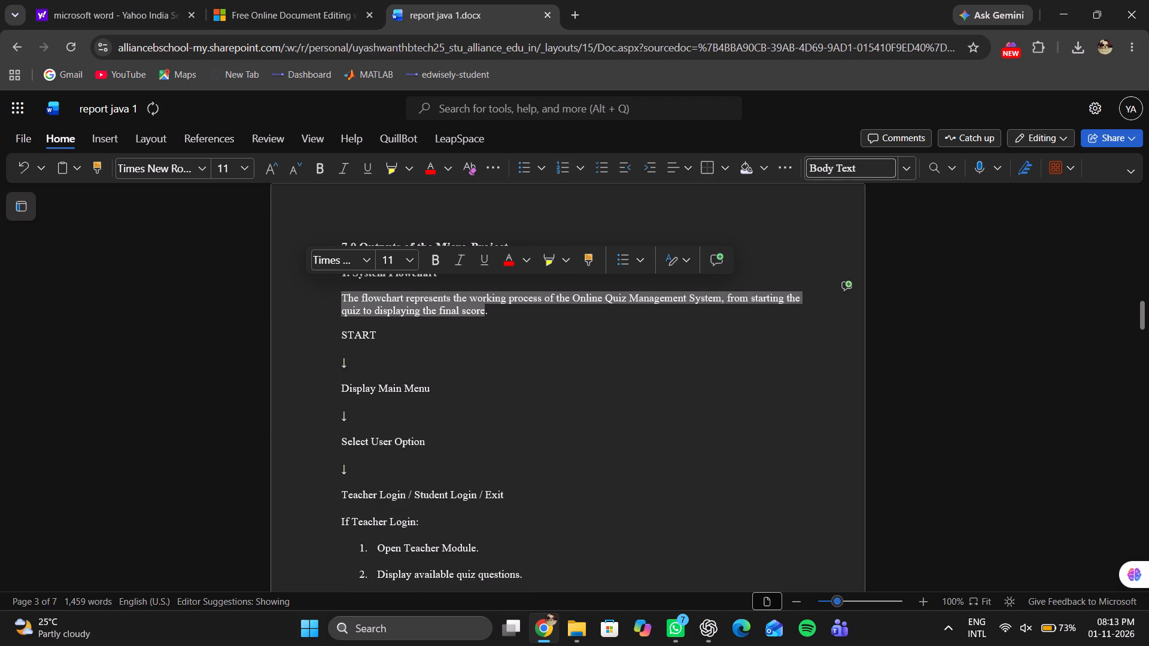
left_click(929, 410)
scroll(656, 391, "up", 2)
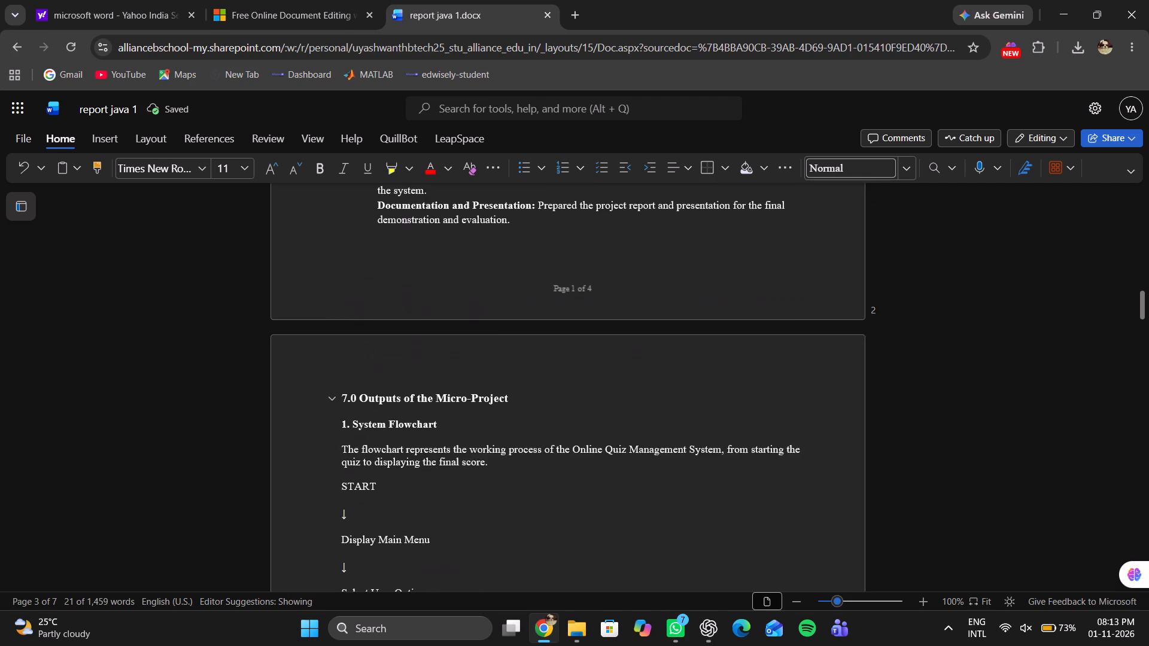
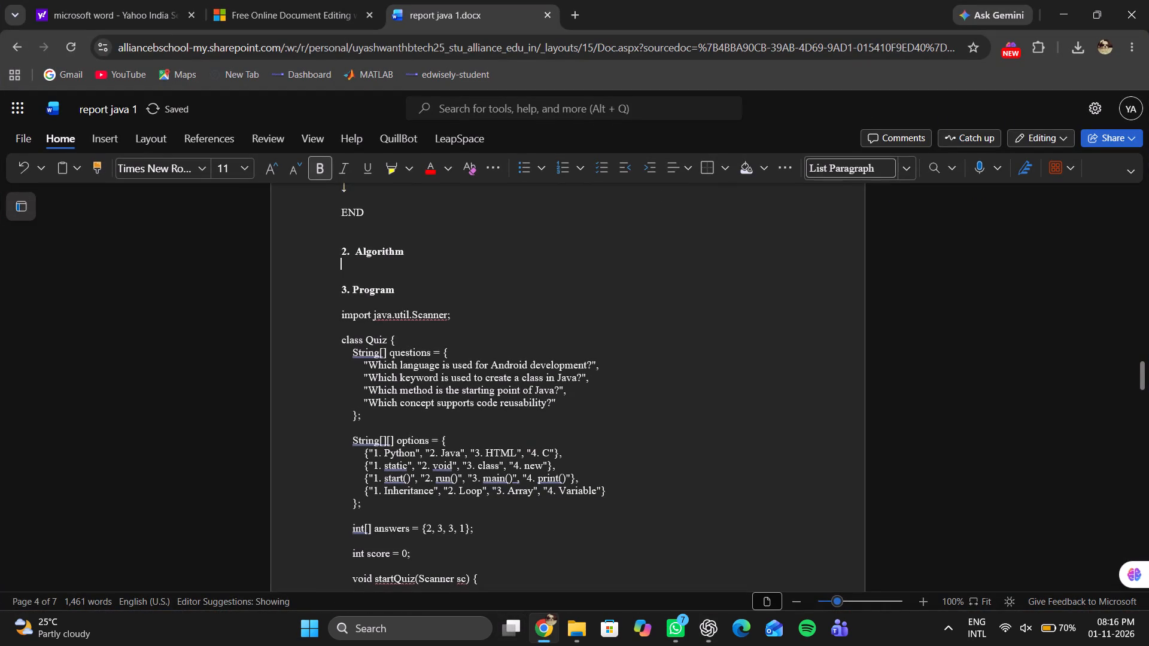
key("ctrl+v")
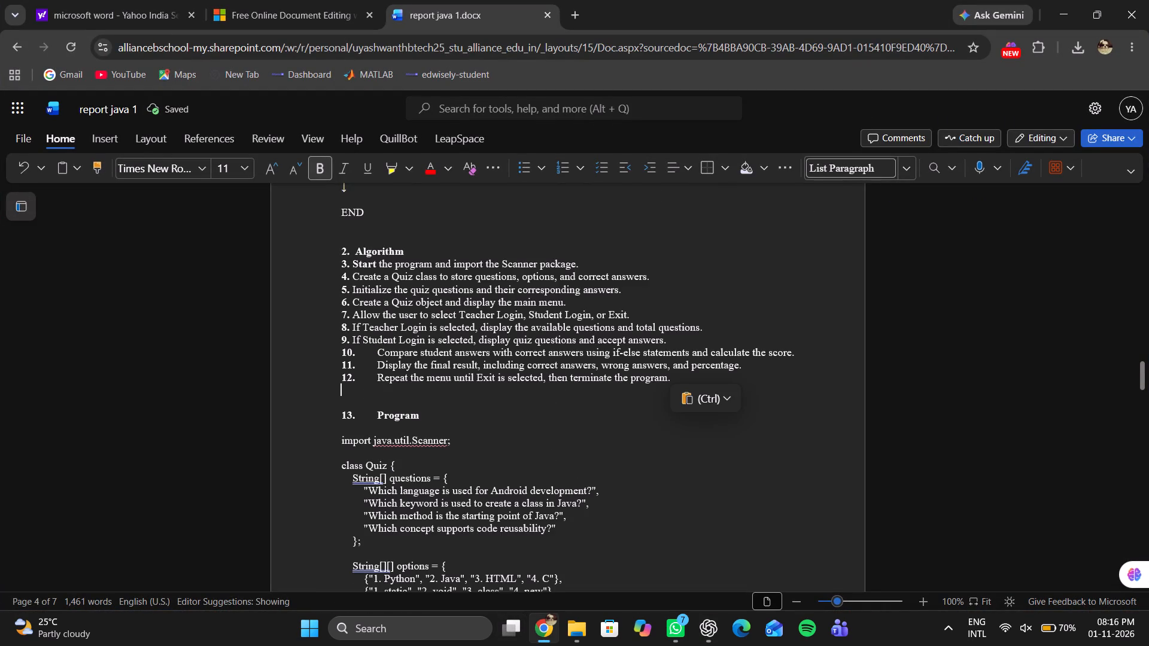
Remove the automatic numbering from all ten pasted algorithm lines and insert a blank line between them and the "2. Algorithm" heading.
left_click(377, 371)
key("BackSpace")
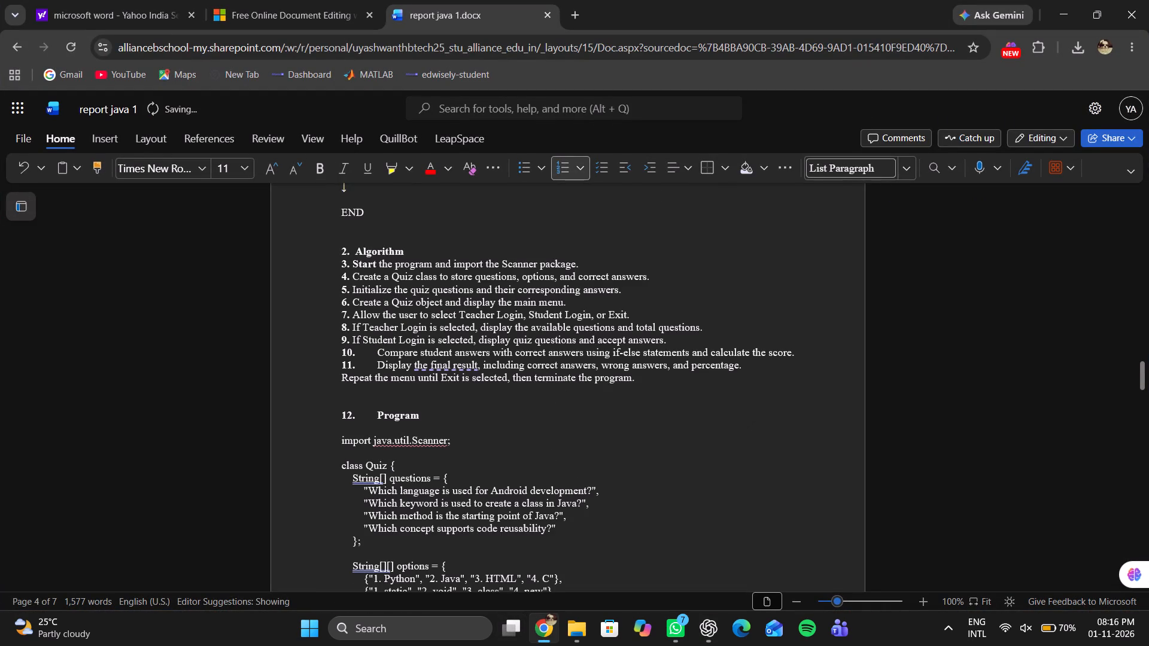
key("Up")
key("BackSpace")
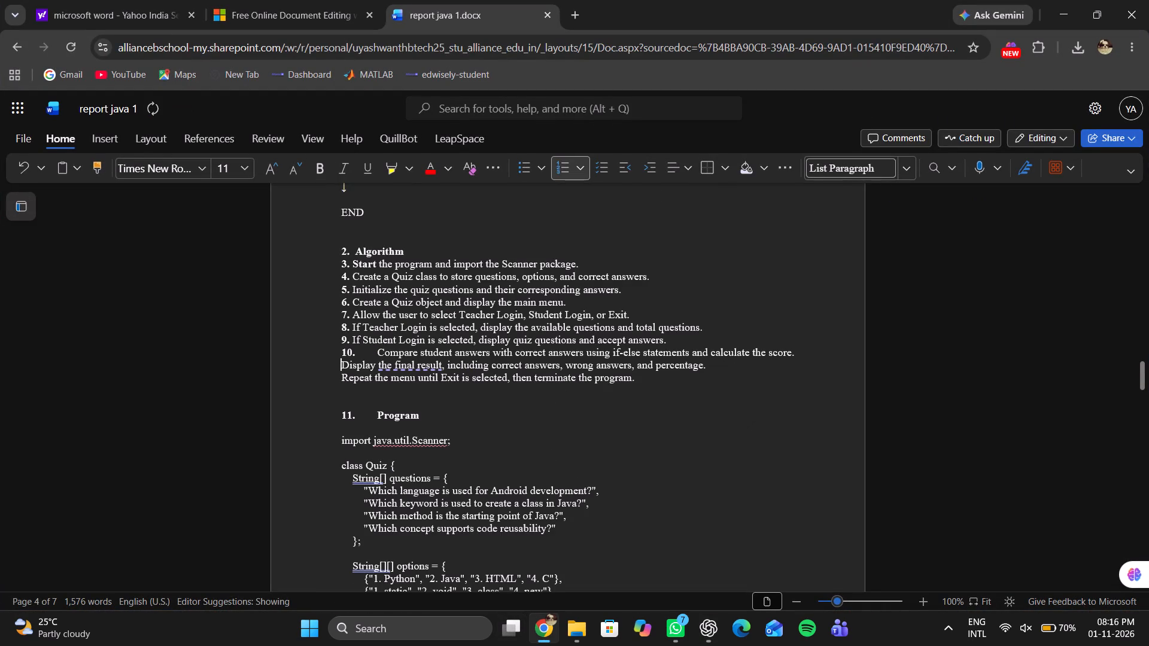
key("Up")
key("BackSpace")
key("Up")
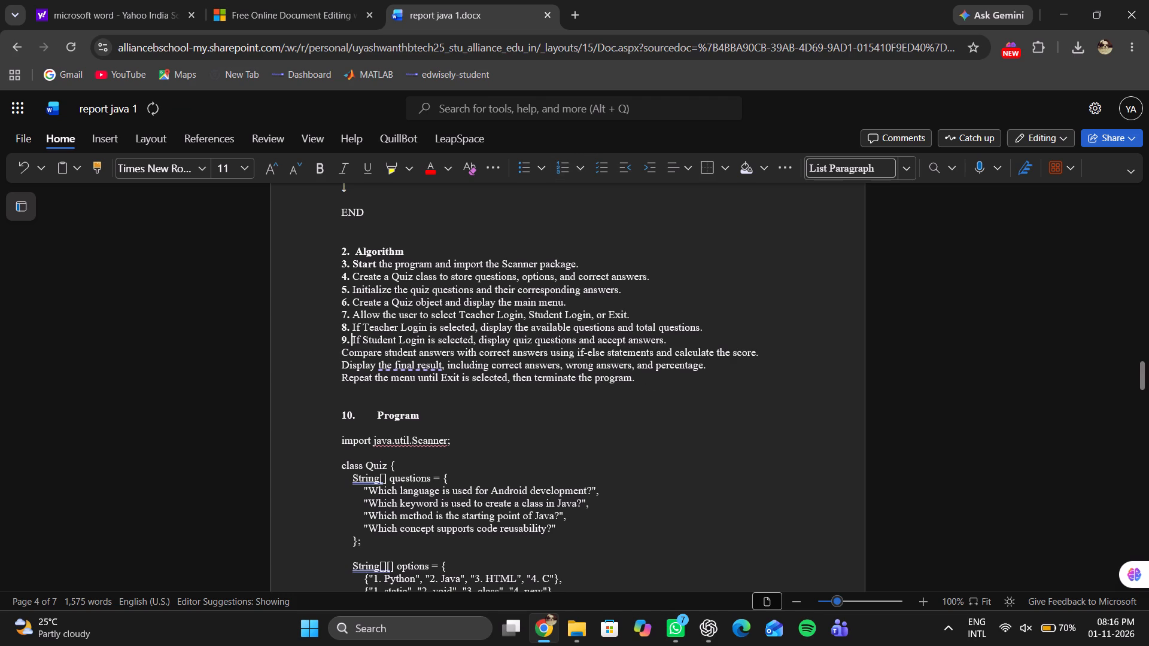
key("BackSpace")
key("Up")
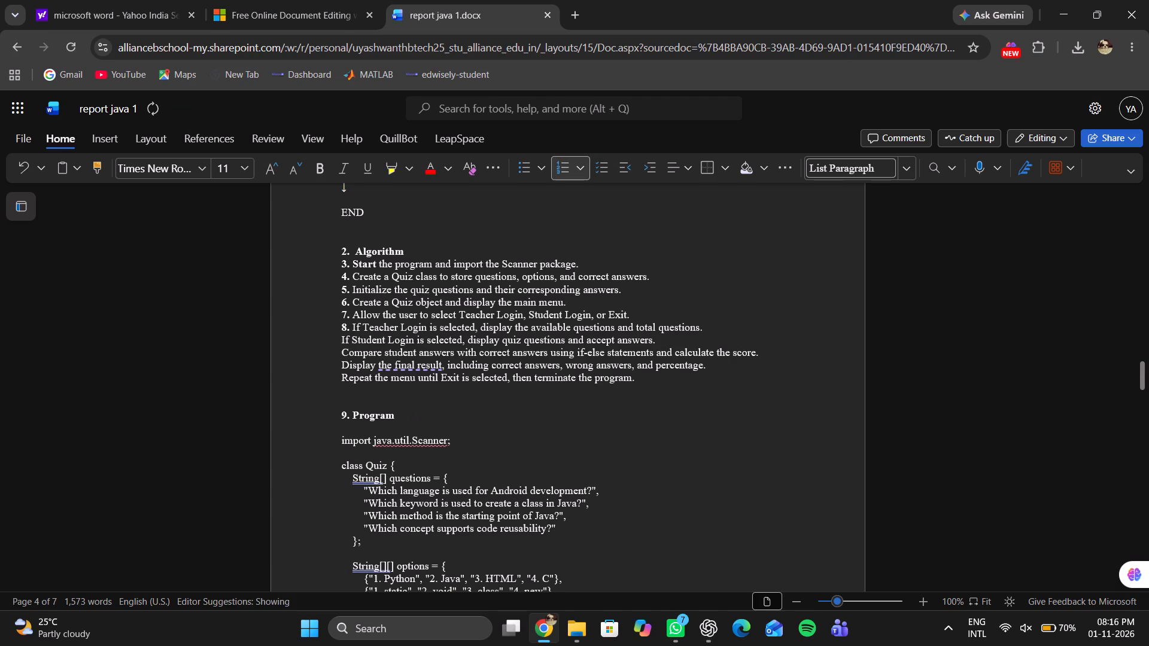
key("BackSpace")
key("Up")
key("BackSpace")
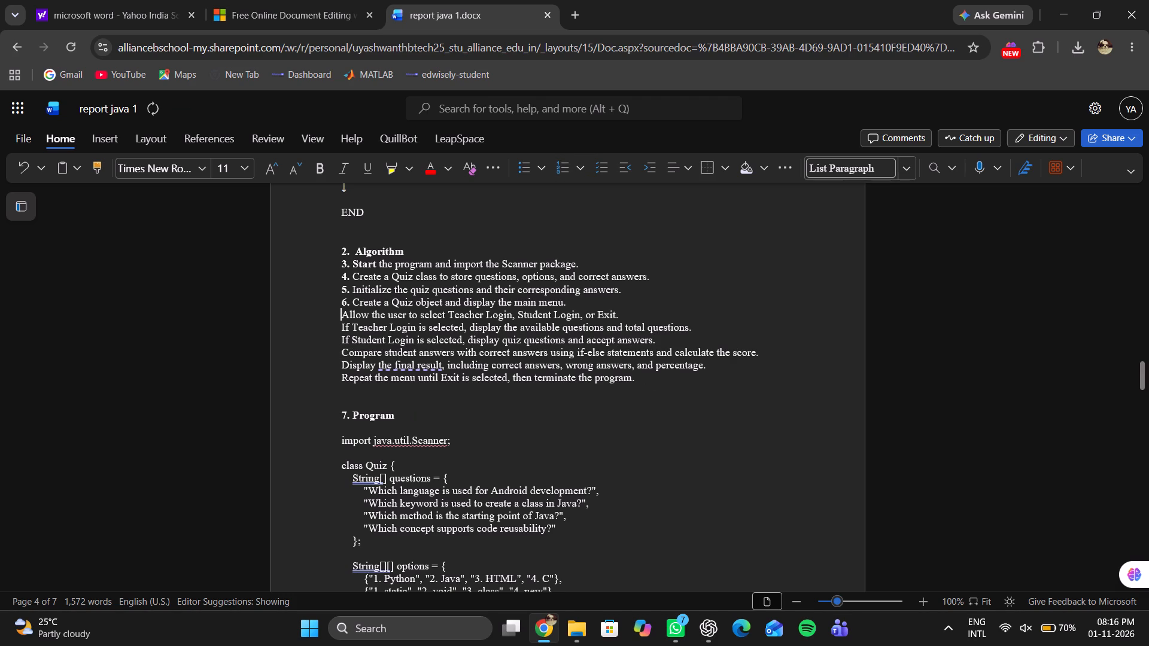
key("Up")
key("BackSpace")
key("Up")
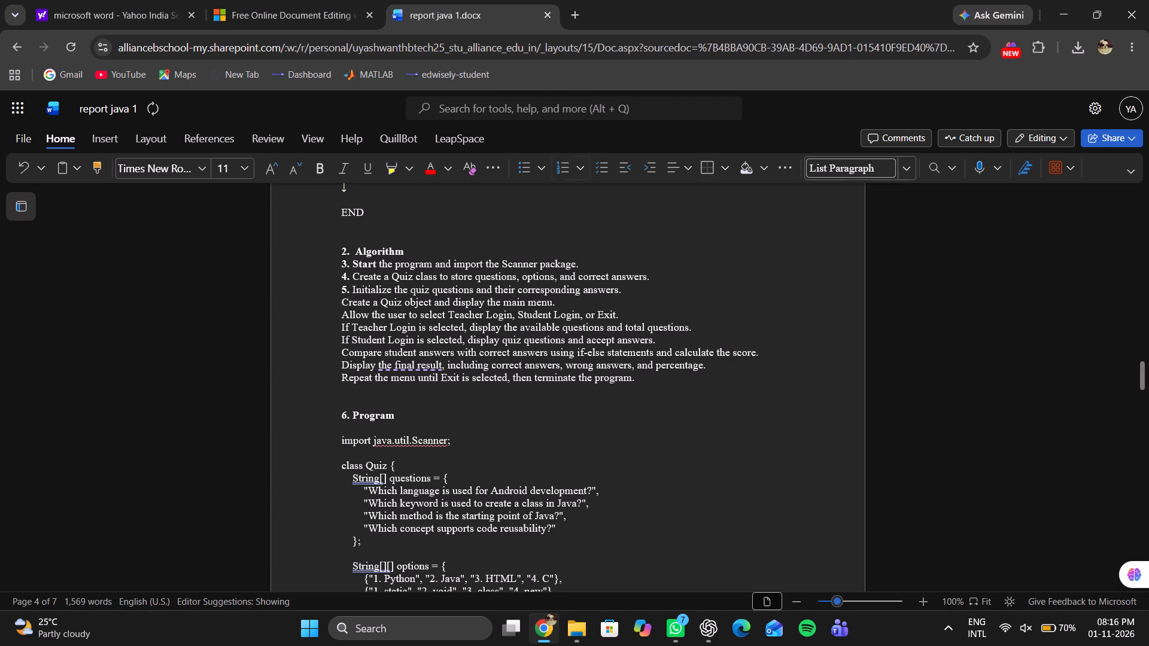
key("BackSpace")
key("Up")
key("BackSpace")
key("Up")
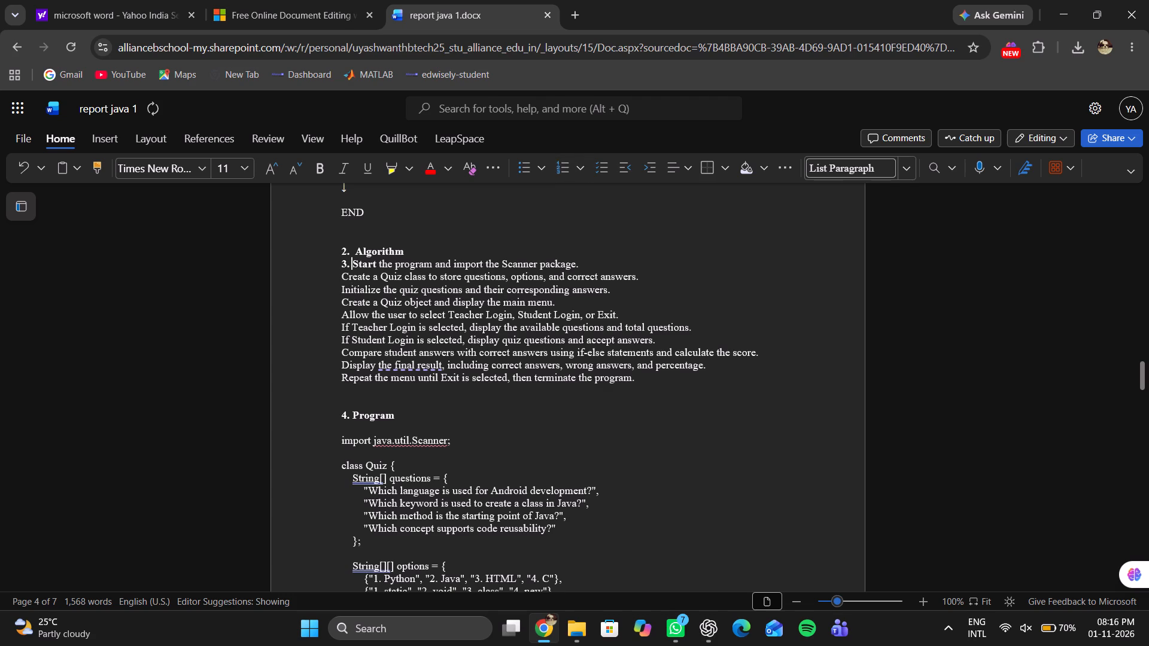
key("BackSpace")
key("Return")
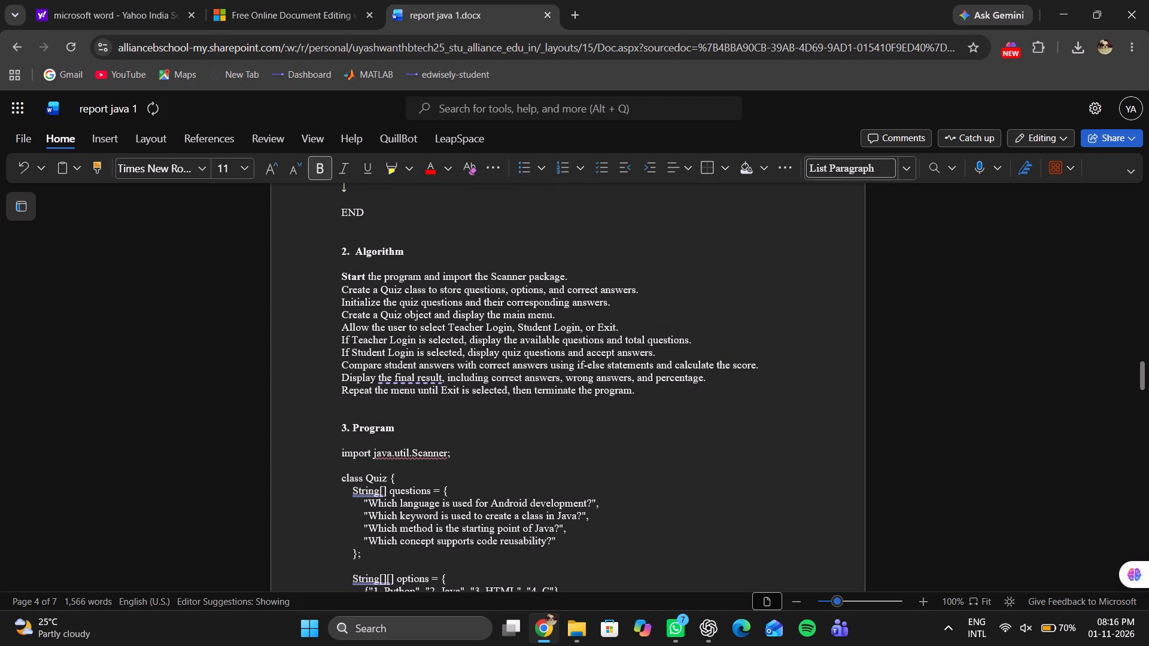
Make all ten algorithm lines non-bold, including the word "Start" in the first line.
scroll(521, 385, "up", 1)
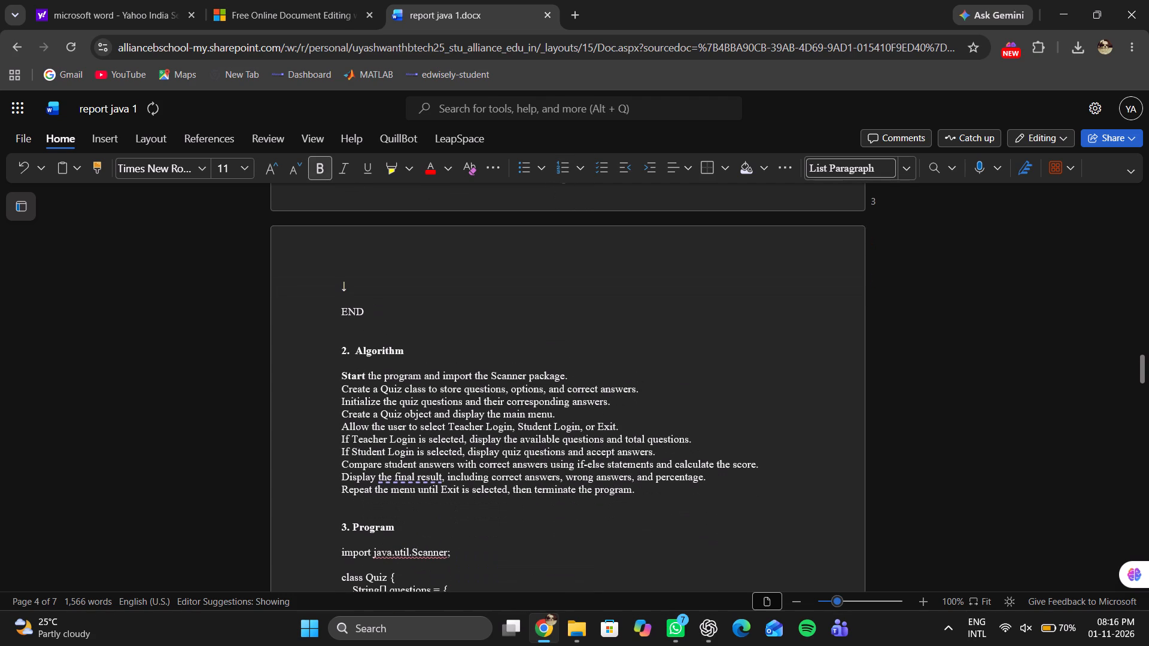
left_click_drag(323, 370, 658, 492)
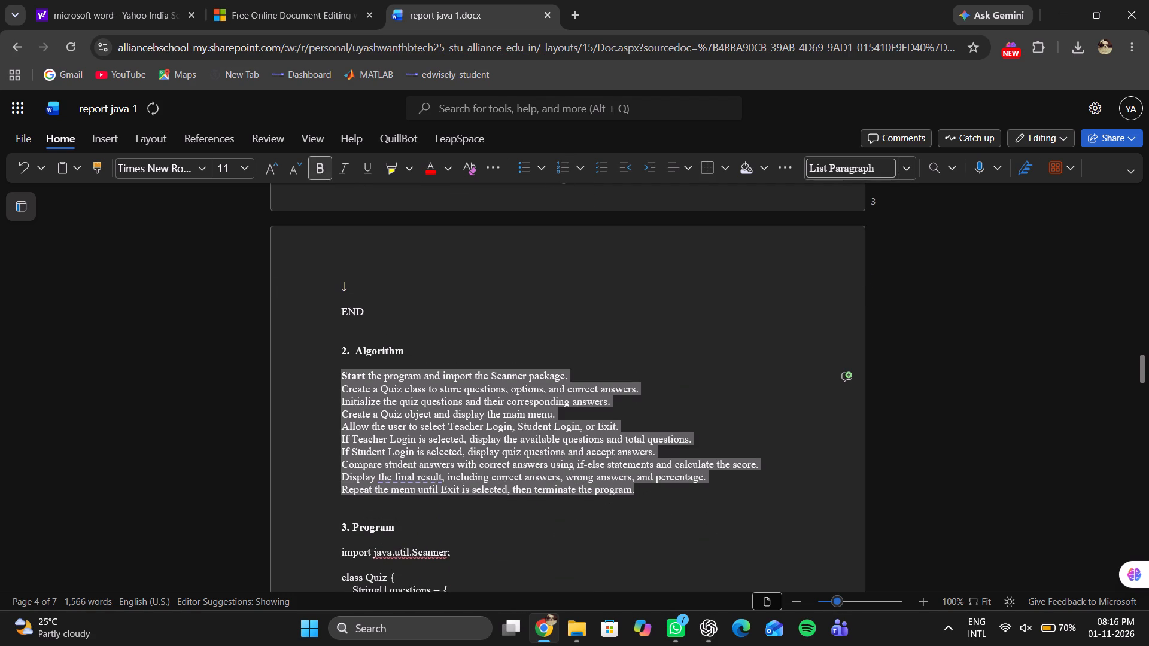
left_click(791, 456)
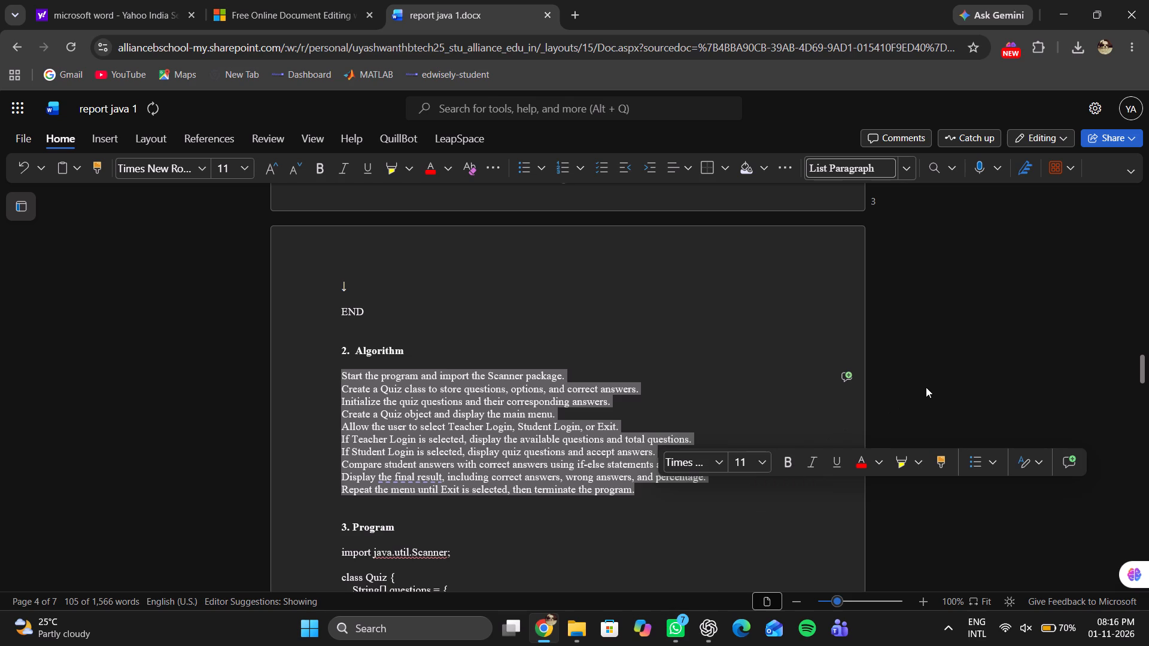
left_click(795, 464)
left_click(795, 464)
left_click(959, 391)
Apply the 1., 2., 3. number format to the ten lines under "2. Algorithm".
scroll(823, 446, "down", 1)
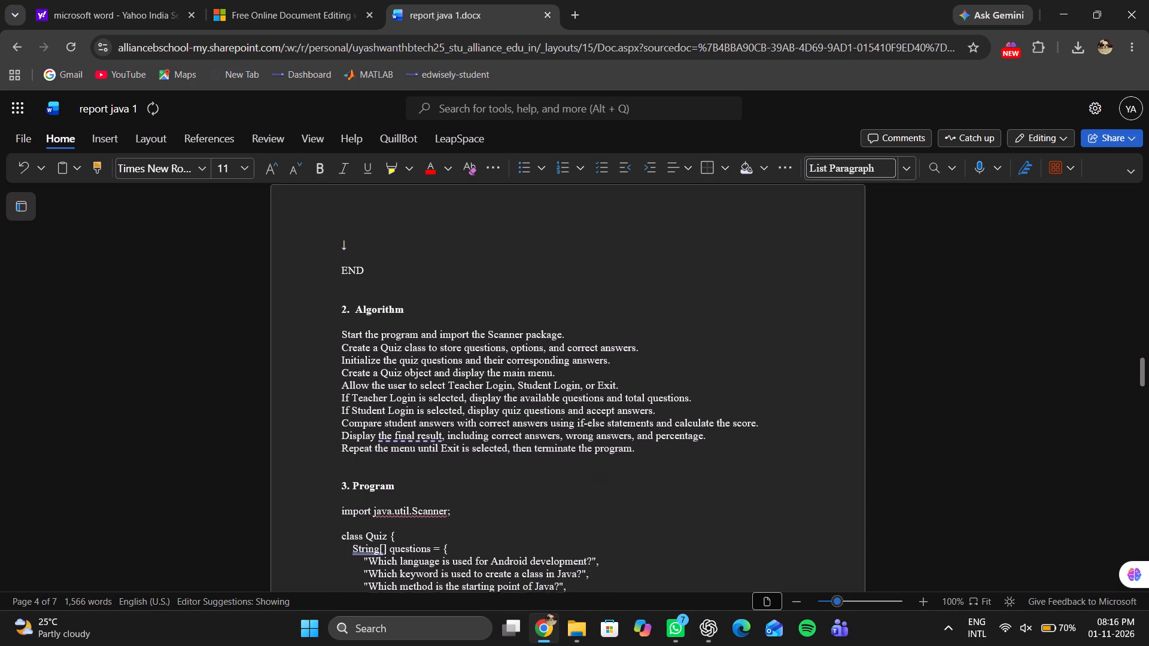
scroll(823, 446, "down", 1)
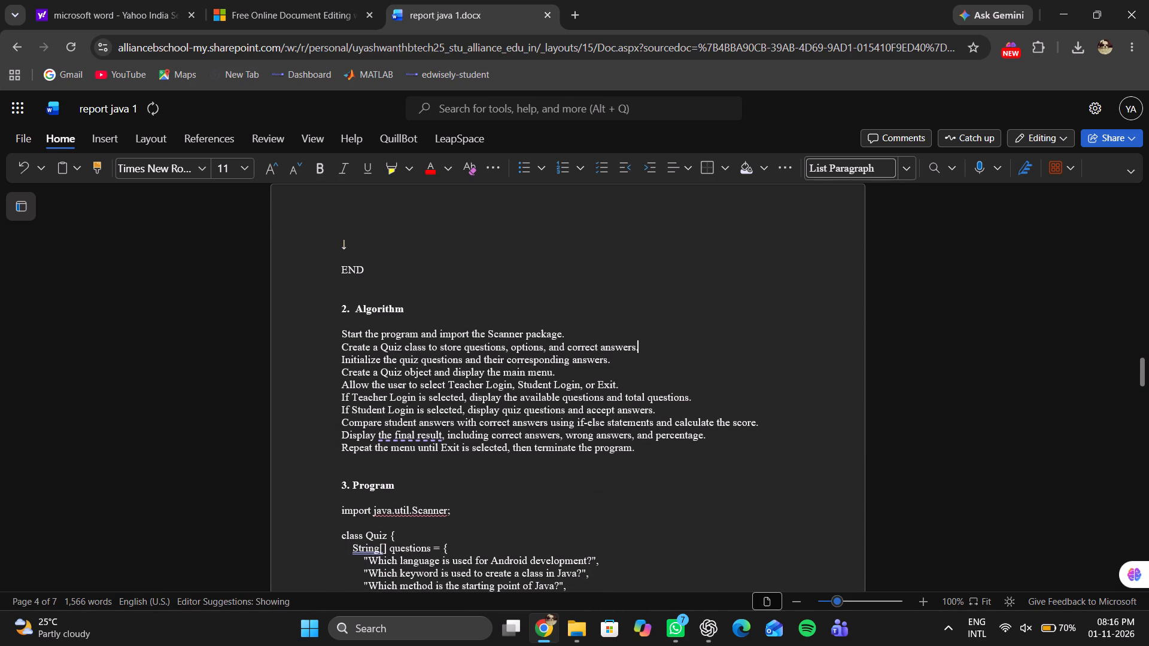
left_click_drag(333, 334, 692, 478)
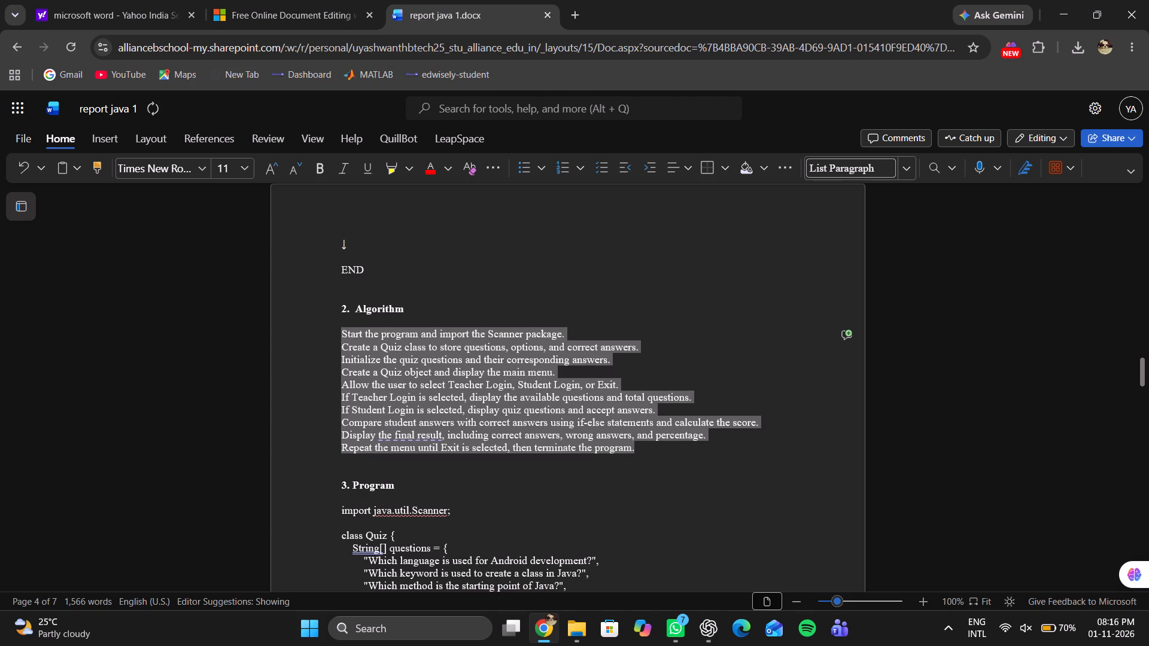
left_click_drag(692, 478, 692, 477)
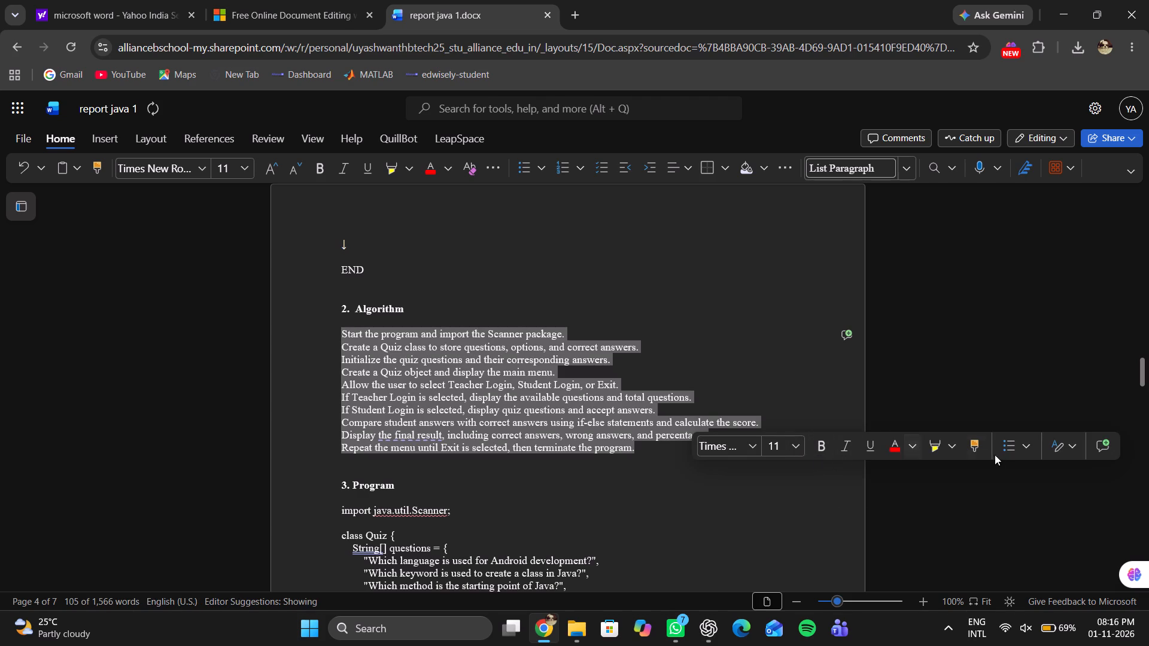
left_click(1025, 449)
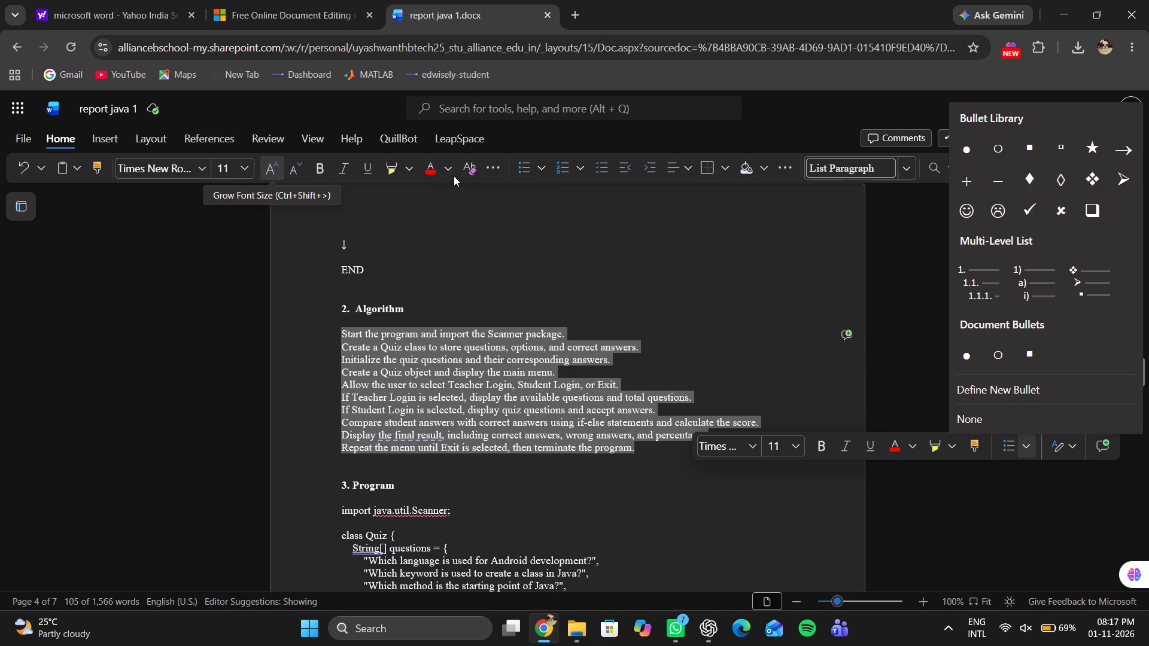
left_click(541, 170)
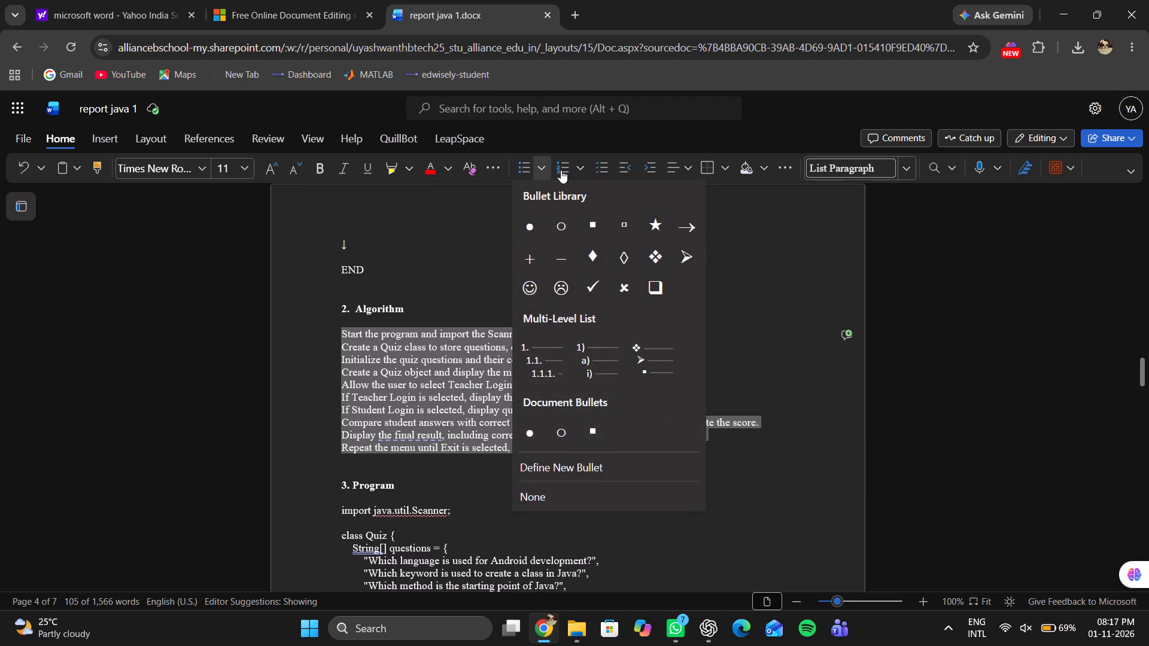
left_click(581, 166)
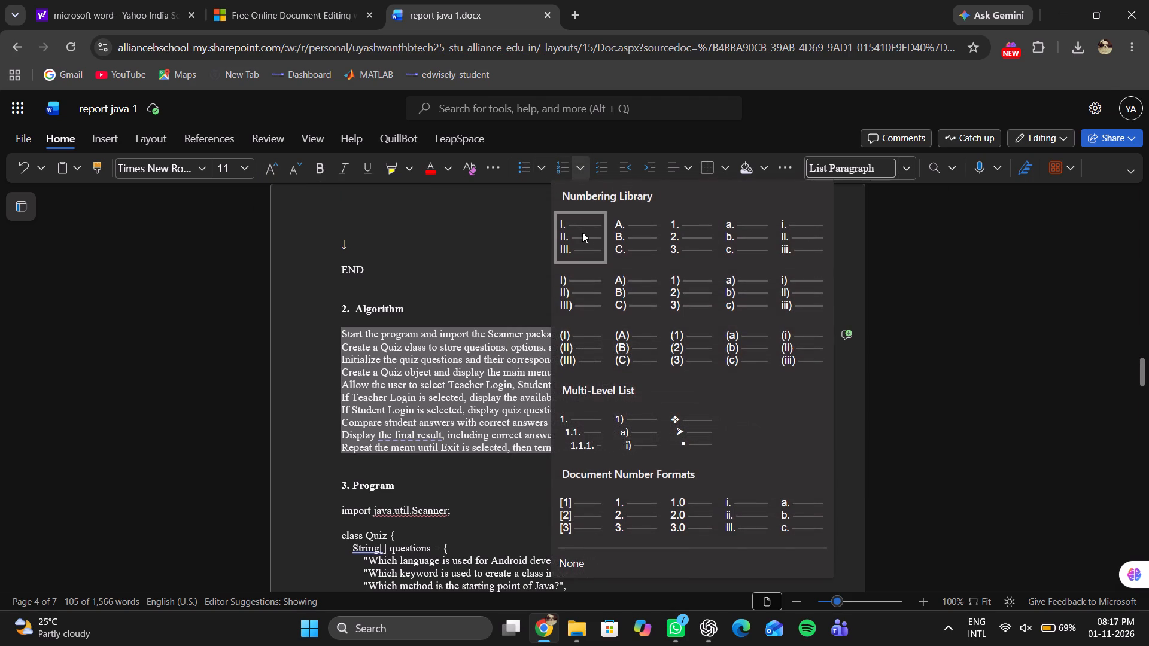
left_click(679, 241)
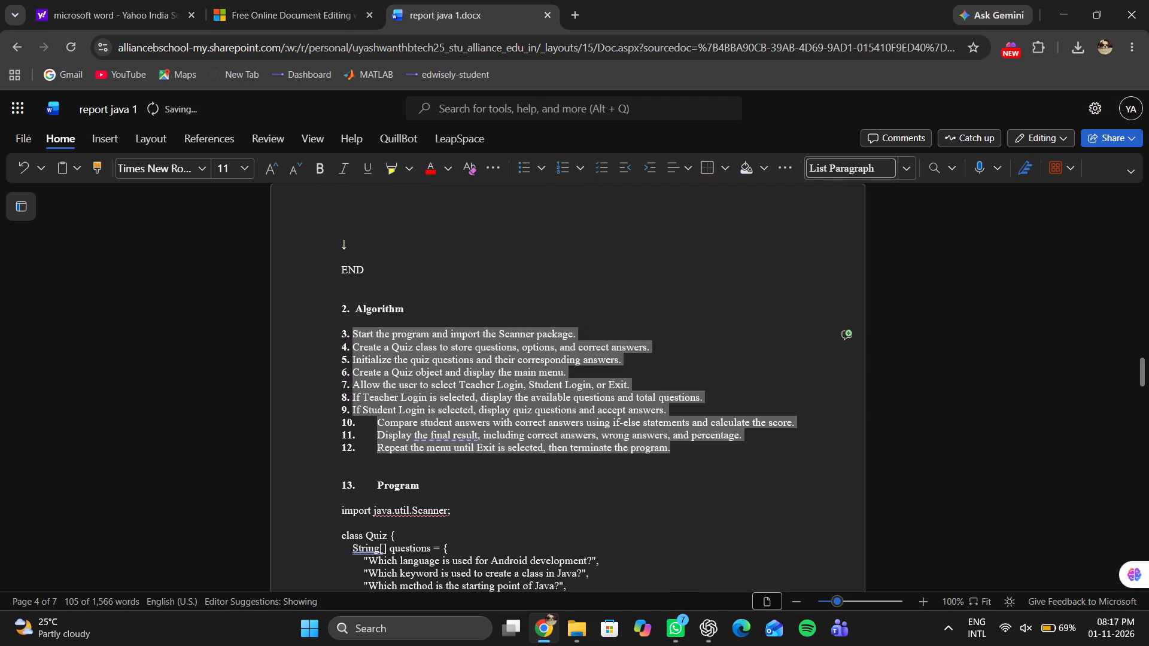
Replace the automatic numbers of the first four algorithm lines with manually entered "1.", "2.", "3." and "4.".
left_click(351, 333)
key("BackSpace")
key("BackSpace")
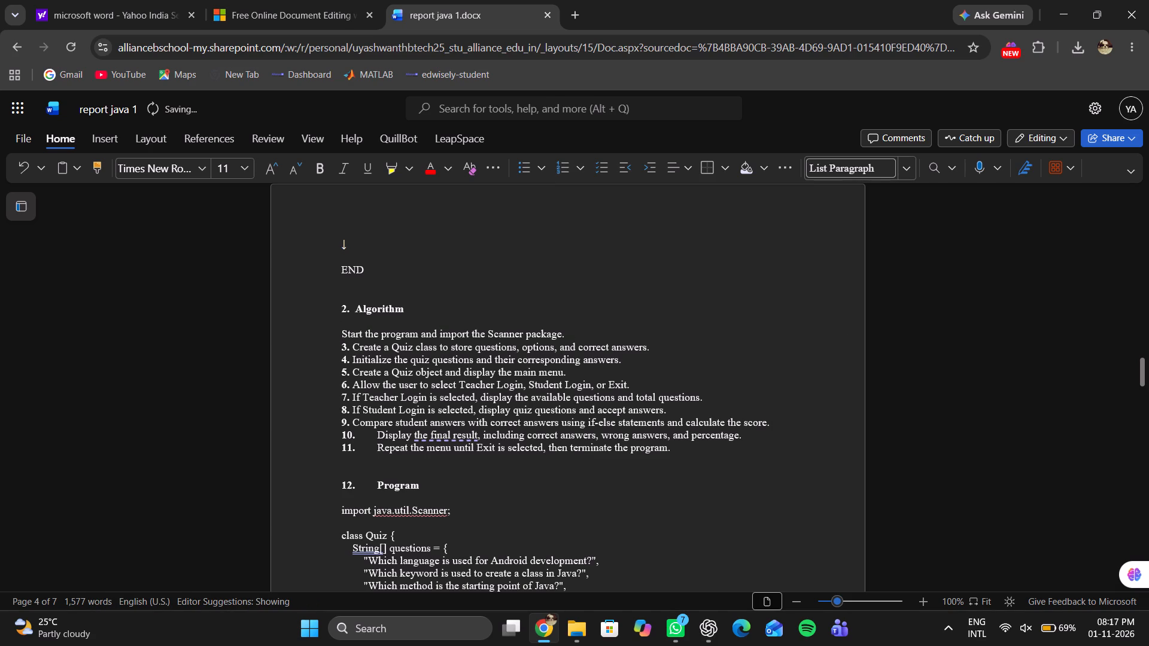
type("1.0")
key("BackSpace")
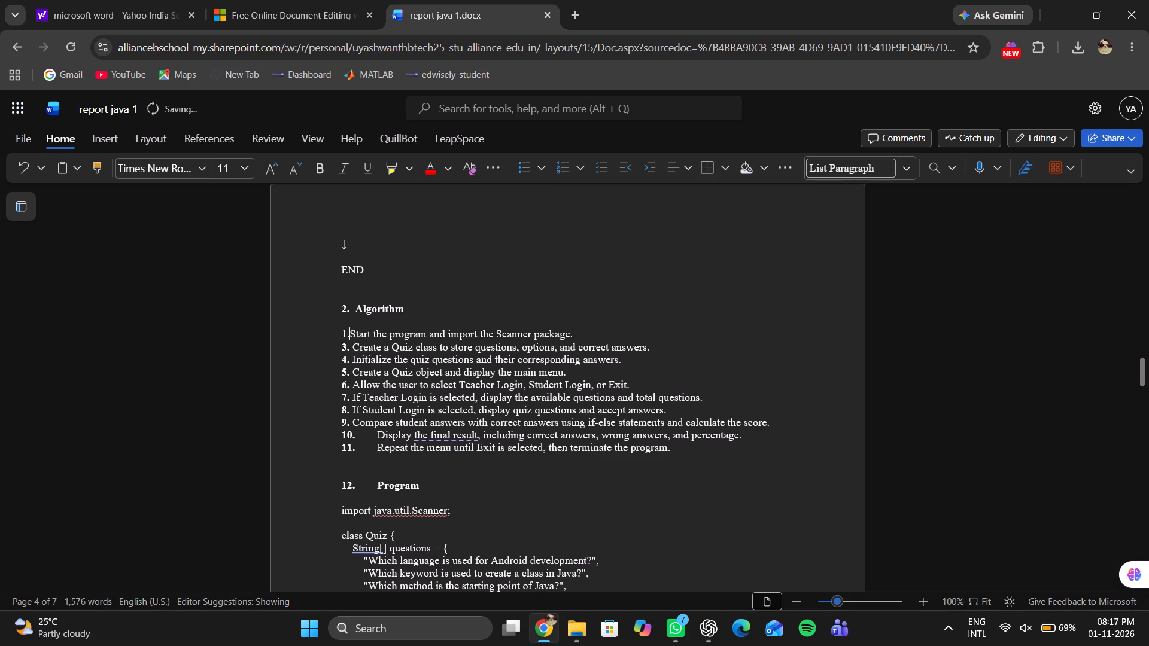
key("Down")
key("BackSpace")
type("2.")
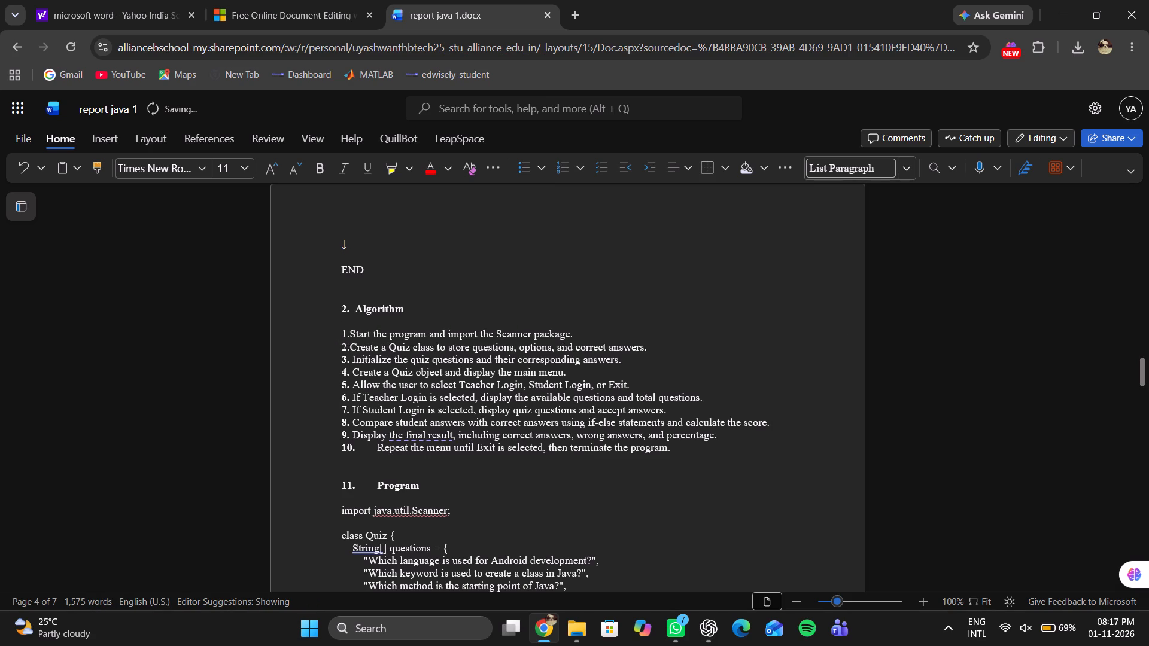
key("Down")
key("BackSpace")
key("BackSpace")
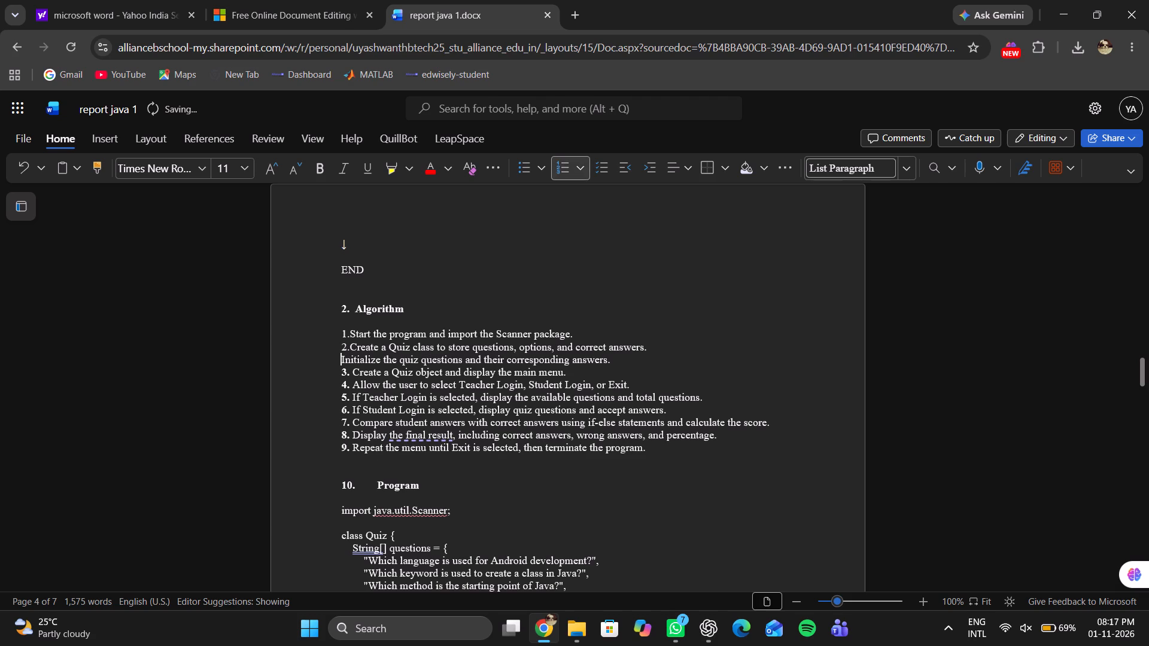
type("3.")
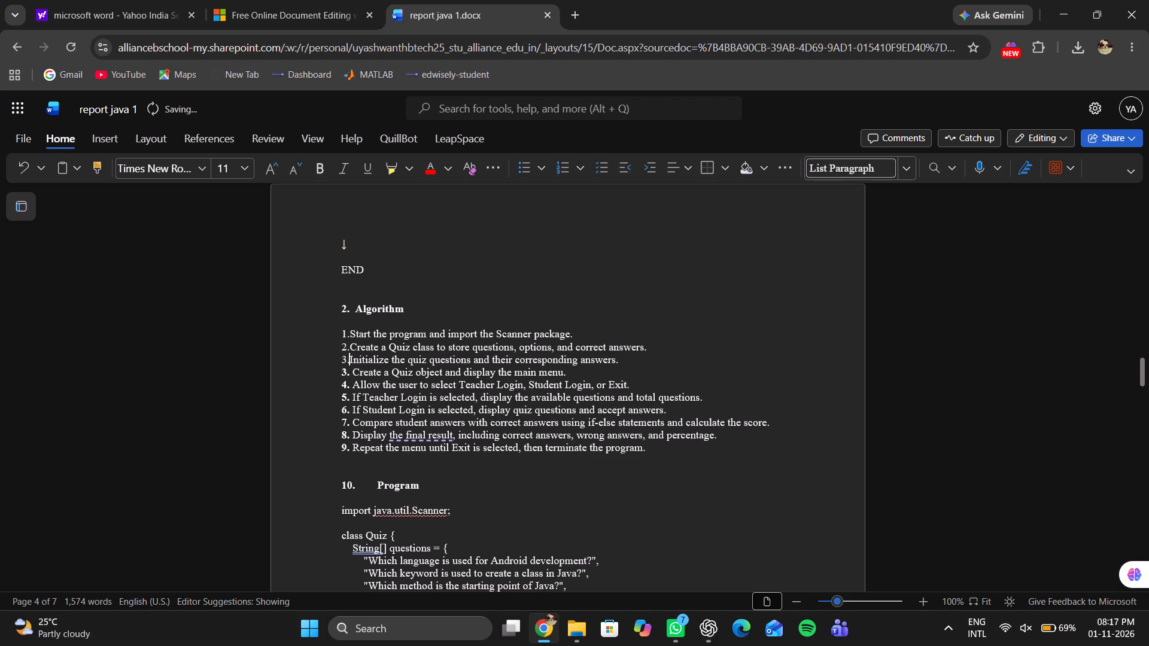
key("Down")
key("BackSpace")
key("BackSpace")
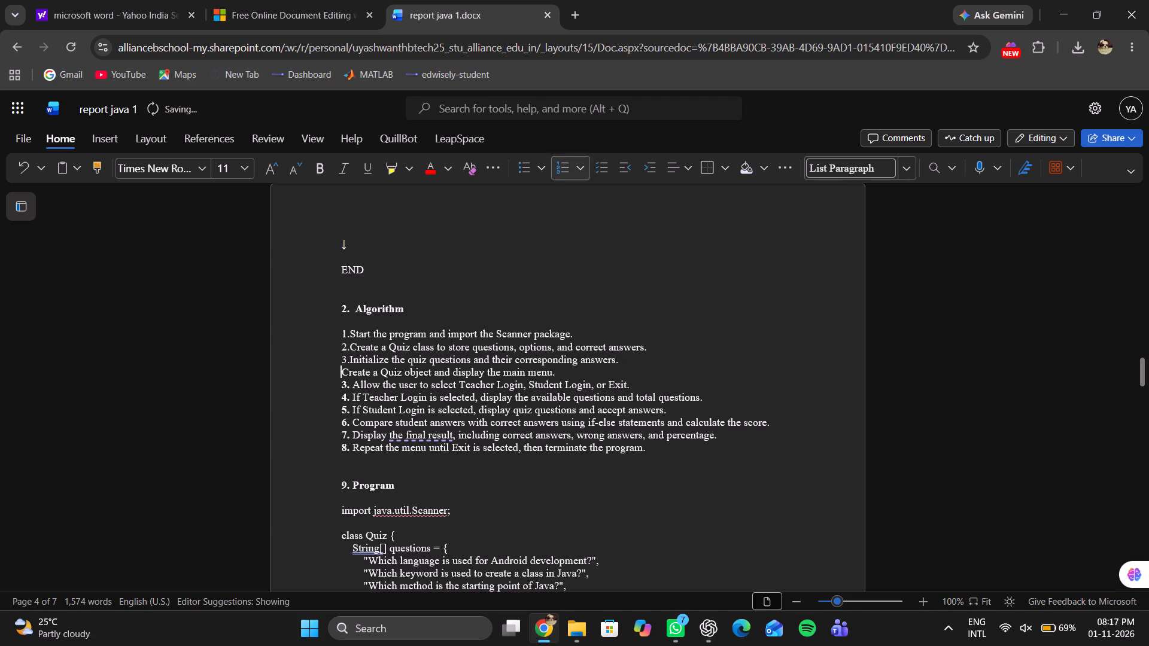
type("4.")
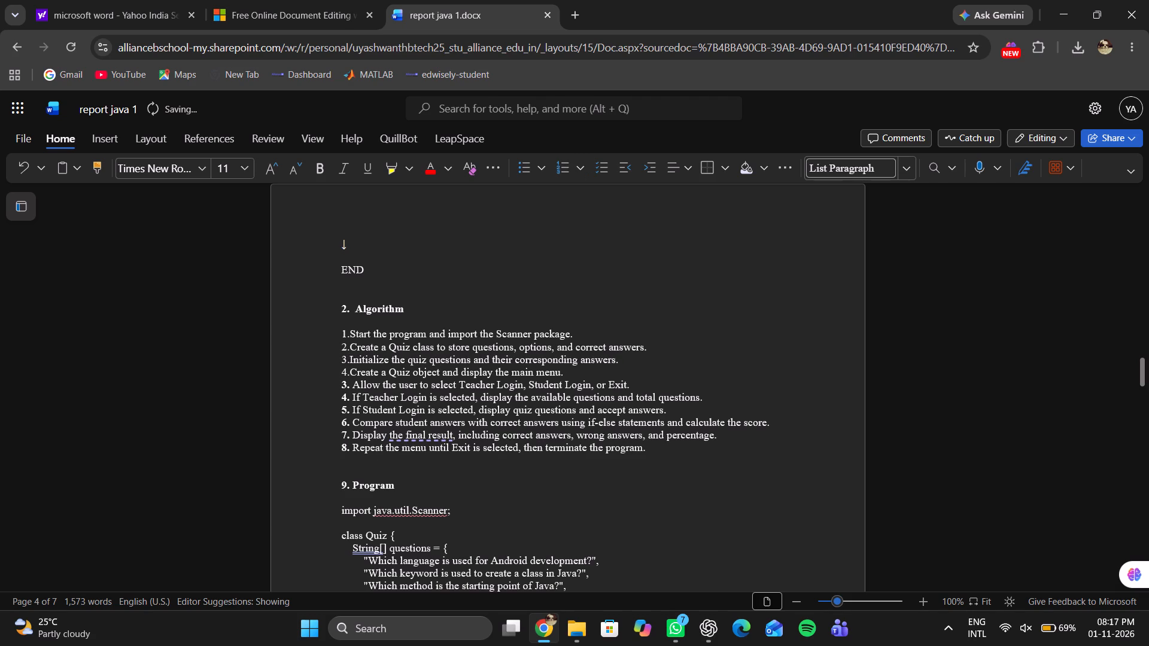
Replace the automatic numbers of the remaining six algorithm lines with manually entered "5." through "10.".
key("Down")
key("BackSpace")
type("5.")
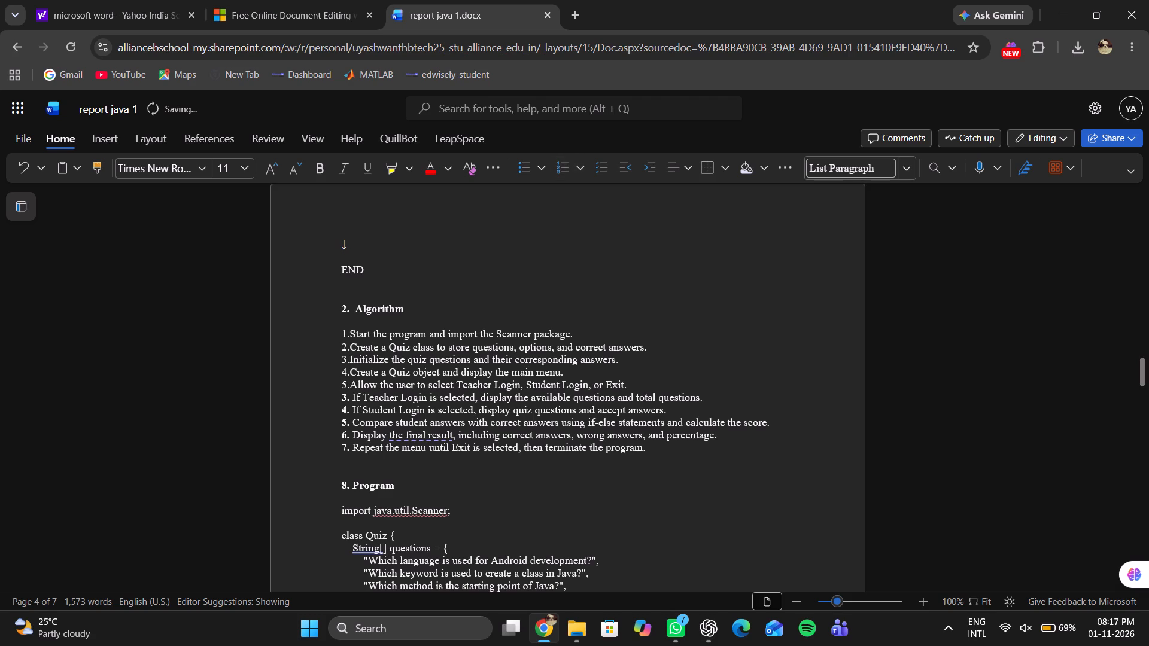
key("Down")
key("BackSpace")
type("6.")
key("Down")
key("BackSpace")
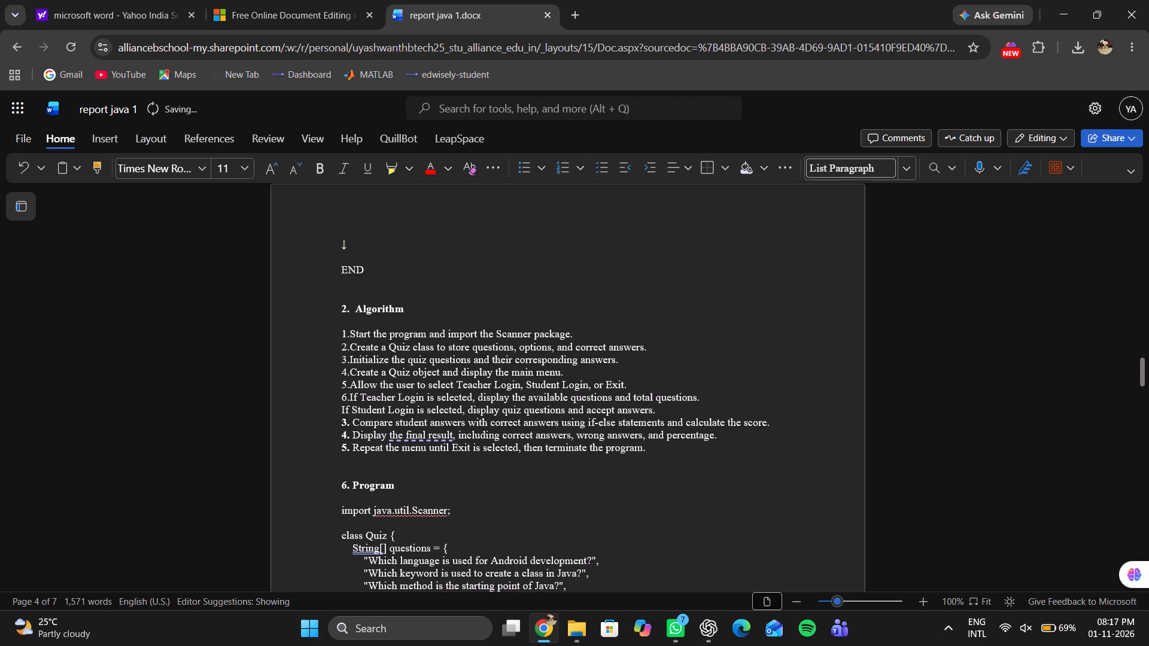
type("7.")
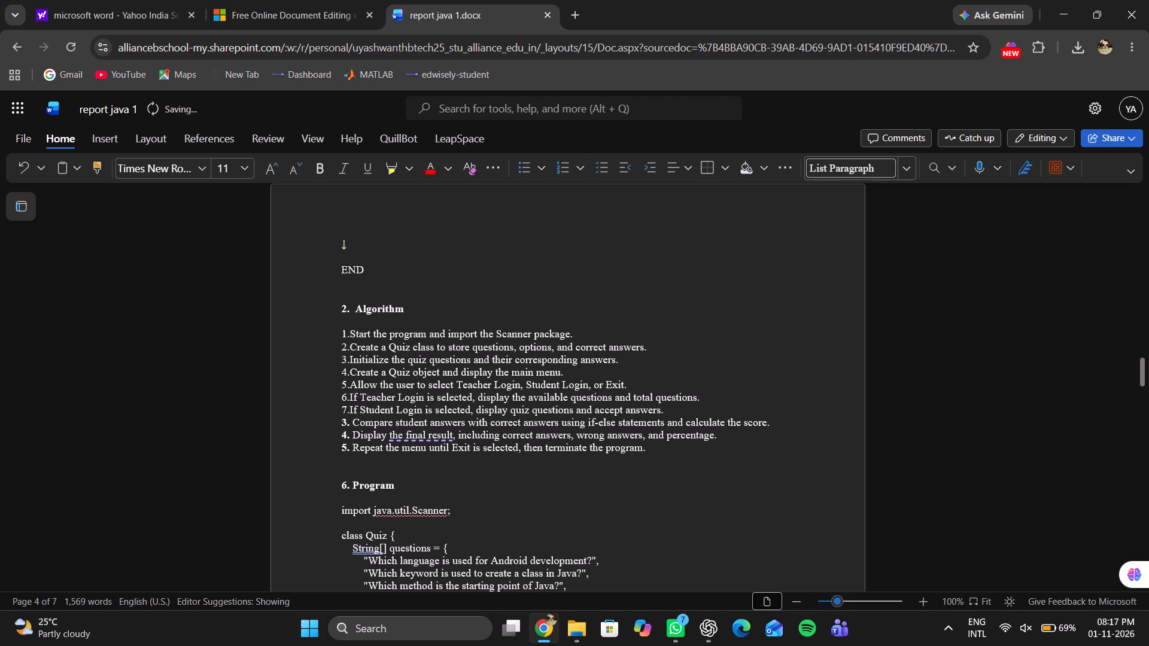
key("Down")
key("BackSpace")
type("8.")
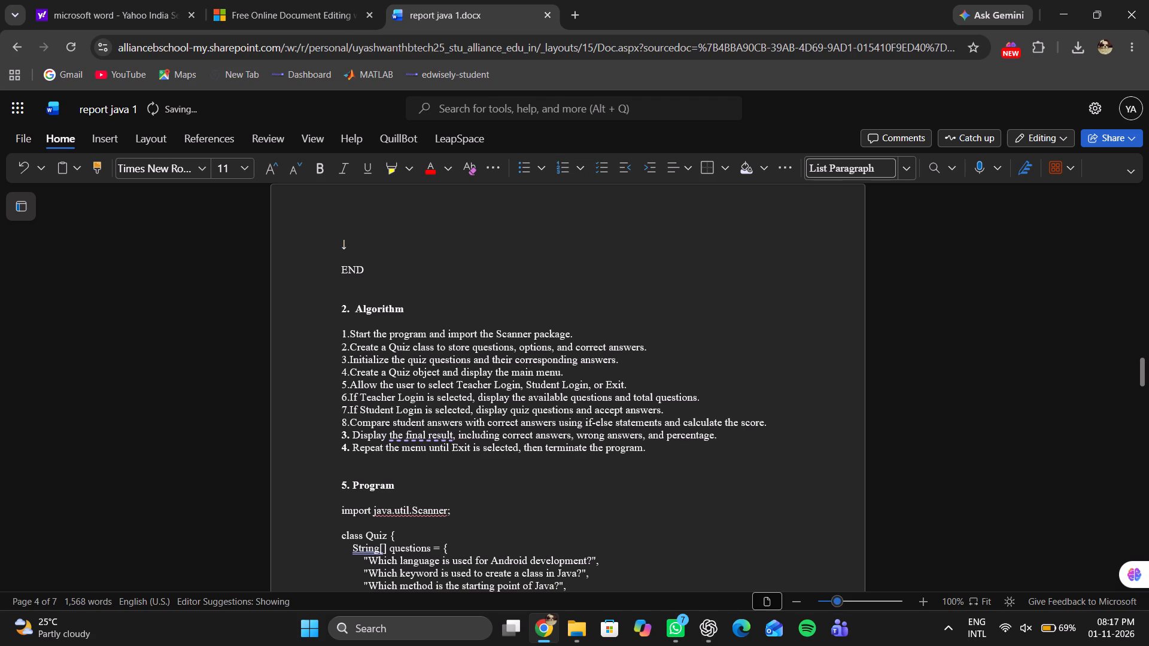
key("Down")
key("BackSpace")
type("9.")
key("Down")
key("BackSpace")
type("10.")
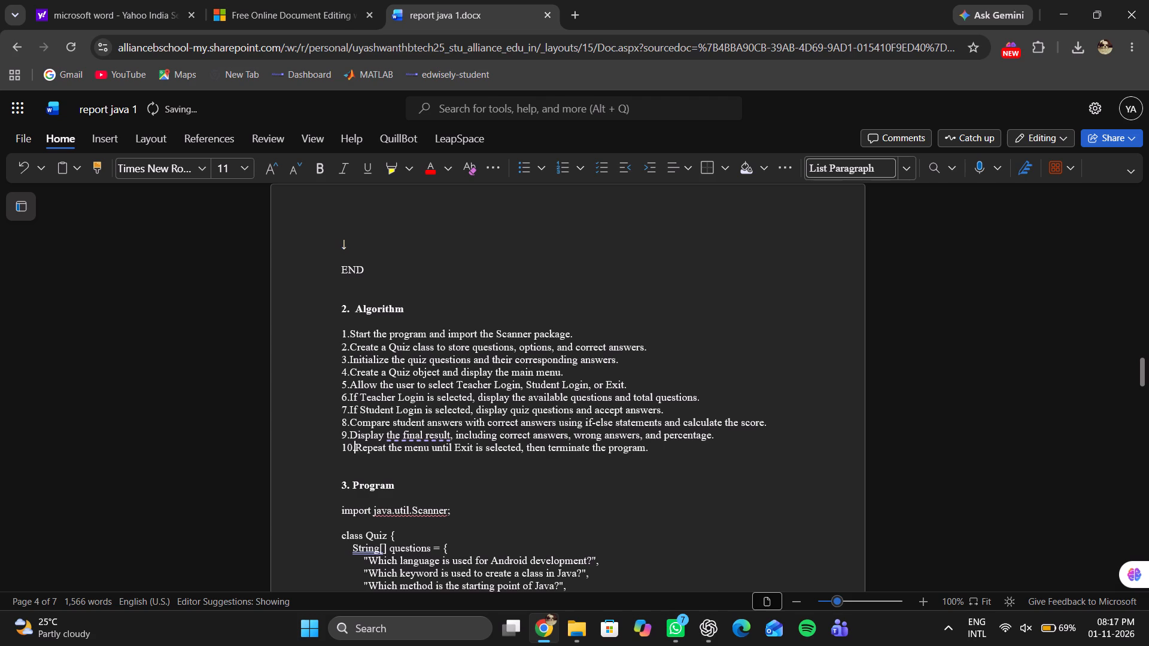
Dismiss the conciseness suggestion on "the final result" in the ninth algorithm line, keeping the wording.
right_click(431, 434)
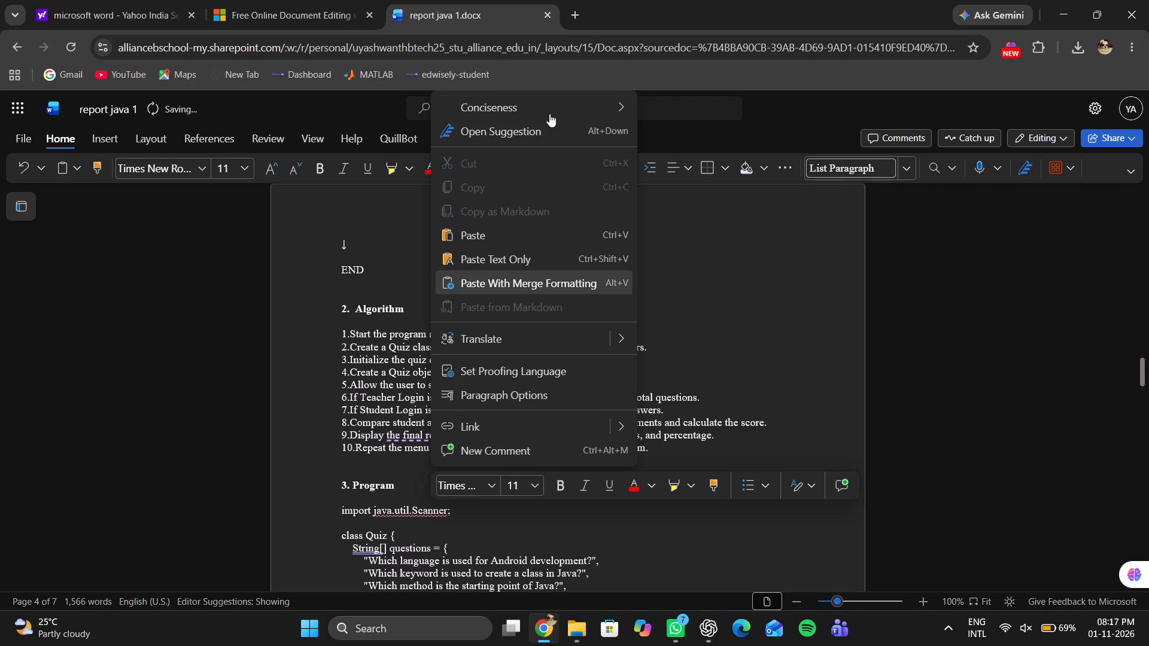
left_click(693, 161)
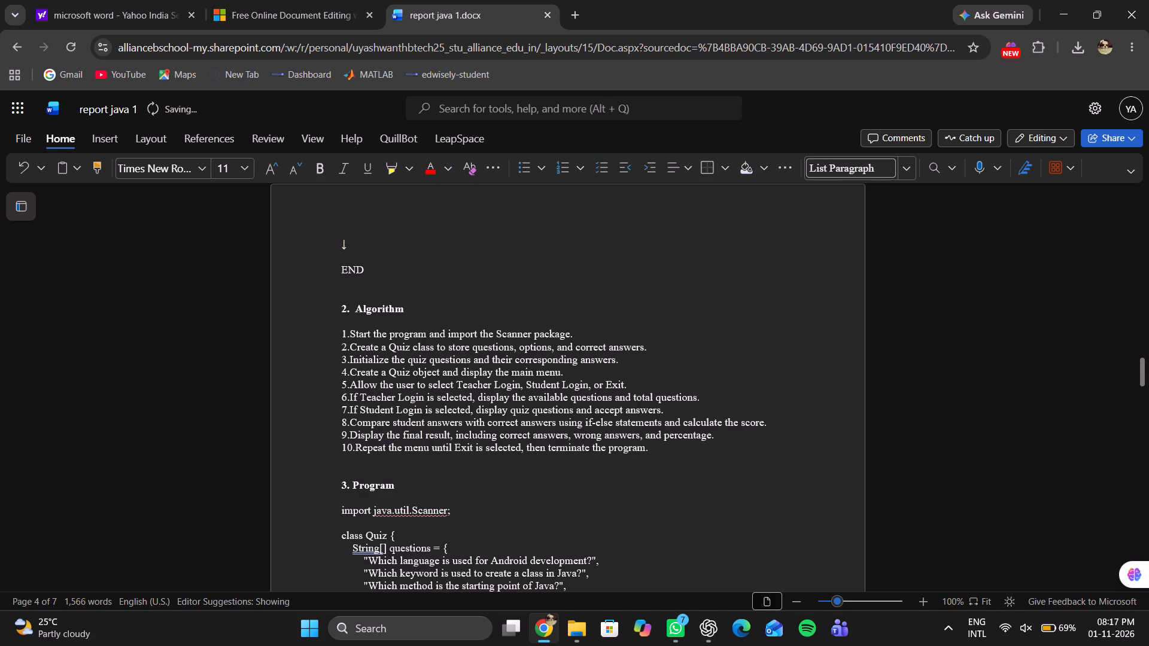
Set the line spacing of all ten lines under "2. Algorithm" to 1.15.
scroll(413, 378, "up", 3)
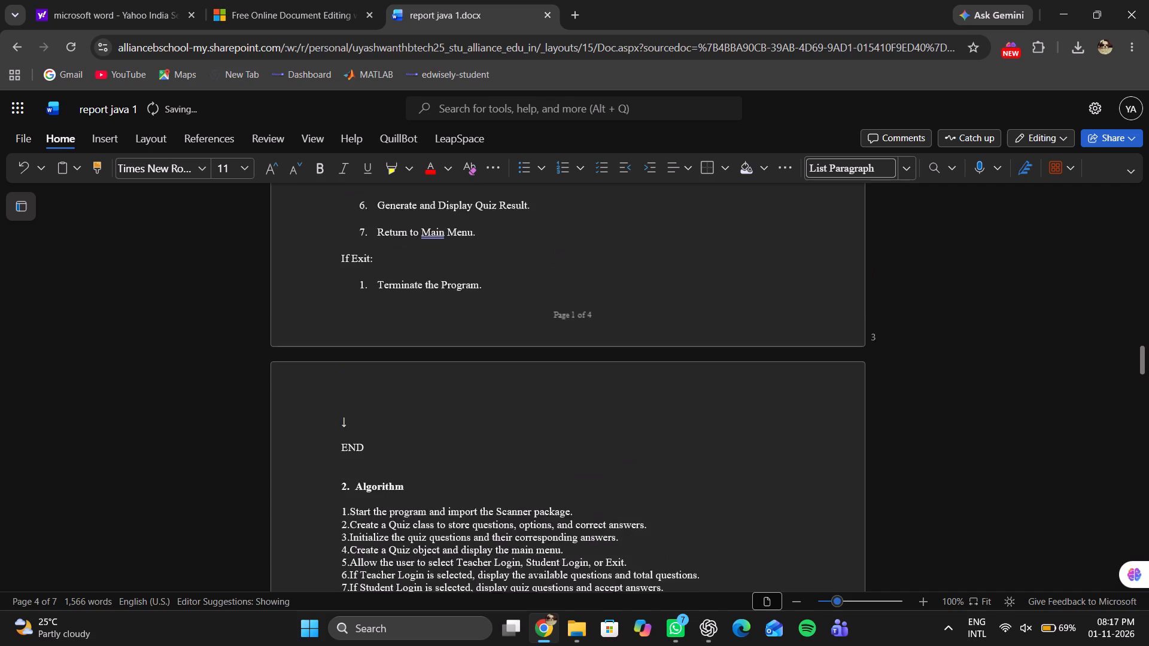
scroll(413, 378, "up", 7)
scroll(413, 378, "down", 1)
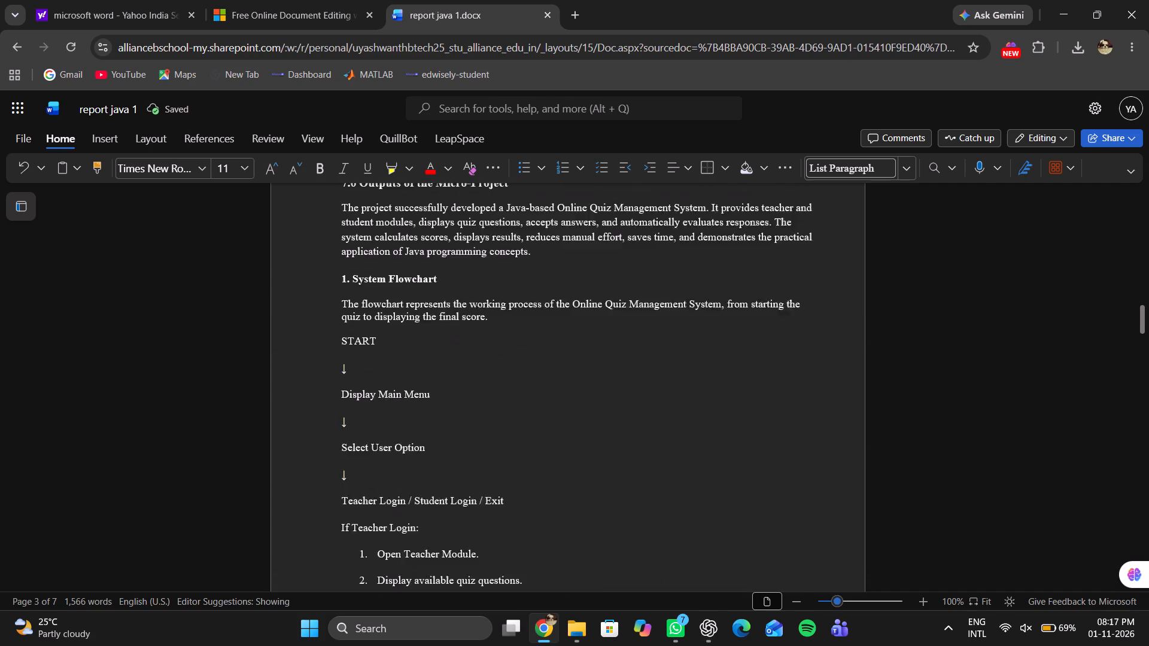
scroll(413, 378, "down", 3)
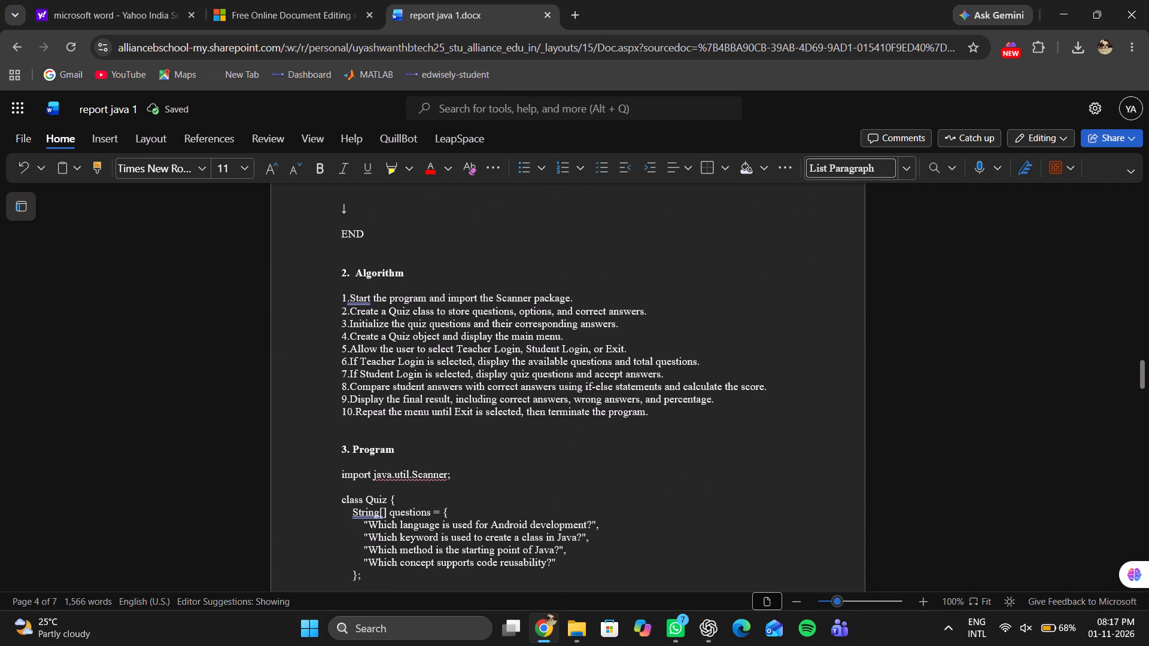
left_click_drag(335, 290, 643, 428)
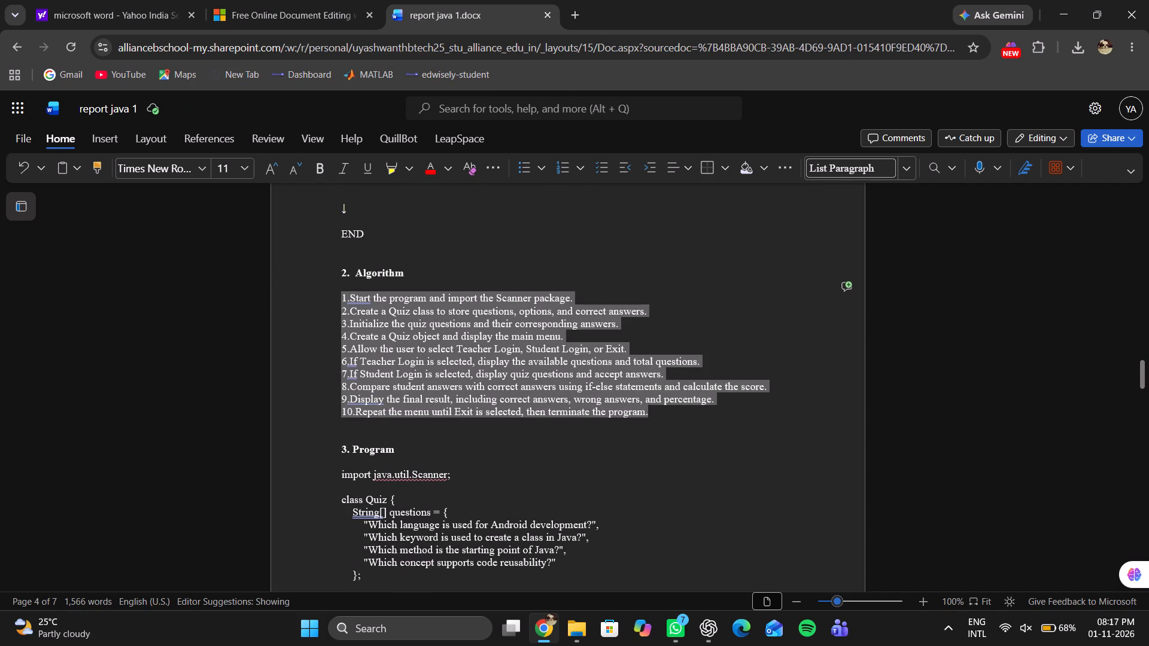
left_click_drag(643, 428, 645, 428)
left_click(791, 160)
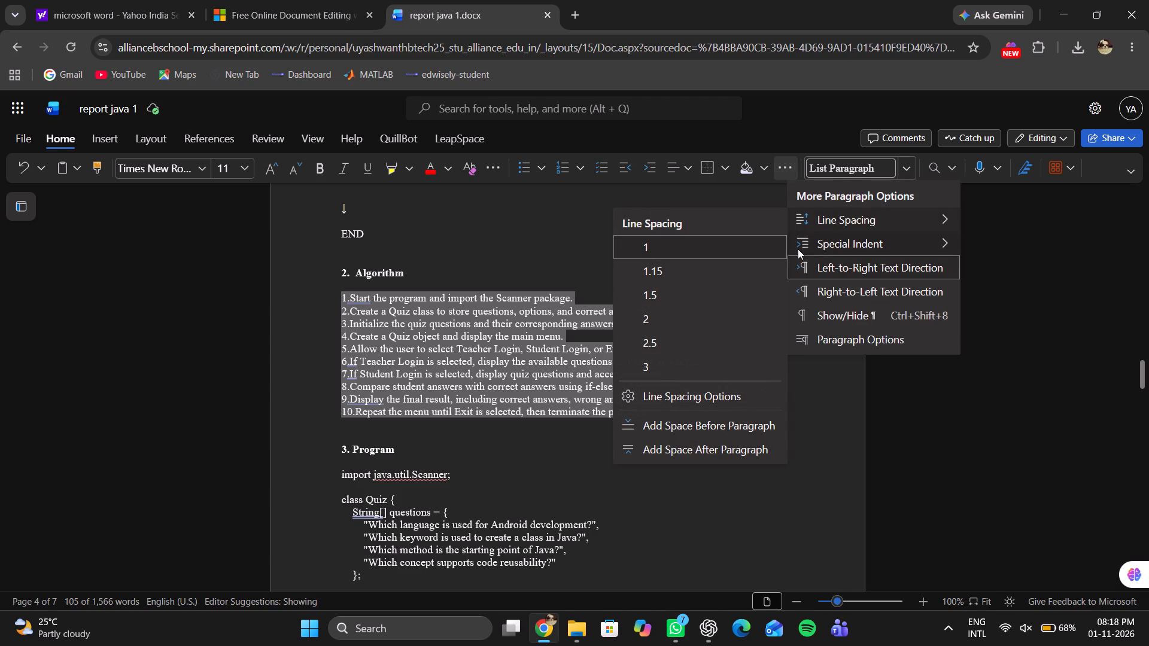
left_click(735, 276)
left_click(920, 327)
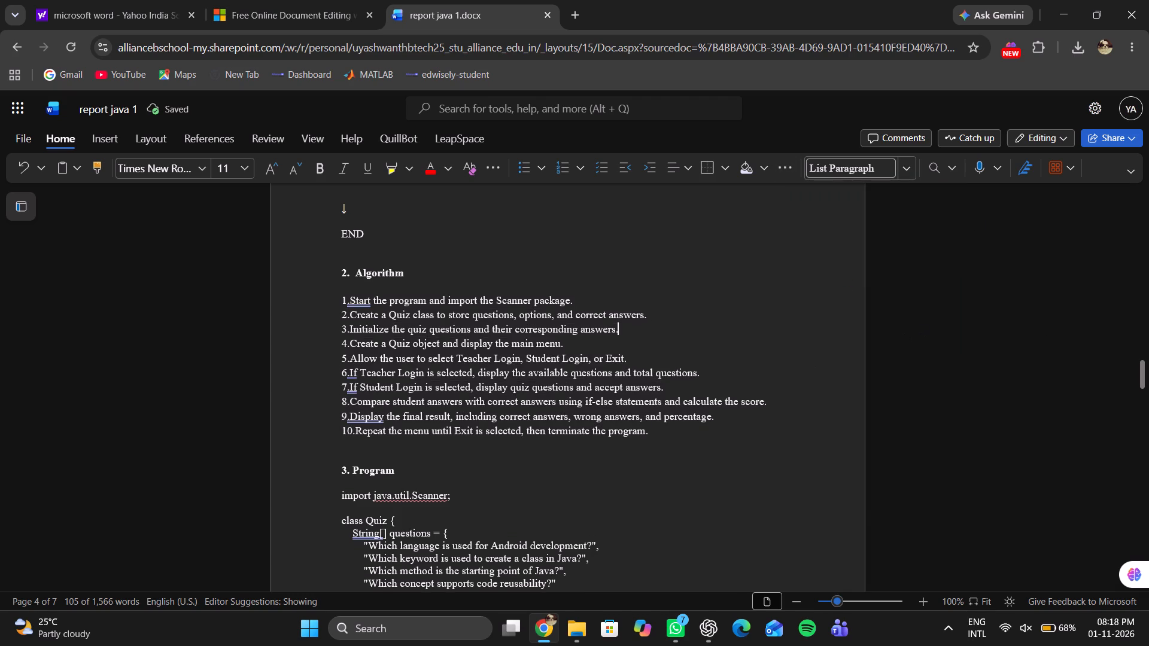
Delete the extra blank line between the last algorithm line and the "3. Program" heading.
left_click(418, 452)
key("BackSpace")
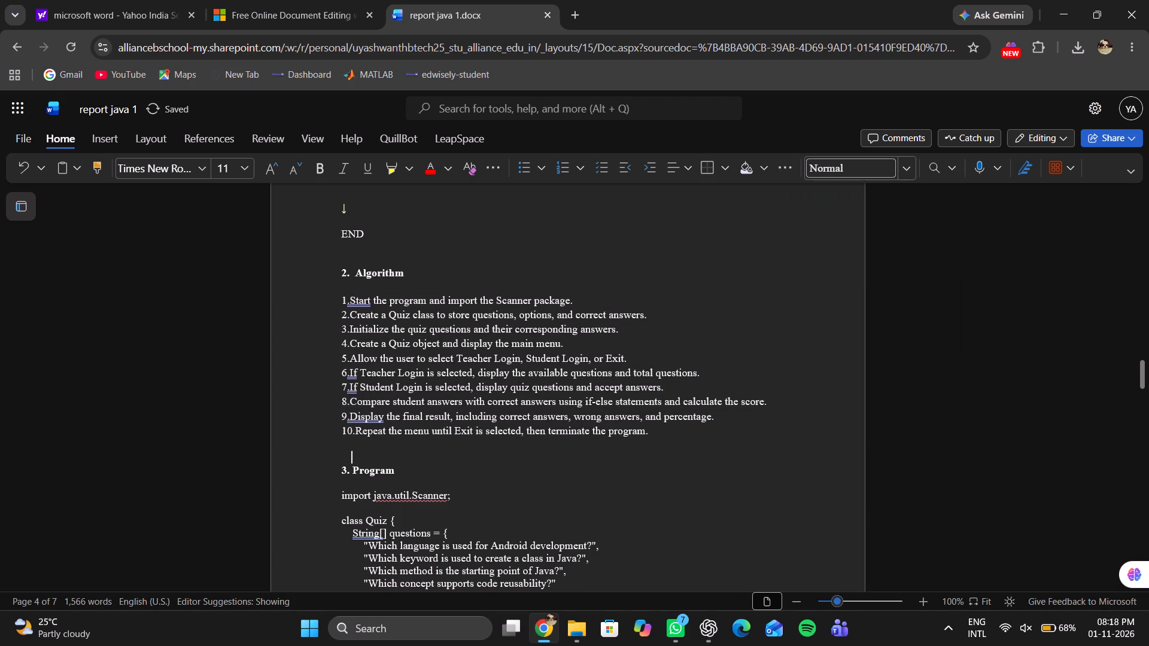
key("BackSpace")
key("BackSpace")
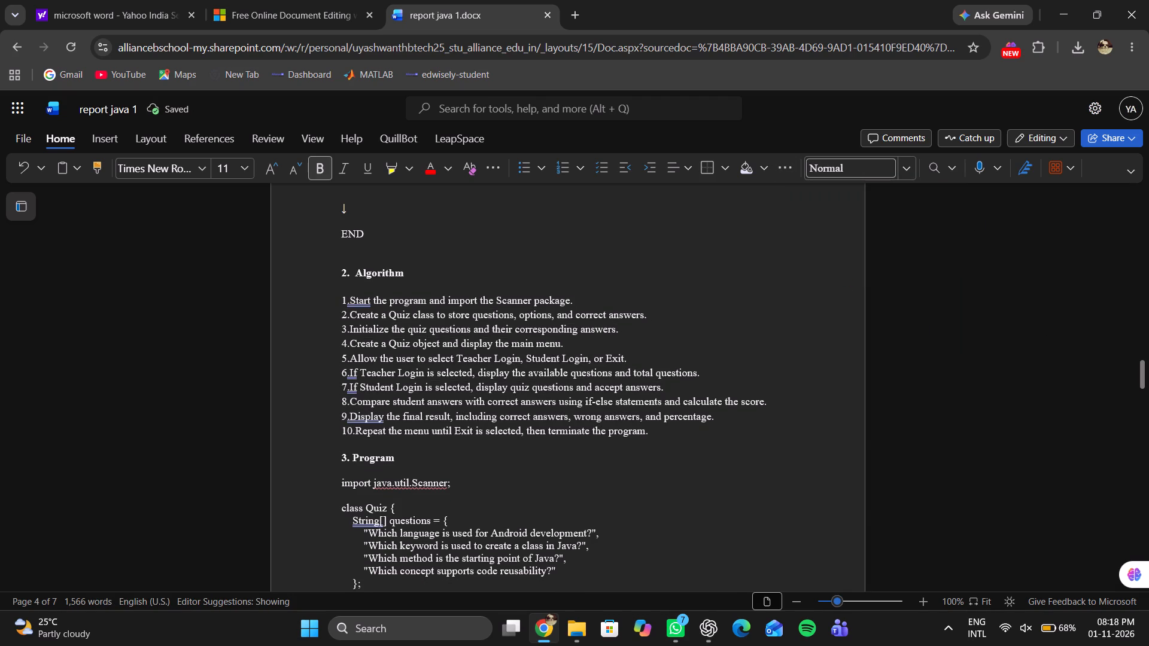
Open the page-number footer on page 6 for editing.
scroll(521, 480, "down", 6)
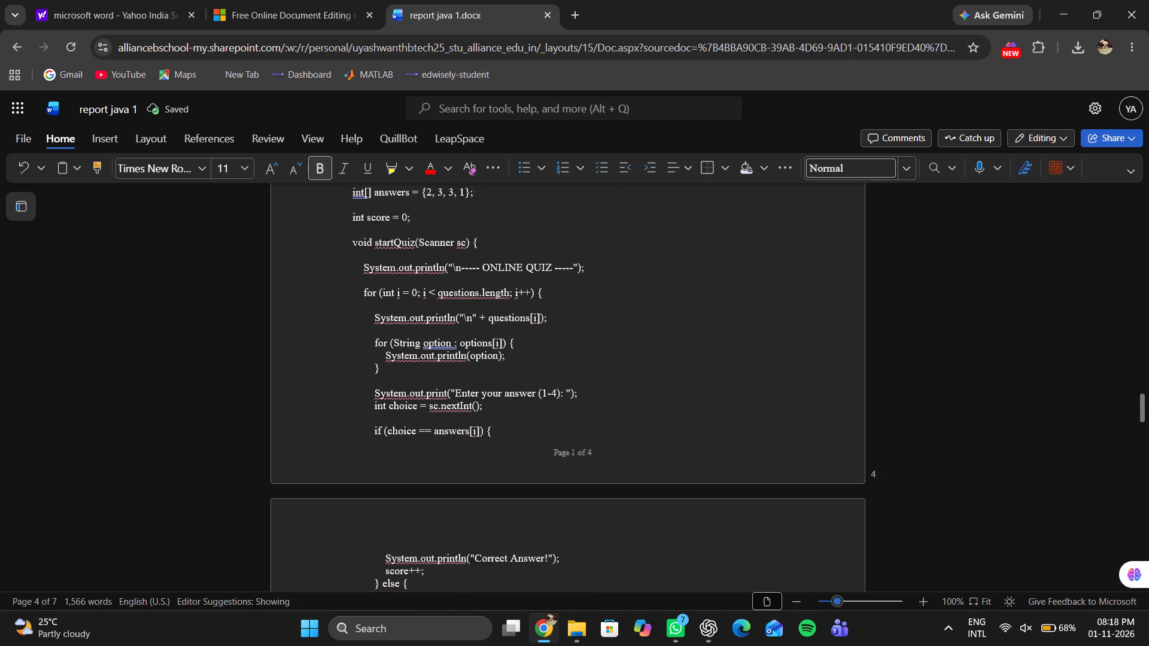
scroll(521, 480, "down", 7)
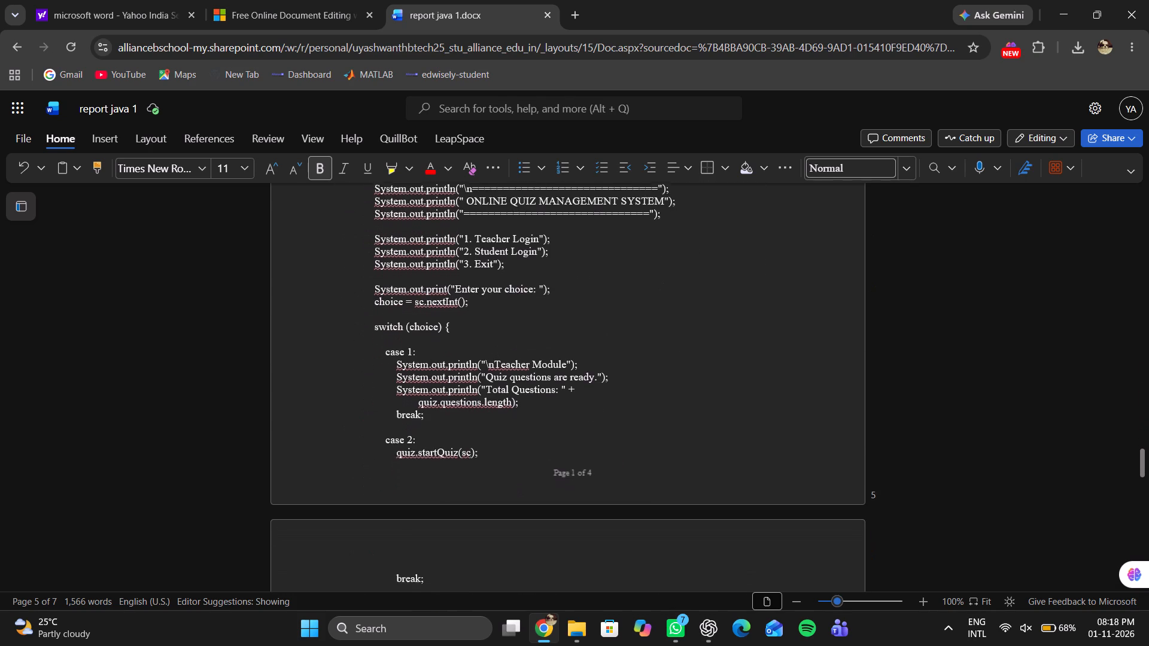
scroll(521, 480, "down", 5)
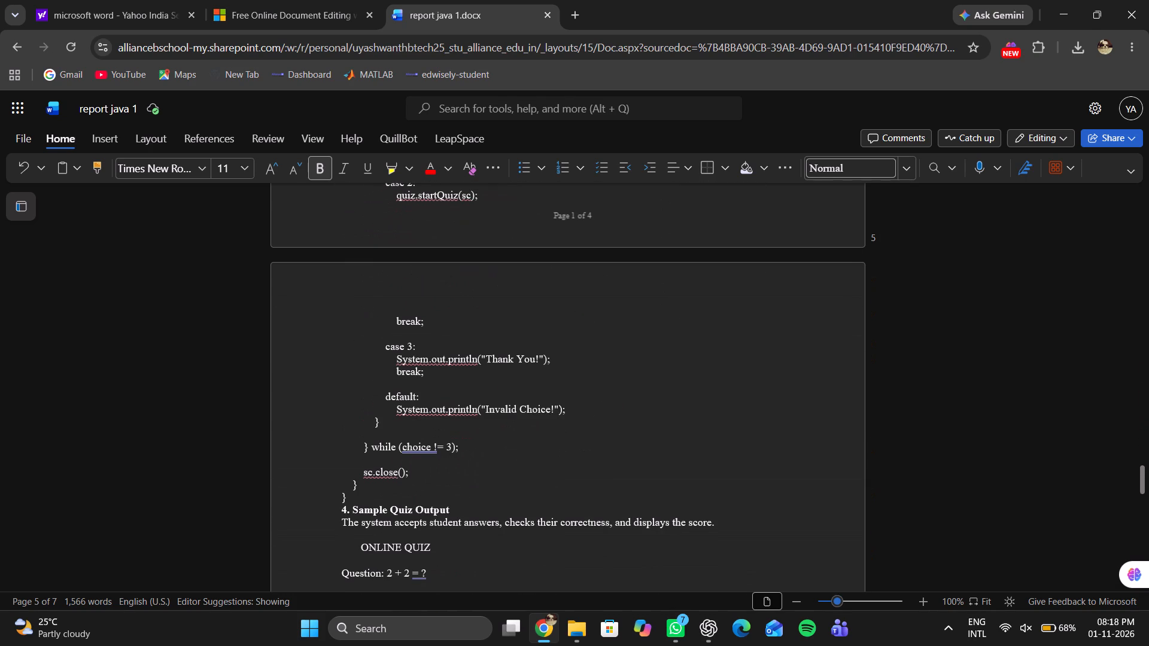
scroll(521, 480, "up", 1)
scroll(521, 480, "down", 6)
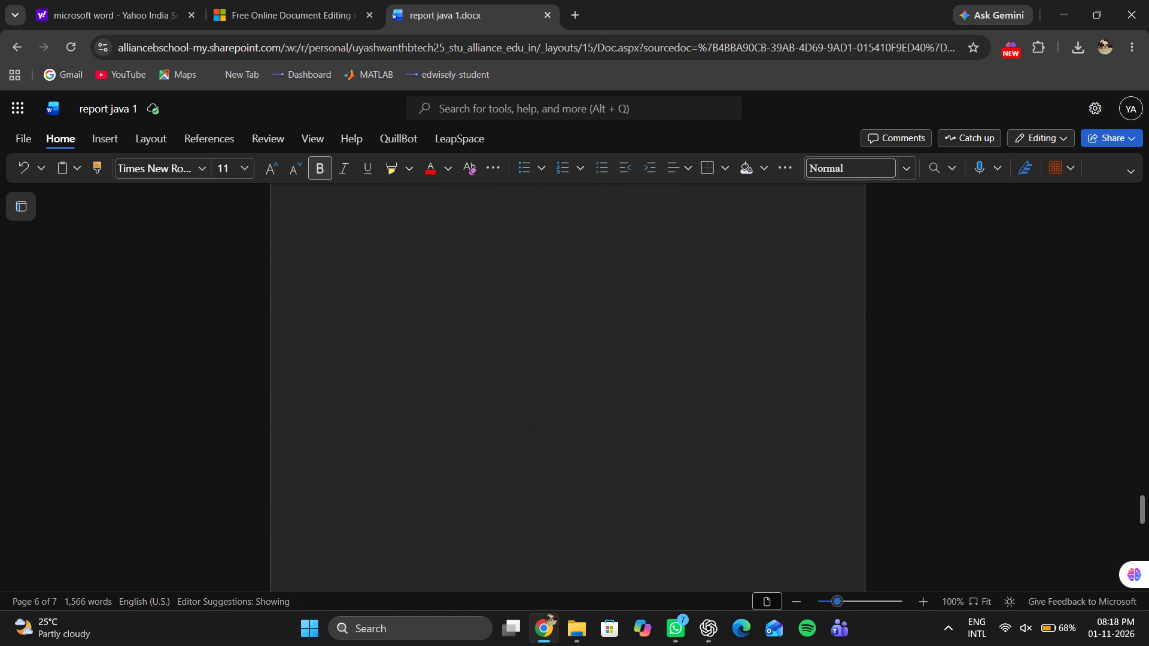
scroll(521, 480, "down", 1)
left_click(571, 533)
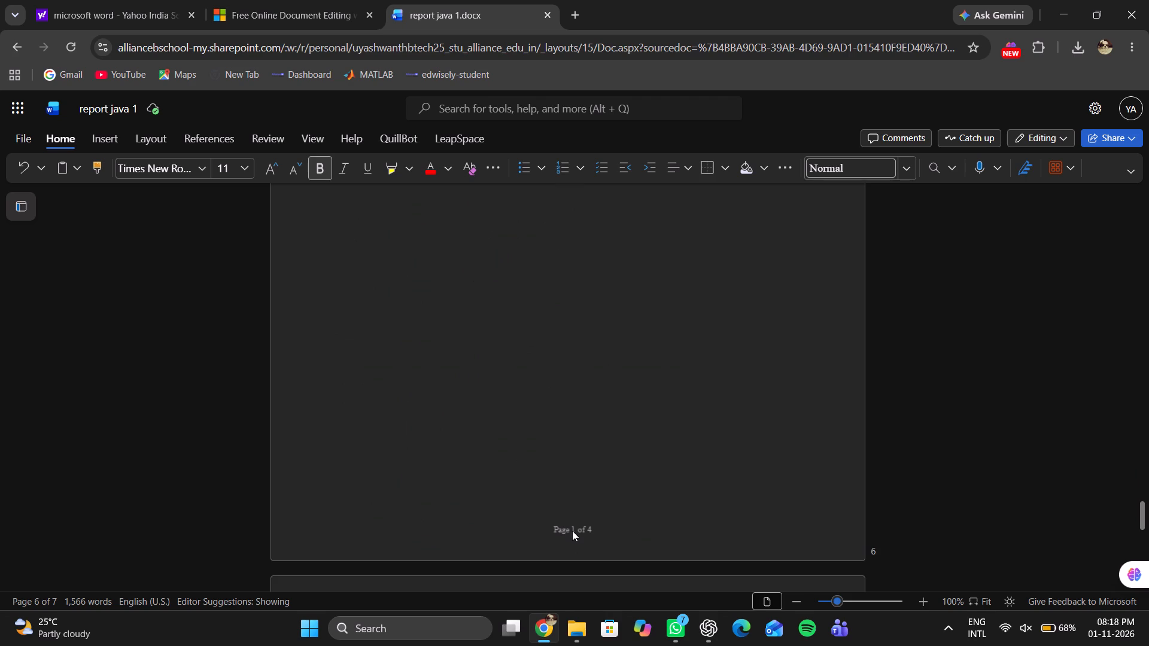
double_click(574, 525)
Check the page-number footers and page layout from page 5 through page 7.
scroll(726, 473, "down", 3)
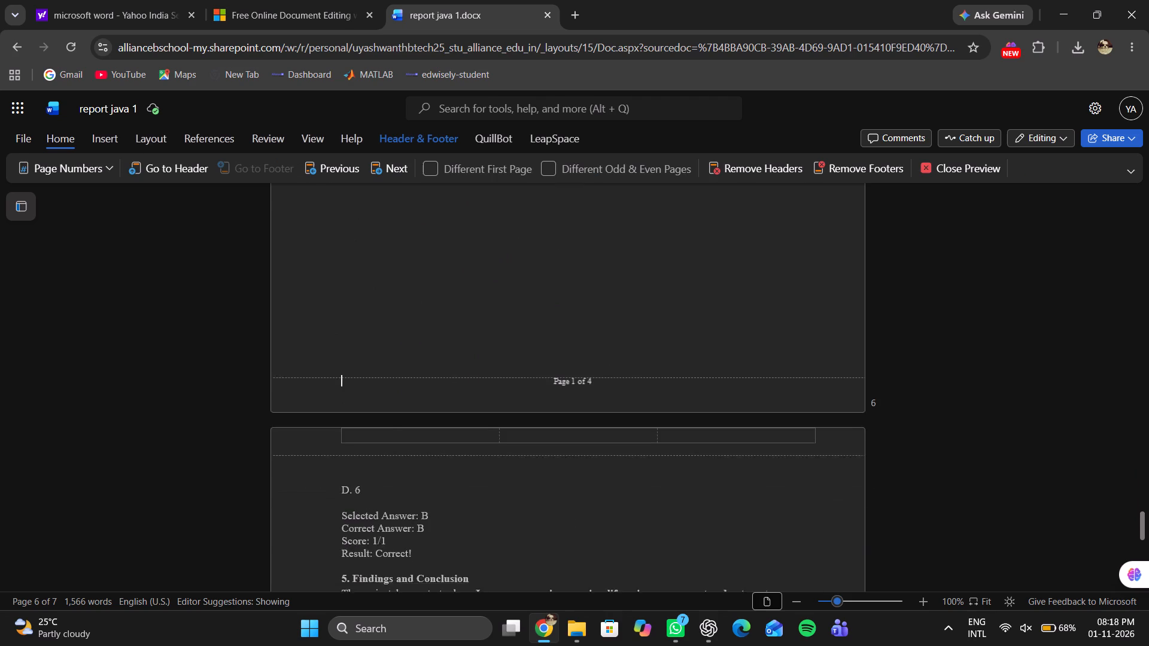
scroll(726, 473, "down", 5)
scroll(726, 473, "up", 2)
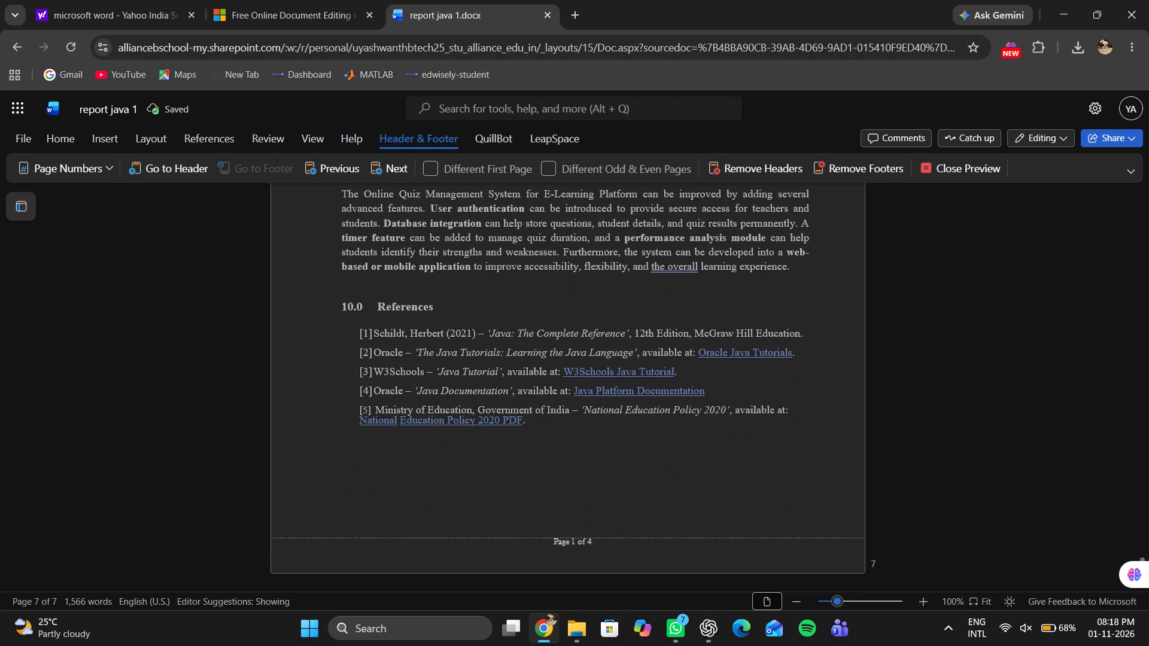
scroll(726, 473, "up", 5)
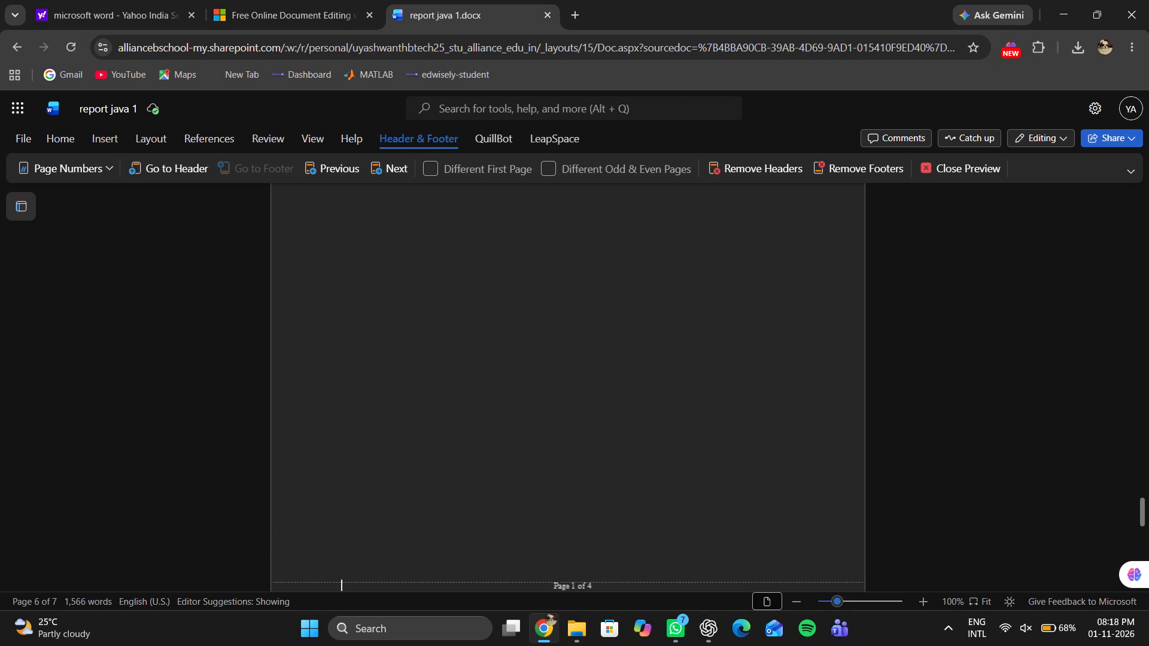
scroll(726, 473, "up", 6)
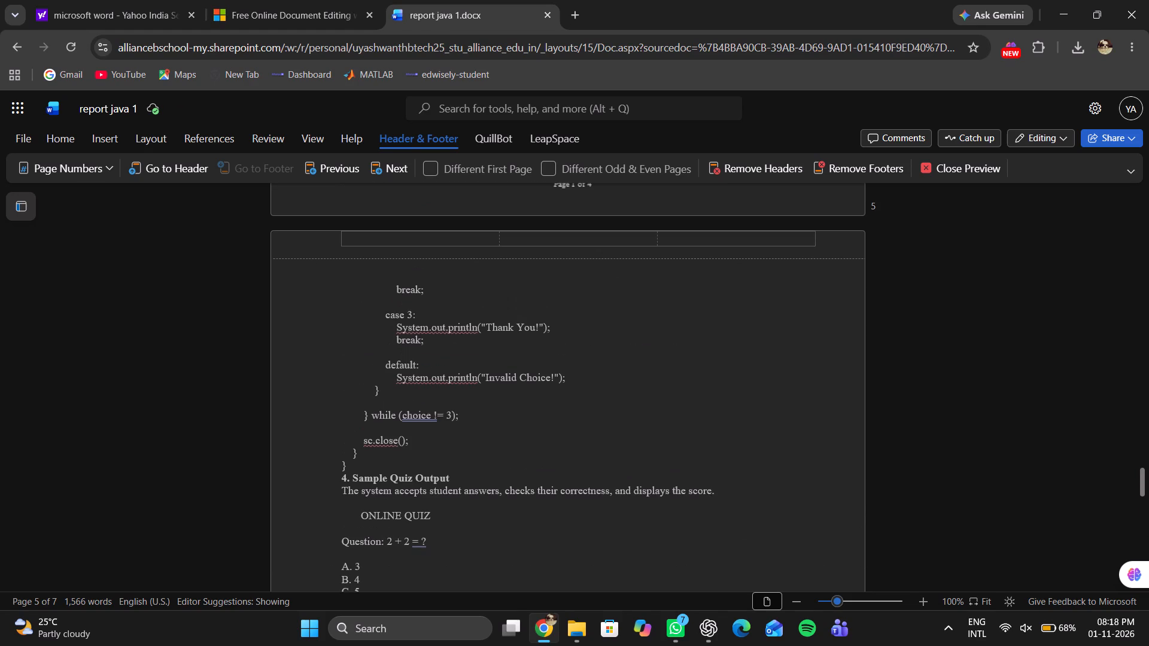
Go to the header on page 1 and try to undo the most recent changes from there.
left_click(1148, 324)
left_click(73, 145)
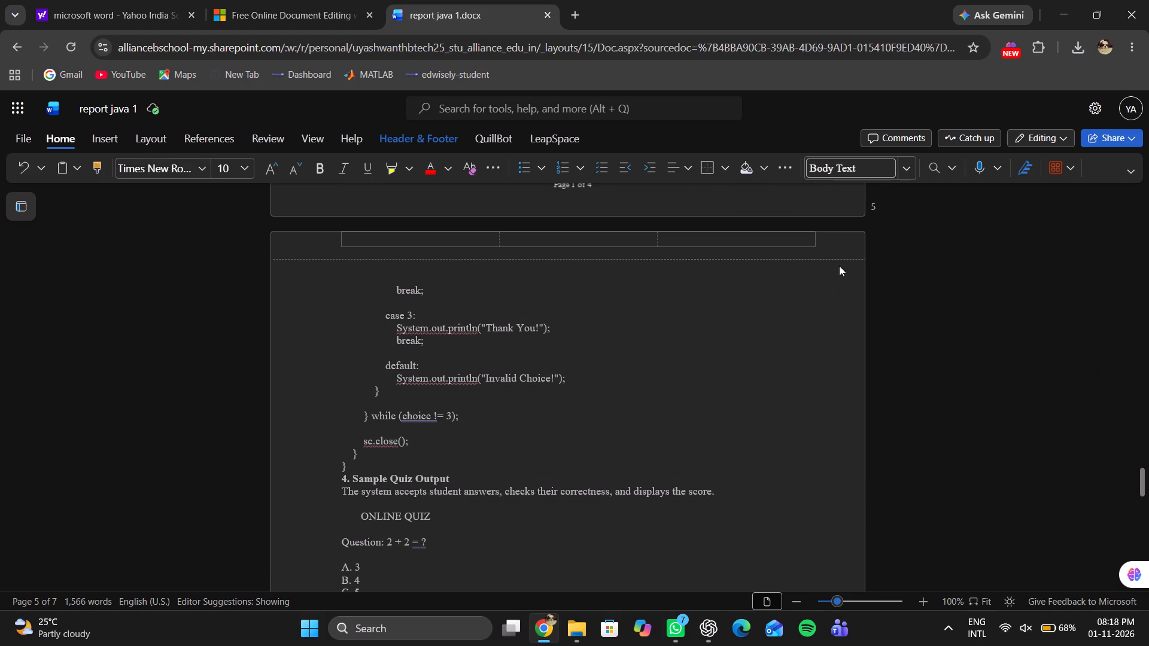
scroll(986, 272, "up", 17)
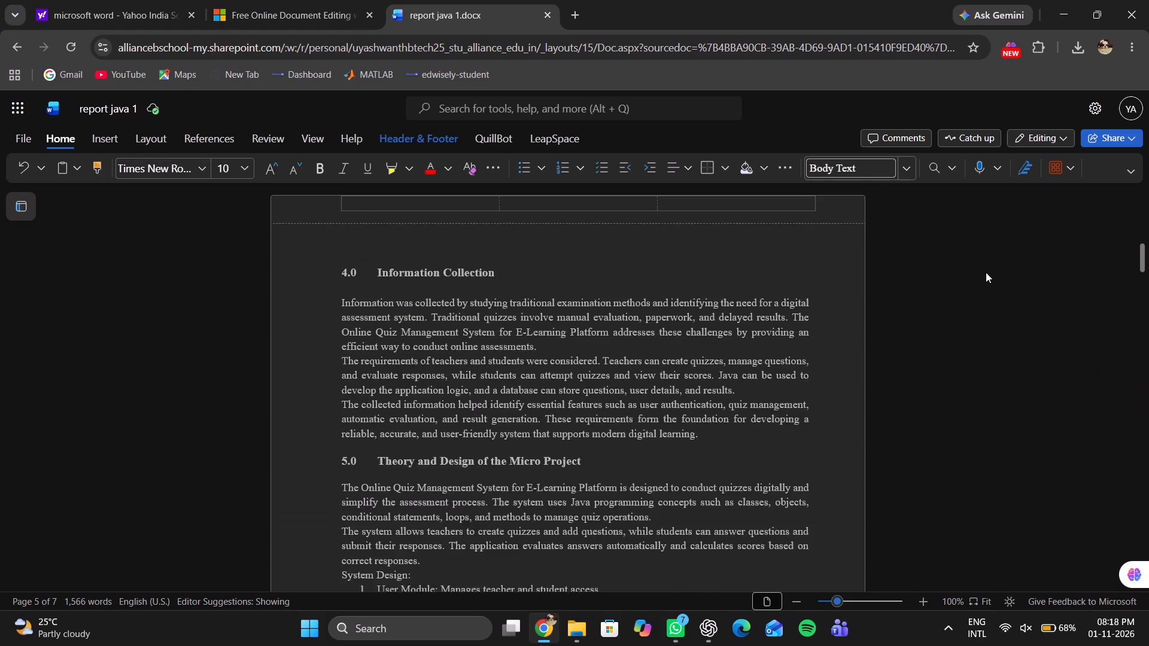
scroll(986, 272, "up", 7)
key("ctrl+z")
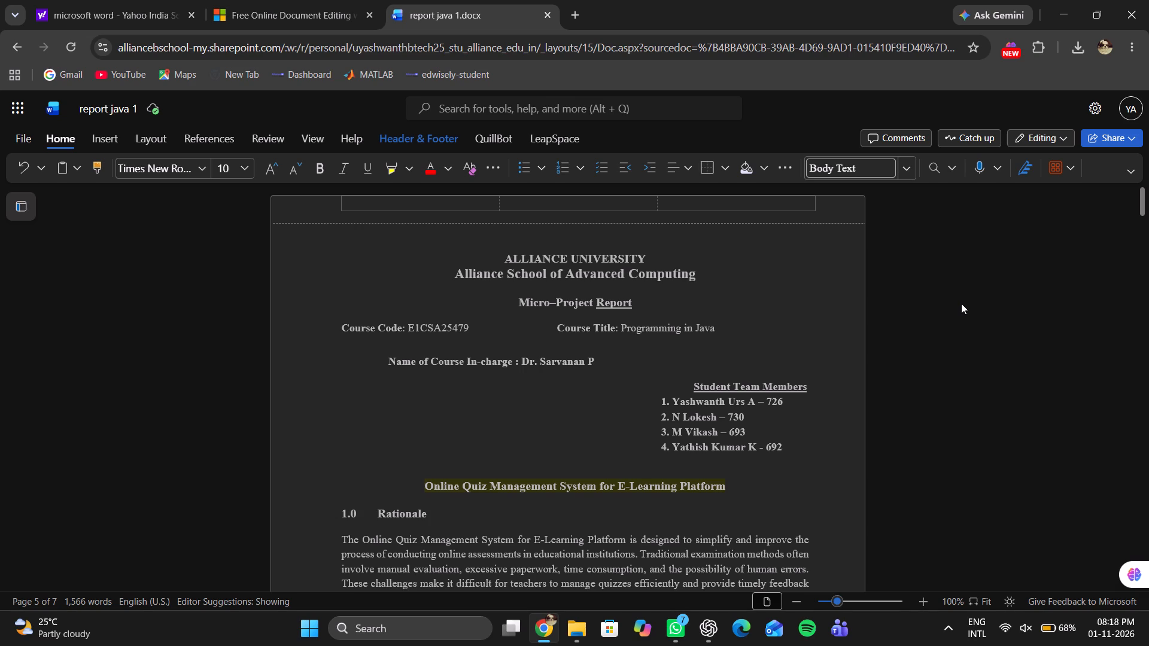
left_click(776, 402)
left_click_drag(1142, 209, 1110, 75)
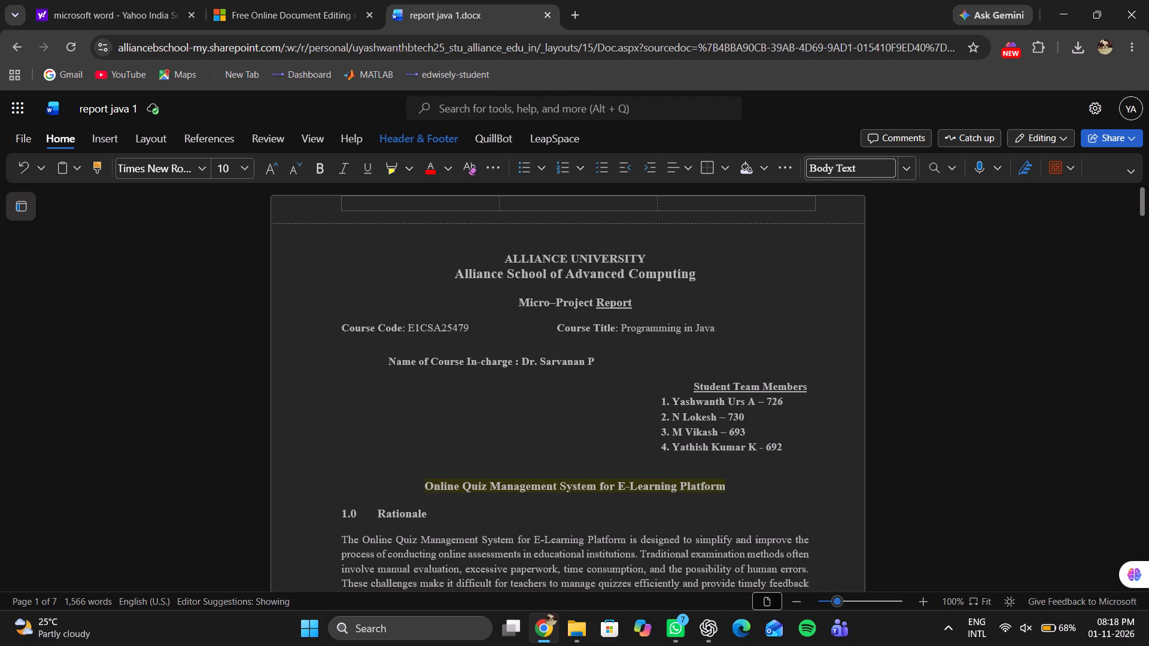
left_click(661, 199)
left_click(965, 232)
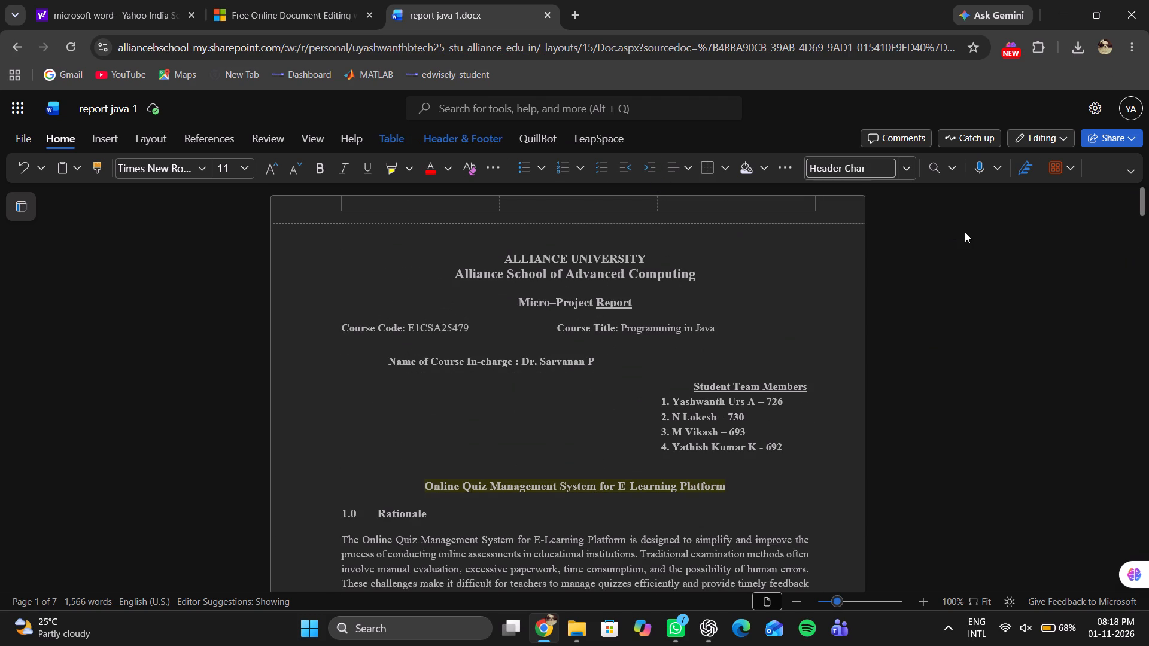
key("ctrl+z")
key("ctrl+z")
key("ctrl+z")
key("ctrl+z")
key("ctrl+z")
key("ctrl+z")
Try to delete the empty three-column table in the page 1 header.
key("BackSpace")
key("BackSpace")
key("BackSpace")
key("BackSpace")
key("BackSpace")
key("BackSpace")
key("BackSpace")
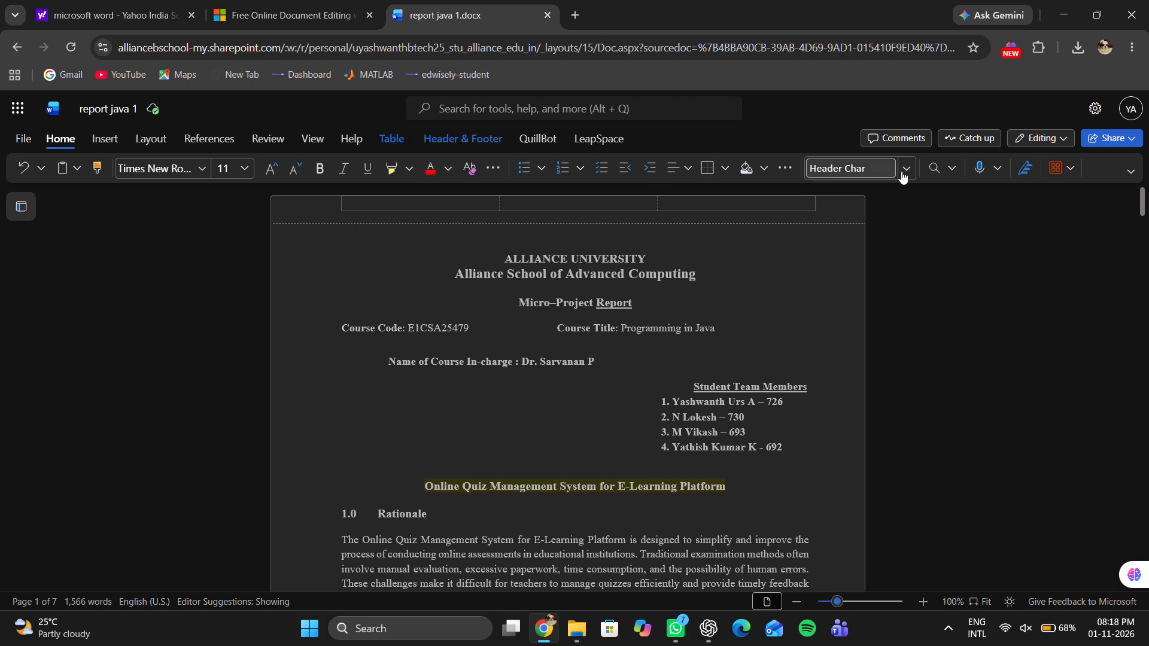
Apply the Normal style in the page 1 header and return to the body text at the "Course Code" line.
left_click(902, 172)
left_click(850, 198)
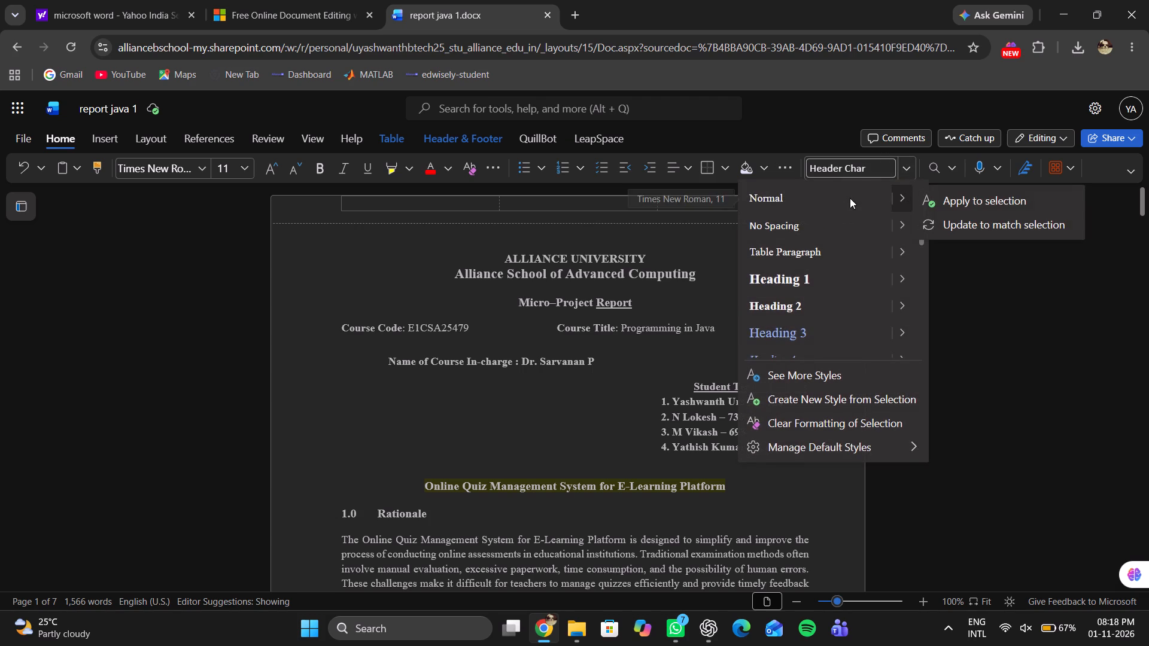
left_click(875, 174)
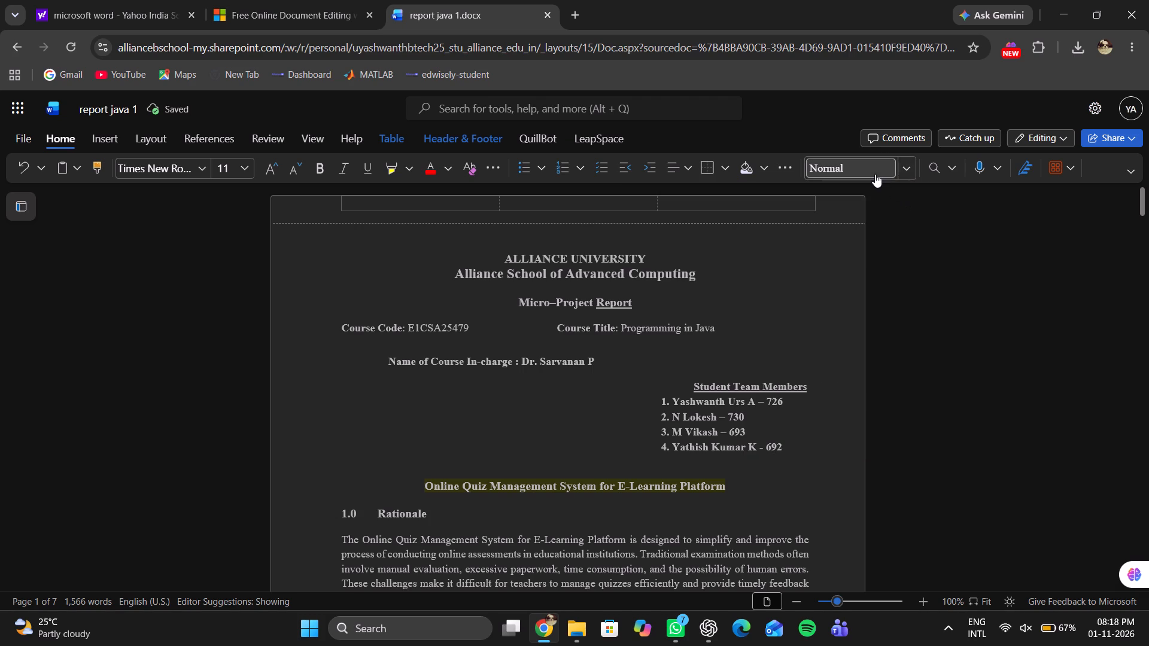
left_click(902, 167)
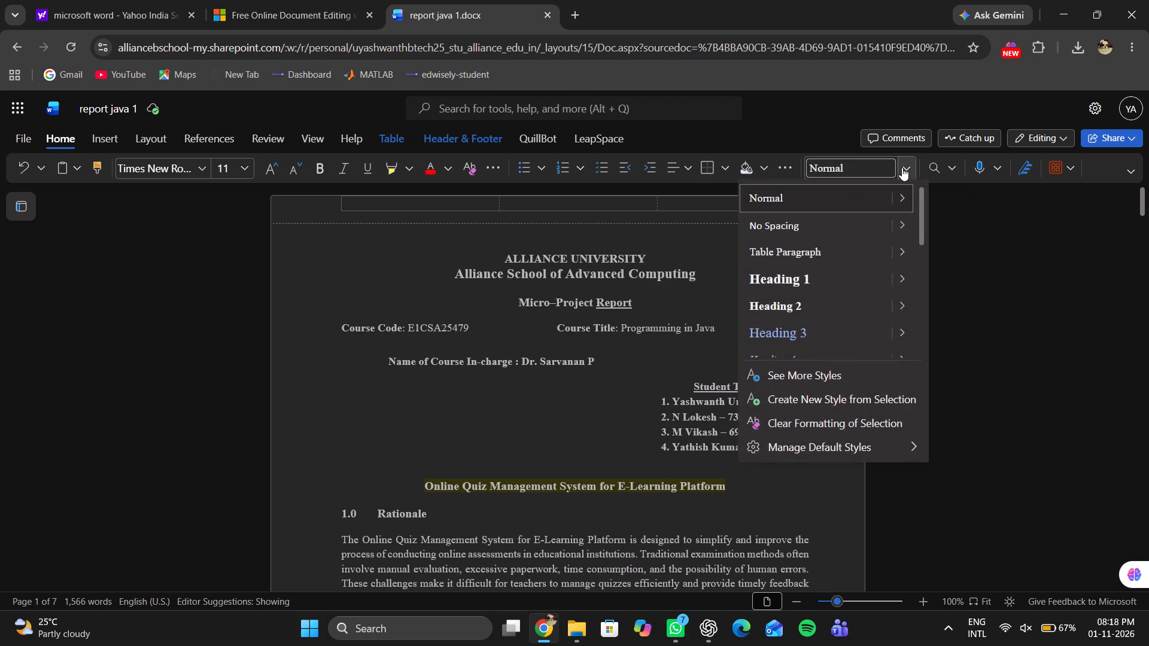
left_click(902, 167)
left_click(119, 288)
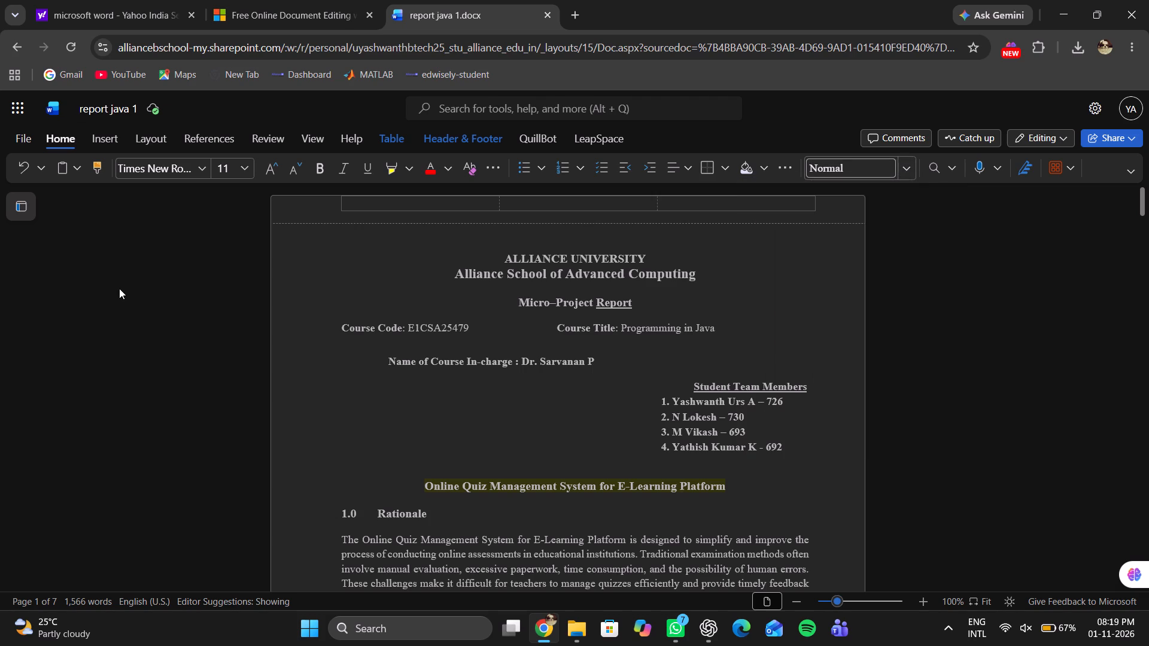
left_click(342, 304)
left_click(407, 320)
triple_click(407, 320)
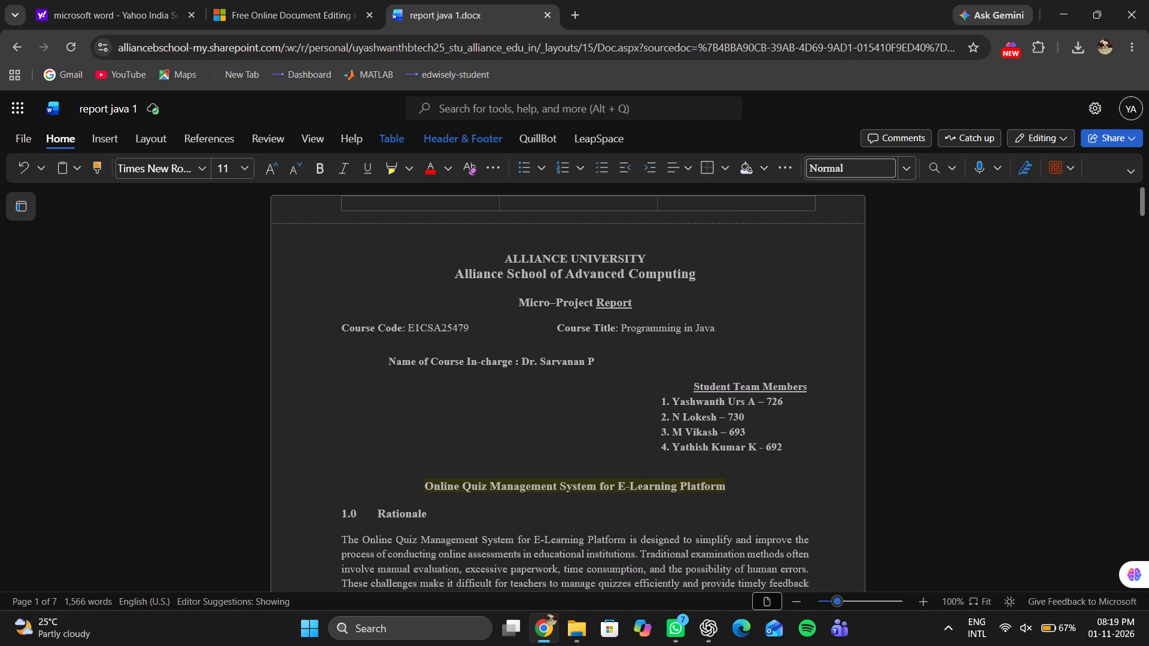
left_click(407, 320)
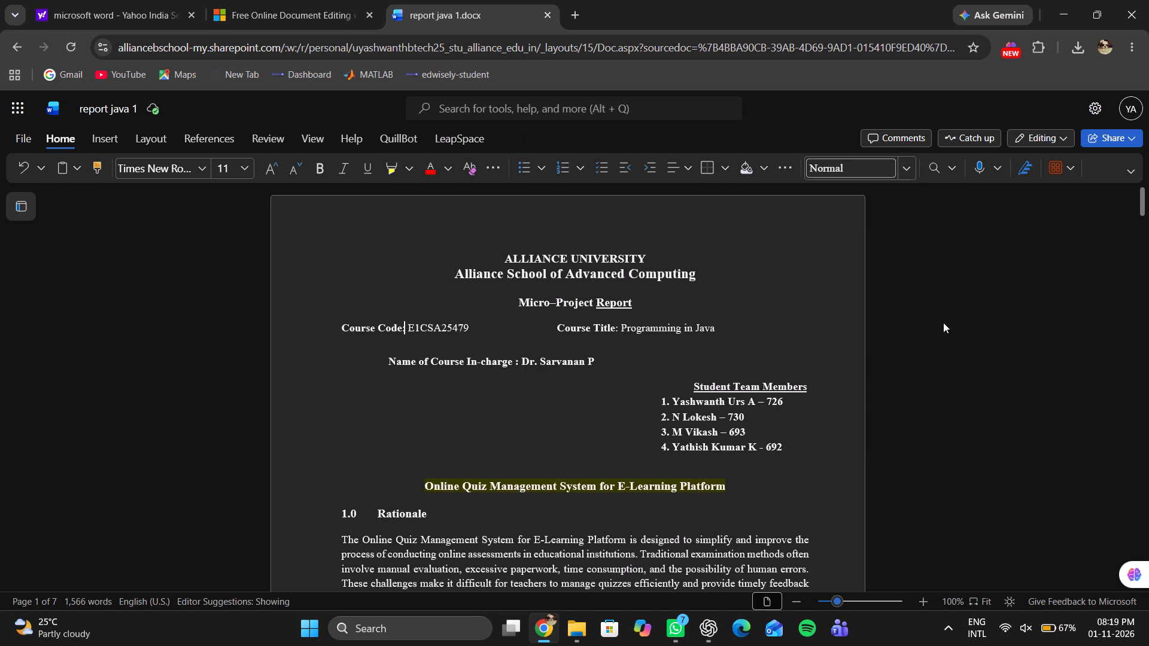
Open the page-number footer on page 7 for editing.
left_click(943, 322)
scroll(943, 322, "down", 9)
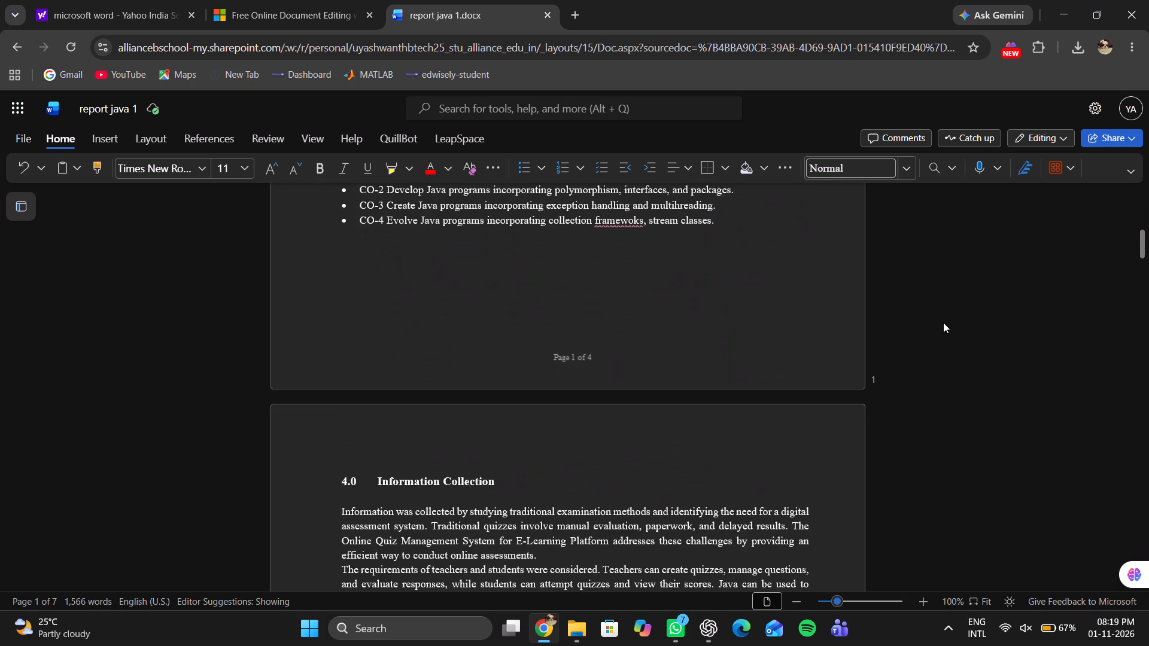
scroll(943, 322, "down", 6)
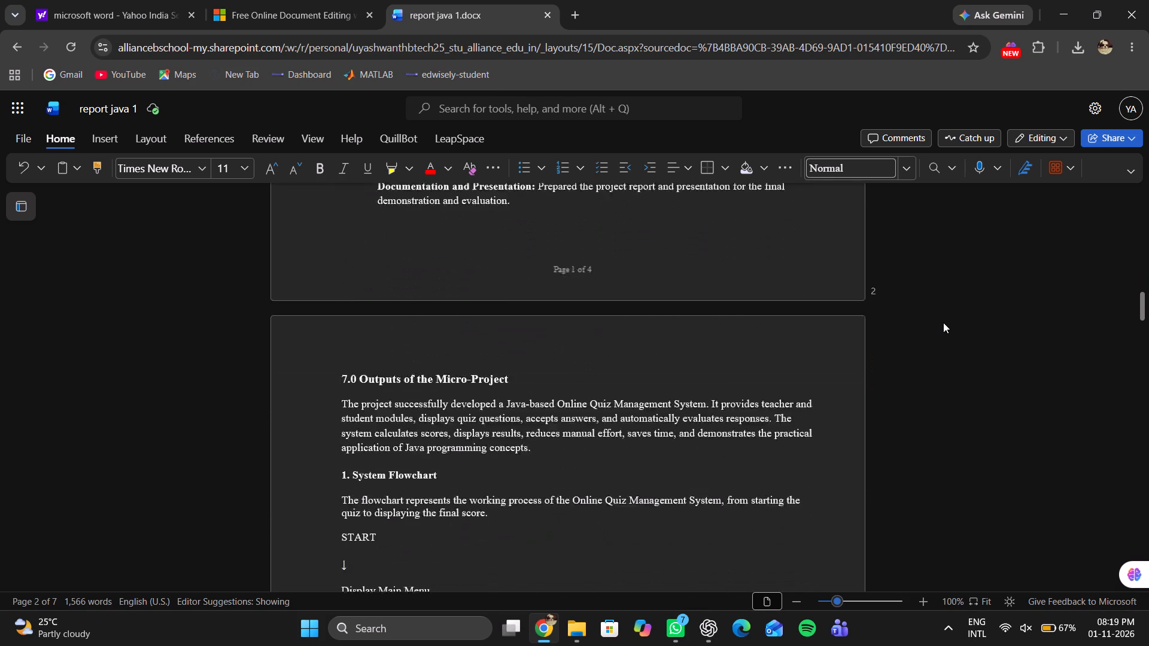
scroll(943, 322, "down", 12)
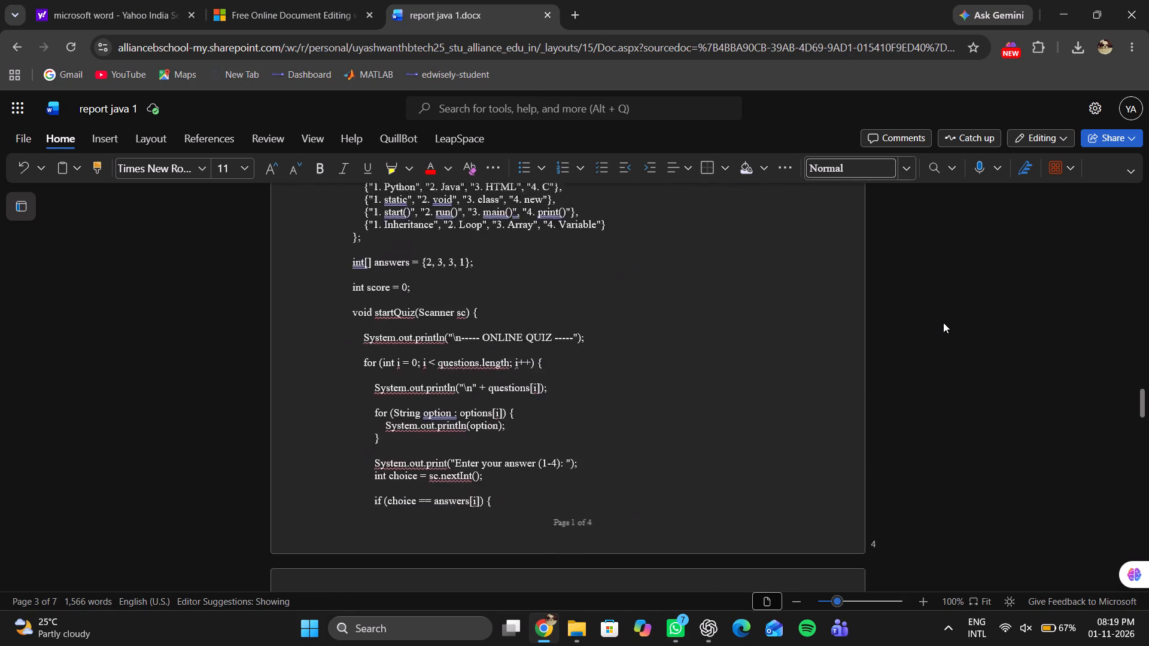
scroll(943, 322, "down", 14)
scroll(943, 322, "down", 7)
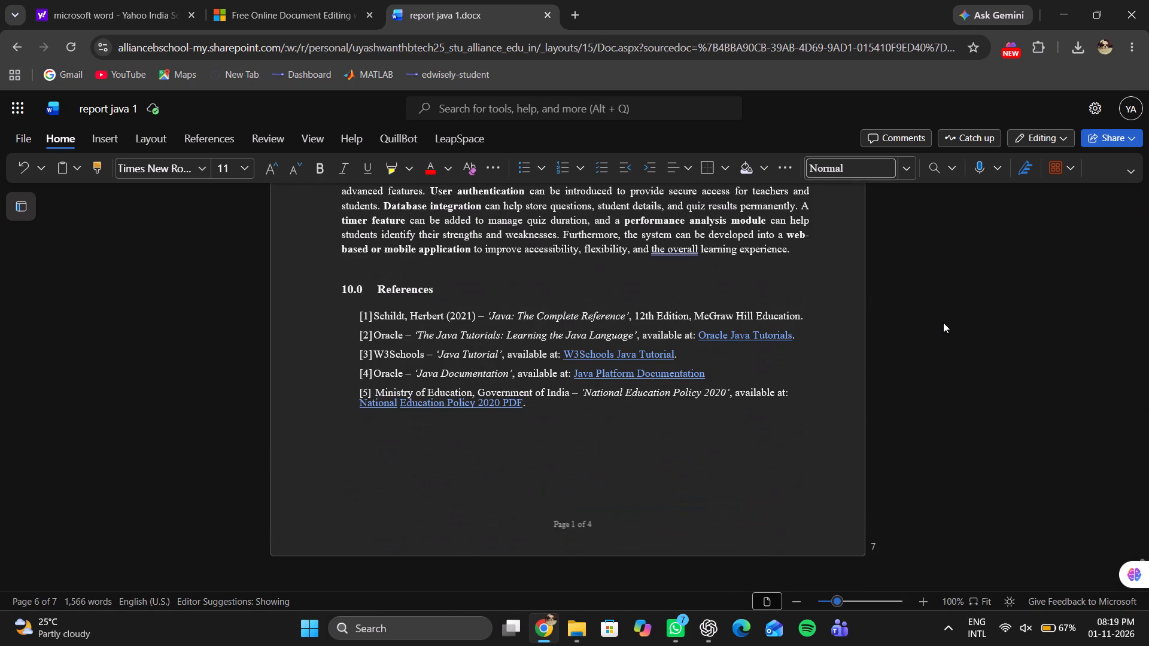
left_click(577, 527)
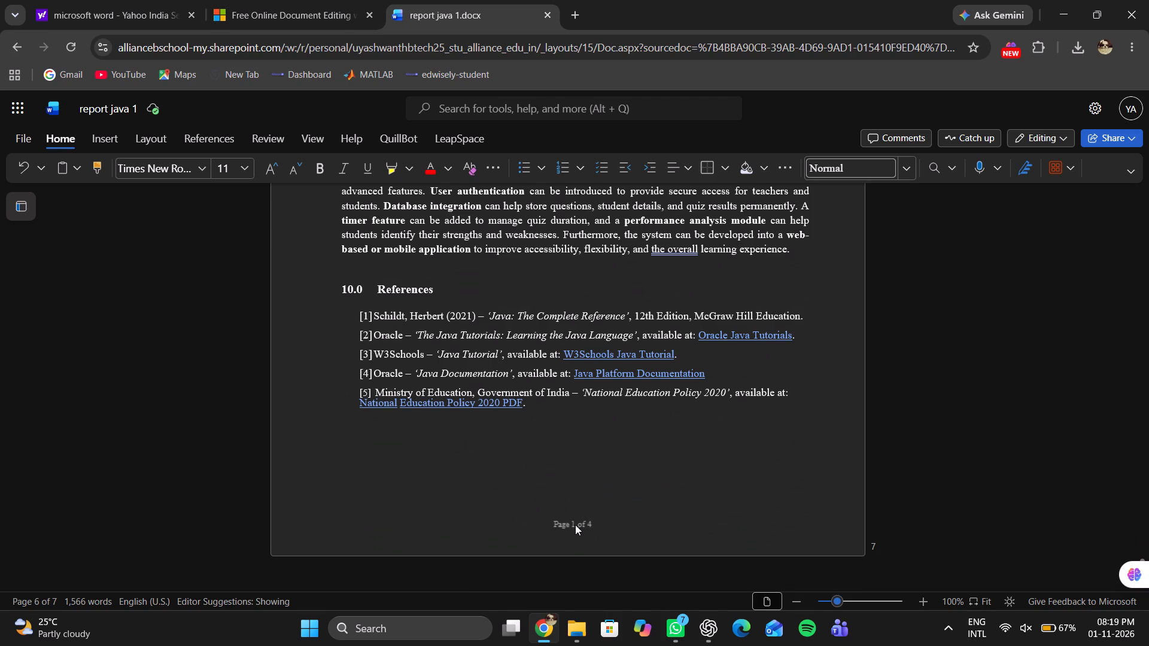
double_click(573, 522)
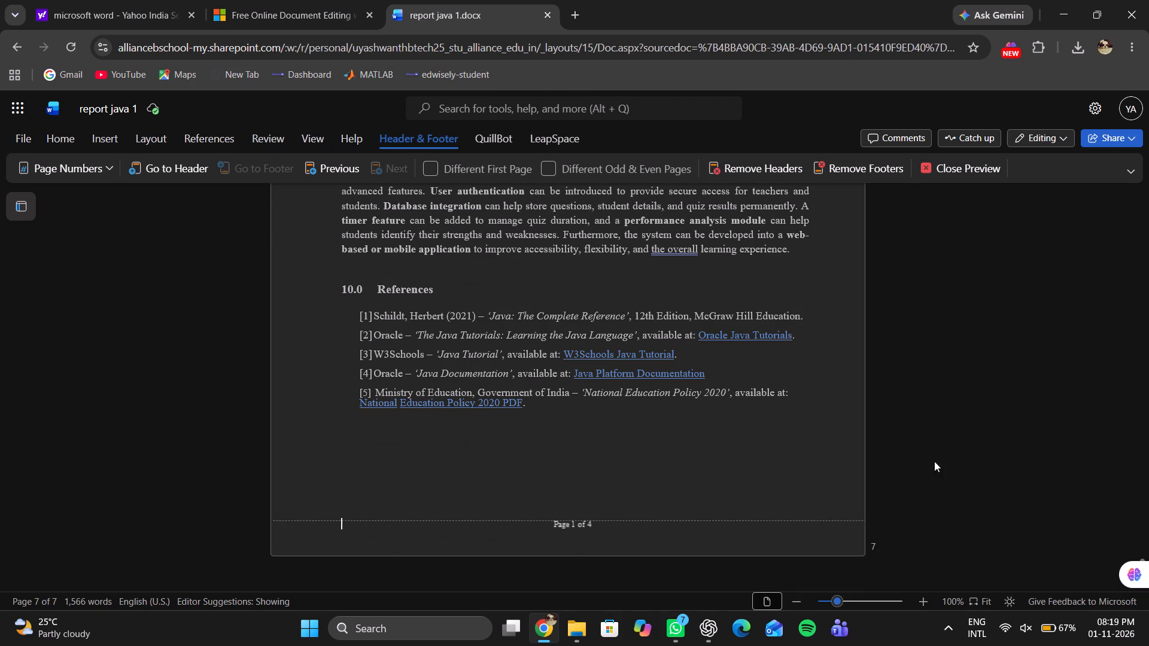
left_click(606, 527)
Undo the header style change and the edit made before it.
key("ctrl+z")
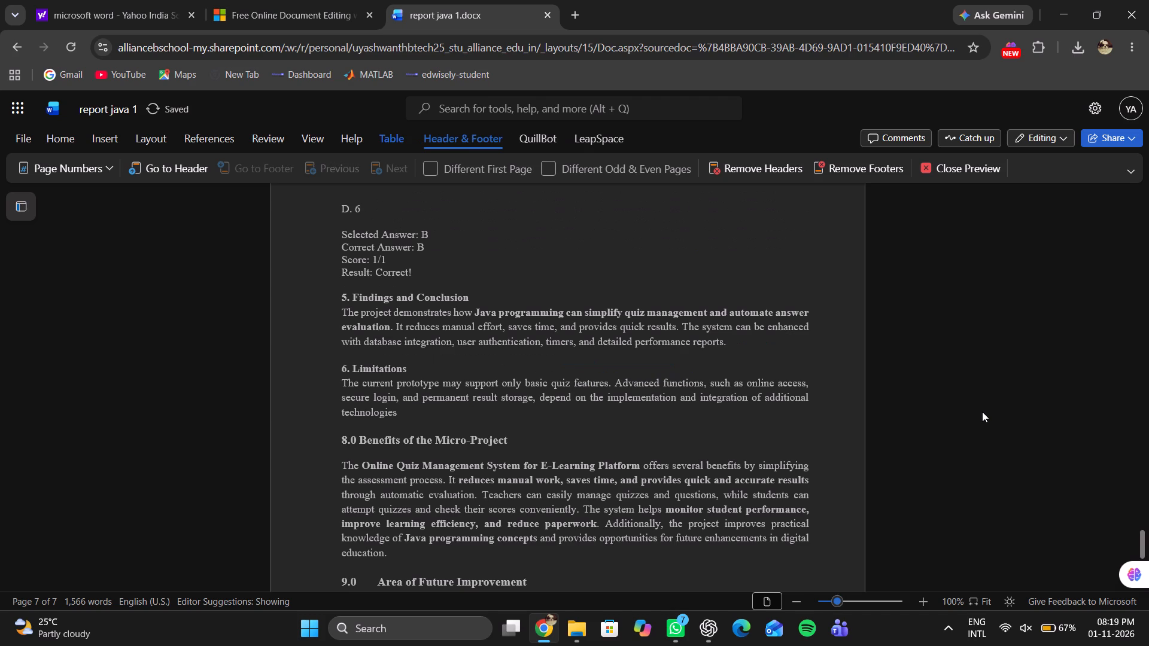
key("ctrl+z")
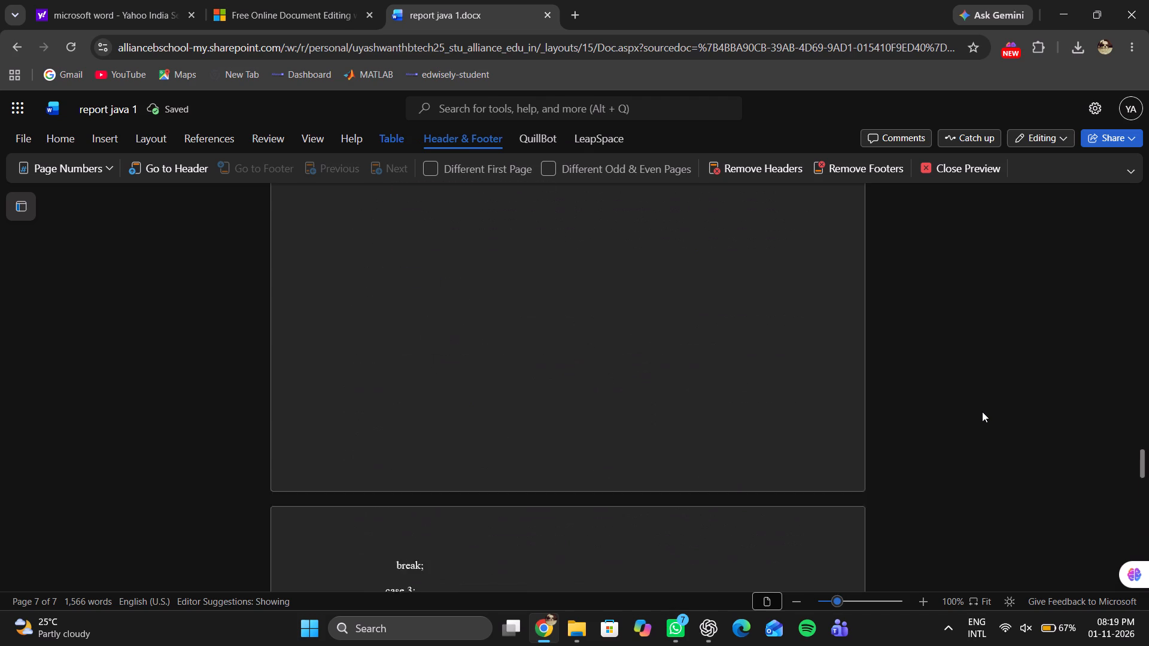
Look back through the pages to page 1 and examine the blank space below the course outcomes list.
scroll(668, 322, "up", 1)
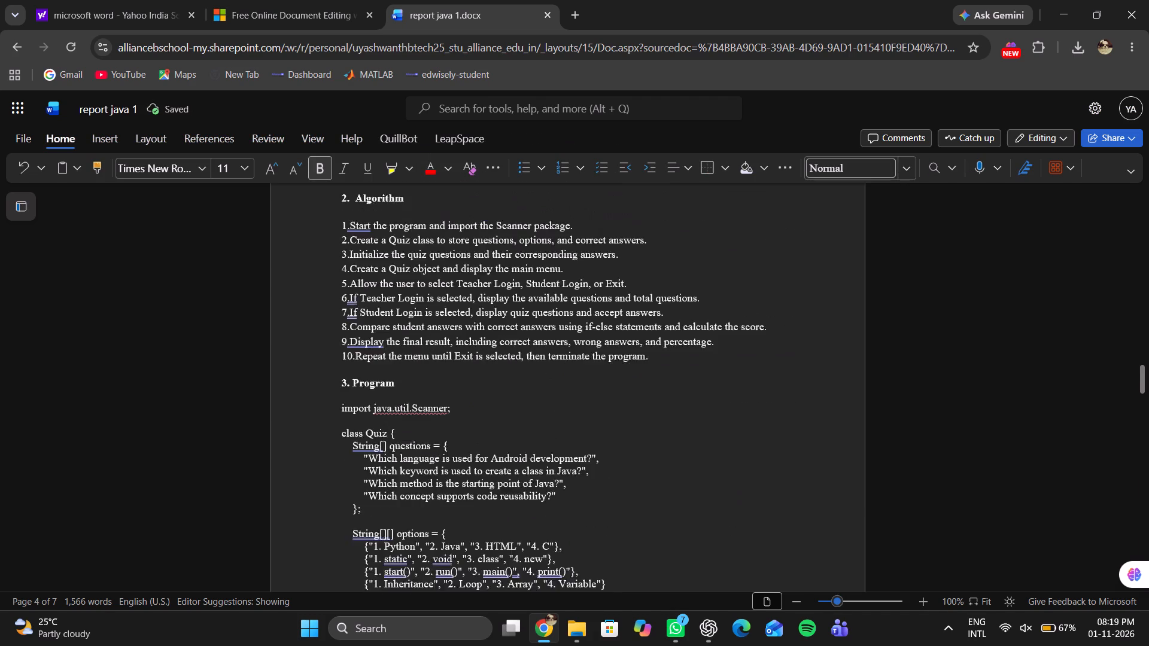
scroll(668, 322, "up", 9)
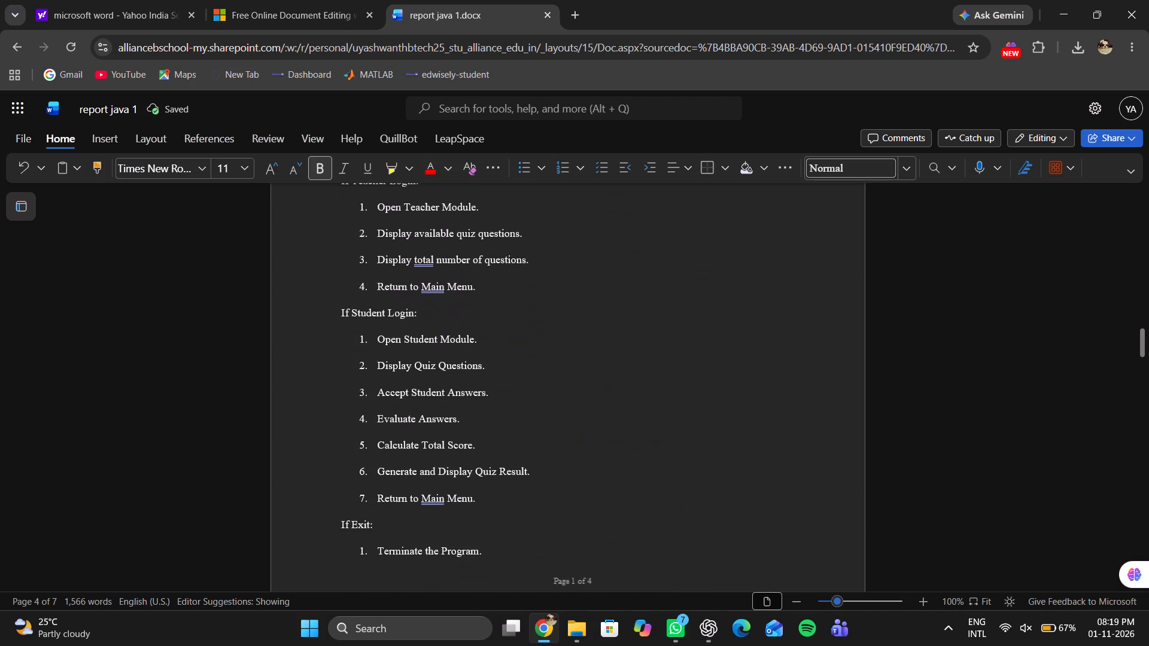
scroll(668, 322, "up", 13)
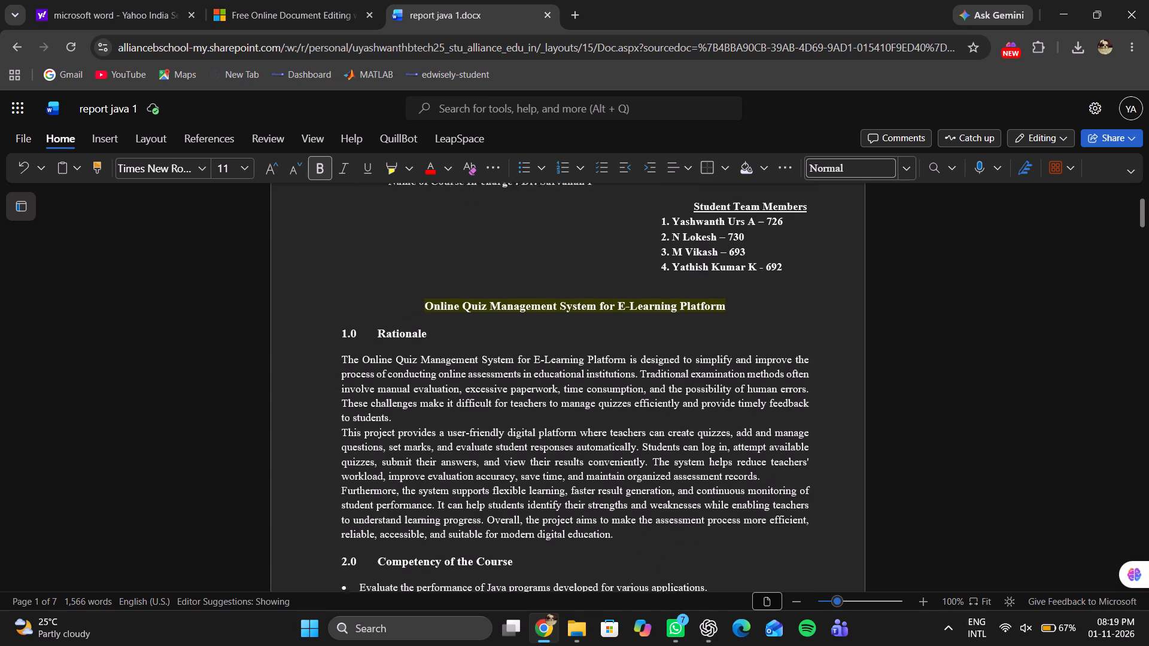
scroll(668, 322, "up", 7)
scroll(668, 322, "down", 11)
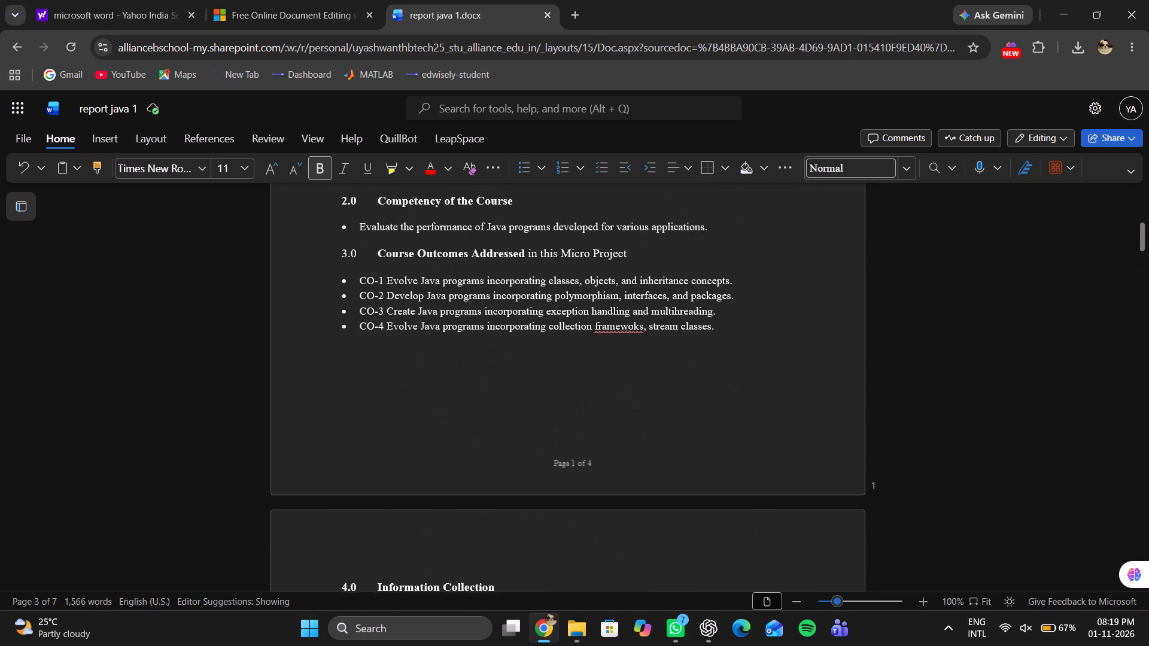
left_click(377, 442)
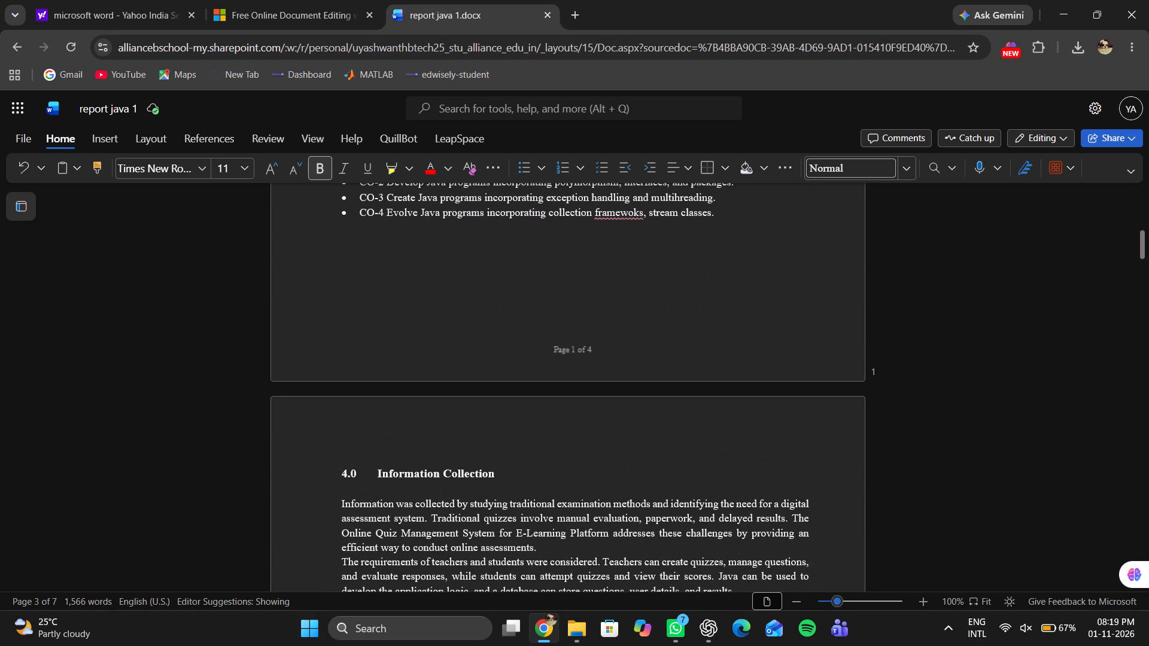
key("Up")
key("Down")
key("Up")
Look through pages 2 to 7, examining the spacing and page breaks between sections.
scroll(588, 443, "down", 5)
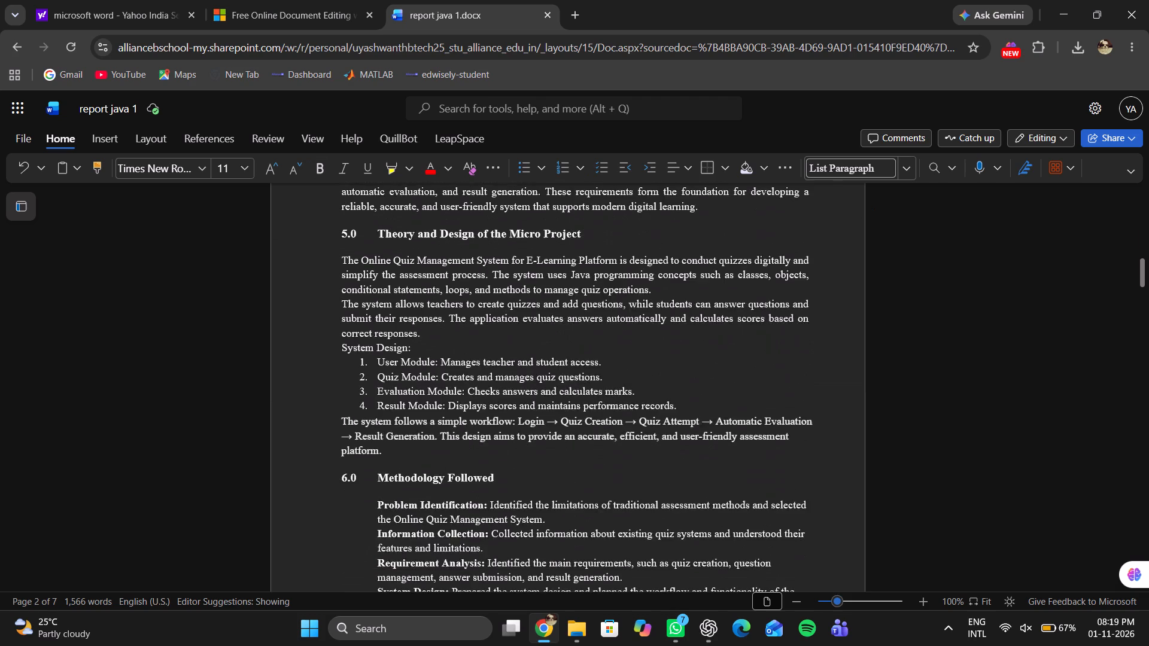
scroll(588, 443, "down", 8)
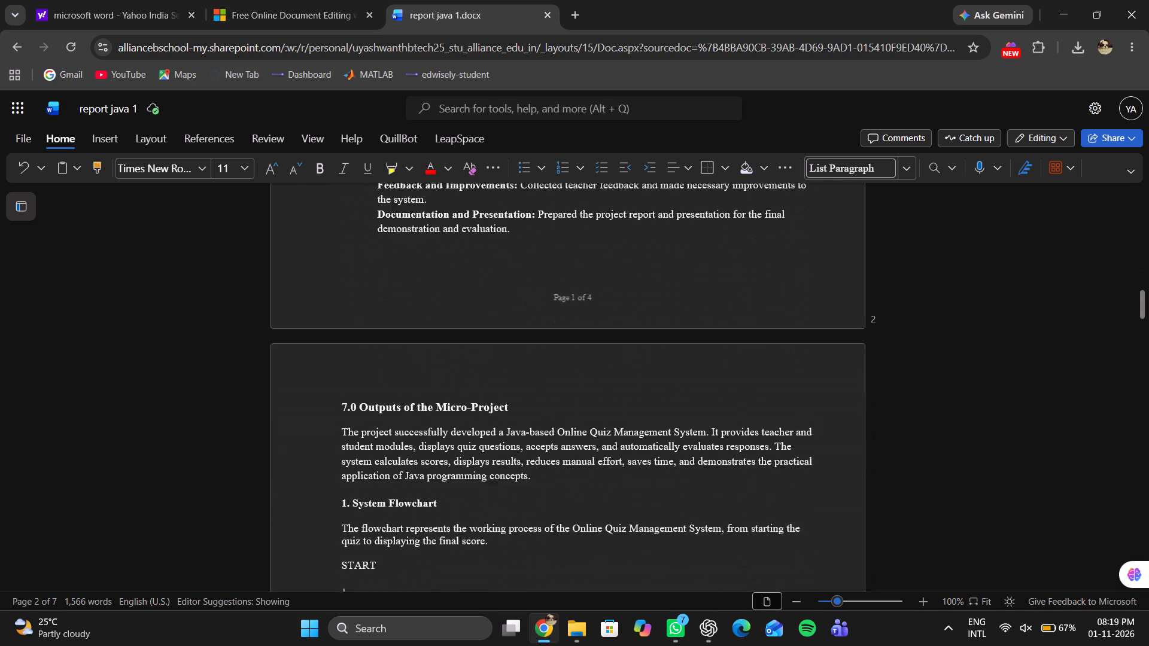
scroll(588, 443, "down", 8)
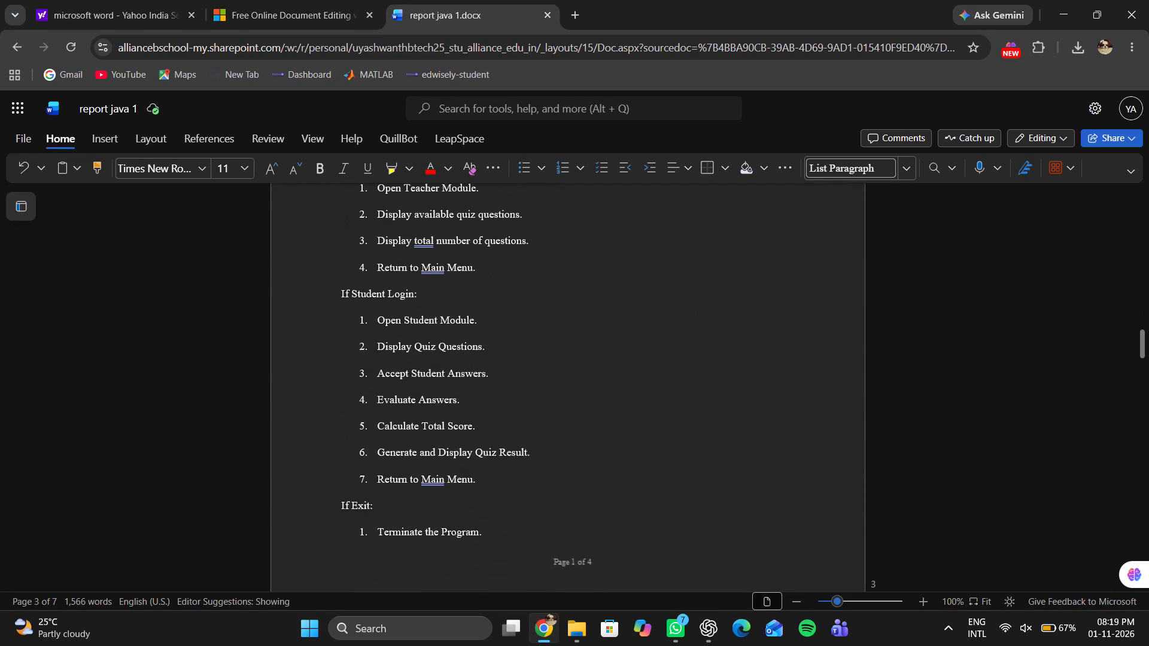
scroll(588, 443, "down", 8)
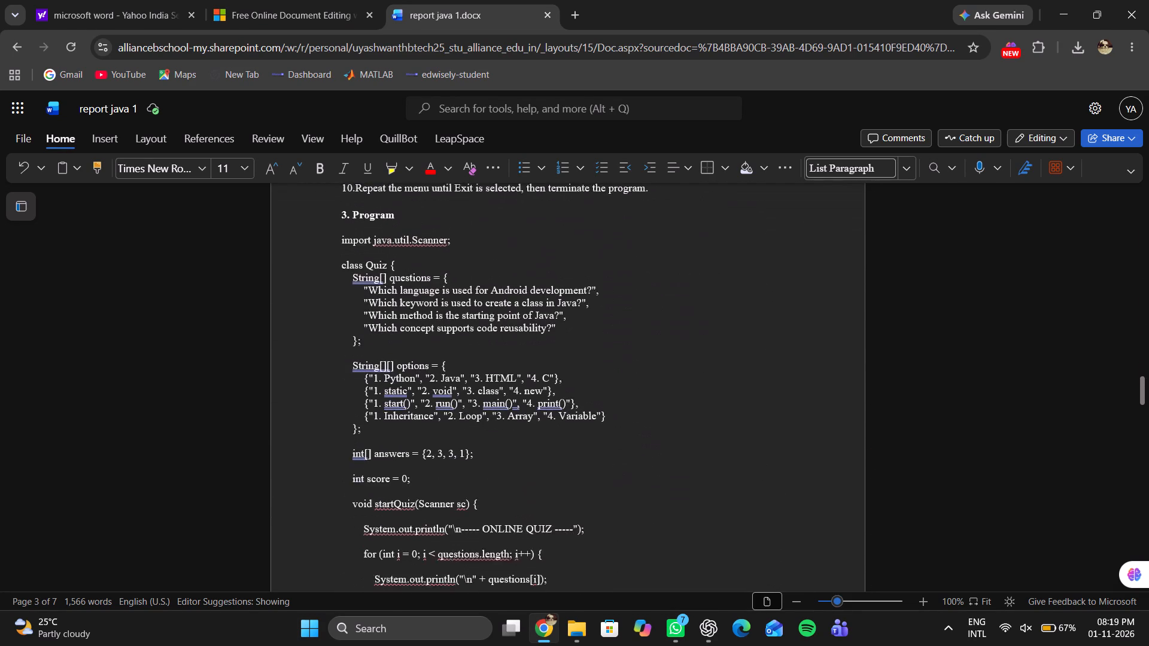
scroll(588, 443, "up", 1)
scroll(588, 443, "down", 8)
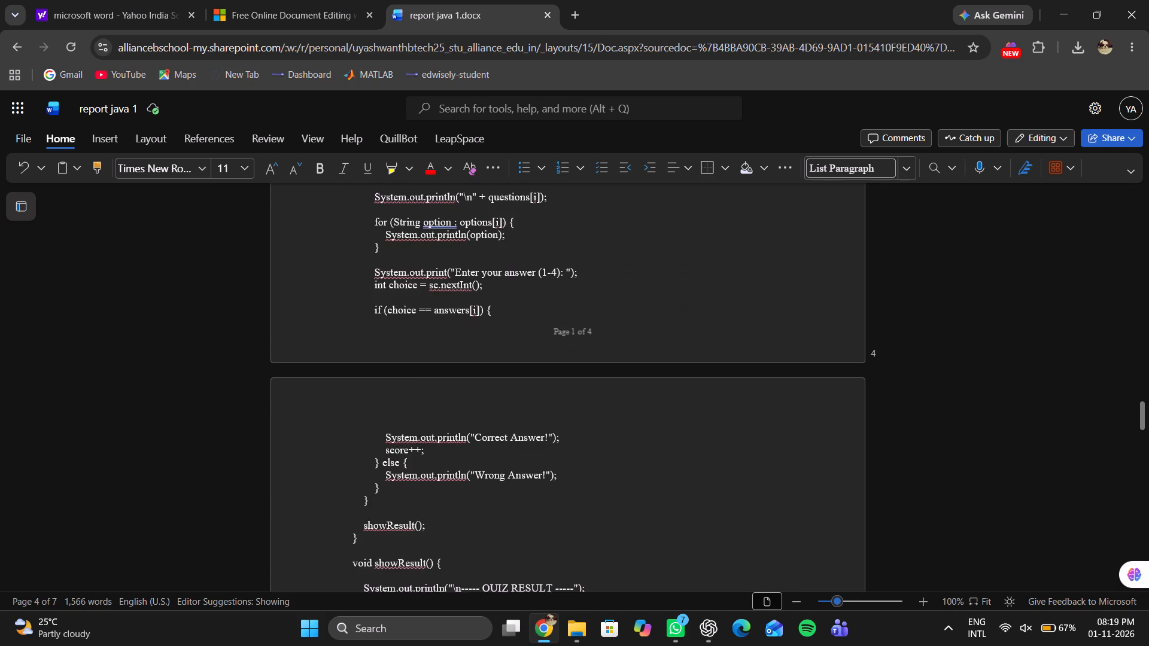
scroll(588, 443, "down", 8)
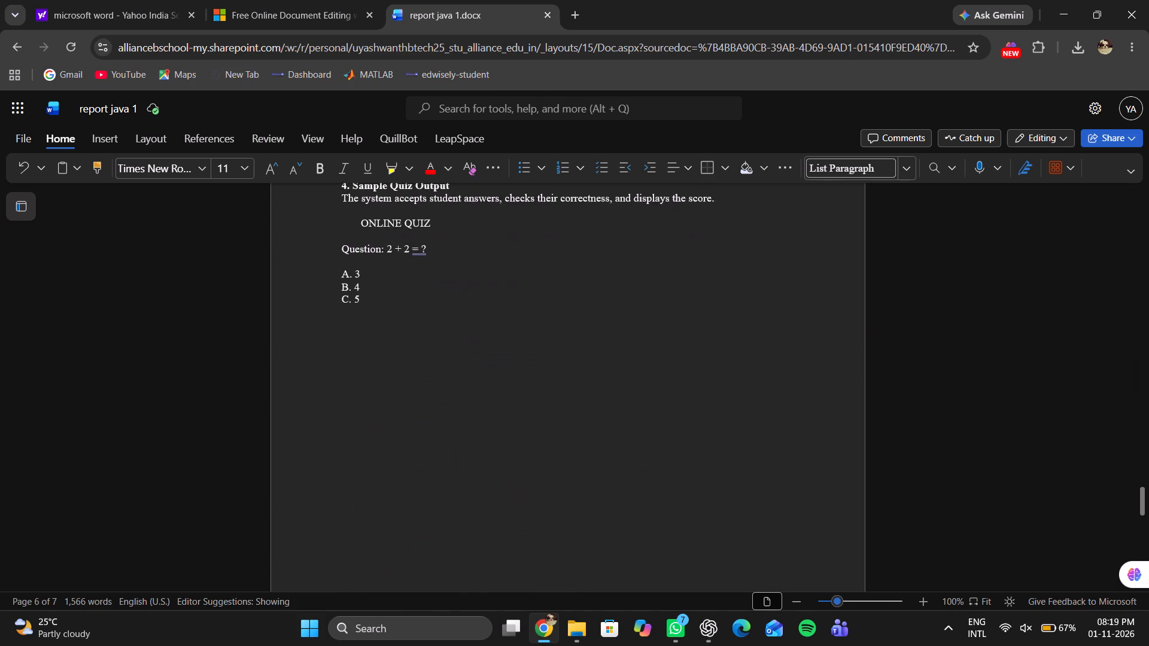
scroll(588, 443, "down", 2)
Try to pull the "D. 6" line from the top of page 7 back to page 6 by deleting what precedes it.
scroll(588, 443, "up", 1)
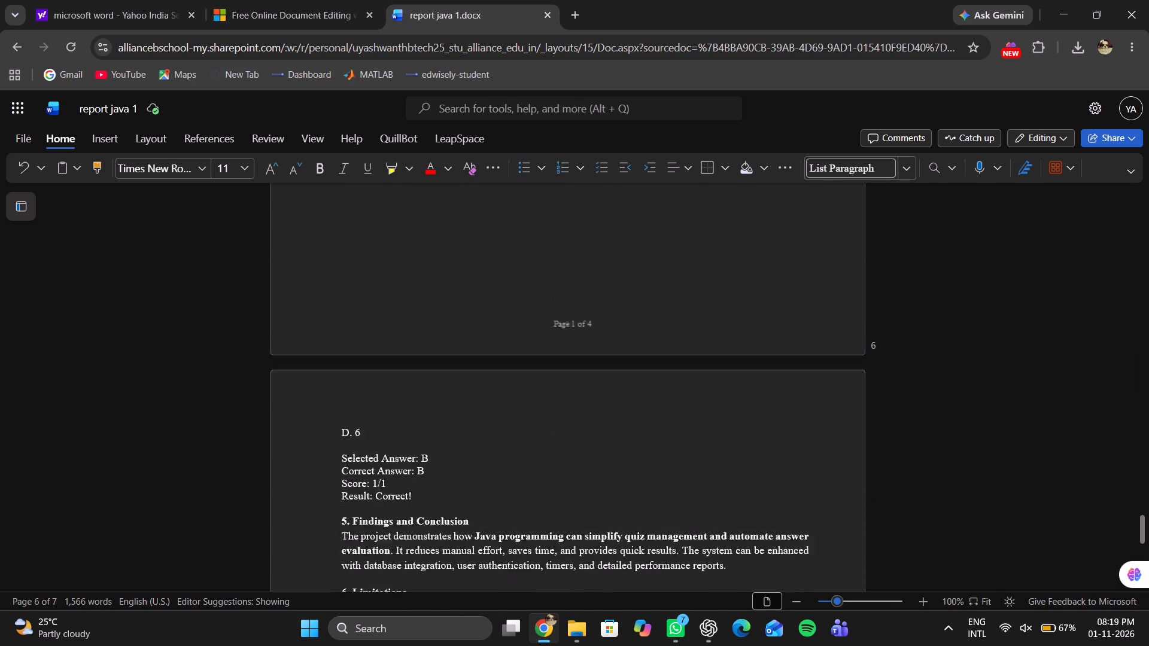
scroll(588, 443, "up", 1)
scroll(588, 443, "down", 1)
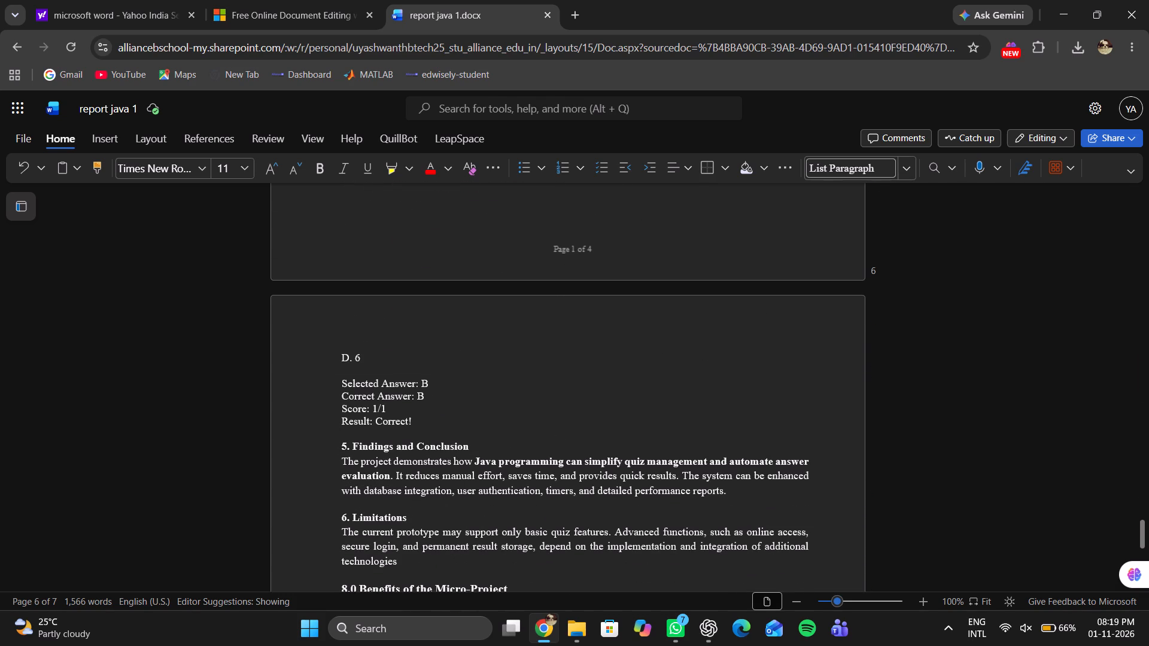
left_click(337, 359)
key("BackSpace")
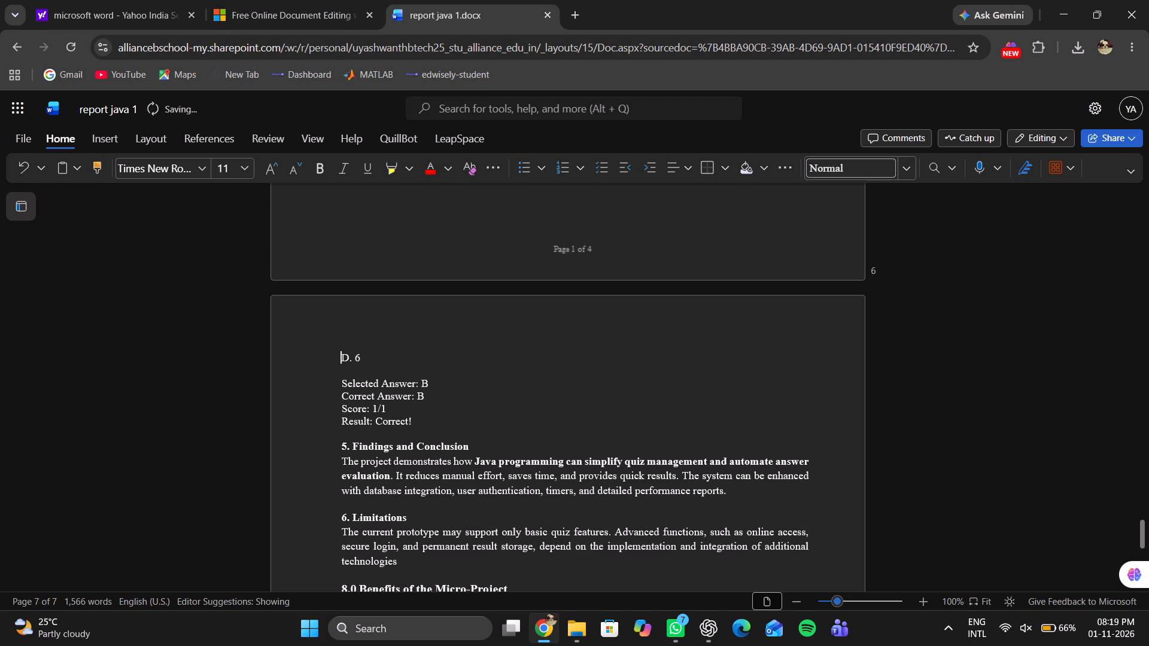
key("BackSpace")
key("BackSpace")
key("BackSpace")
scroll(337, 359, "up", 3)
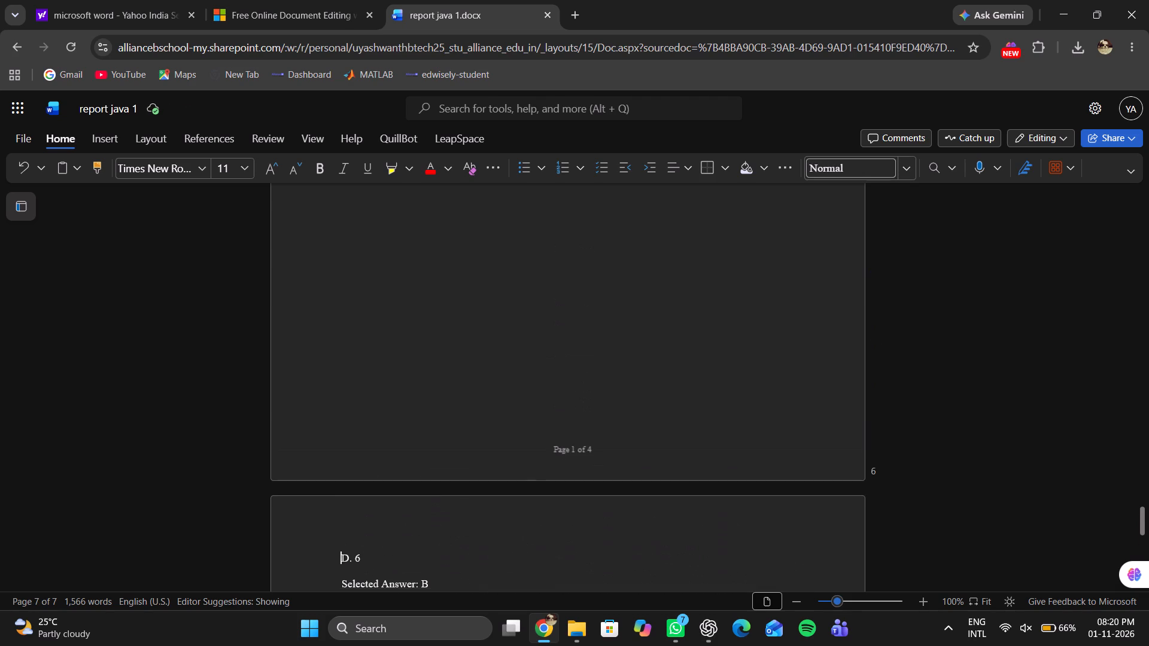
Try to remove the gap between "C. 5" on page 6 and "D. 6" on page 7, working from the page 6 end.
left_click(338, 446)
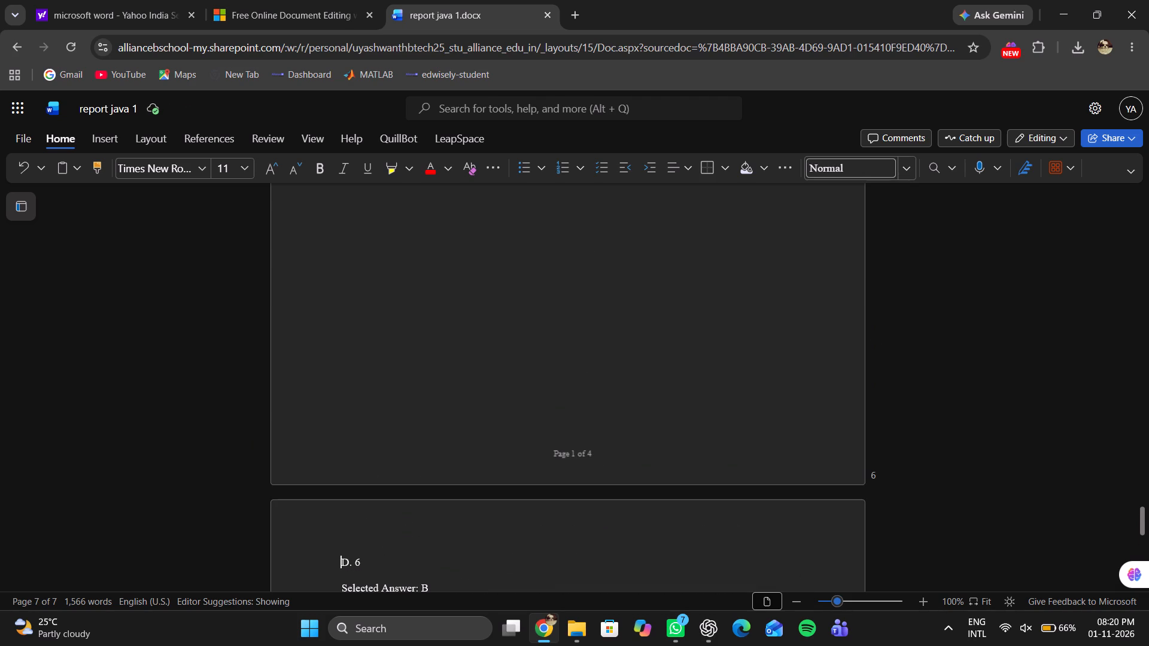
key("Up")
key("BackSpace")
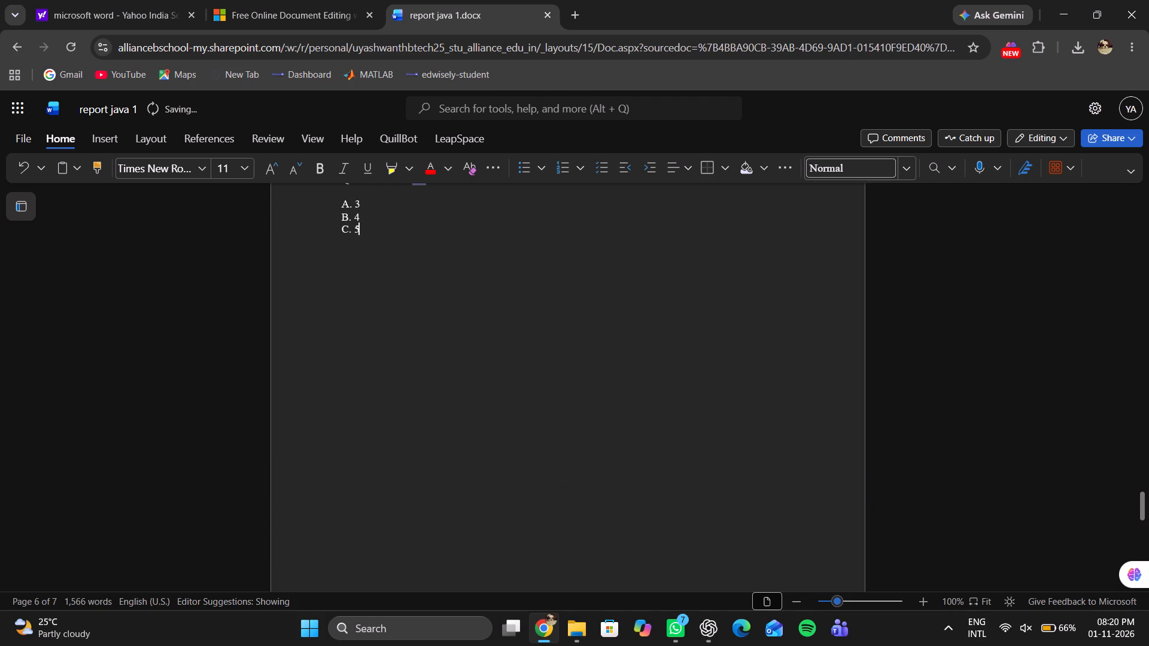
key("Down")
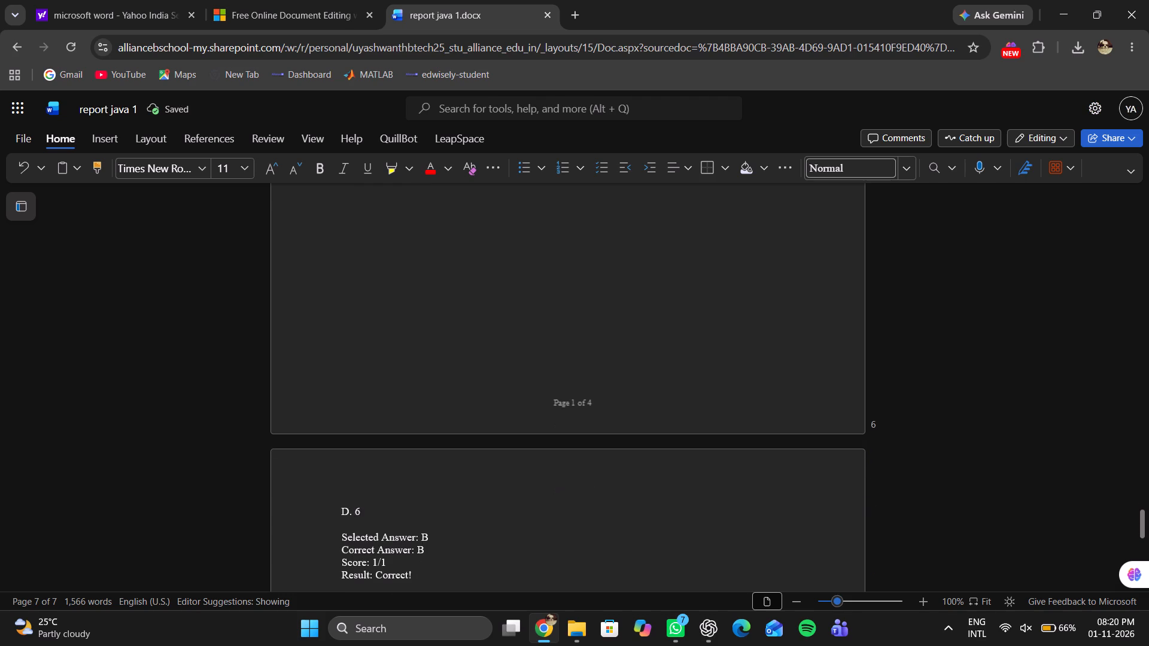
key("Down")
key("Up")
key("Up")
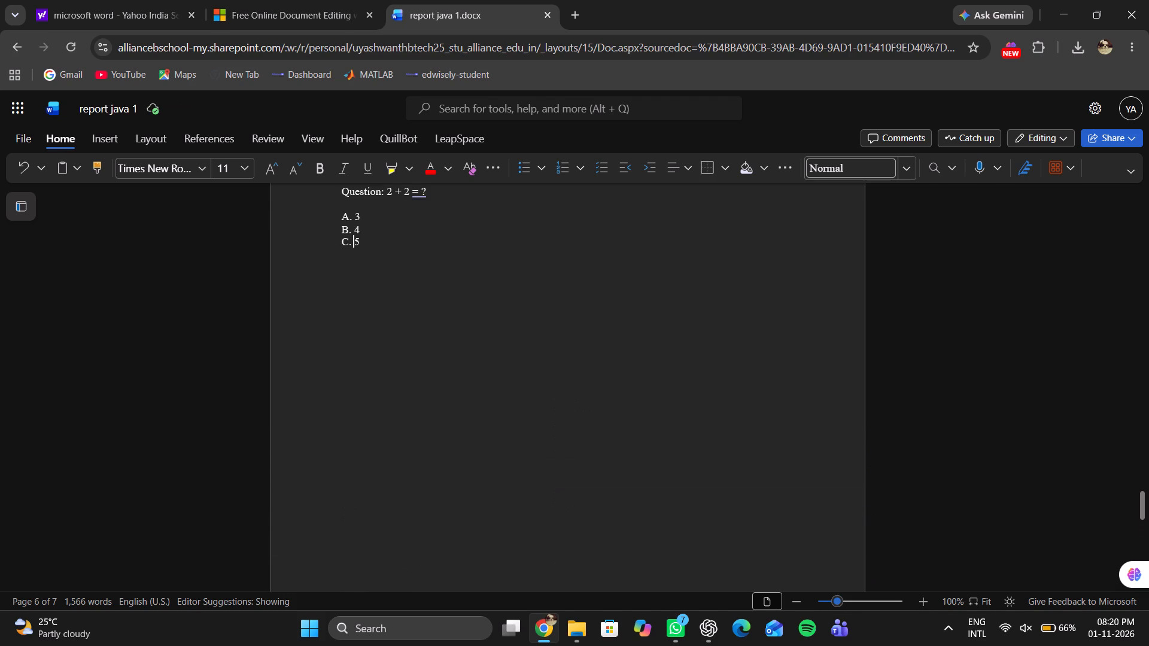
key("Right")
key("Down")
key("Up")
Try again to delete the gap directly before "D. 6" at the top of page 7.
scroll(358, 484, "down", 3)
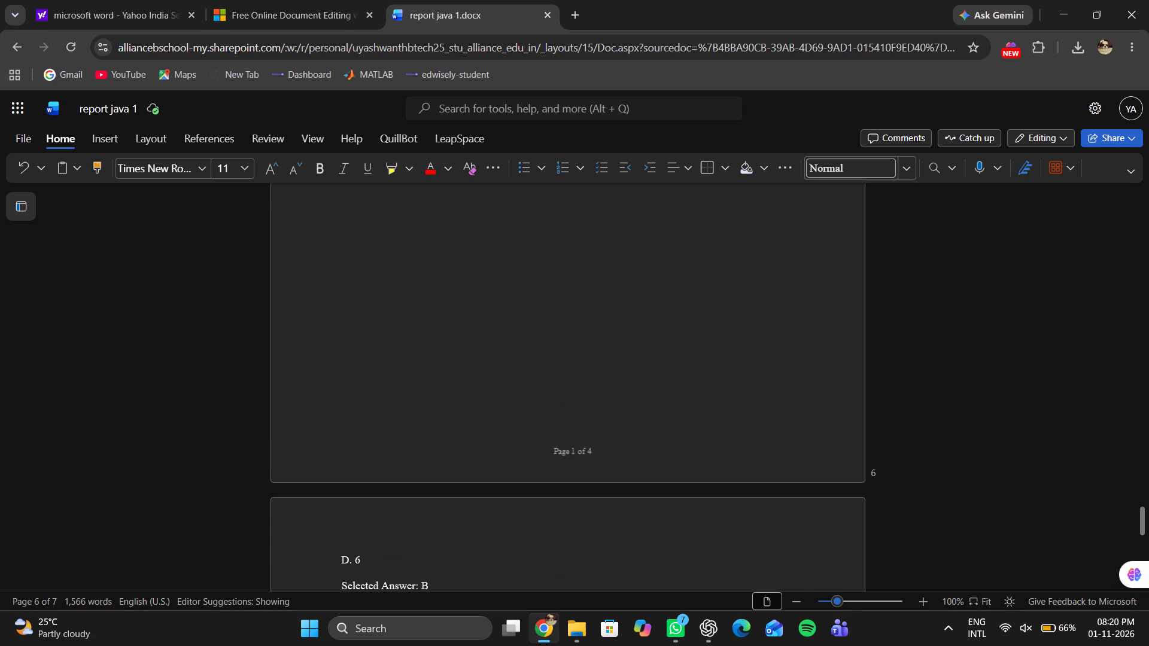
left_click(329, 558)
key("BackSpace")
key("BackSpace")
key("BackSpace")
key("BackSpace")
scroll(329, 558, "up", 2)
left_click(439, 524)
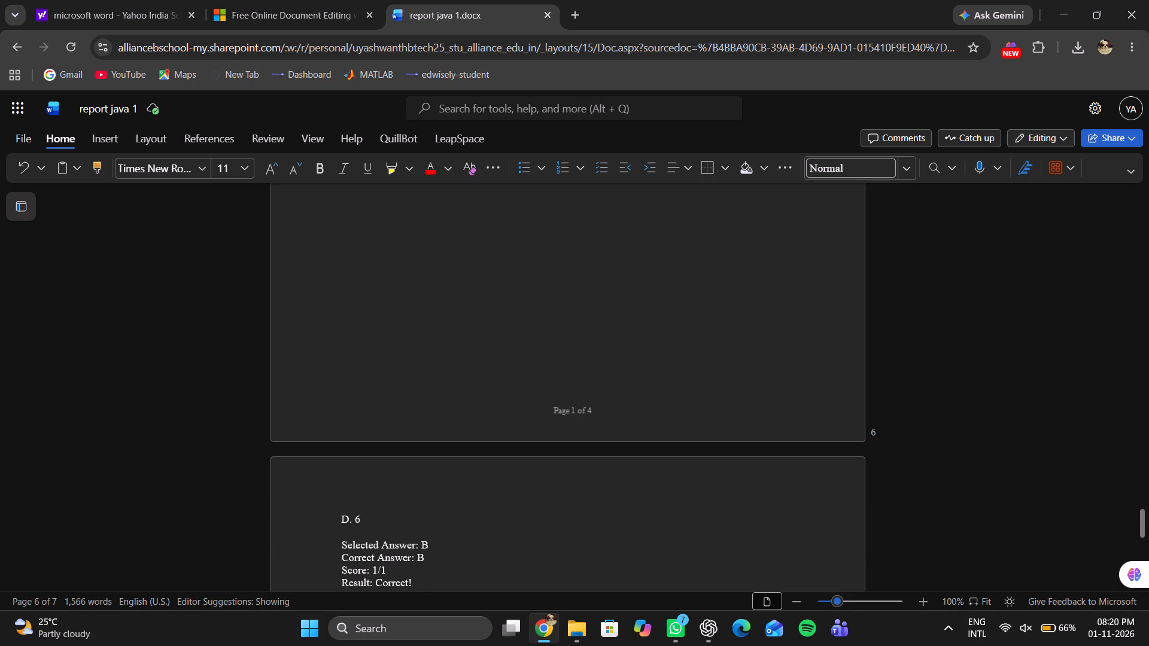
Examine how the Sample Quiz Output section splits across pages 6 and 7 and what follows it.
scroll(443, 506, "up", 4)
scroll(443, 506, "down", 1)
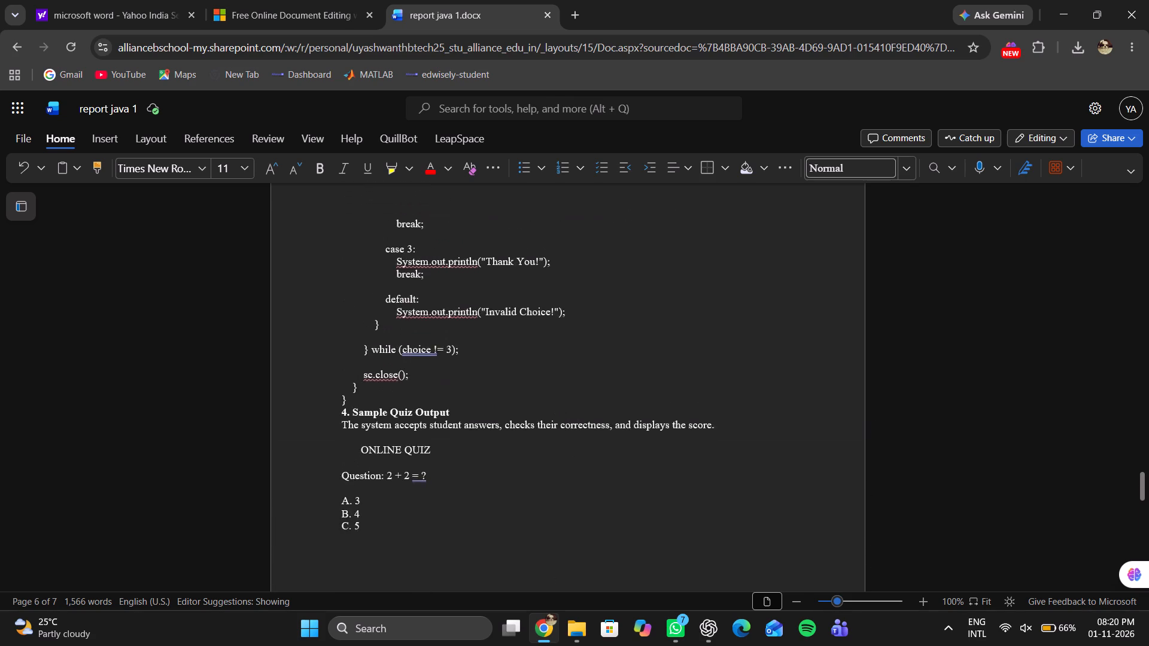
scroll(443, 506, "down", 3)
scroll(443, 506, "up", 5)
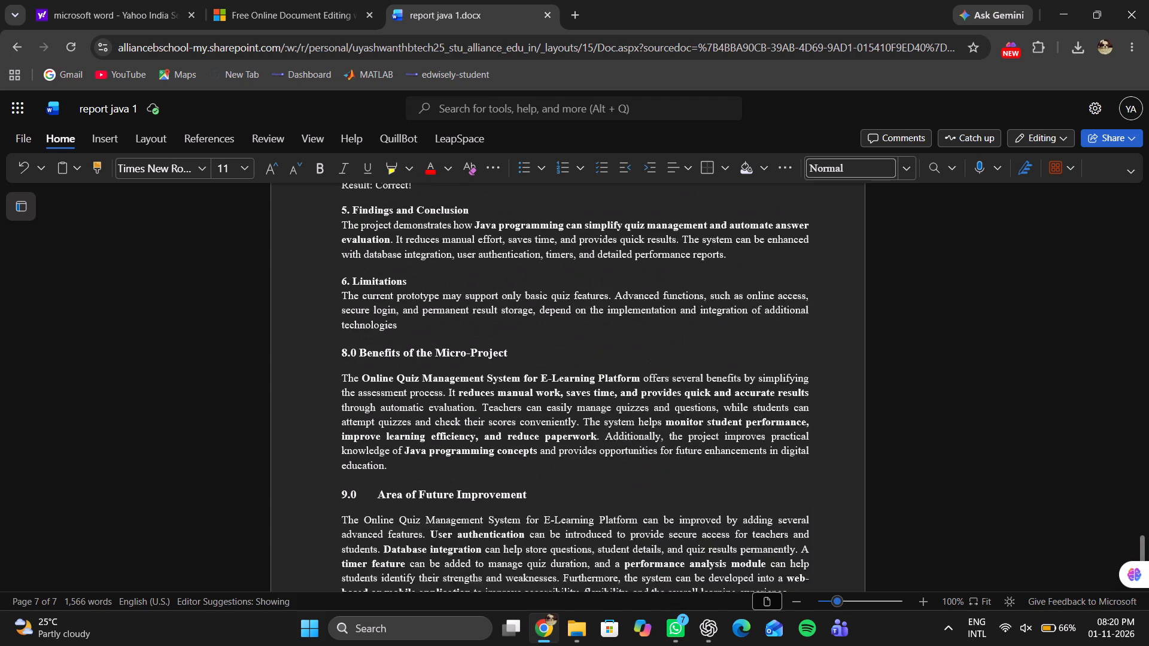
scroll(358, 280, "up", 1)
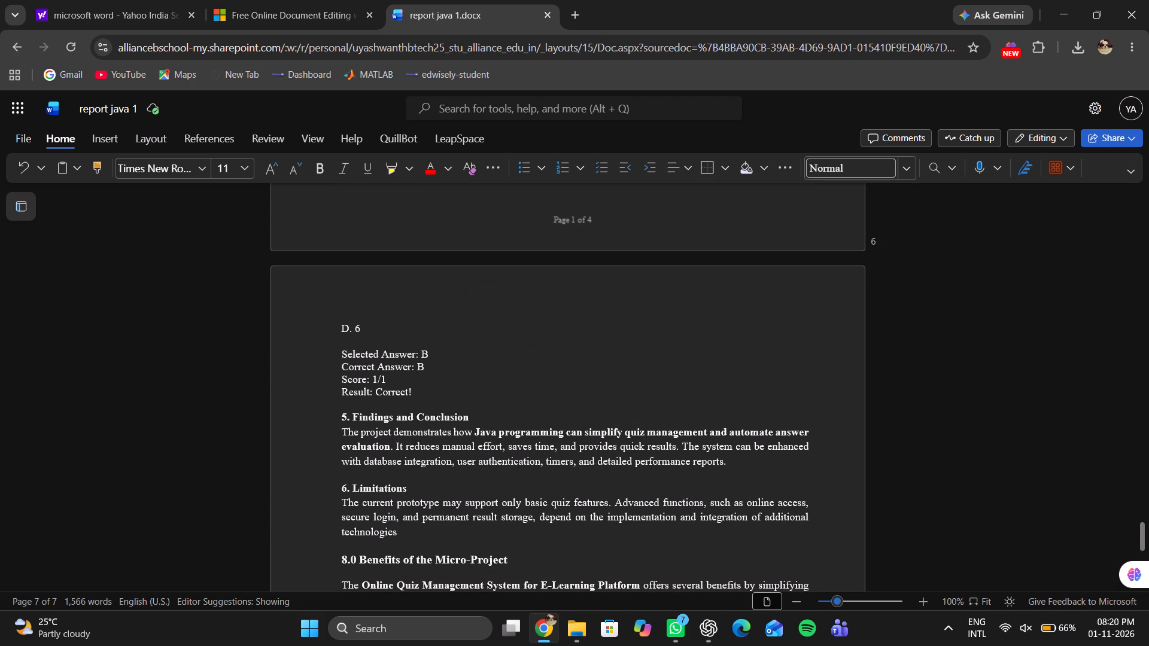
scroll(446, 352, "up", 5)
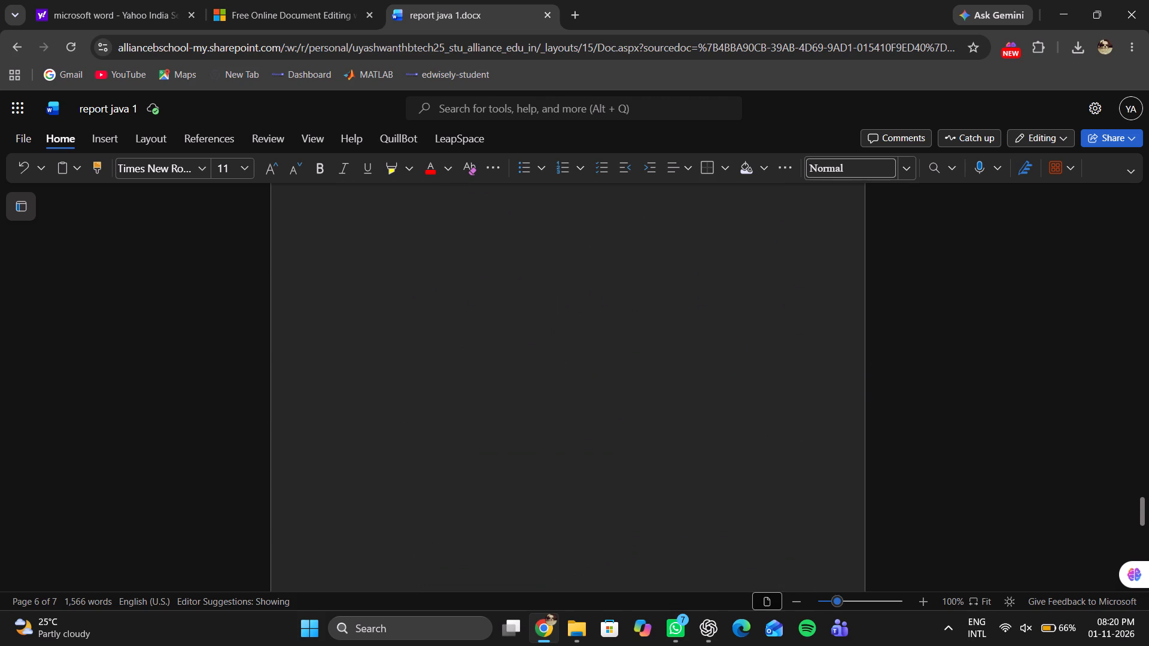
scroll(446, 352, "up", 2)
scroll(446, 352, "down", 1)
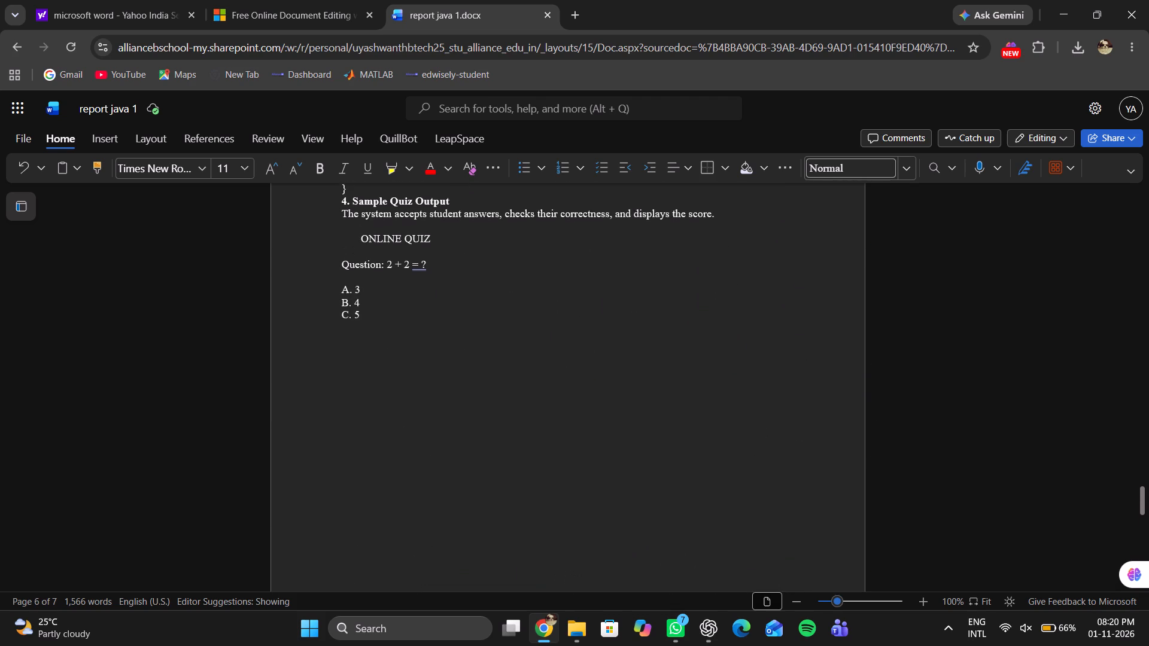
Copy the lines from "D. 6" through "Result: Correct!" on page 7 and paste them below "C. 5" on page 6.
scroll(446, 352, "down", 5)
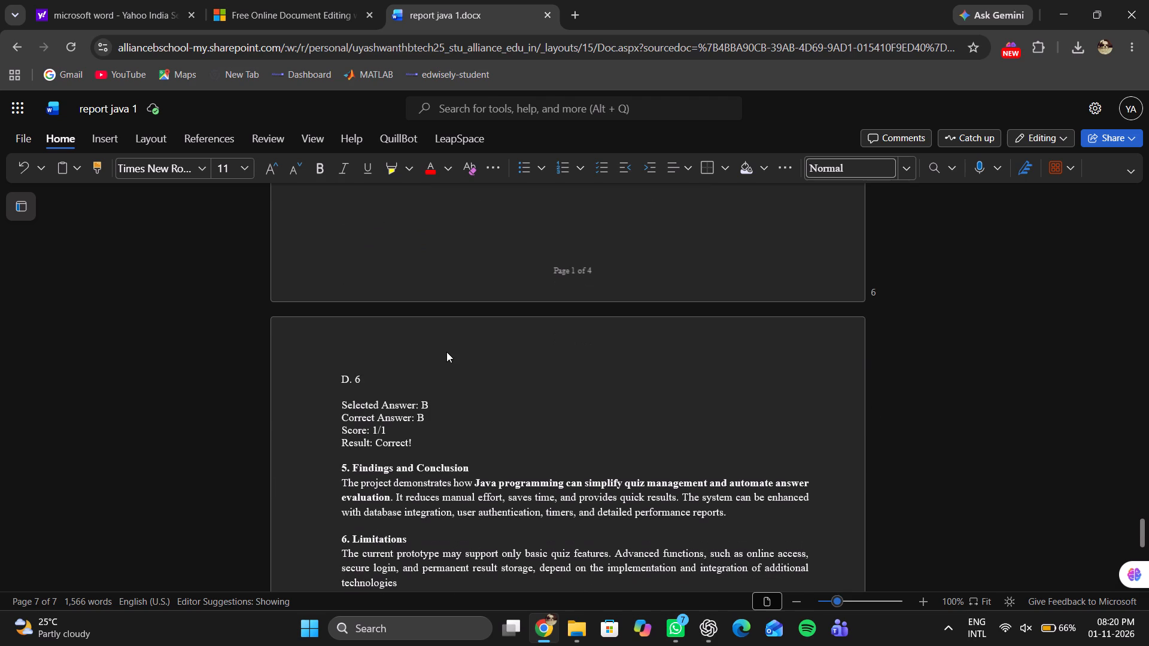
left_click_drag(335, 383, 417, 438)
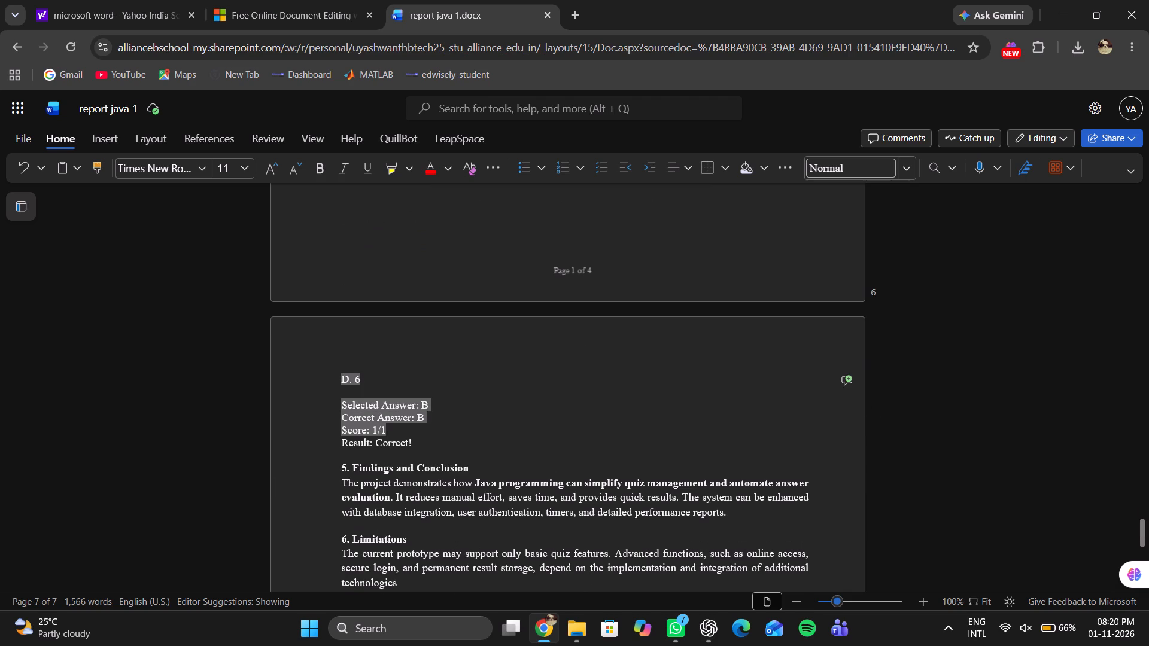
left_click_drag(417, 438, 420, 443)
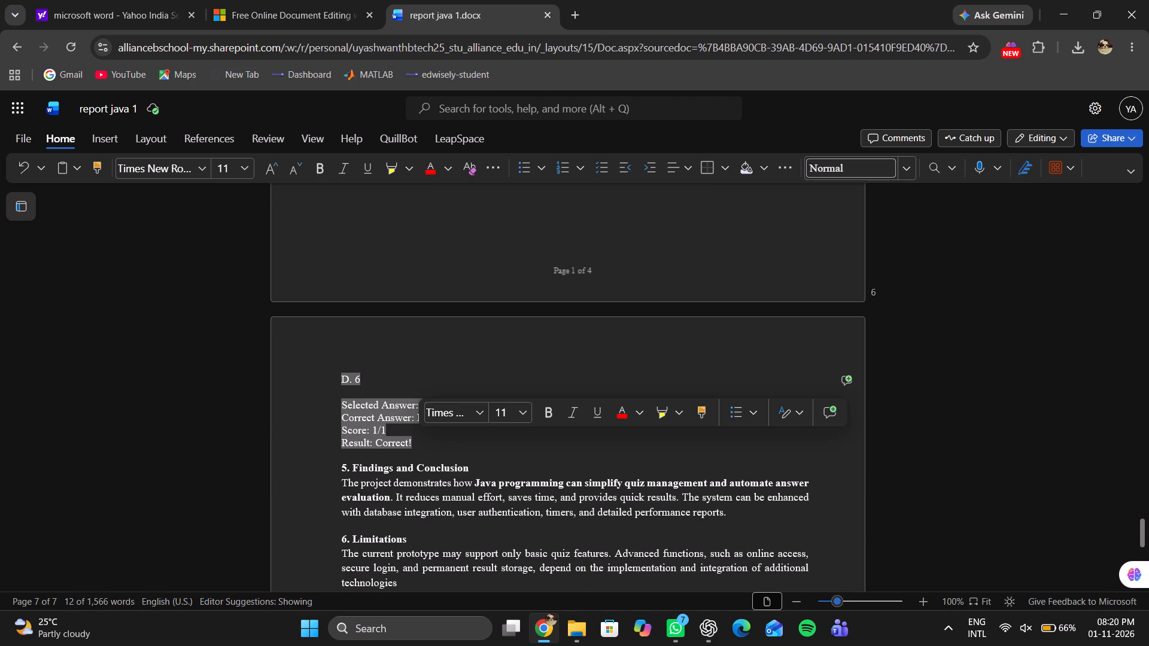
key("ctrl+c")
scroll(431, 496, "up", 3)
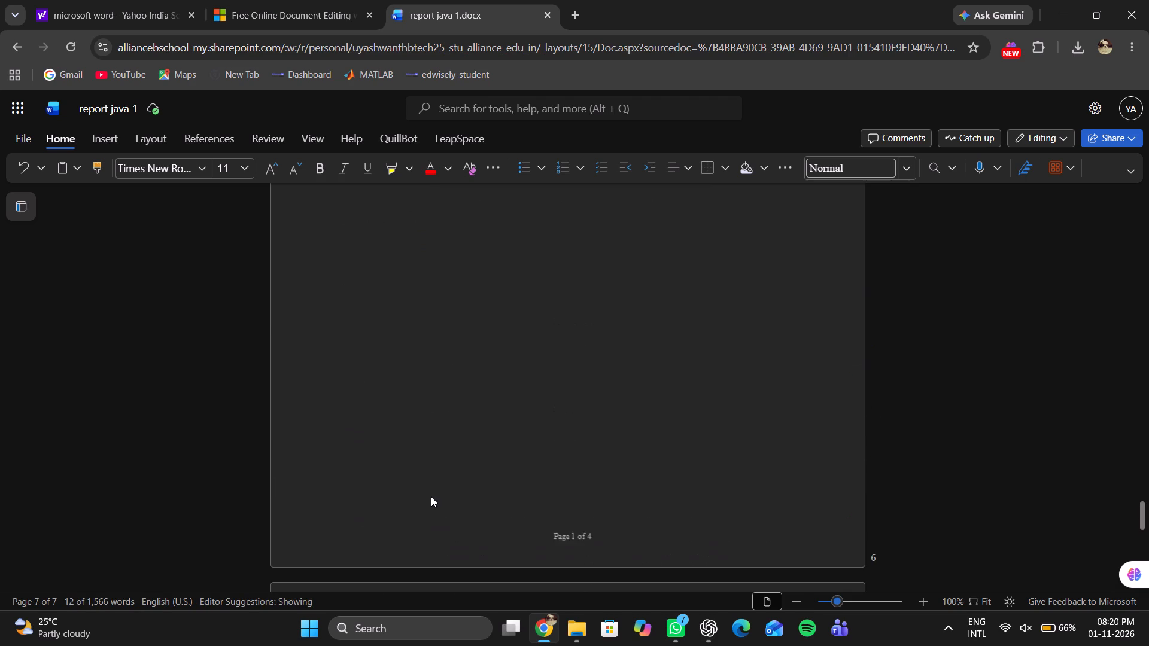
scroll(457, 307, "up", 1)
left_click(379, 257)
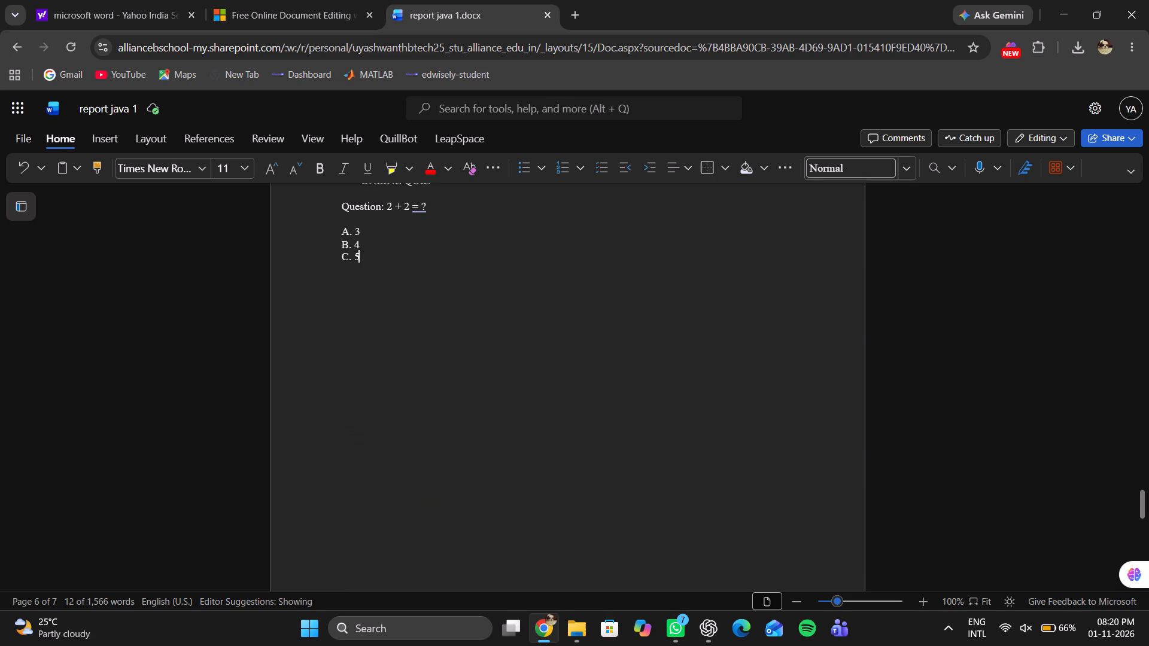
key("Return")
key("ctrl+v")
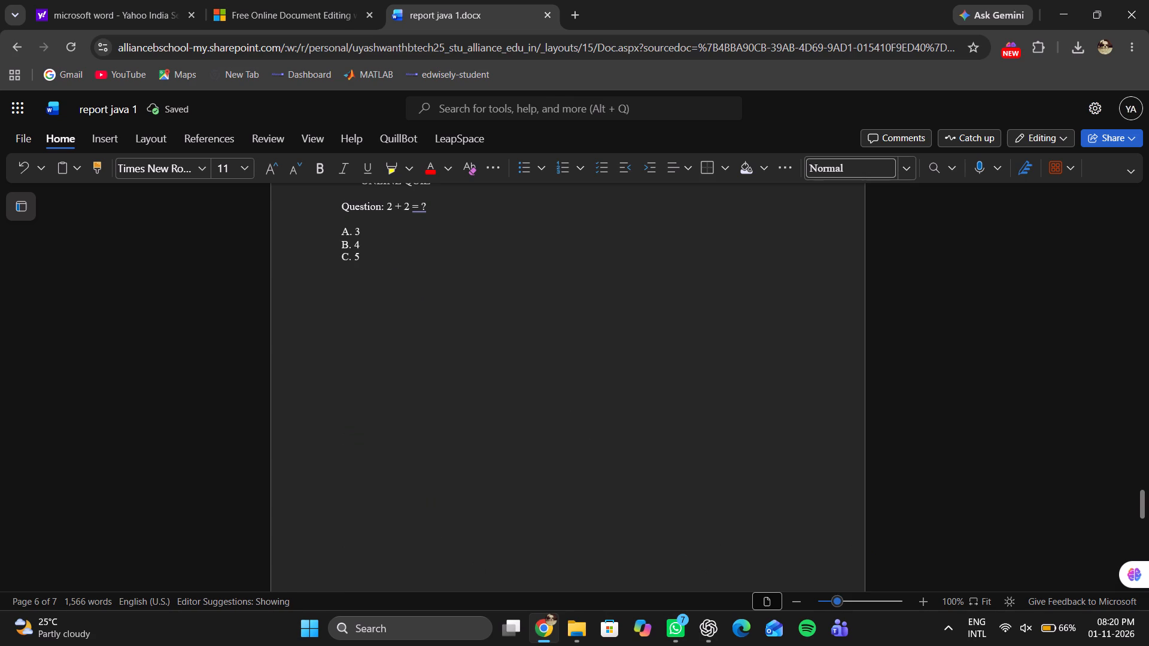
Delete the original "D. 6" through "Result: Correct!" lines from the top of page 7.
scroll(531, 322, "down", 5)
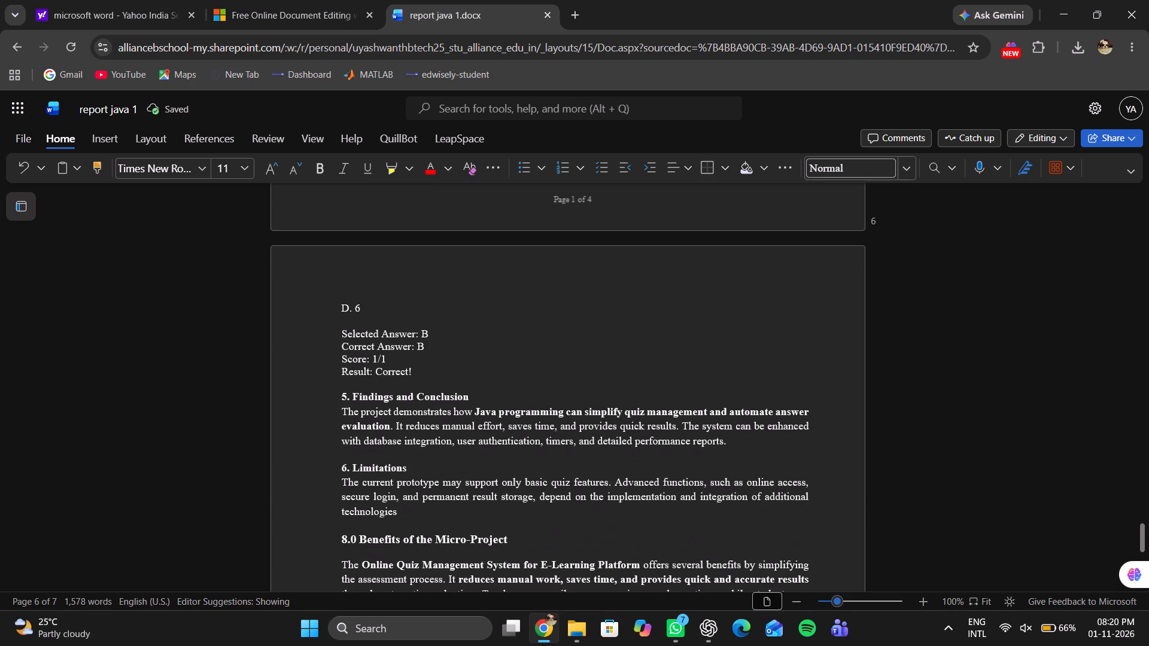
left_click_drag(424, 362, 349, 307)
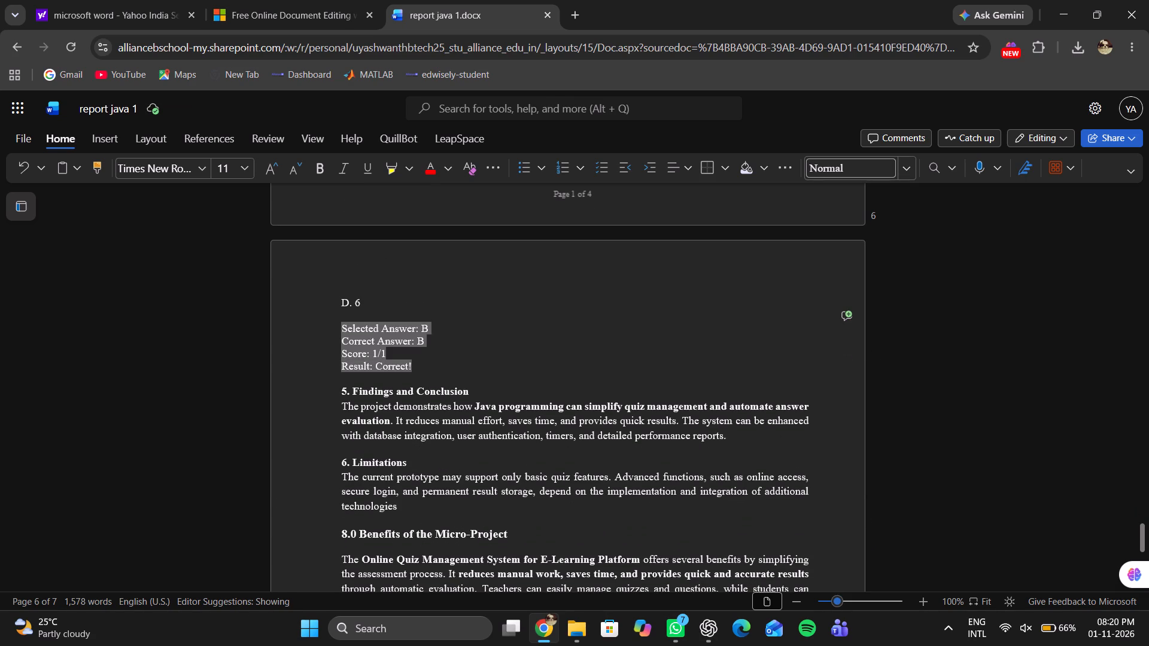
left_click_drag(349, 307, 336, 299)
key("BackSpace")
key("BackSpace")
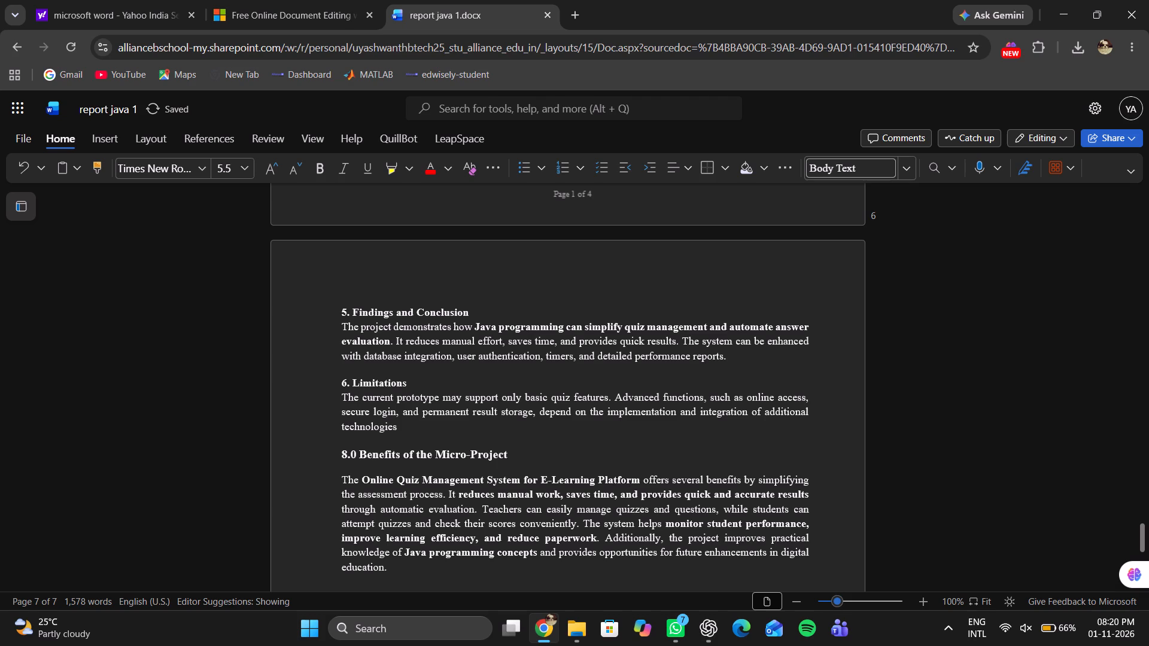
key("BackSpace")
key("BackSpace")
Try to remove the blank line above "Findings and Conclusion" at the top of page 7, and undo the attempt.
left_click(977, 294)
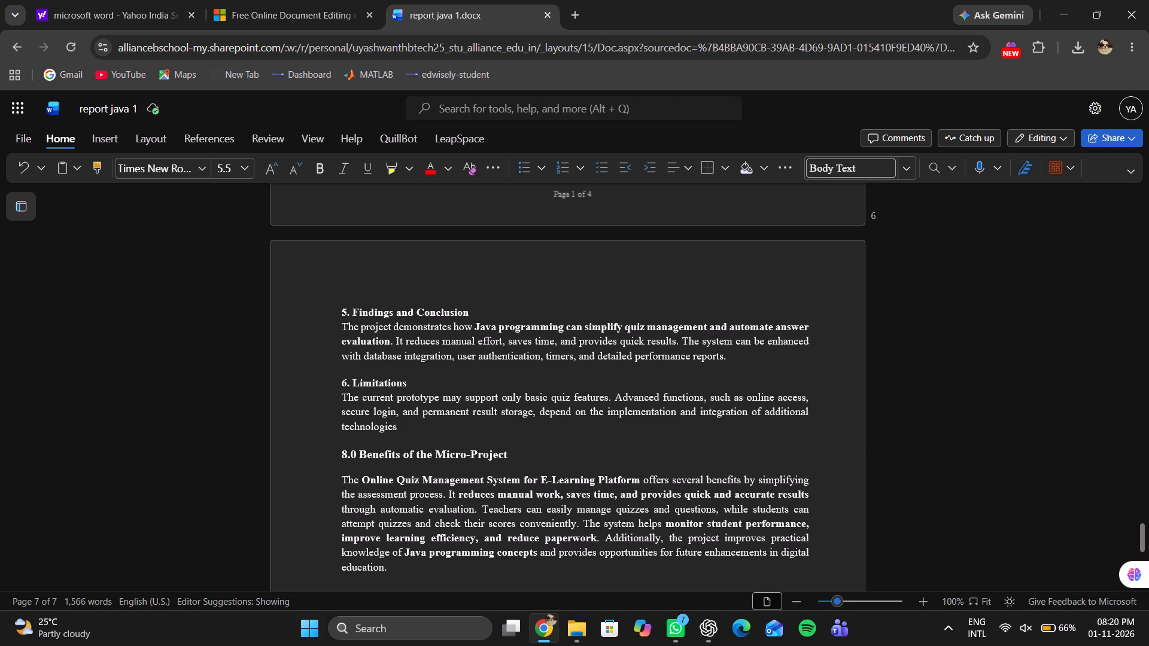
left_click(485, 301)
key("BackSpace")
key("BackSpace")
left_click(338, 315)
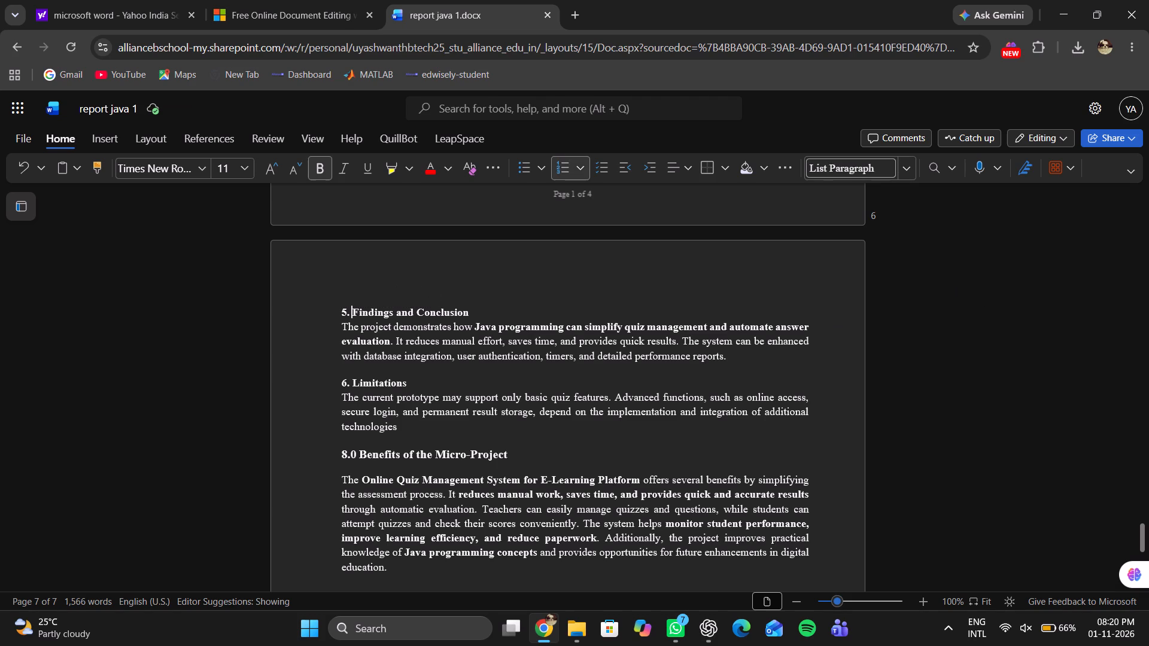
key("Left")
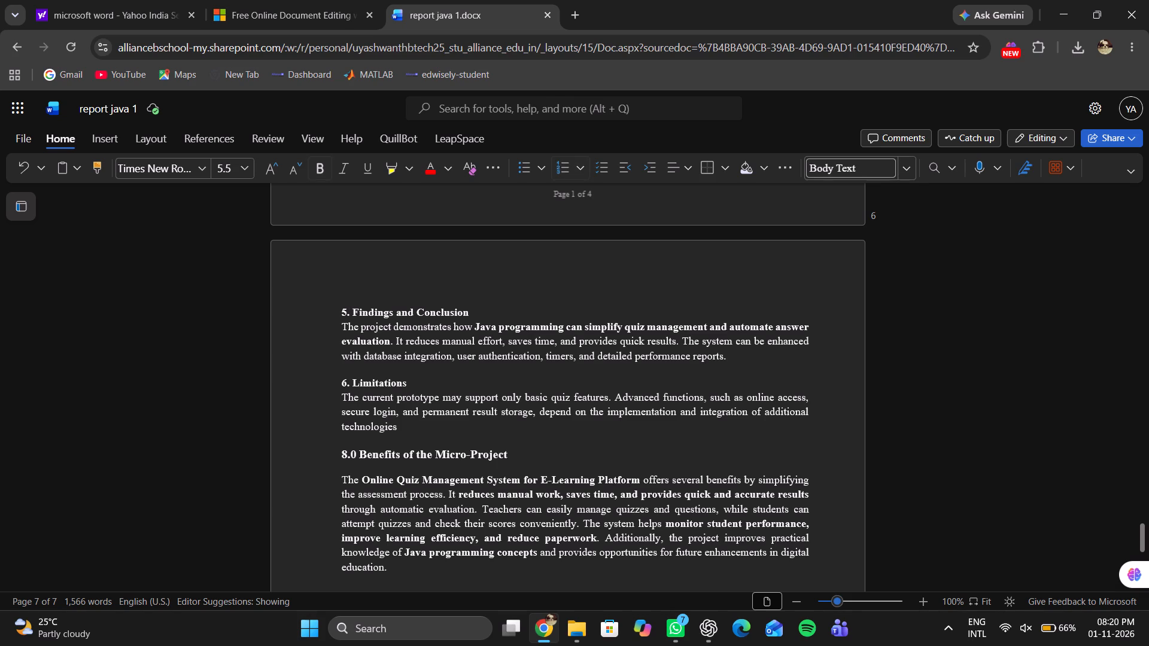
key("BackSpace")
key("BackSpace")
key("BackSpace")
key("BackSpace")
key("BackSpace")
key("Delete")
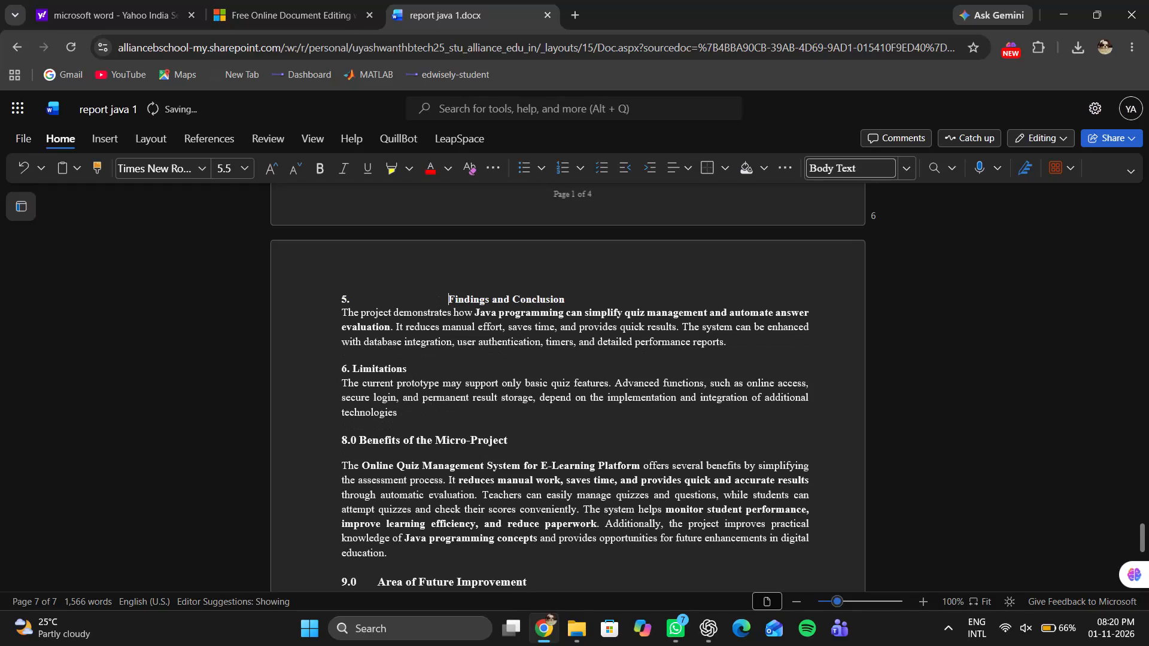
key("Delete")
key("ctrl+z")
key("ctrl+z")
Copy the "Findings and Conclusion" heading and paragraph from page 7 and paste them below "Result: Correct!" on page 6, leaving a blank line between.
scroll(287, 330, "up", 2)
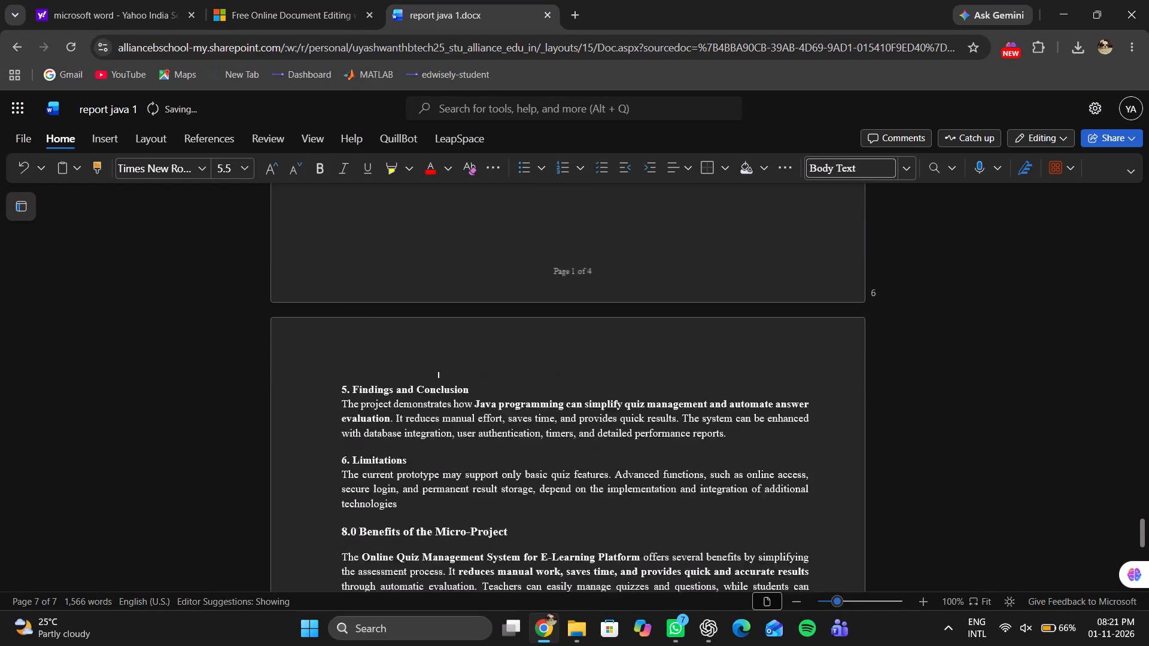
scroll(287, 330, "up", 2)
scroll(287, 330, "down", 1)
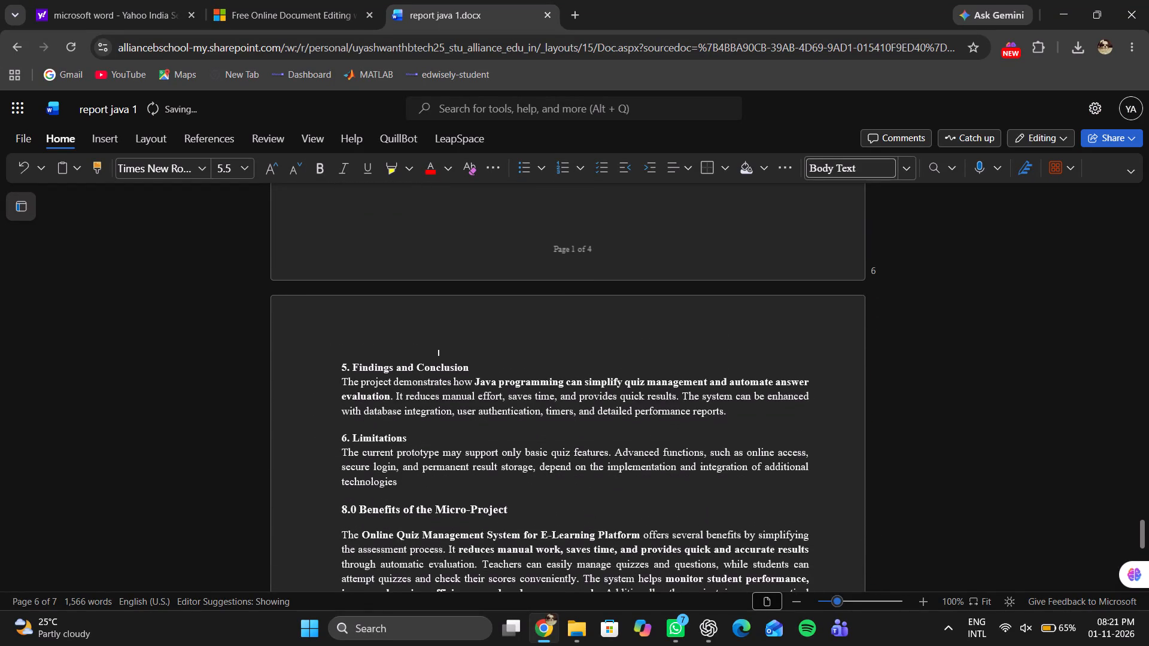
left_click_drag(746, 395, 346, 355)
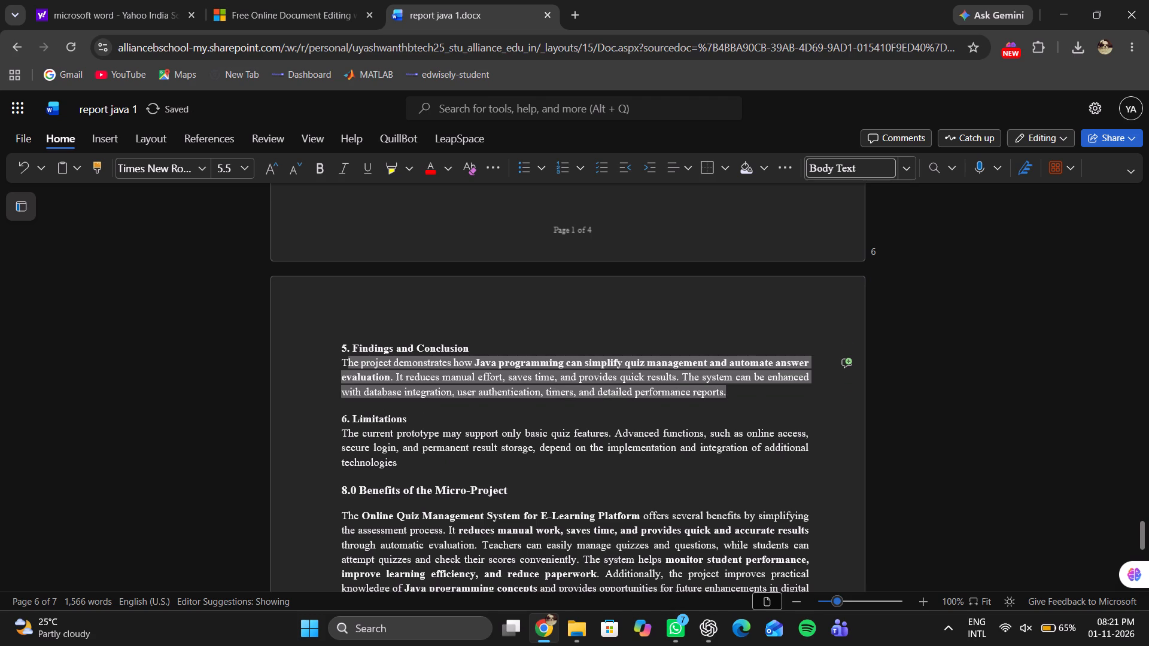
left_click_drag(346, 355, 330, 348)
left_click(330, 348)
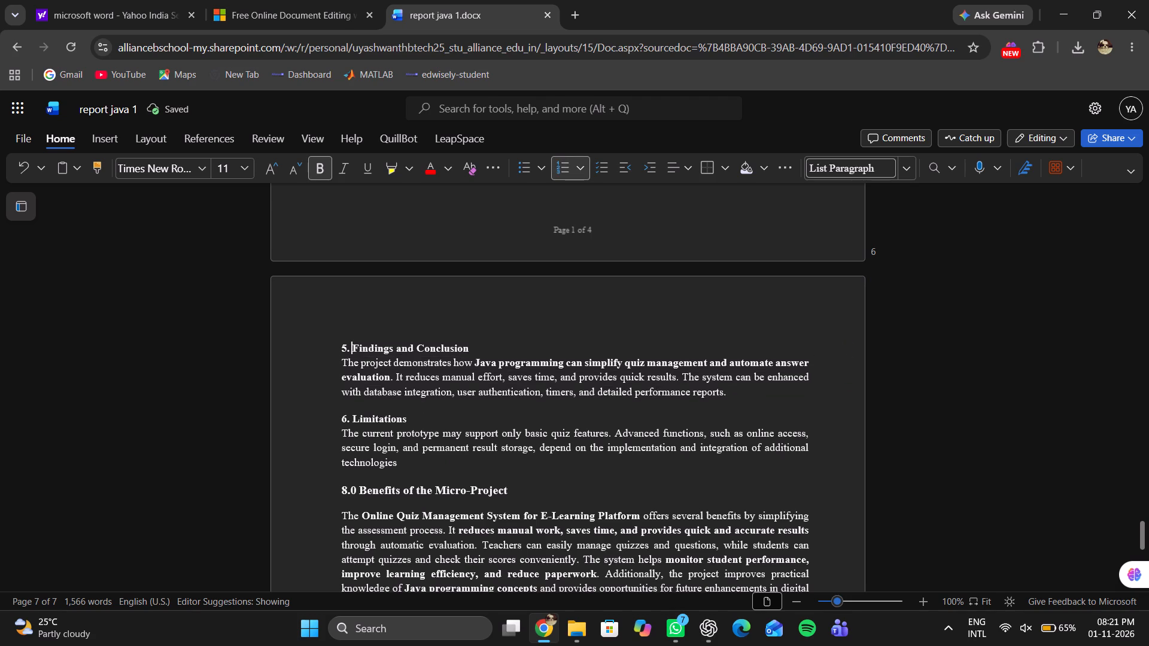
left_click_drag(735, 392, 339, 343)
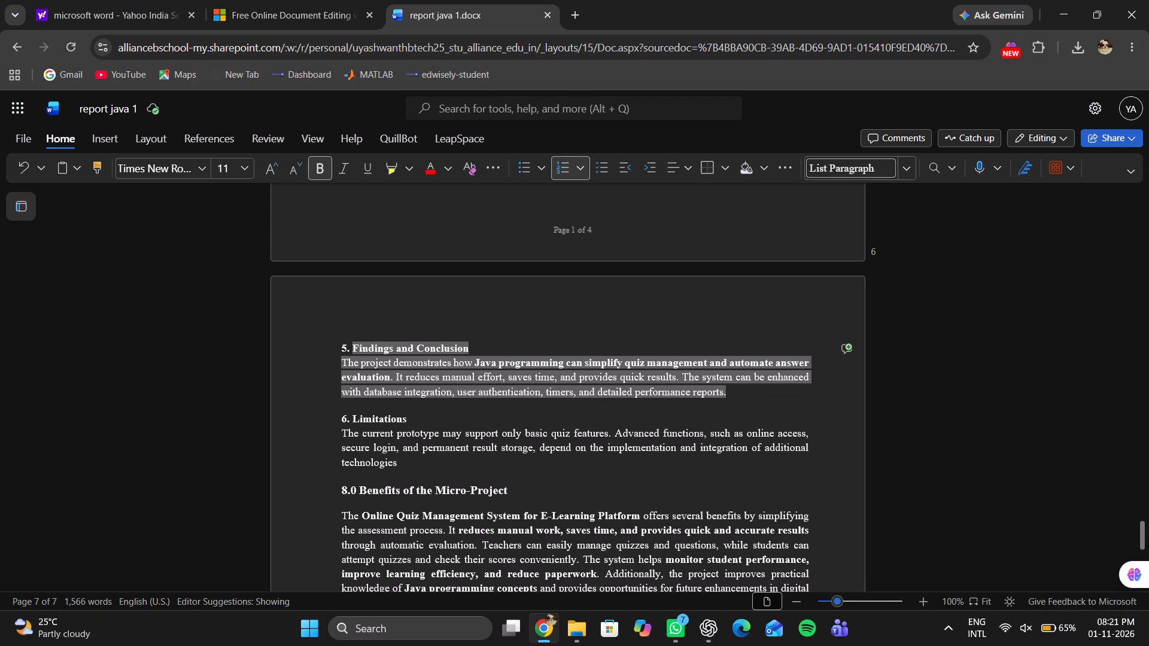
left_click_drag(339, 343, 336, 343)
key("ctrl+c")
scroll(336, 343, "up", 4)
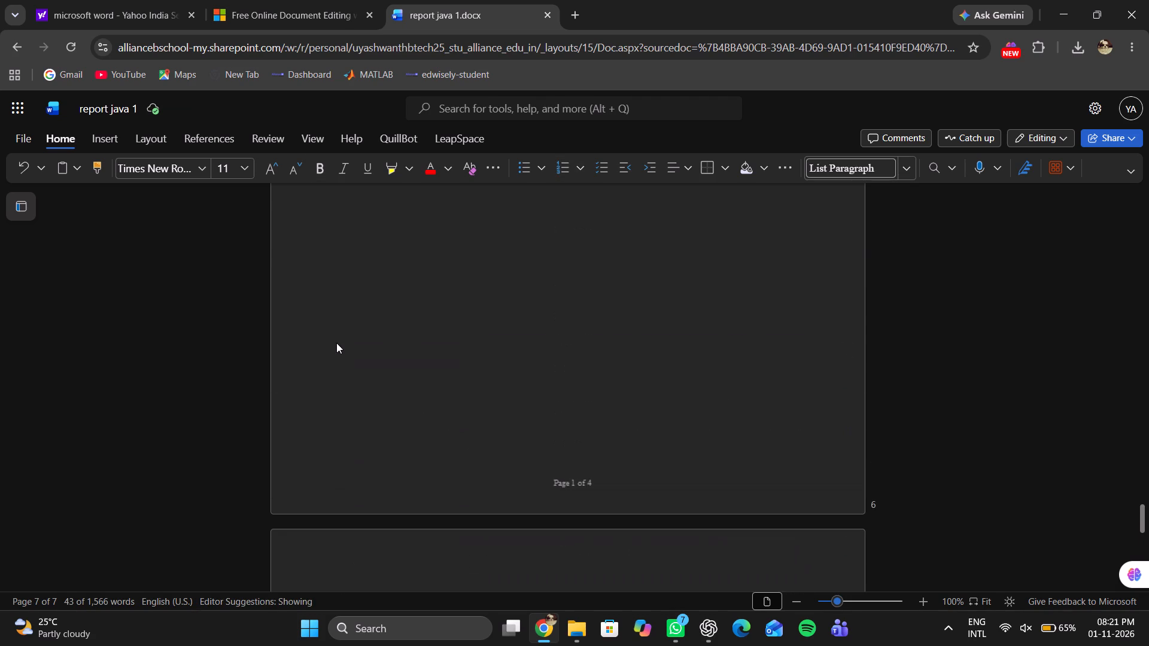
scroll(336, 343, "up", 2)
scroll(463, 323, "up", 3)
scroll(463, 323, "down", 1)
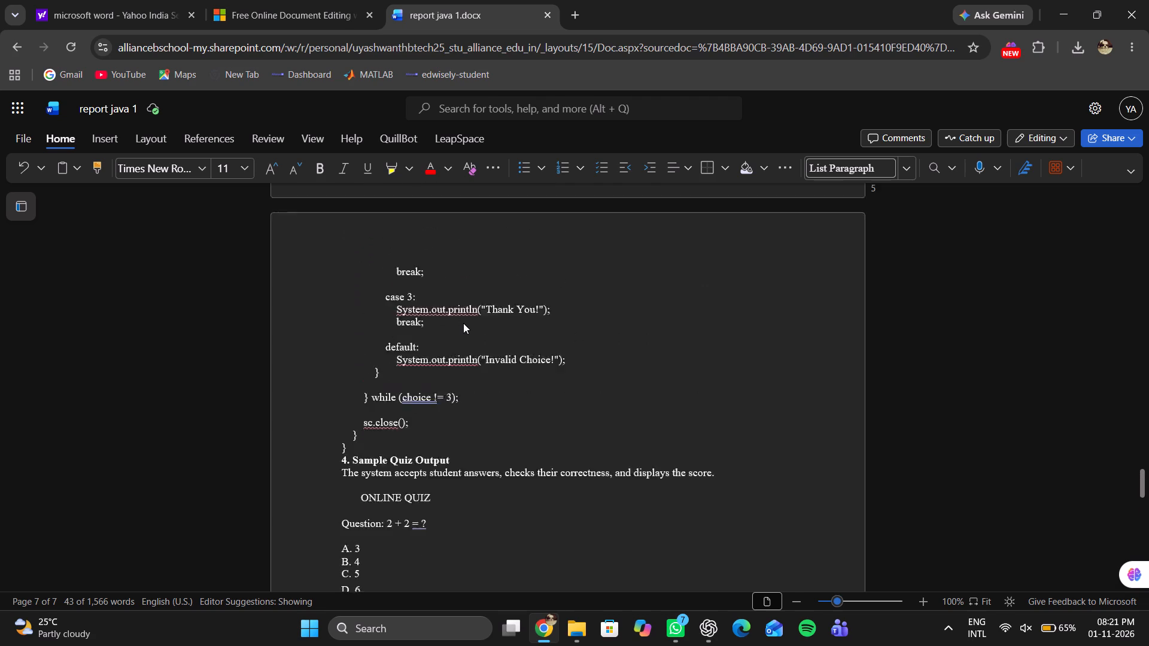
scroll(463, 323, "down", 1)
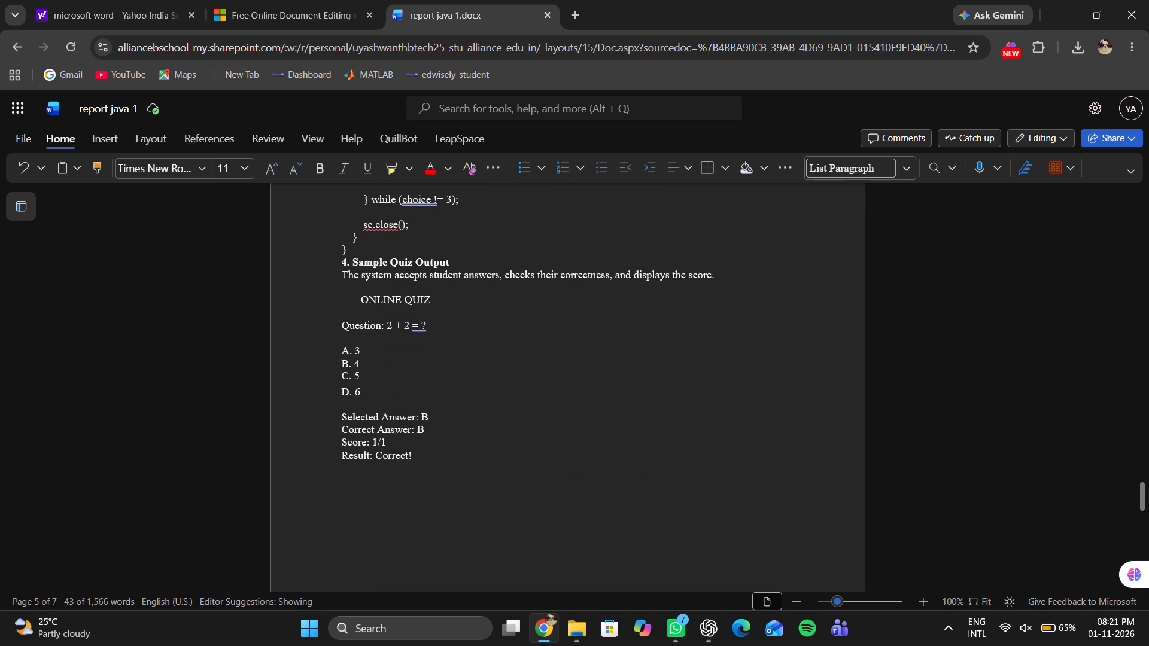
left_click(425, 447)
left_click(425, 447)
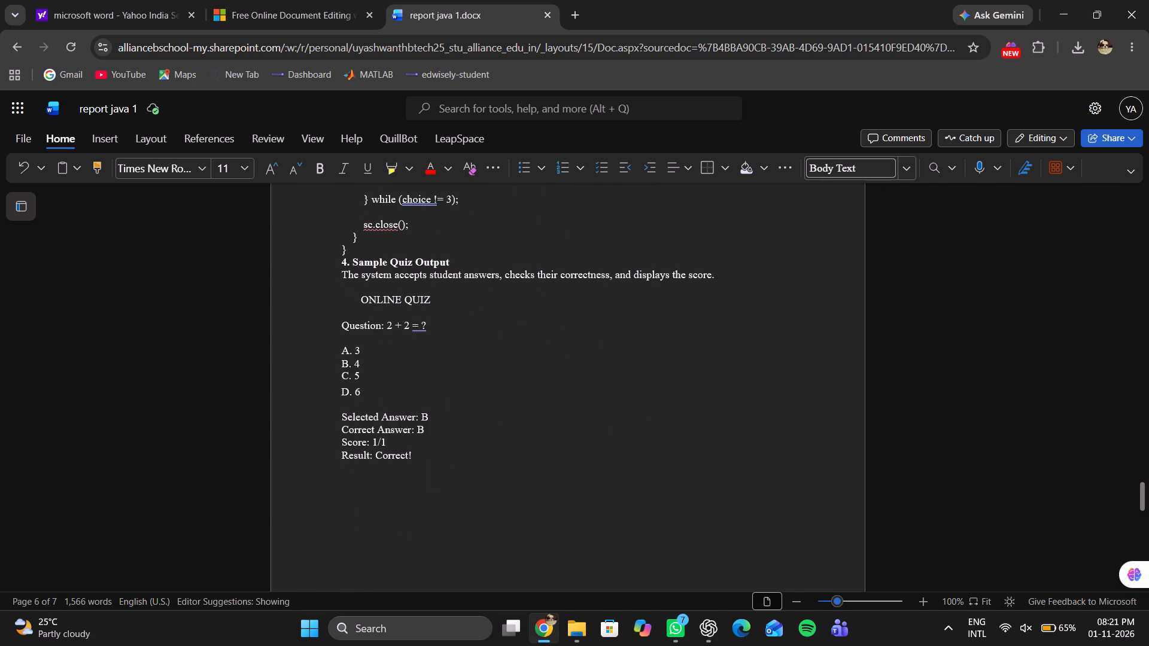
key("Down")
key("Right")
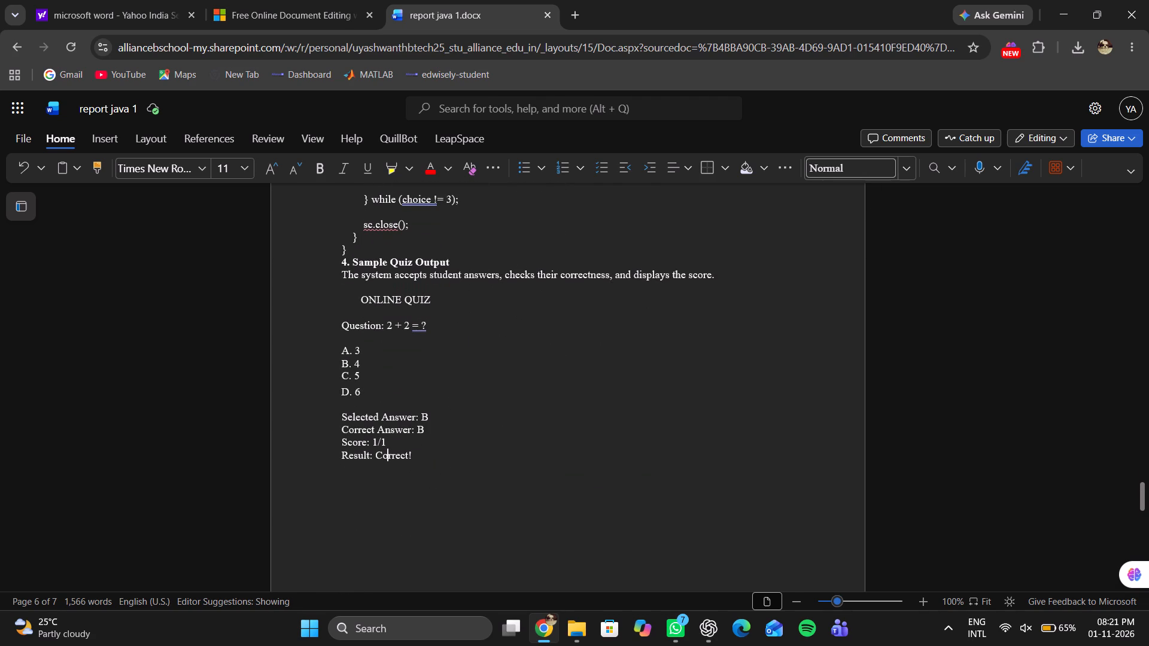
left_click(420, 454)
key("Return")
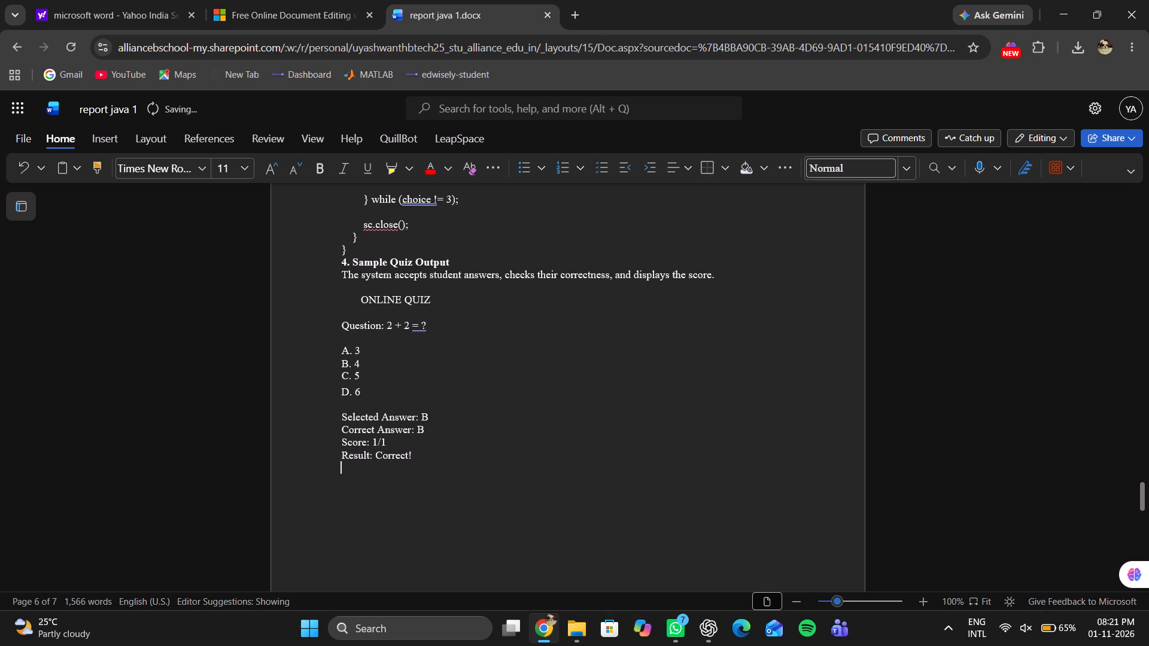
key("Return")
key("ctrl+v")
Delete the original "Findings and Conclusion" section and its leftover empty line from the top of page 7.
scroll(646, 441, "down", 3)
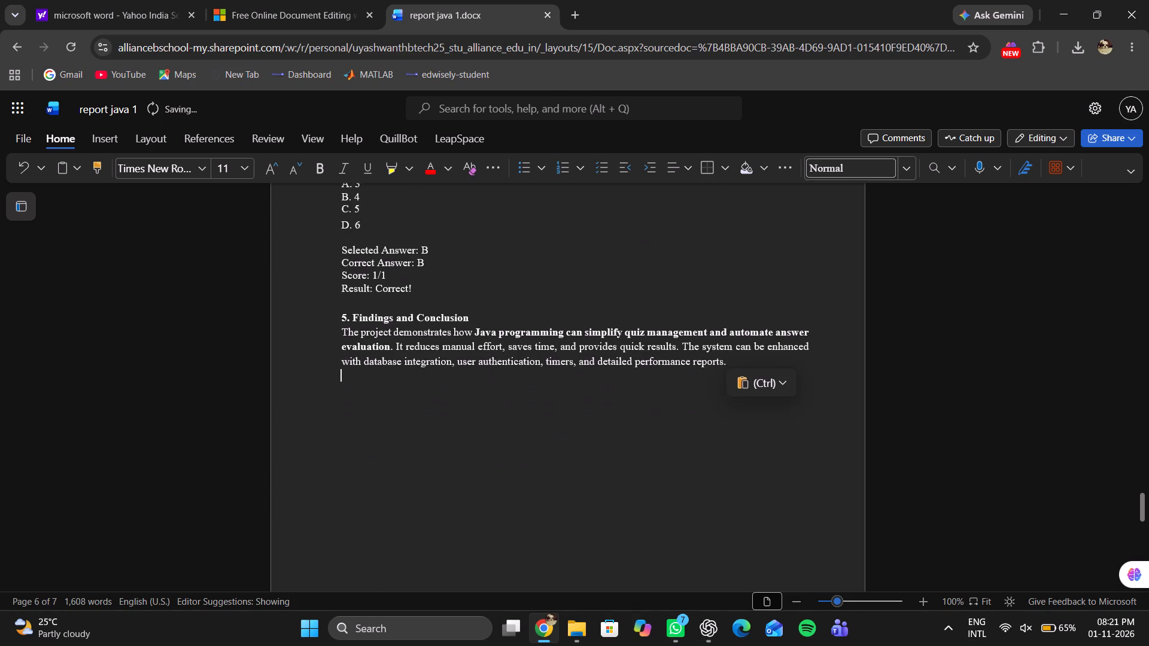
scroll(646, 441, "down", 2)
scroll(493, 376, "up", 1)
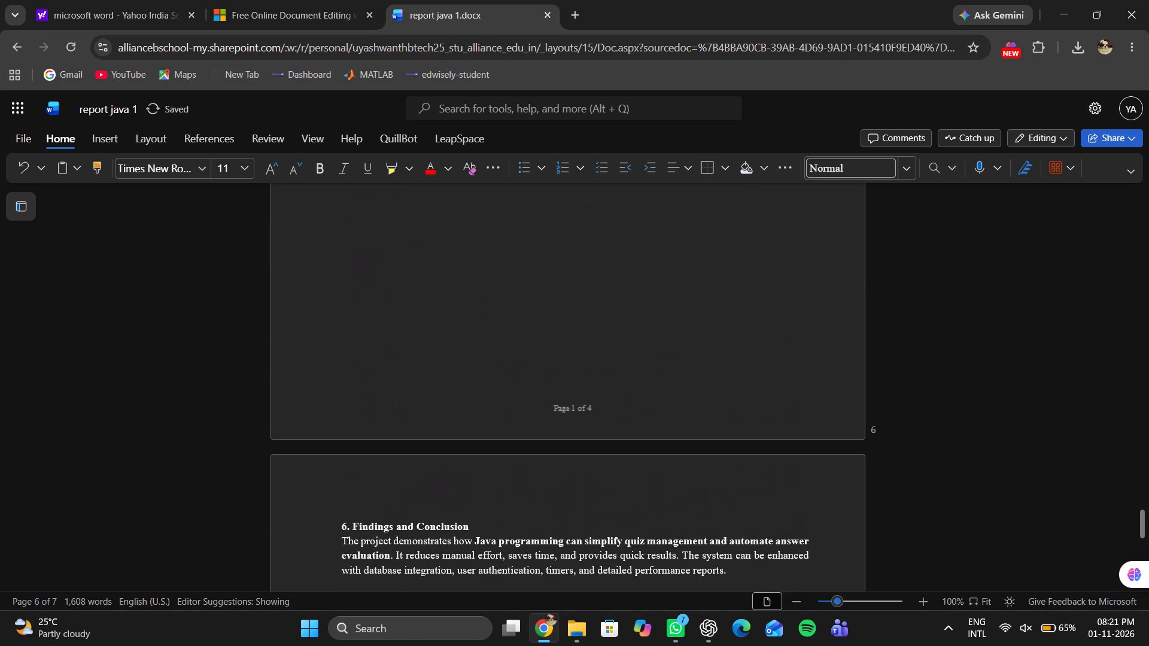
scroll(493, 376, "up", 1)
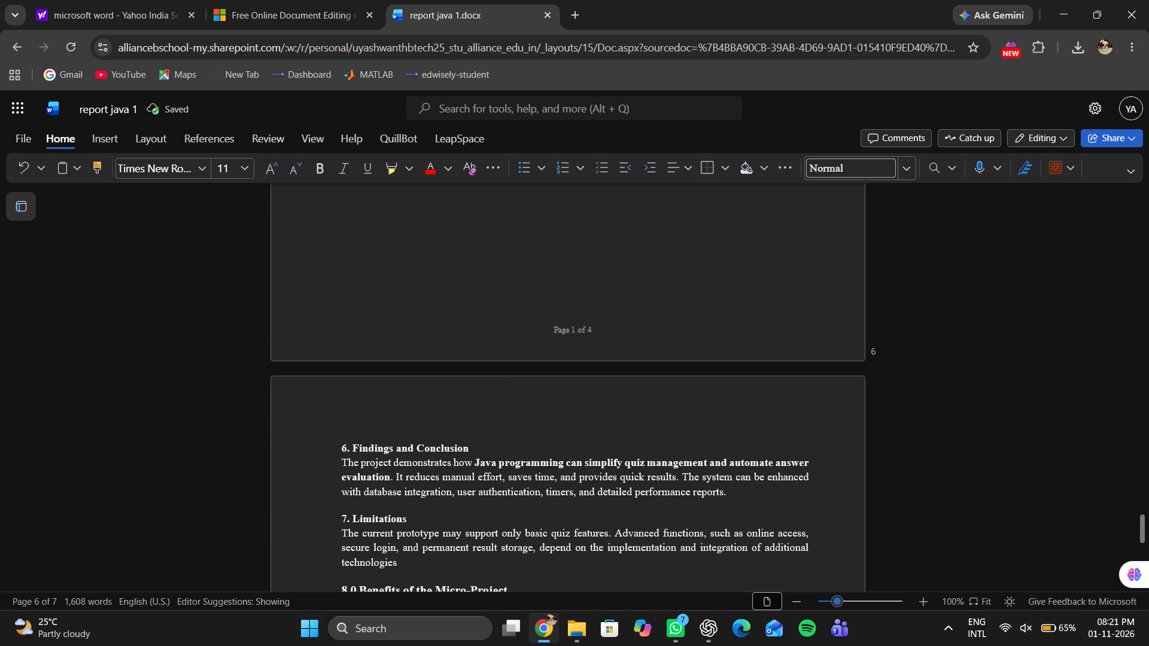
left_click_drag(752, 490, 335, 440)
key("BackSpace")
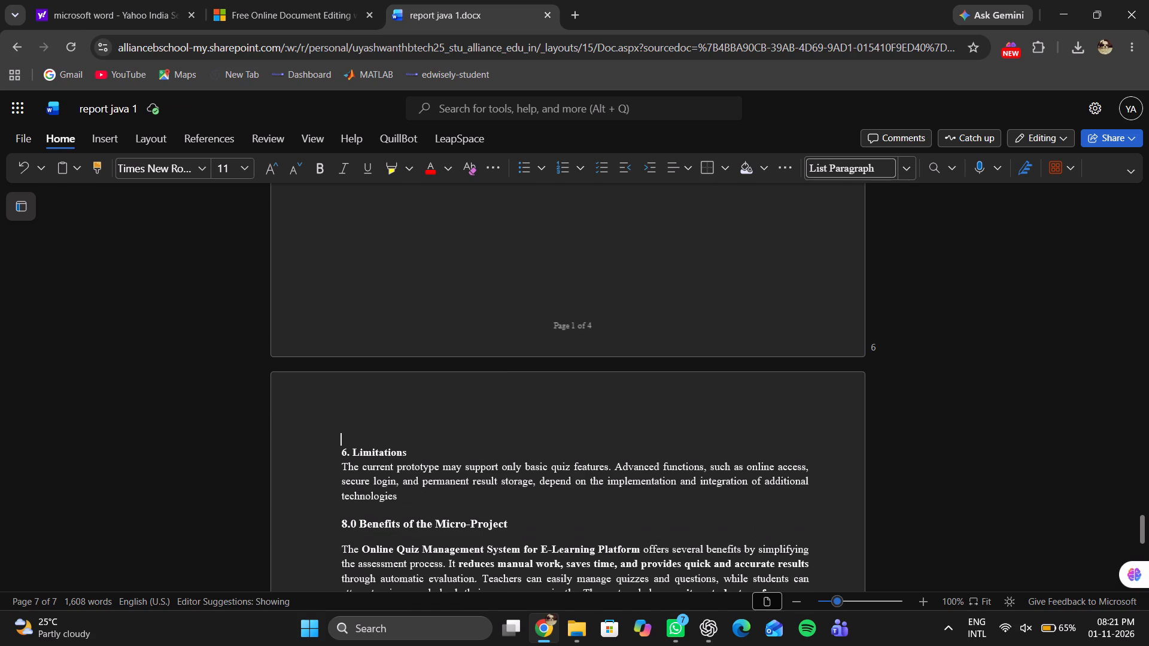
key("BackSpace")
key("BackSpace")
key("BackSpace")
key("BackSpace")
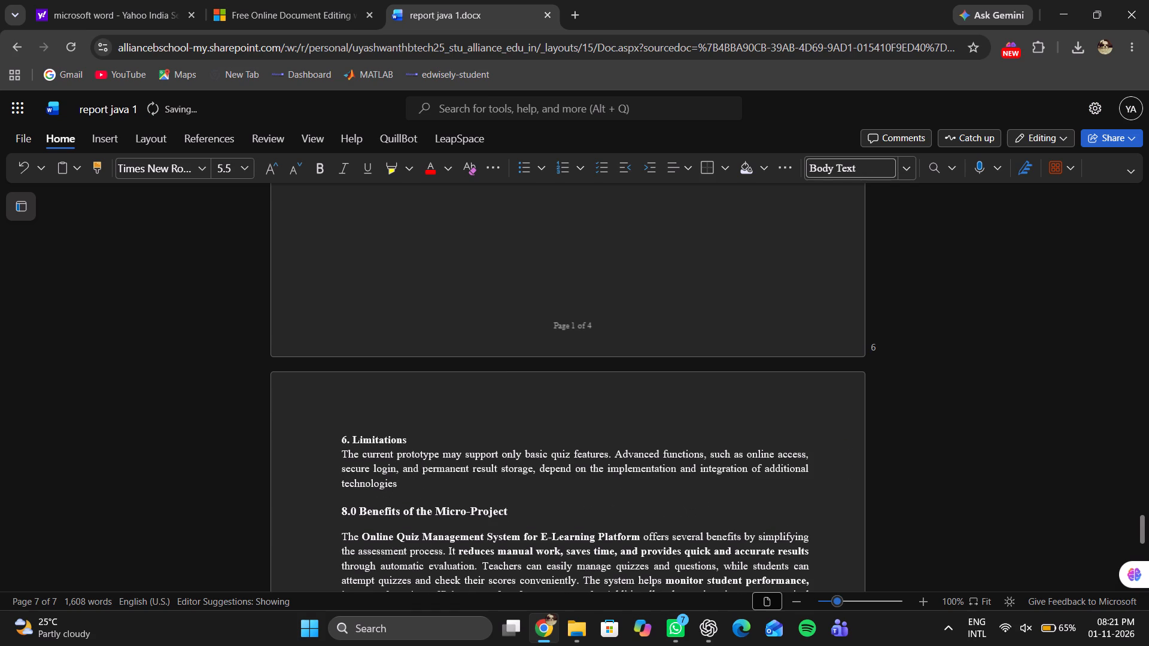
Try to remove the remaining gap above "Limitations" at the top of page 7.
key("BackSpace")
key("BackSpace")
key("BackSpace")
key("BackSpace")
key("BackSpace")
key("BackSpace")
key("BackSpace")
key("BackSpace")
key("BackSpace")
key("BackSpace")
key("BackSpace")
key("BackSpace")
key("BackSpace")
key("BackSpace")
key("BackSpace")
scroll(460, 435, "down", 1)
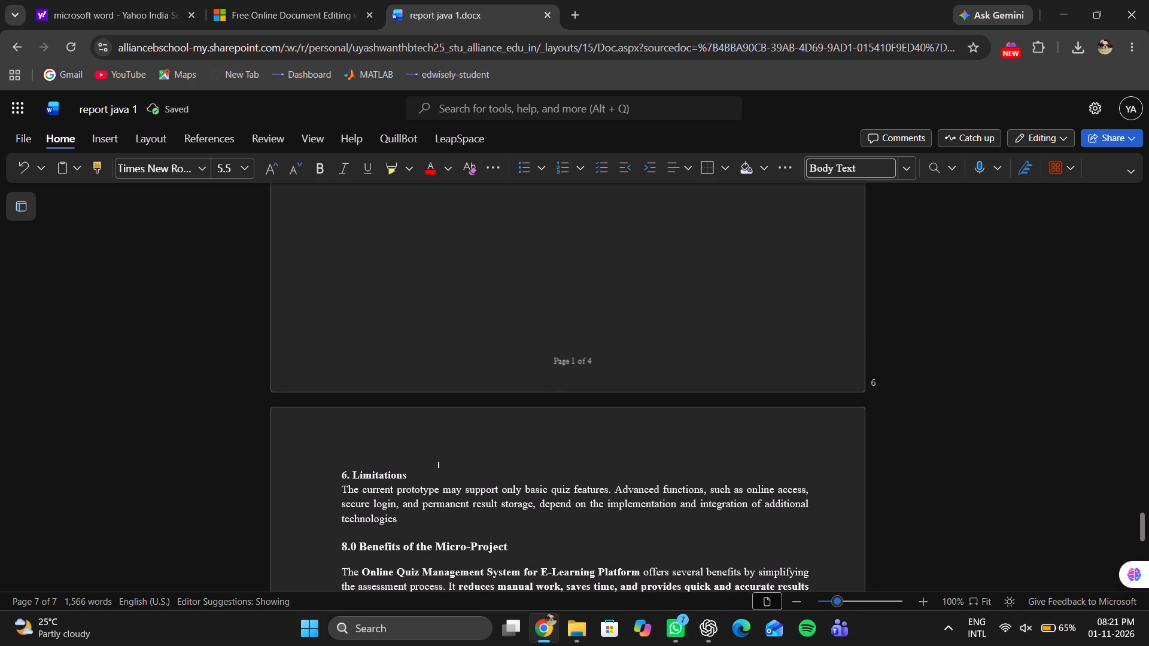
Copy the "Limitations" heading and paragraph from page 7 and paste them below "Findings and Conclusion" on page 6, leaving a blank line between.
left_click_drag(404, 521, 327, 475)
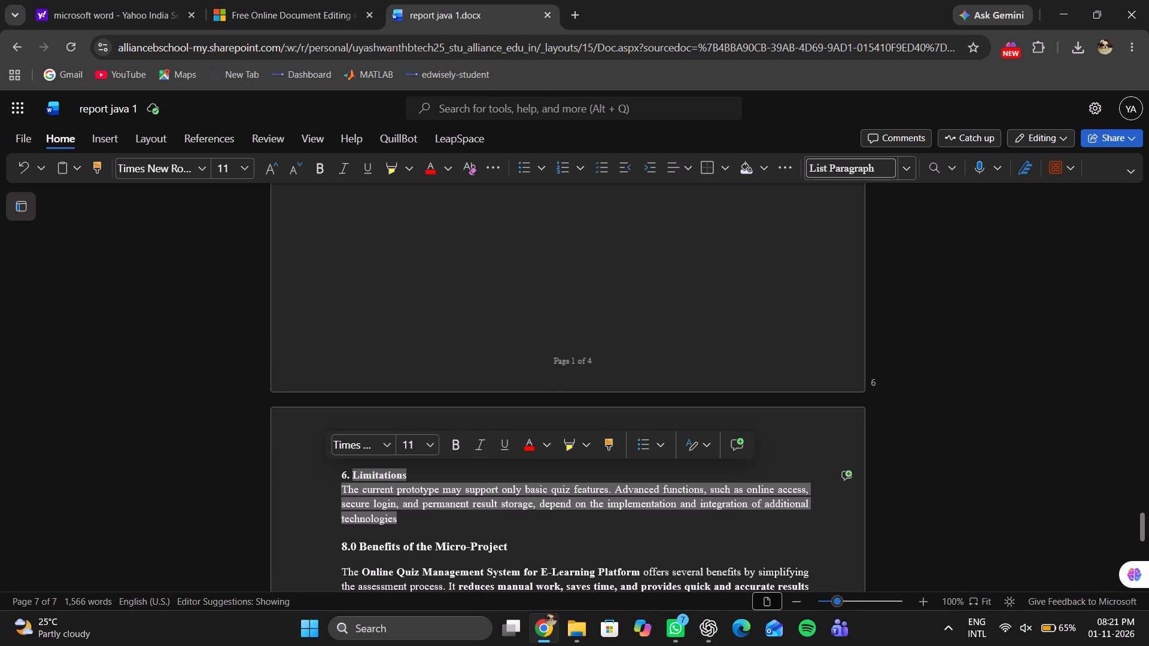
key("ctrl+c")
scroll(327, 475, "up", 2)
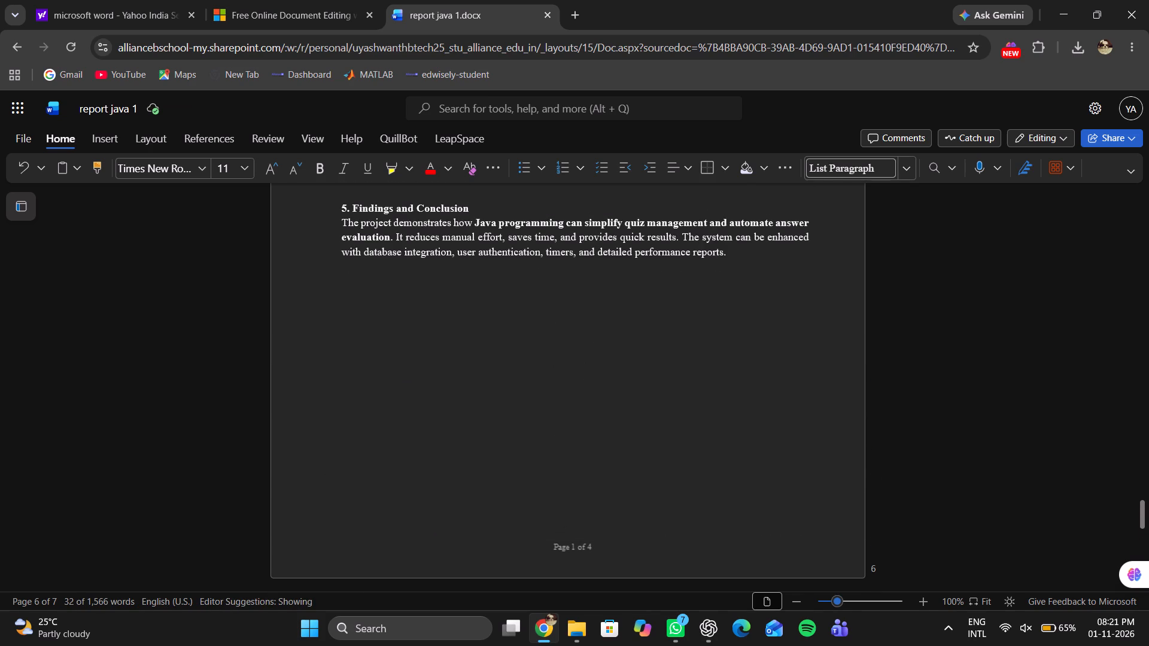
left_click(740, 254)
key("Return")
key("Return")
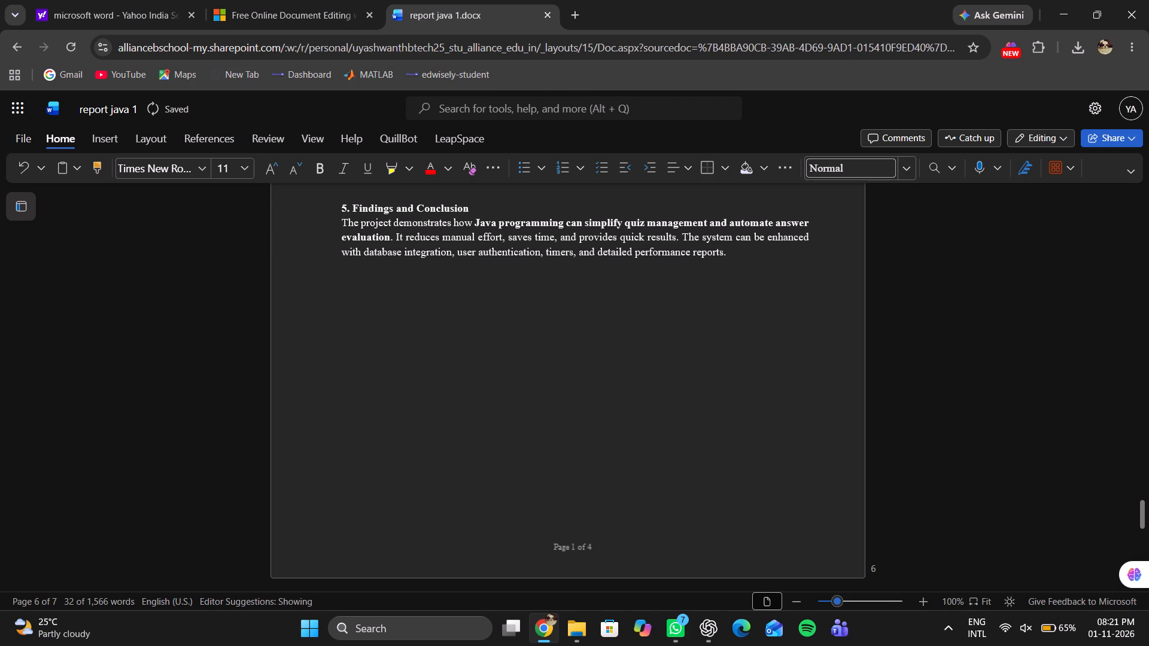
key("ctrl+v")
Delete the original "Limitations" section and its leftover empty line from the top of page 7.
scroll(714, 314, "down", 1)
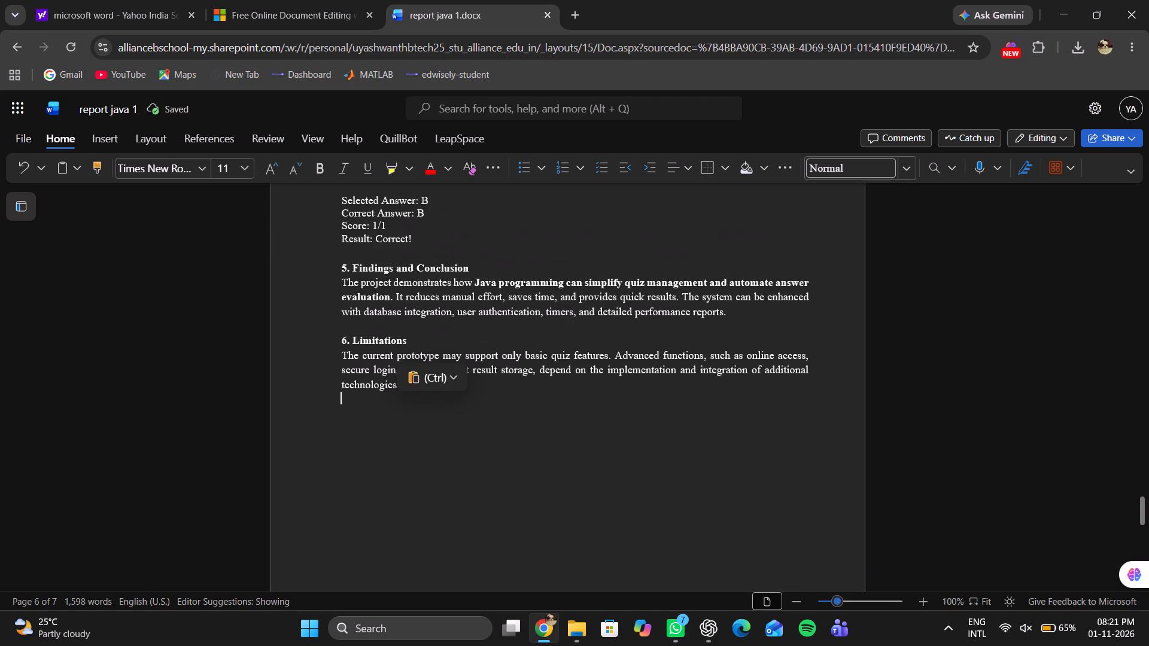
scroll(714, 314, "down", 3)
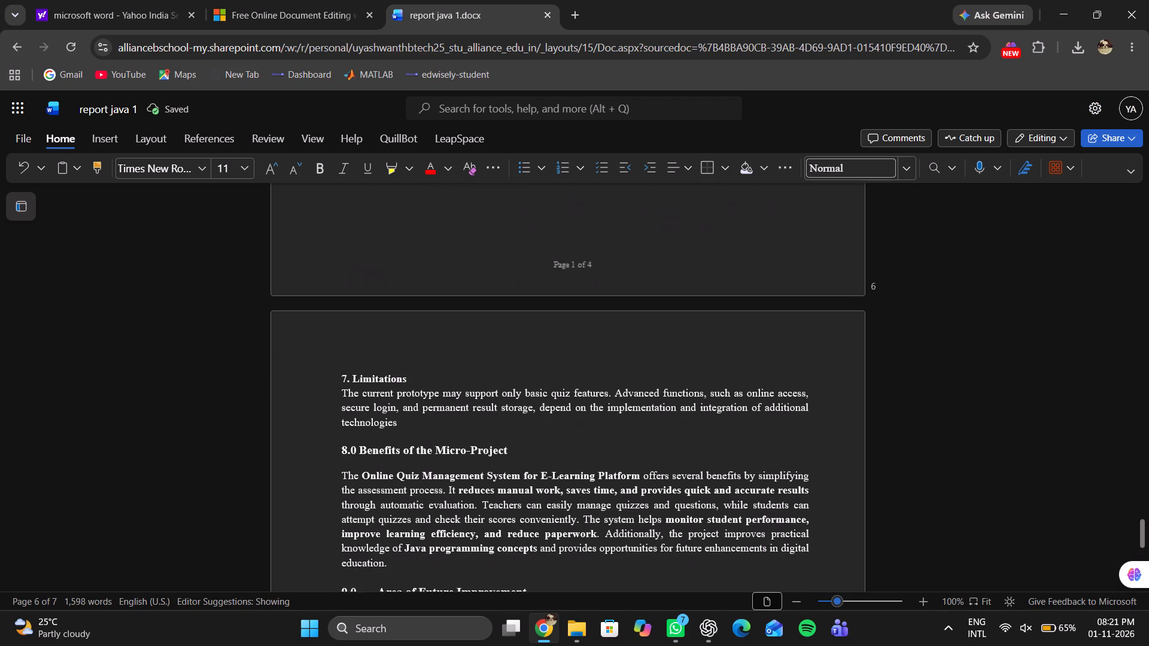
scroll(714, 314, "down", 1)
left_click_drag(444, 416, 320, 368)
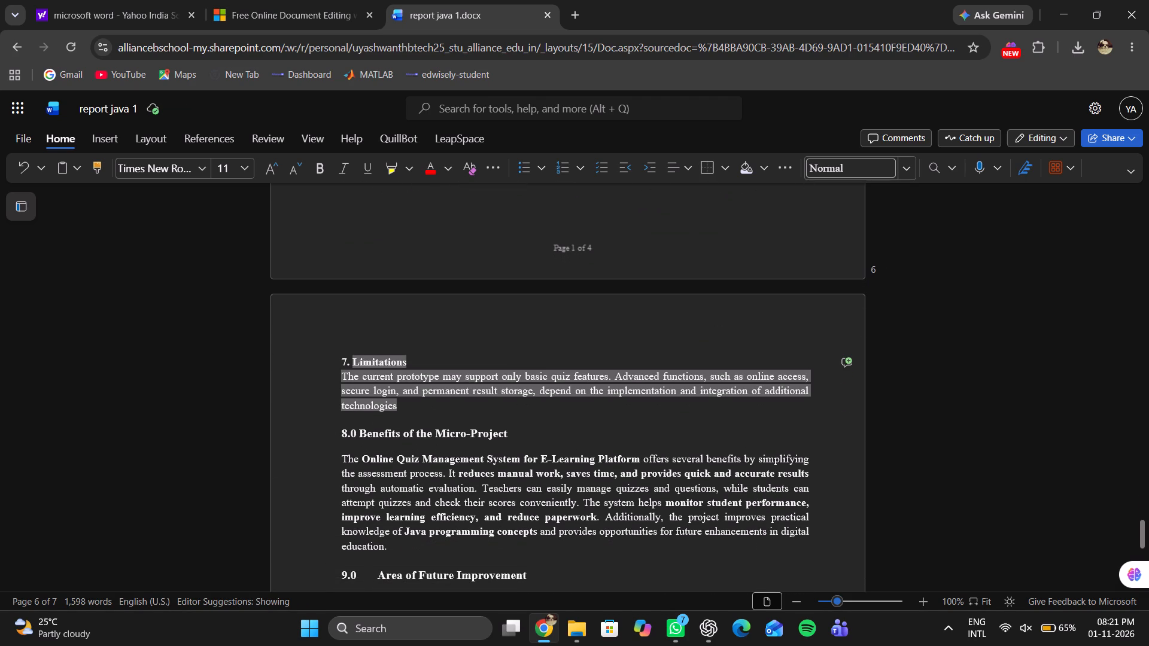
left_click_drag(320, 368, 320, 365)
key("BackSpace")
key("BackSpace")
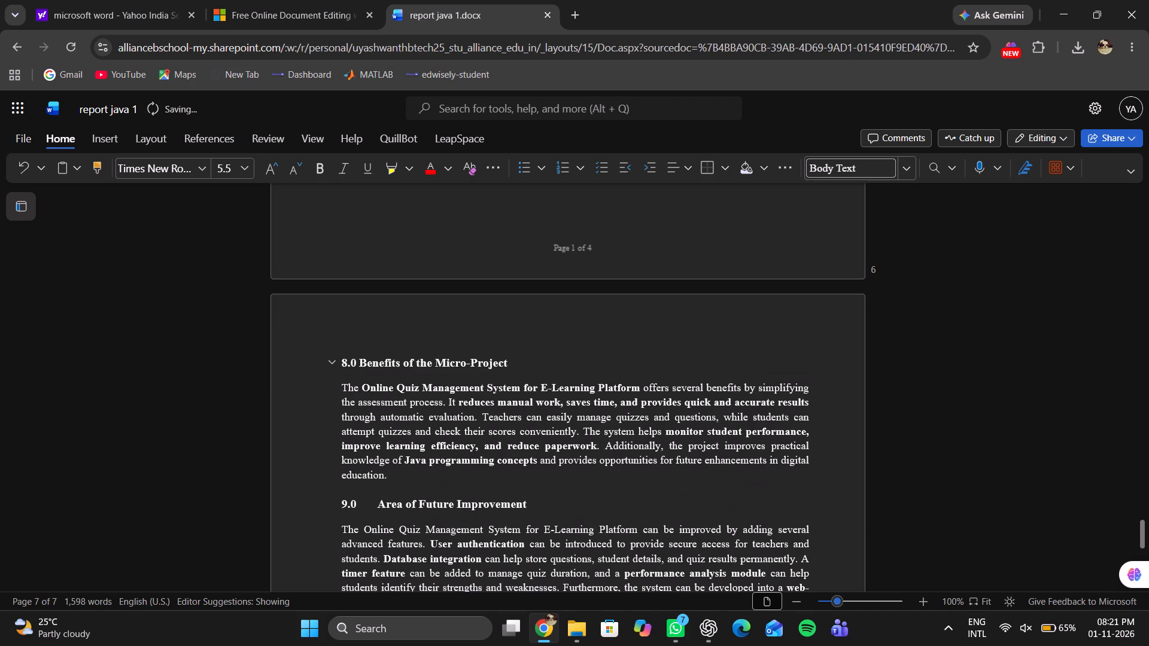
scroll(435, 377, "up", 5)
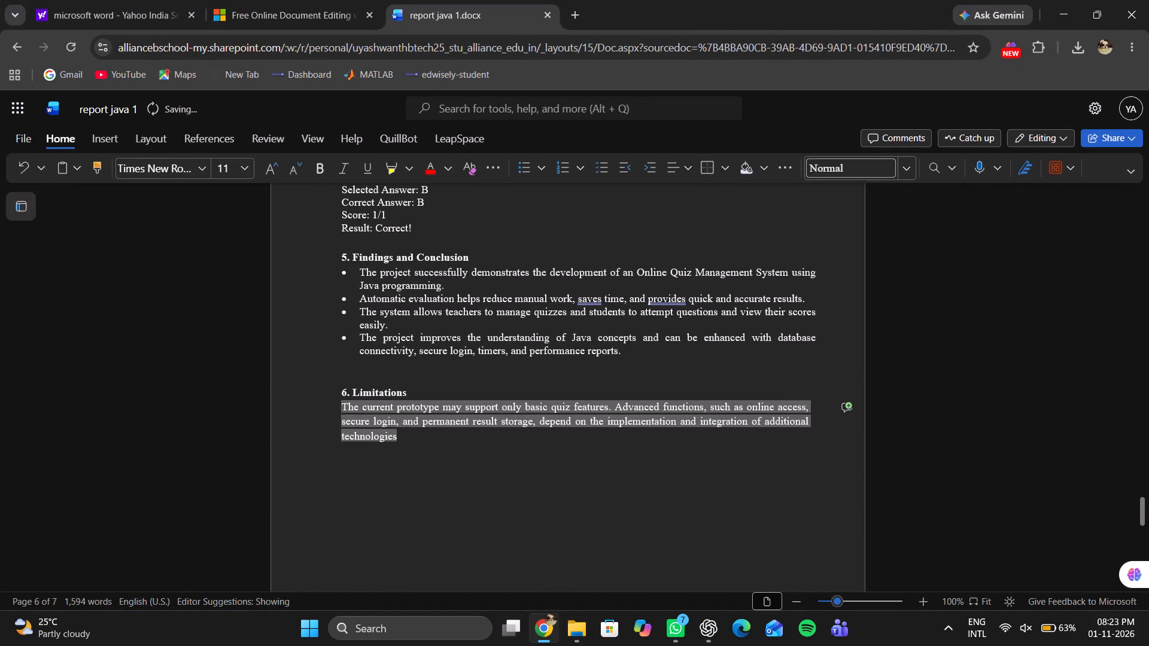
left_click_drag(342, 407, 341, 407)
key("BackSpace")
key("ctrl+v")
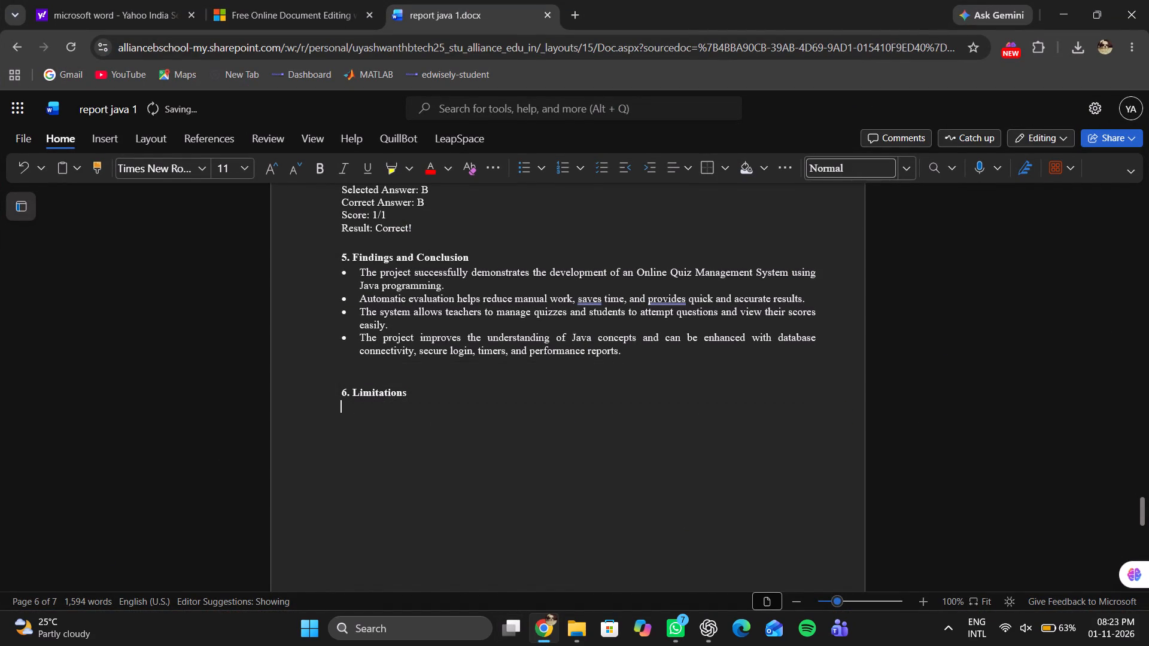
Set the line spacing of the five bulleted points under "6. Limitations" to 1.15.
left_click_drag(710, 460, 709, 460)
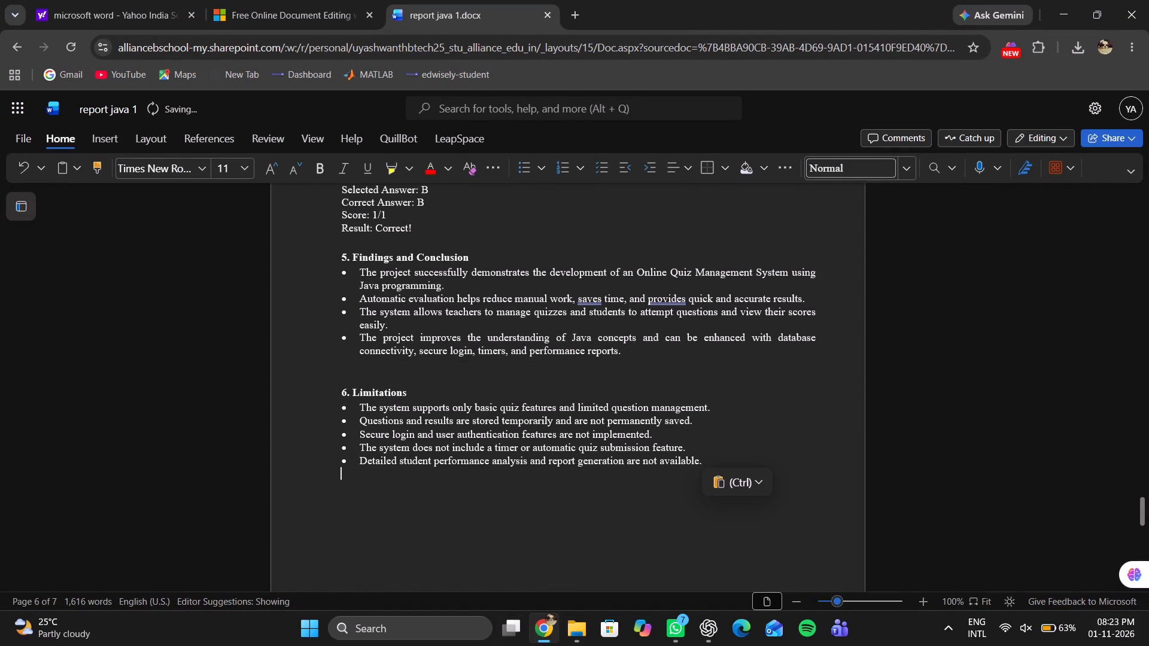
left_click_drag(709, 460, 351, 408)
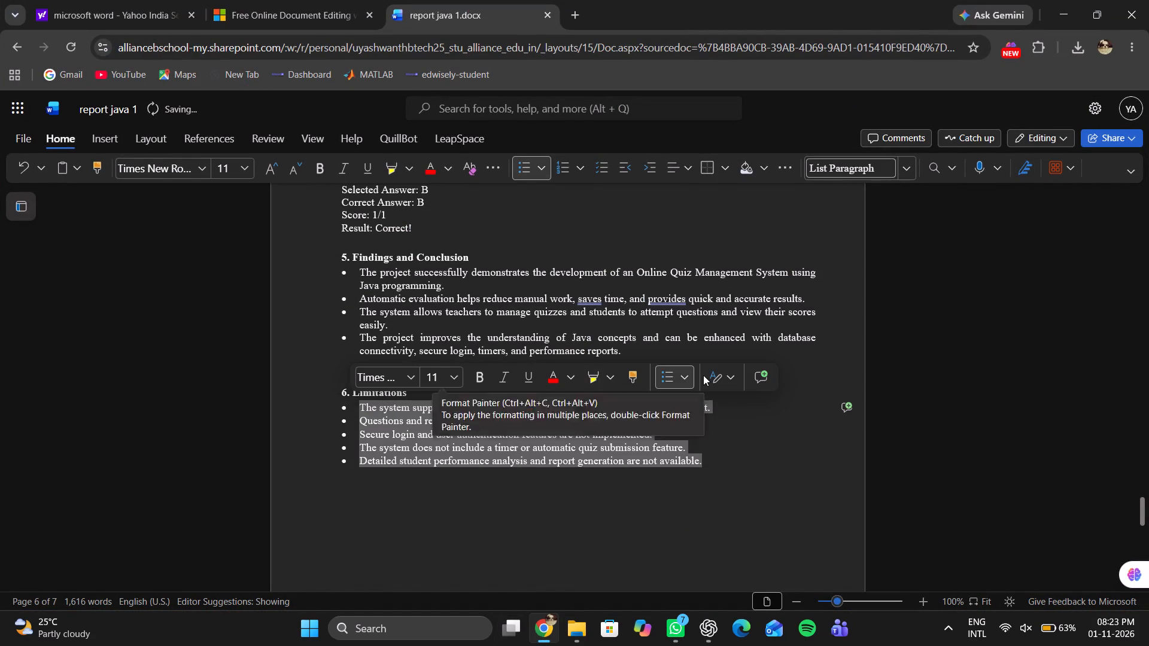
left_click(782, 164)
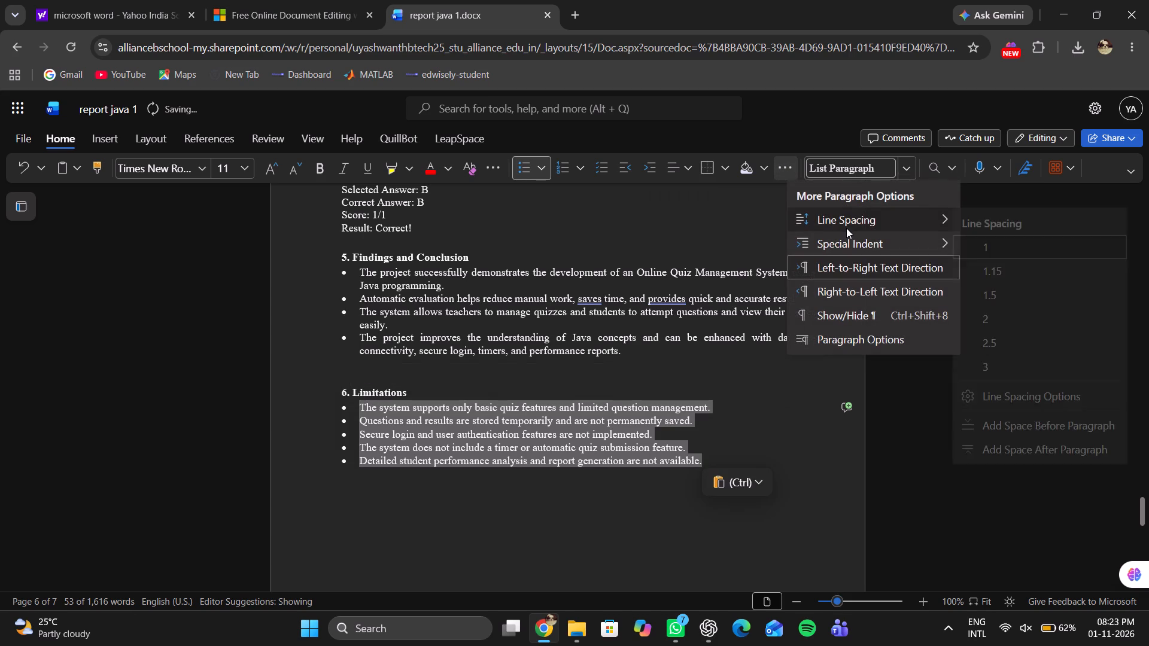
left_click(1007, 271)
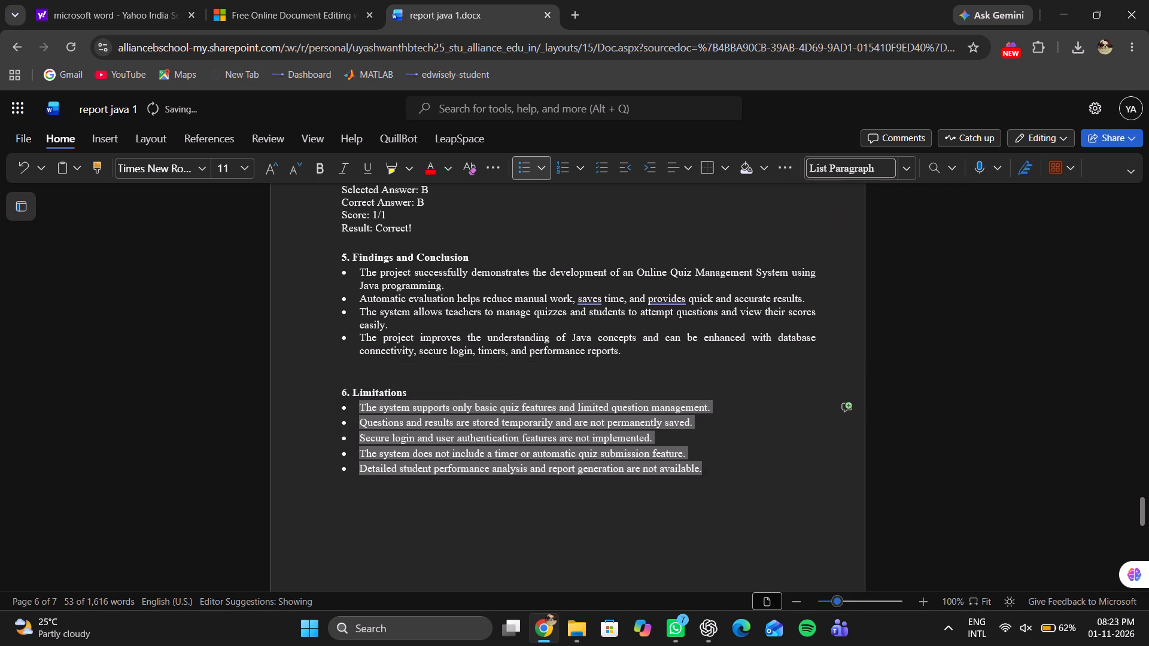
Set the line spacing of the four bulleted points under "5. Findings and Conclusion" to 1.15.
left_click_drag(656, 353, 349, 274)
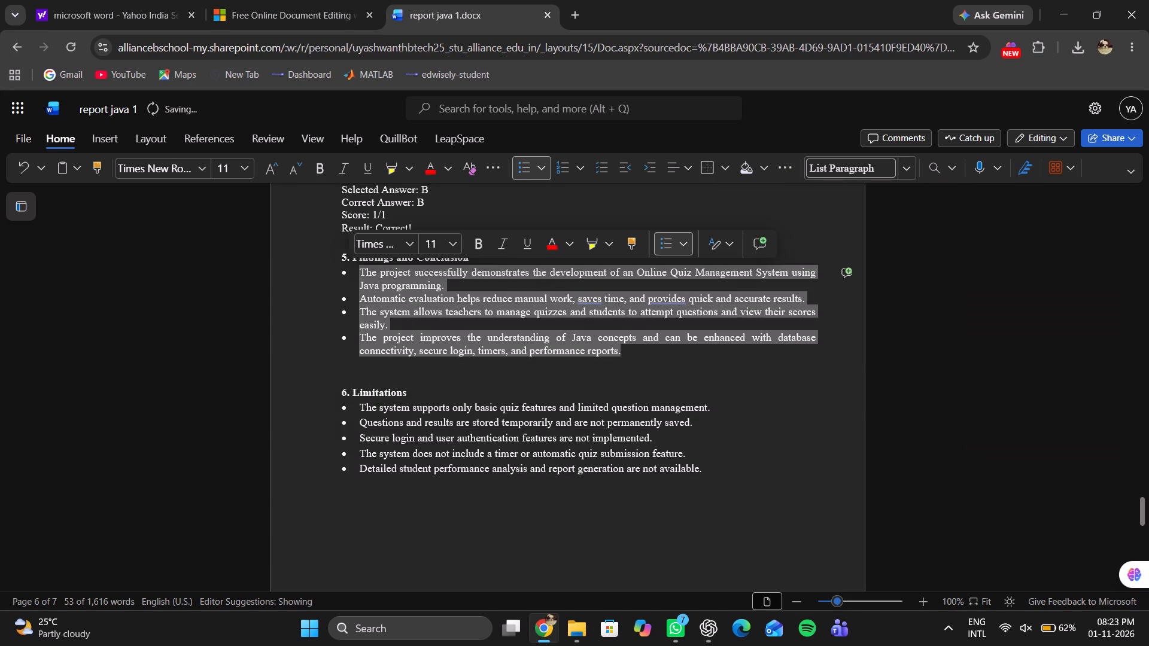
left_click(785, 168)
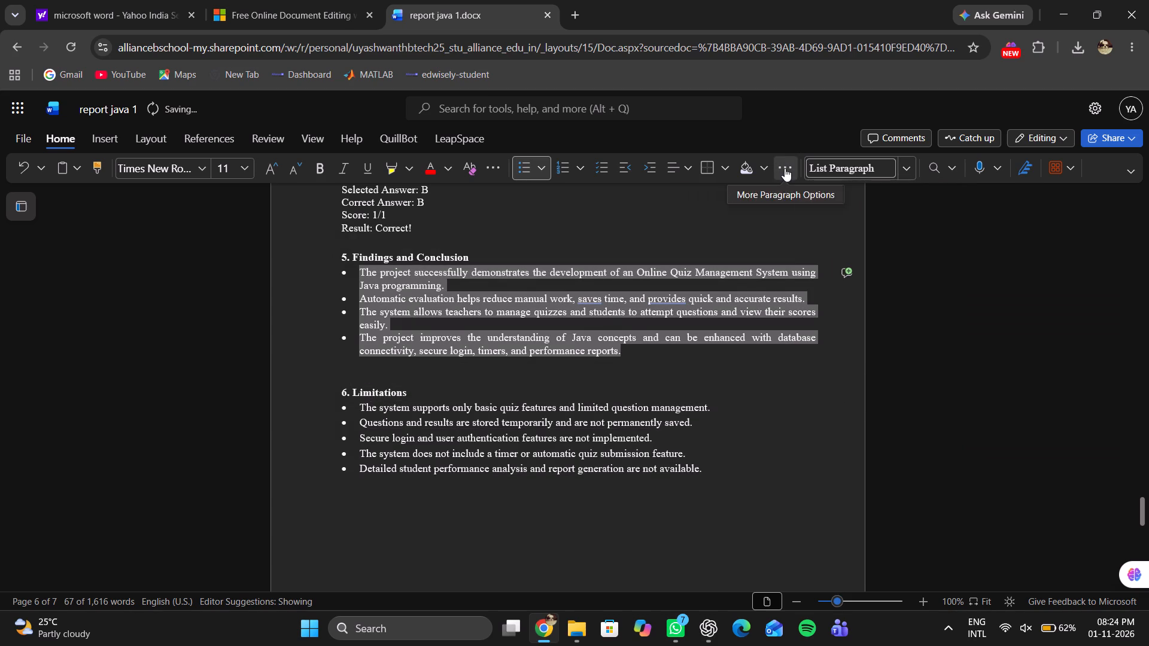
left_click(999, 263)
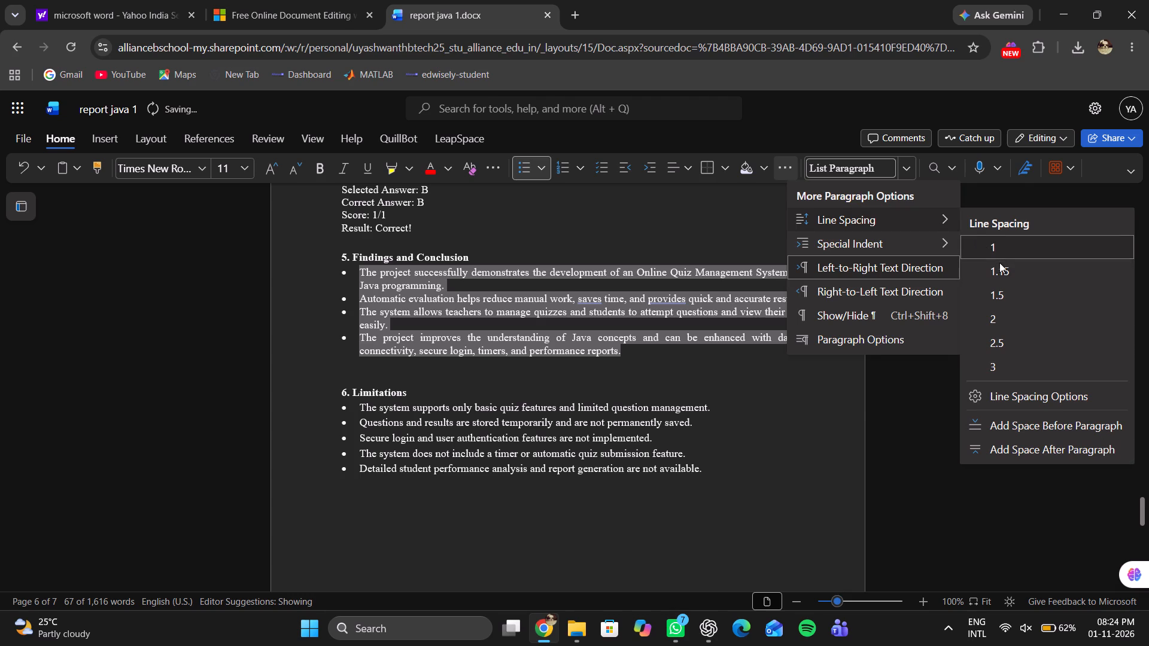
left_click(782, 177)
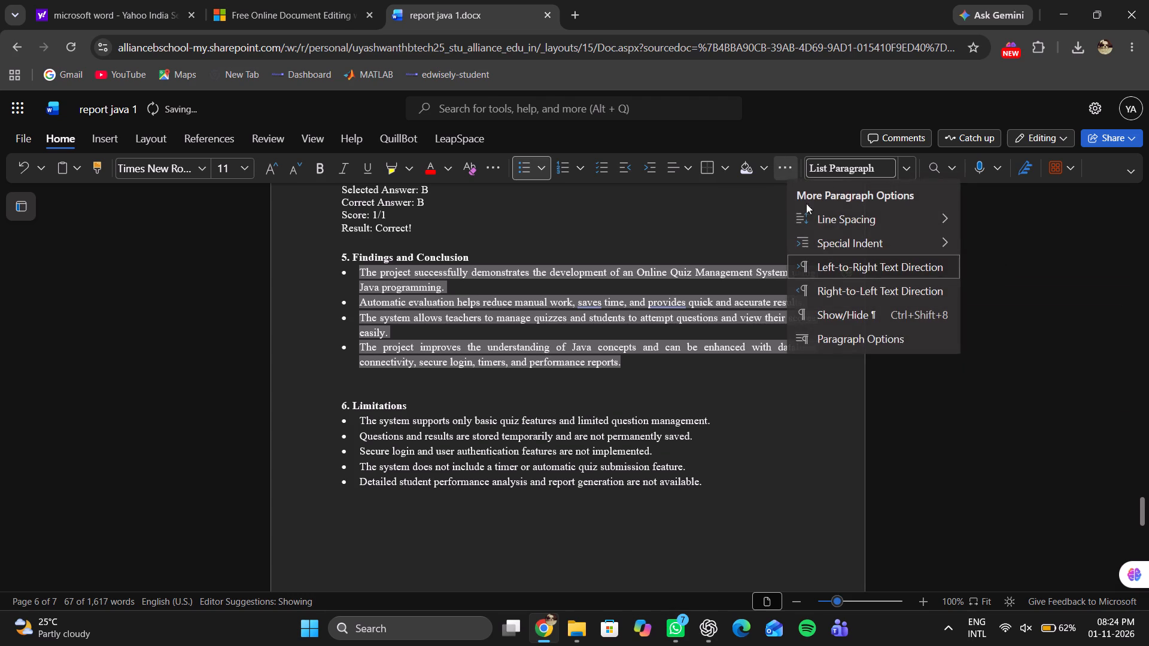
left_click(975, 266)
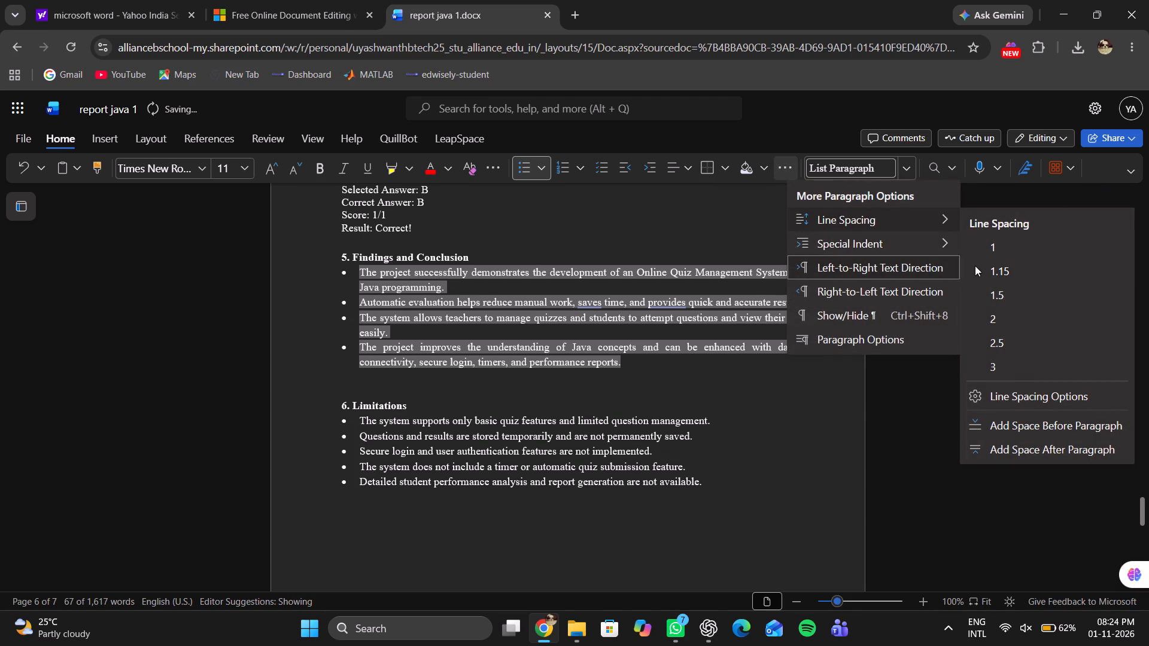
left_click(925, 361)
Review the report's layout from the system flowchart through the algorithm and program code to the sample quiz output.
scroll(751, 404, "down", 1)
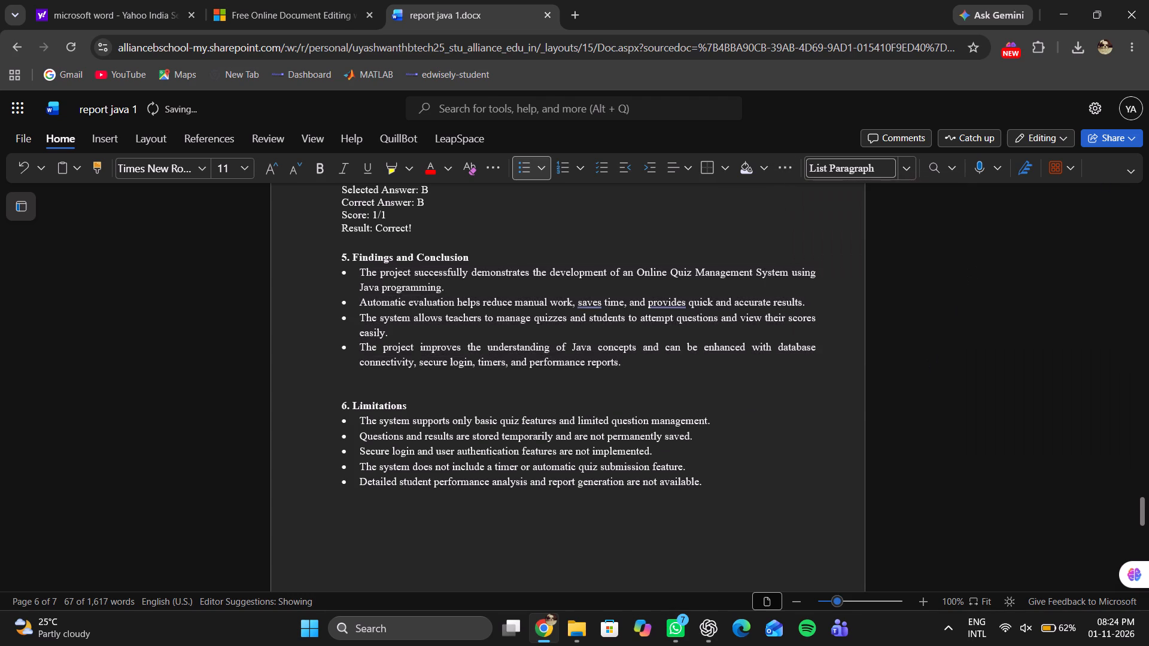
scroll(751, 404, "down", 1)
scroll(475, 346, "up", 3)
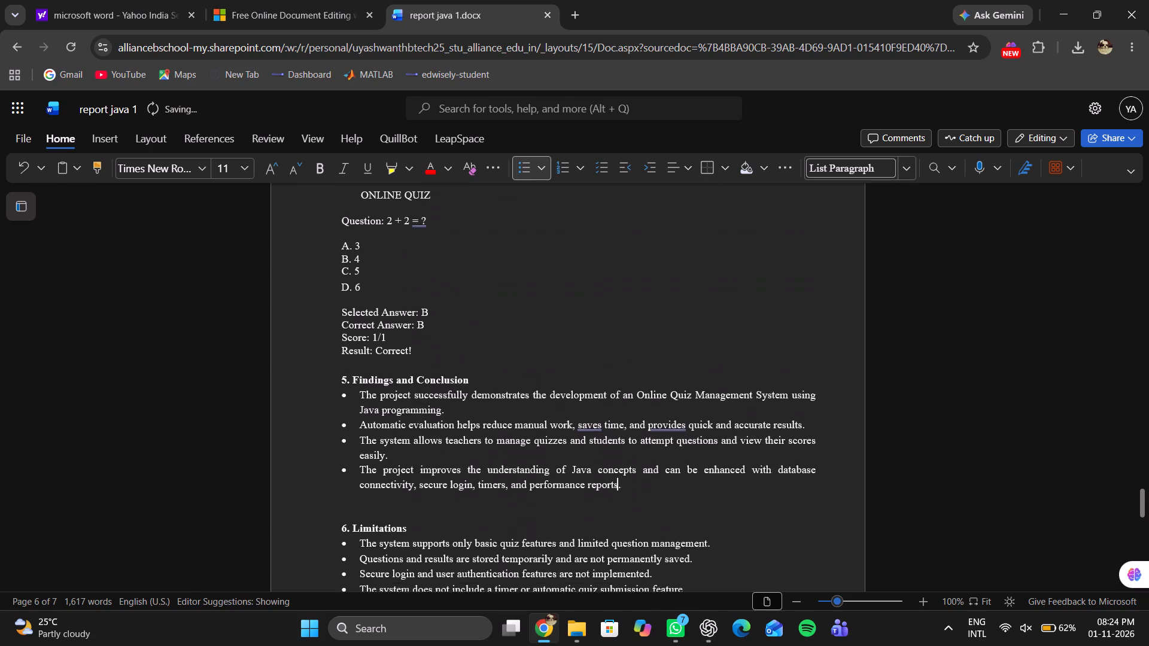
scroll(475, 346, "up", 8)
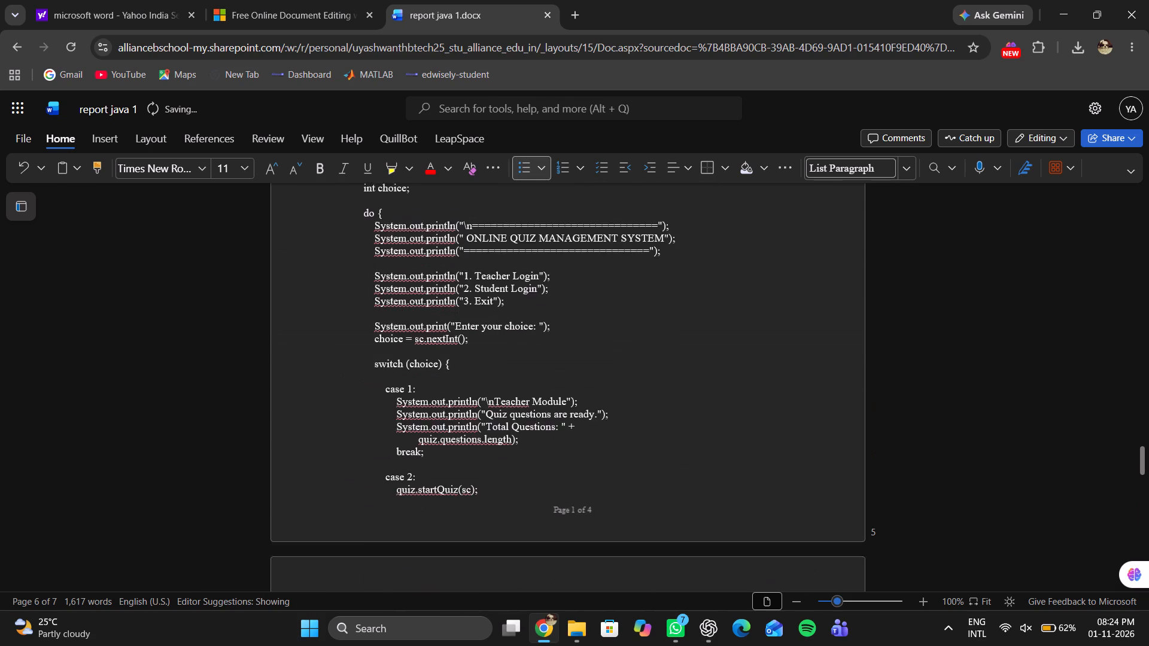
scroll(475, 346, "up", 7)
scroll(475, 346, "down", 1)
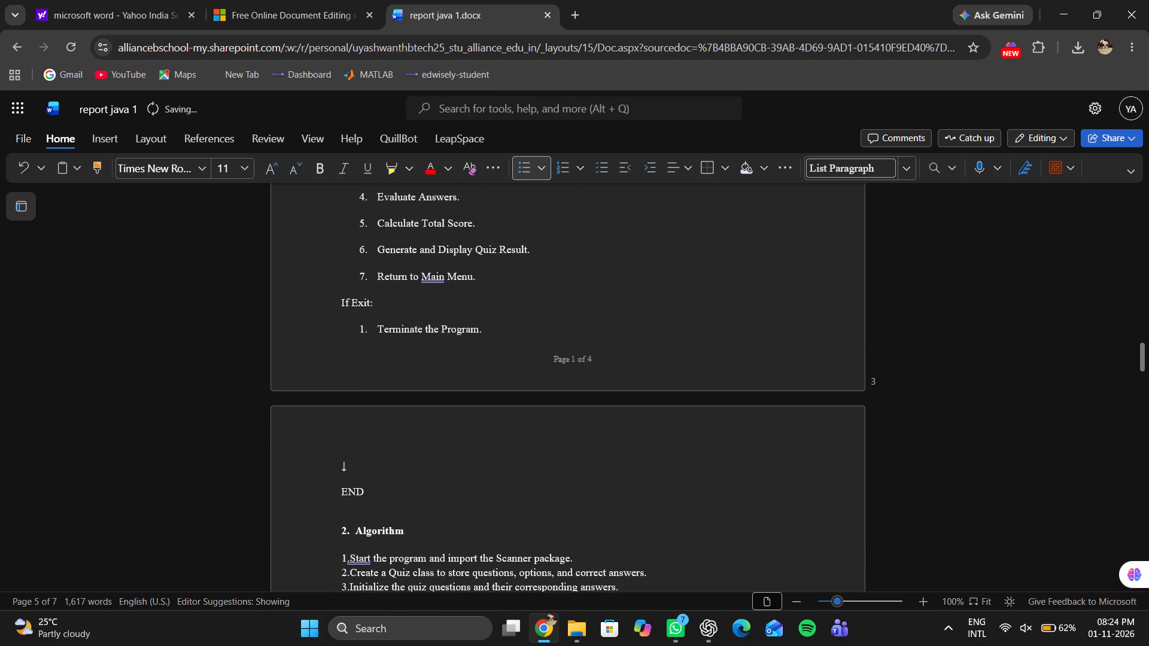
scroll(475, 346, "down", 1)
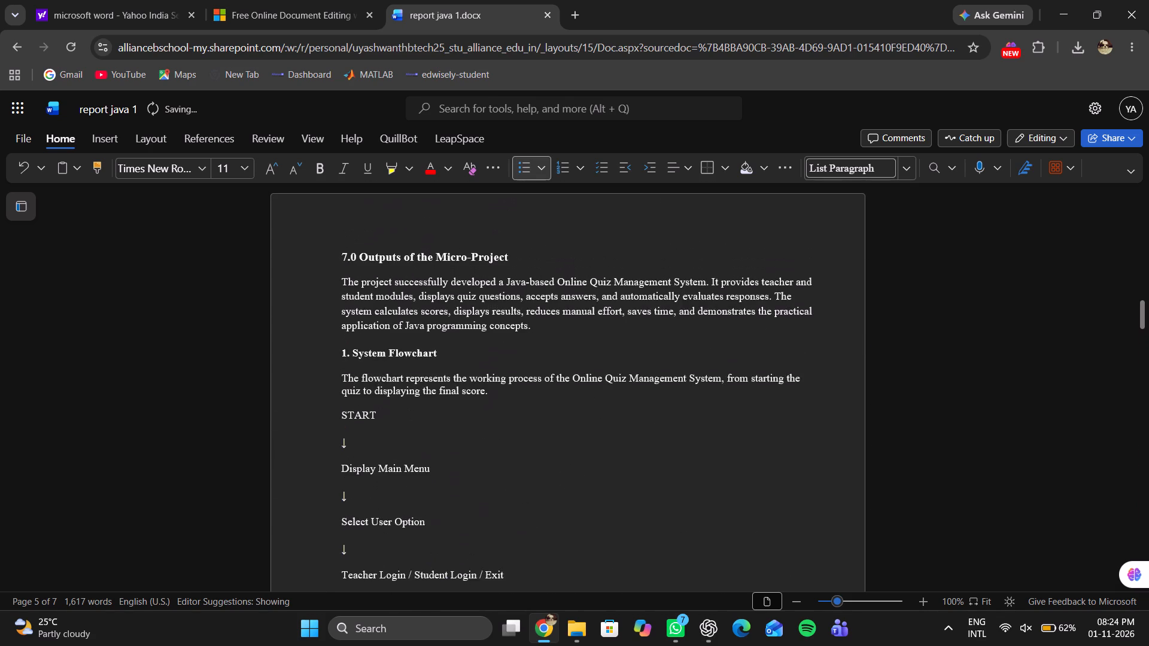
scroll(475, 346, "down", 2)
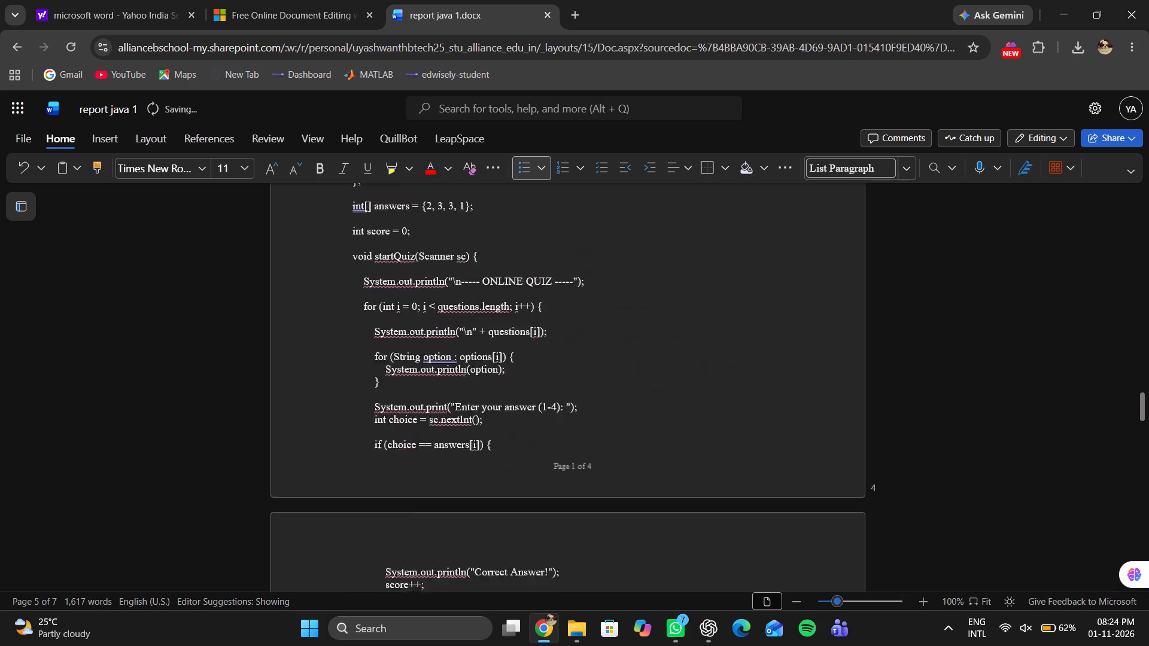
scroll(475, 346, "down", 1)
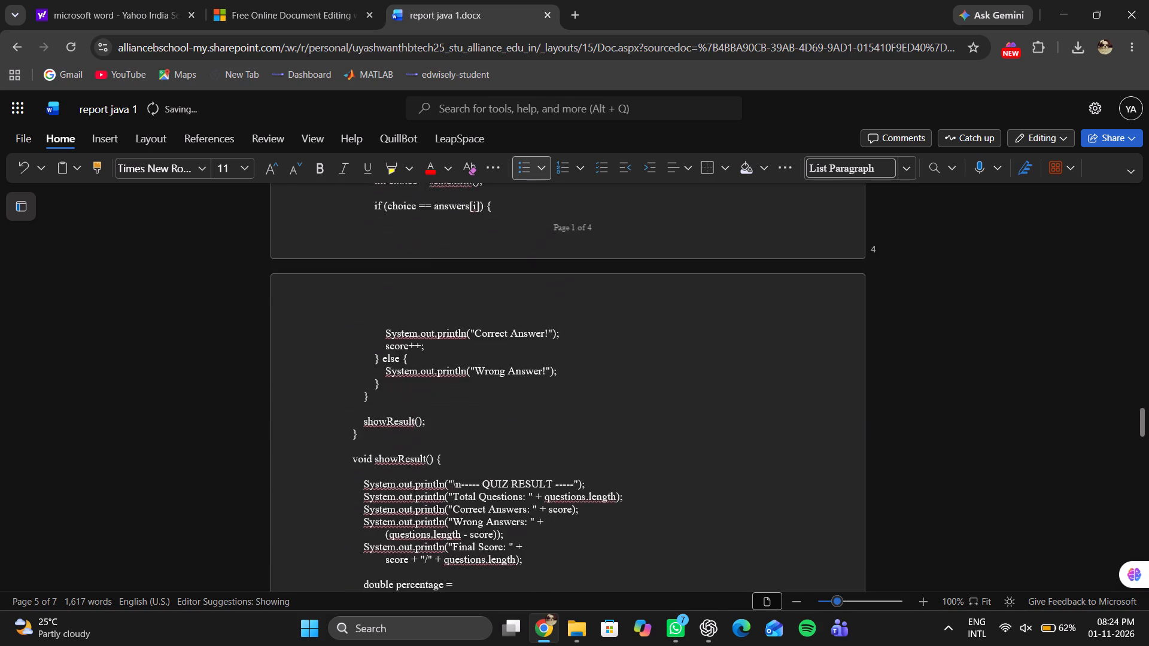
scroll(475, 346, "down", 2)
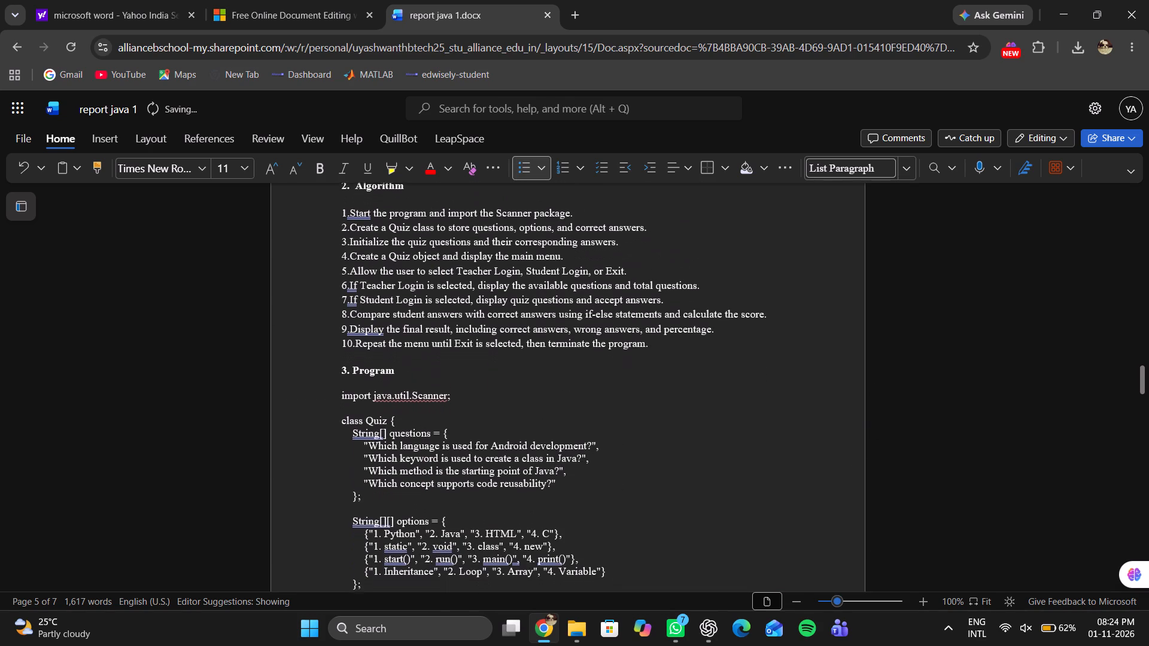
scroll(475, 346, "down", 2)
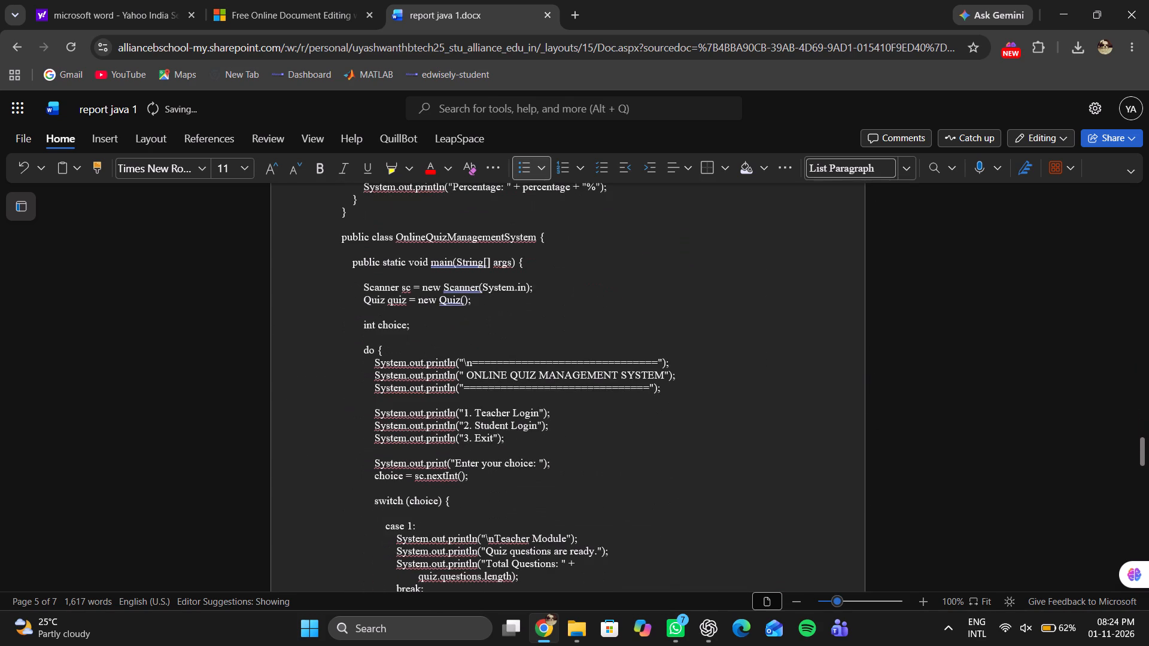
scroll(475, 346, "down", 1)
scroll(510, 413, "down", 2)
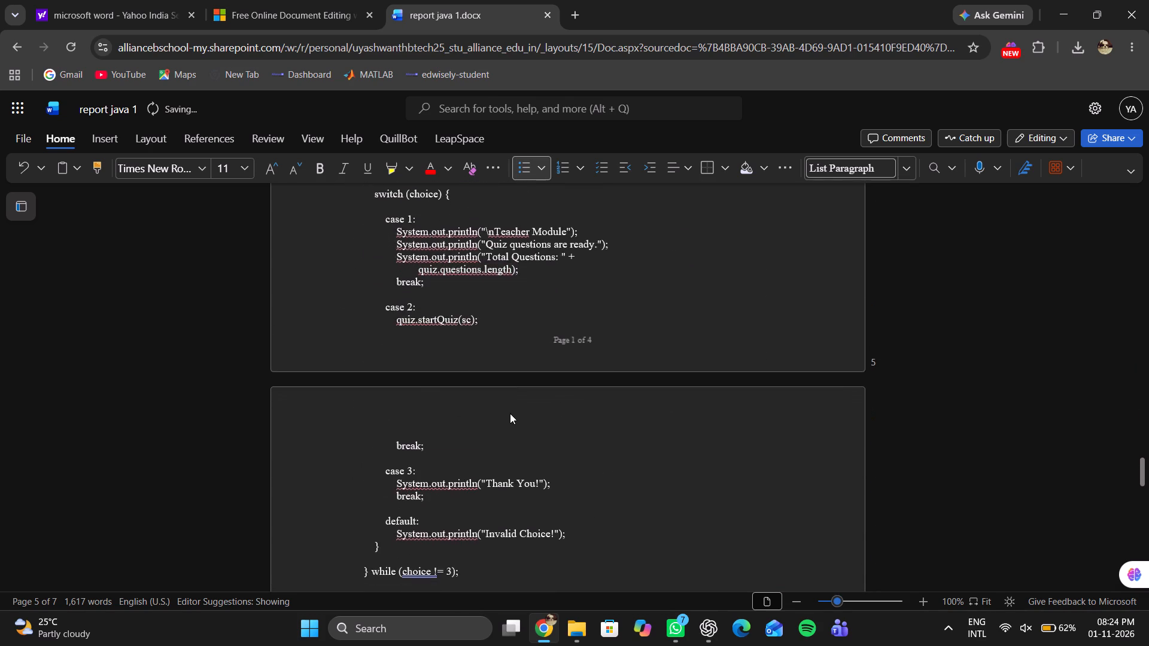
scroll(510, 413, "down", 4)
Insert a blank line above and below the "4. Sample Quiz Output" heading in the report.
left_click(458, 363)
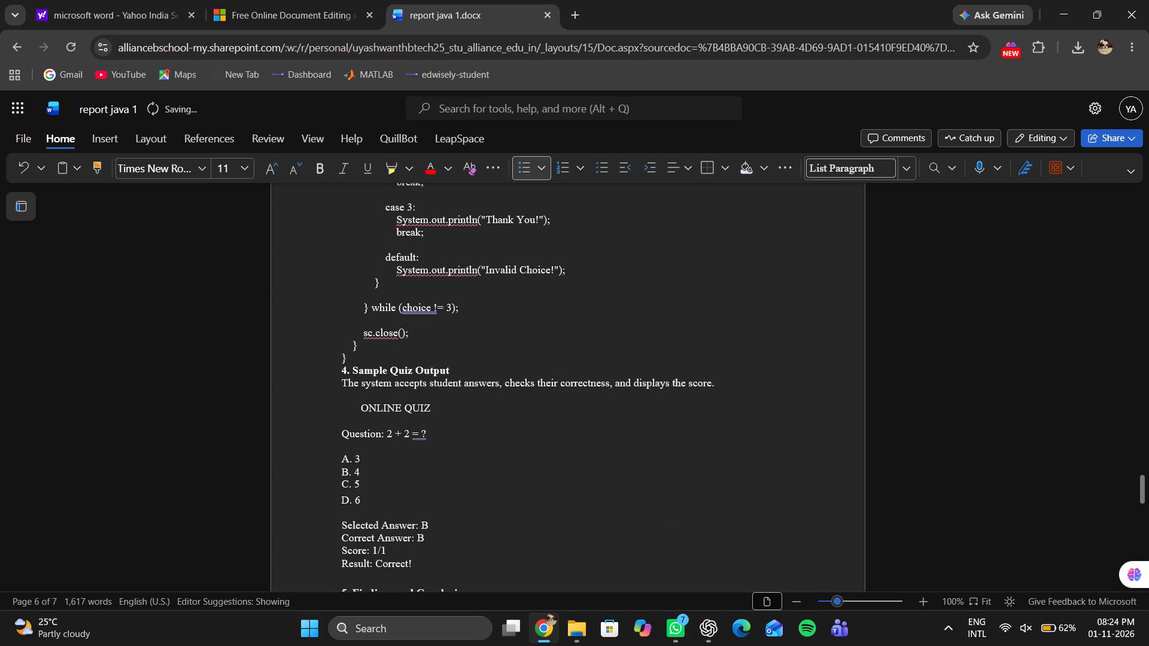
left_click(338, 385)
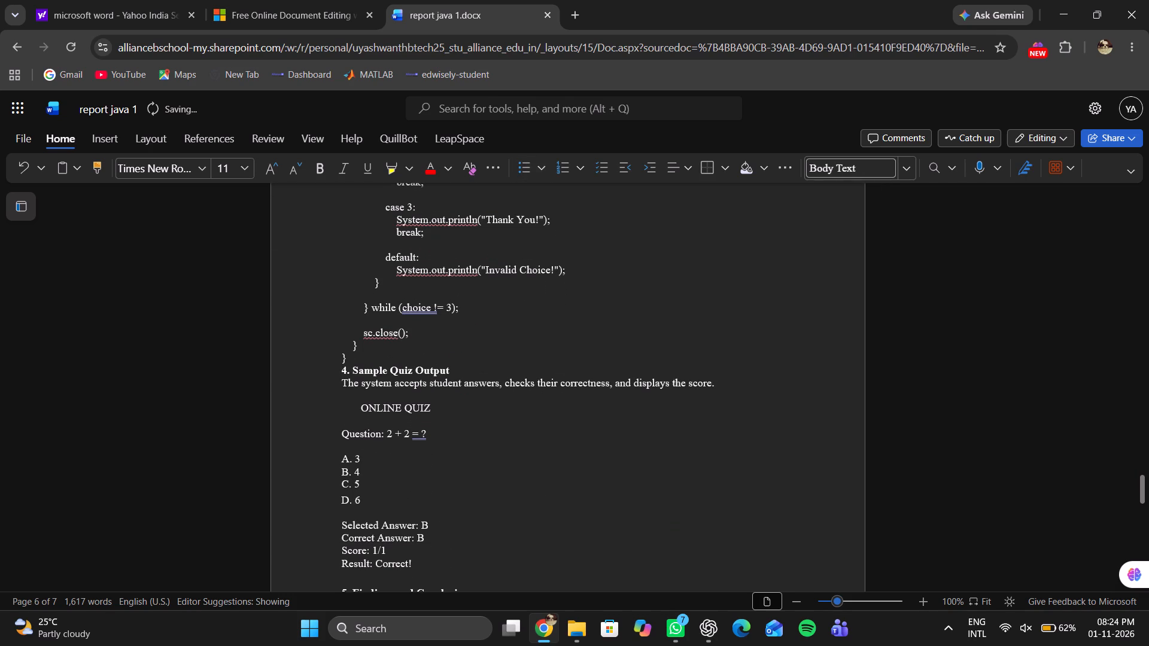
key("Return")
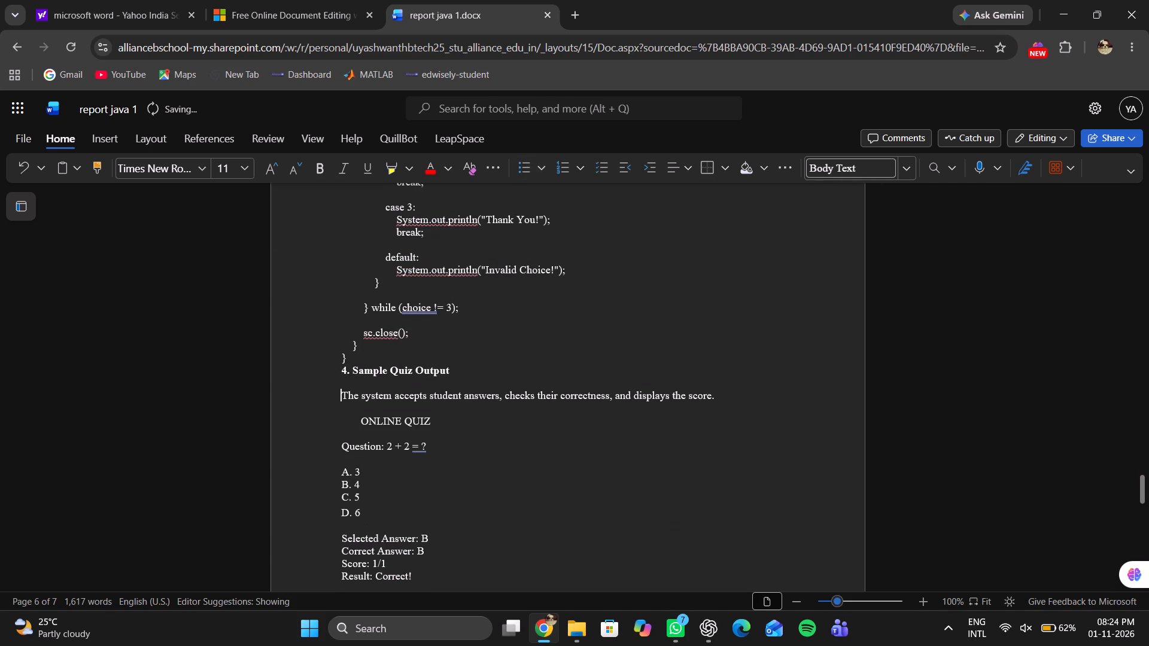
left_click(335, 370)
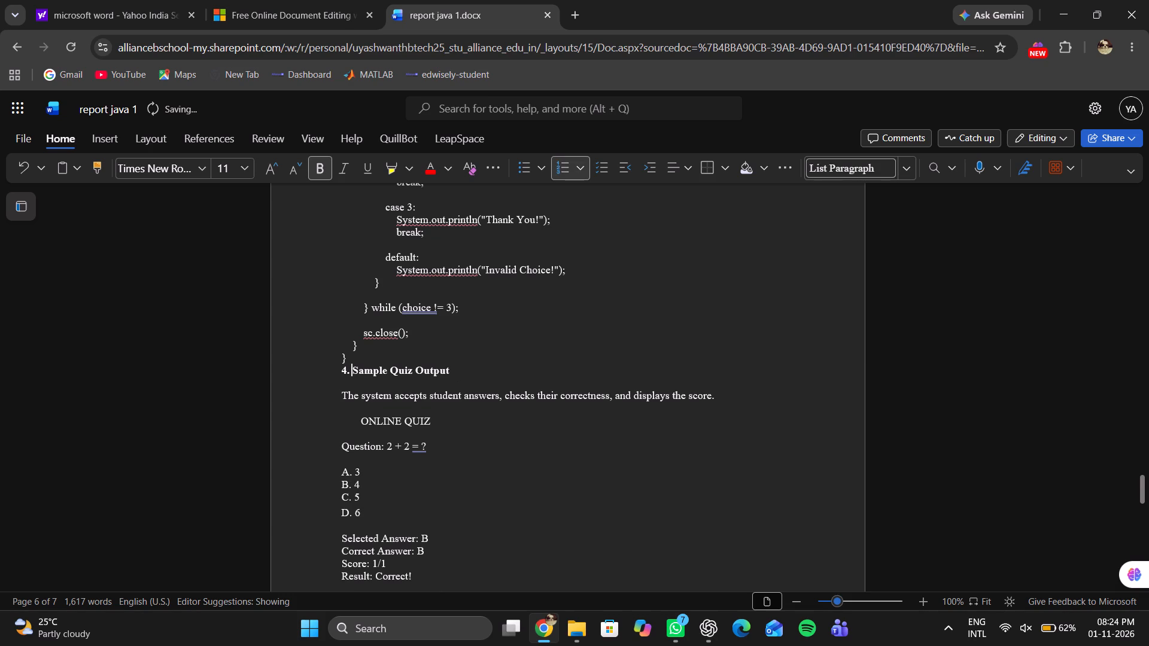
left_click(347, 361)
key("Return")
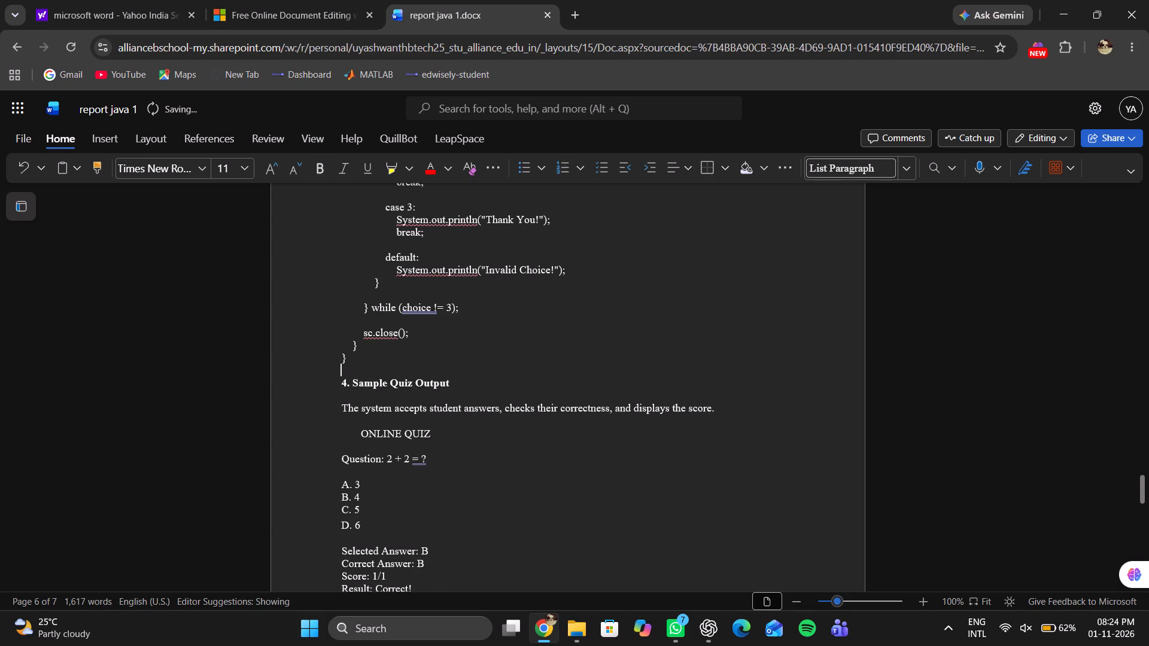
Add an unbulleted blank line between the "5. Findings and Conclusion" heading and its first bulleted point.
scroll(458, 398, "down", 3)
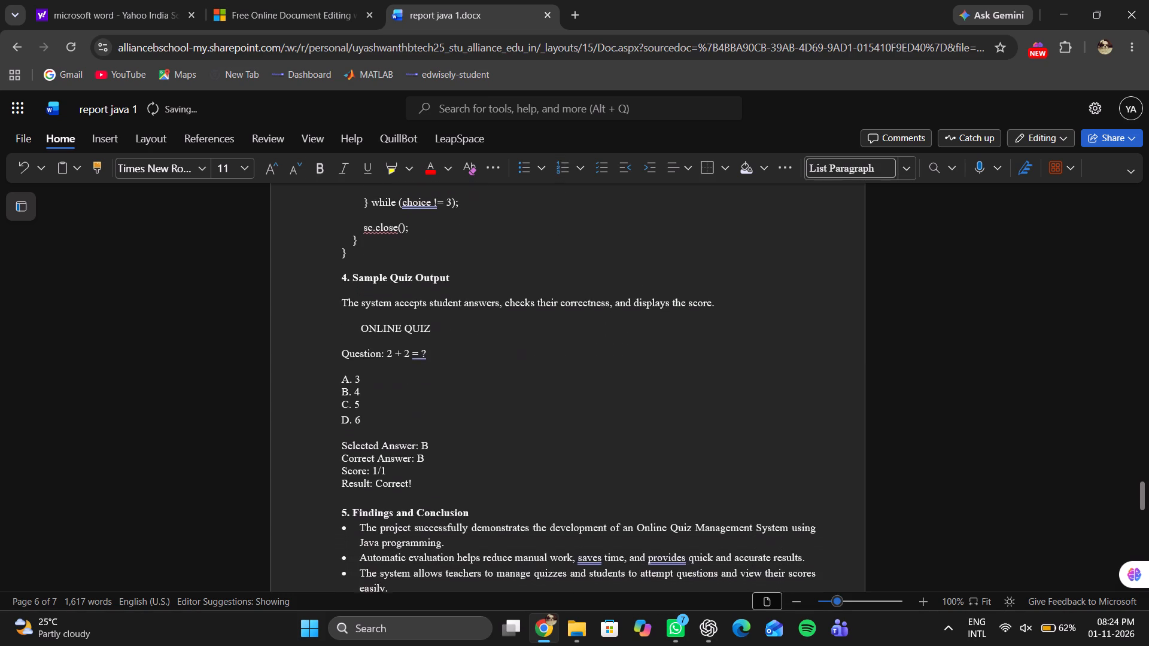
scroll(458, 398, "down", 2)
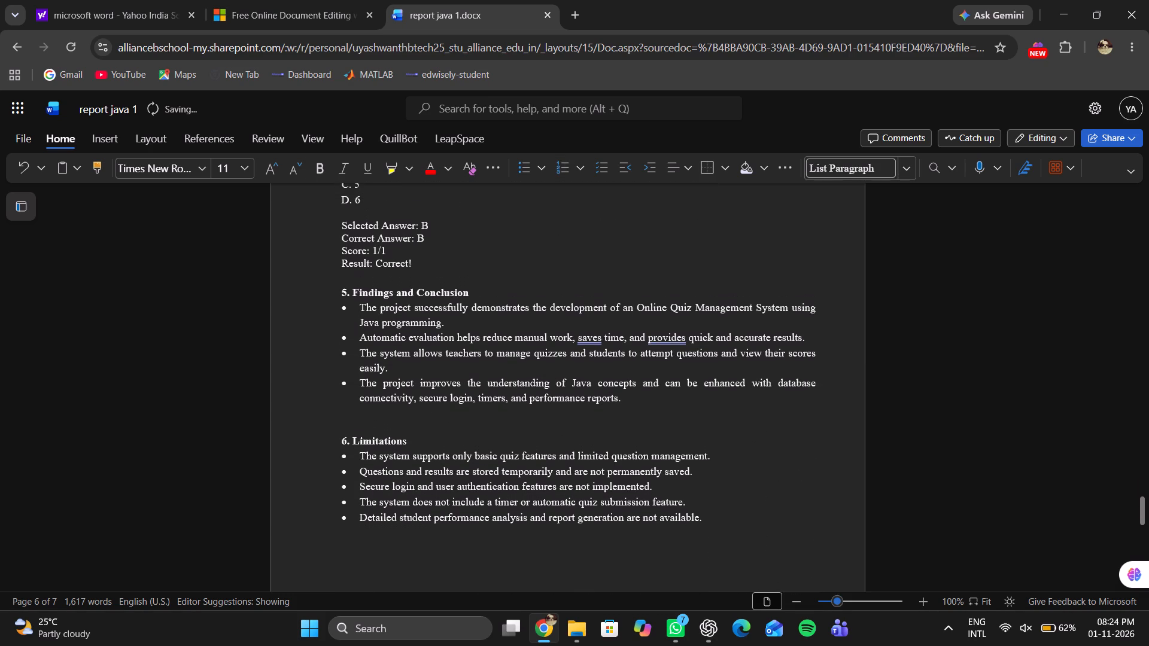
scroll(458, 398, "down", 1)
left_click(355, 314)
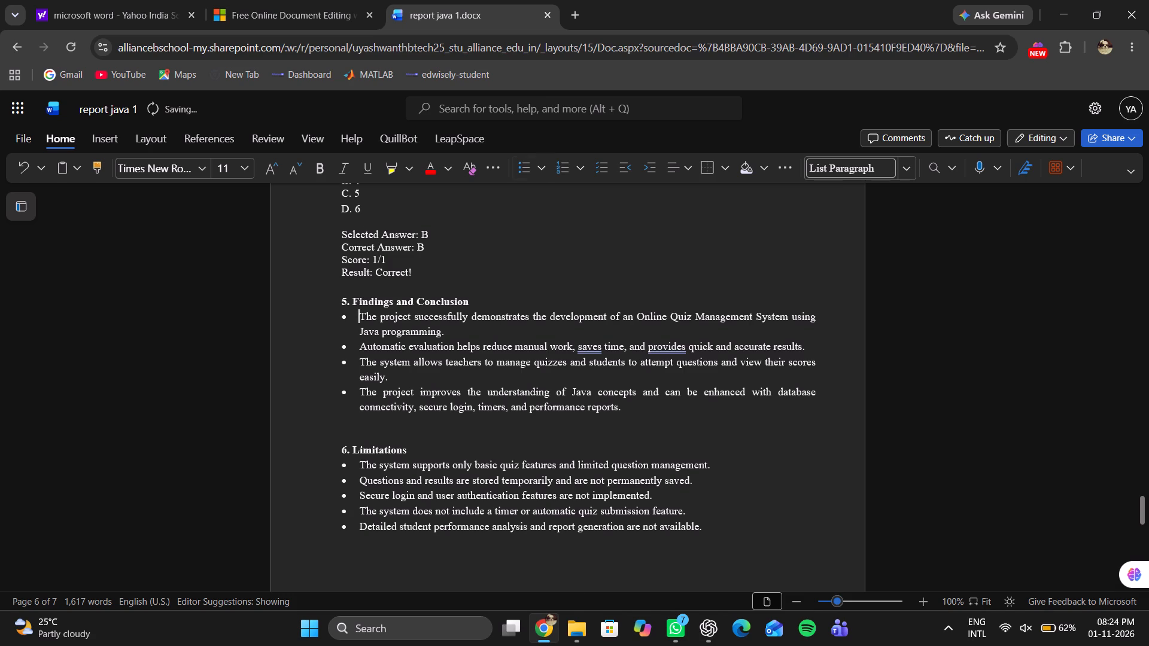
key("Return")
key("Up")
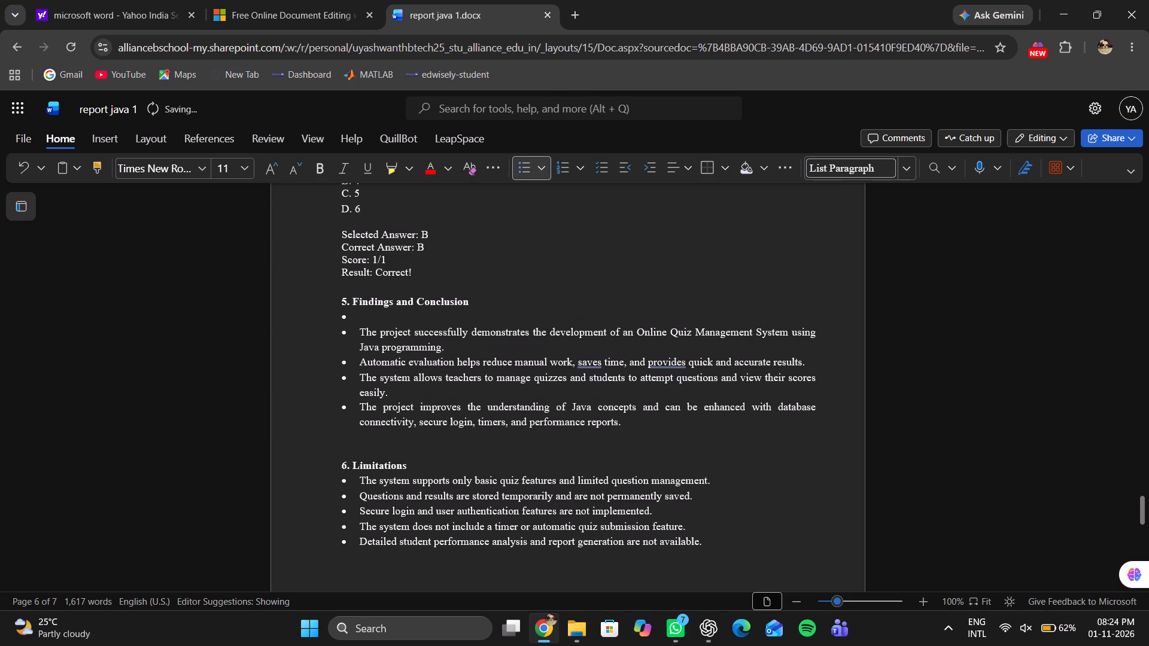
key("BackSpace")
Add an unbulleted blank line between the "6. Limitations" heading and its first bulleted point.
left_click(360, 482)
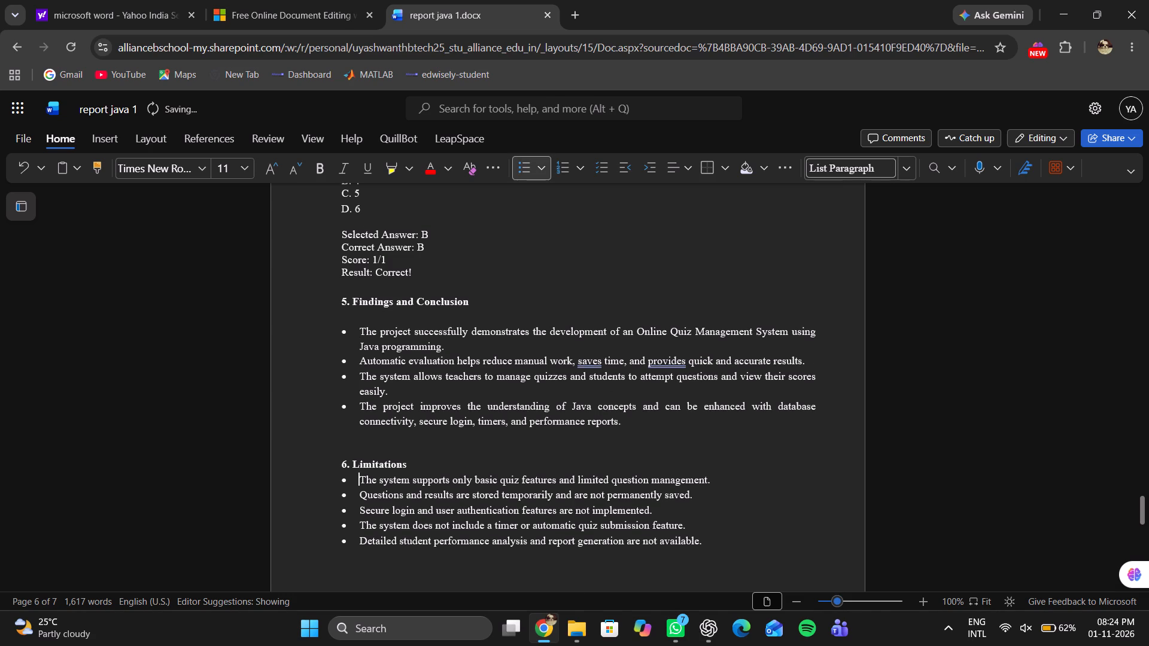
key("Return")
key("Up")
key("Down")
key("Up")
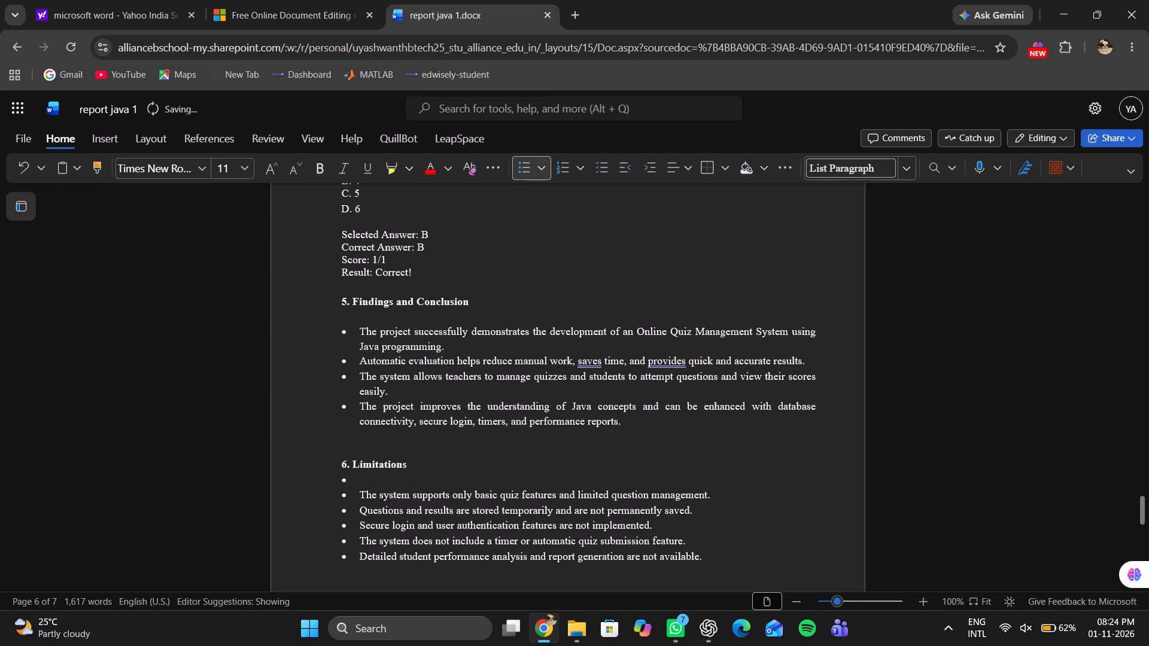
key("BackSpace")
scroll(516, 463, "down", 2)
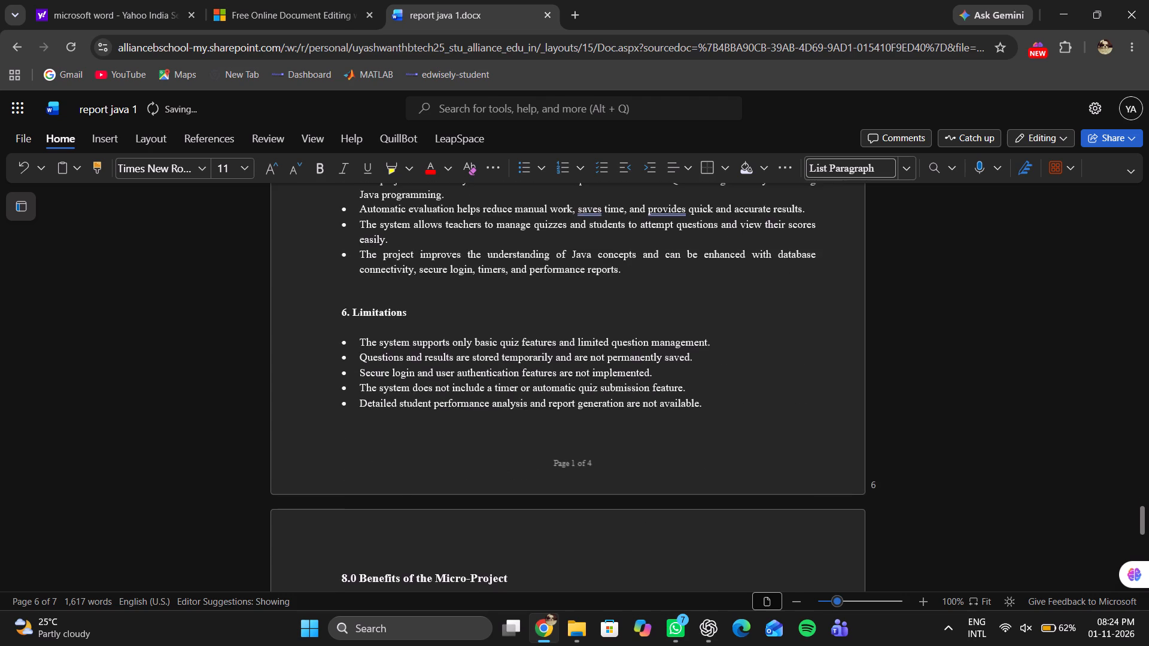
scroll(516, 463, "down", 2)
scroll(429, 449, "down", 1)
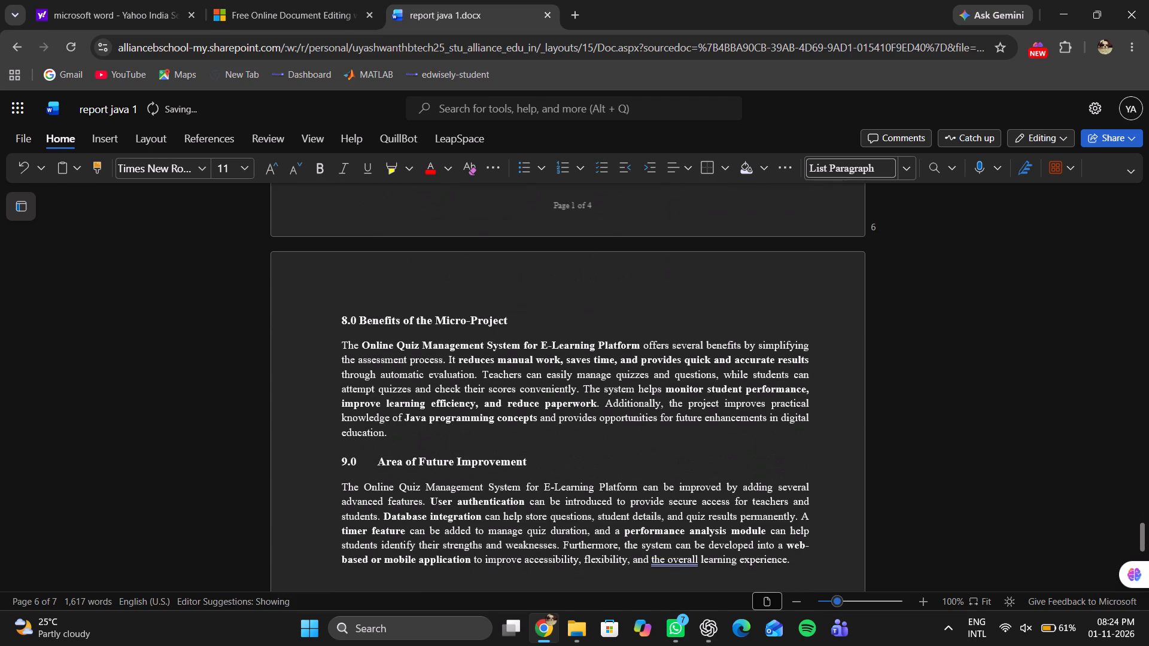
left_click_drag(335, 340, 408, 450)
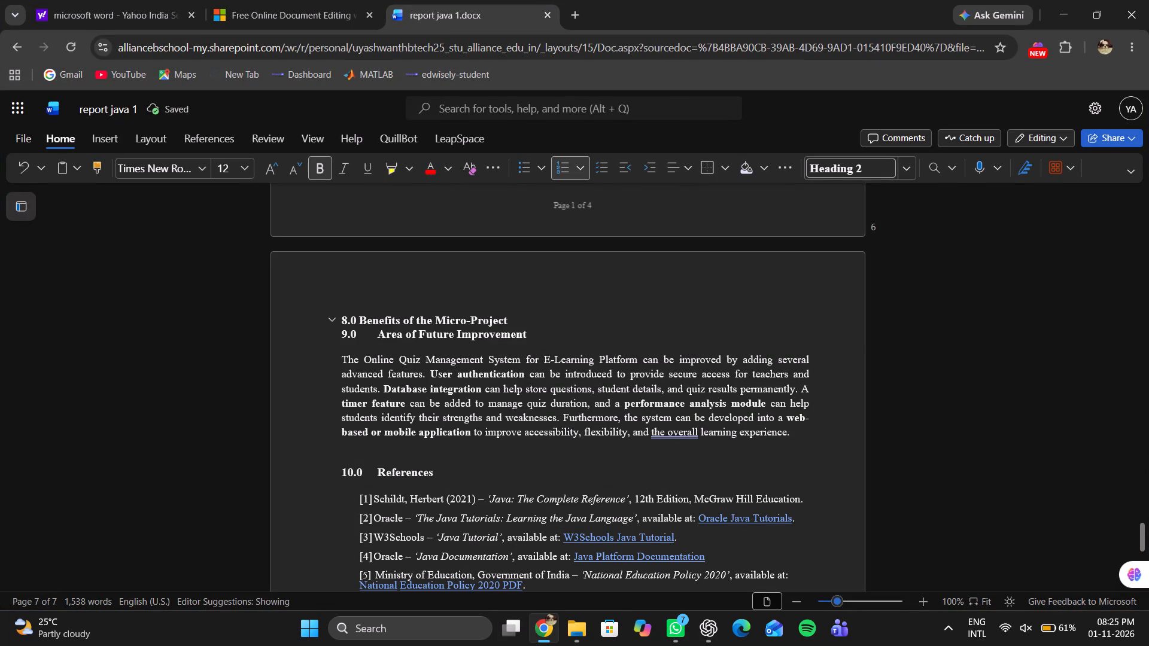
left_click(519, 319)
key("Return")
key("BackSpace")
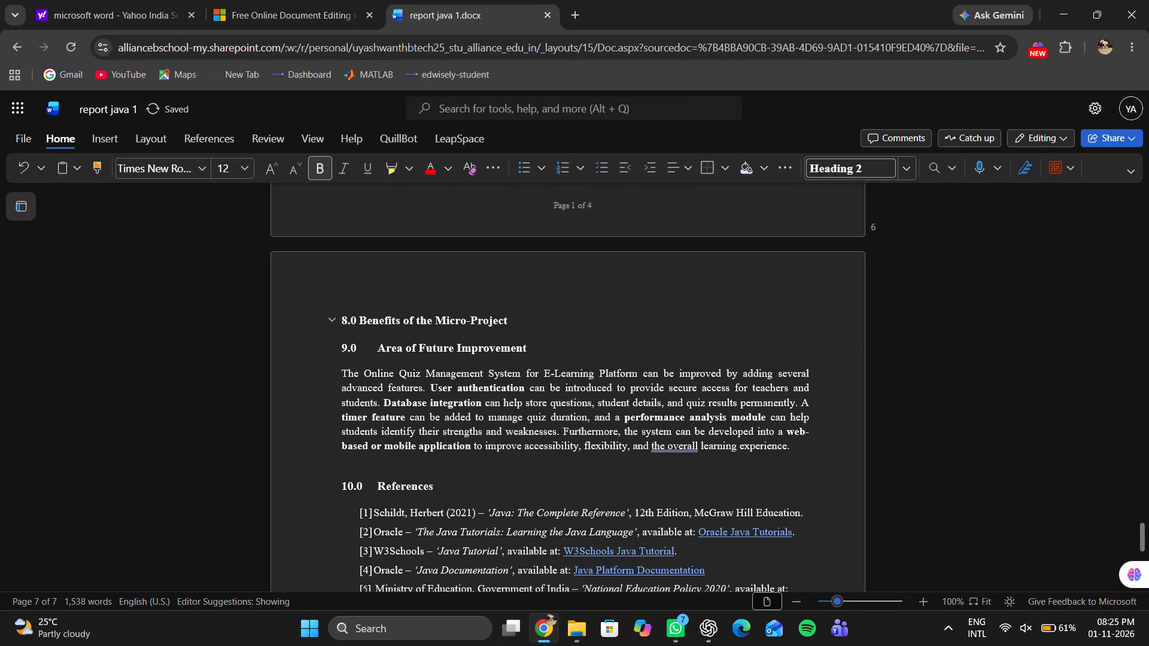
key("ctrl+v")
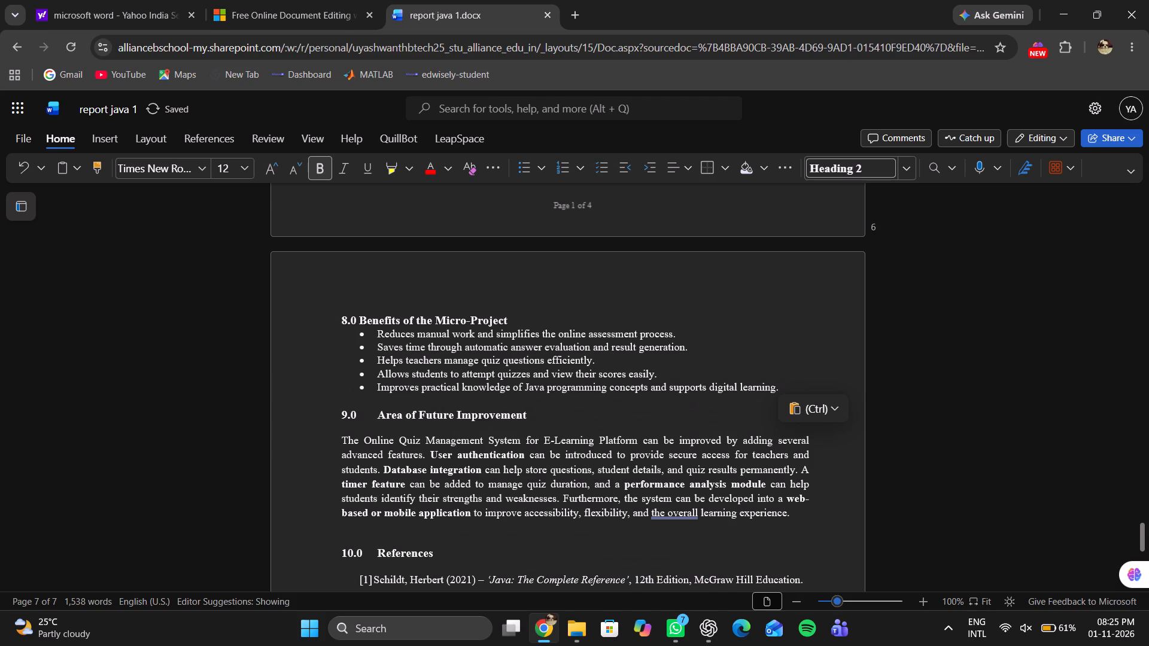
Remove the bullets and indents from the five pasted points under "8.0 Benefits of the Micro-Project".
left_click(372, 333)
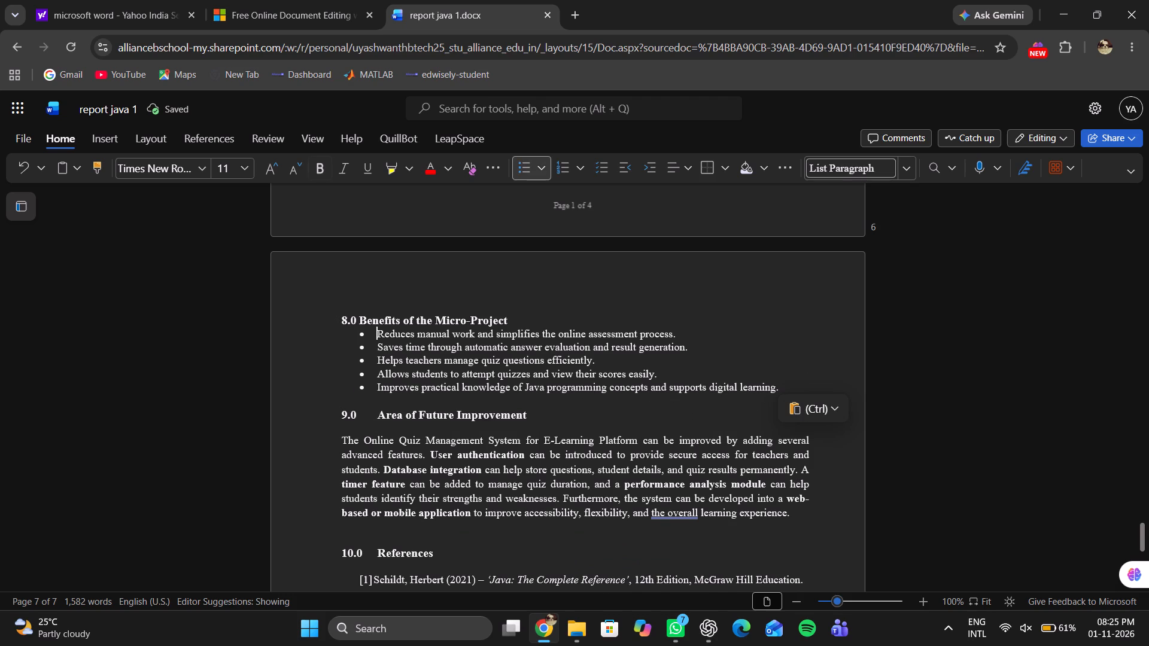
key("BackSpace")
key("BackSpace")
key("BackSpace")
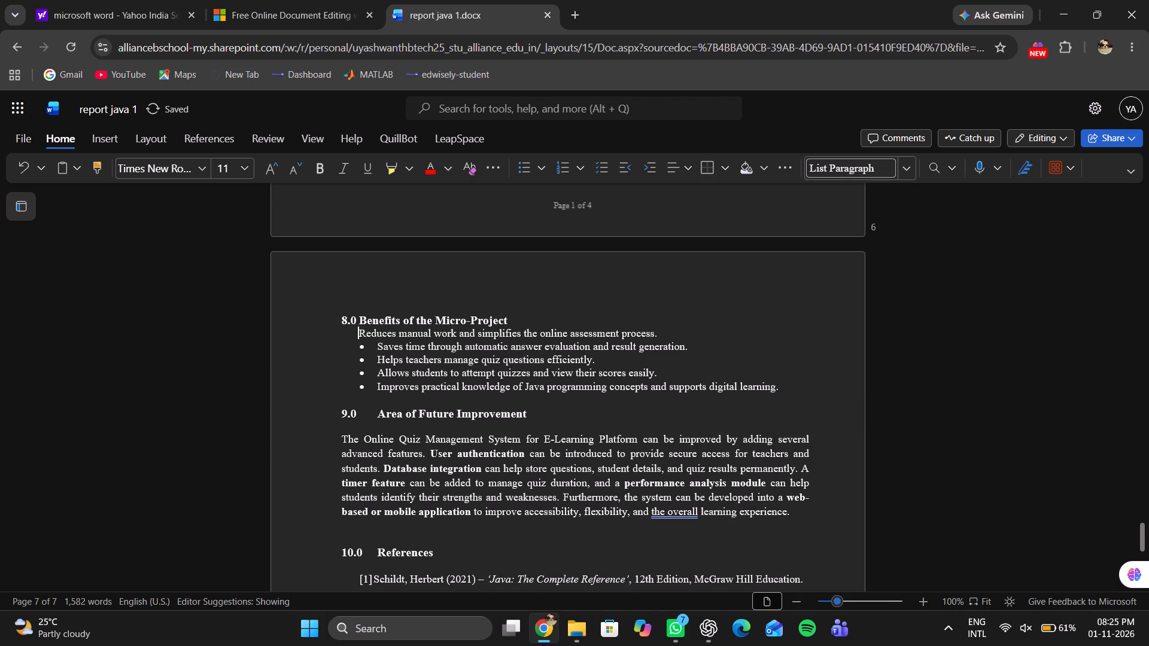
key("BackSpace")
key("Down")
key("BackSpace")
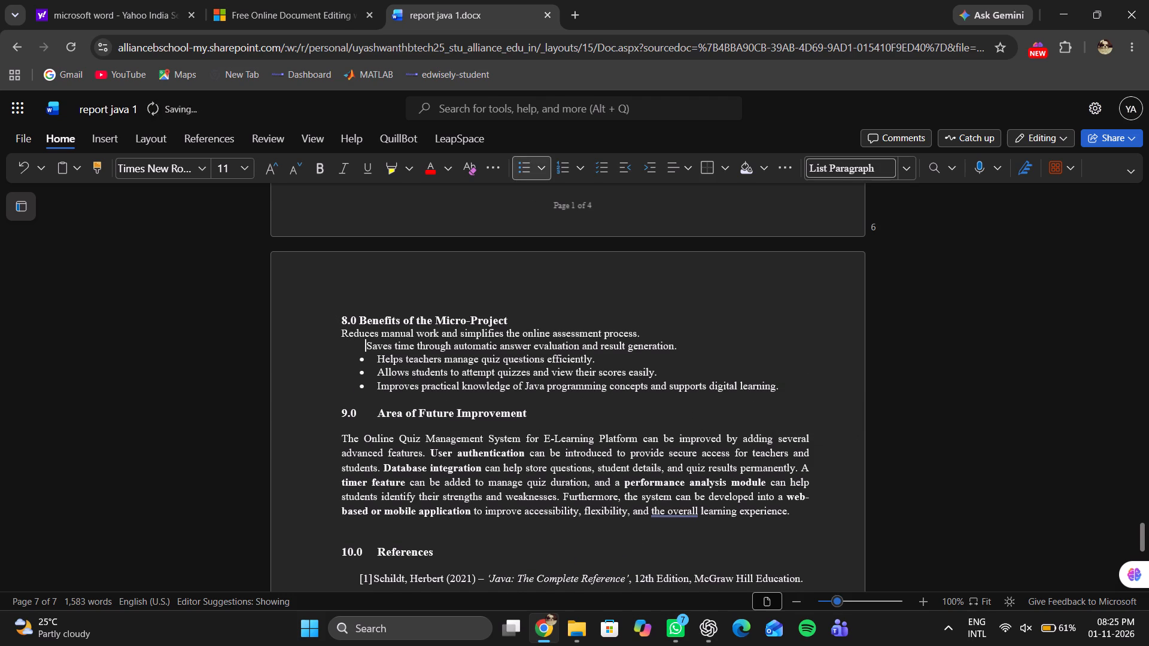
key("BackSpace")
key("BackSpace")
key("Down")
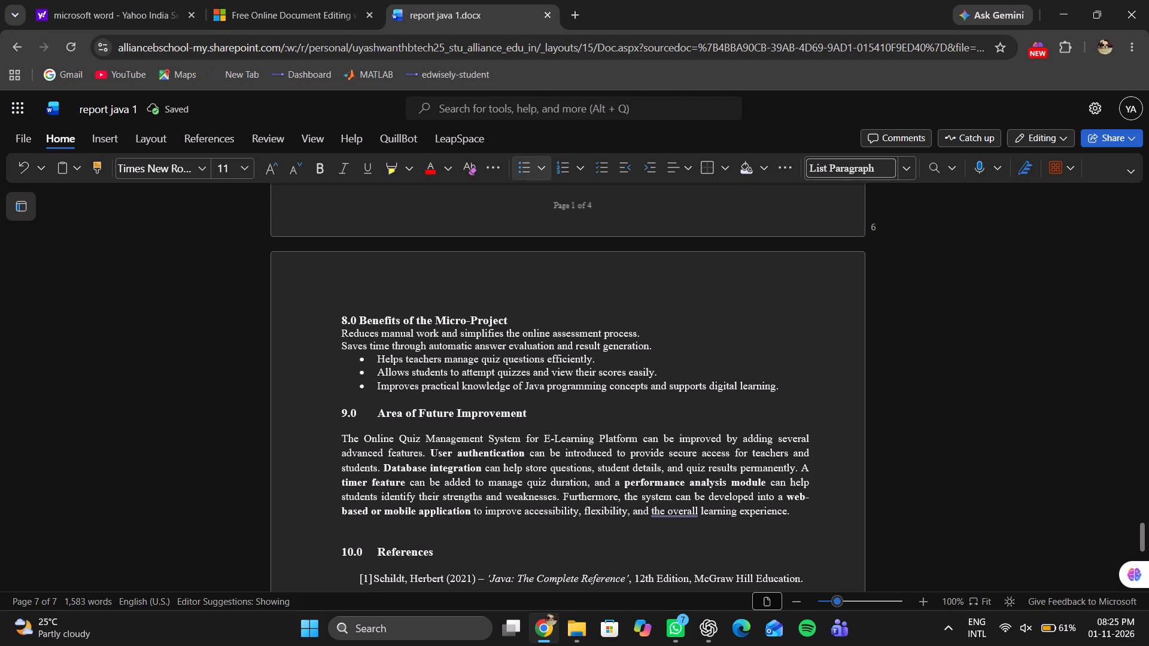
key("BackSpace")
key("BackSpace")
key("BackSpace")
key("Down")
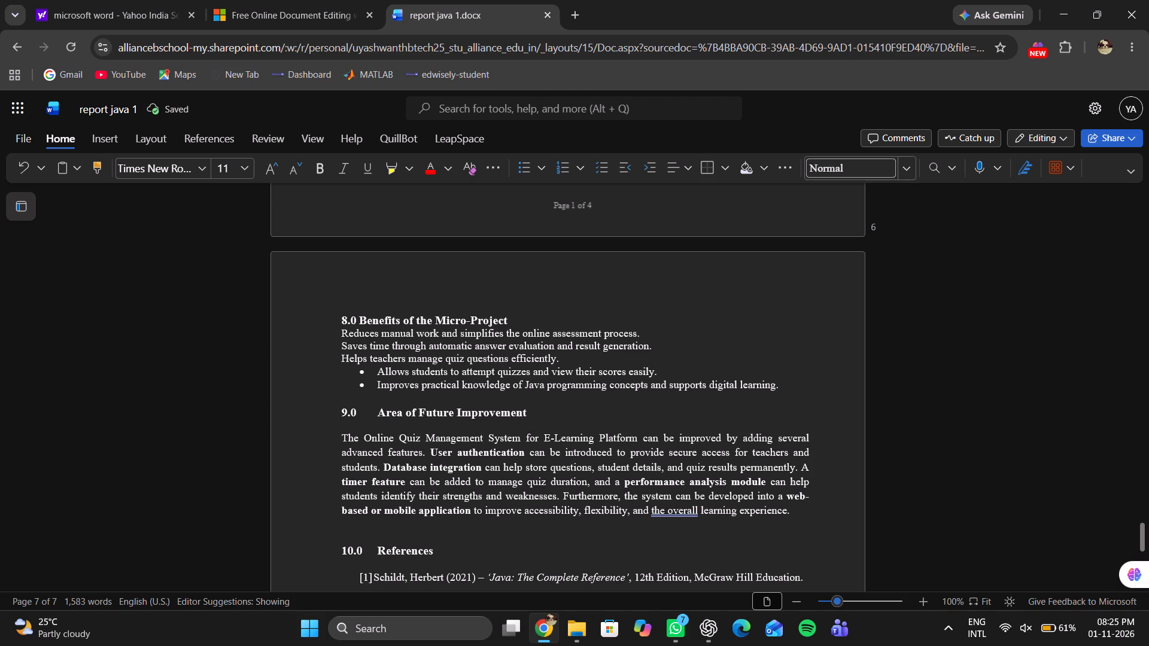
key("BackSpace")
key("BackSpace")
key("BackSpace")
key("Down")
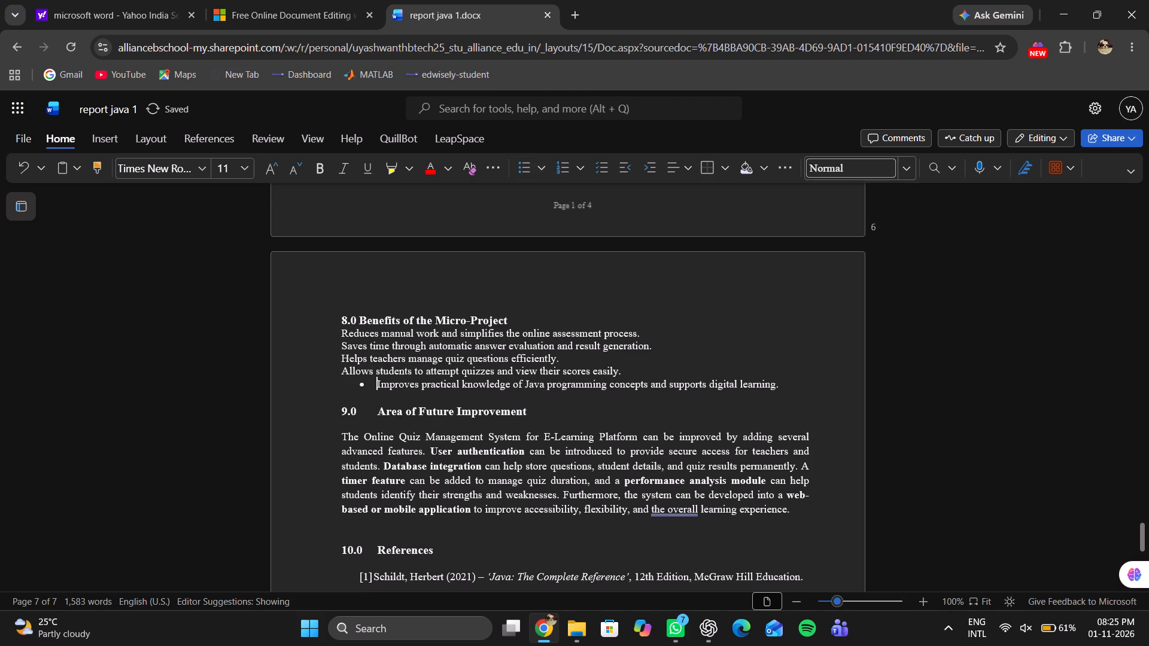
key("BackSpace")
key("BackSpace")
key("BackSpace")
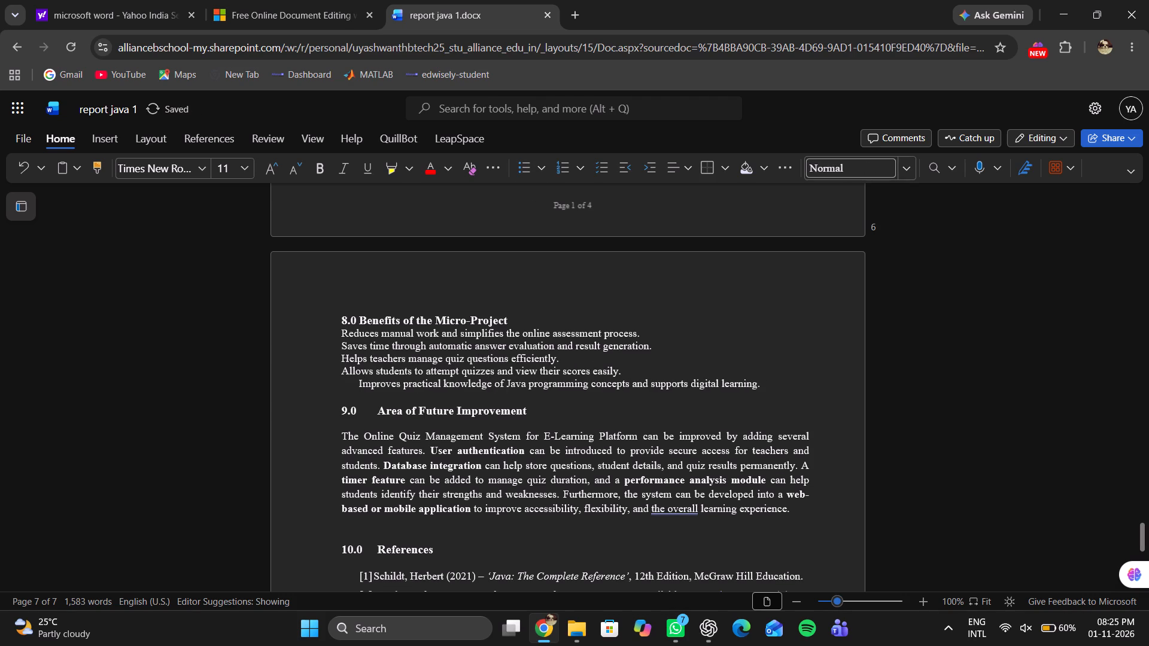
Clear the fifth benefit's remaining indent and add a blank line between the "8.0 Benefits of the Micro-Project" heading and its first point.
key("BackSpace")
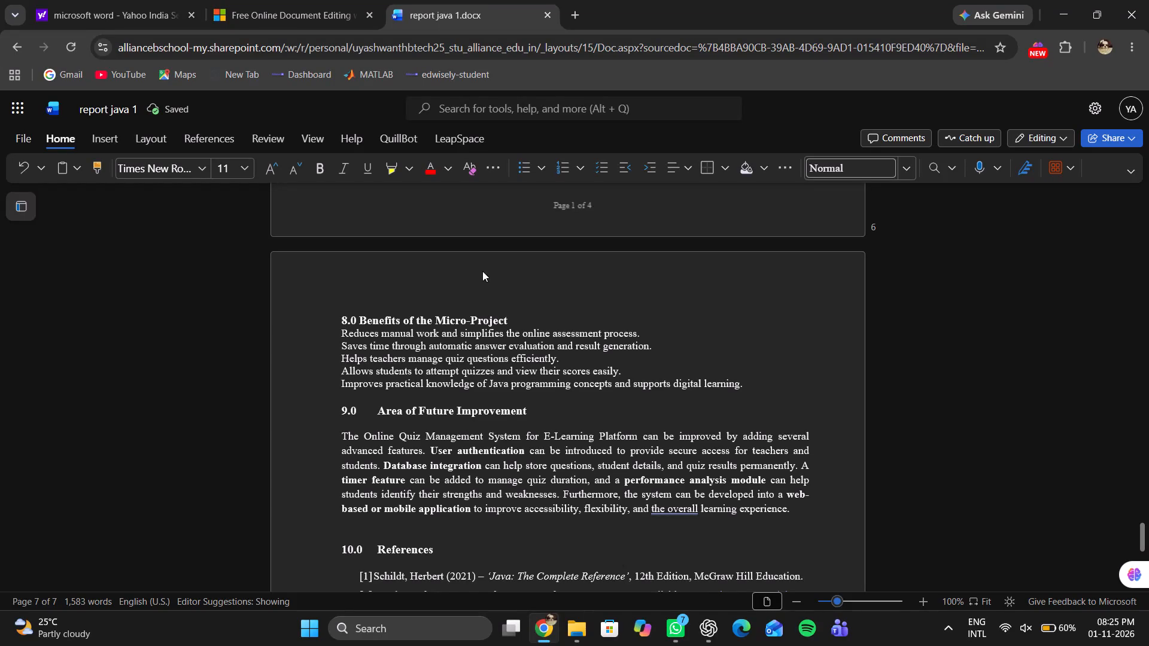
left_click(336, 334)
key("Return")
Set the line spacing of the five points under "8.0 Benefits of the Micro-Project" to 1.15.
left_click_drag(338, 350, 686, 406)
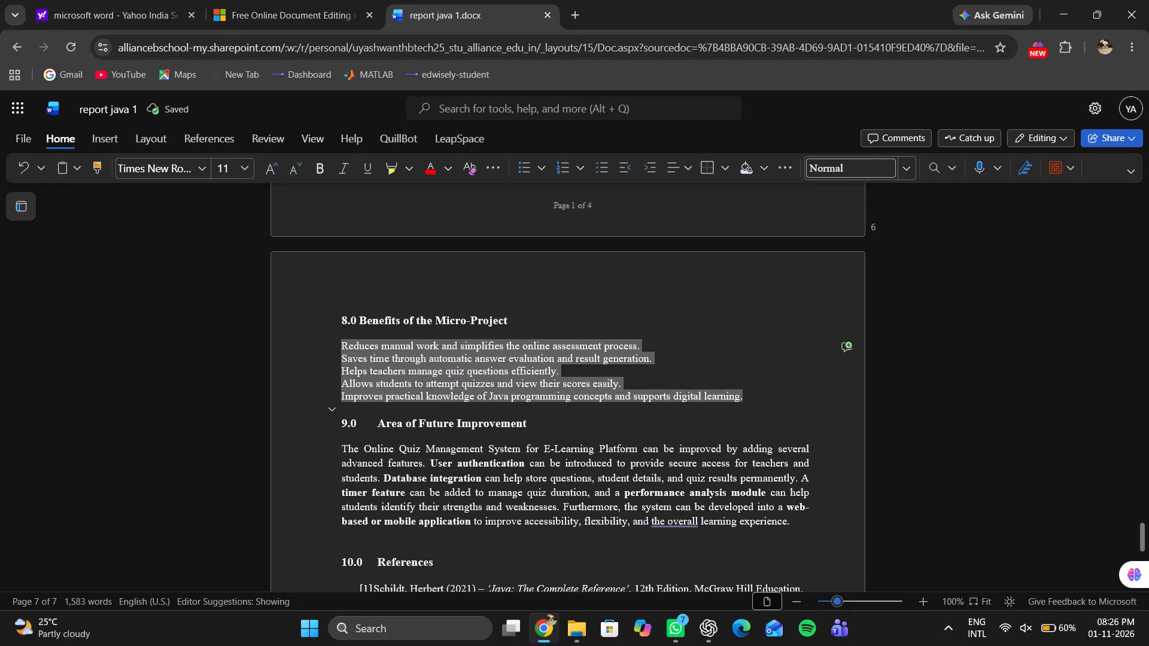
left_click_drag(686, 406, 755, 406)
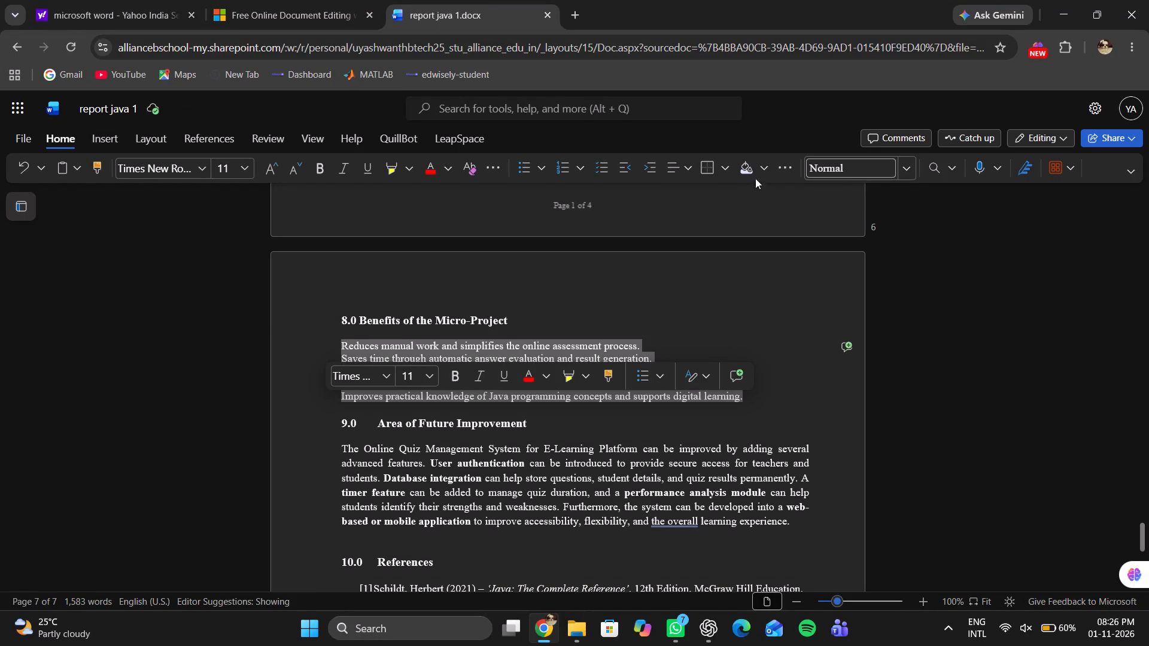
left_click(785, 168)
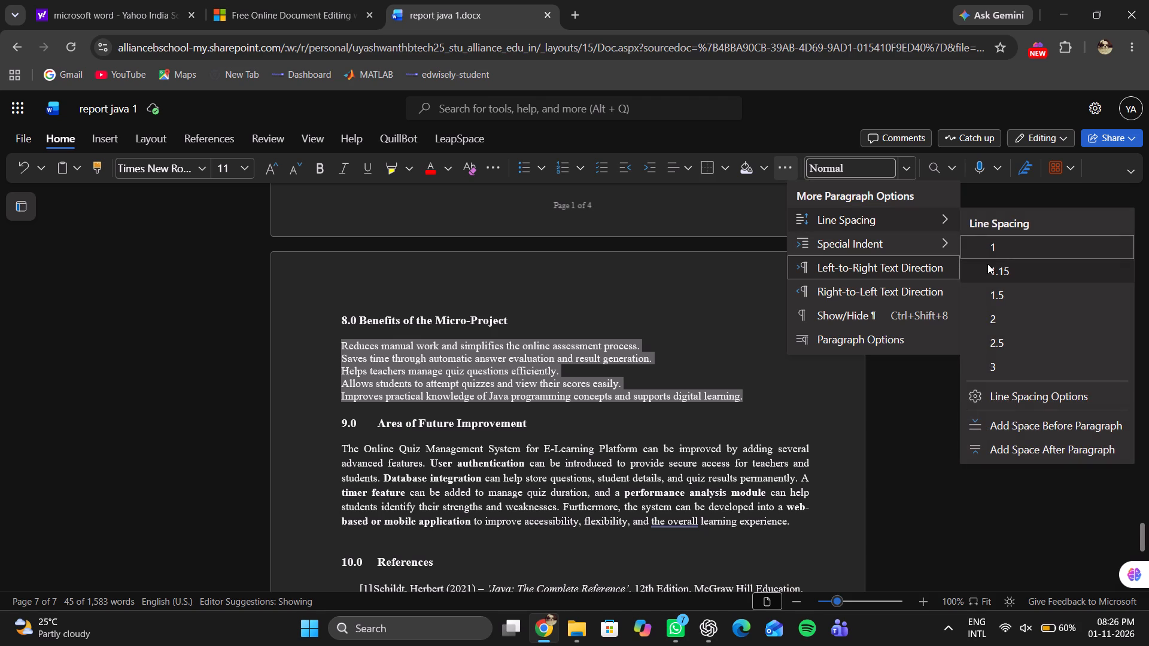
left_click(987, 264)
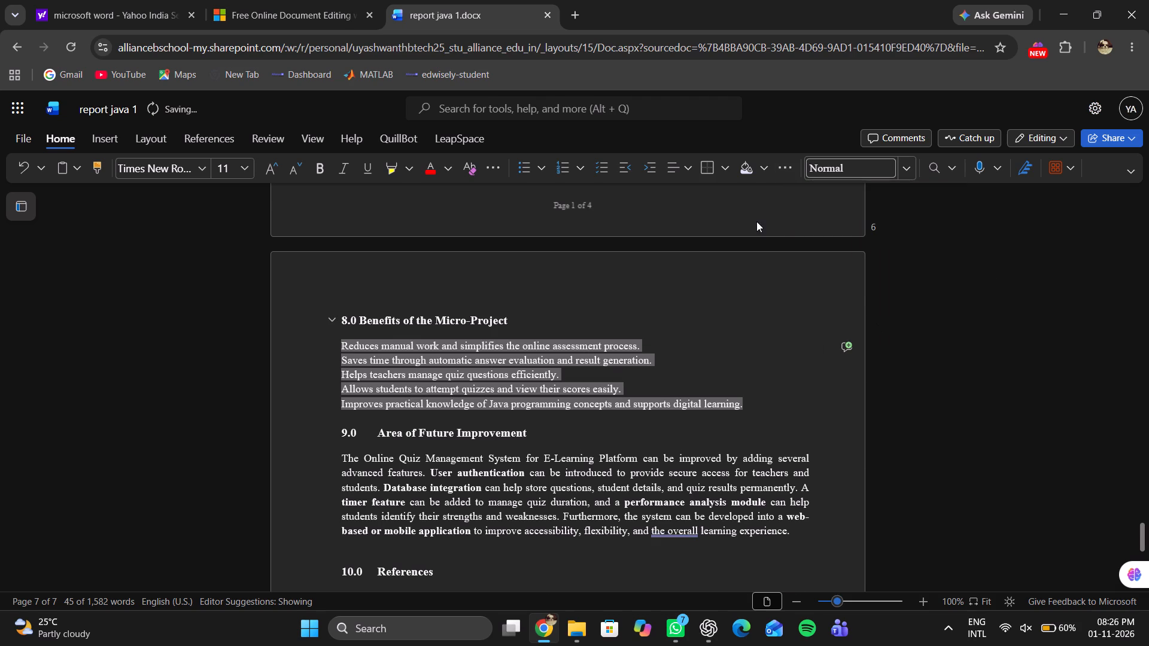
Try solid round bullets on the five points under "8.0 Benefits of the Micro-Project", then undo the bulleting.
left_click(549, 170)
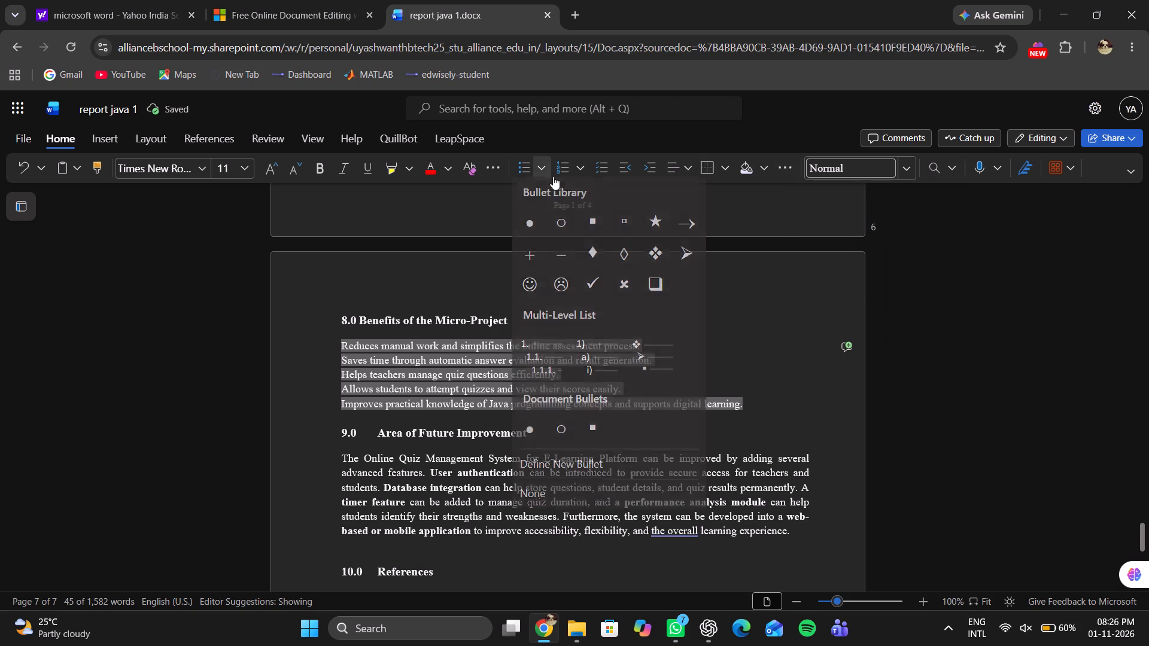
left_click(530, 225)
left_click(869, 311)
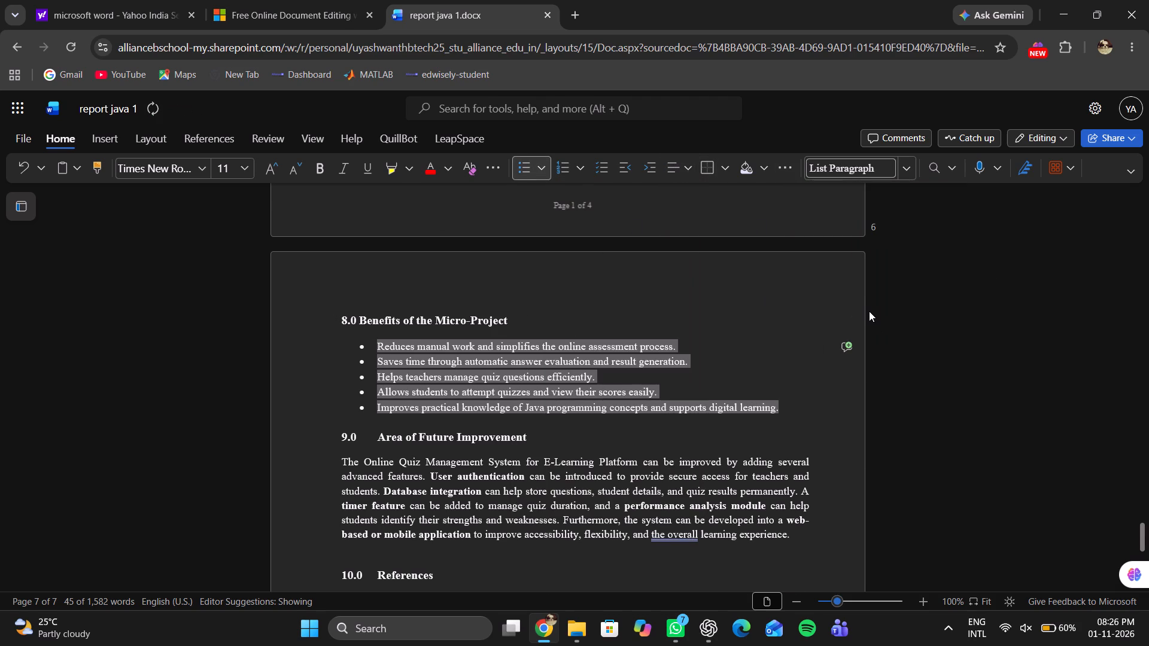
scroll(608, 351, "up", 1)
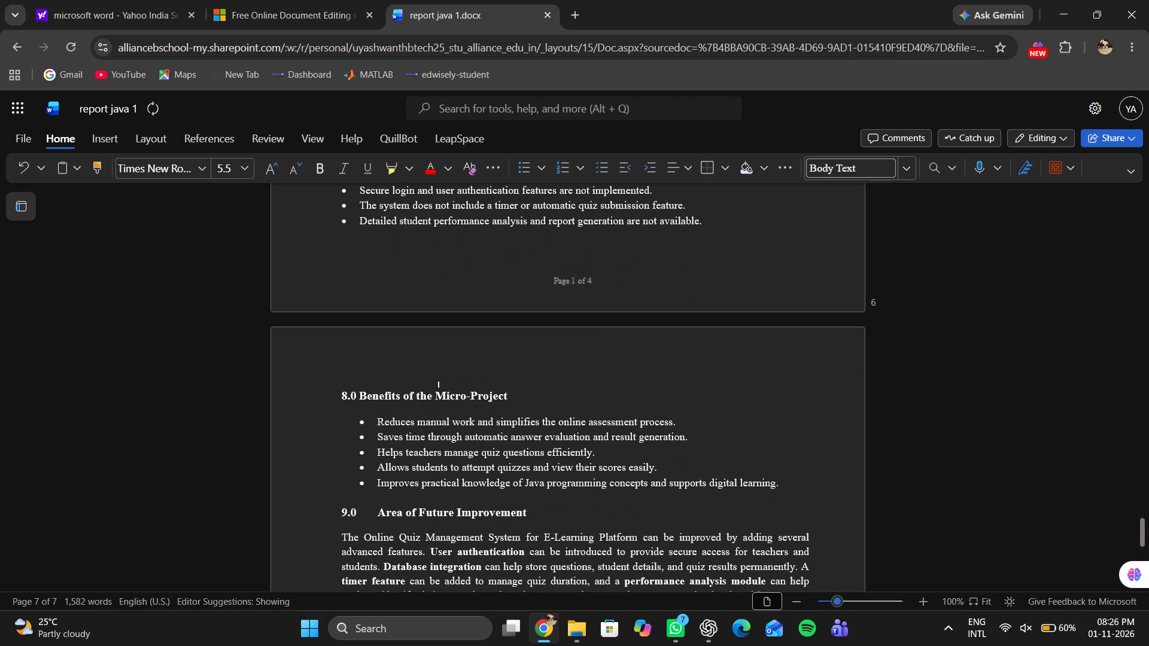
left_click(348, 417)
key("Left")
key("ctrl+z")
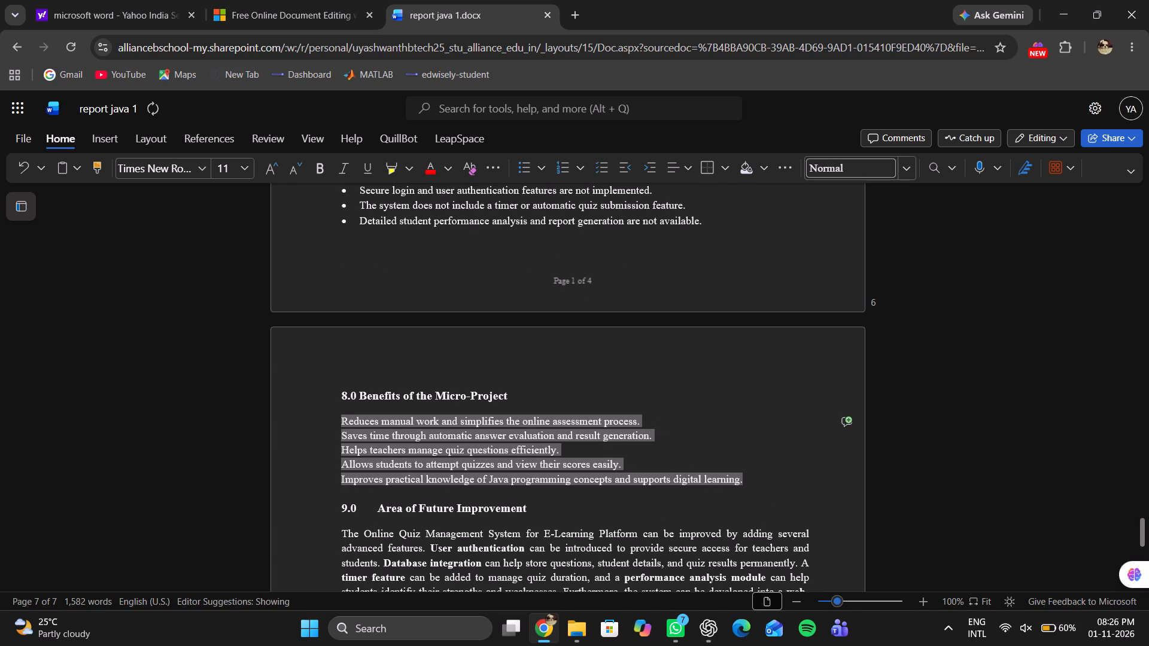
Format the five points under "8.0 Benefits of the Micro-Project" as a list with solid round bullets.
left_click(960, 351)
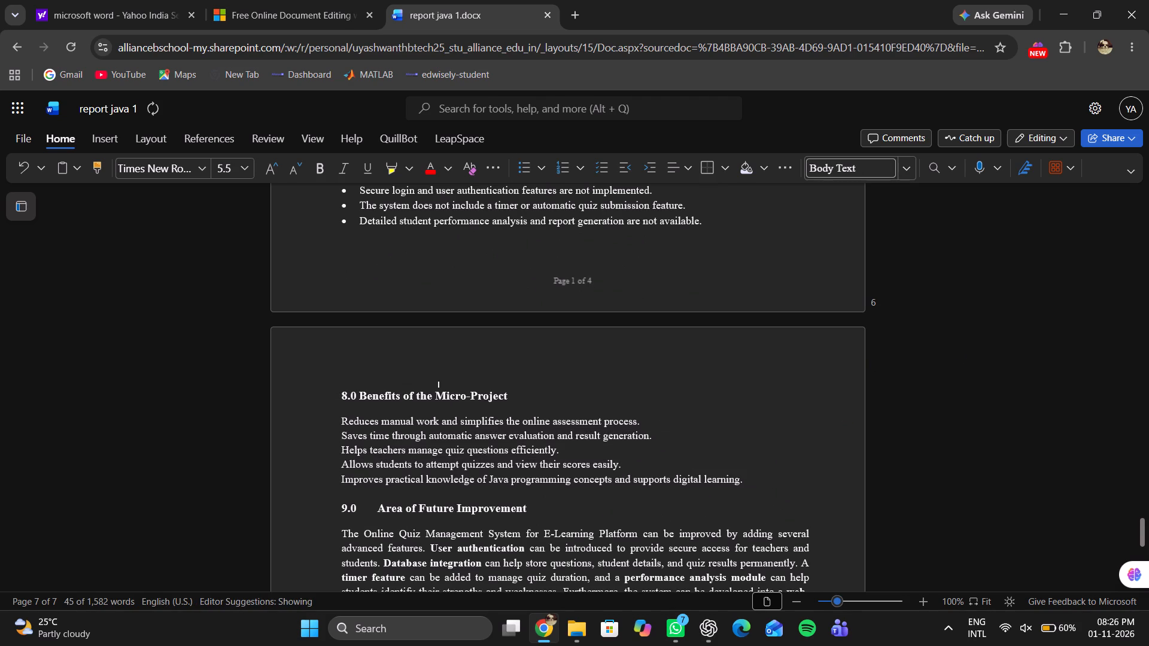
left_click_drag(332, 425, 656, 476)
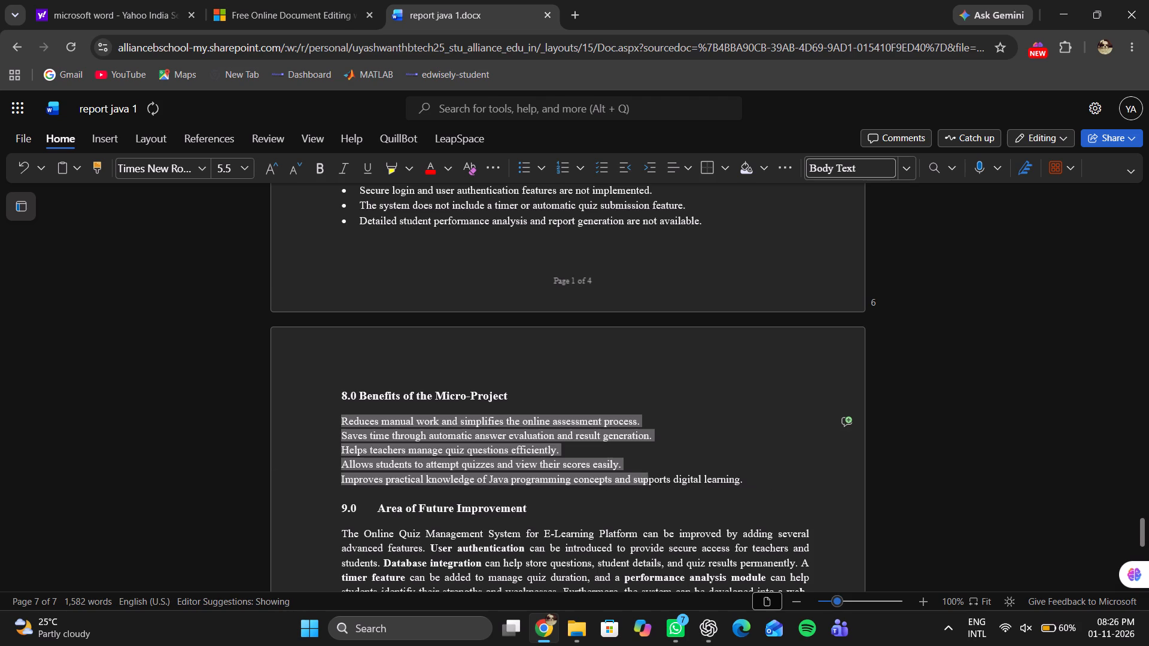
left_click_drag(656, 476, 719, 487)
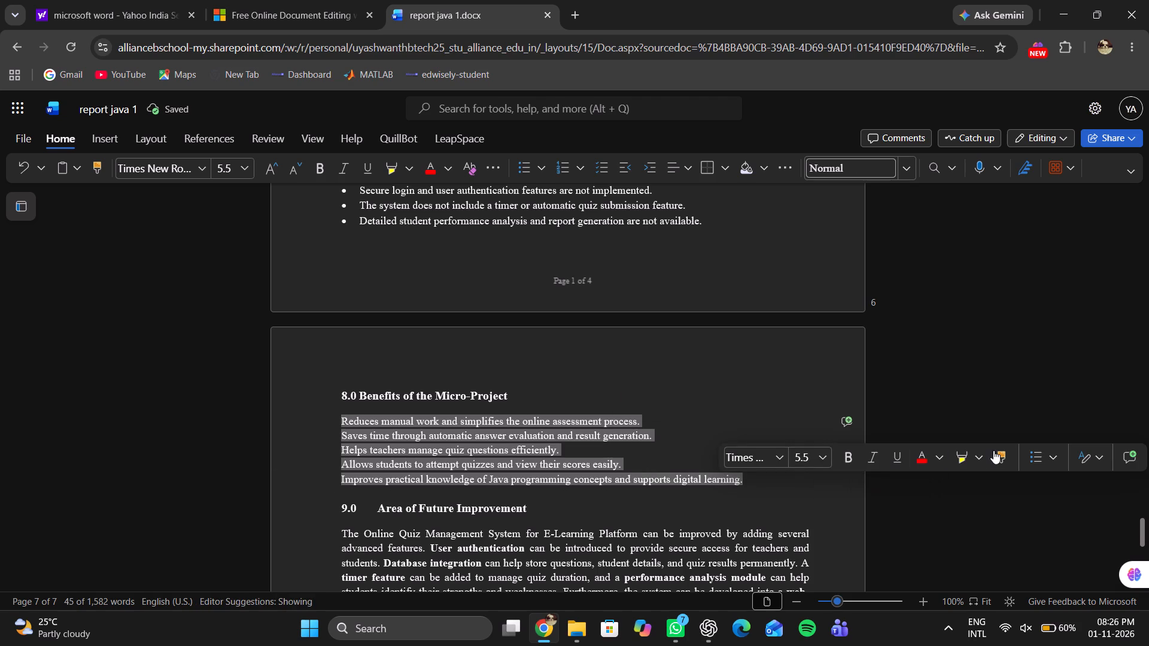
left_click(1041, 459)
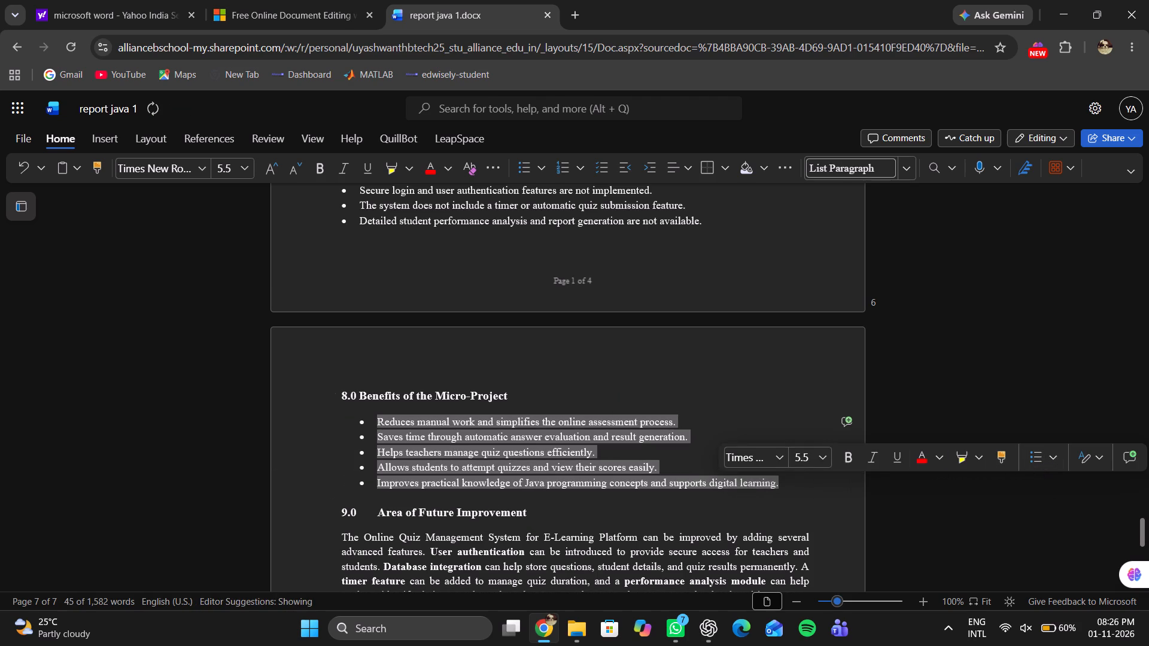
left_click(937, 316)
Review the report's layout from the benefits back to "7.0 Outputs of the Micro-Project" and down through the references.
scroll(761, 367, "up", 4)
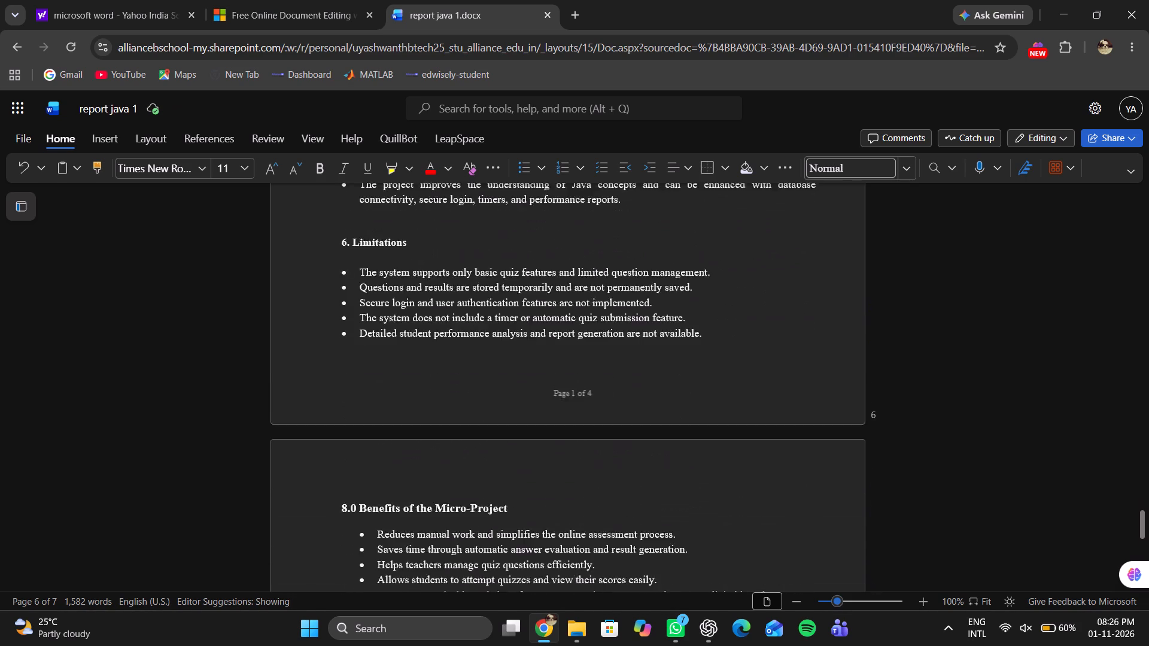
scroll(761, 367, "up", 2)
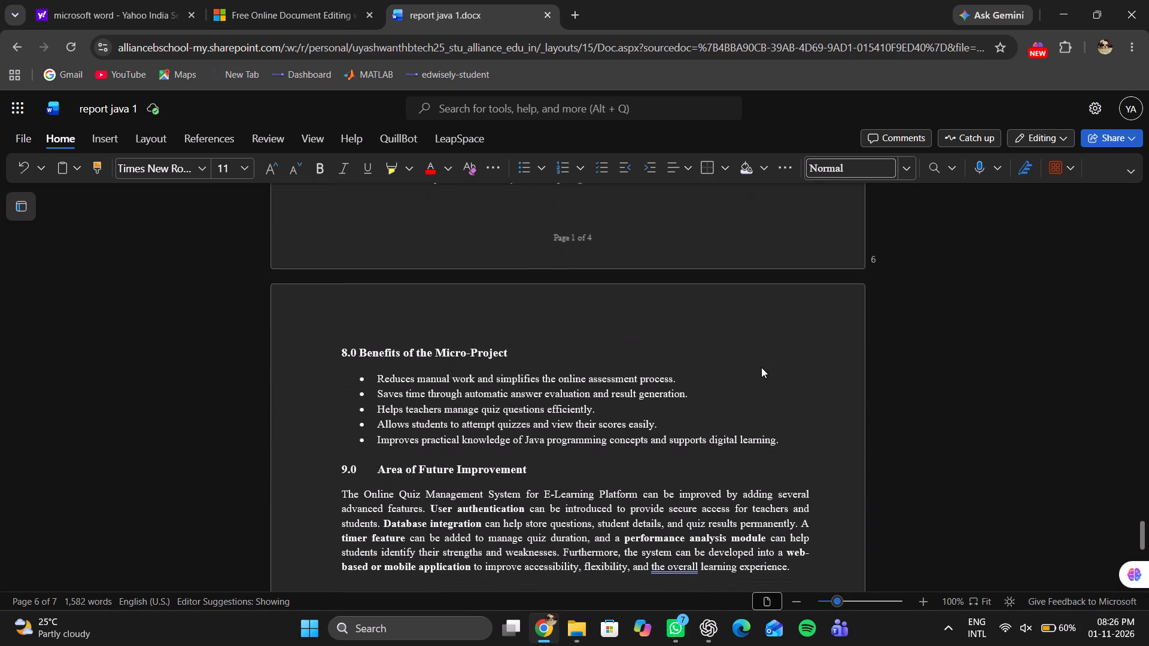
scroll(761, 367, "up", 1)
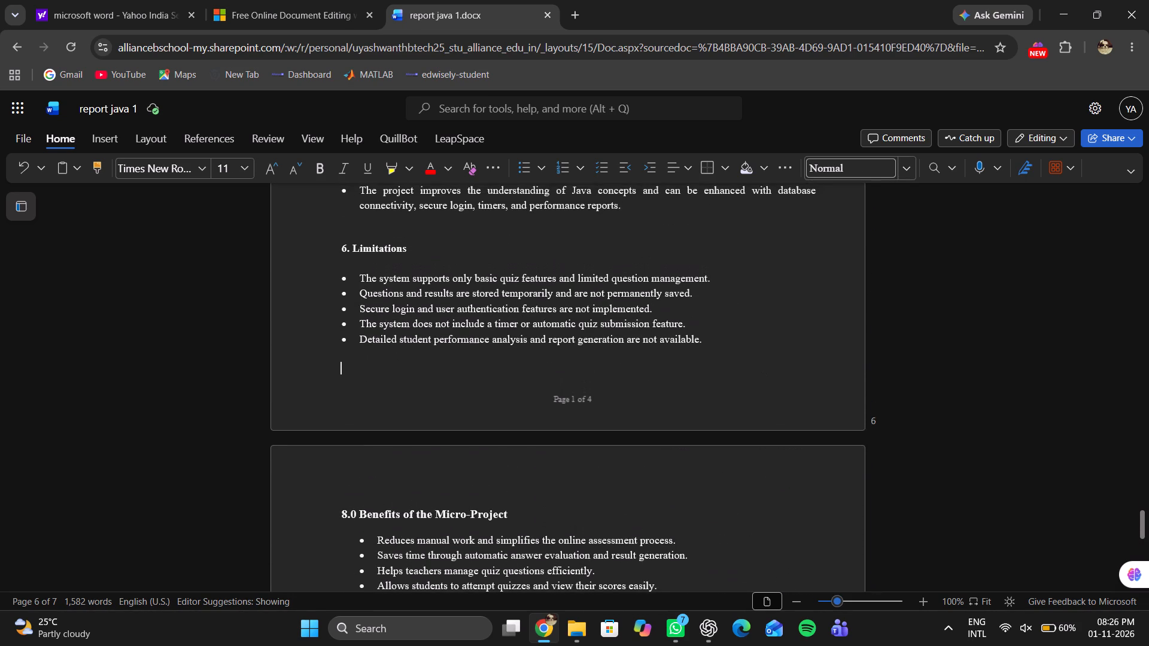
scroll(761, 367, "up", 4)
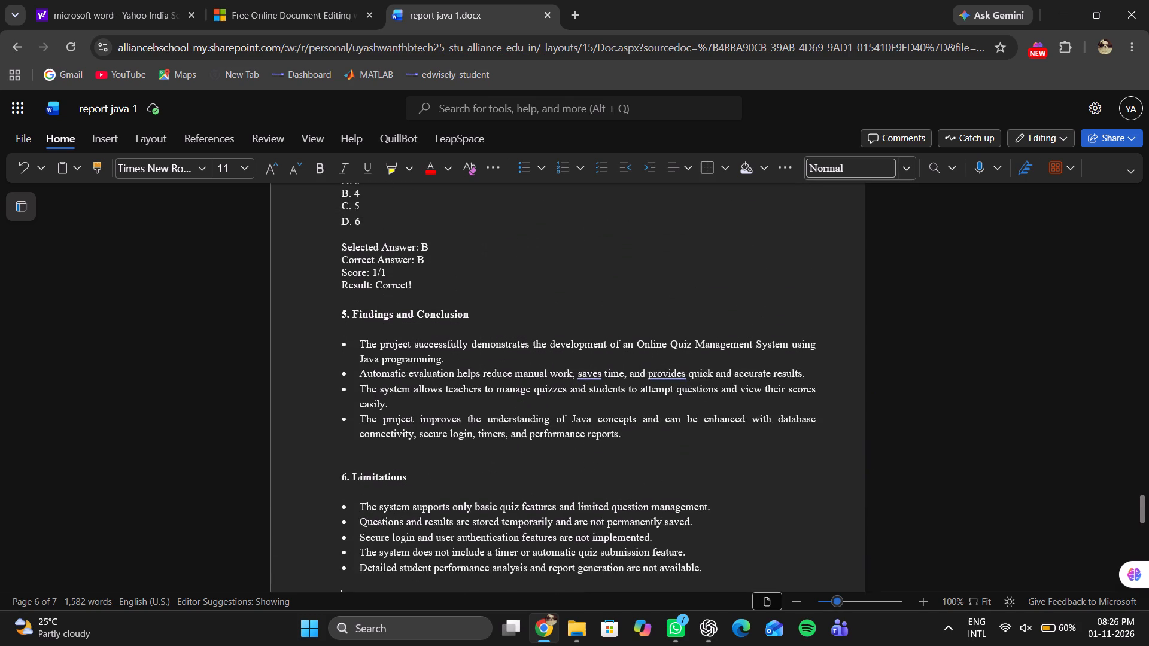
scroll(761, 367, "up", 12)
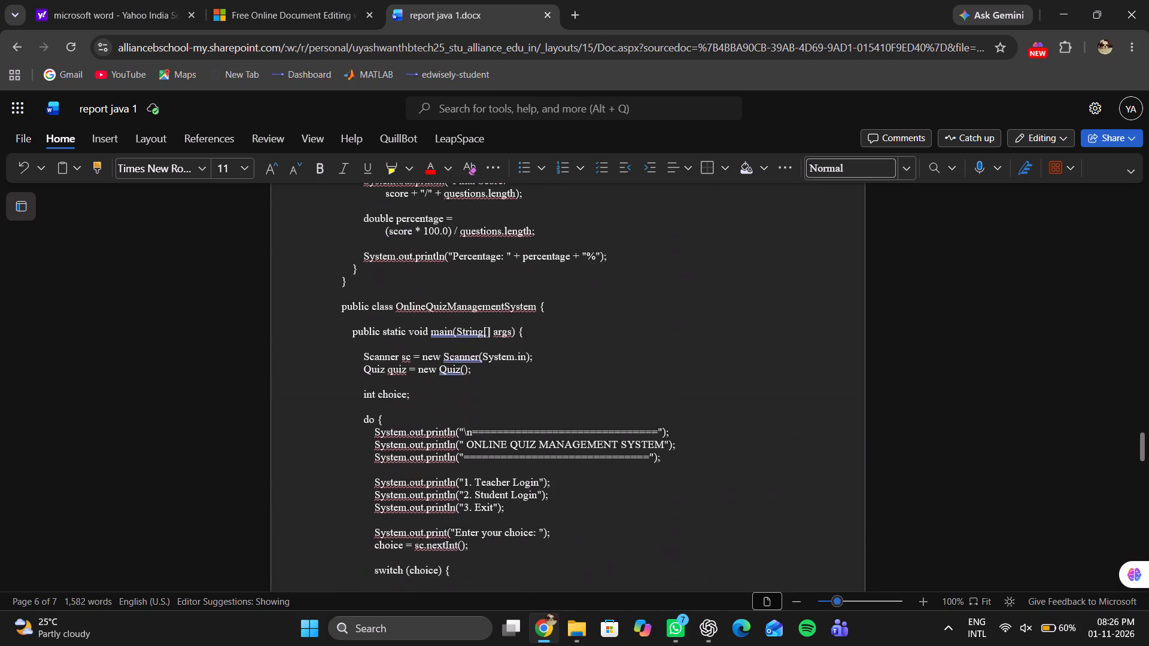
scroll(761, 367, "up", 10)
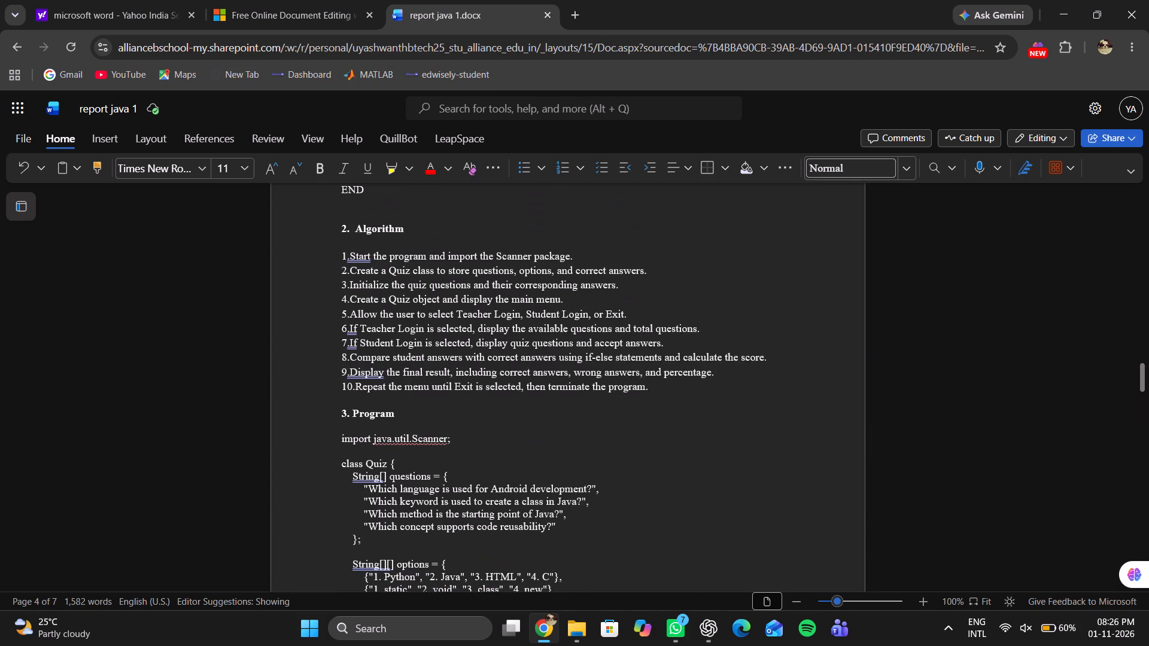
scroll(761, 367, "up", 8)
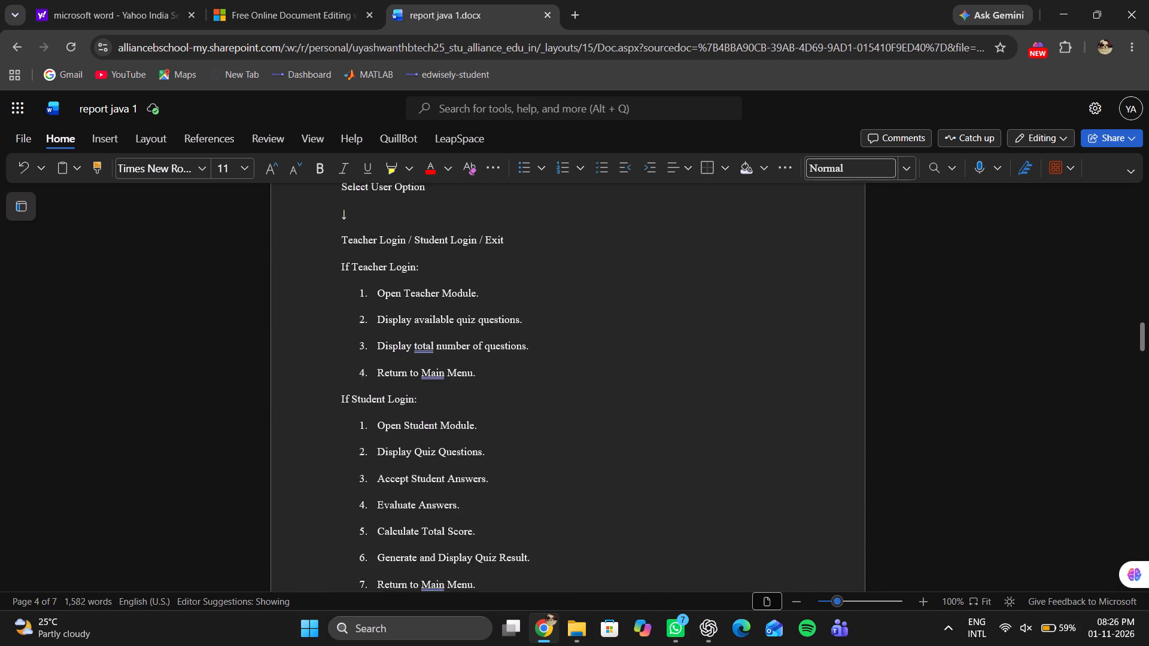
scroll(761, 367, "up", 6)
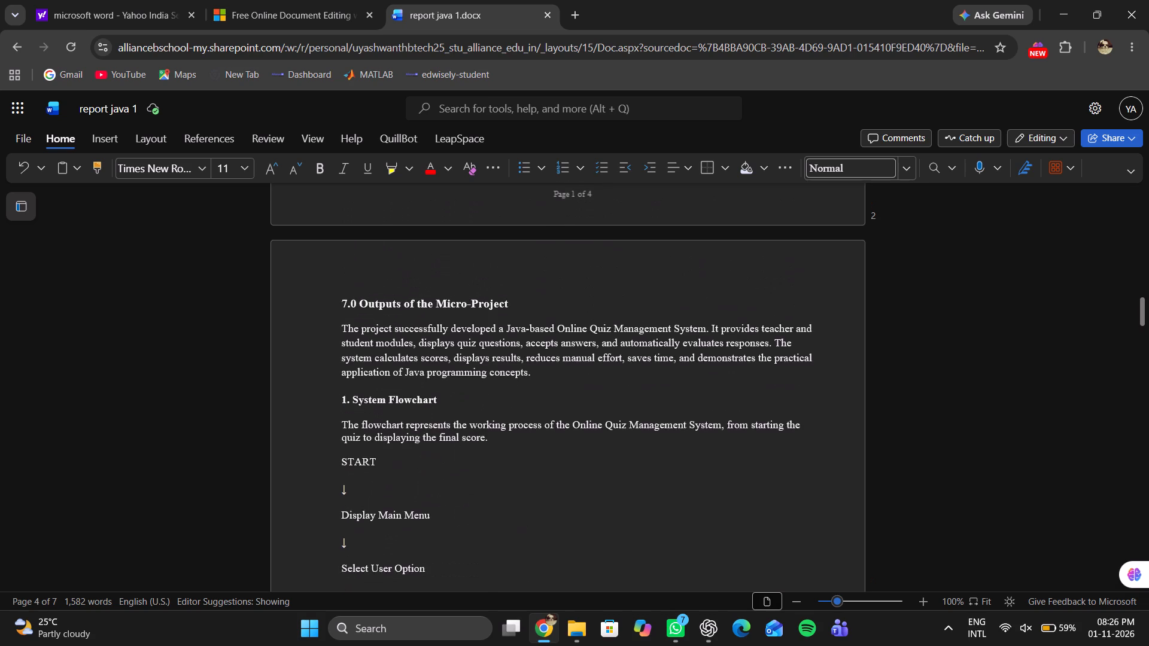
scroll(761, 367, "up", 1)
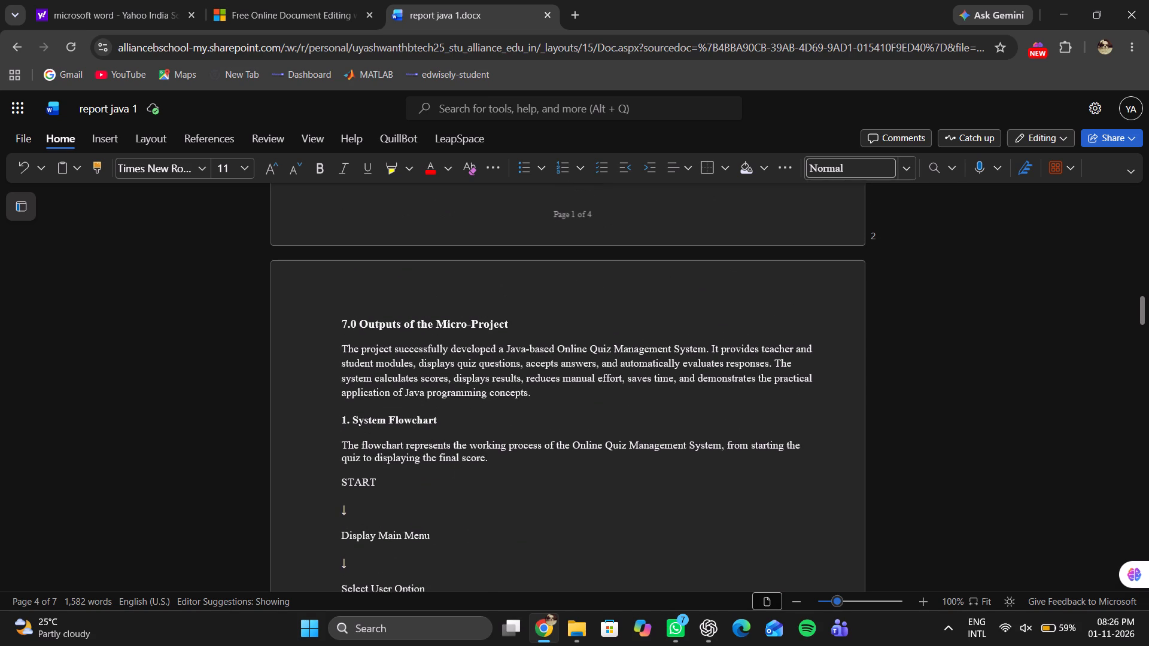
scroll(683, 480, "down", 7)
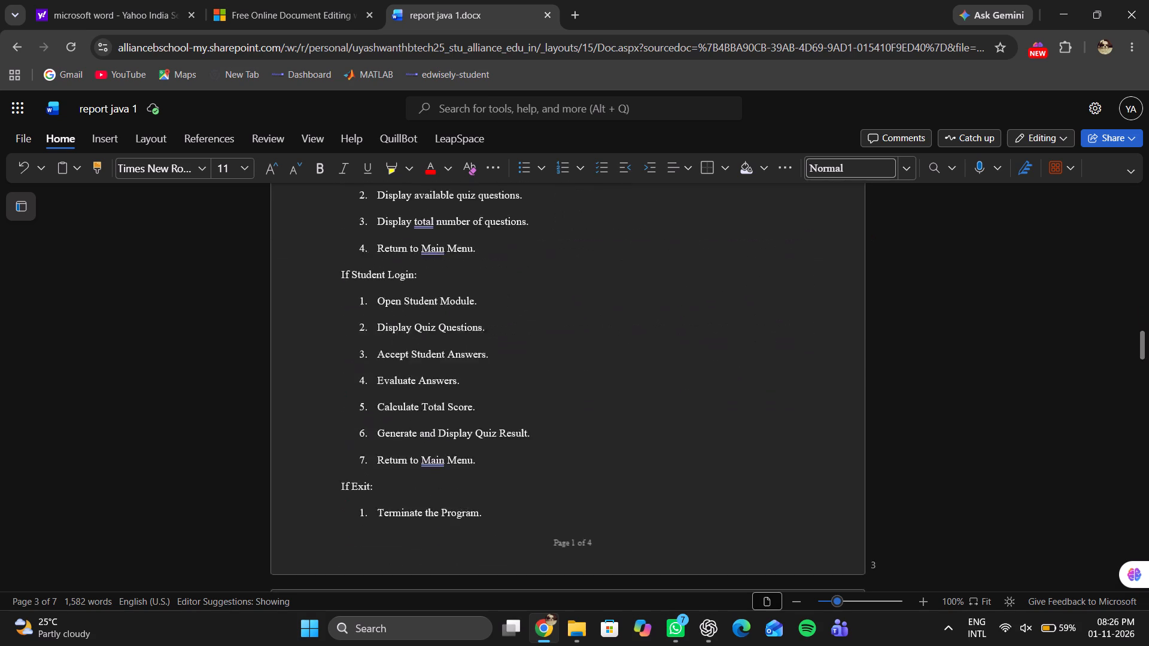
scroll(683, 480, "down", 13)
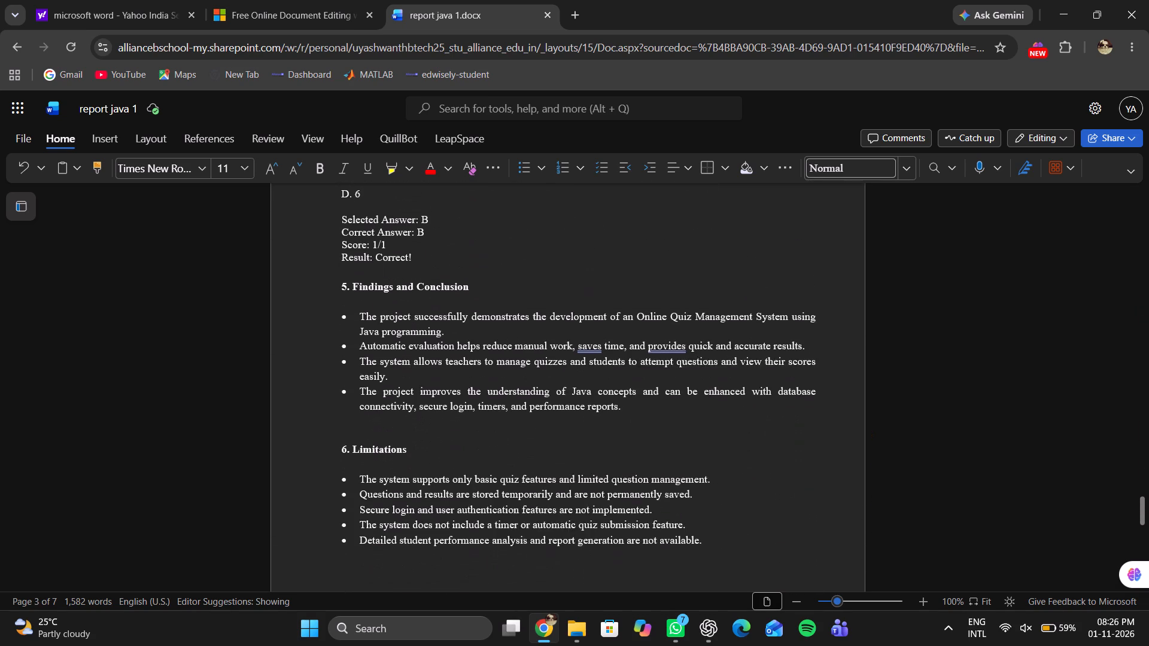
scroll(683, 480, "down", 5)
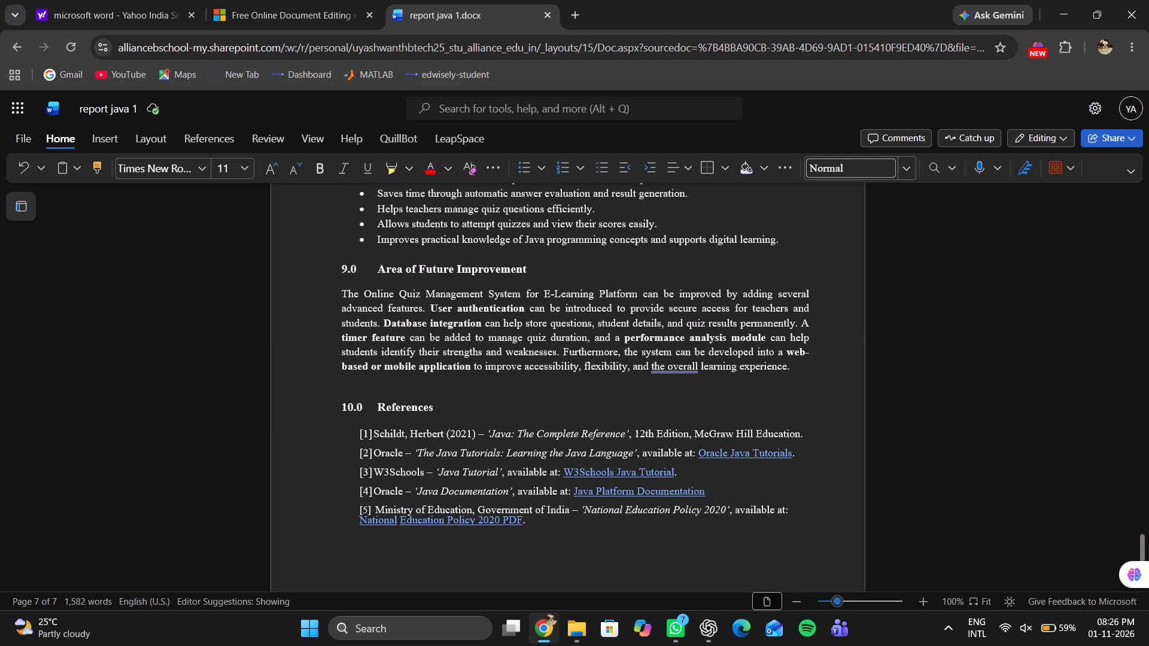
scroll(683, 480, "up", 3)
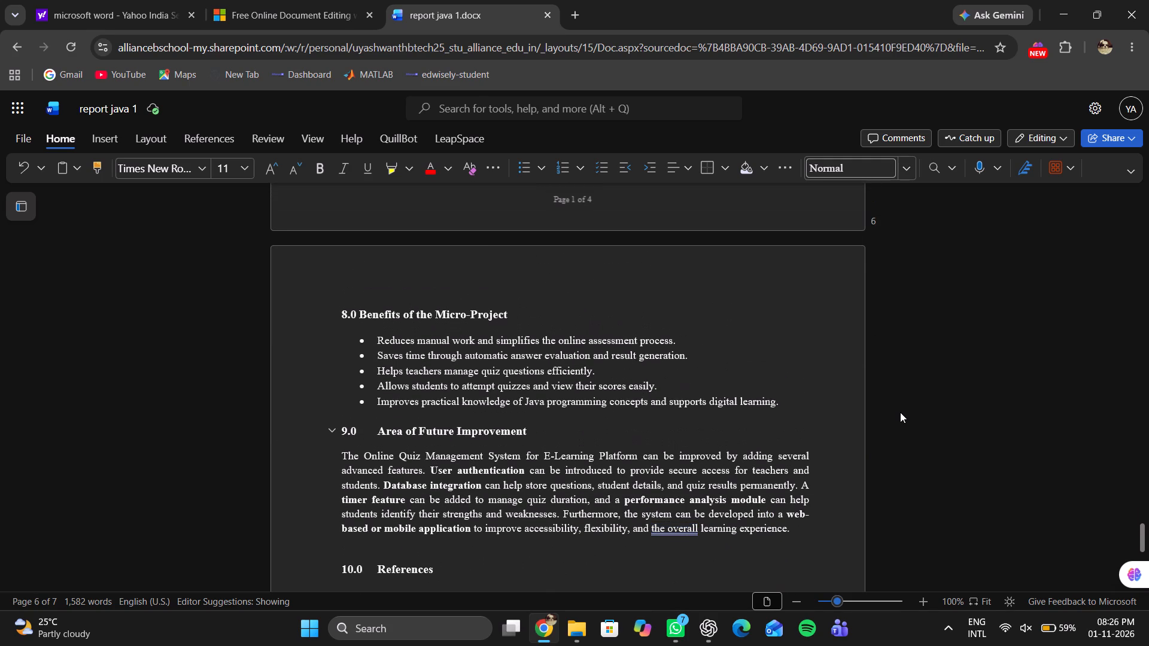
Remove all bold from the paragraph under "9.0 Area of Future Improvement" and set its line spacing to 1.15.
scroll(900, 412, "down", 1)
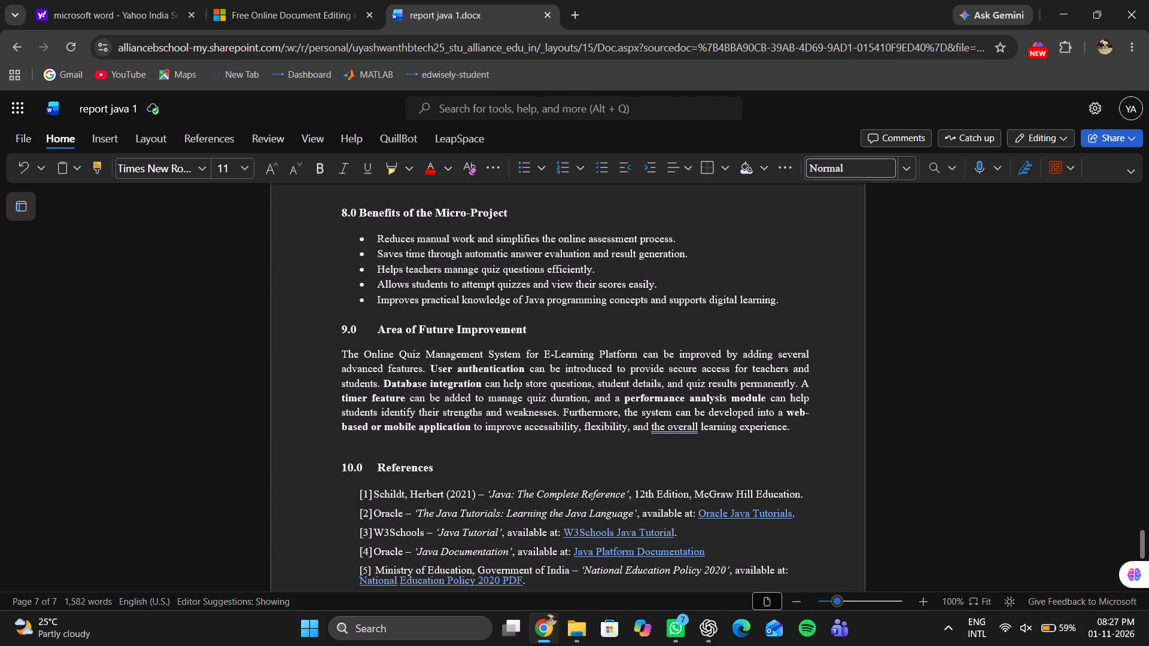
left_click_drag(336, 353, 822, 435)
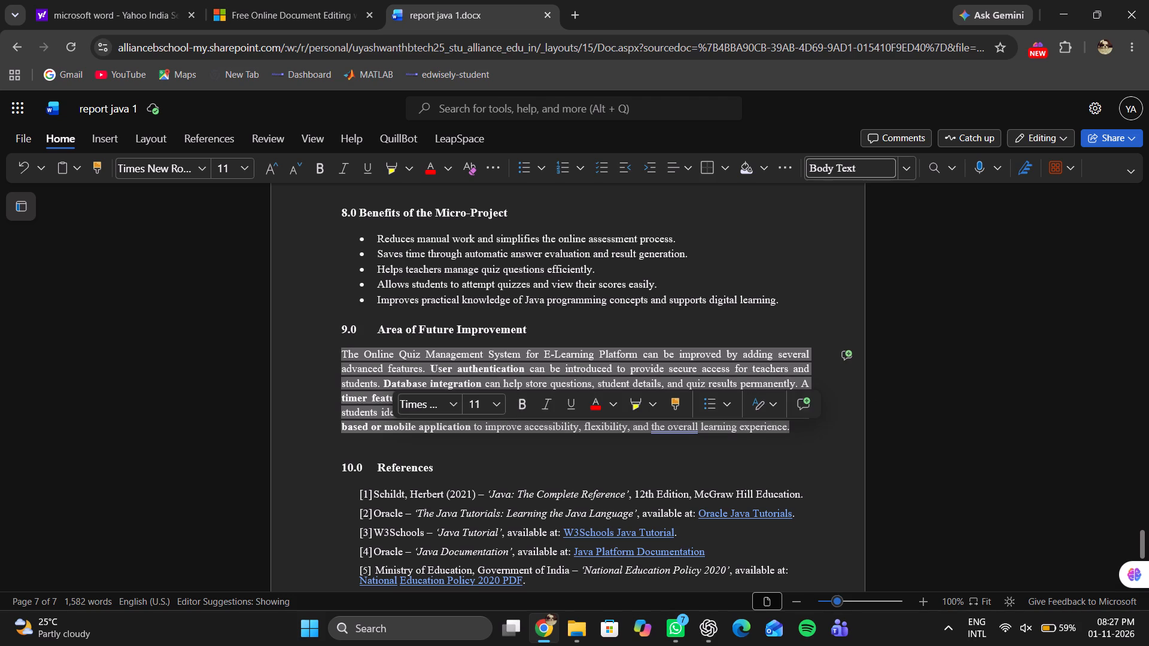
left_click(522, 397)
left_click(522, 397)
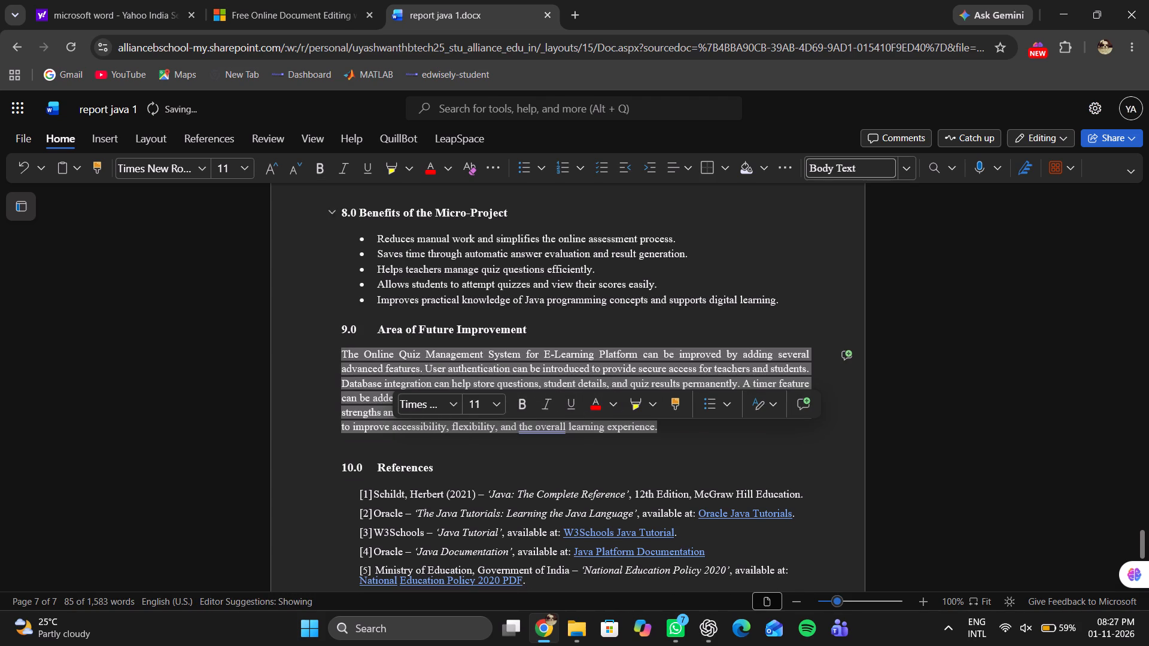
left_click(788, 171)
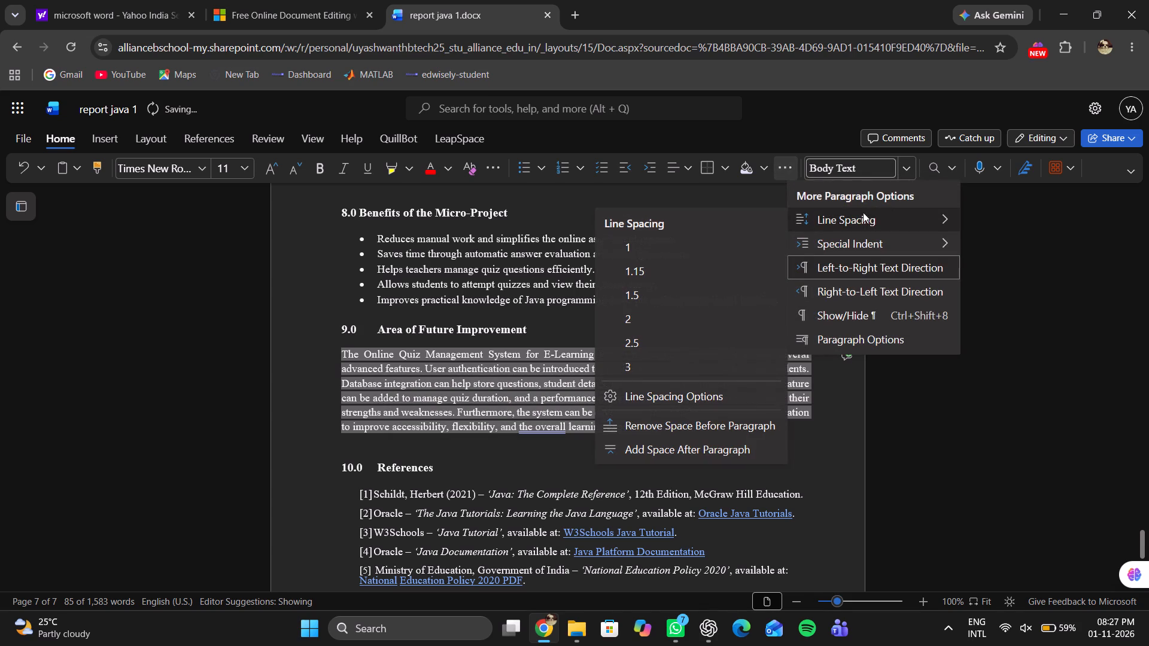
left_click(706, 272)
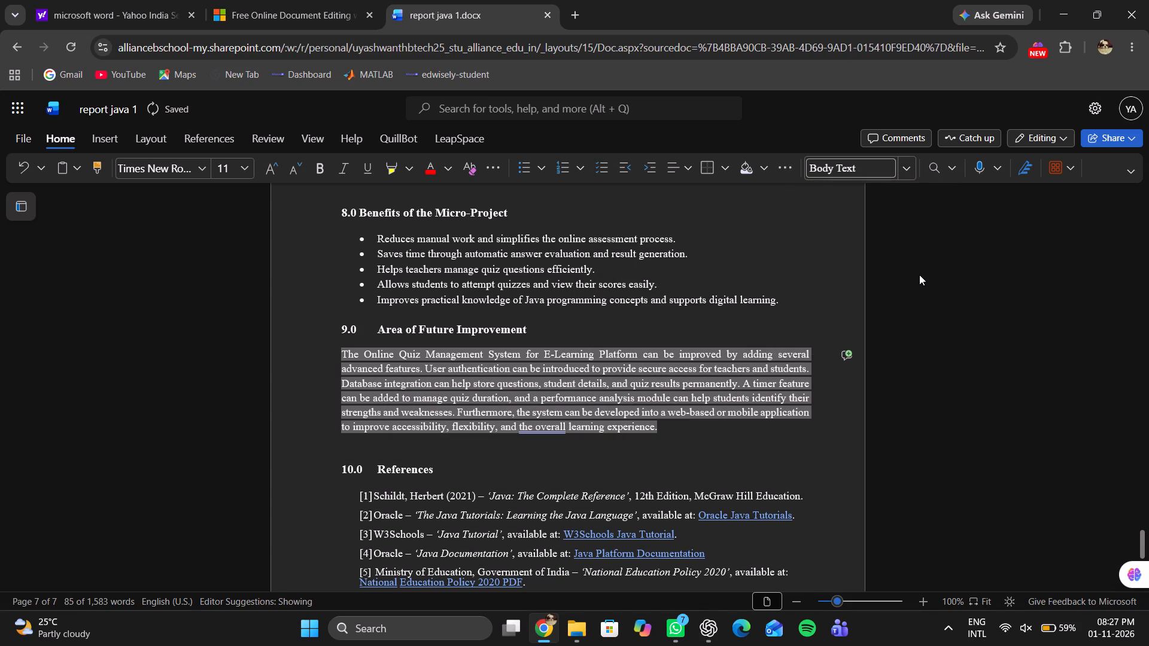
Delete the extra blank line between the future improvement paragraph and the "10.0 References" heading.
left_click(487, 457)
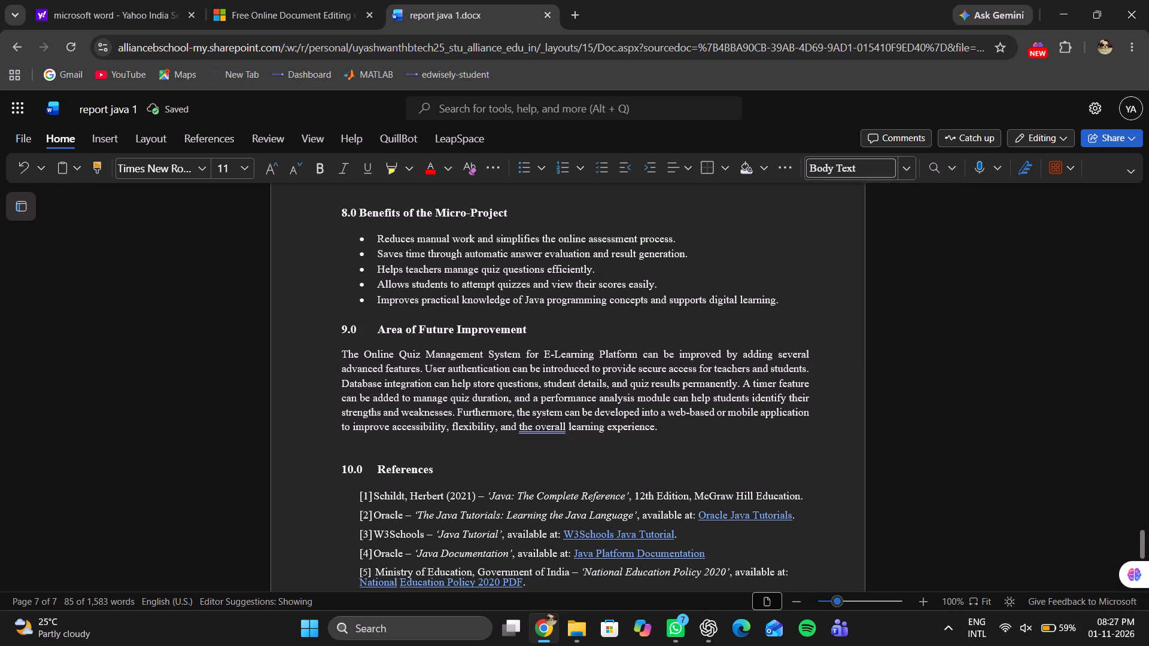
key("BackSpace")
scroll(870, 461, "down", 3)
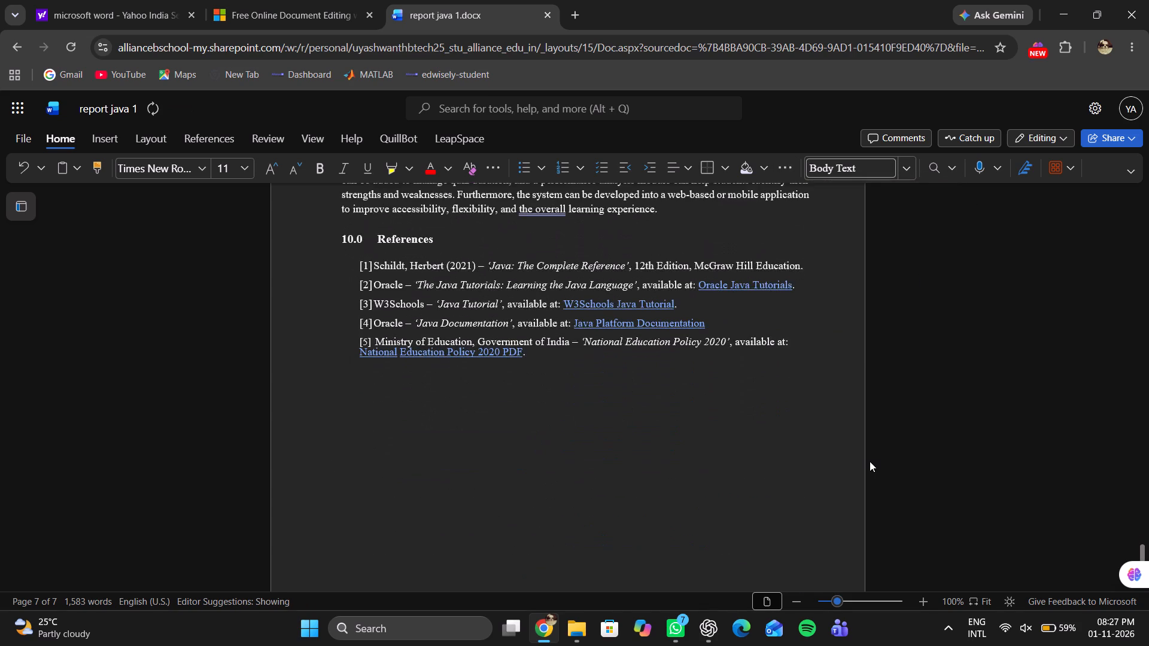
Review the report's layout from the references back up to the "6.0 Methodology Followed" section.
scroll(870, 461, "down", 5)
scroll(870, 461, "up", 8)
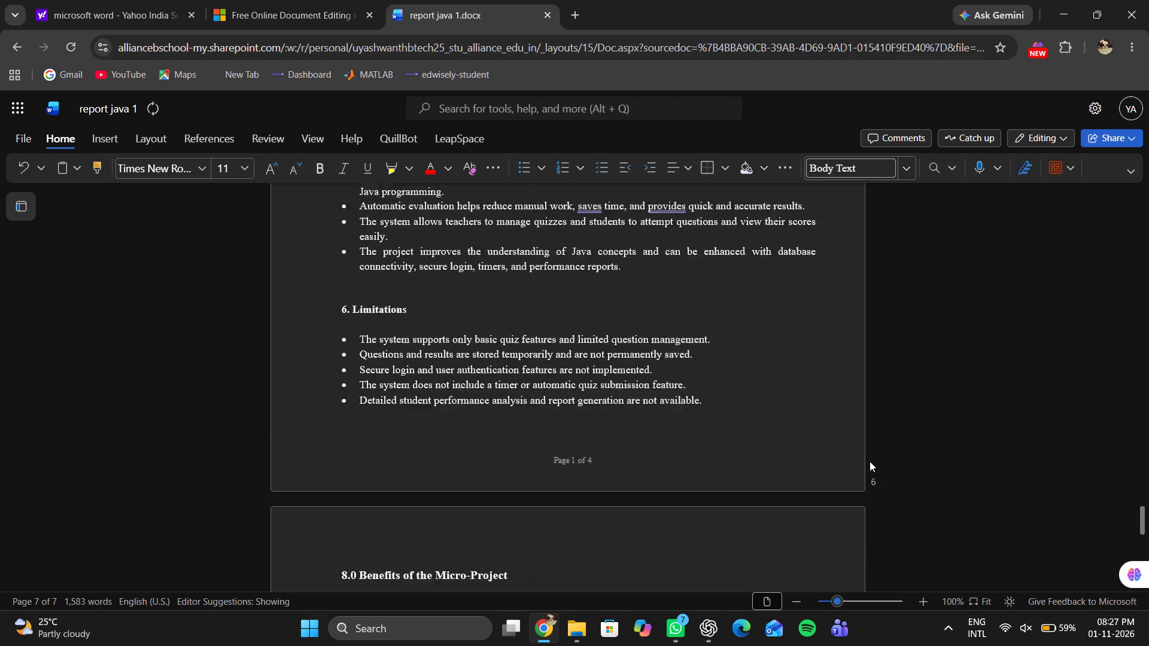
scroll(870, 461, "up", 8)
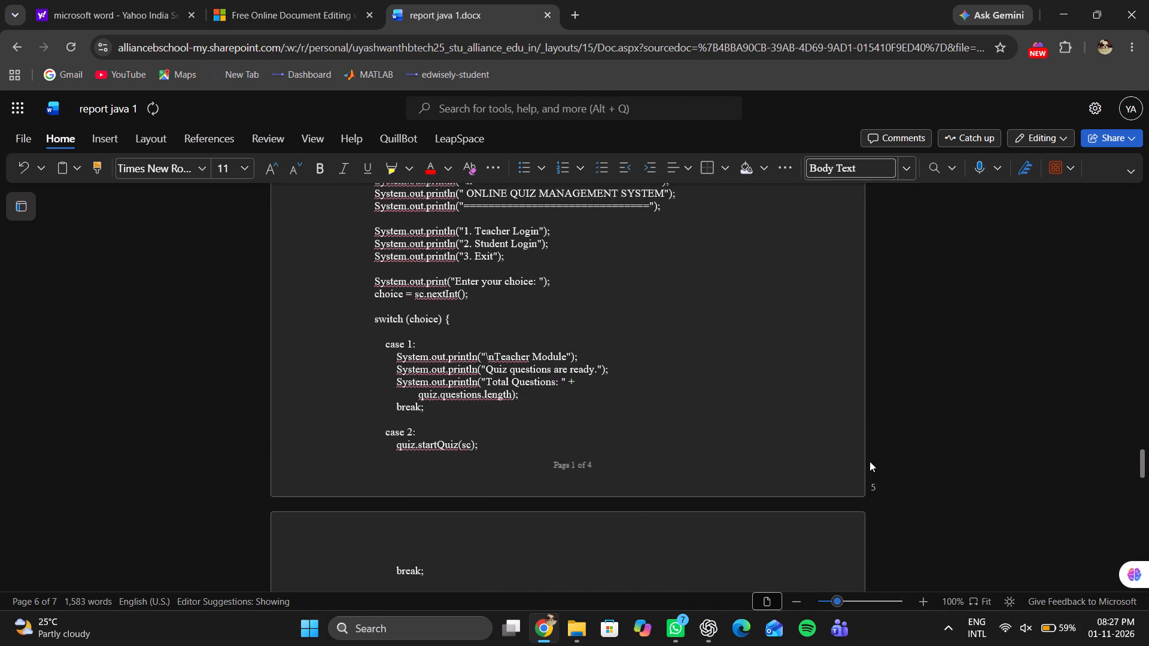
scroll(870, 461, "up", 7)
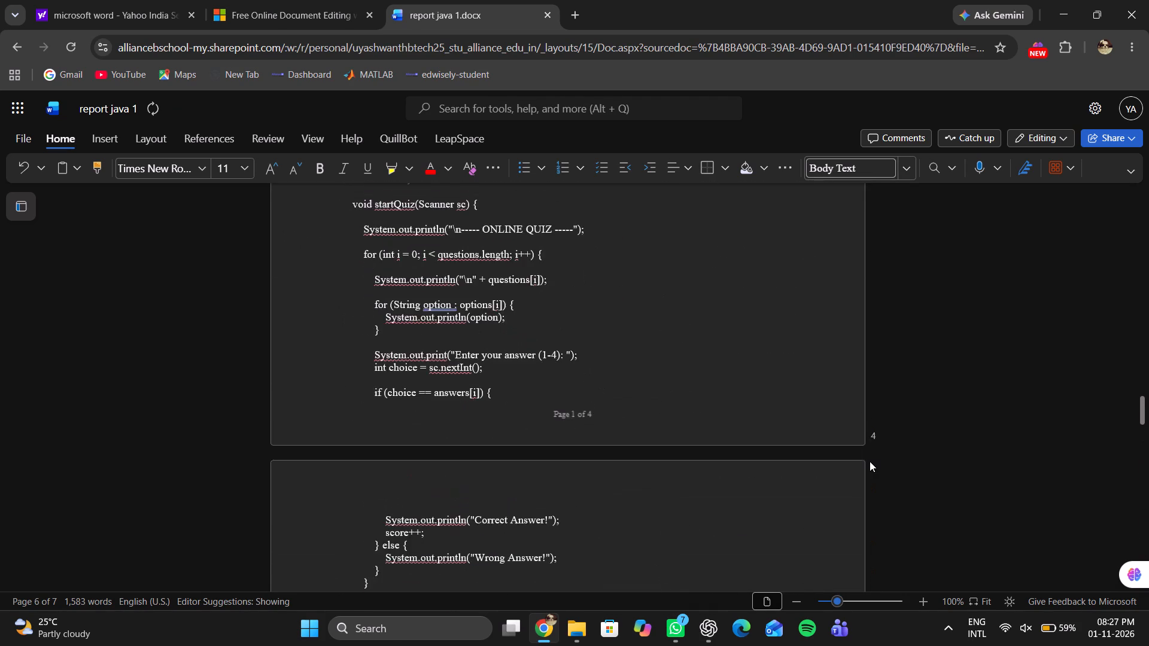
scroll(870, 461, "up", 7)
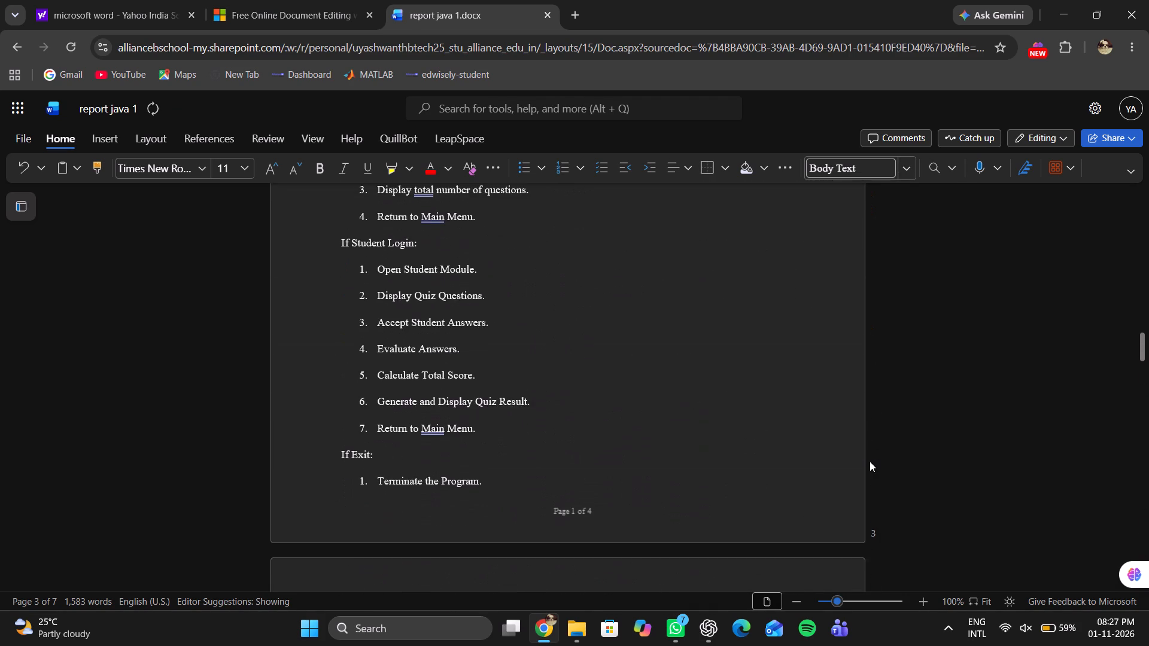
scroll(870, 461, "up", 3)
scroll(1001, 423, "up", 5)
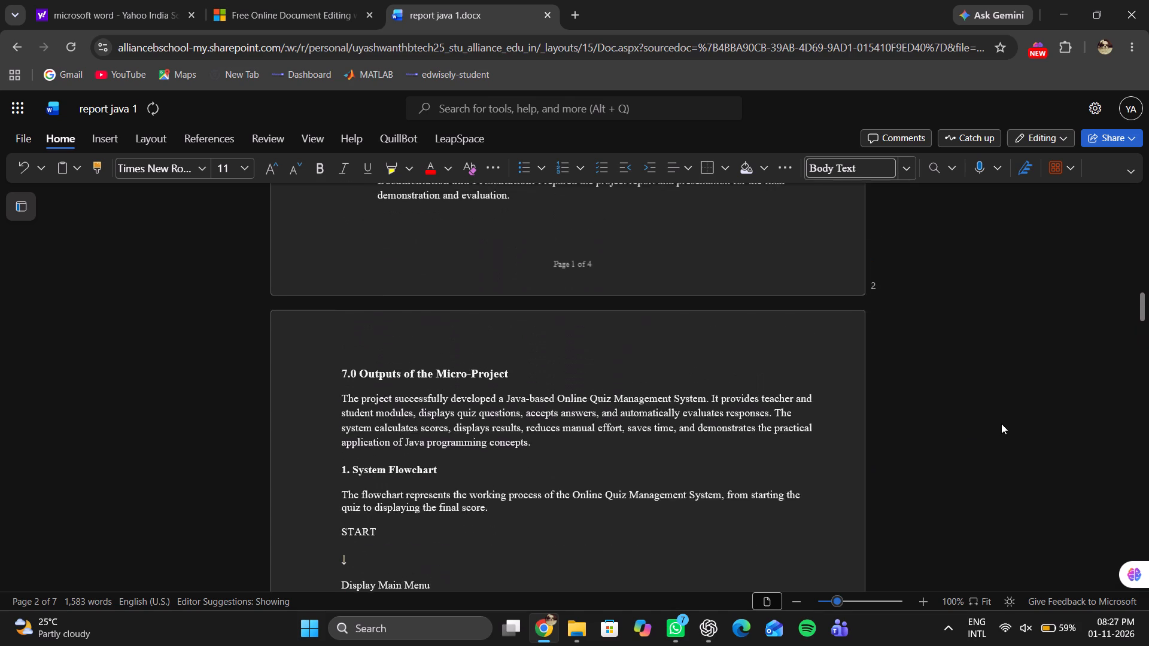
scroll(1001, 423, "up", 2)
scroll(1001, 423, "down", 1)
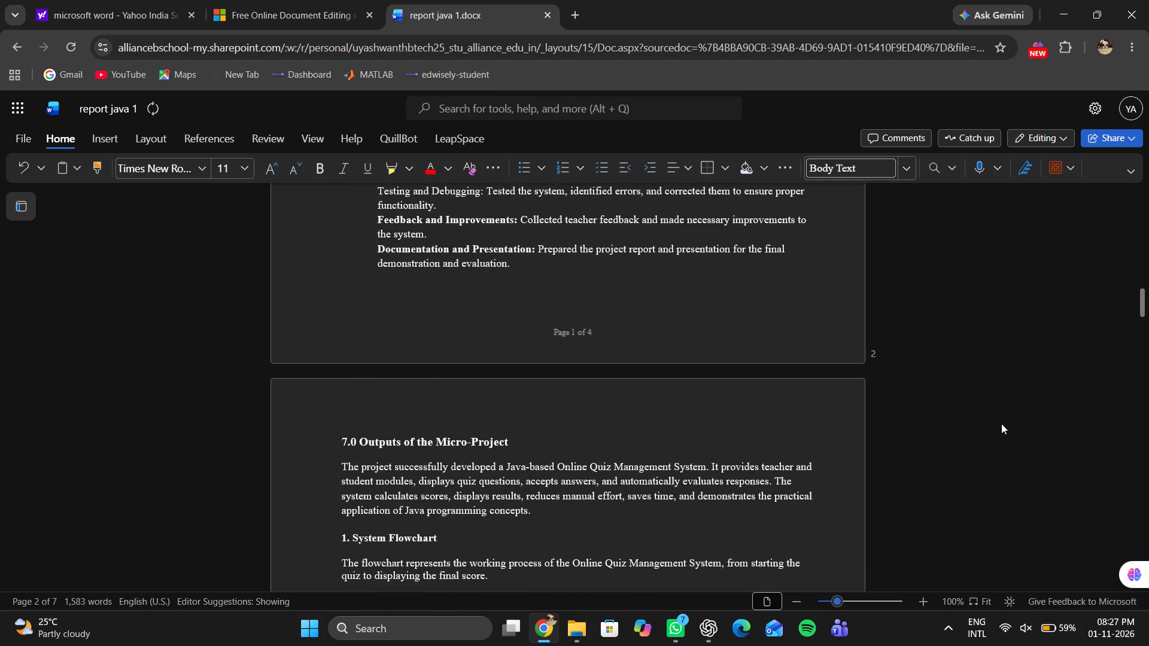
scroll(1001, 423, "up", 4)
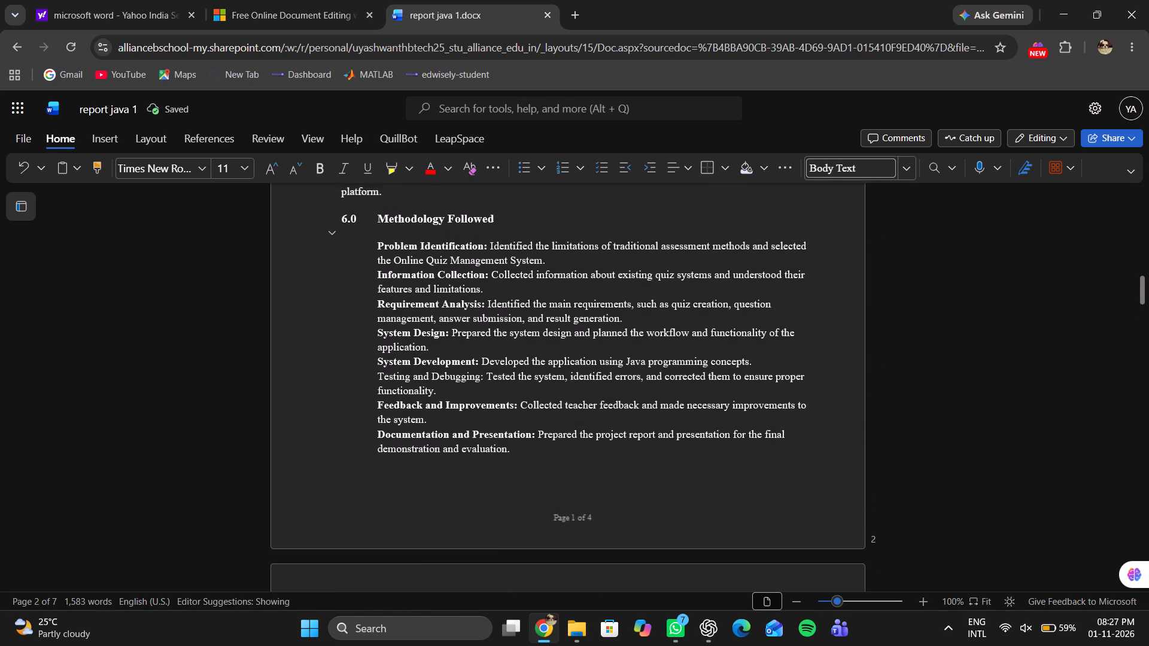
Remove the indent and leading spaces before "Problem Identification:" so the paragraph starts at the left margin below the "6.0 Methodology Followed" heading.
left_click(372, 242)
key("BackSpace")
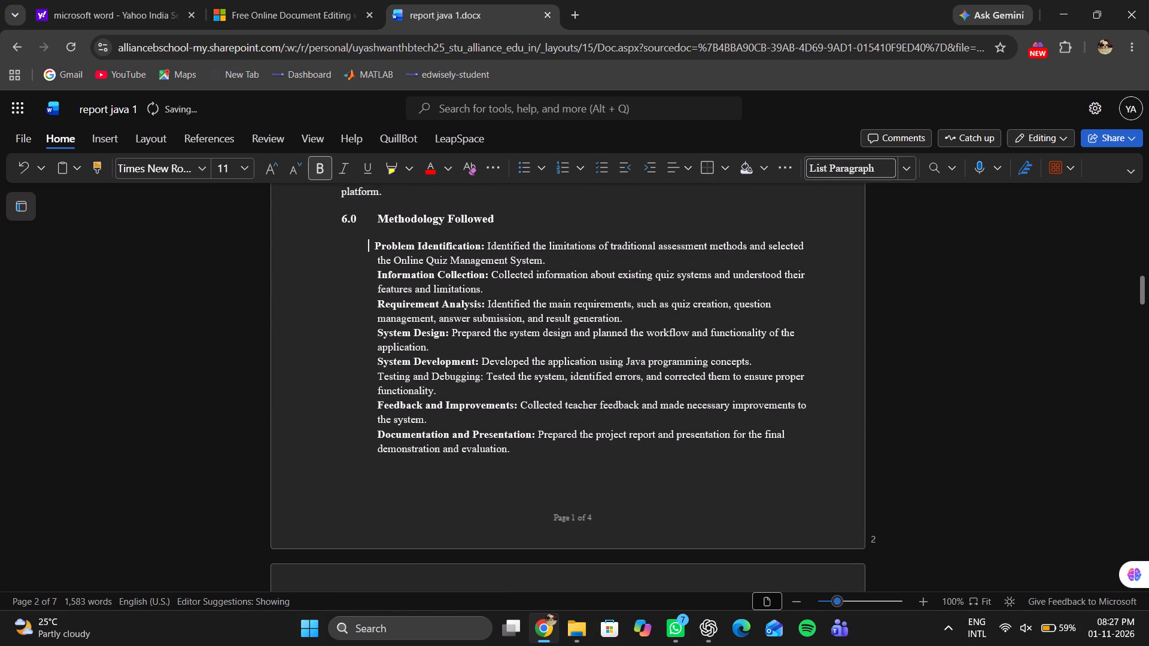
key("BackSpace")
key("BackSpace")
key("BackSpace")
key("BackSpace")
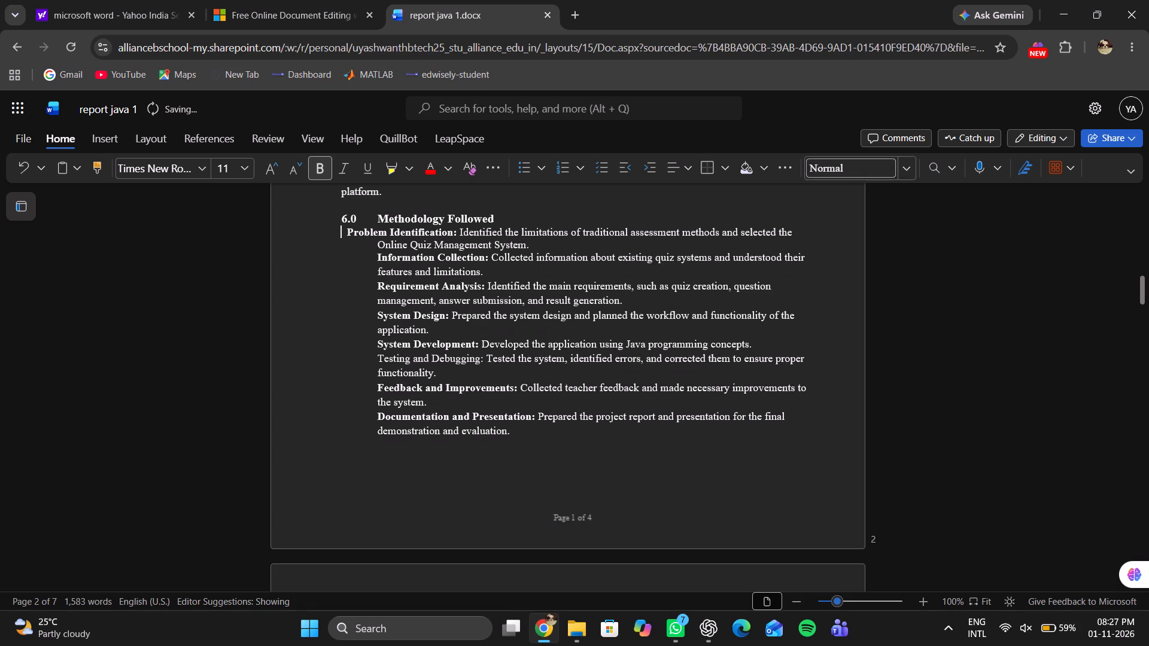
key("Return")
key("Right")
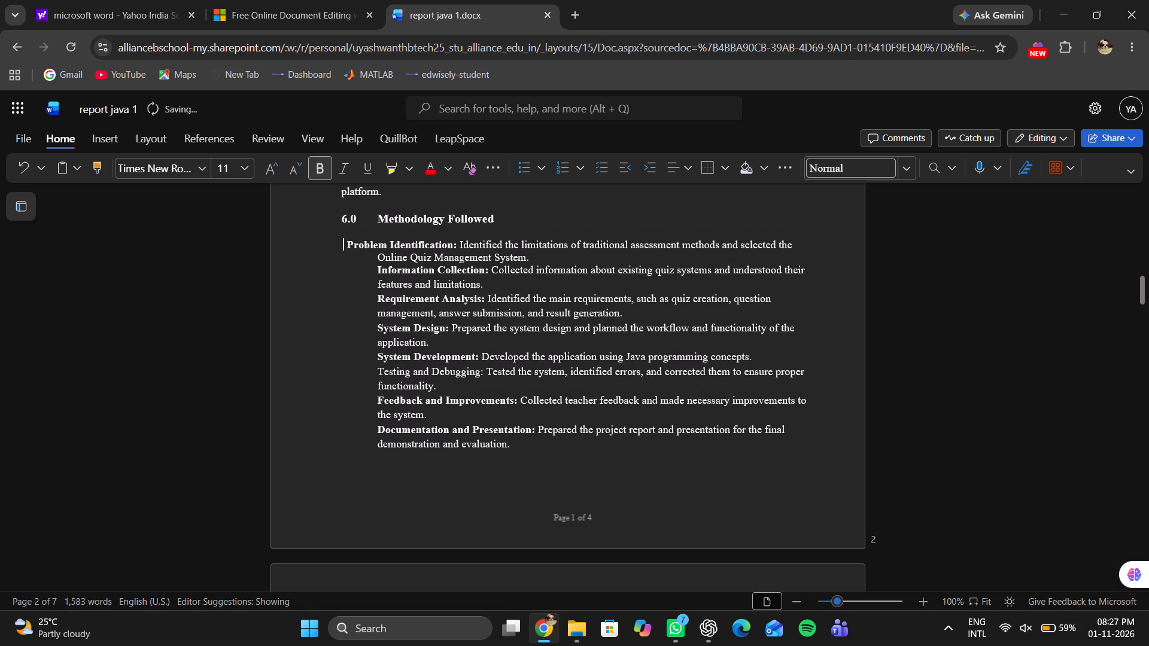
key("BackSpace")
key("BackSpace")
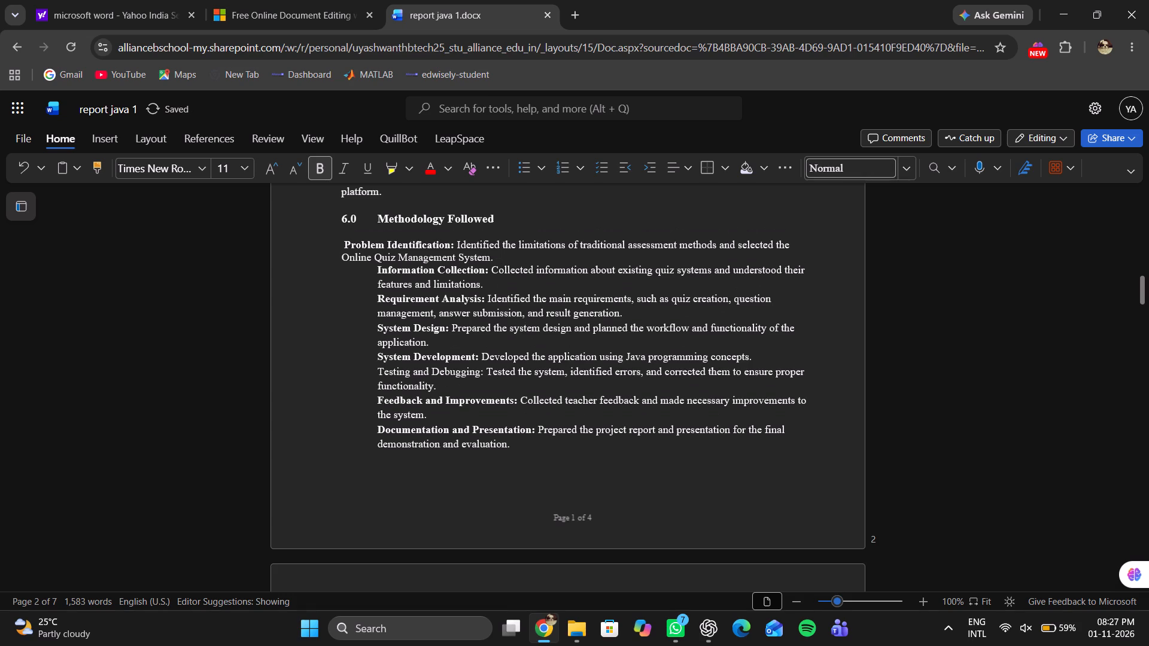
key("Right")
key("BackSpace")
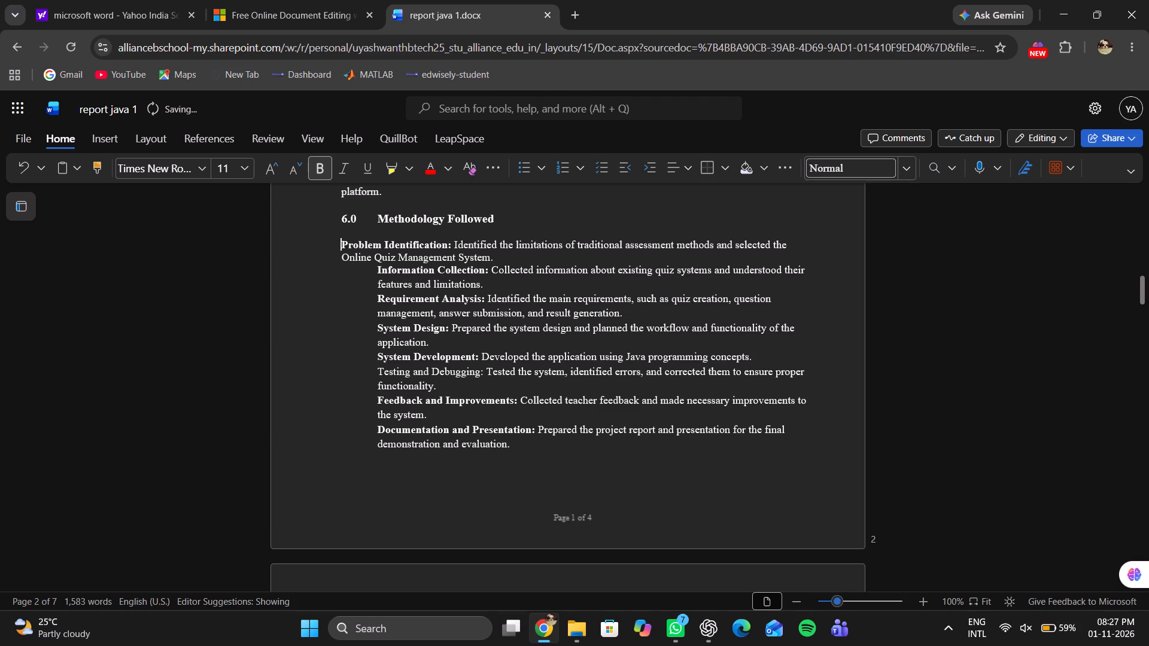
Remove the indent and leading spaces before the "Information Collection:" paragraph so it aligns with the left margin.
key("Down")
key("Right")
key("Down")
key("Right")
key("Right")
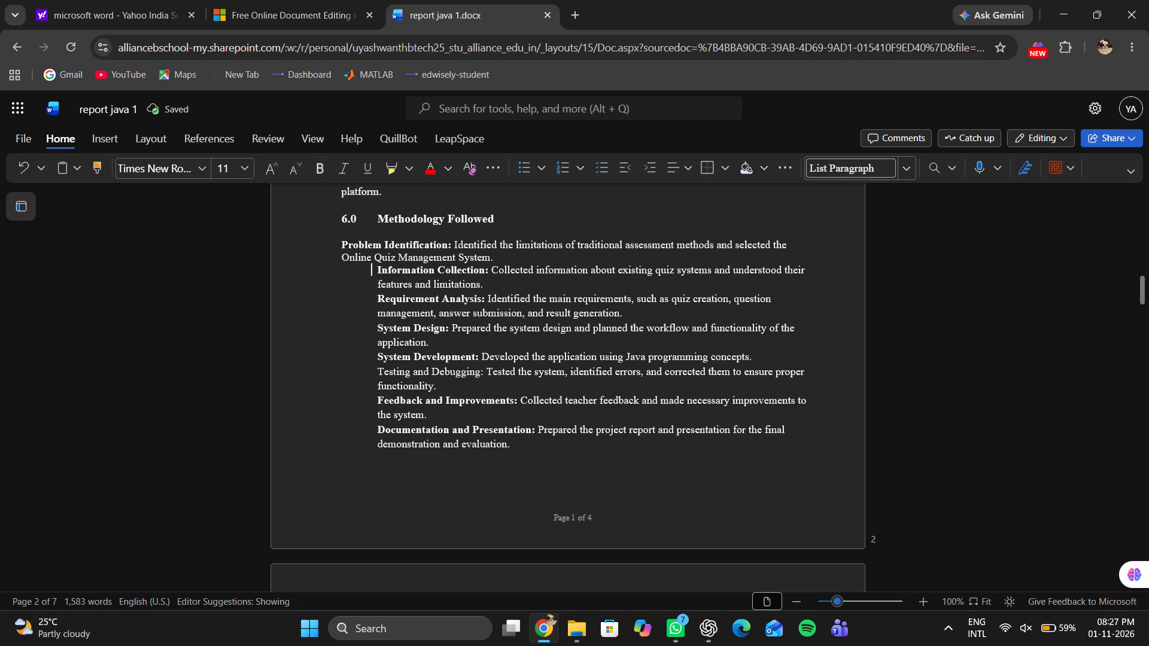
key("Right")
key("Right")
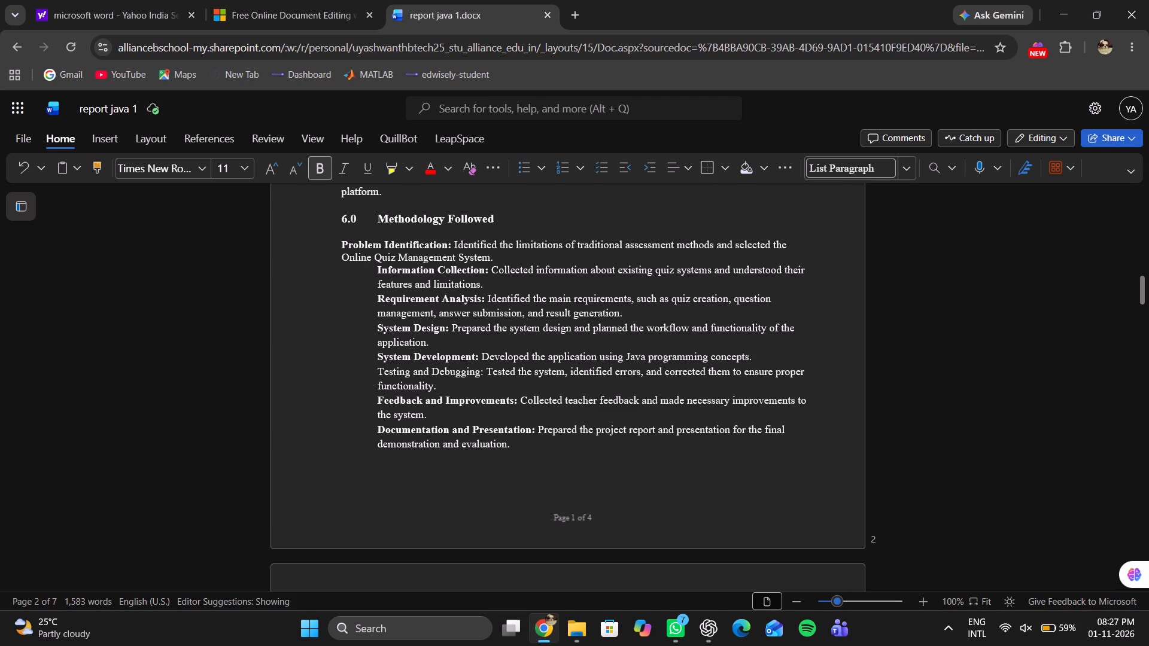
key("BackSpace")
key("BackSpace")
key("BackSpace")
key("BackSpace")
key("BackSpace")
key("BackSpace")
key("BackSpace")
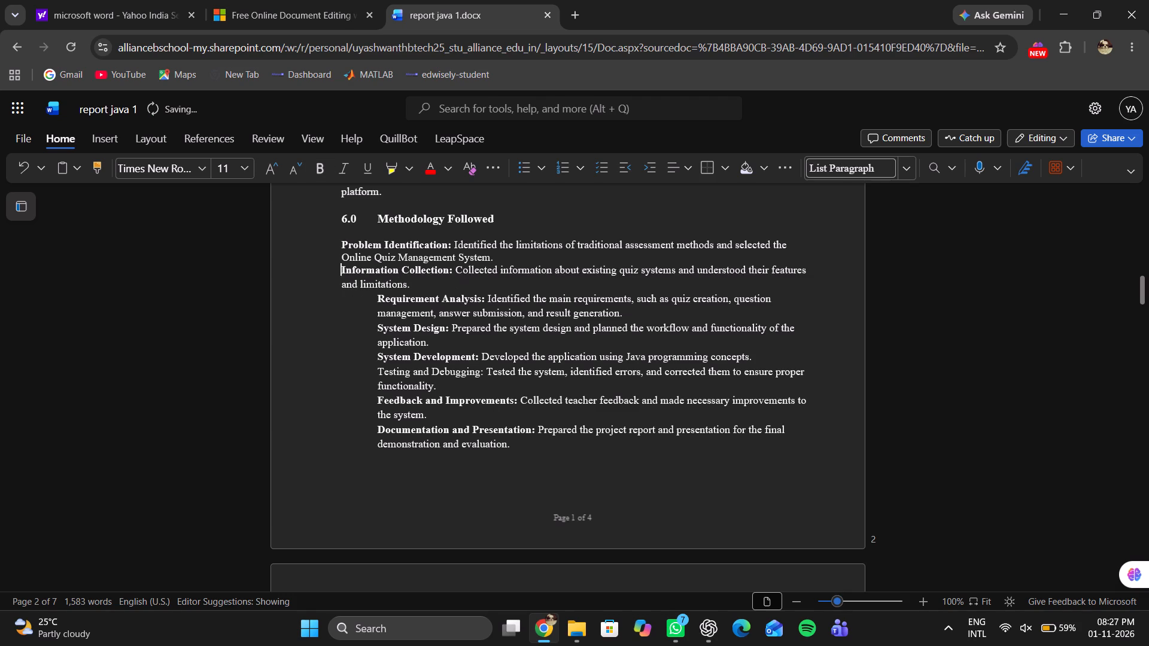
Remove the indent before the "Requirement Analysis:" paragraph and start it on its own line at the left margin.
key("Down")
key("Down")
key("Right")
key("Right")
key("Right")
key("Right")
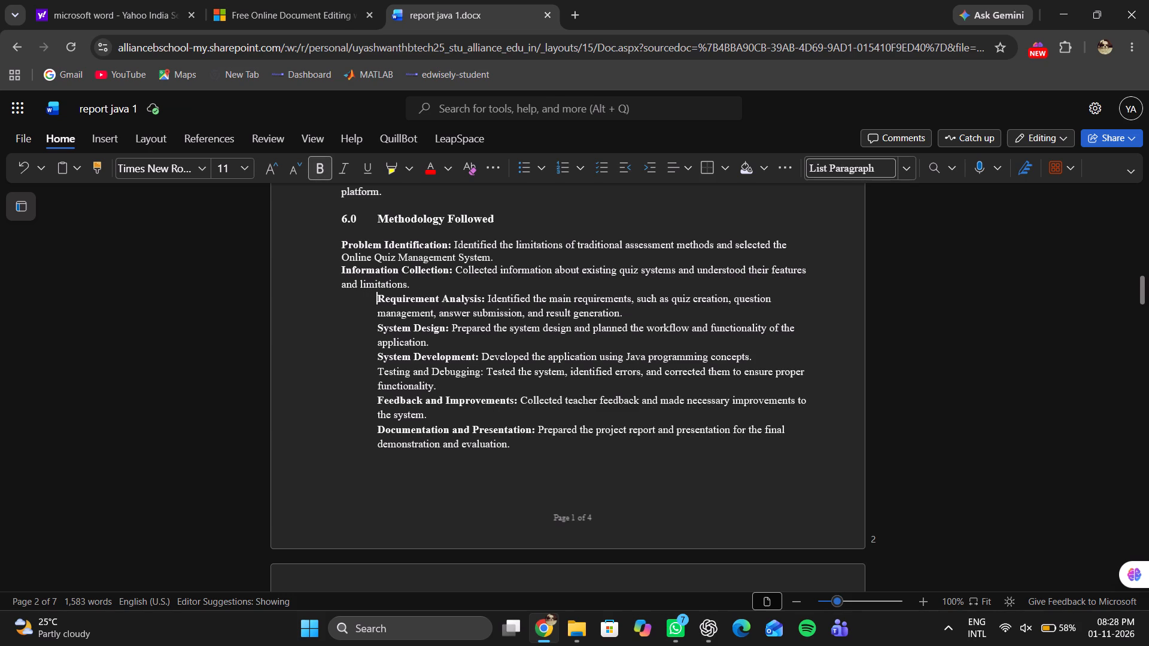
key("BackSpace")
key("BackSpace")
key("BackSpace")
key("BackSpace")
key("BackSpace")
key("BackSpace")
key("BackSpace")
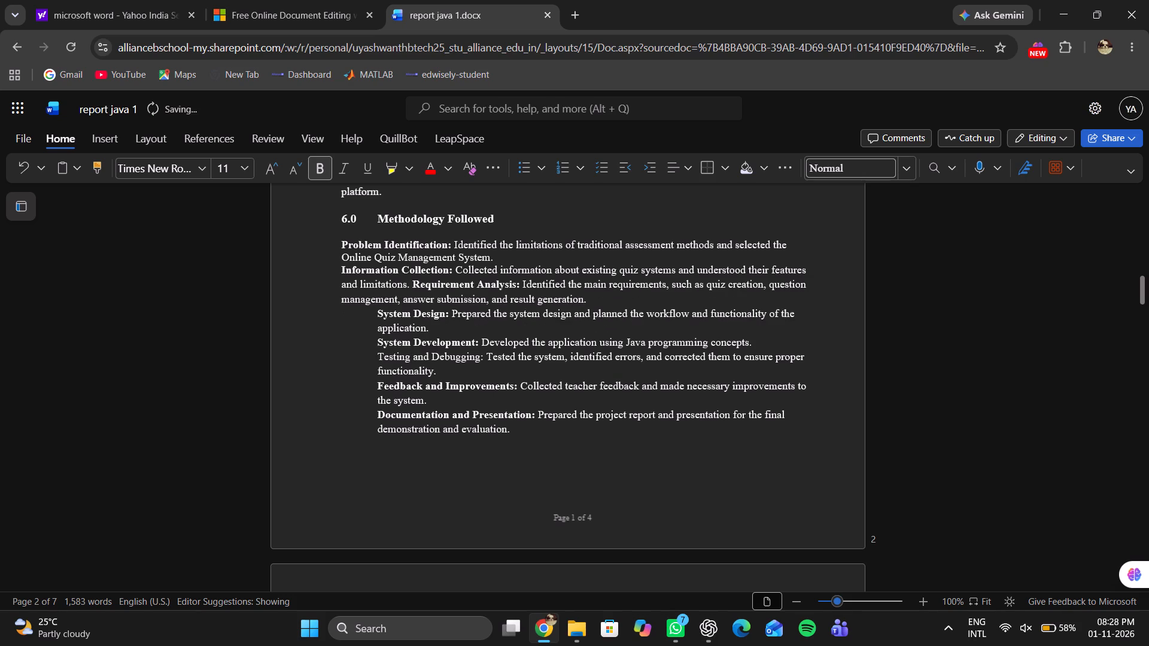
key("Return")
Remove the indent before the "System Design:" paragraph and start it on its own line at the left margin.
key("Down")
key("Down")
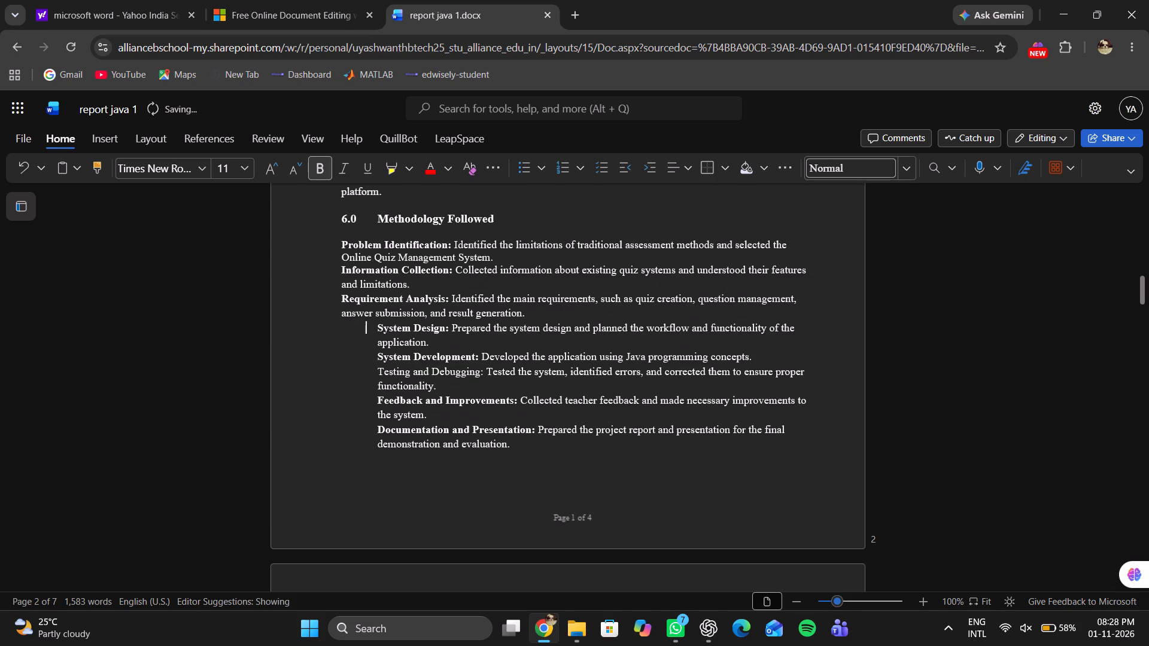
key("Right")
key("Right")
key("Right")
key("Right")
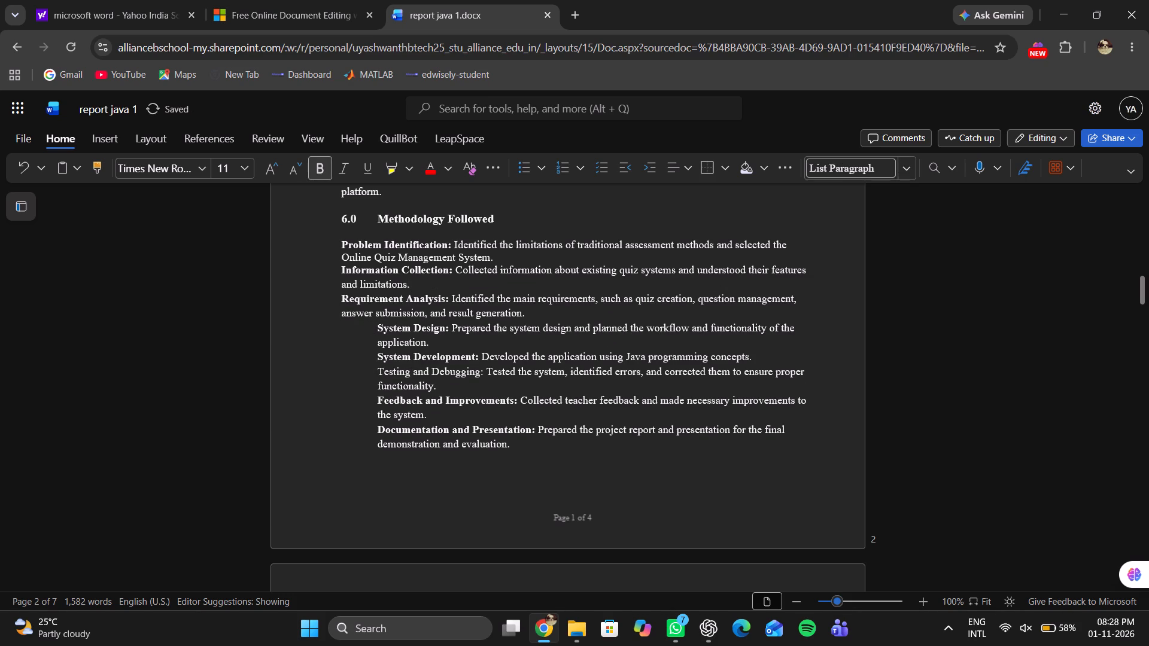
key("BackSpace")
key("BackSpace")
key("BackSpace")
key("BackSpace")
key("BackSpace")
key("BackSpace")
key("BackSpace")
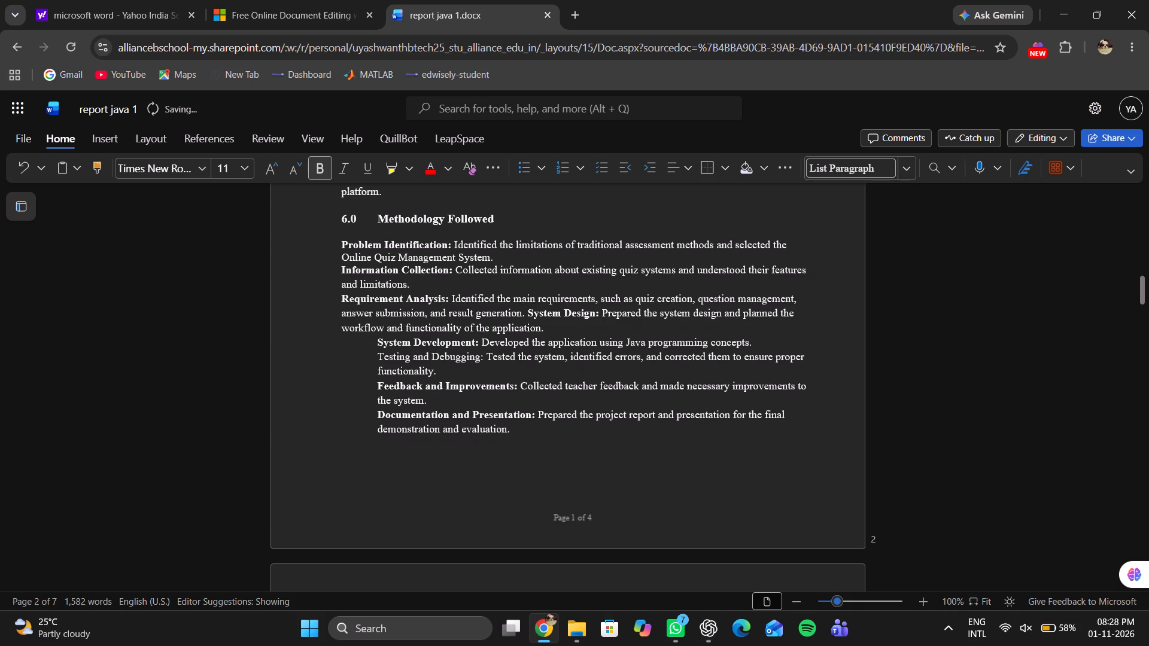
key("Return")
Remove the indent and leading spaces before the "System Development:" text so it aligns with the left margin.
key("Down")
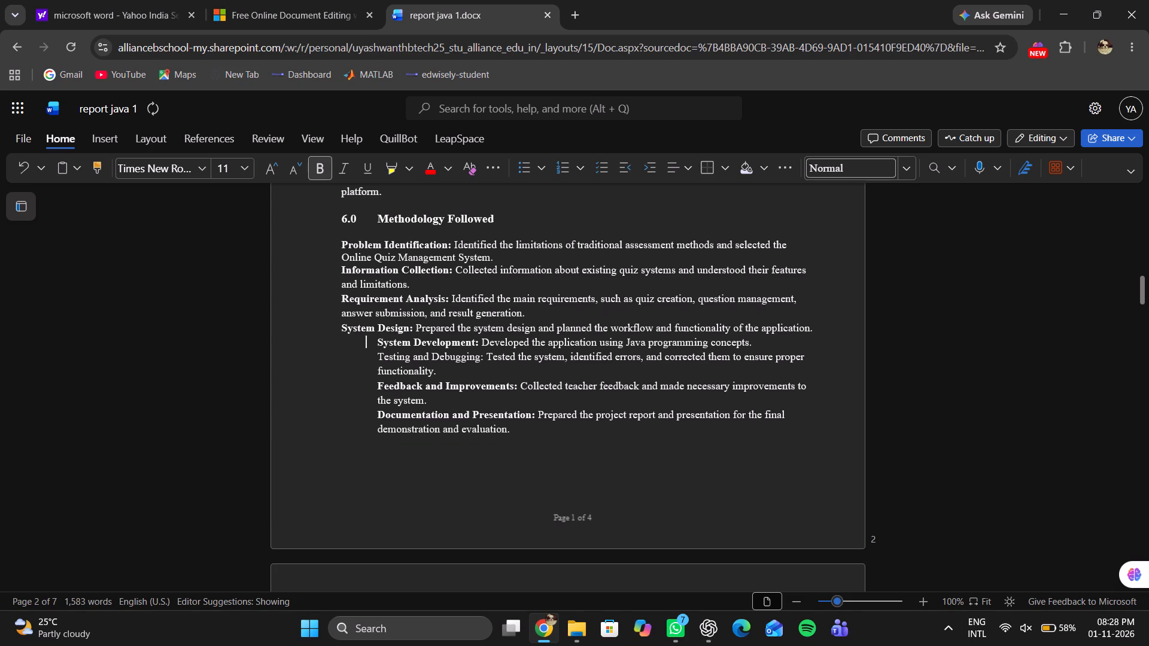
key("Right")
key("Right")
key("Right")
key("Right")
key("BackSpace")
key("BackSpace")
key("BackSpace")
key("BackSpace")
key("BackSpace")
key("BackSpace")
key("BackSpace")
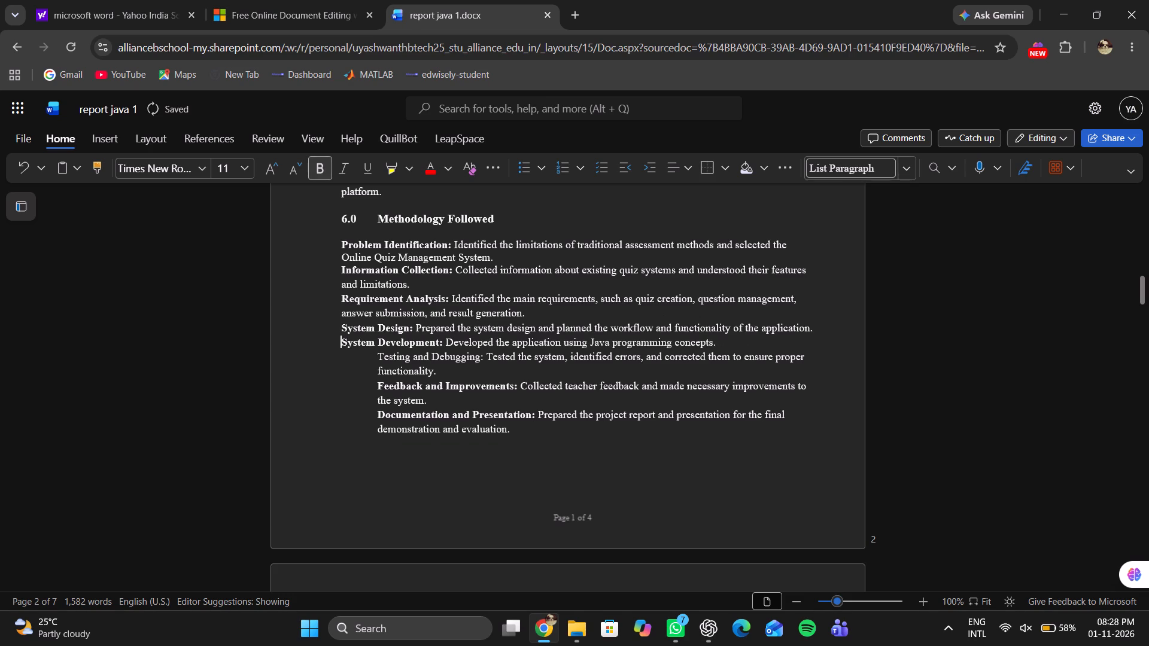
Remove the indent and leading spaces before the "Testing and Debugging:" paragraph so it aligns with the left margin.
key("Down")
key("Down")
key("Right")
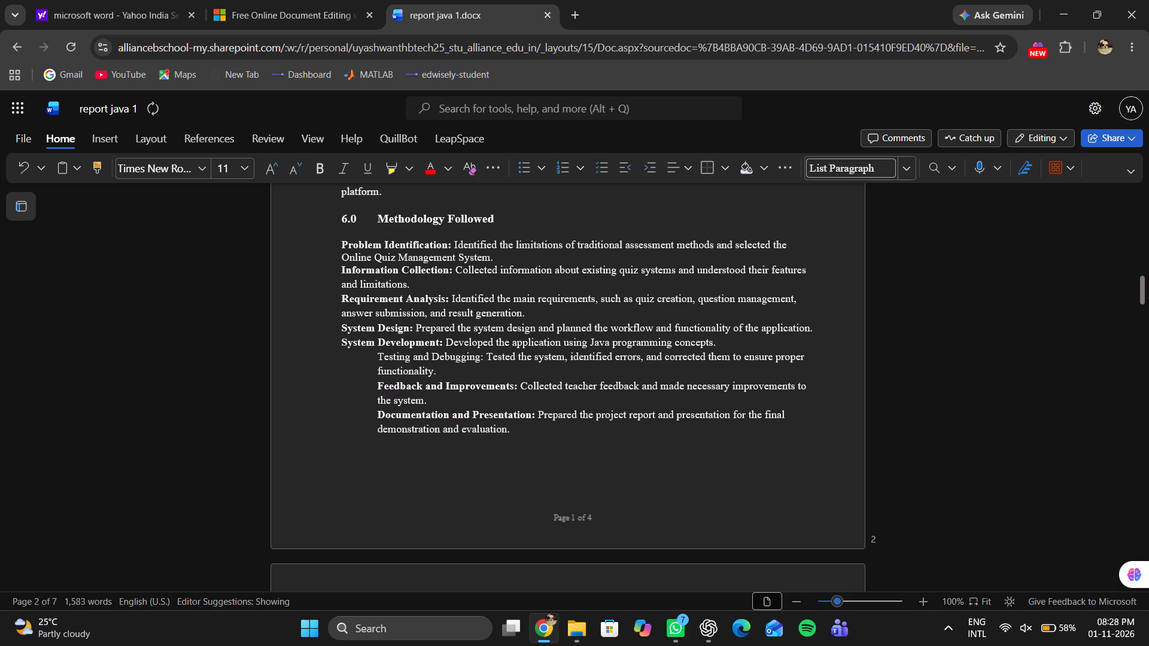
key("Up")
key("BackSpace")
key("BackSpace")
key("BackSpace")
key("BackSpace")
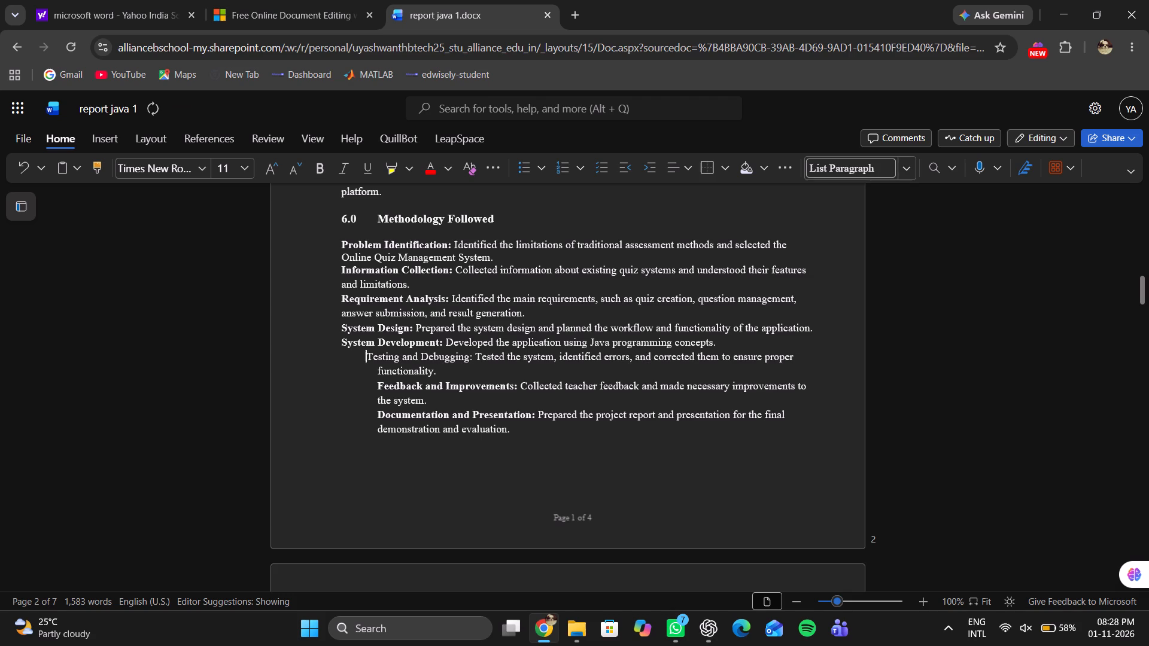
key("BackSpace")
key("BackSpace")
Remove the indent before the "Feedback and Improvements:" paragraph and start it on its own line at the left margin.
key("Down")
key("Down")
key("Right")
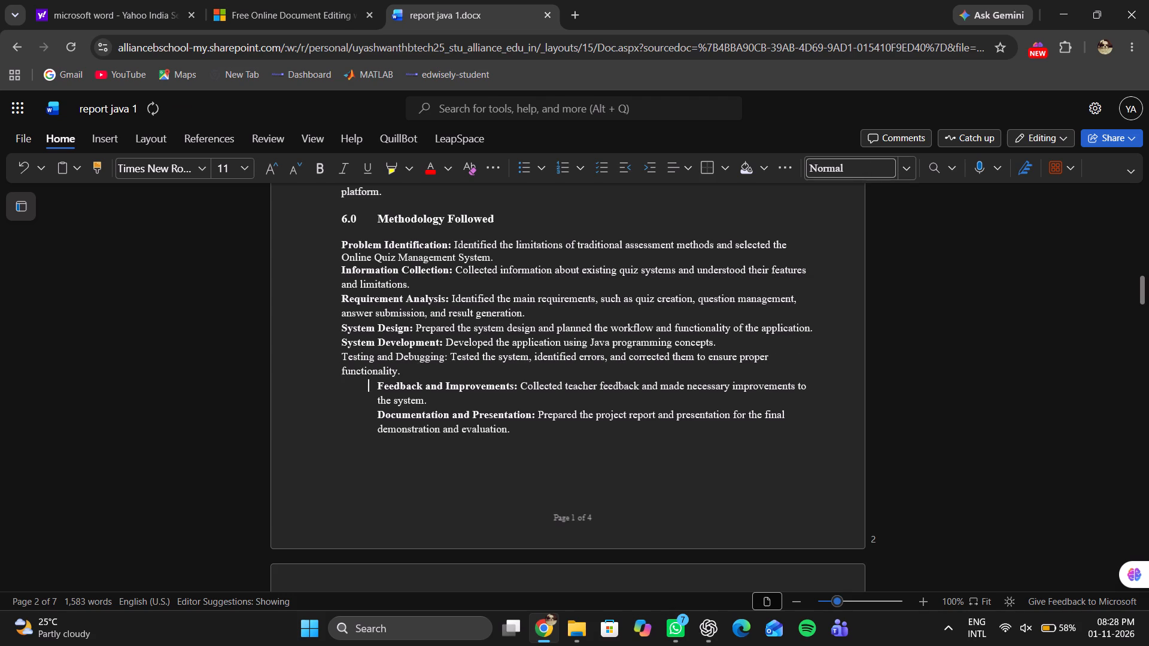
key("Right")
key("Right")
key("Right")
key("BackSpace")
key("BackSpace")
key("BackSpace")
key("BackSpace")
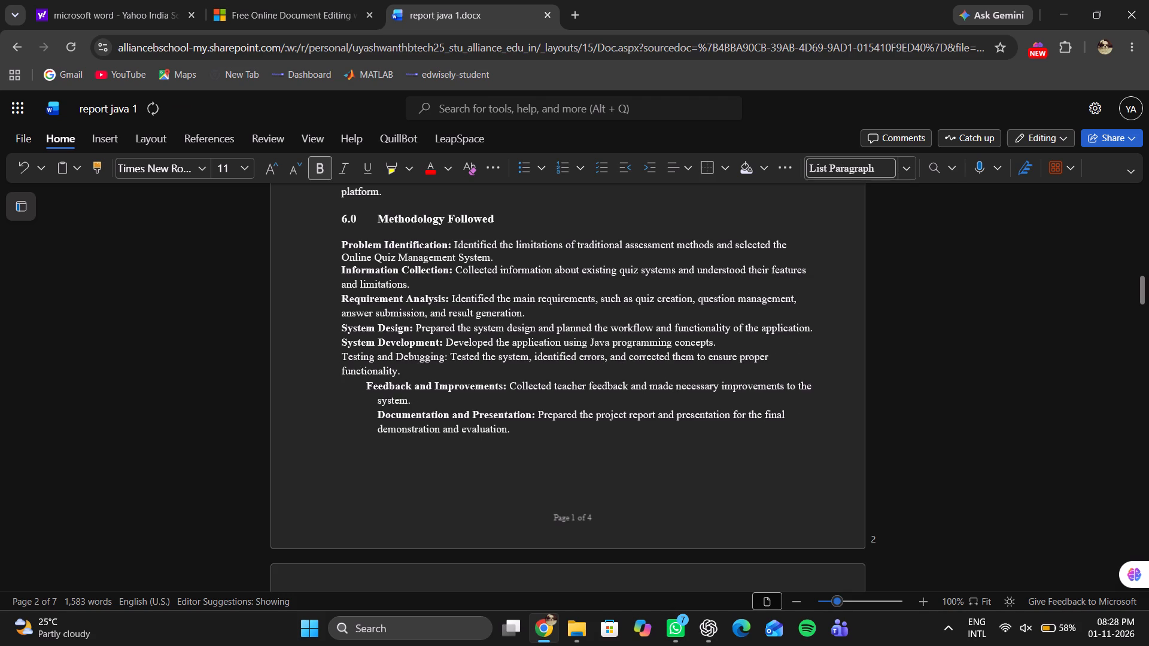
key("BackSpace")
key("BackSpace")
key("BackSpace")
key("Return")
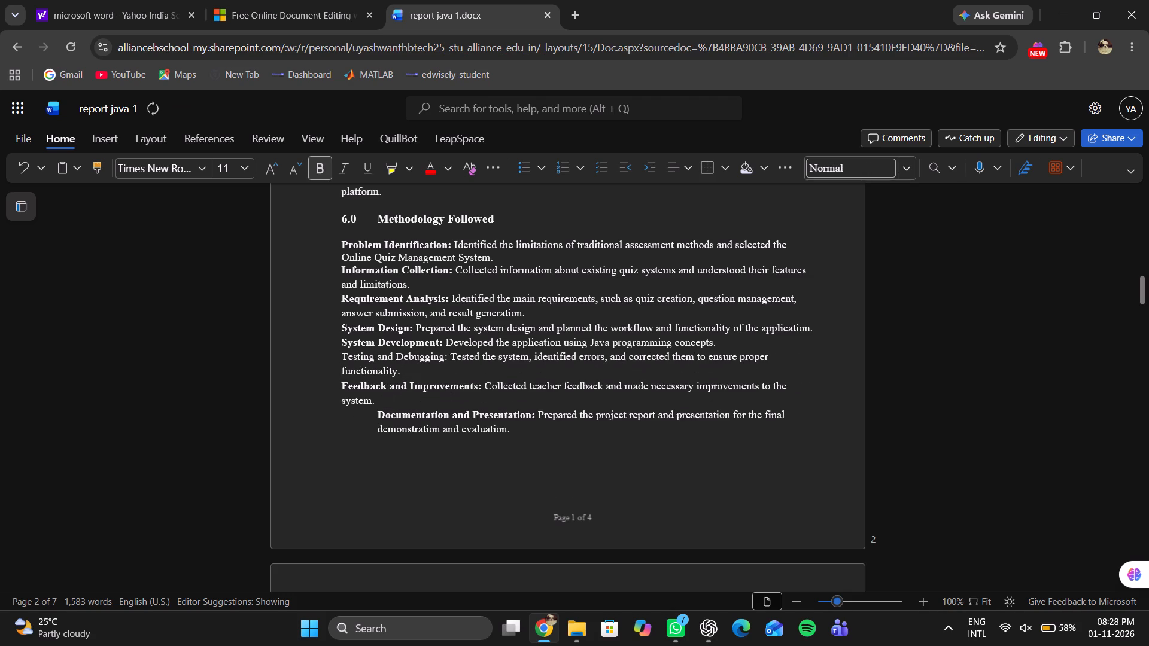
Remove the indent before the "Documentation and Presentation:" paragraph and start it on its own line at the left margin.
key("Down")
key("Right")
key("Right")
key("Down")
key("Down")
key("Right")
key("Up")
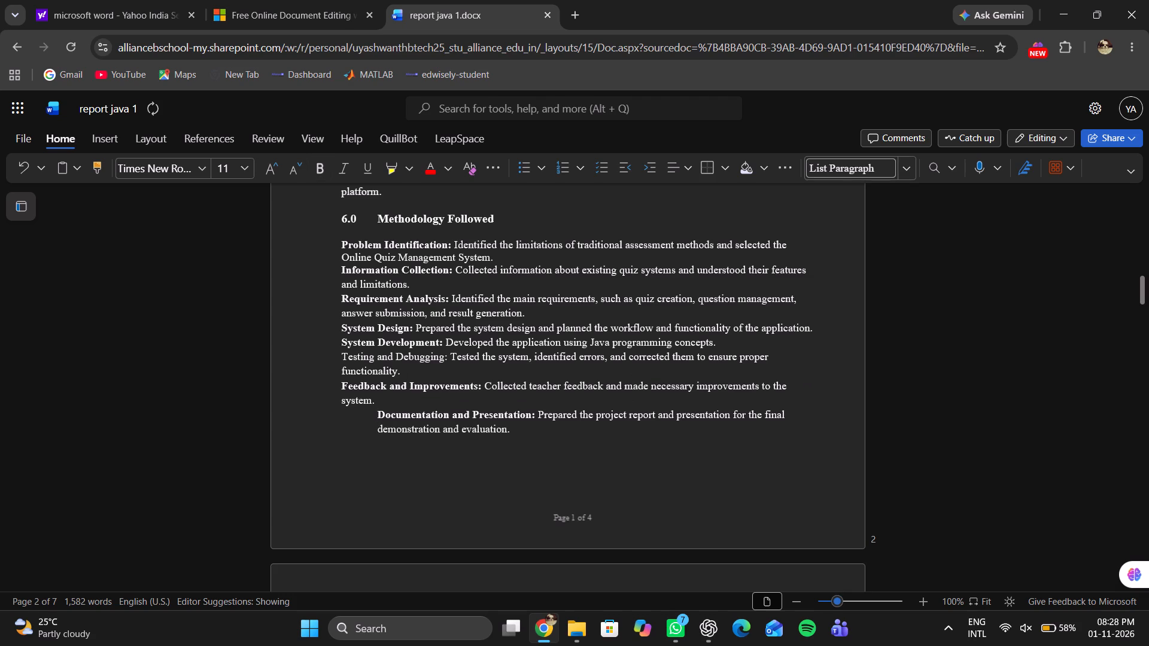
key("BackSpace")
key("BackSpace")
key("BackSpace")
key("BackSpace")
key("BackSpace")
key("BackSpace")
key("BackSpace")
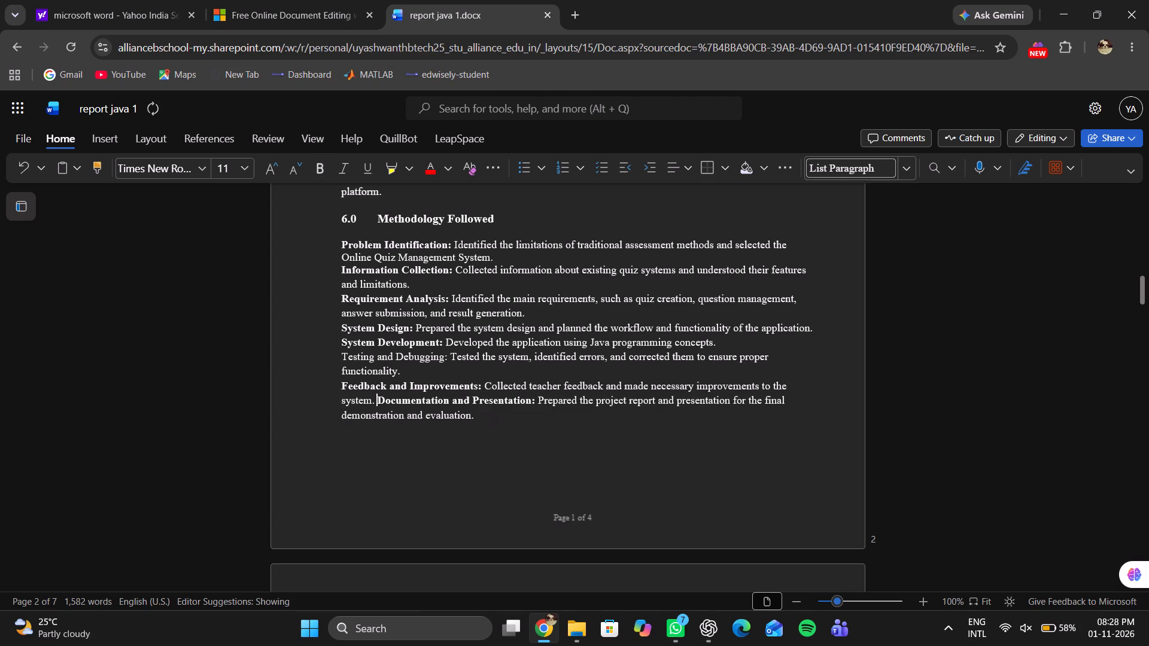
key("Return")
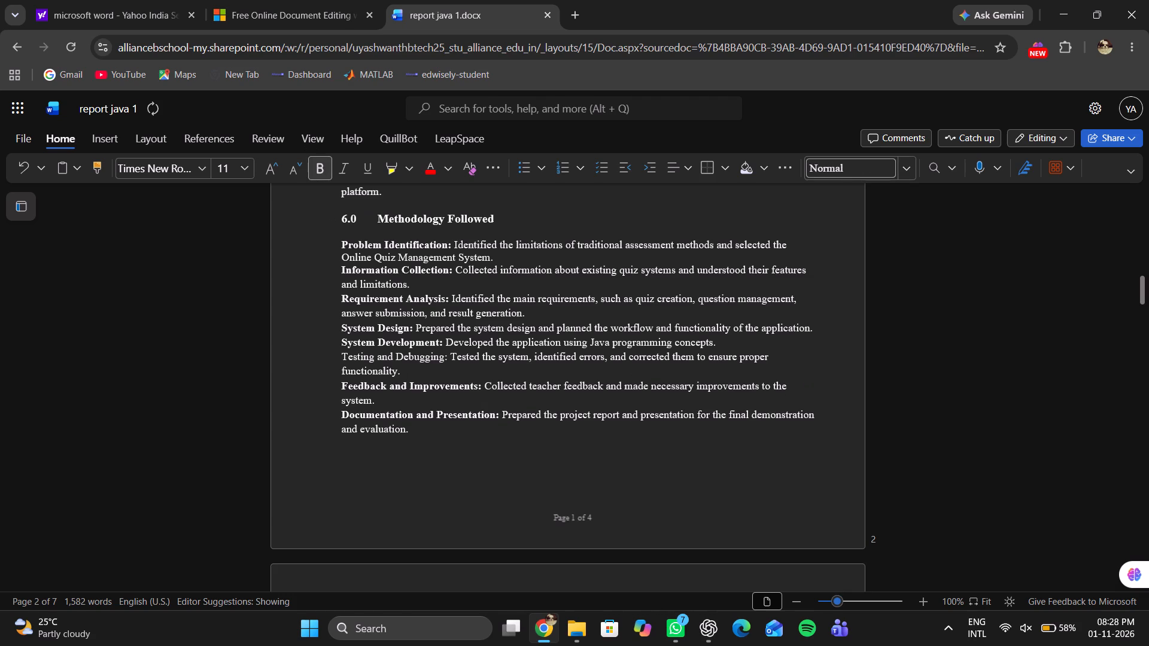
Format all the methodology paragraphs, from "Problem Identification" to "Documentation and Presentation", as a bulleted list.
left_click_drag(341, 239, 426, 434)
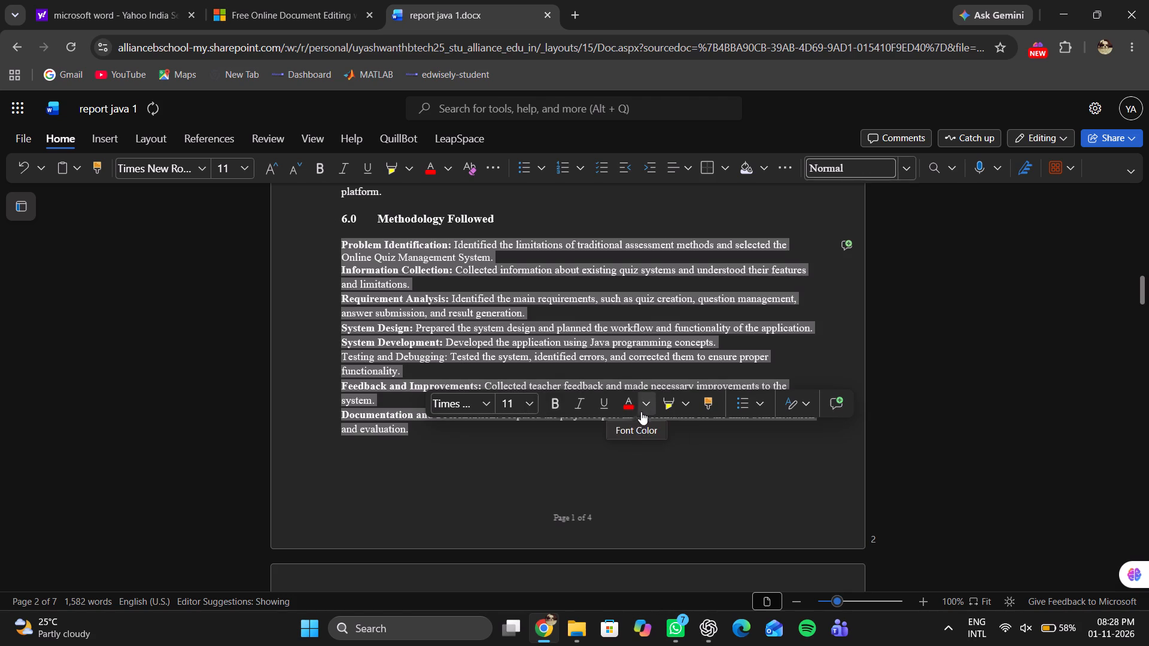
left_click(747, 406)
left_click(952, 355)
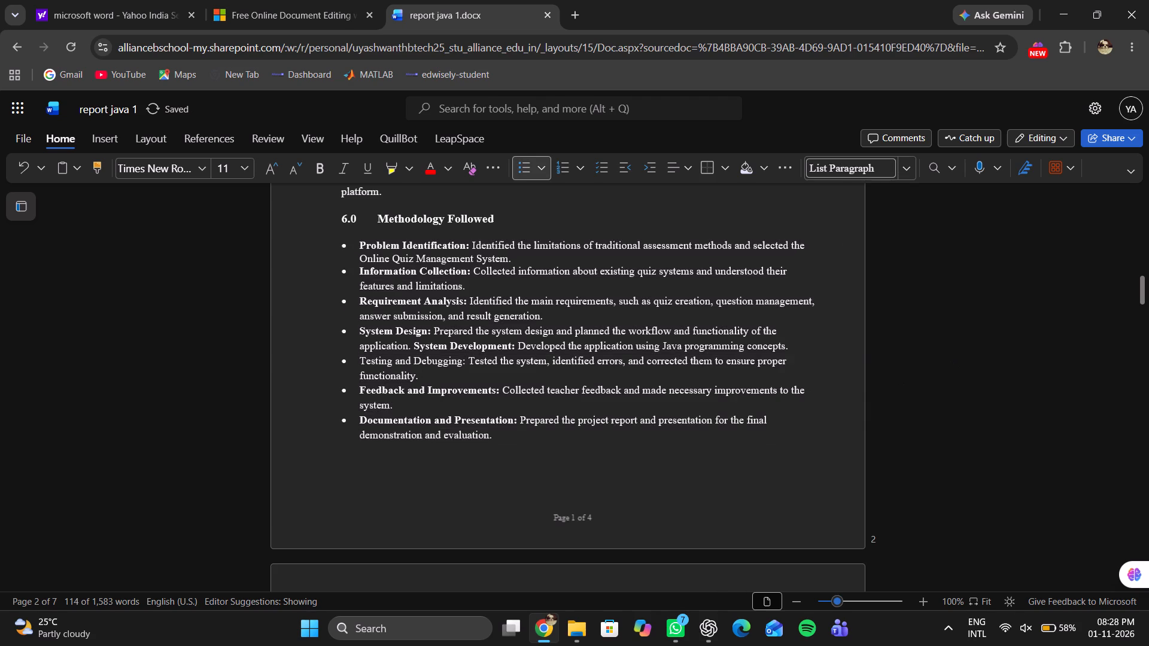
scroll(861, 357, "up", 6)
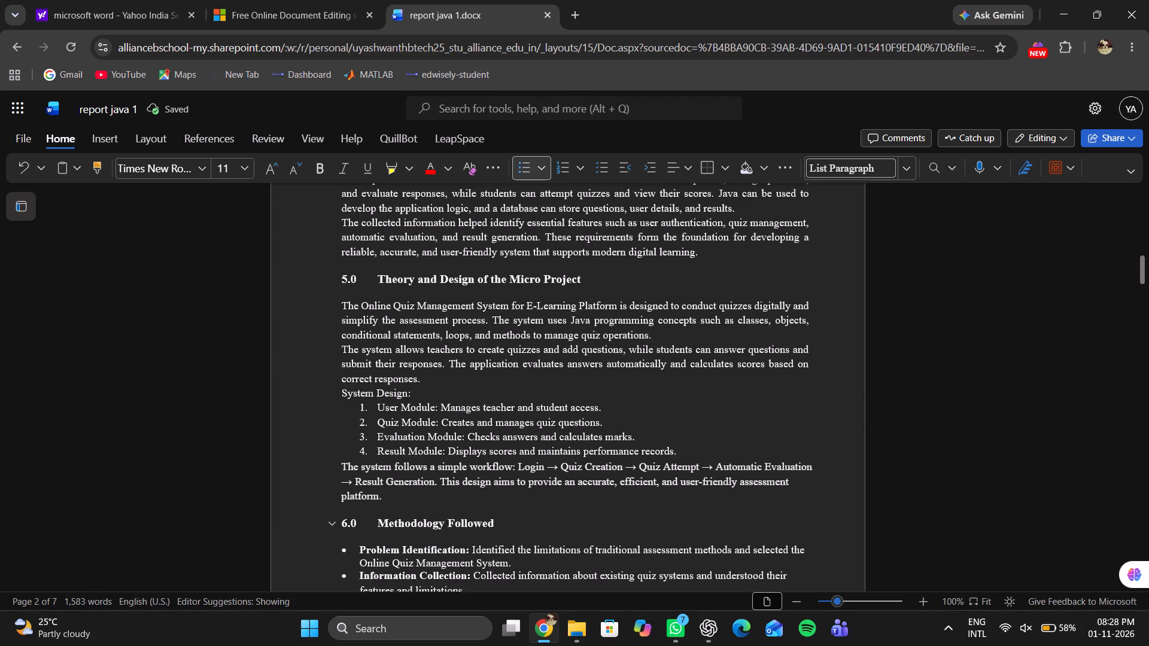
Review the report's layout from the Rationale section through the methodology, flowchart, algorithm and program code.
scroll(861, 357, "up", 4)
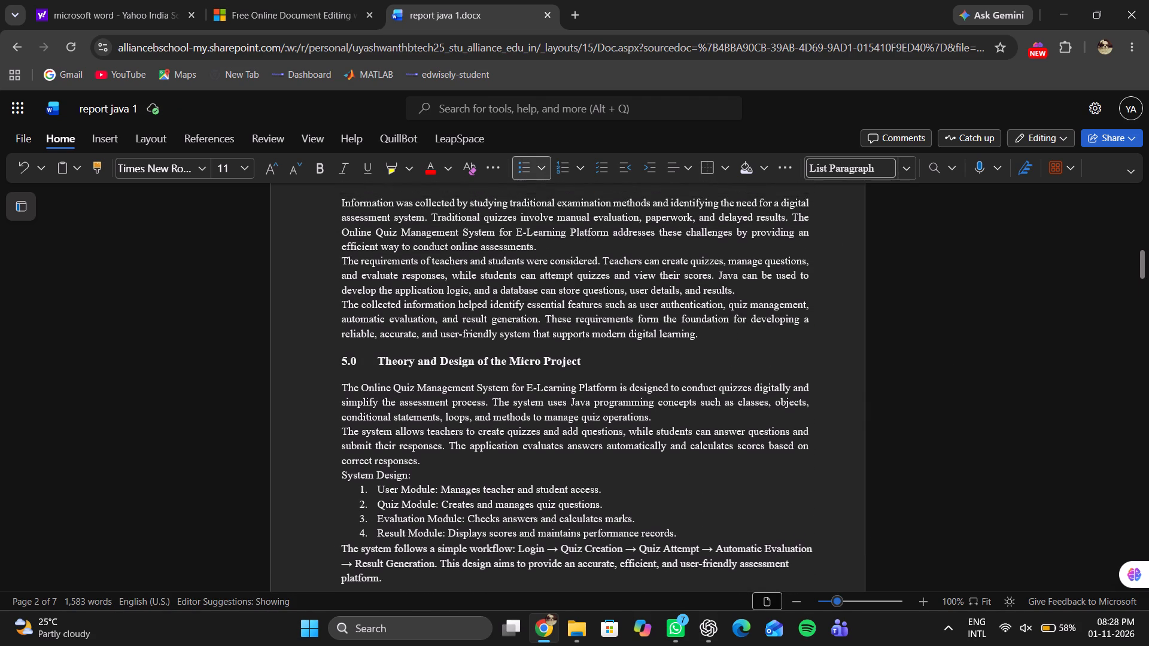
scroll(861, 357, "up", 7)
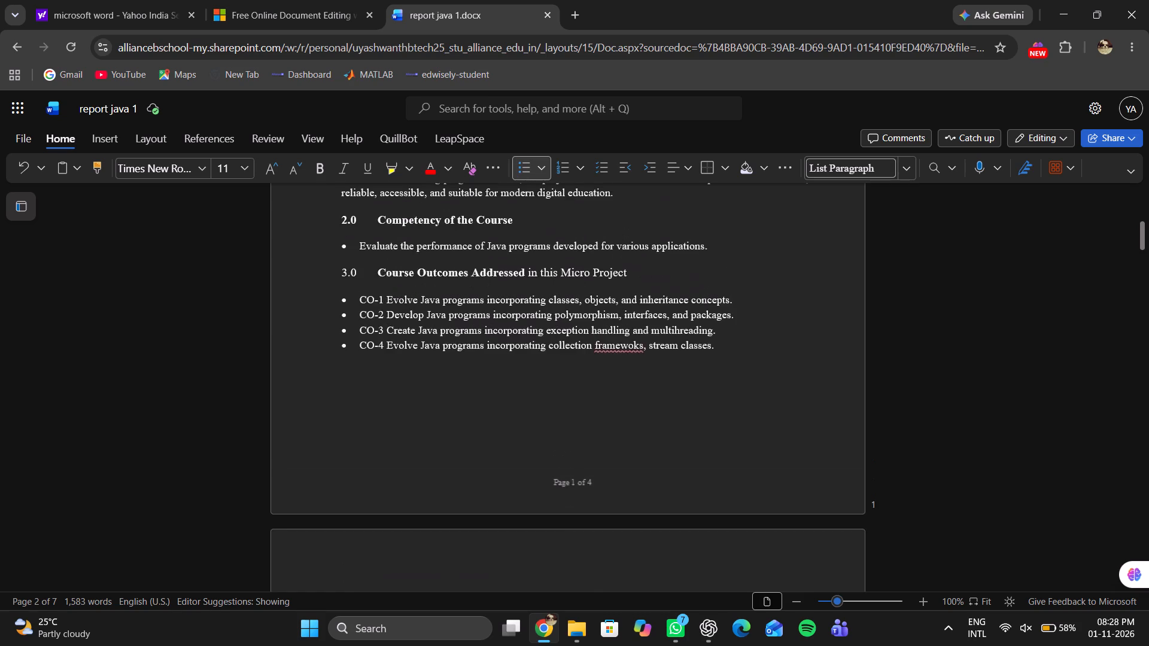
scroll(861, 357, "up", 4)
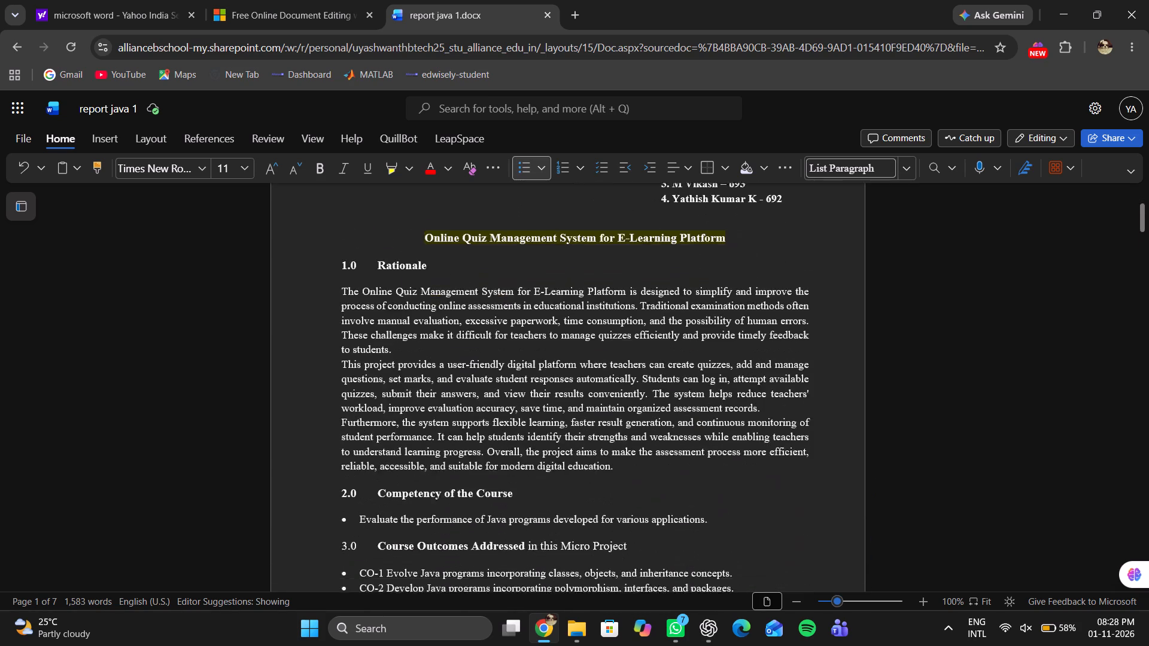
scroll(861, 357, "down", 7)
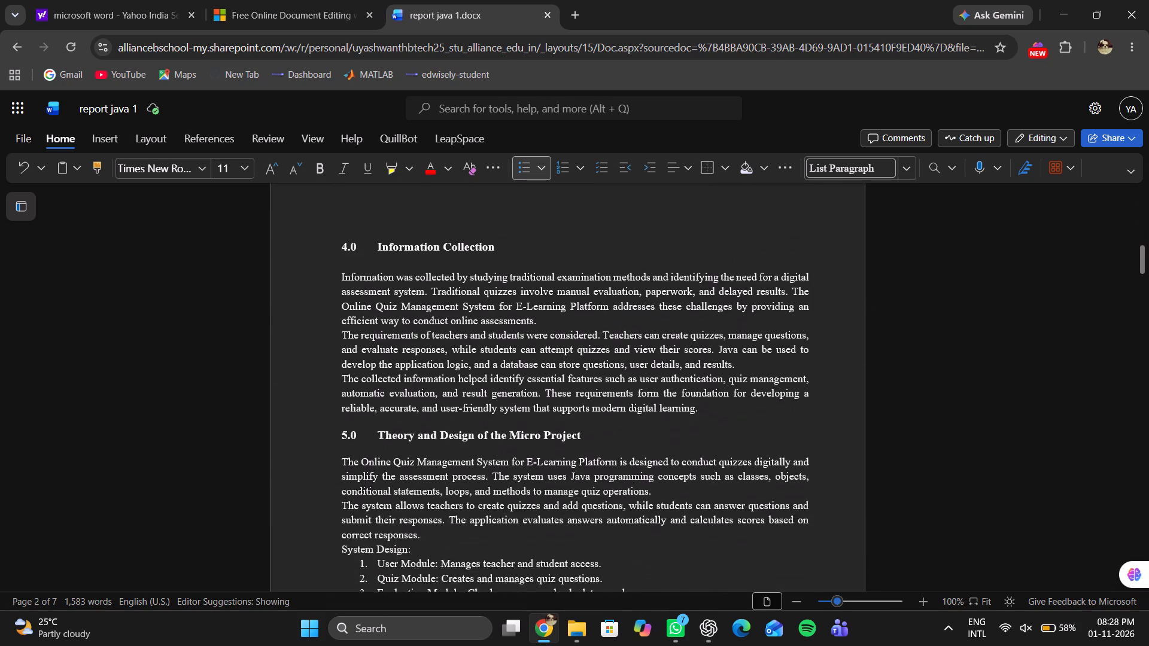
scroll(861, 357, "down", 8)
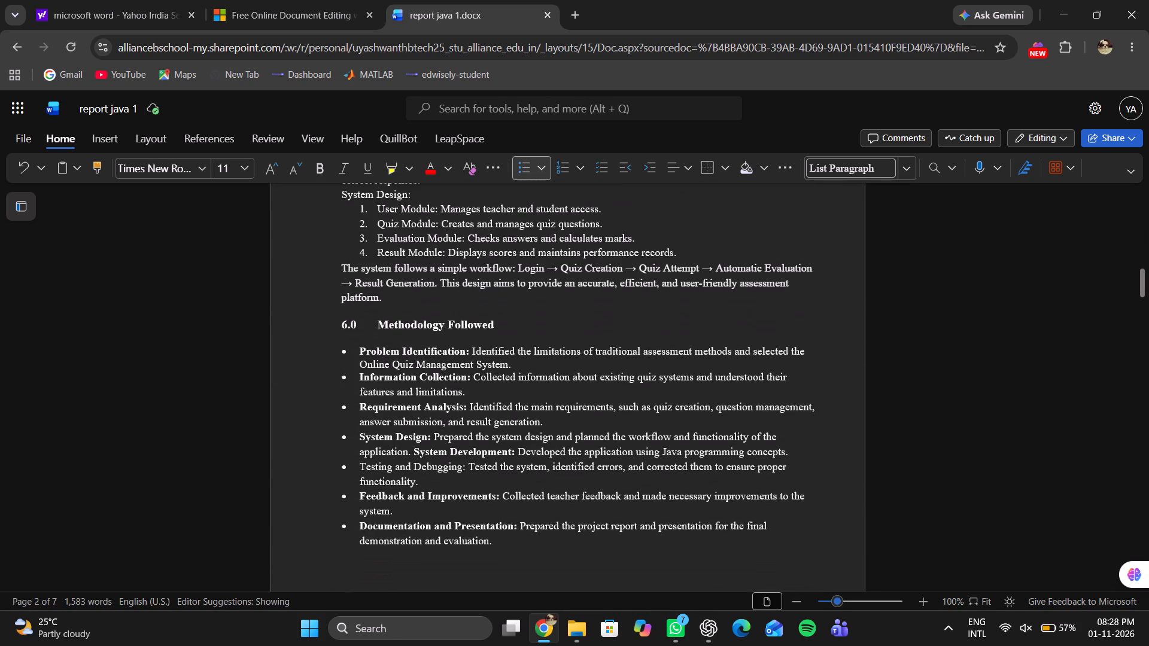
scroll(861, 357, "down", 8)
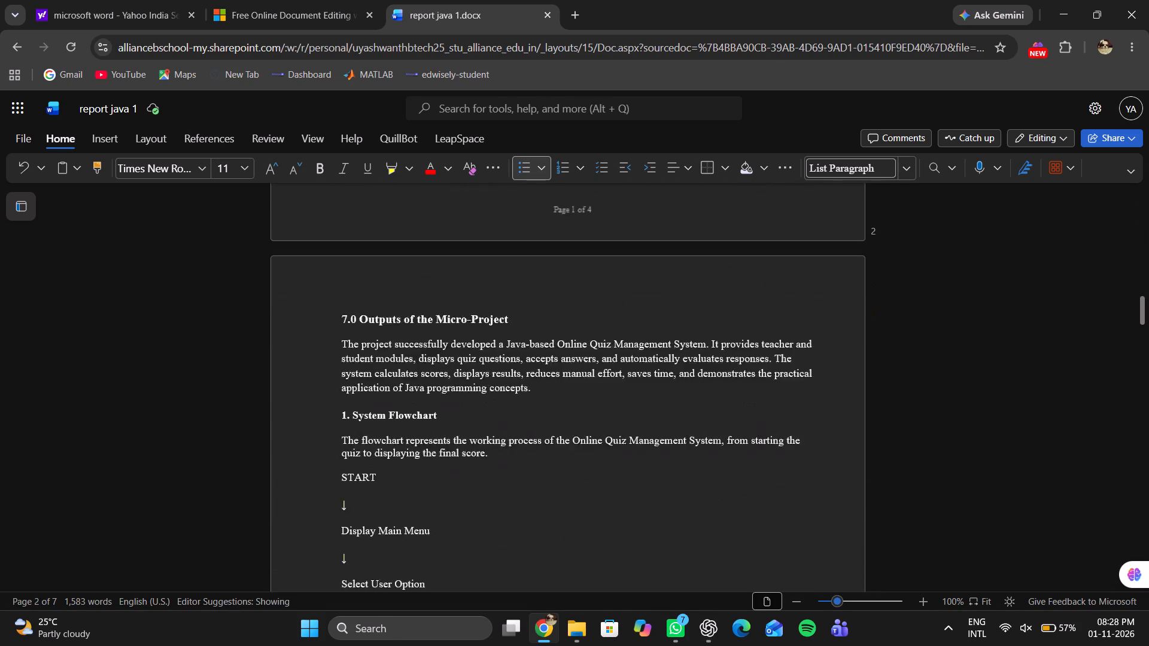
scroll(861, 357, "down", 11)
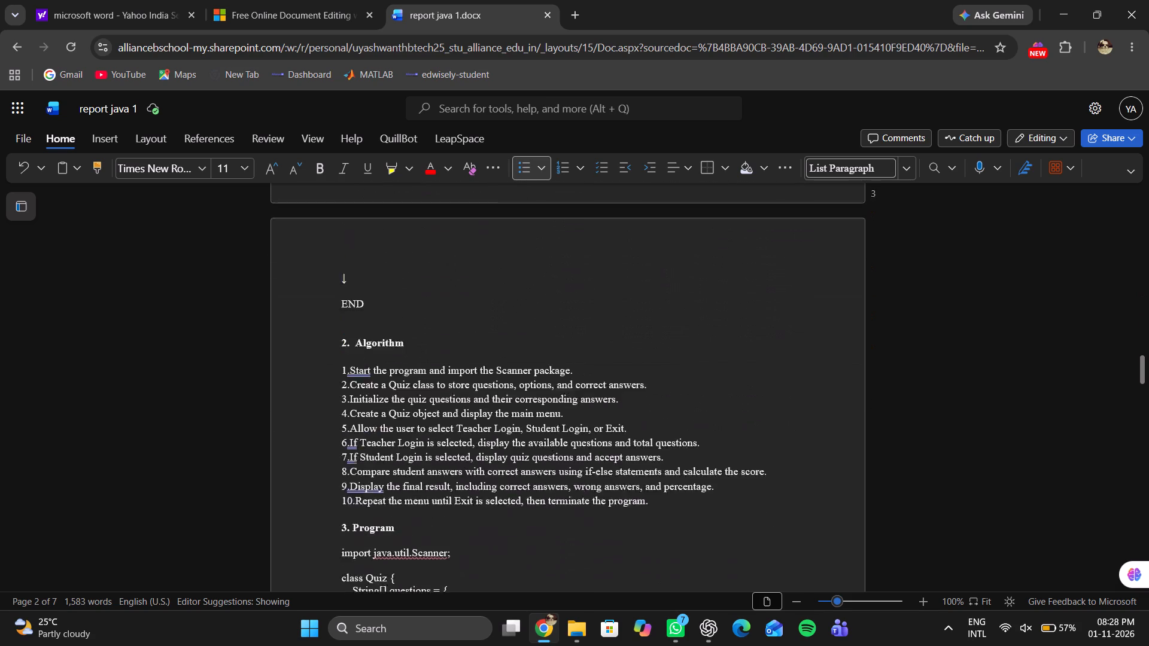
scroll(861, 357, "down", 10)
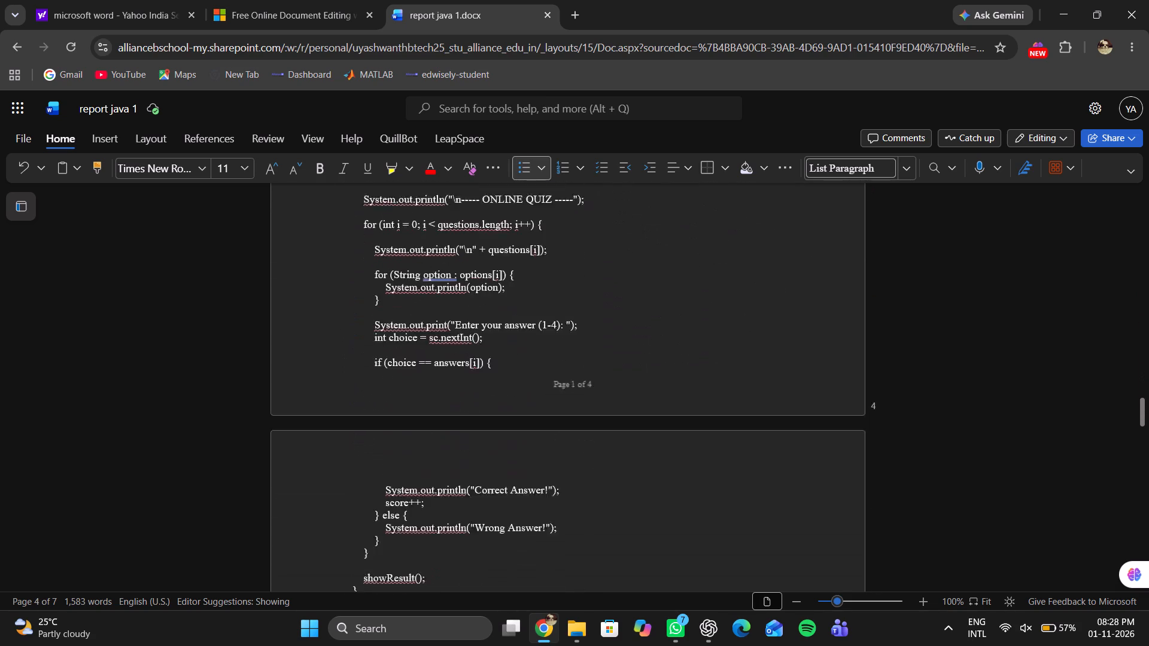
scroll(861, 357, "down", 10)
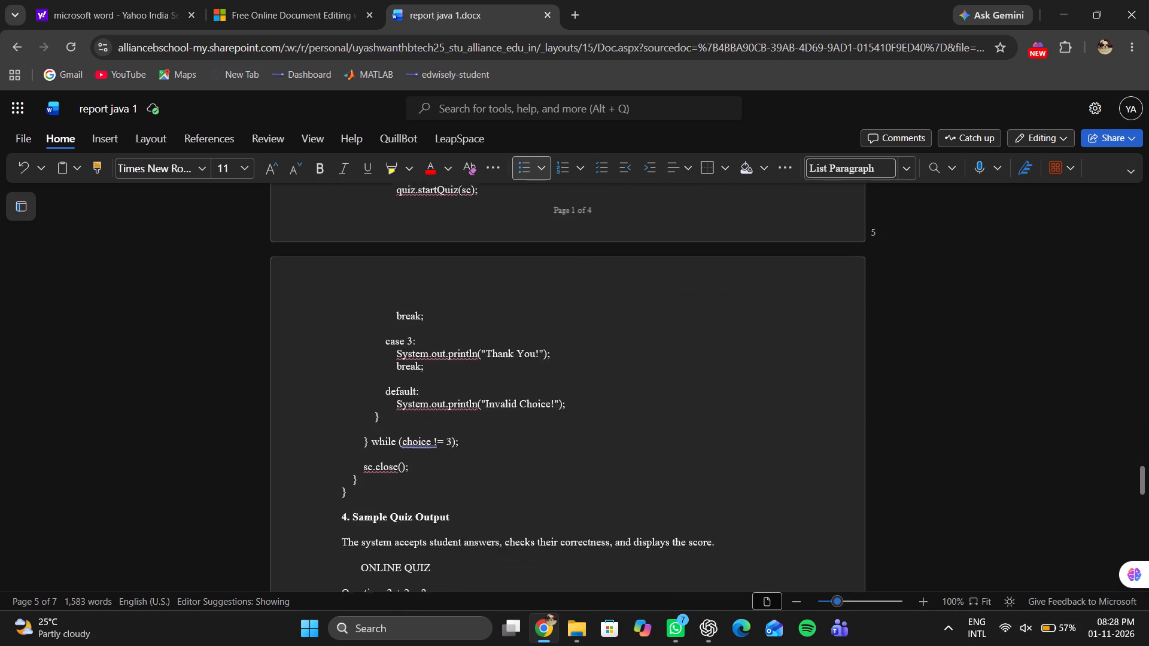
Delete all the text under the "4. Sample Quiz Output" heading, from the introductory sentence to "Result: Correct!", keeping the heading.
scroll(861, 357, "down", 8)
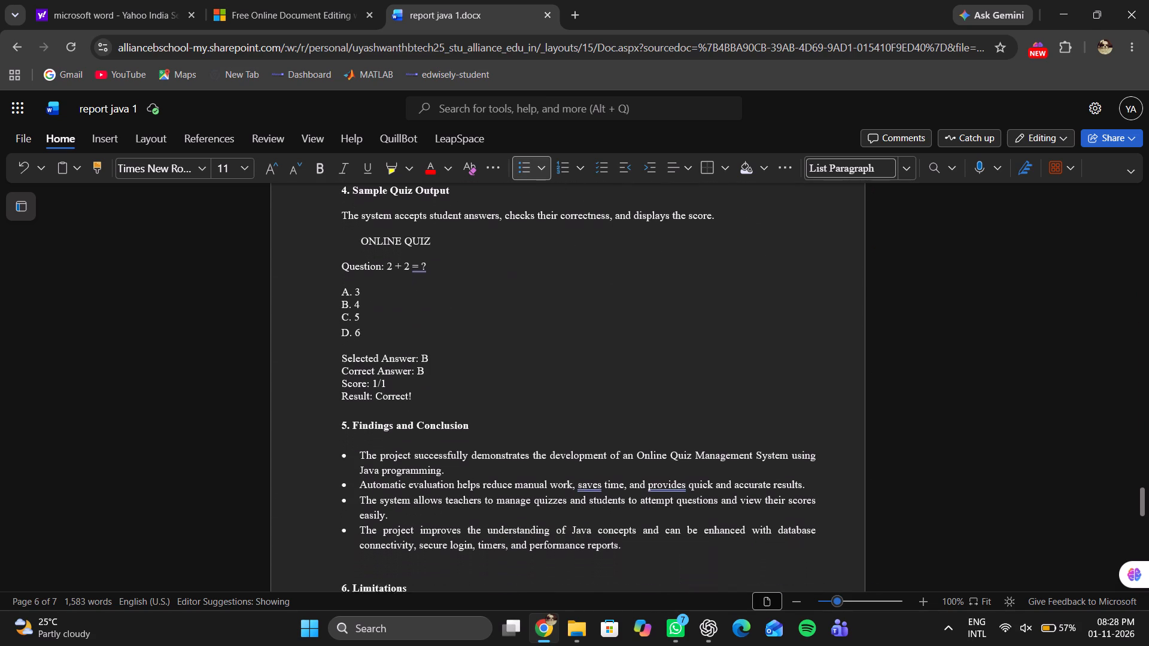
scroll(861, 357, "down", 2)
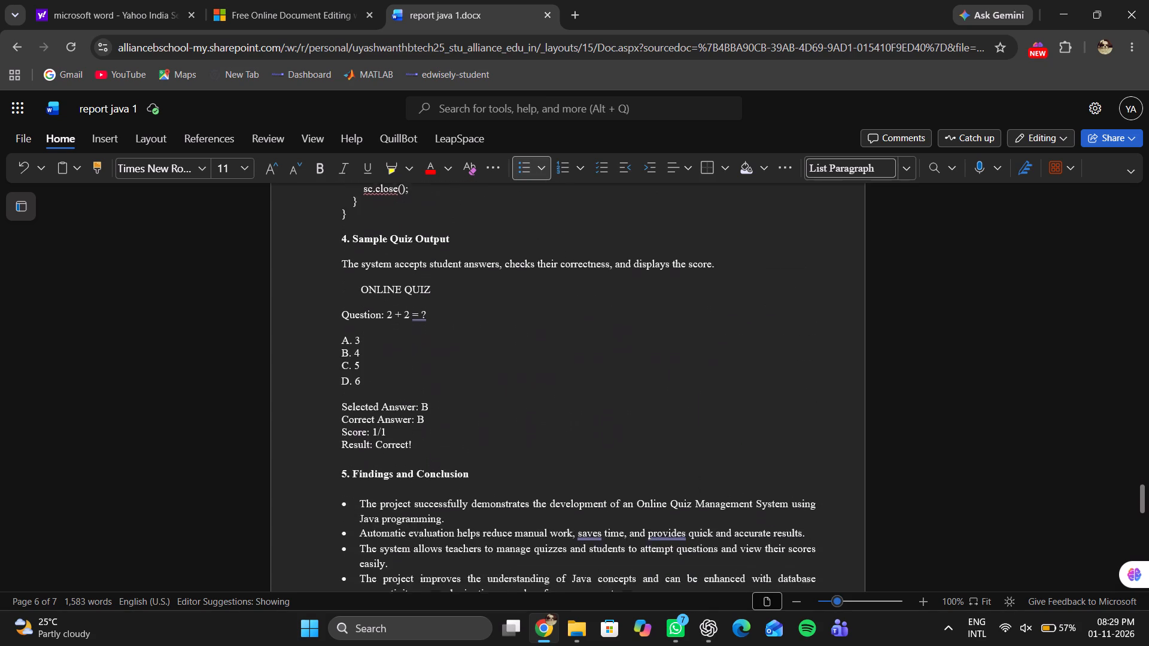
scroll(861, 357, "down", 1)
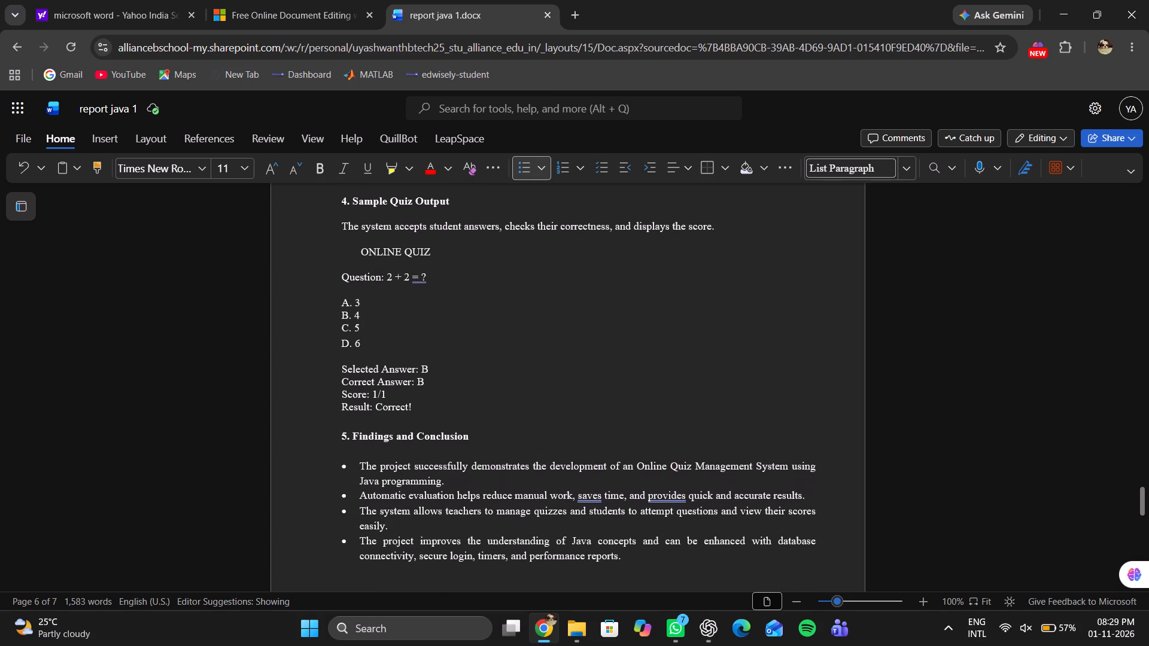
left_click_drag(425, 403, 336, 228)
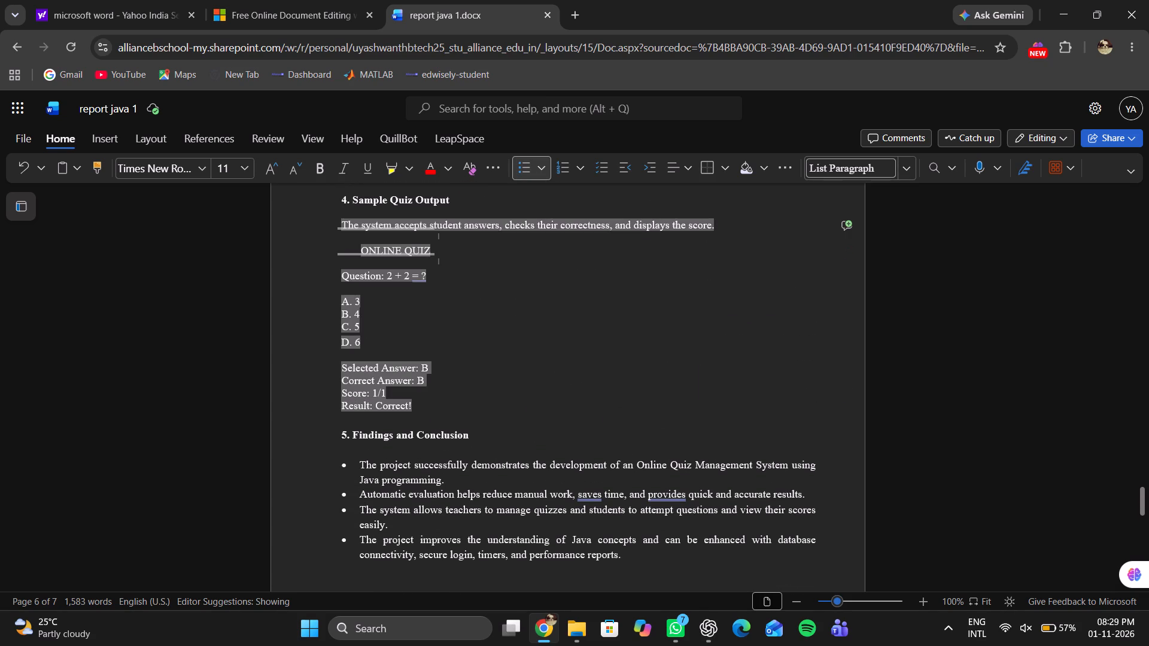
left_click_drag(336, 228, 336, 227)
key("BackSpace")
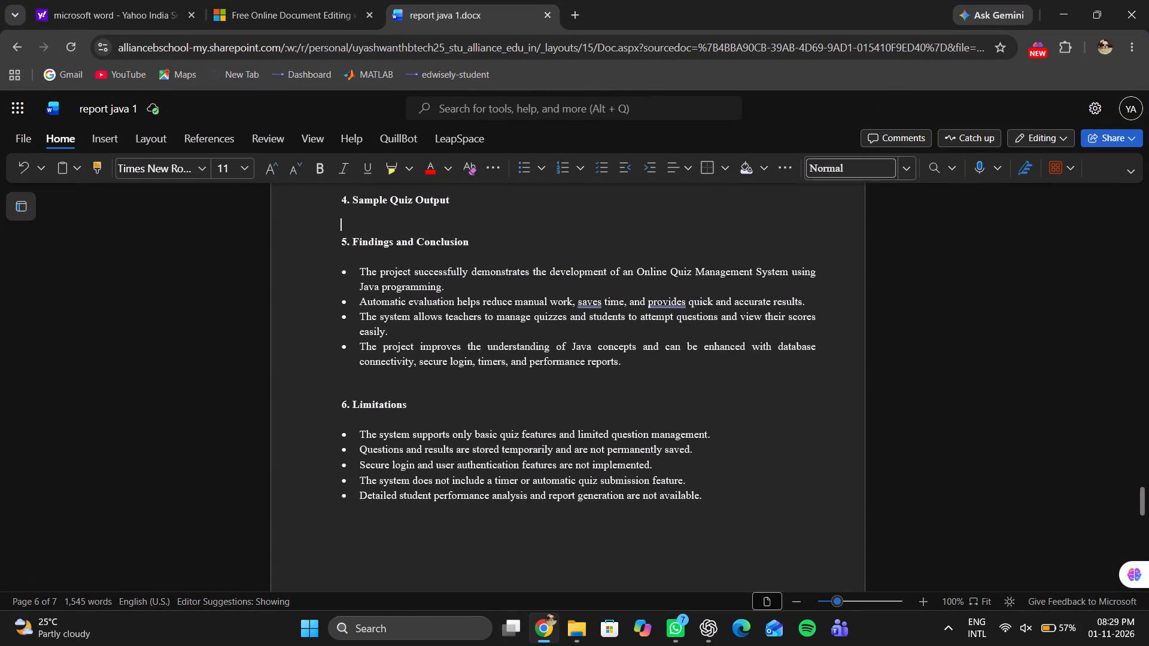
key("ctrl+v")
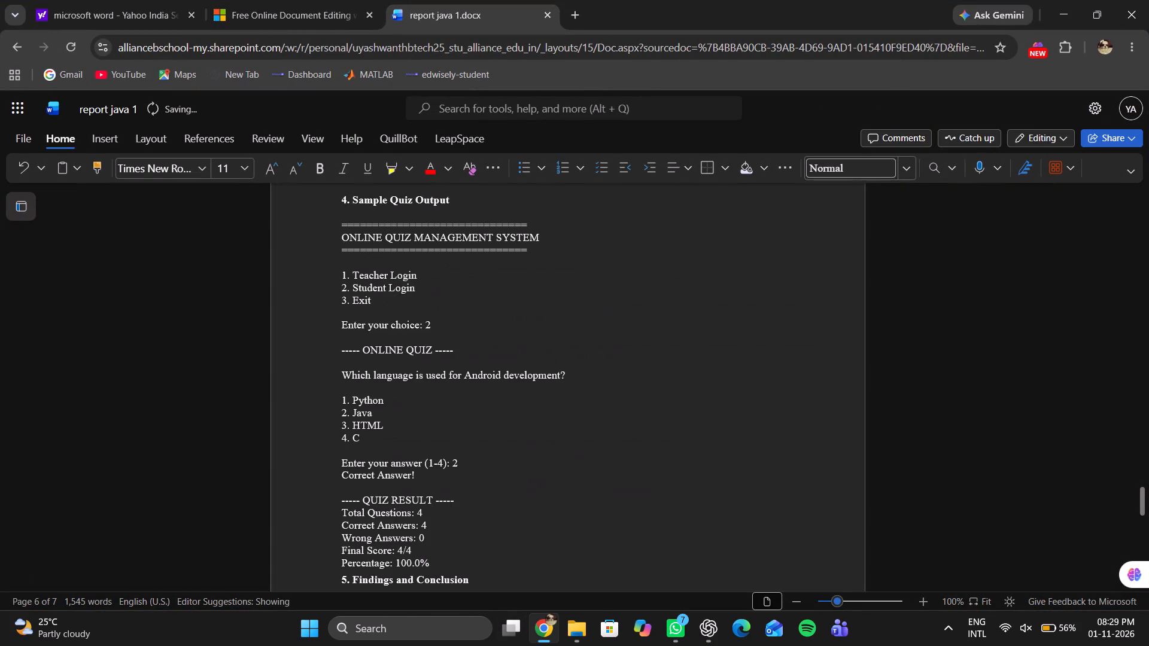
scroll(577, 295, "down", 3)
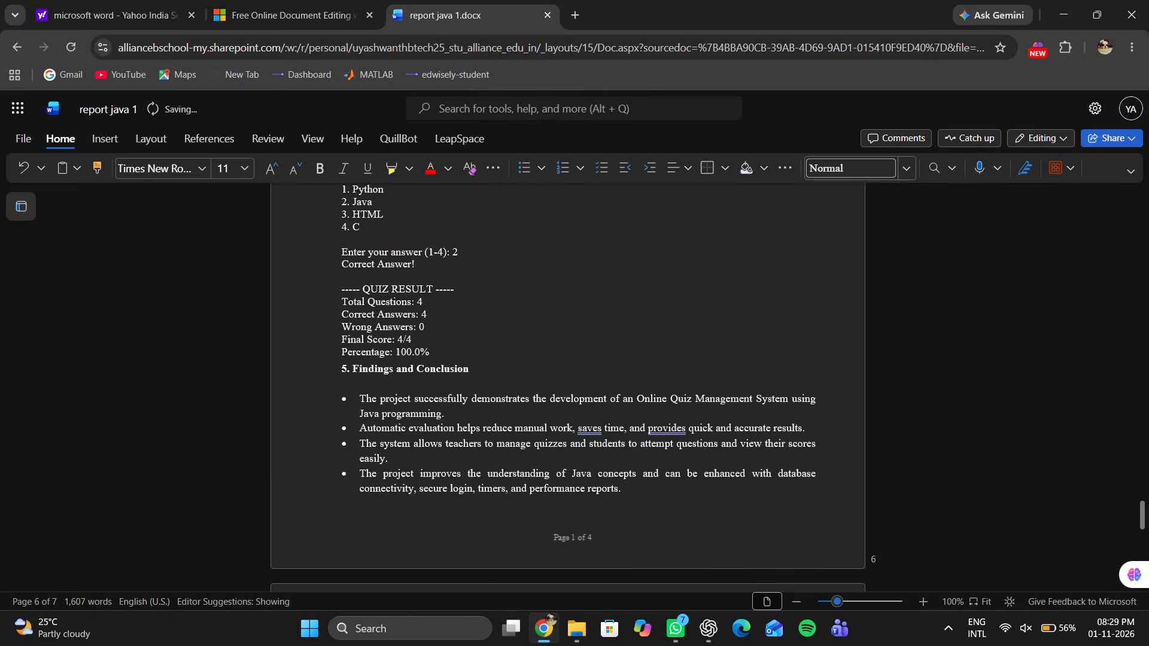
key("Return")
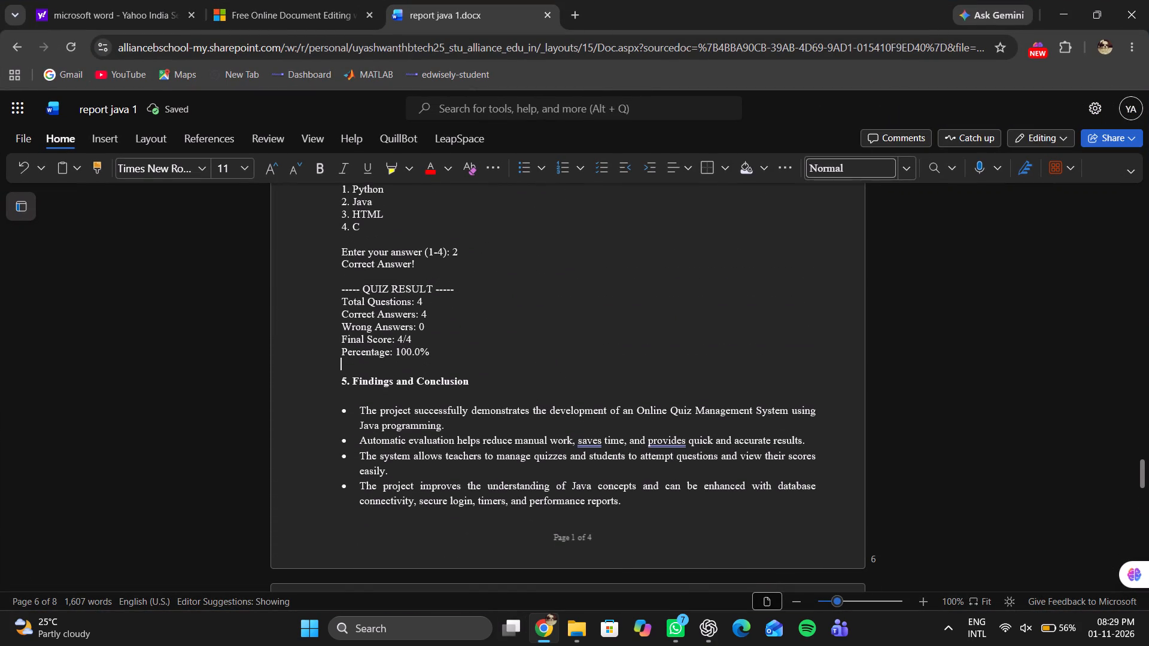
Examine the layout and page breaks from the pasted sample output through Limitations, Benefits, Future Improvement and References.
scroll(628, 302, "down", 2)
scroll(628, 302, "up", 3)
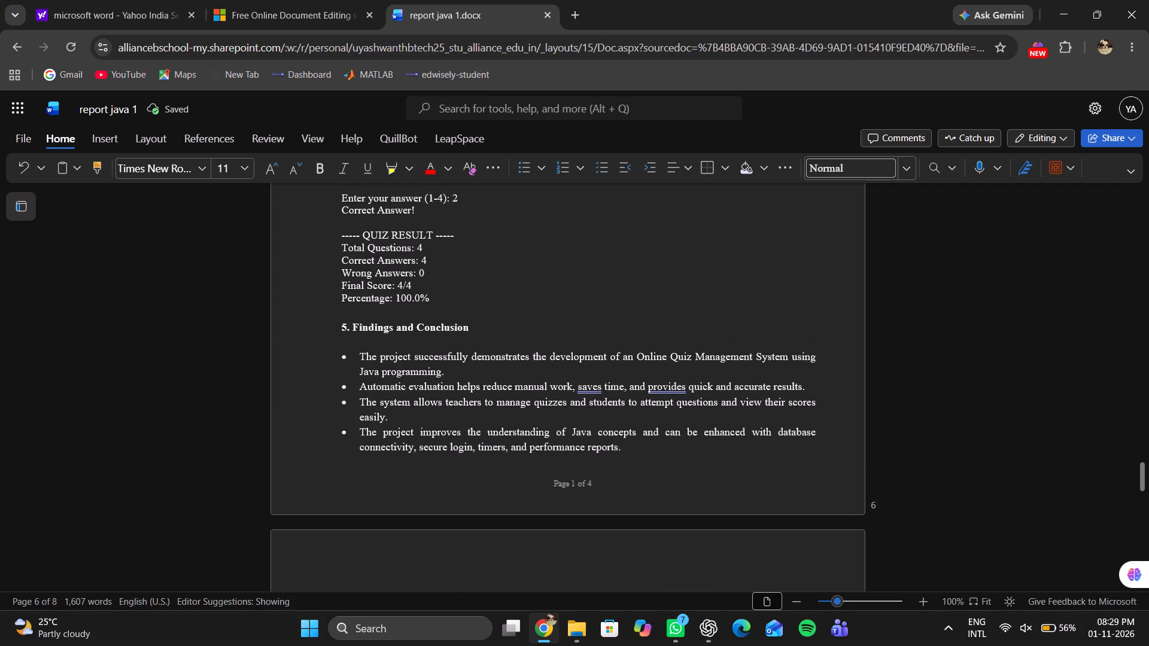
scroll(628, 302, "up", 3)
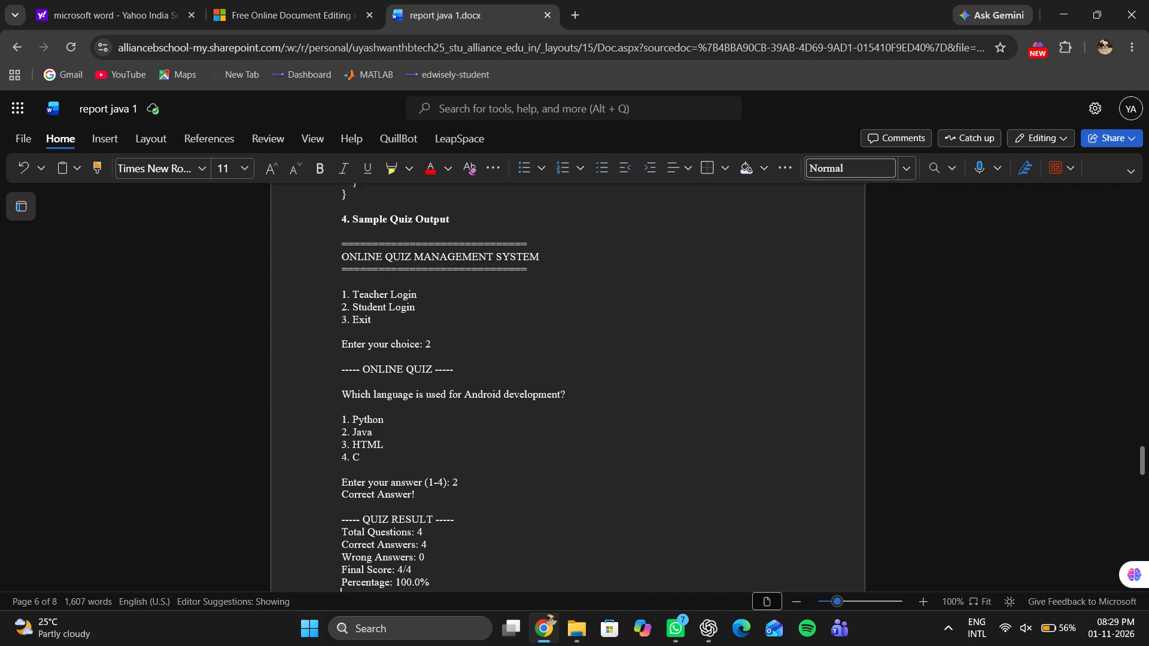
scroll(628, 302, "up", 1)
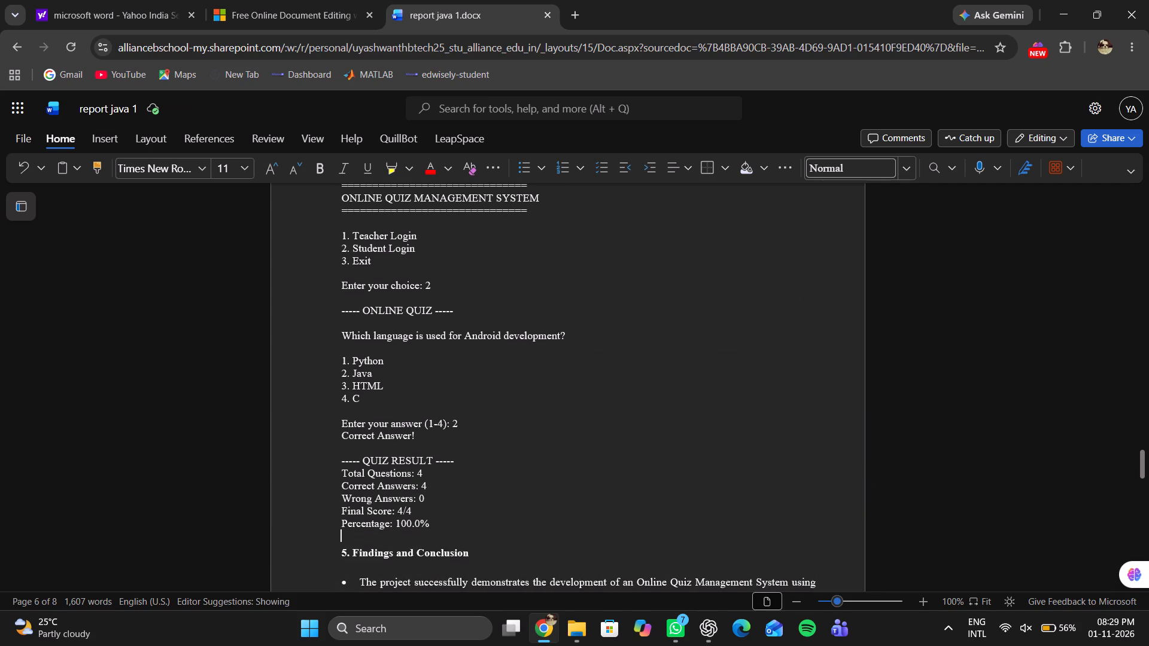
scroll(628, 302, "up", 1)
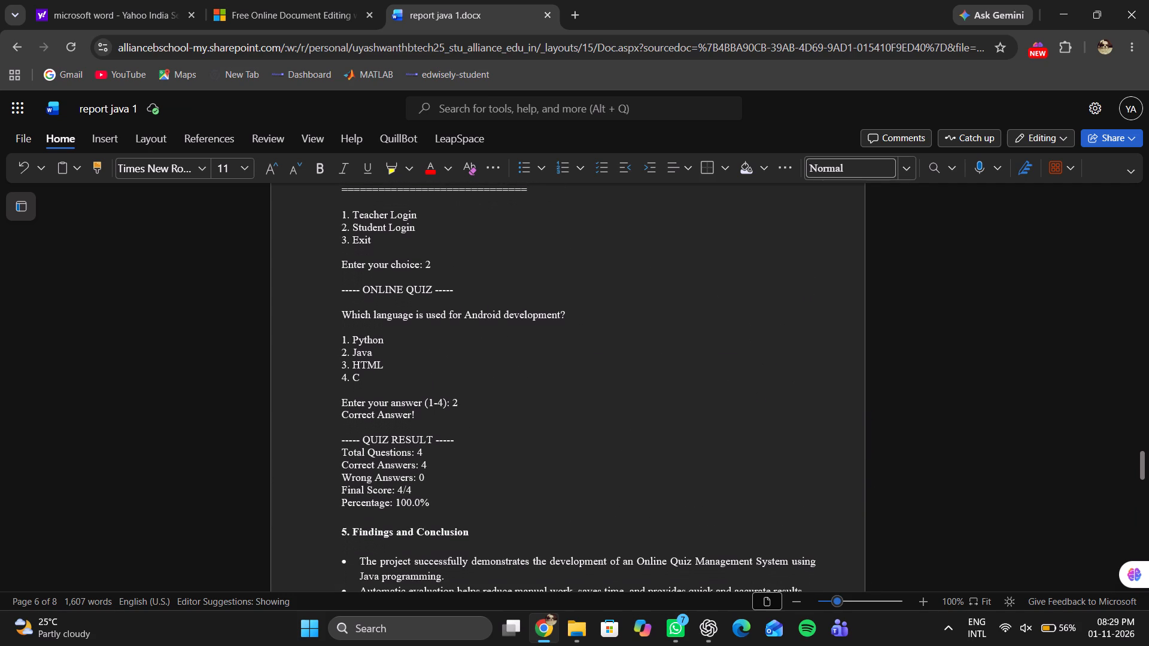
scroll(628, 302, "down", 8)
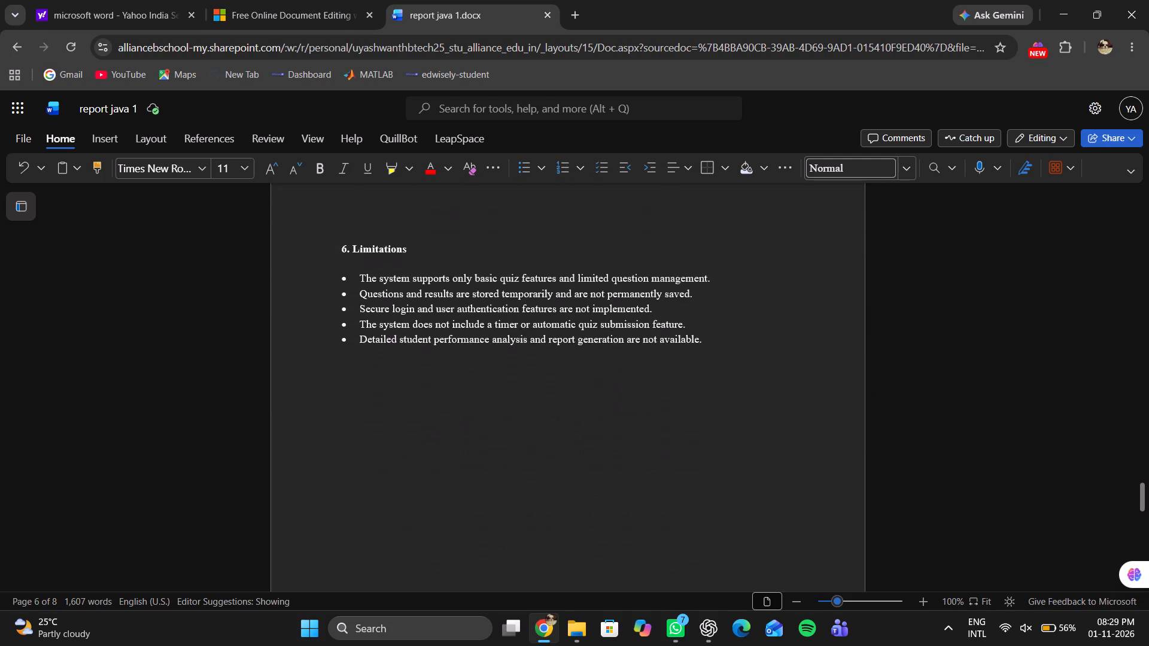
scroll(628, 302, "down", 6)
scroll(628, 302, "up", 1)
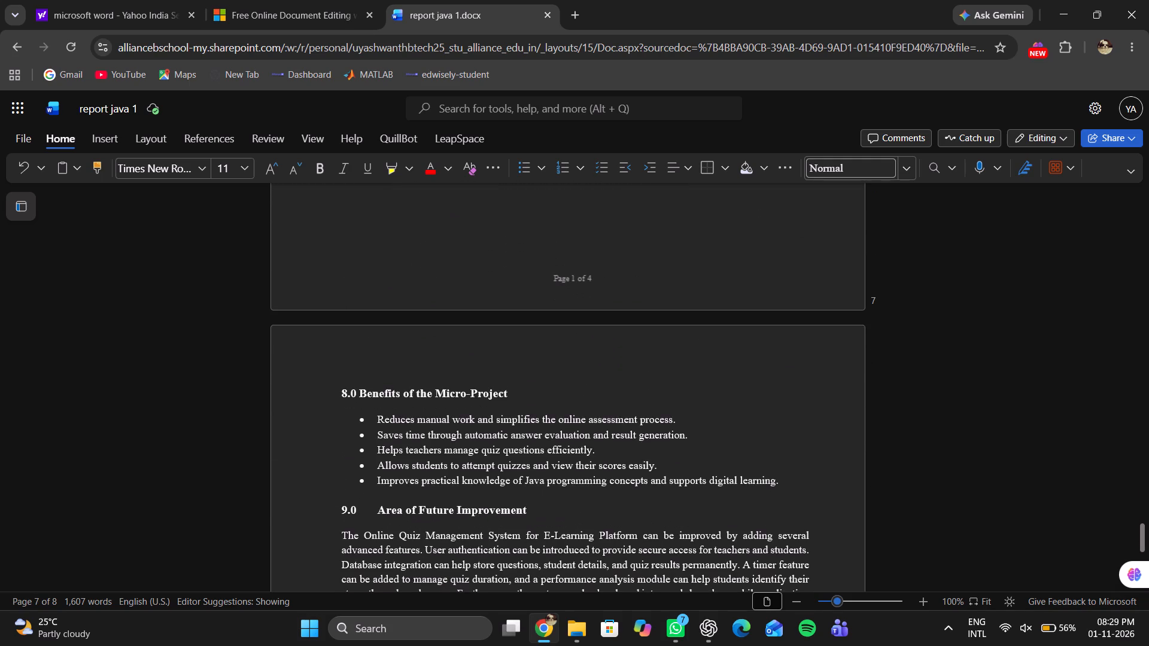
scroll(628, 302, "up", 1)
scroll(556, 264, "up", 2)
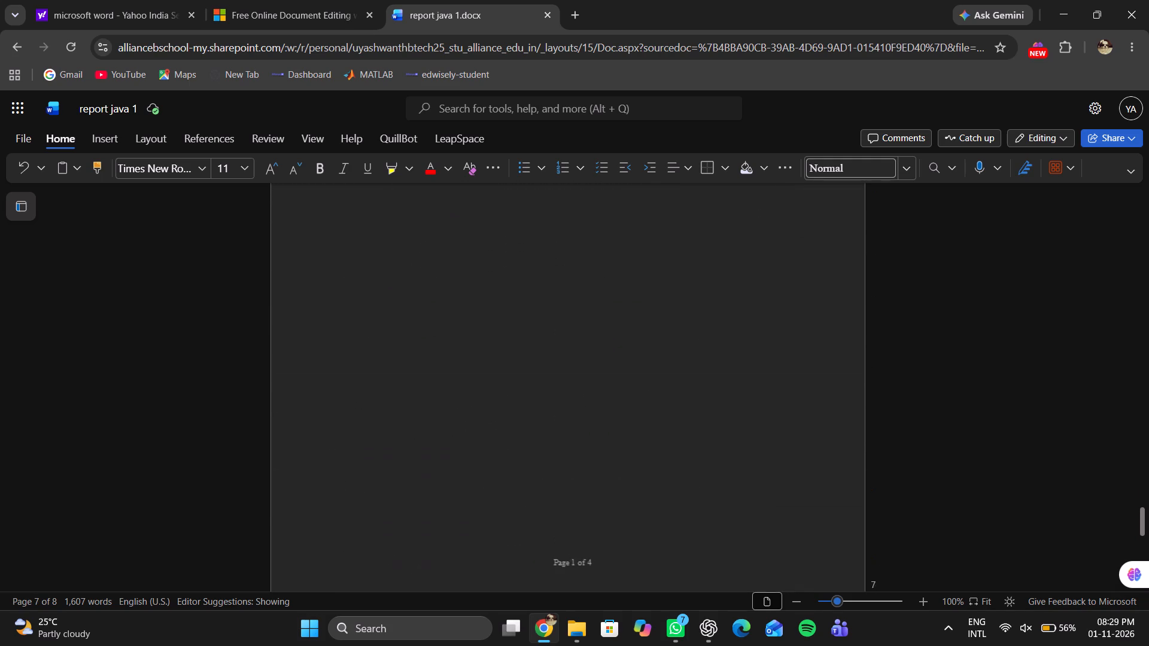
scroll(556, 264, "up", 5)
scroll(556, 264, "down", 1)
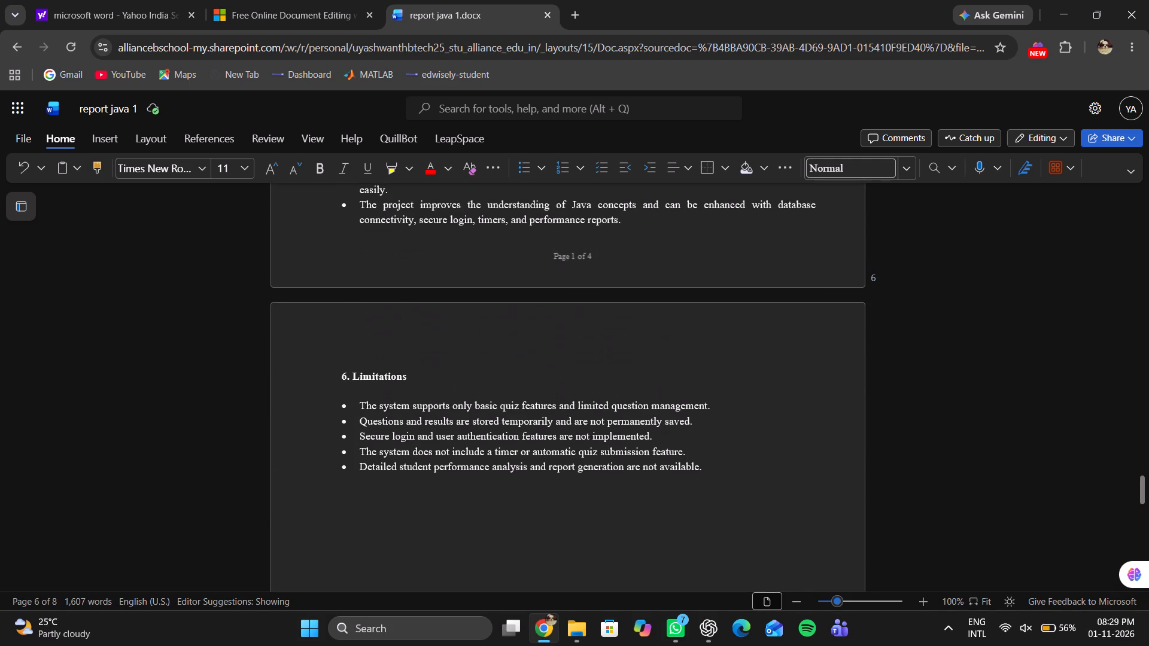
scroll(556, 264, "down", 7)
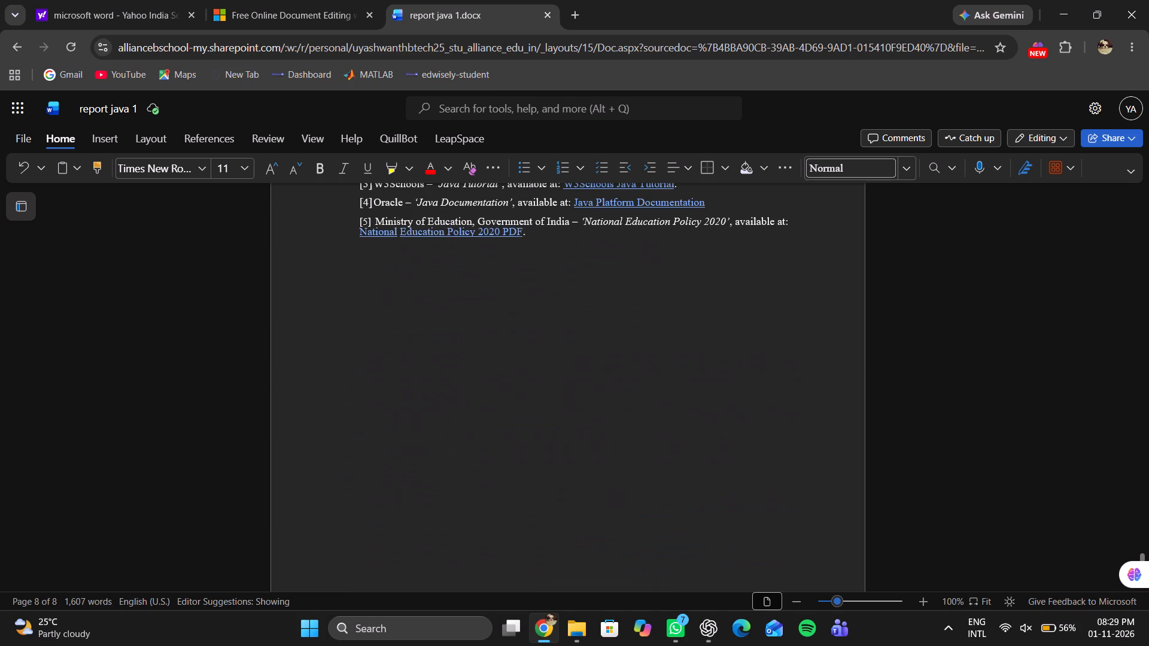
scroll(556, 264, "down", 1)
scroll(556, 264, "up", 7)
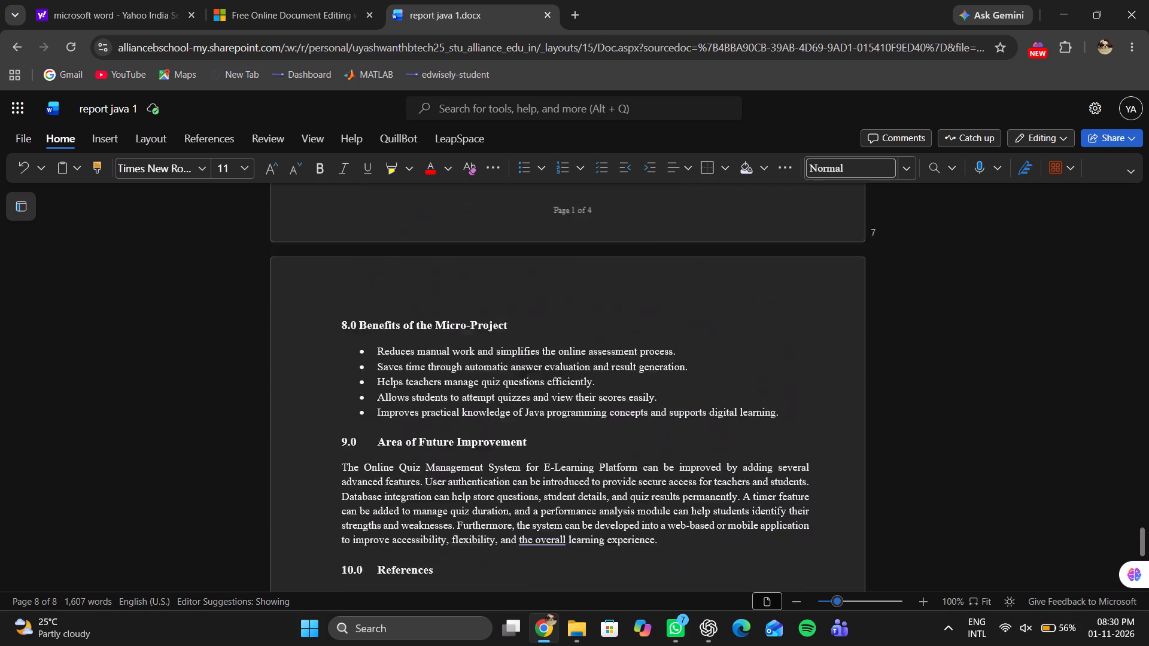
scroll(556, 264, "up", 7)
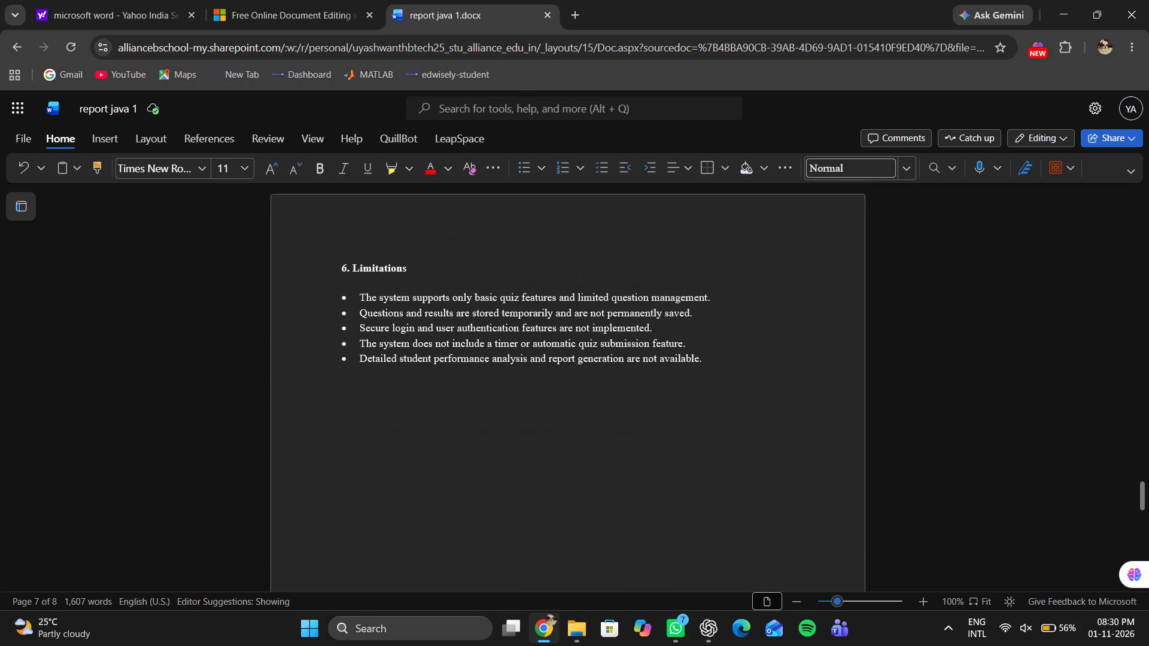
scroll(556, 264, "down", 3)
scroll(556, 264, "up", 4)
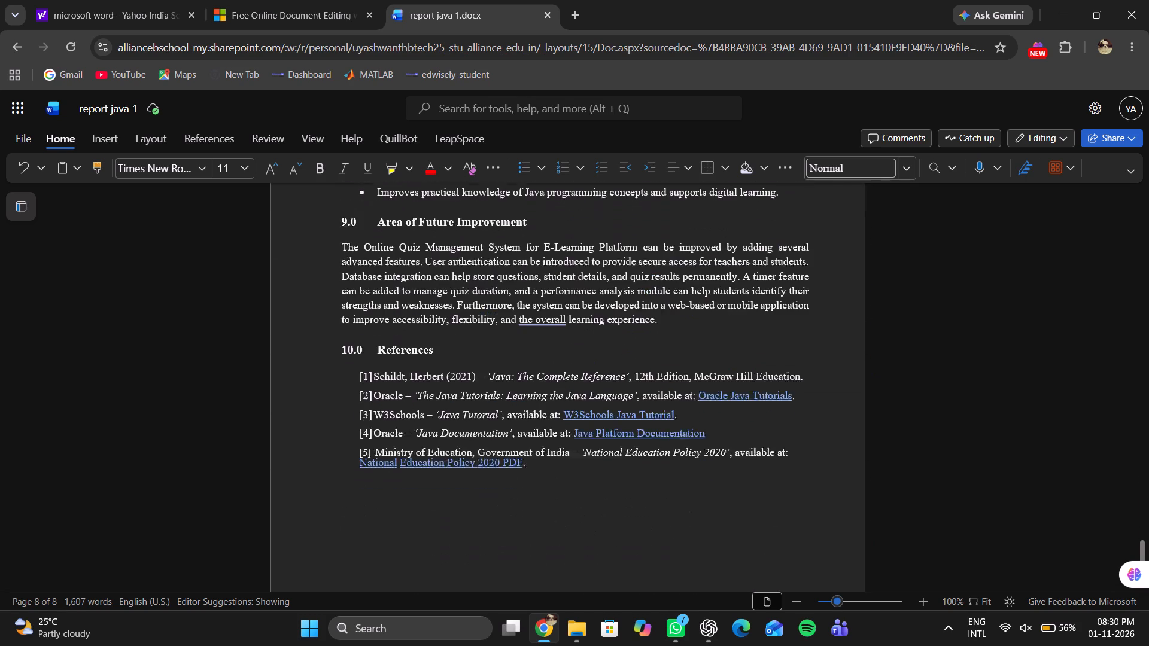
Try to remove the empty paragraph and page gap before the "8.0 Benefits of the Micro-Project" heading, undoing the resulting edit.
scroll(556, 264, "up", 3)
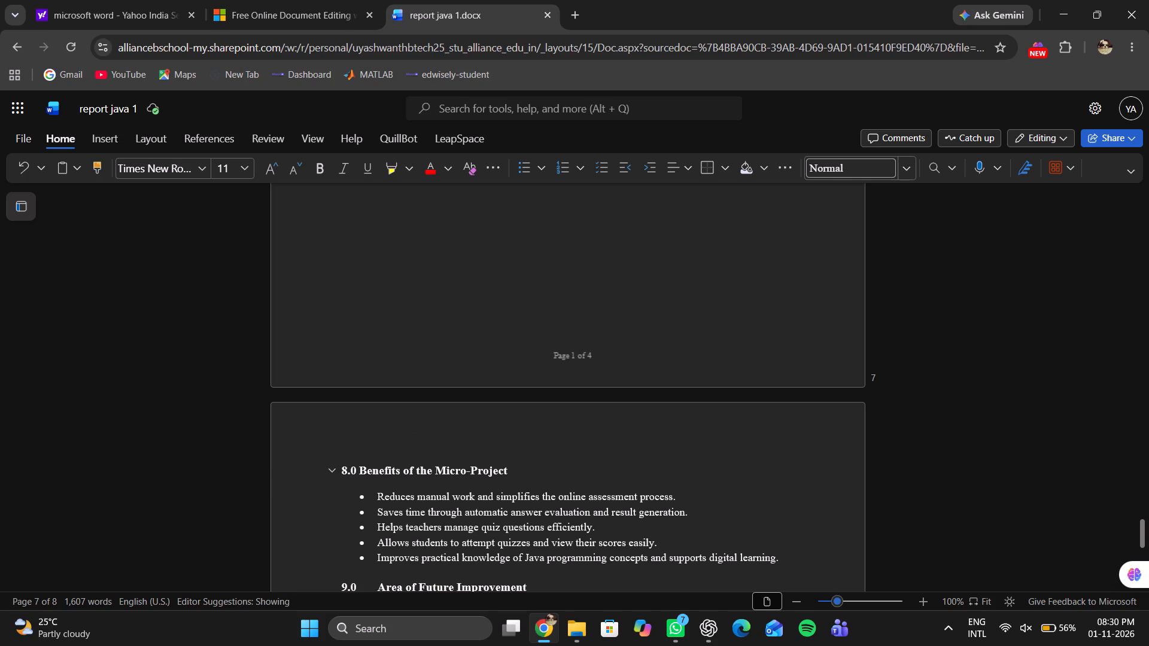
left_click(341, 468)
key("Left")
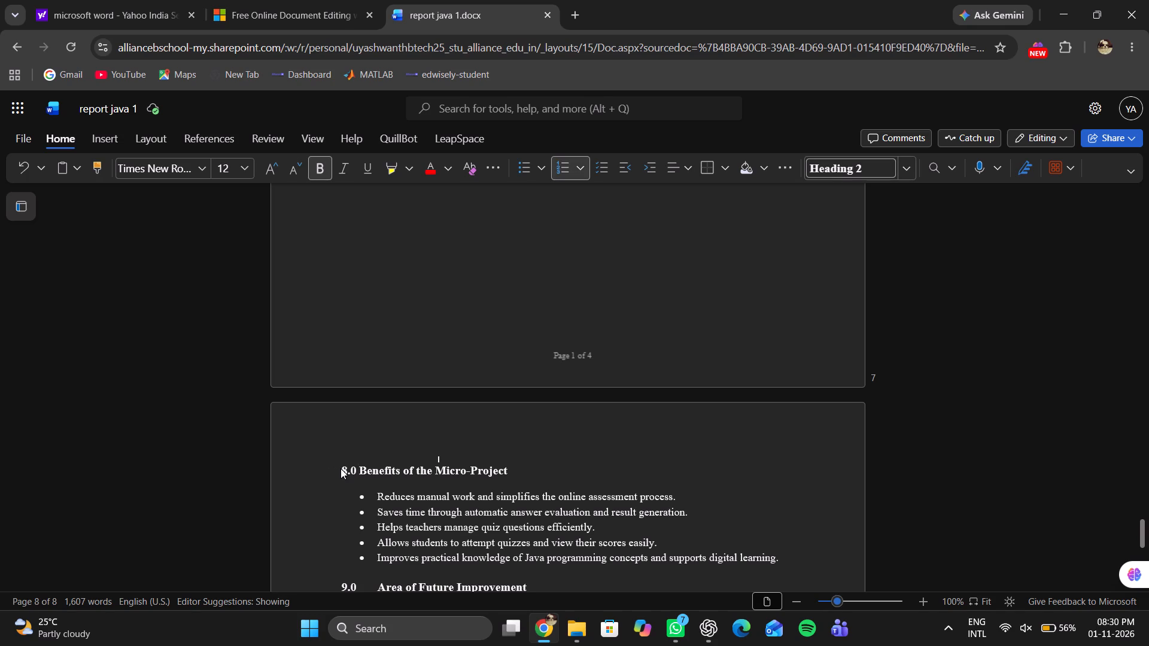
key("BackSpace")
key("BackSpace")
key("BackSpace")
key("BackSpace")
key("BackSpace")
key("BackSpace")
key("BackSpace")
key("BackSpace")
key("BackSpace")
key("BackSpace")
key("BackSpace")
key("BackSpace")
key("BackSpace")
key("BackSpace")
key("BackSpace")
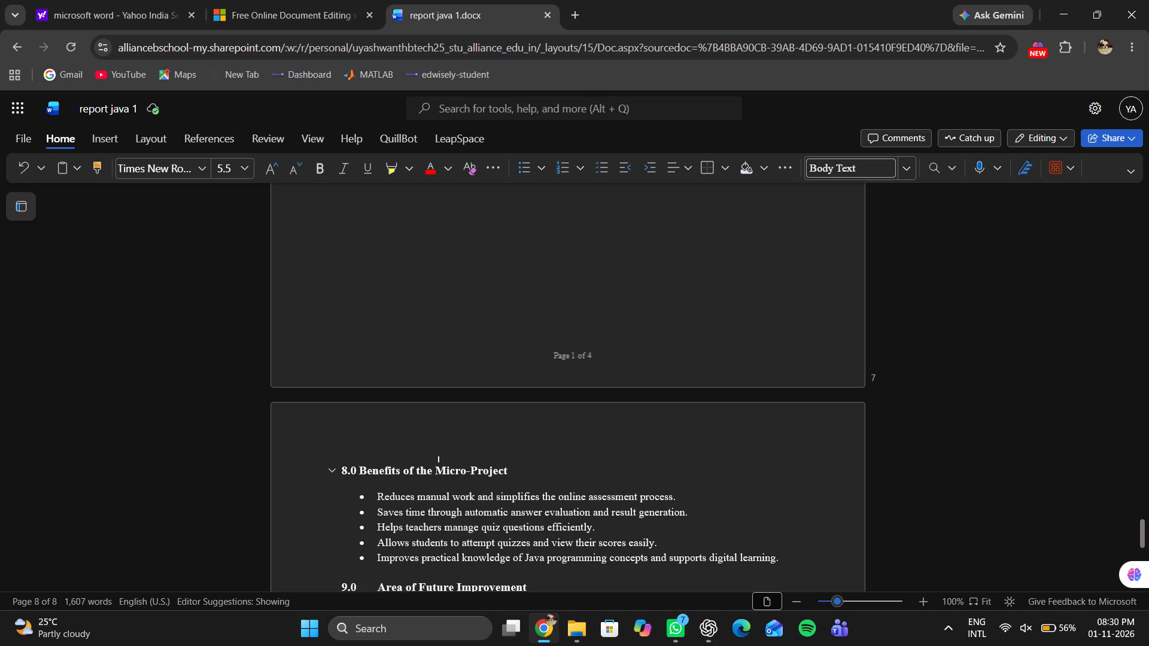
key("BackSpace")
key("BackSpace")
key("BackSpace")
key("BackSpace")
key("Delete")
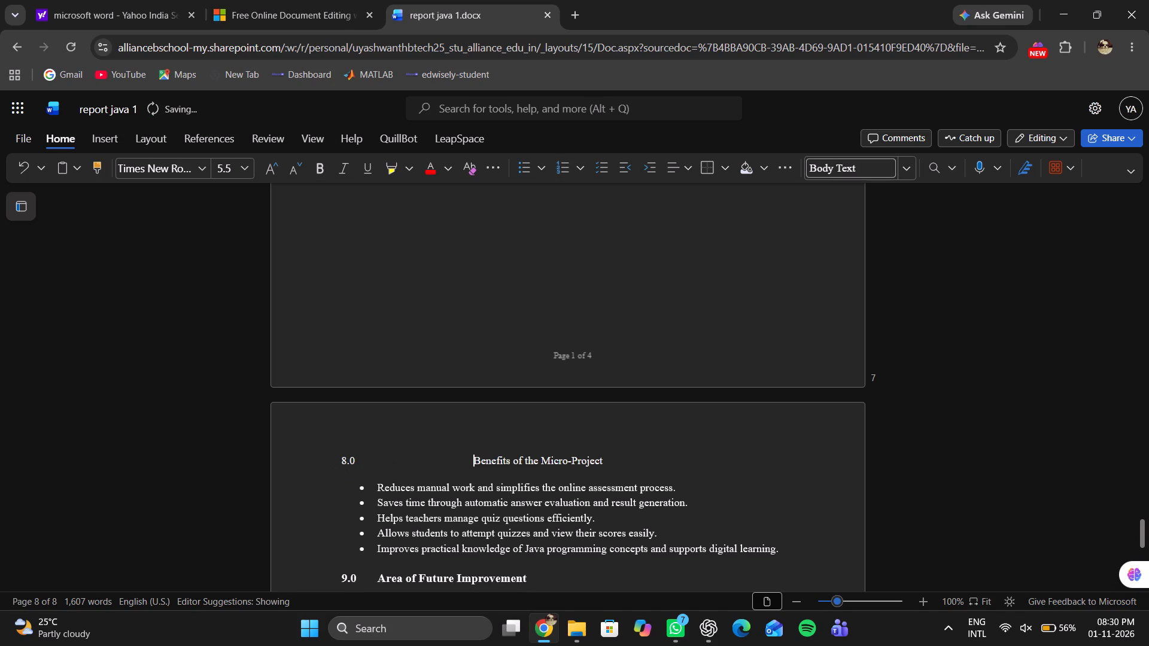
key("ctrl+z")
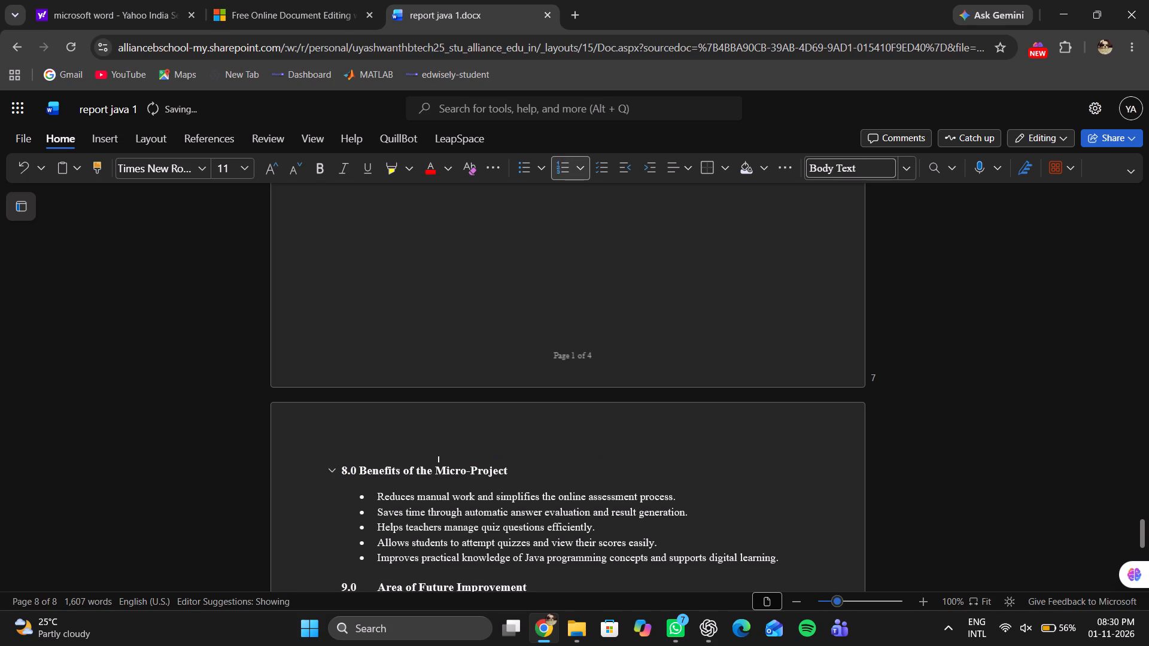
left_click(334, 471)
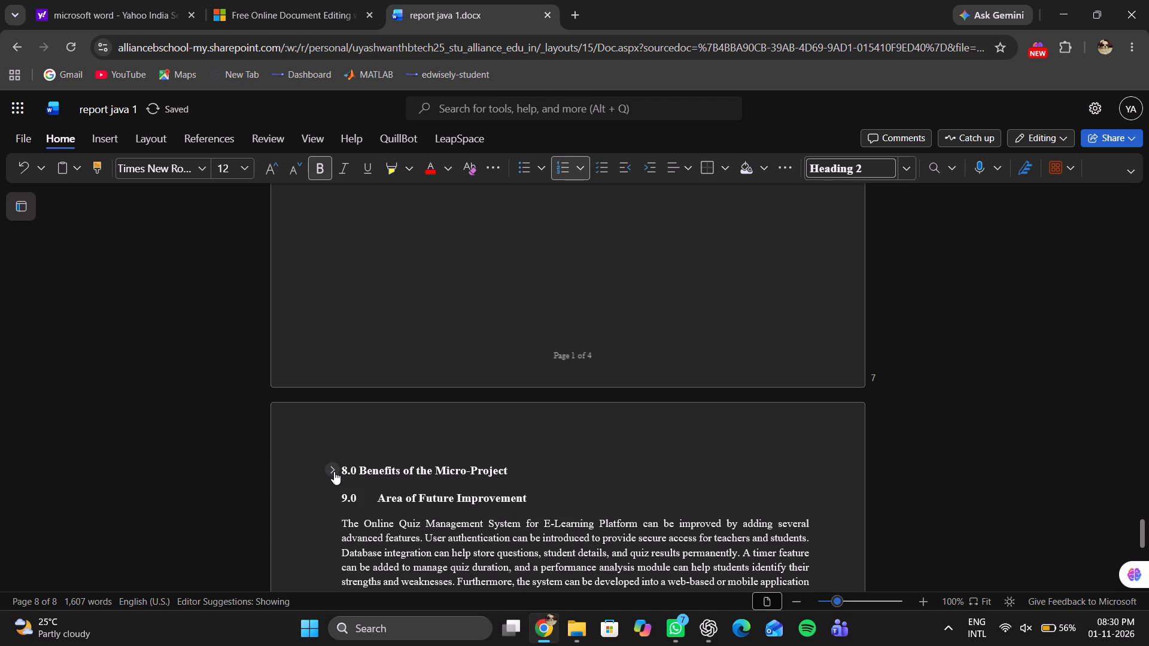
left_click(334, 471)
Delete the empty paragraphs after the last bullet of the "6. Limitations" list.
scroll(489, 445, "up", 4)
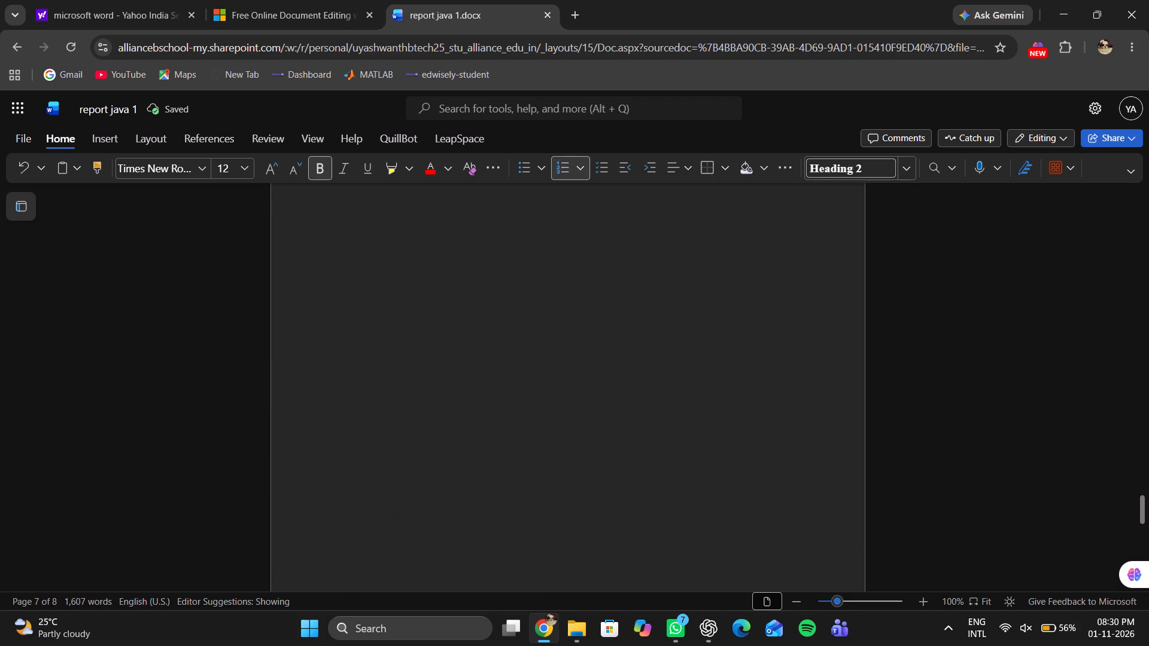
scroll(489, 445, "up", 2)
left_click(405, 367)
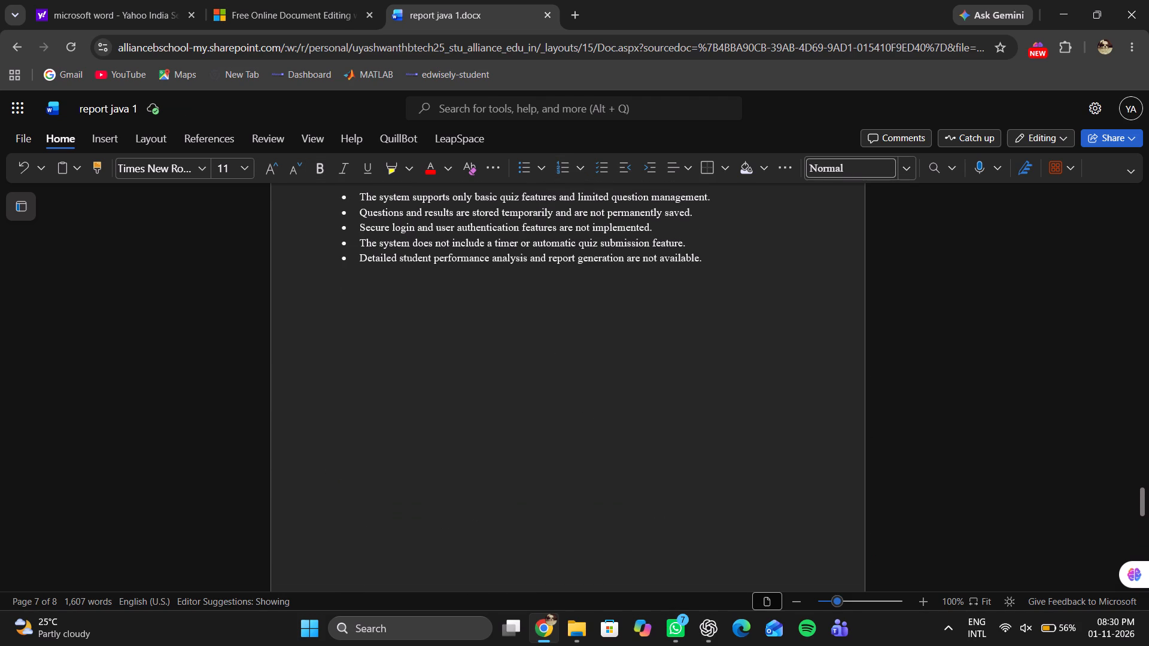
key("BackSpace")
key("BackSpace")
key("BackSpace")
key("BackSpace")
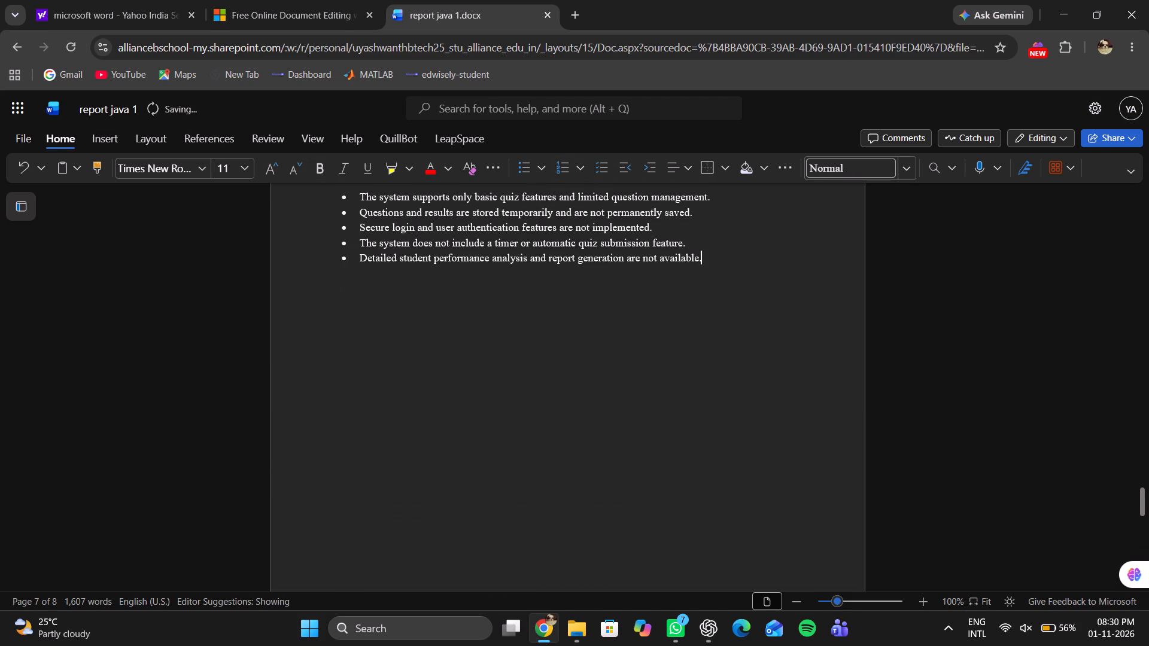
Cut the empty drawing object sitting above the "8.0 Benefits of the Micro-Project" heading.
key("Down")
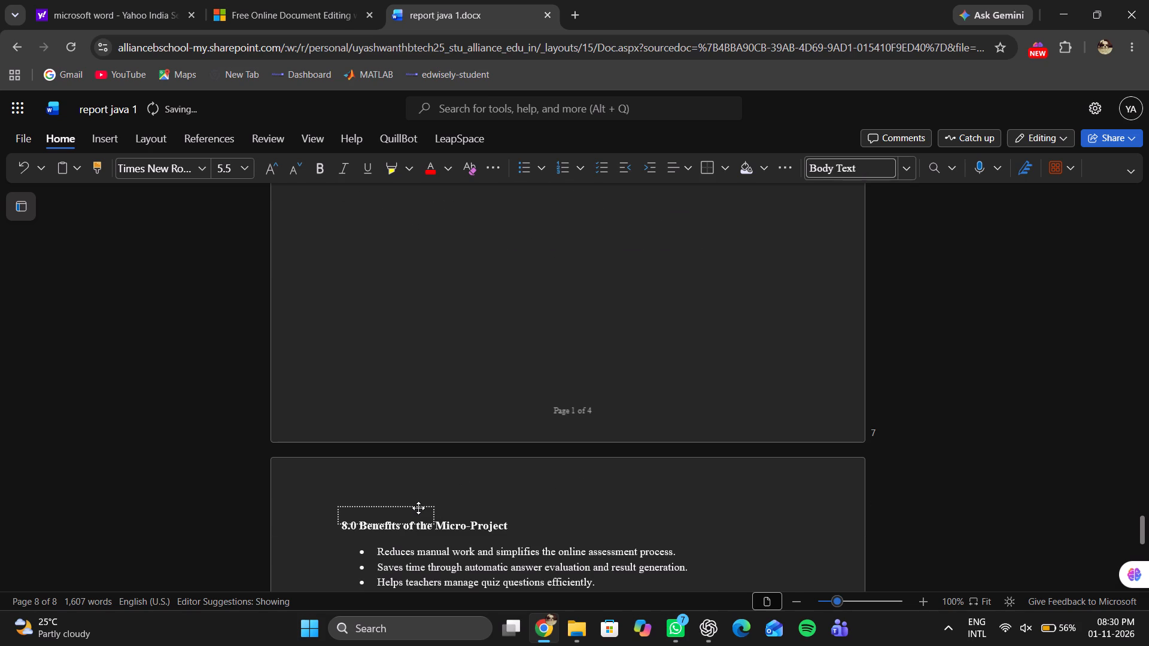
right_click(418, 508)
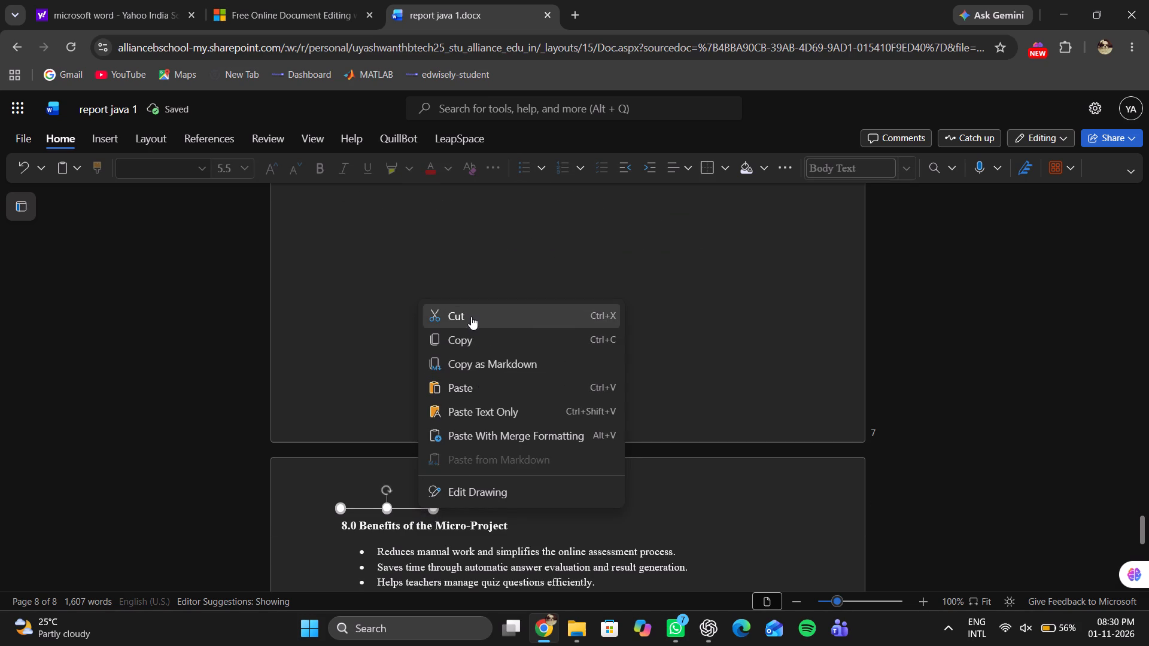
left_click(471, 315)
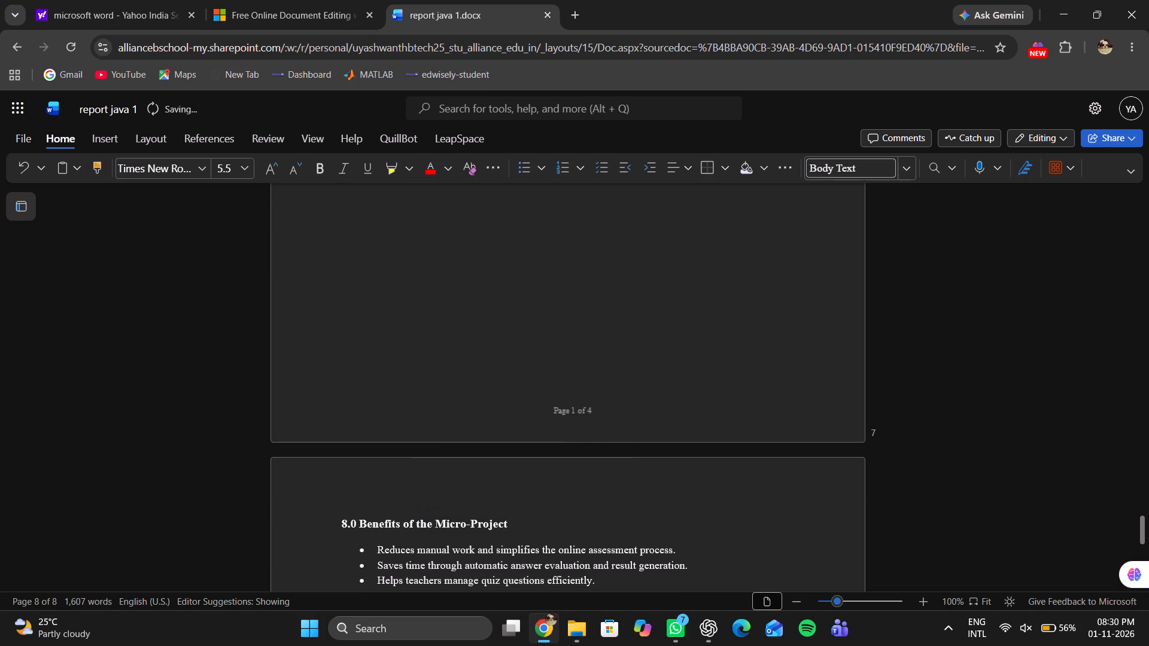
Delete the empty Body Text paragraph directly above the "8.0 Benefits of the Micro-Project" heading.
key("BackSpace")
key("BackSpace")
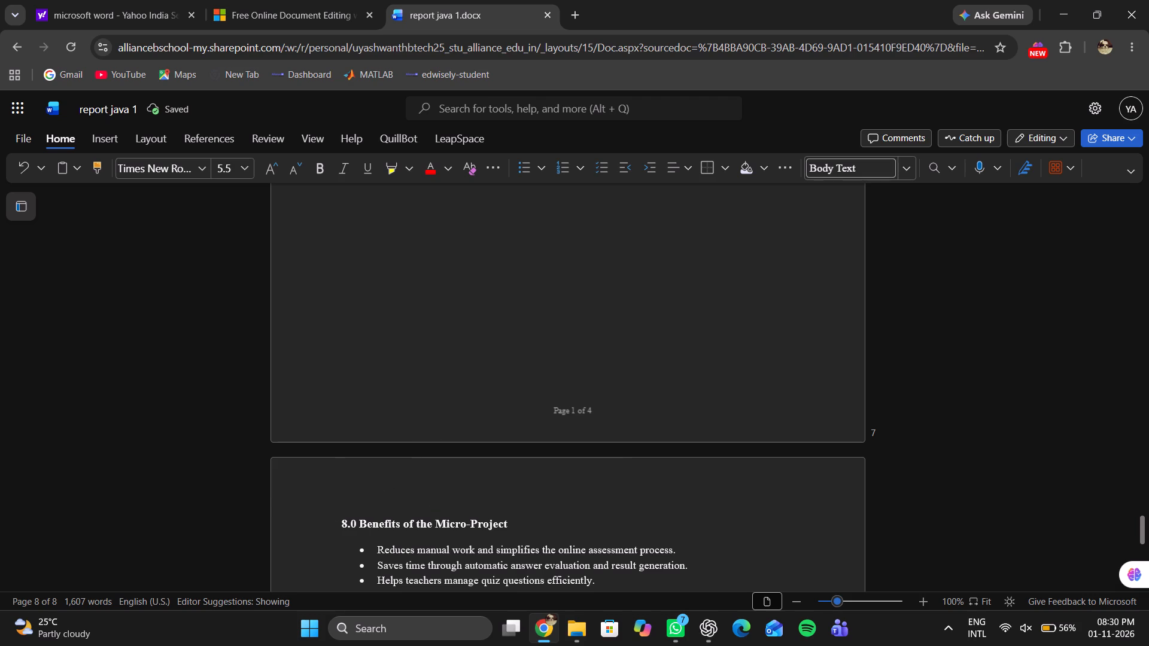
left_click(352, 505)
left_click(352, 517)
key("Up")
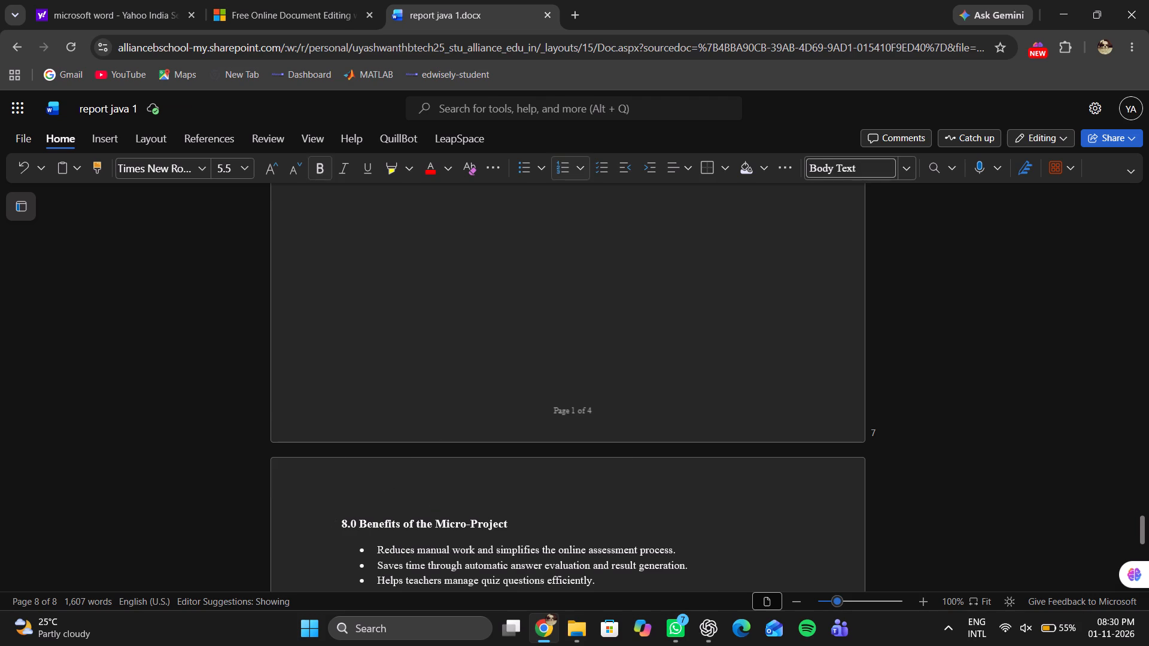
key("BackSpace")
key("BackSpace")
key("BackSpace")
key("BackSpace")
key("Delete")
key("Up")
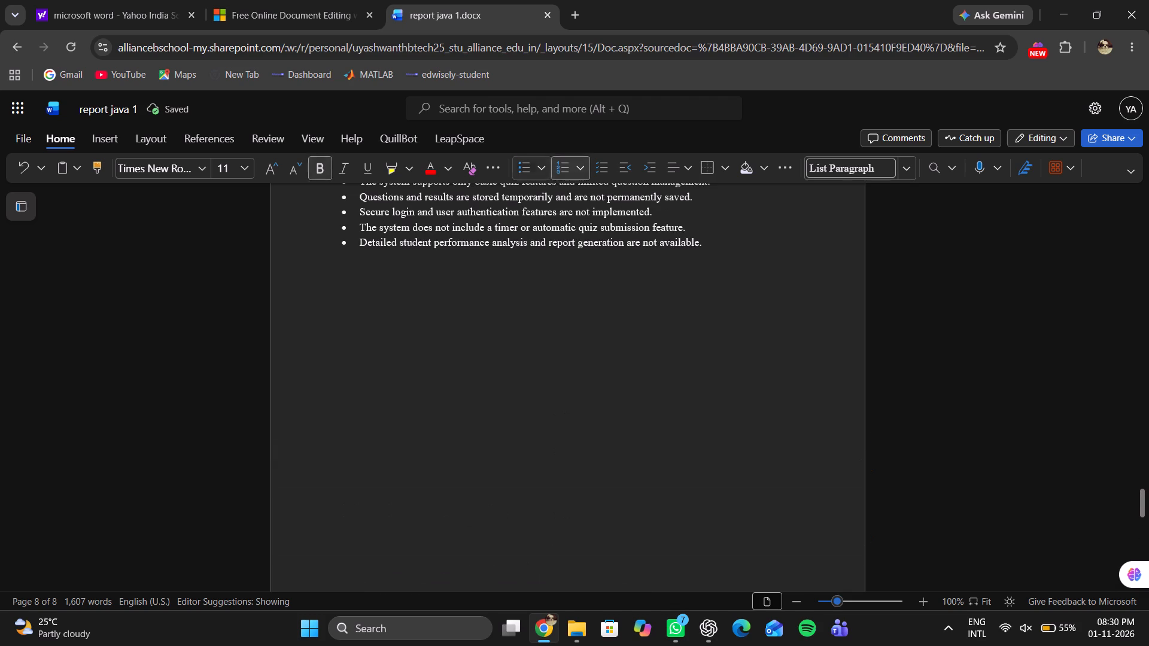
key("Down")
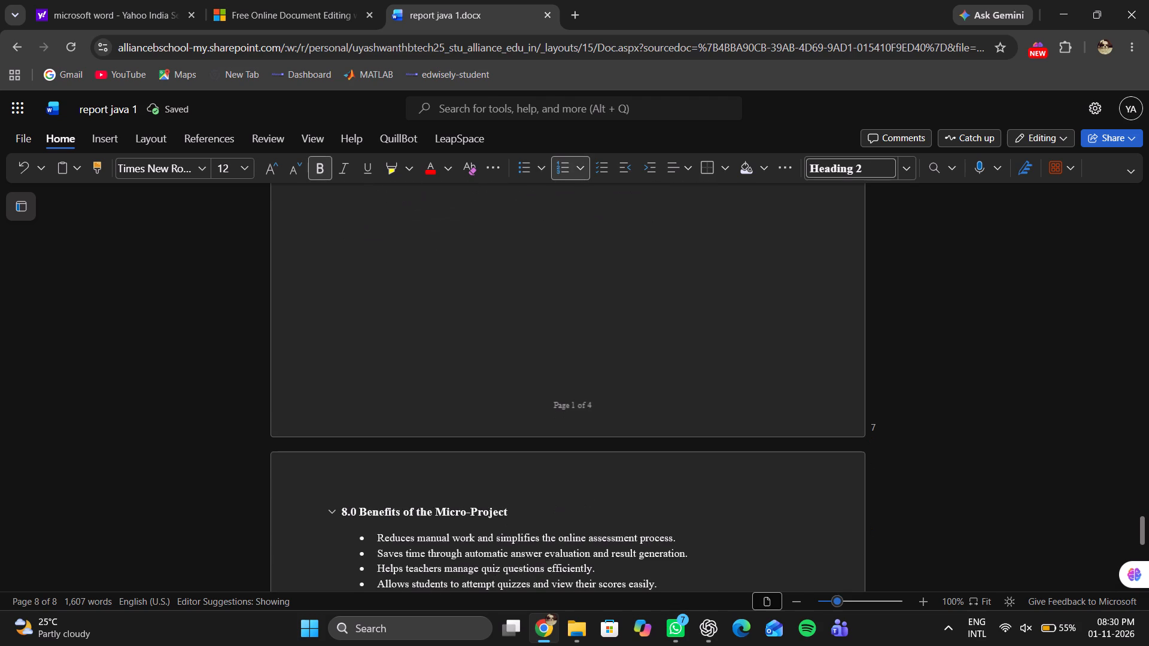
key("Left")
key("Down")
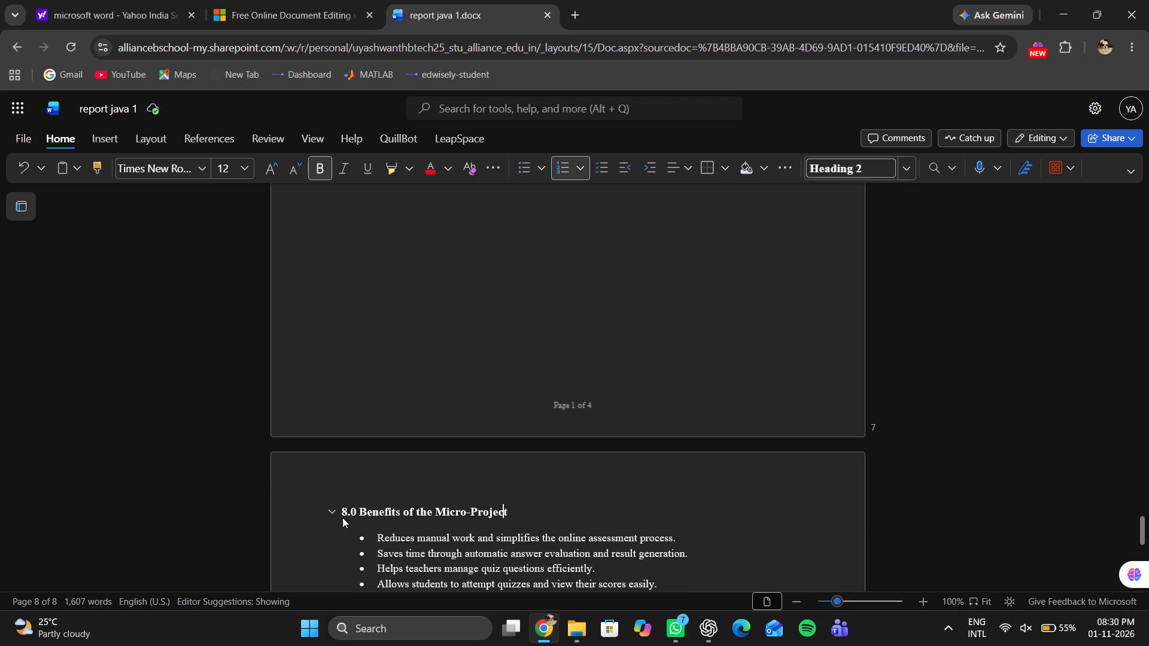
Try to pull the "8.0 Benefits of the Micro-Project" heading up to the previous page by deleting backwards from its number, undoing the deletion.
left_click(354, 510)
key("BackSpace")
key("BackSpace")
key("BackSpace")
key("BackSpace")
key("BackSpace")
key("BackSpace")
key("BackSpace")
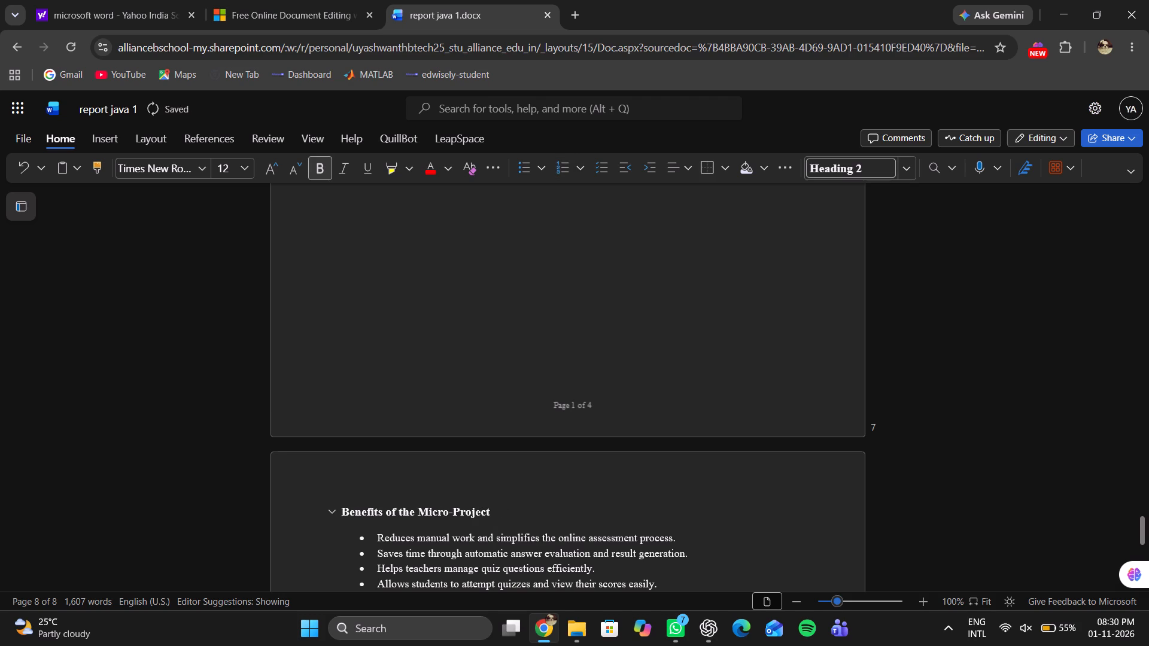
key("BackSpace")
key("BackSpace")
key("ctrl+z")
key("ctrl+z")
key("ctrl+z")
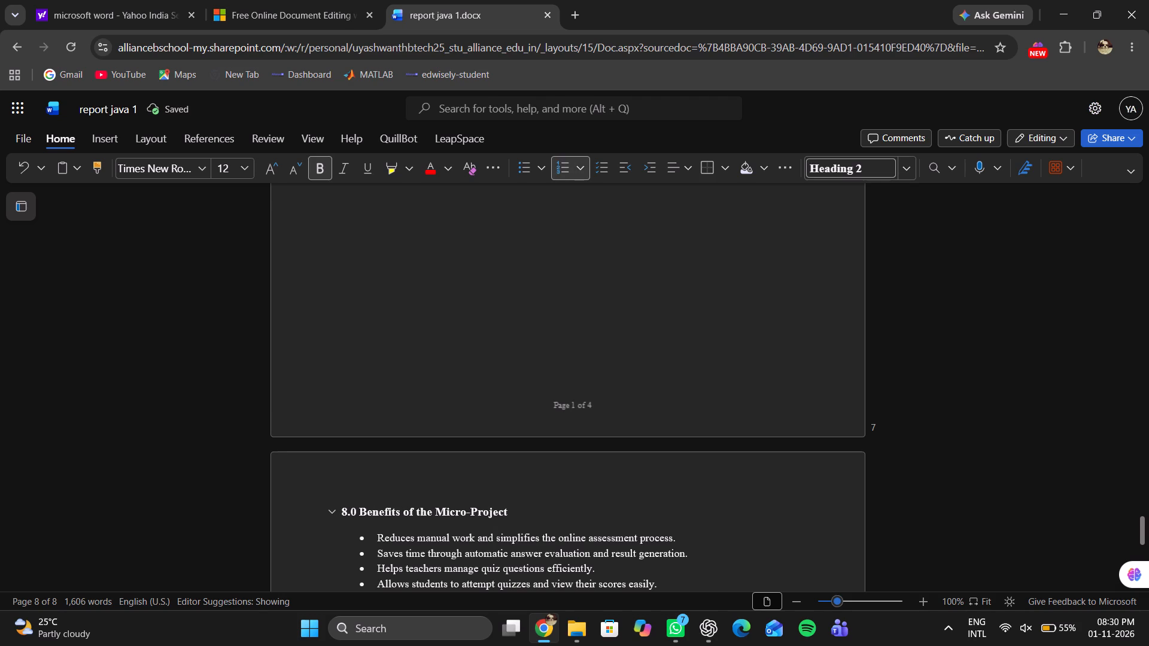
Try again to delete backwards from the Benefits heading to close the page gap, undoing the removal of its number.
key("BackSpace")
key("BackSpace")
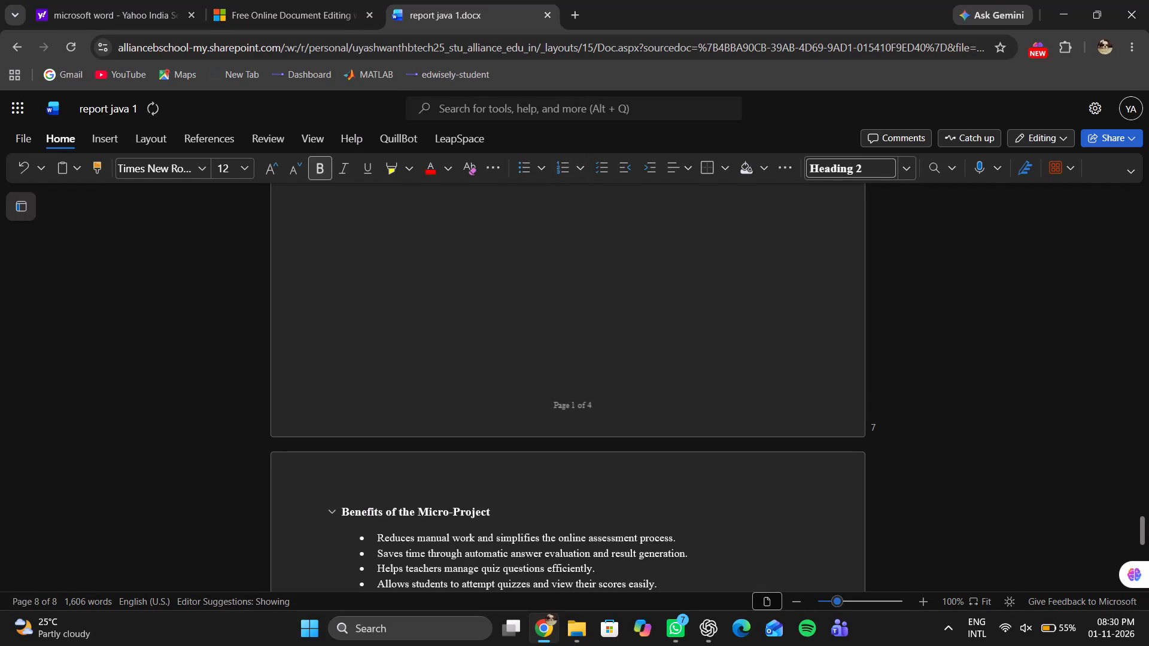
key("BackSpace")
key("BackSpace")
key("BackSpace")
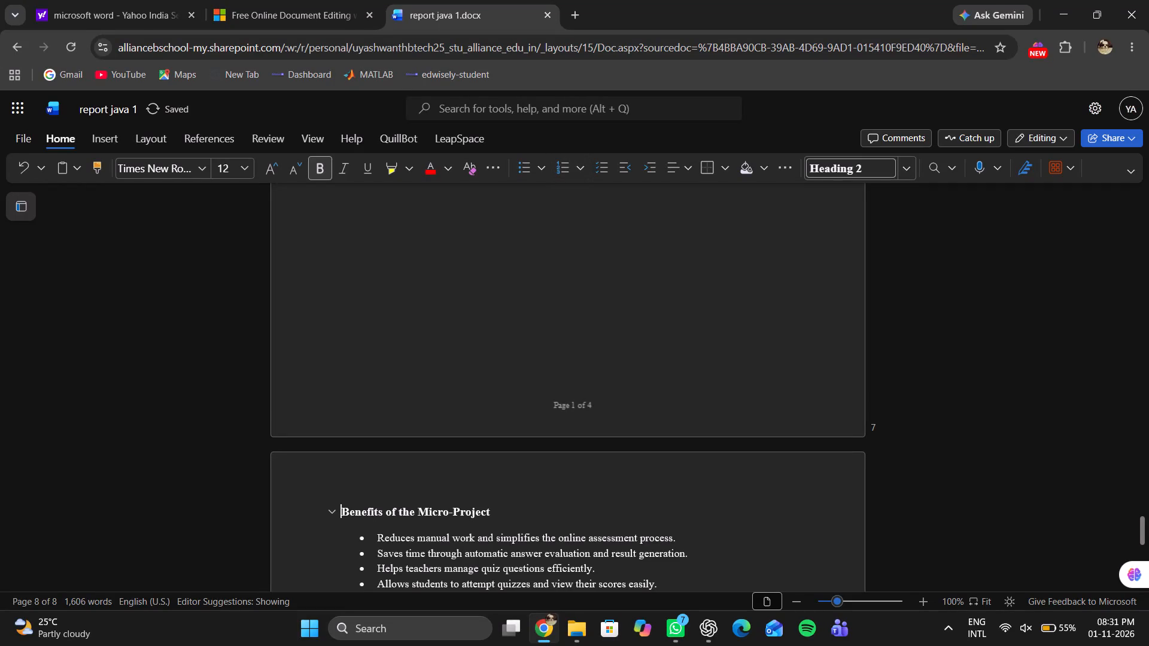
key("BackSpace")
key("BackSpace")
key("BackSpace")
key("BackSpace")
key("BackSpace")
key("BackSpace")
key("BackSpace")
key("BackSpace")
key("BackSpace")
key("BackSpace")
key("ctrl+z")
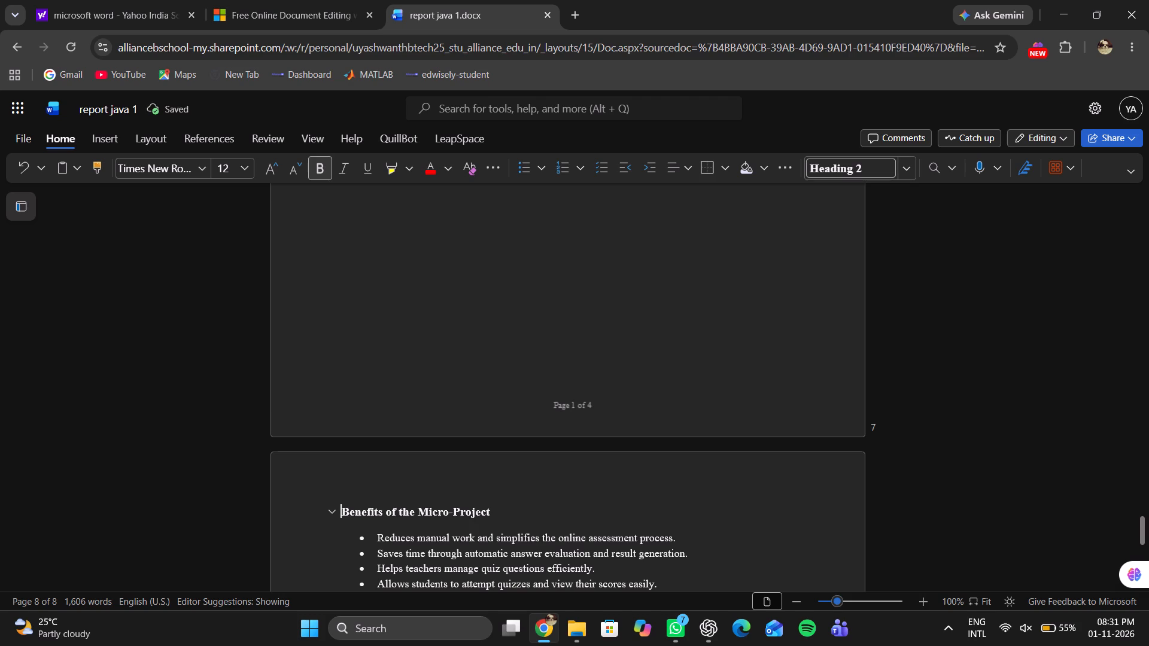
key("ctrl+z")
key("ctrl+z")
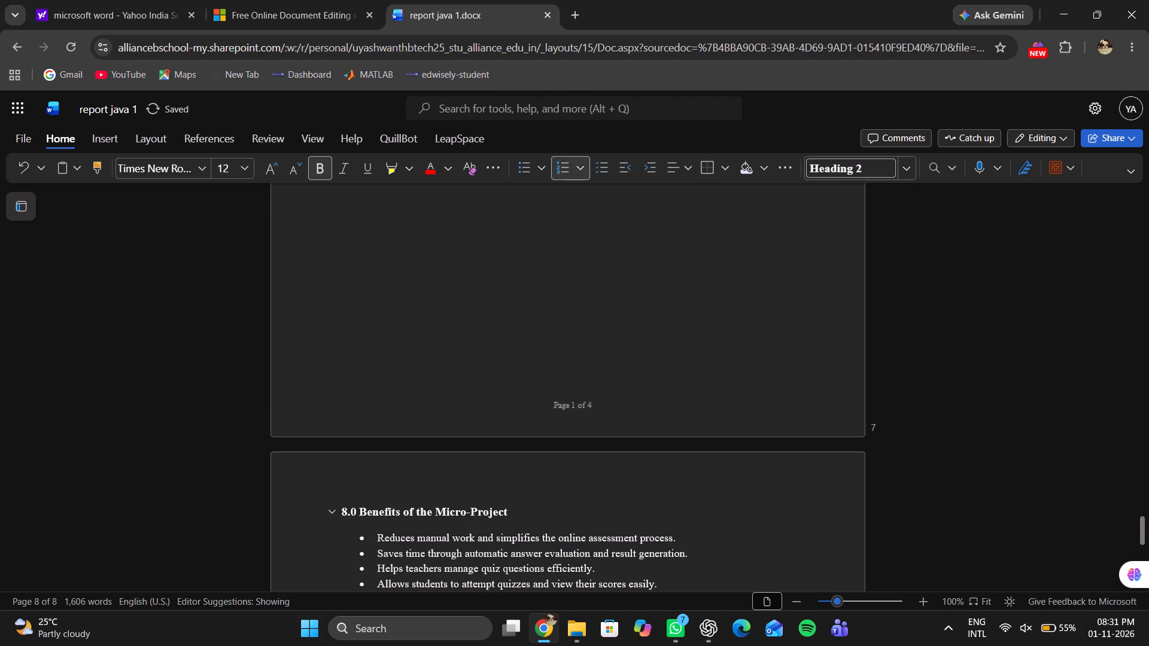
Add an extra space after "8.0" in the Benefits of the Micro-Project heading.
key("space")
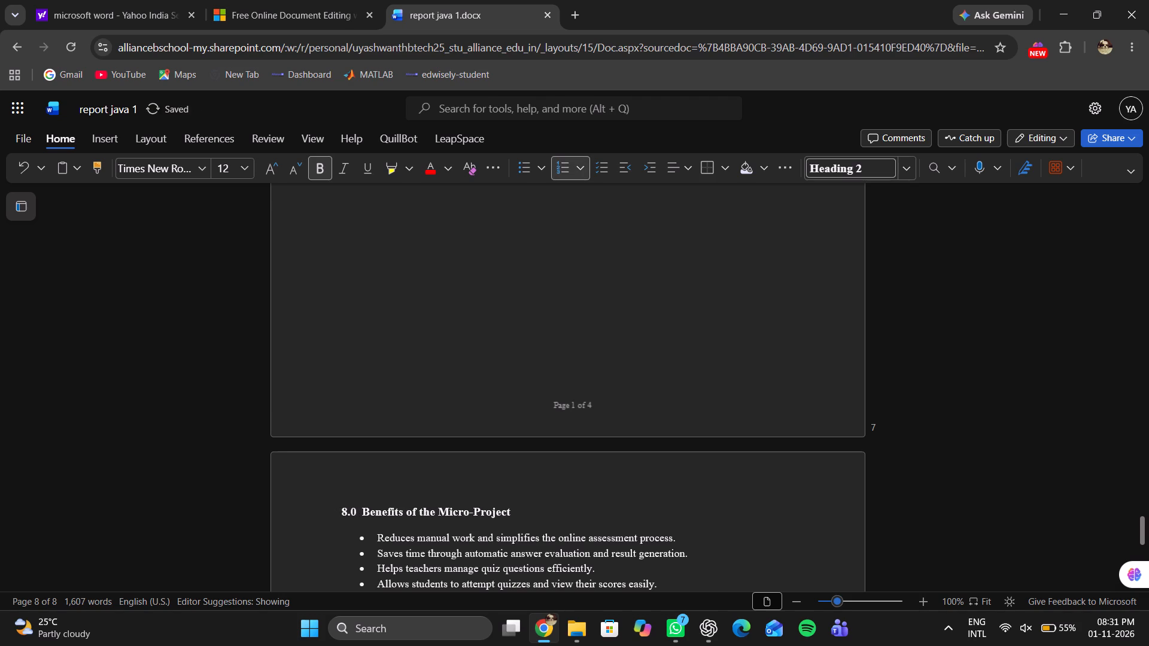
Copy the content from the "8.0 Benefits of the Micro-Project" heading through the end of the "9.0 Area of Future Improvement" paragraph.
scroll(434, 499, "up", 6)
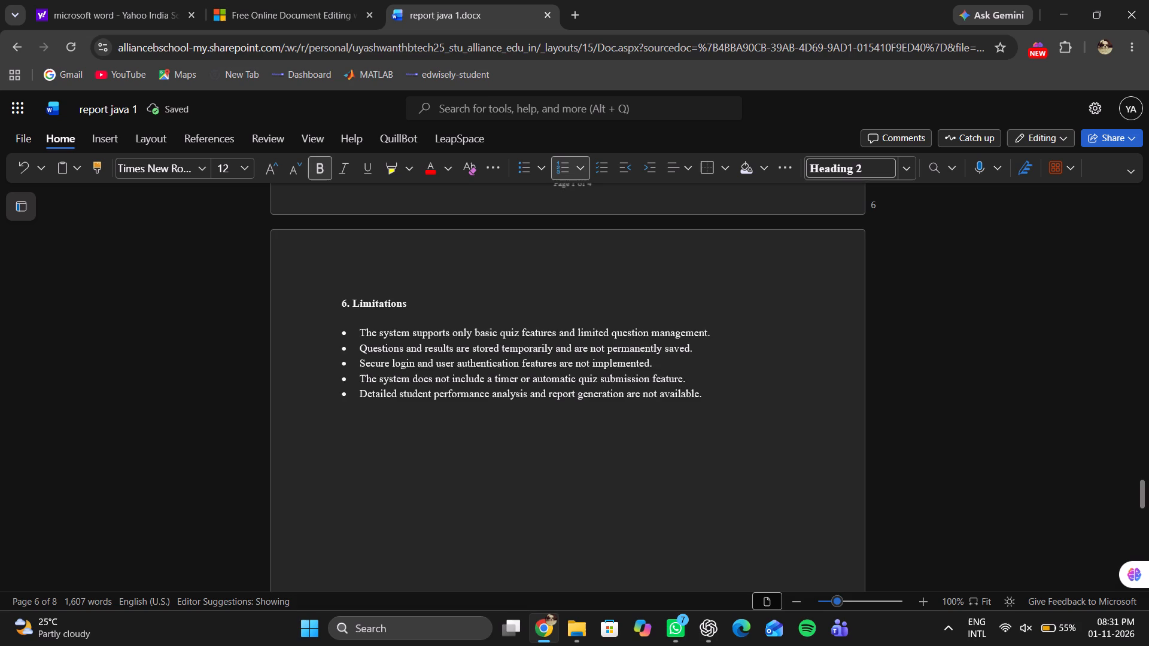
scroll(434, 499, "down", 7)
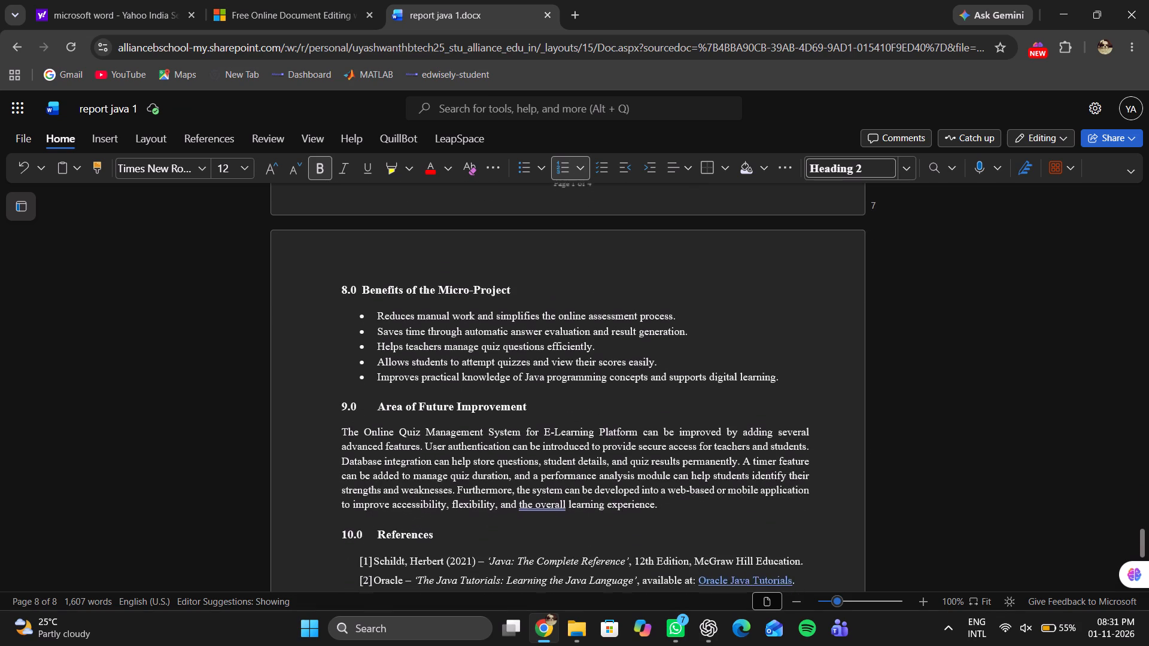
scroll(434, 499, "down", 2)
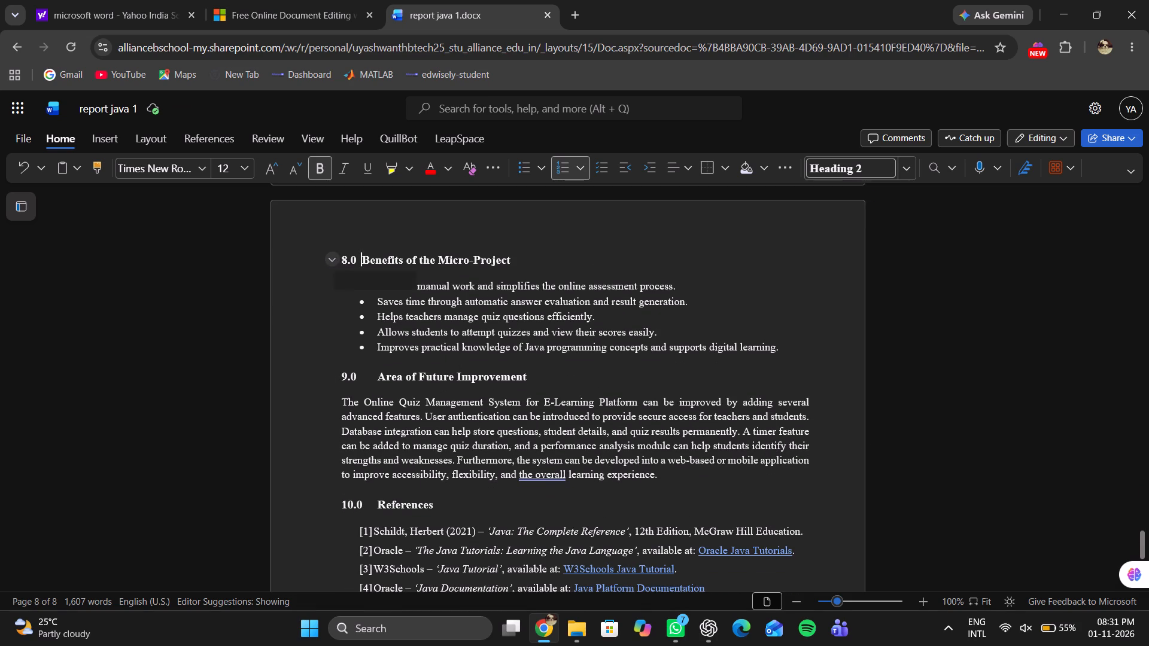
left_click_drag(358, 255, 667, 475)
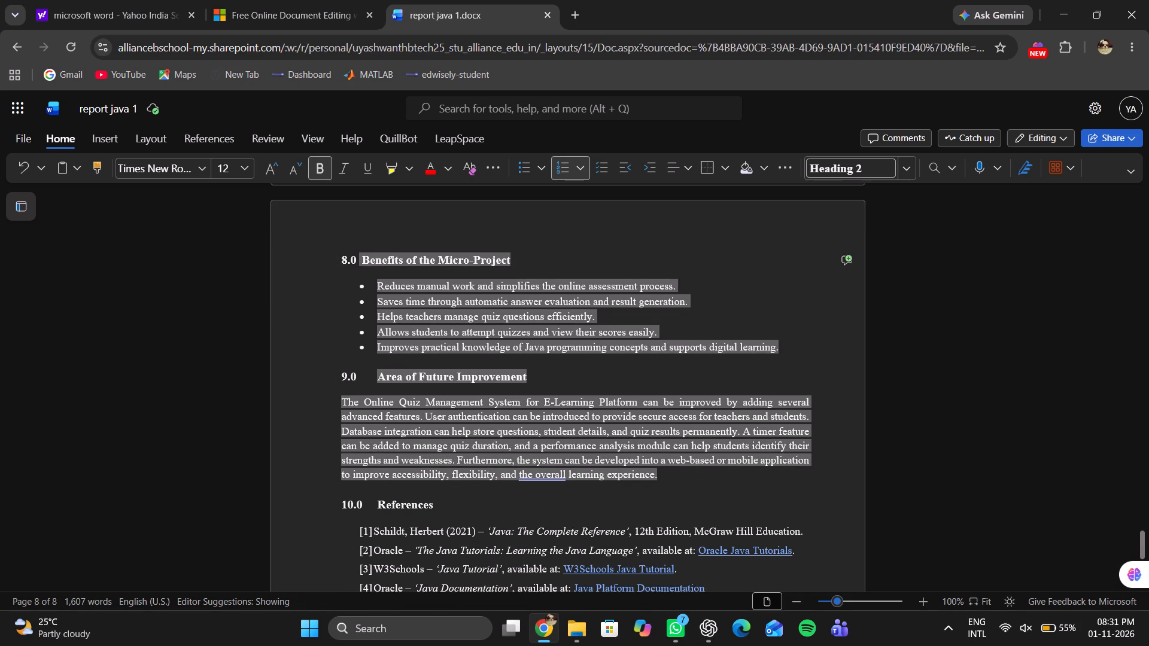
left_click_drag(667, 475, 674, 481)
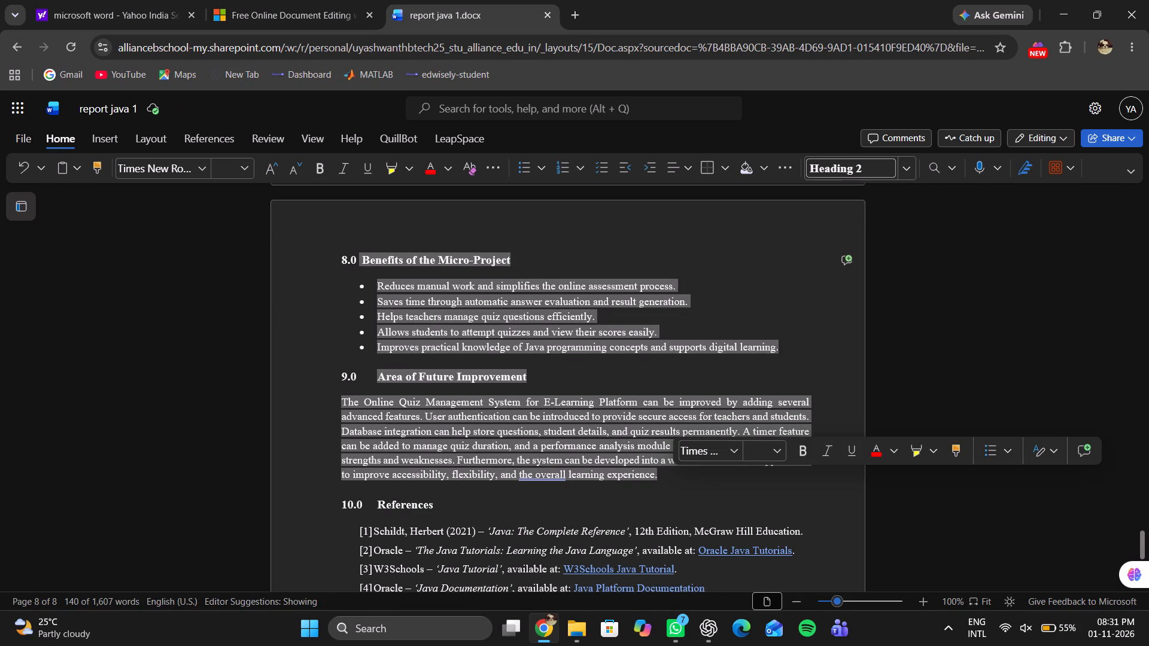
key("ctrl+c")
Paste the copied Benefits and Future Improvement sections below the Limitations list, leaving a blank line after its last bullet.
scroll(674, 481, "up", 7)
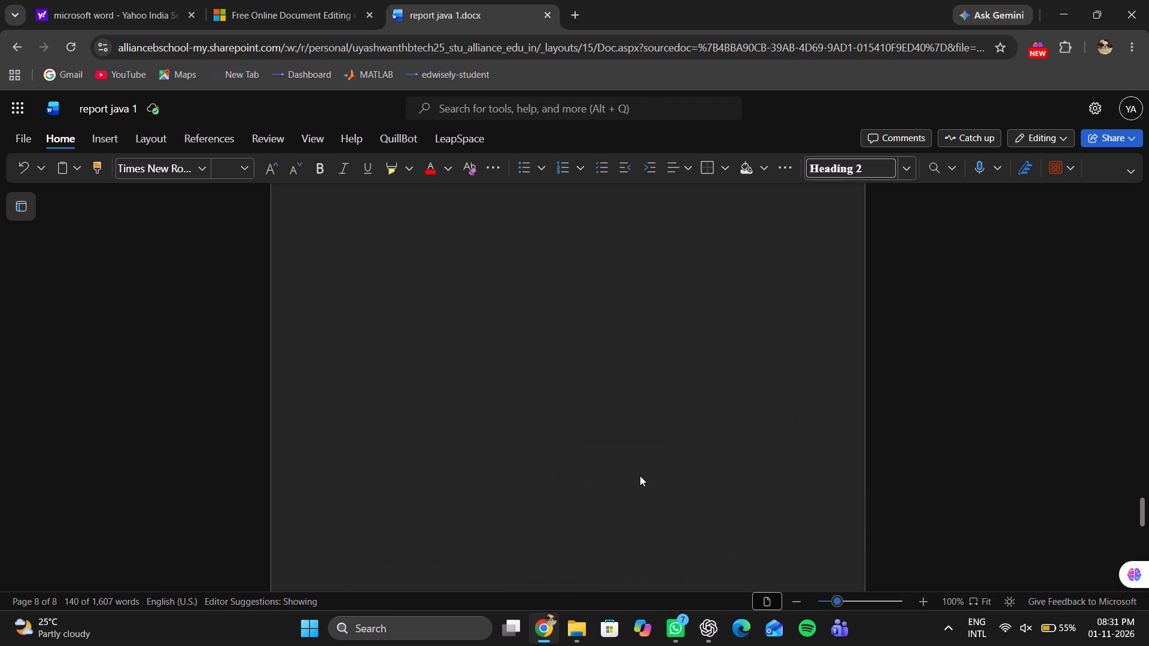
scroll(640, 476, "up", 4)
left_click(712, 368)
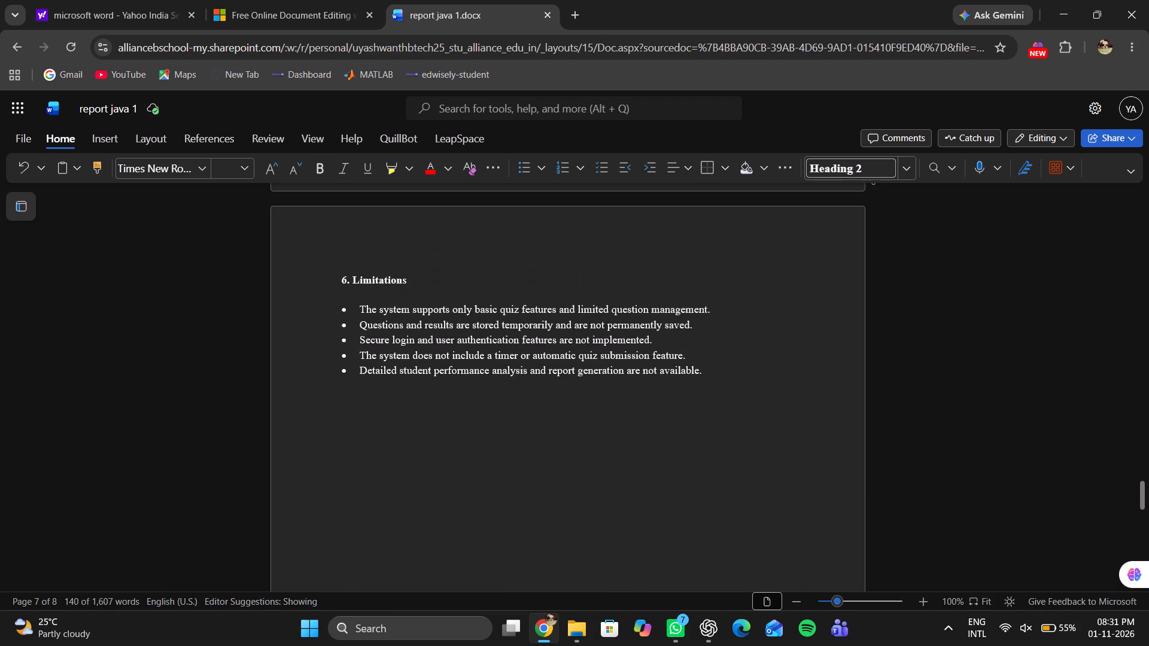
key("Return")
key("Return")
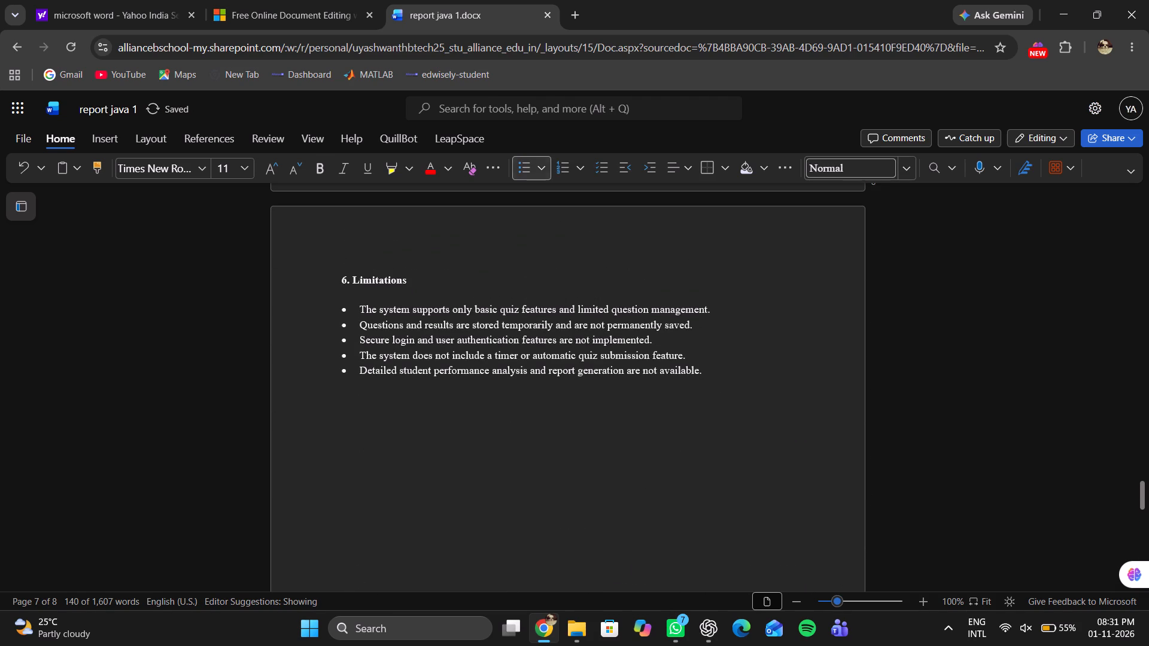
key("Return")
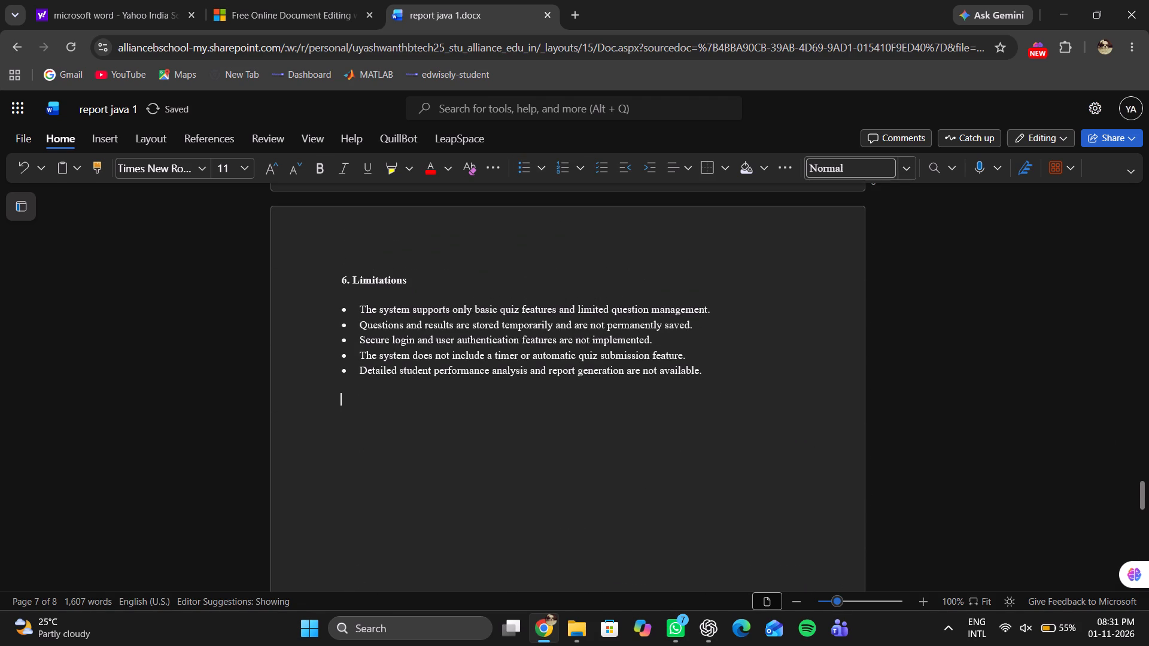
key("ctrl+v")
Delete the blank line above the "6. Limitations" heading at the start of its page.
scroll(918, 380, "up", 3)
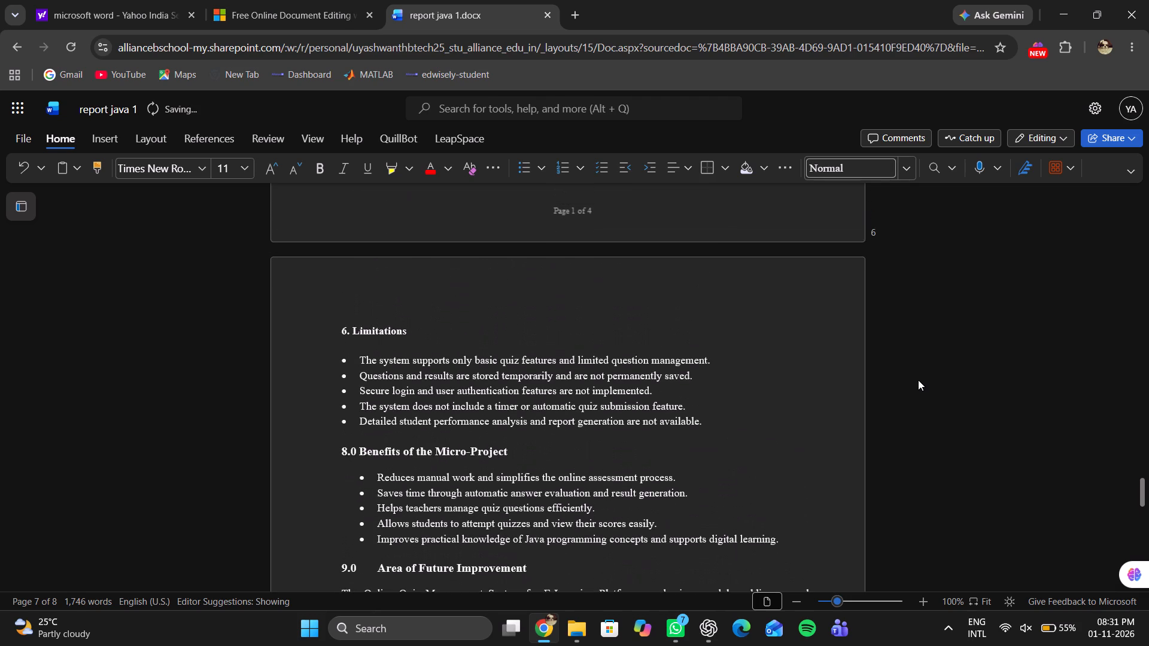
scroll(769, 336, "down", 1)
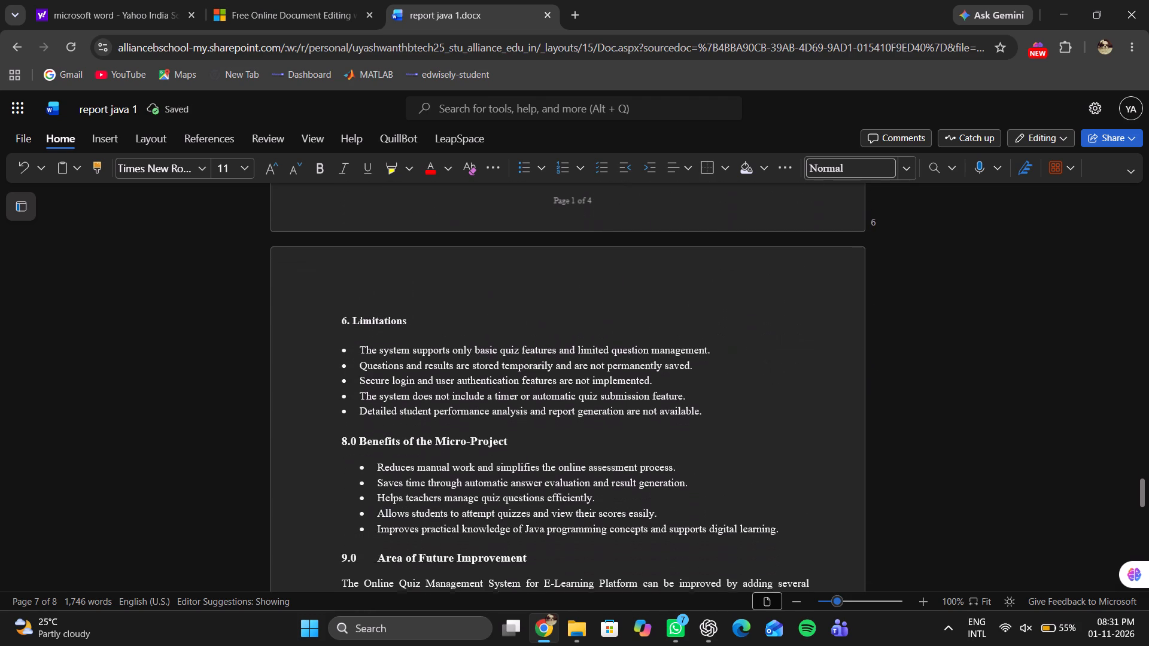
scroll(769, 336, "down", 2)
left_click(341, 303)
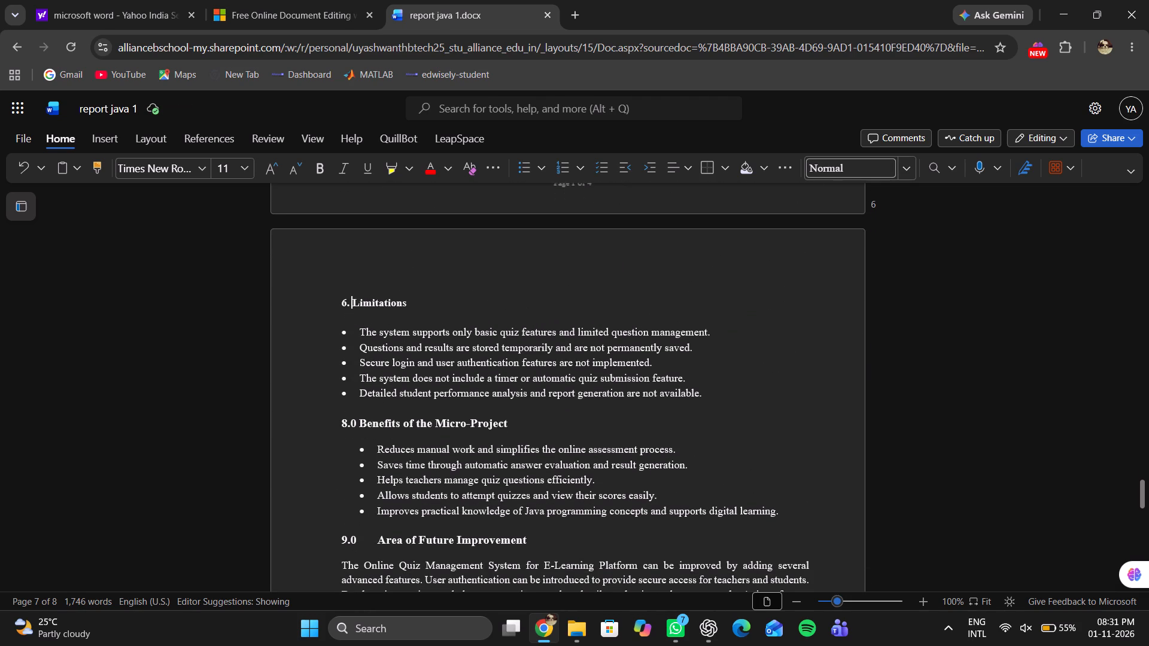
key("Up")
key("BackSpace")
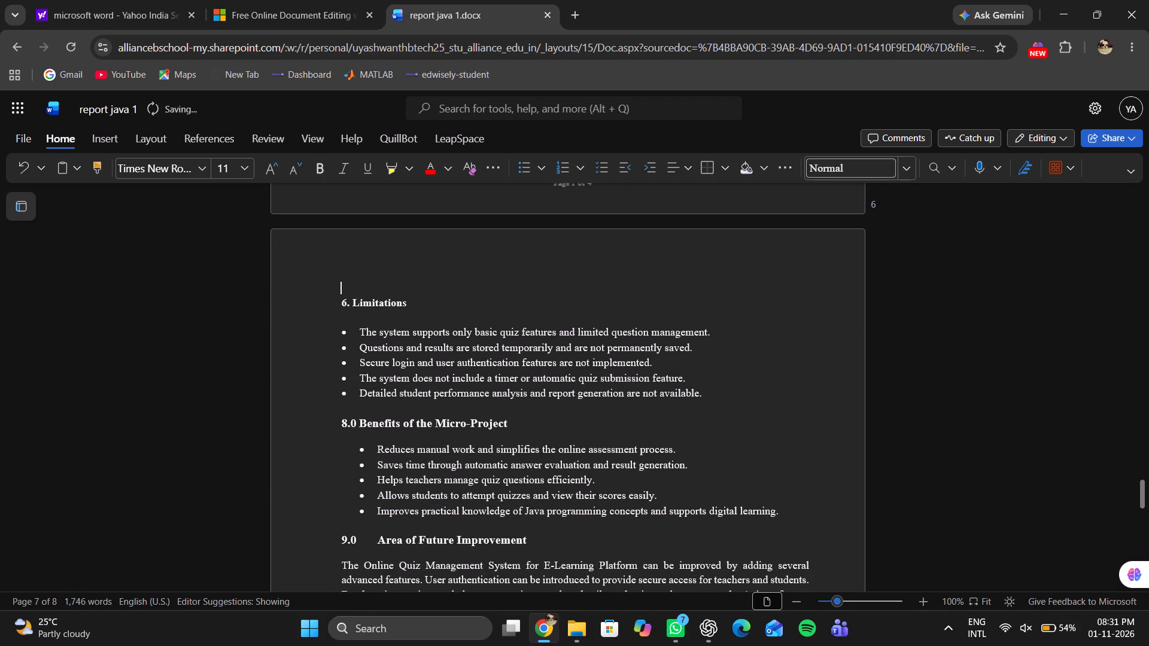
key("BackSpace")
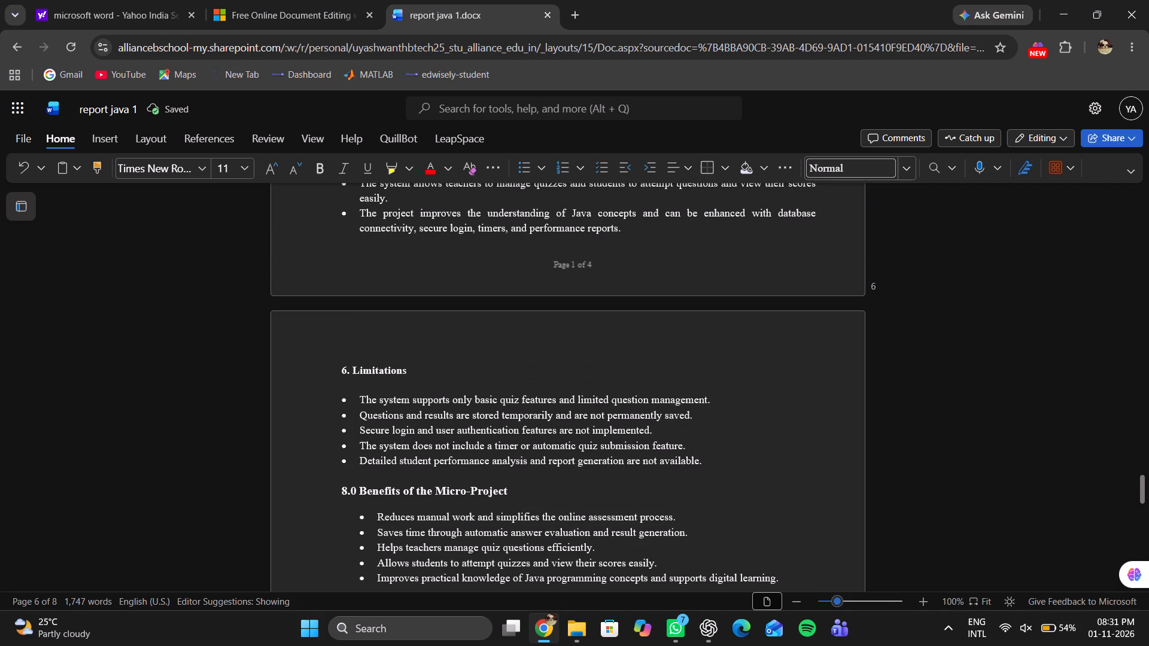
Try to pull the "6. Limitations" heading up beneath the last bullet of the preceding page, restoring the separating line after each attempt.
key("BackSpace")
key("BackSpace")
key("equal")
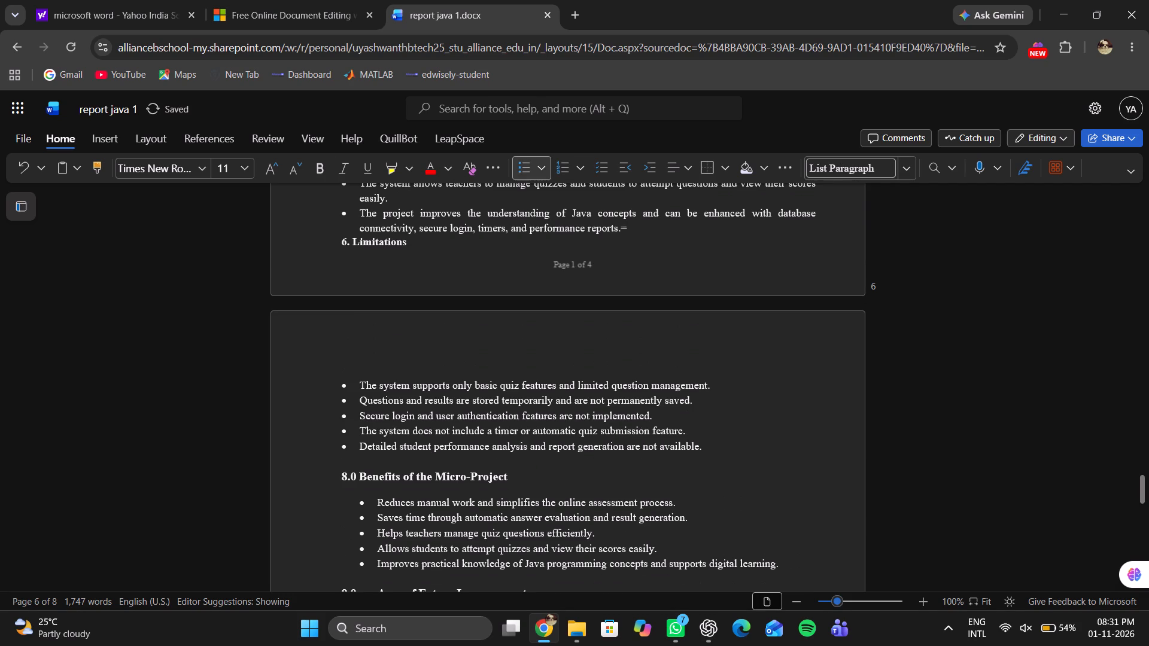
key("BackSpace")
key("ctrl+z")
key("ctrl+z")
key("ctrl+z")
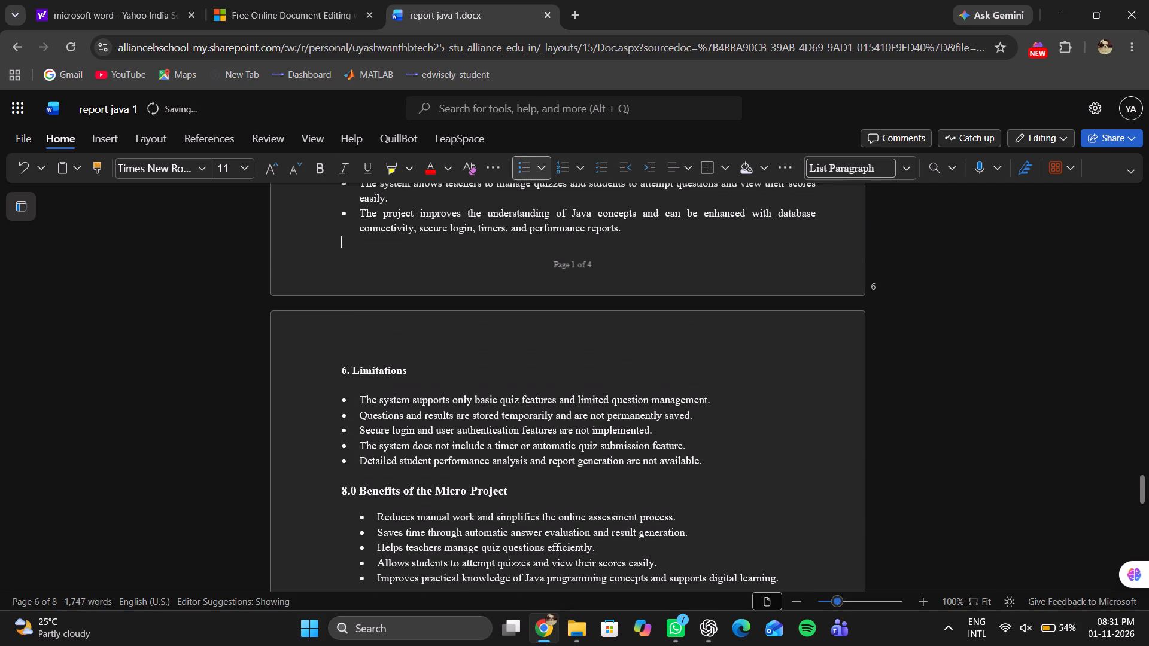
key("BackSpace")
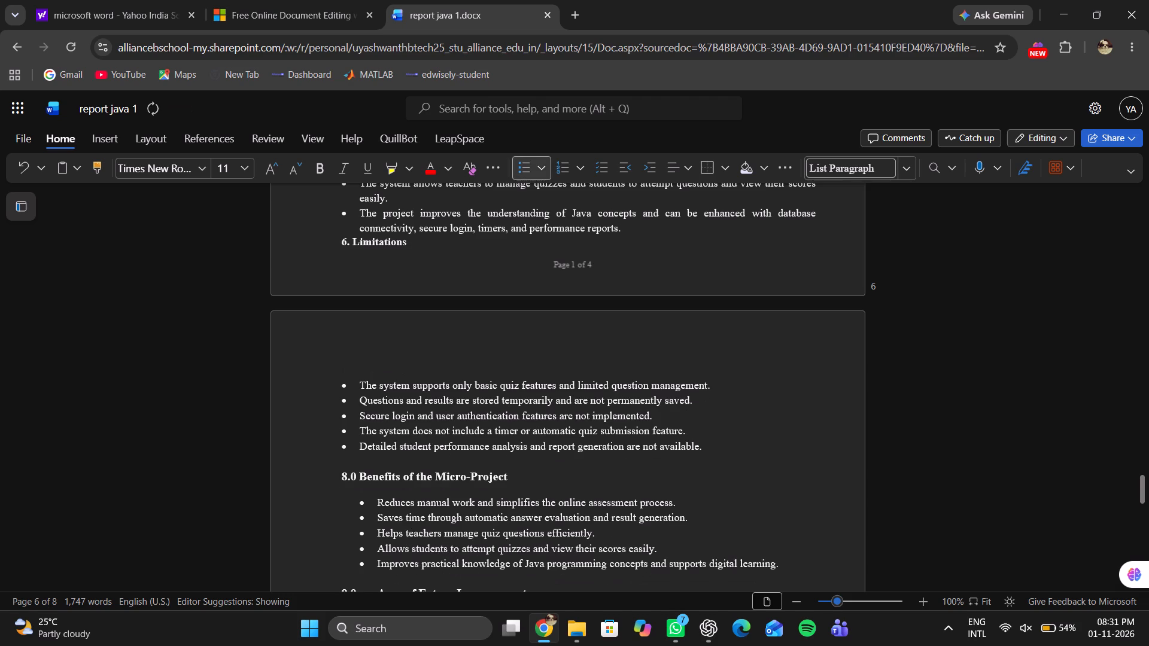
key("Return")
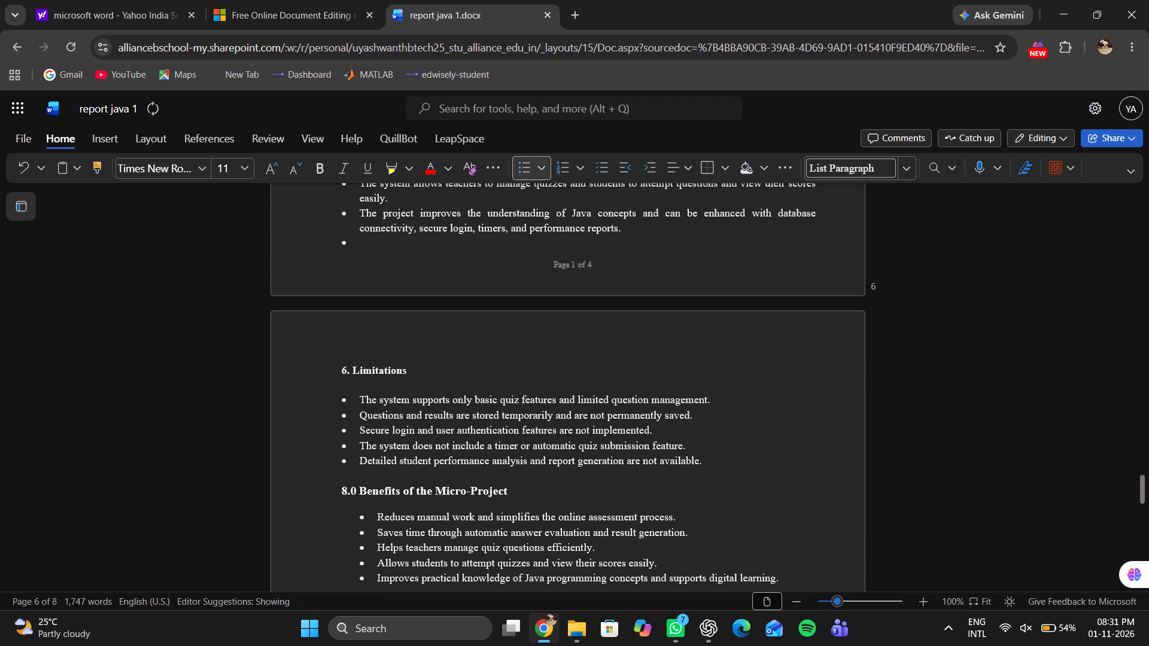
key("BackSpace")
Replace the blank line below the "8.0 Benefits of the Micro-Project" heading with a new one that carries no heading number.
scroll(571, 391, "down", 1)
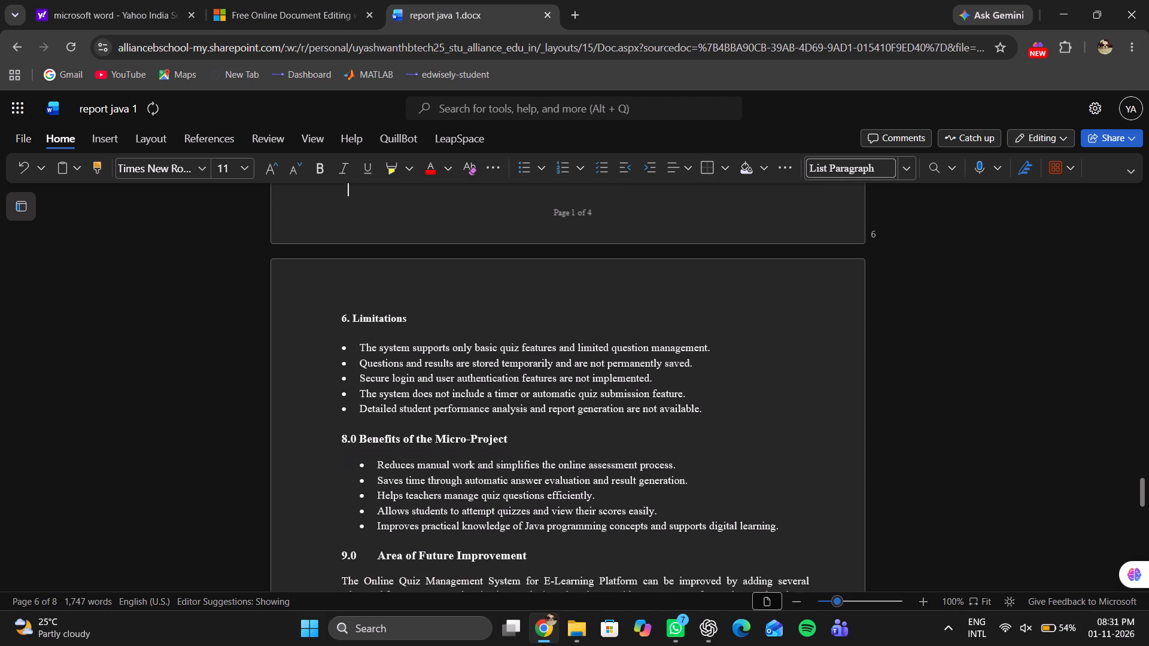
scroll(571, 391, "down", 1)
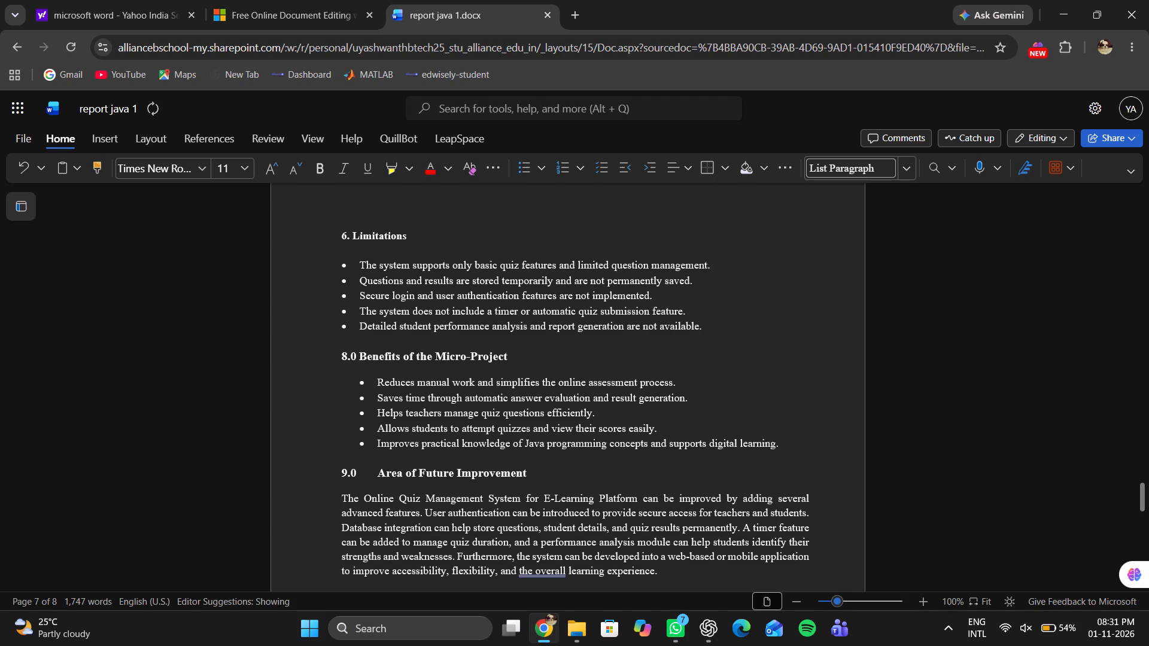
left_click(354, 383)
key("Left")
key("BackSpace")
key("Return")
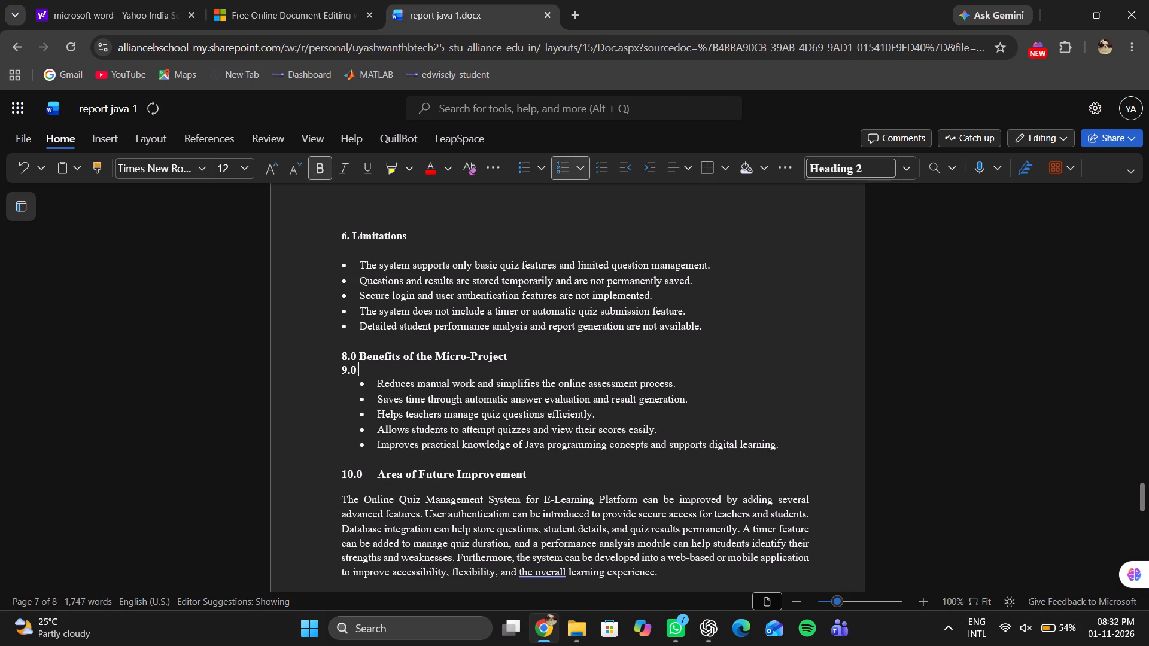
key("BackSpace")
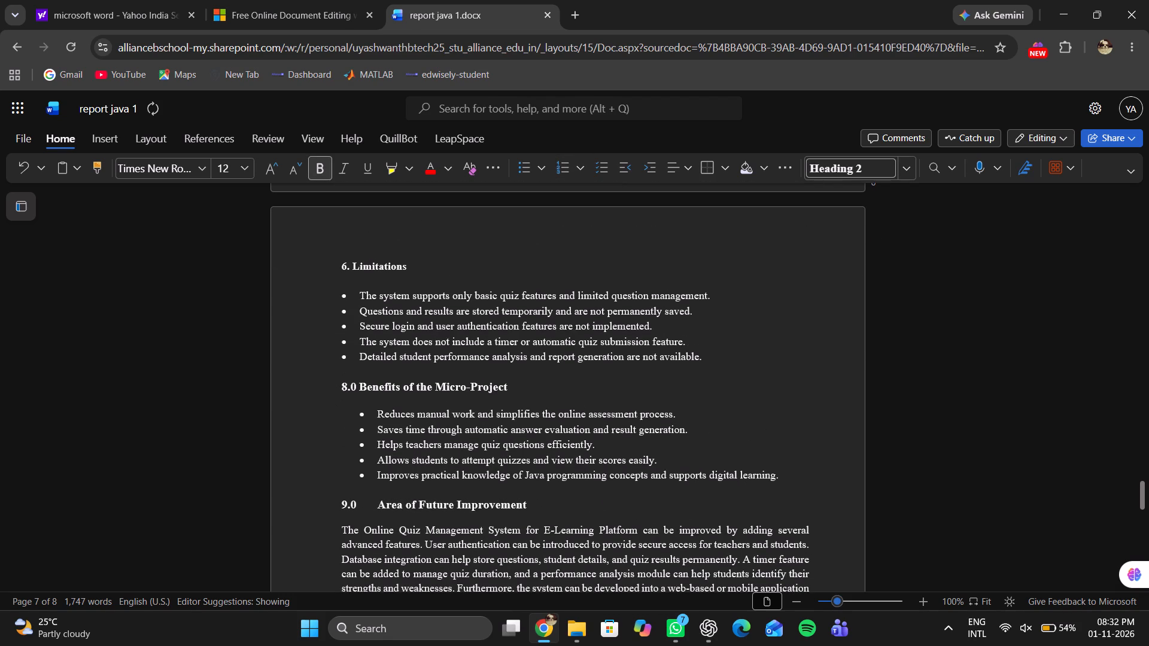
Justify all five bullets under "8.0 Benefits of the Micro-Project".
left_click(360, 418)
scroll(405, 441, "down", 1)
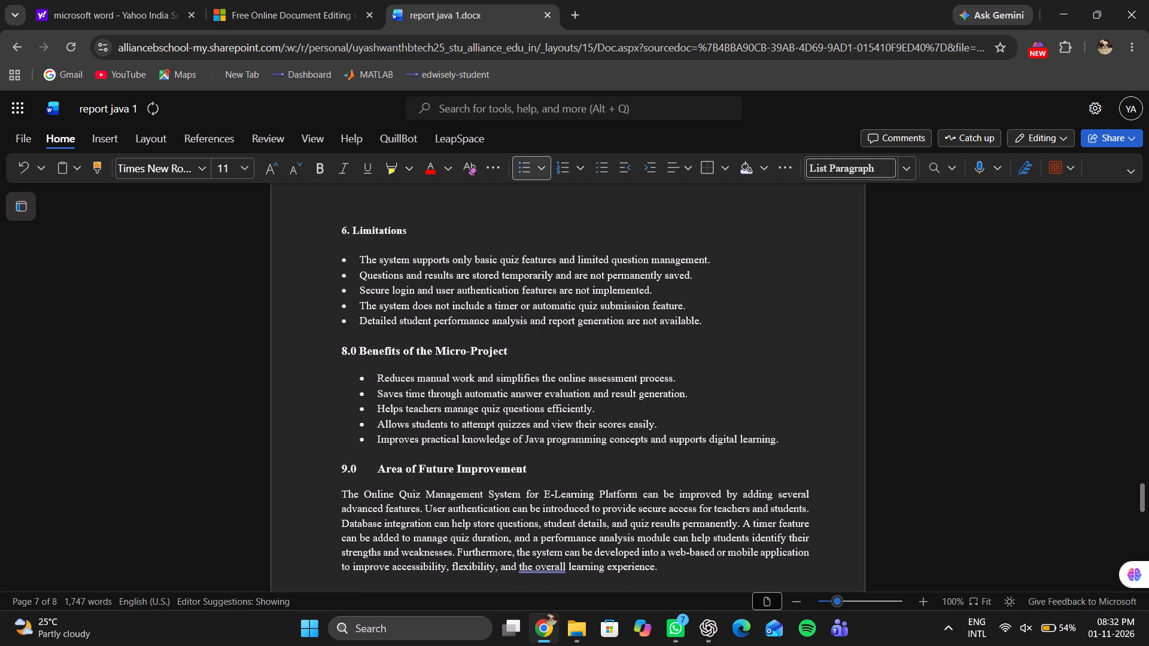
scroll(405, 441, "down", 1)
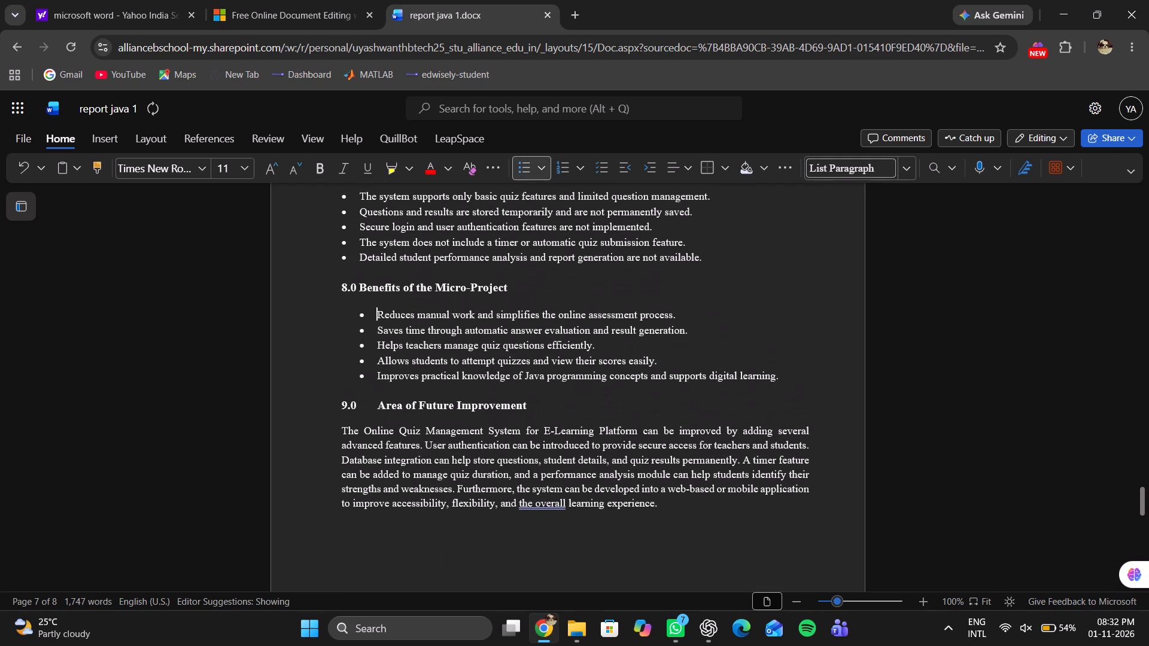
left_click_drag(367, 319, 686, 384)
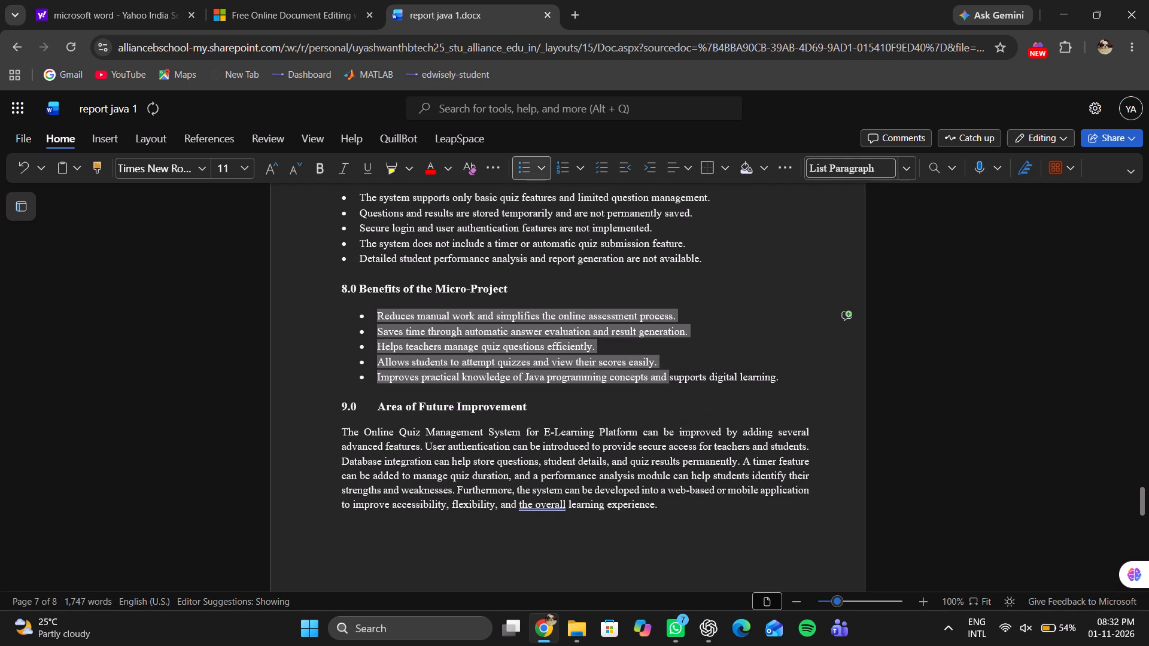
left_click_drag(686, 384, 774, 386)
left_click(684, 169)
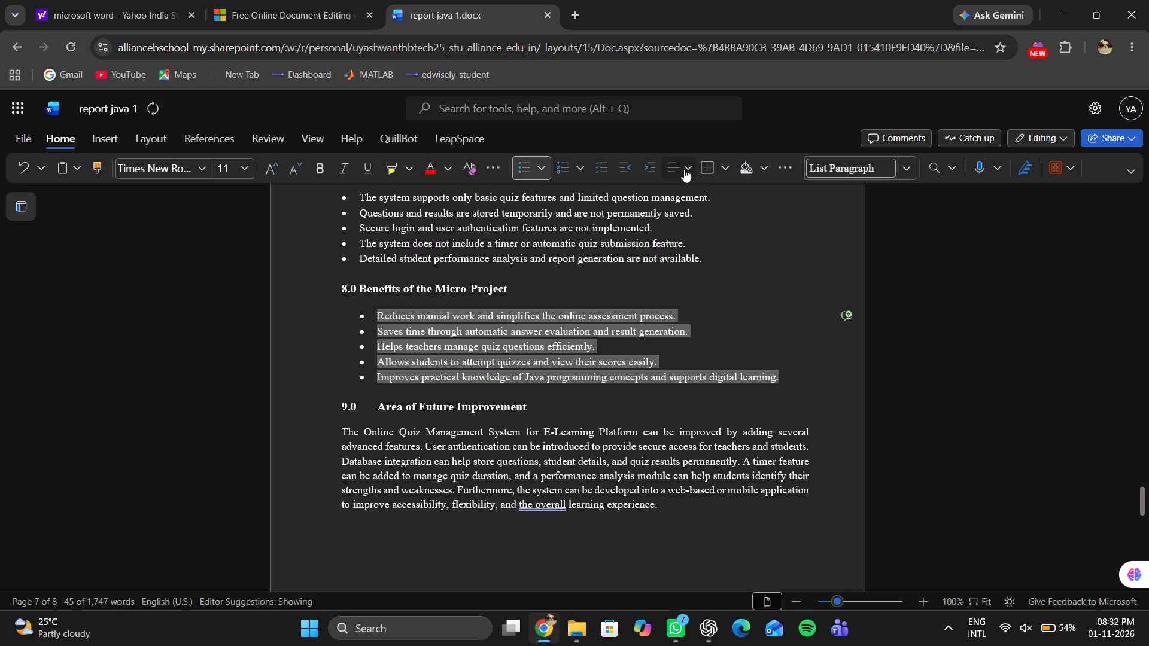
left_click(780, 221)
left_click(680, 161)
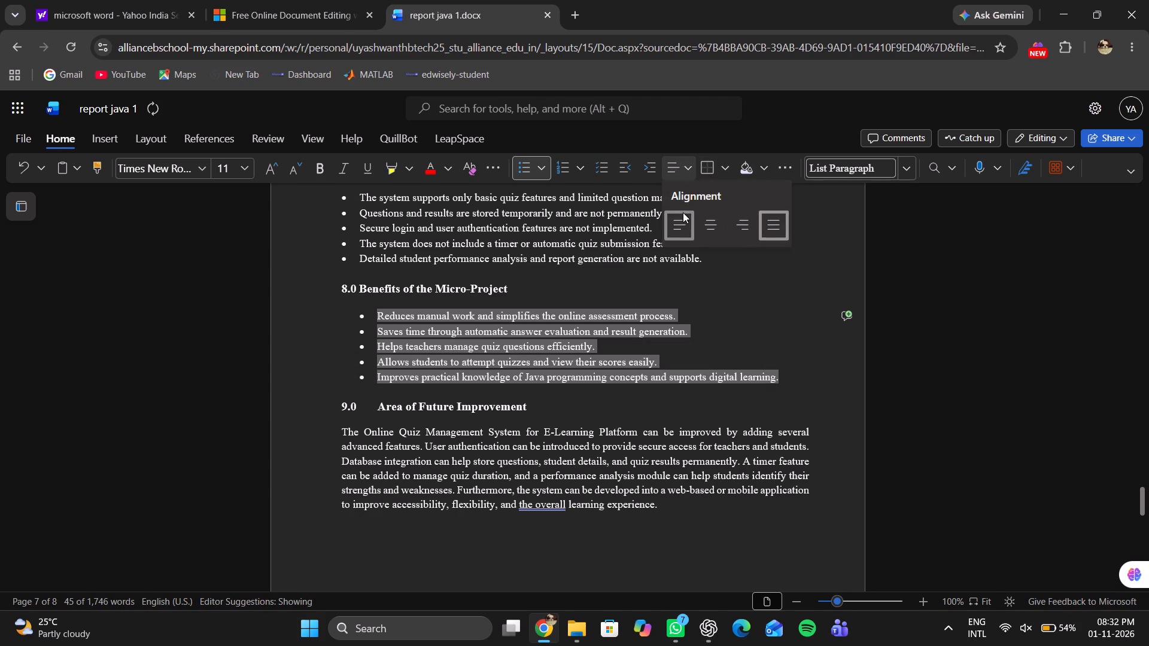
left_click(683, 212)
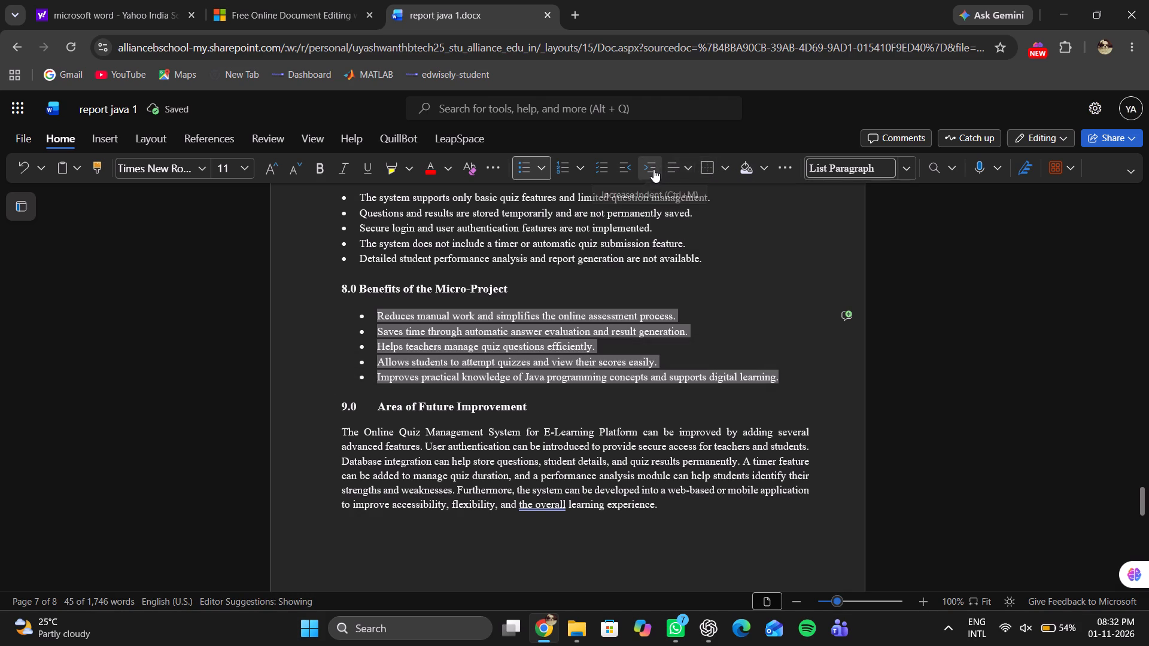
left_click(671, 165)
left_click(771, 222)
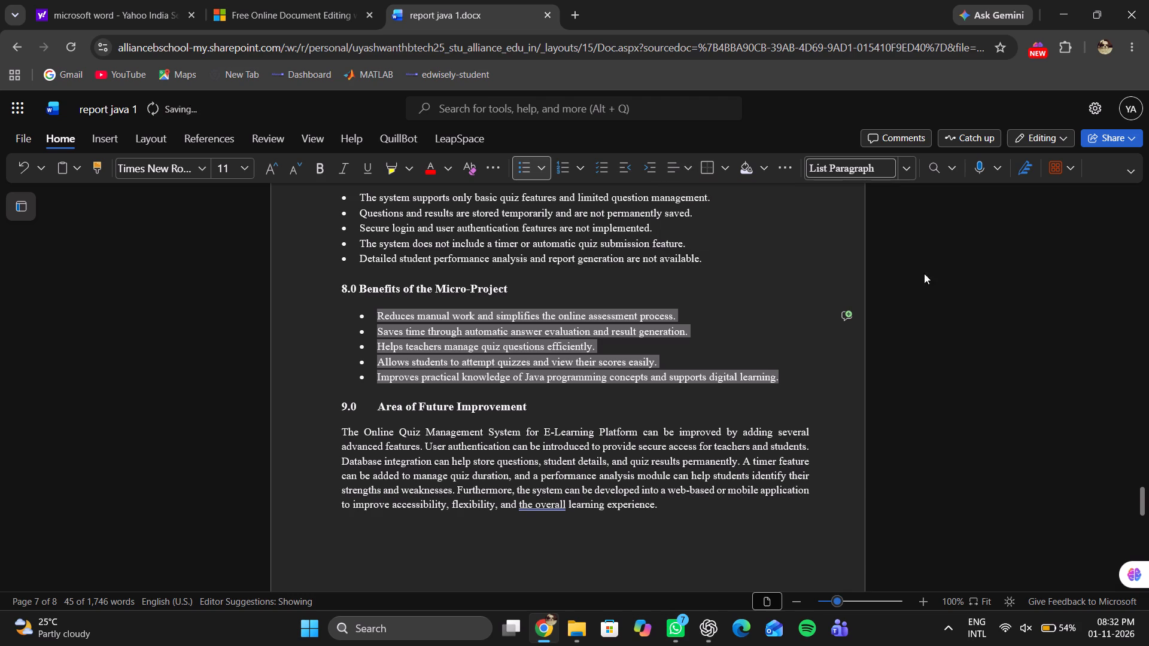
left_click(970, 292)
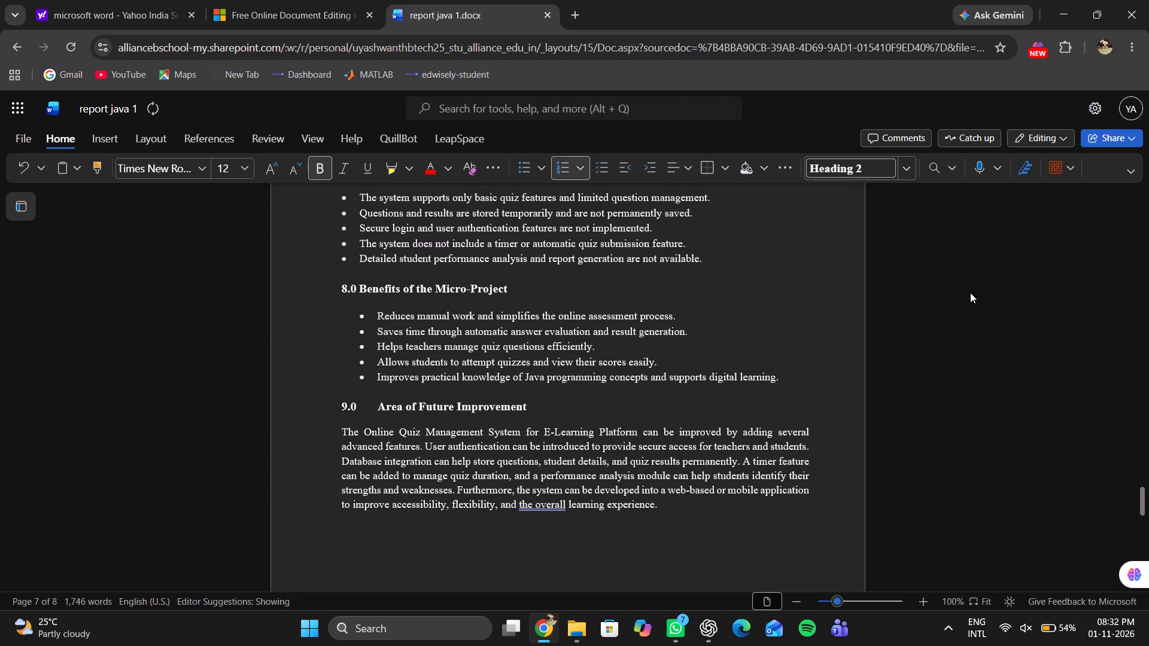
Justify all five bullets under "6. Limitations".
scroll(812, 308, "up", 1)
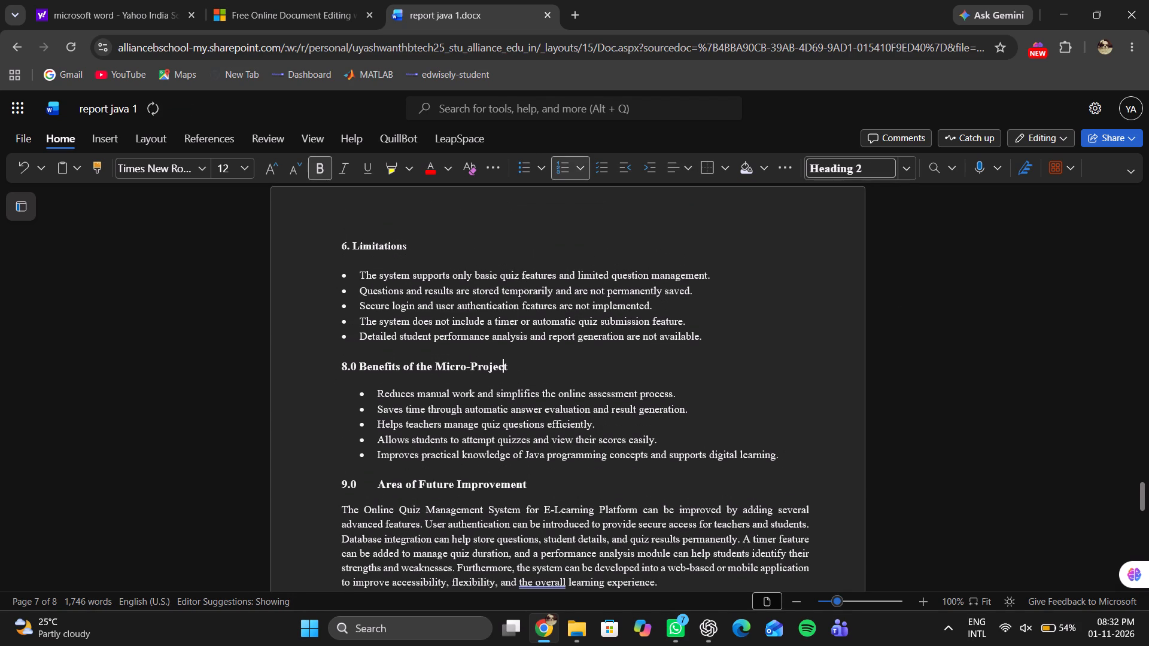
left_click_drag(355, 274, 702, 333)
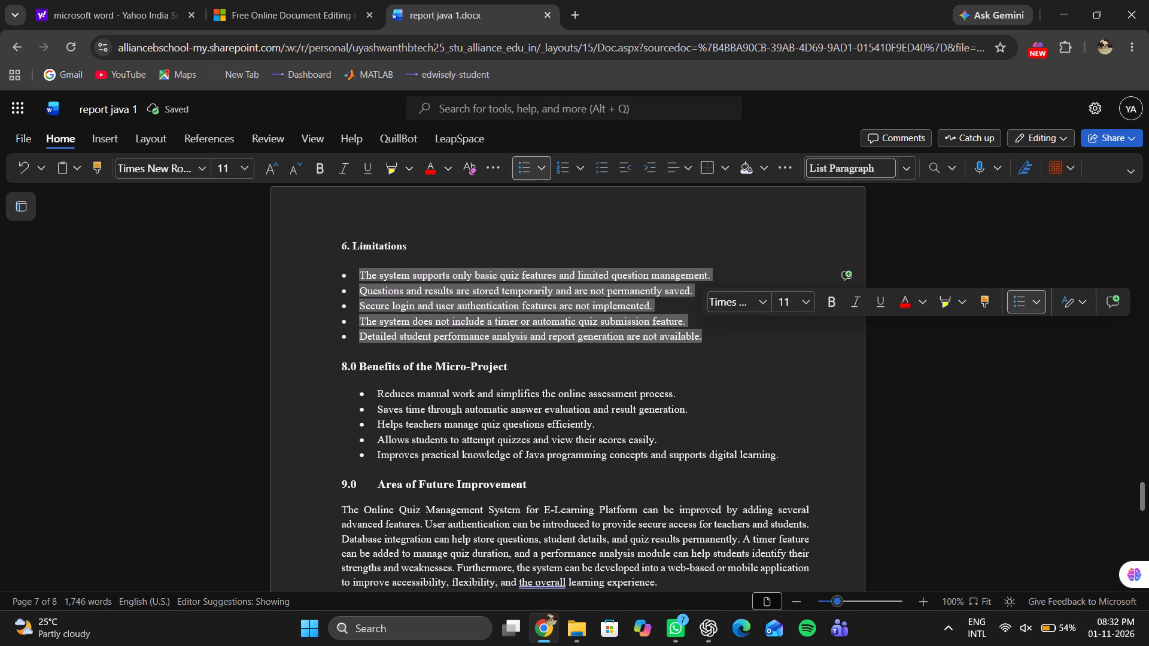
left_click(687, 173)
left_click(773, 221)
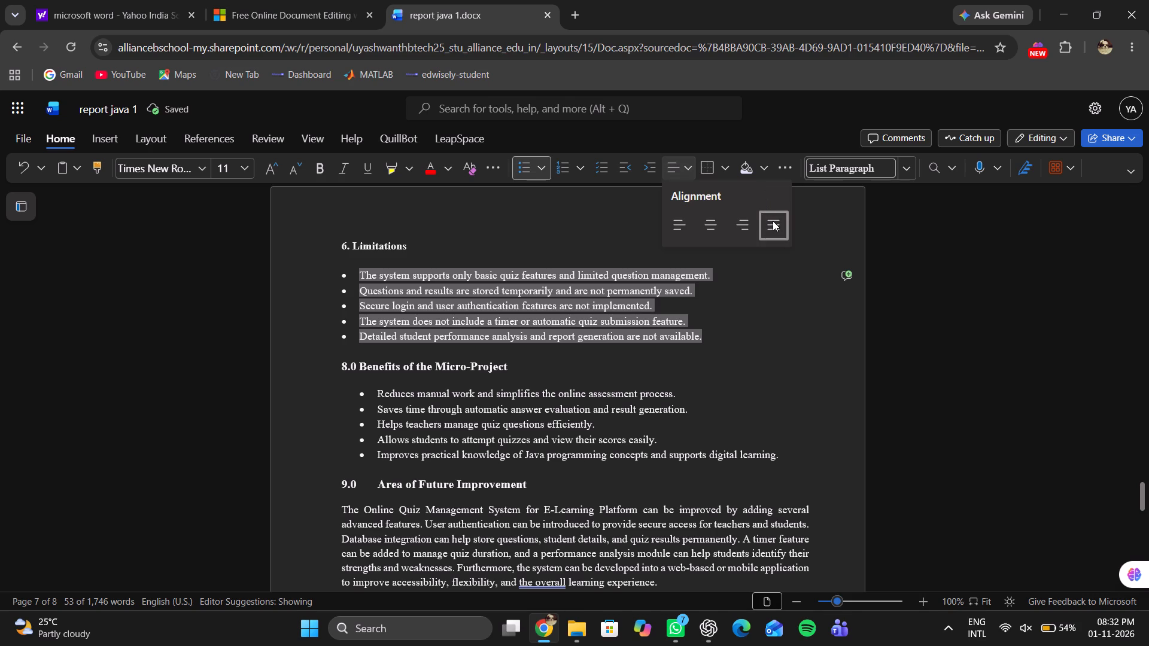
scroll(892, 329, "down", 2)
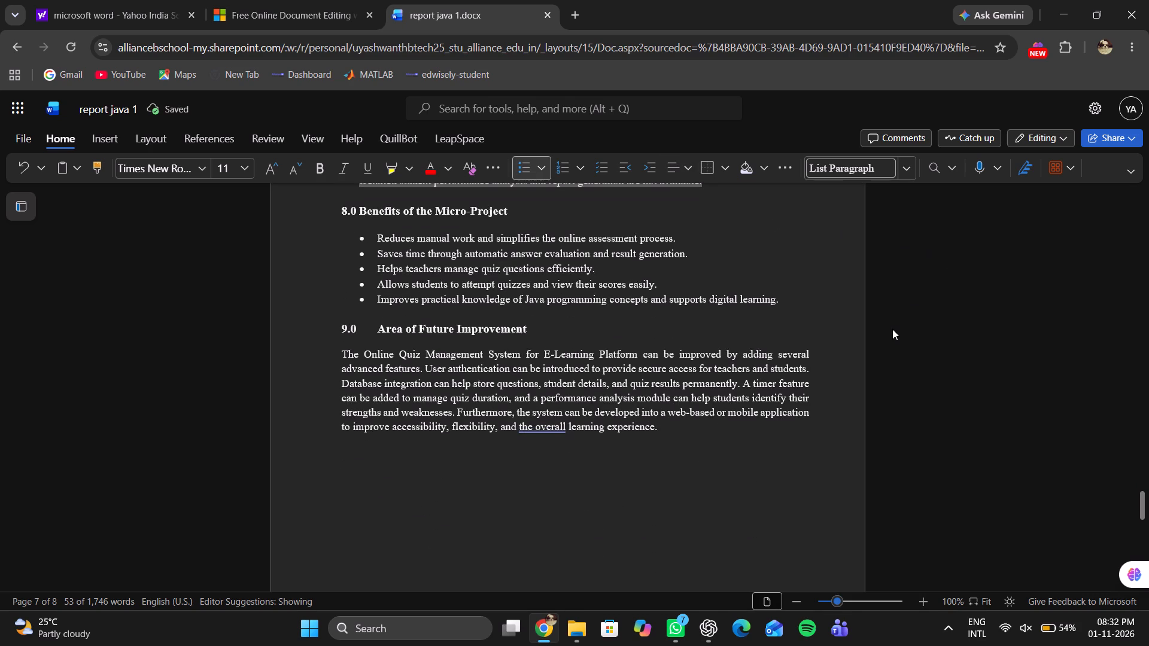
left_click(892, 331)
Delete the duplicate Benefits of the Micro-Project and Area of Future Improvement sections, headings included, above References on the last page.
scroll(892, 331, "down", 6)
scroll(892, 331, "up", 1)
scroll(901, 288, "down", 1)
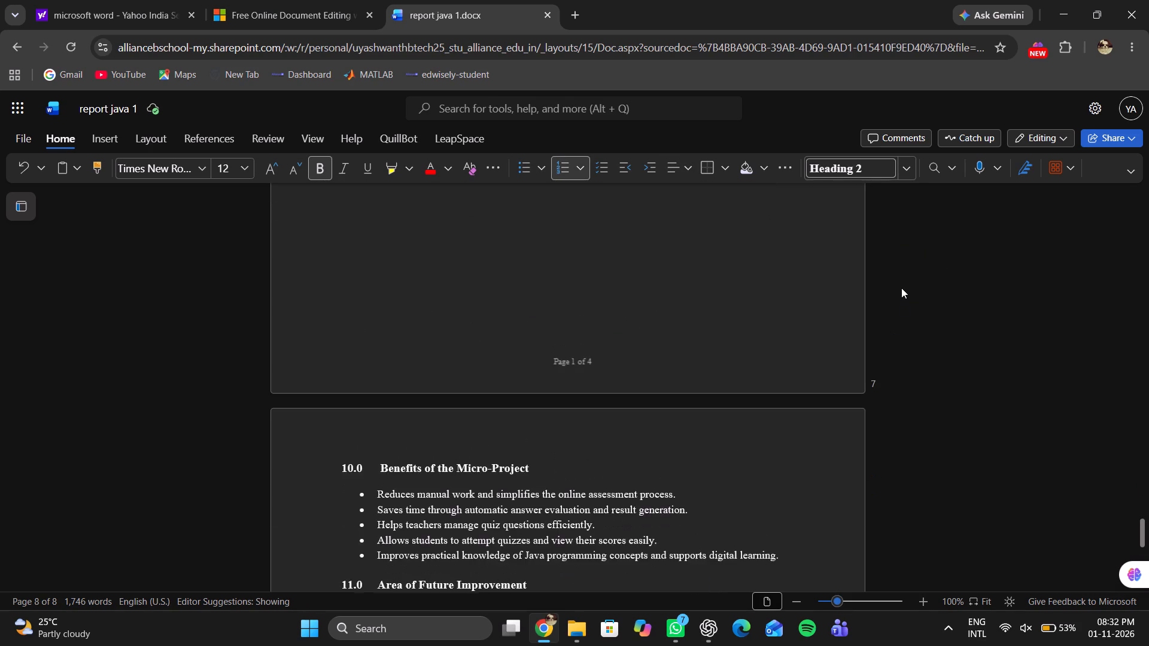
scroll(901, 288, "down", 3)
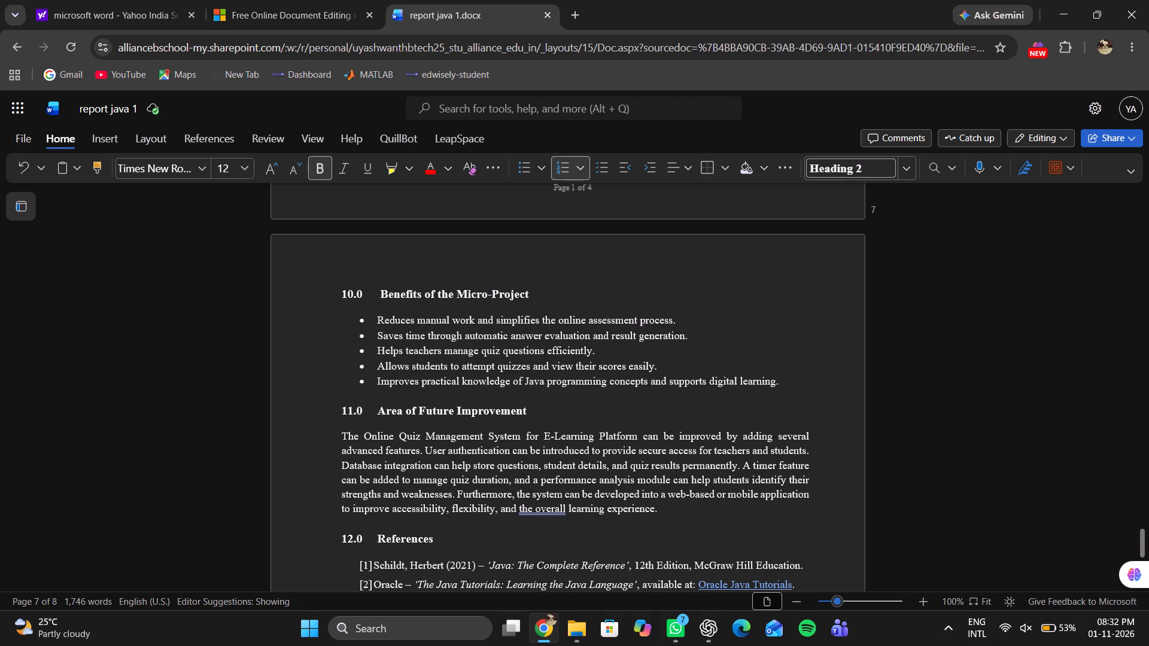
left_click_drag(374, 290, 745, 512)
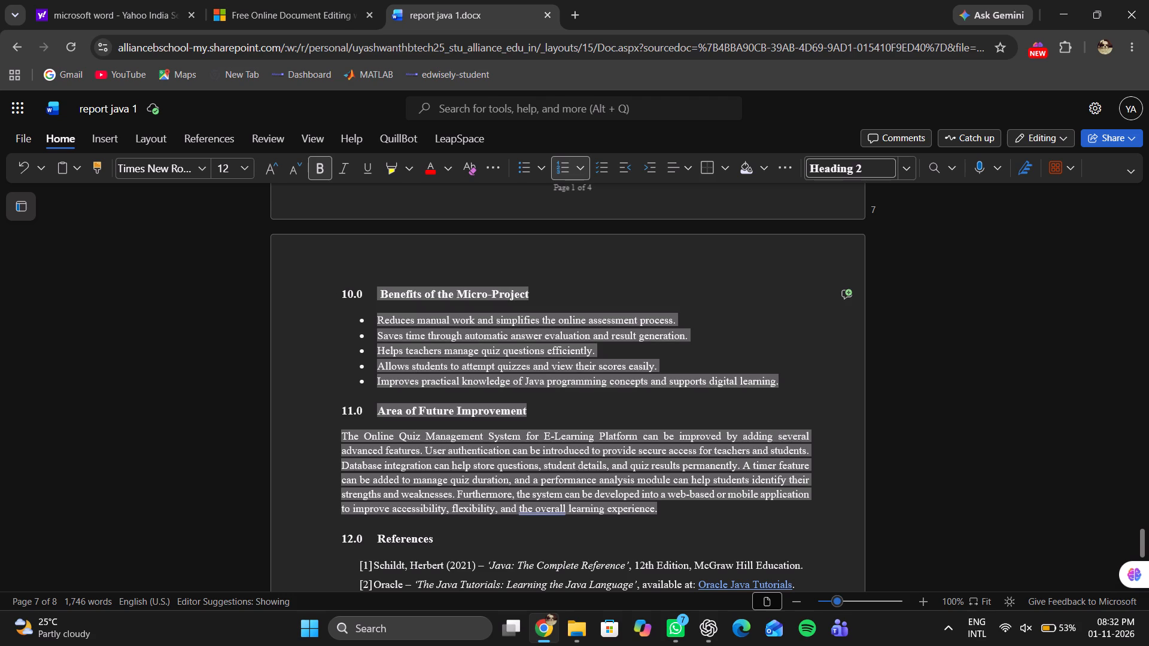
left_click_drag(745, 512, 748, 516)
key("BackSpace")
key("BackSpace")
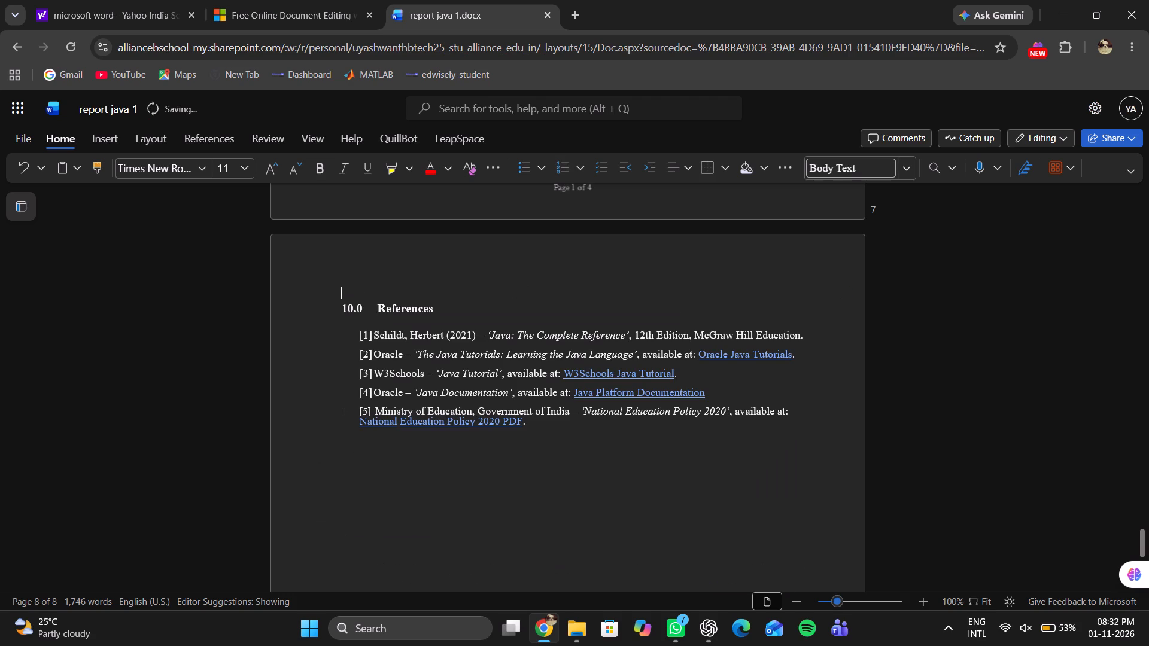
key("BackSpace")
Copy the References section from the last page and paste it on a new line below the Area of Future Improvement paragraph.
left_click_drag(324, 301, 675, 459)
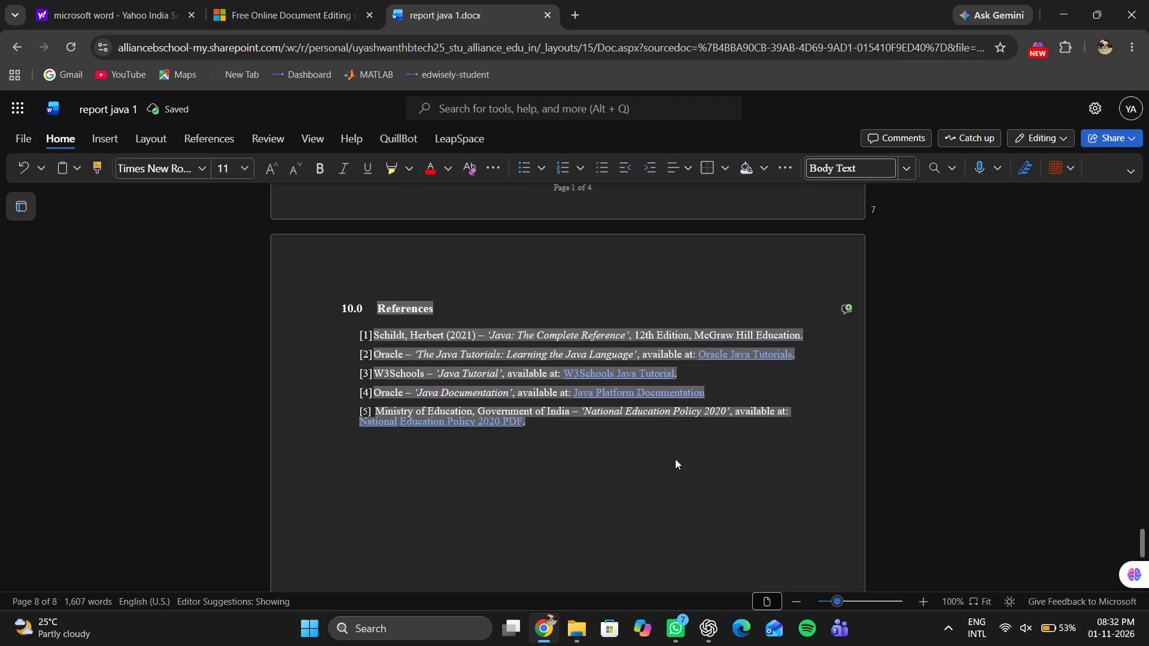
left_click_drag(675, 459, 620, 425)
left_click_drag(620, 425, 620, 434)
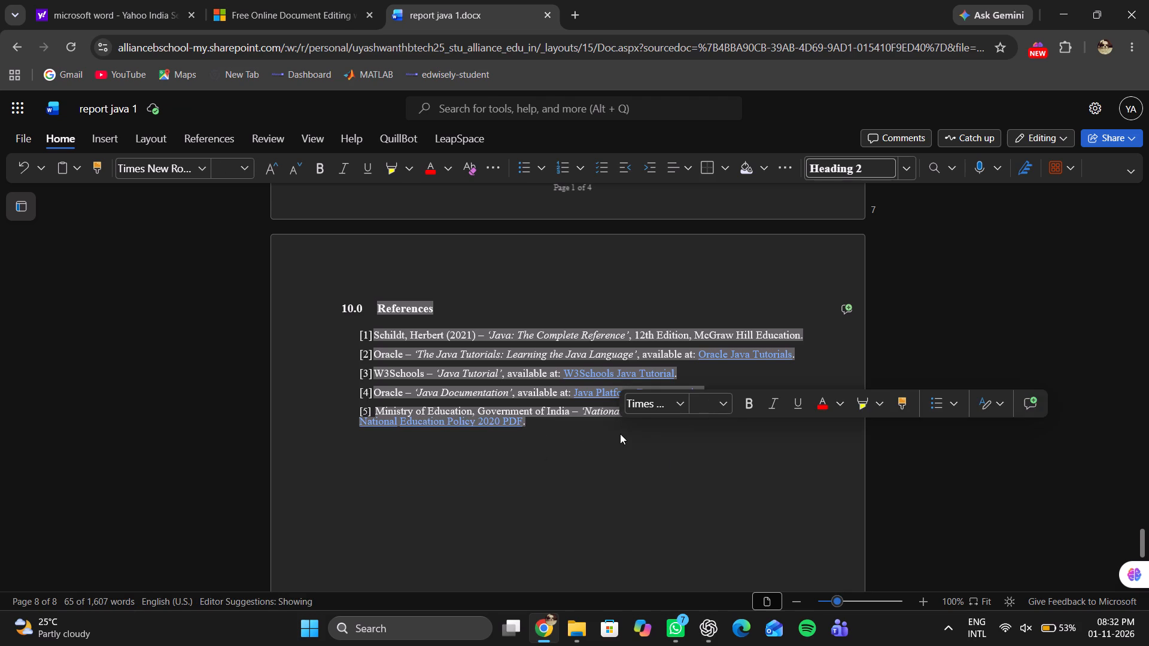
key("ctrl+c")
scroll(620, 434, "up", 4)
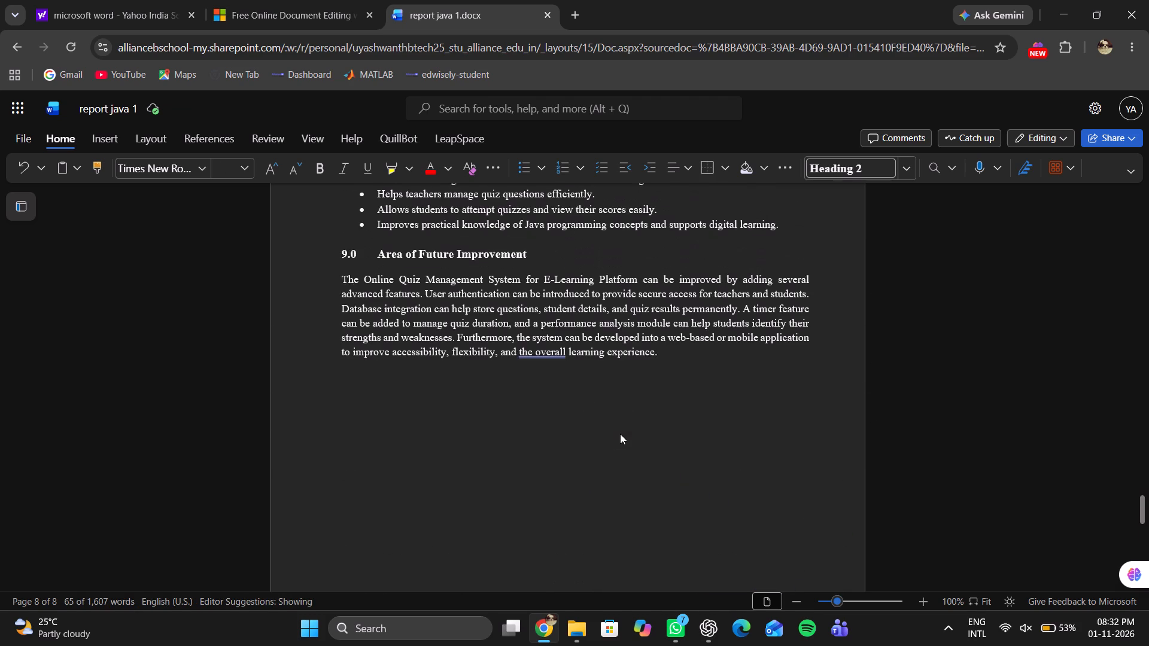
scroll(620, 434, "up", 1)
left_click(672, 383)
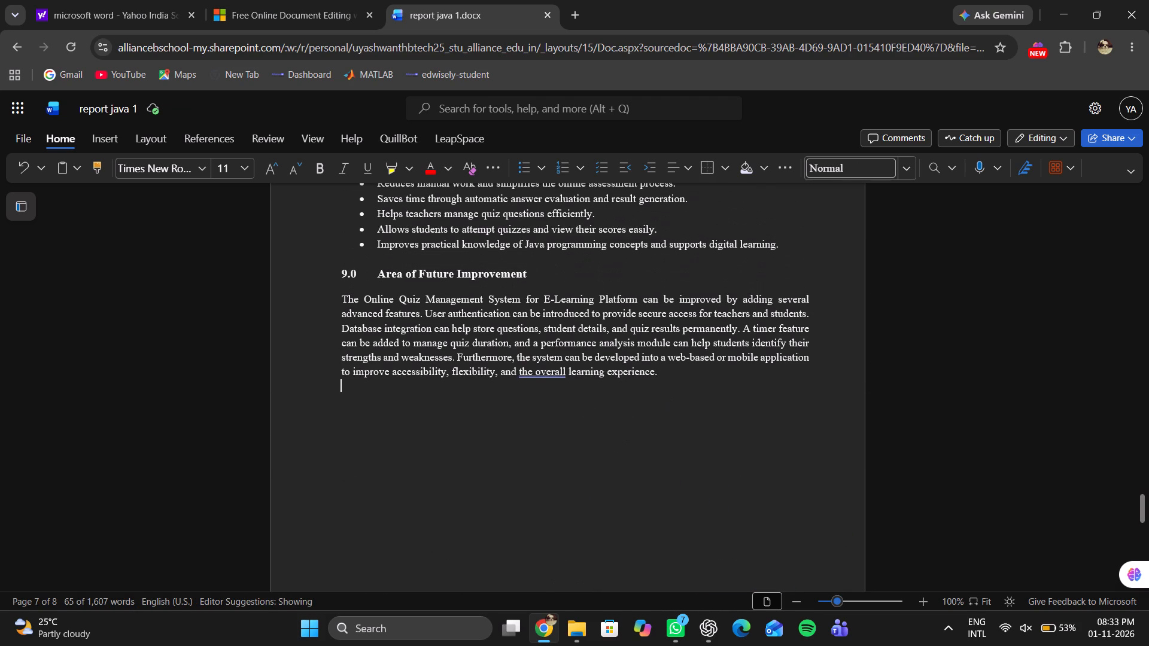
key("Return")
key("ctrl+v")
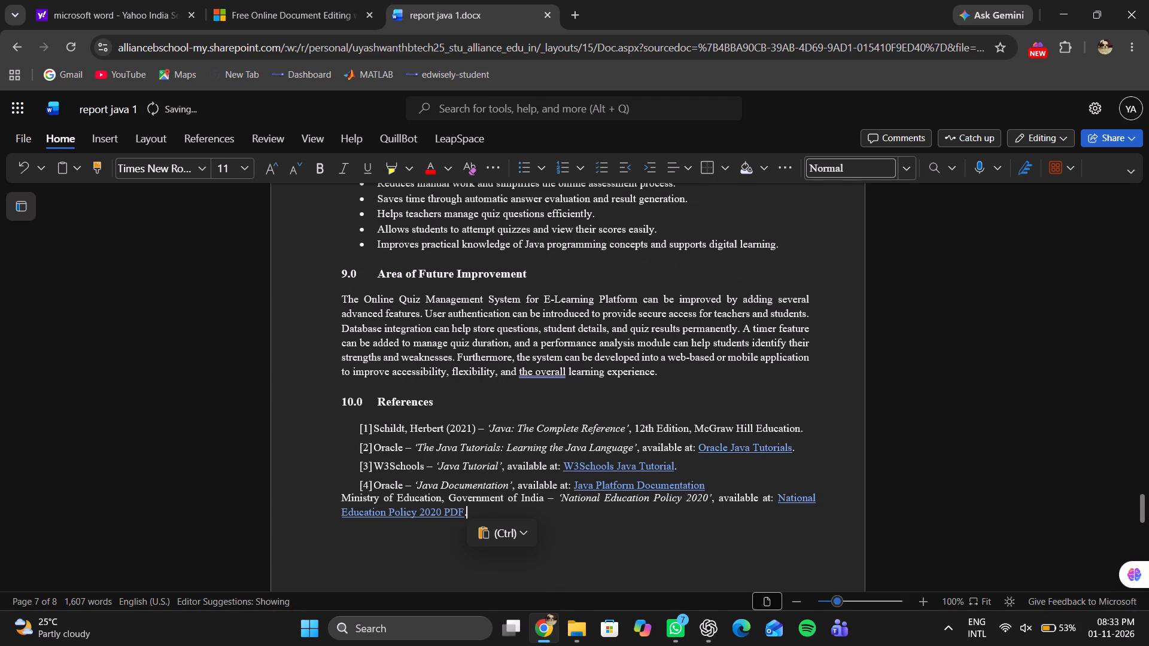
Delete the duplicate References section, heading included, from the last page.
scroll(772, 383, "down", 5)
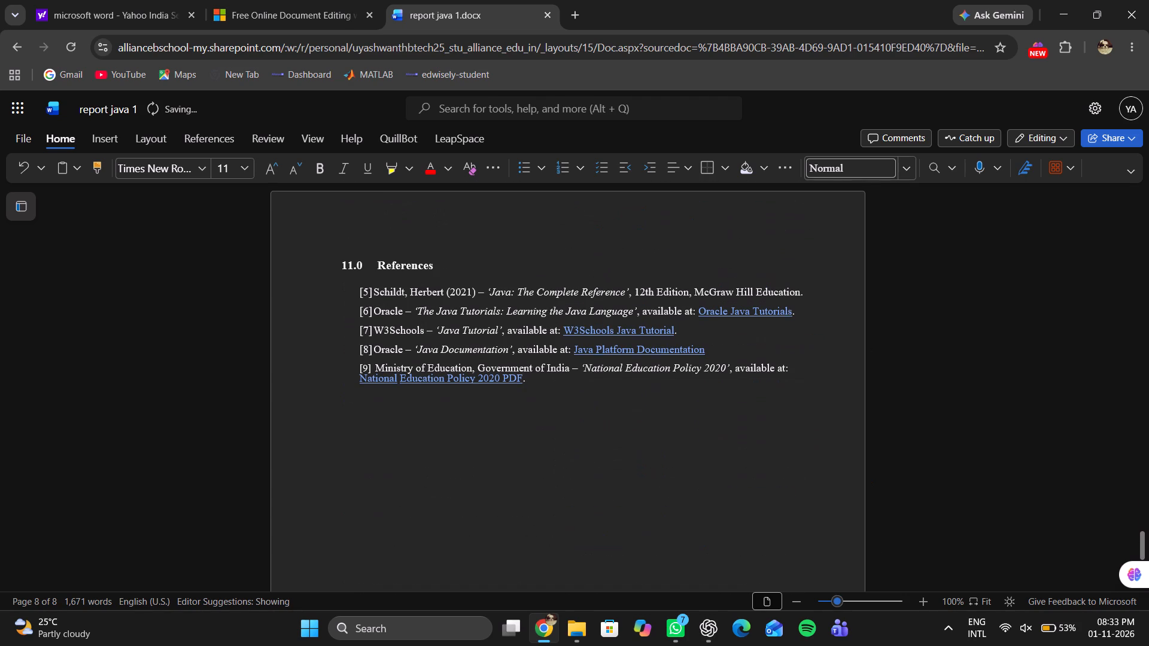
left_click_drag(647, 412, 300, 263)
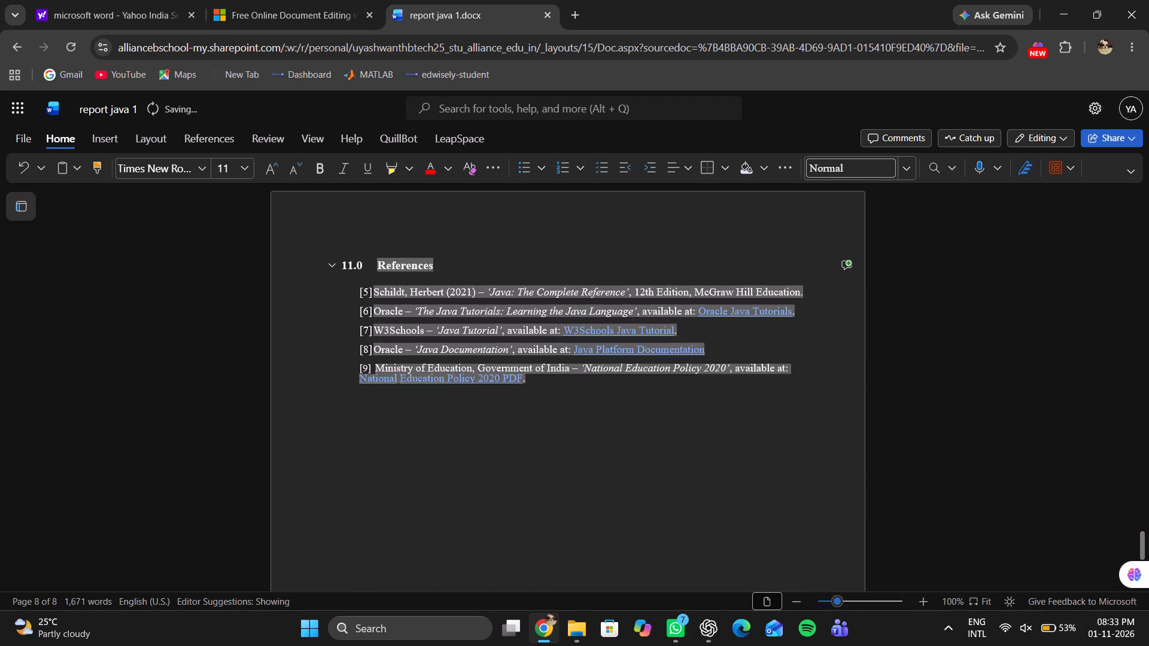
left_click_drag(300, 263, 297, 258)
key("BackSpace")
key("BackSpace")
key("BackSpace")
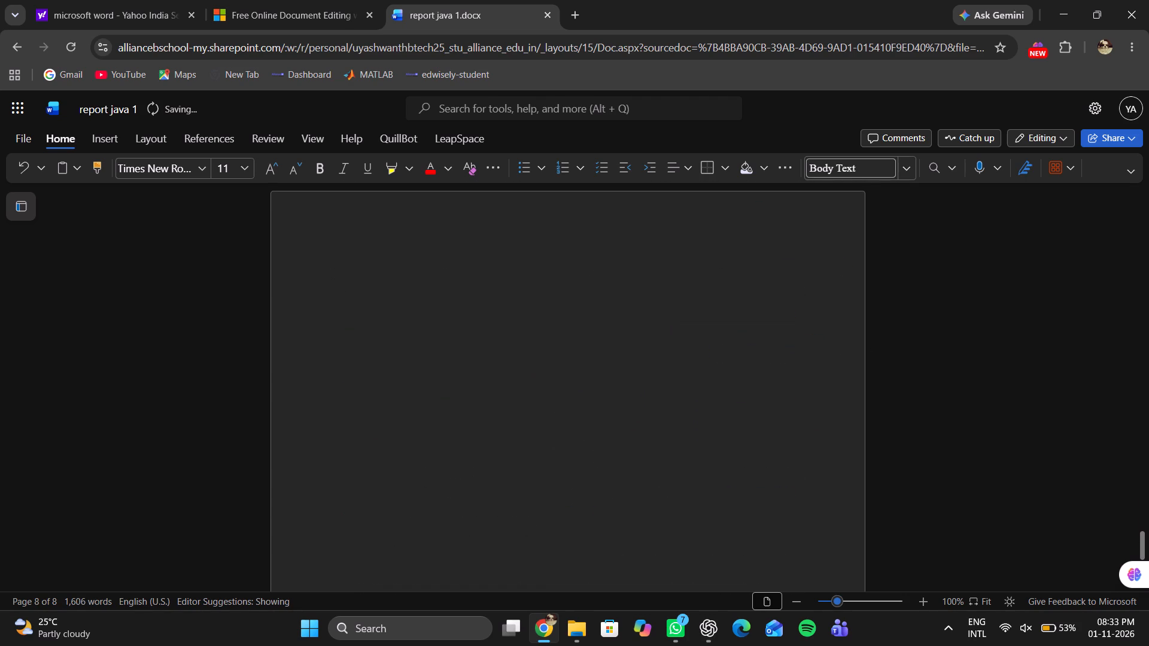
key("BackSpace")
scroll(403, 341, "down", 3)
scroll(403, 341, "up", 6)
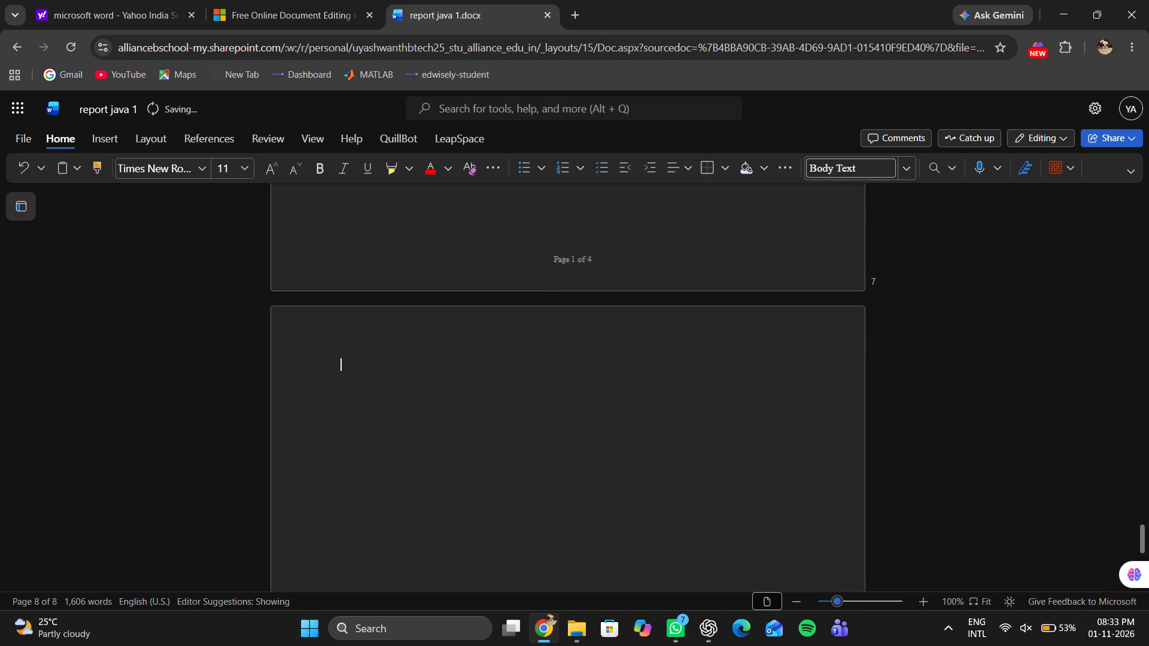
Indent both lines of the Ministry of Education reference with spaces to line up with the numbered references above.
scroll(380, 493, "up", 5)
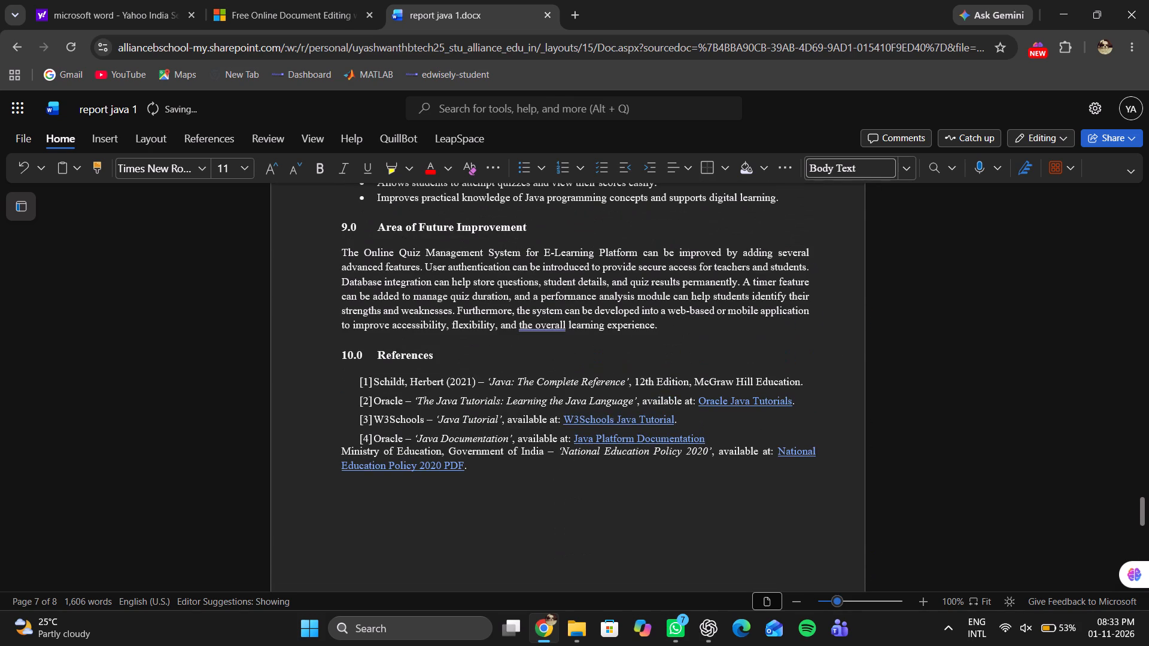
left_click(329, 455)
key("space")
key("space")
key("space")
key("space")
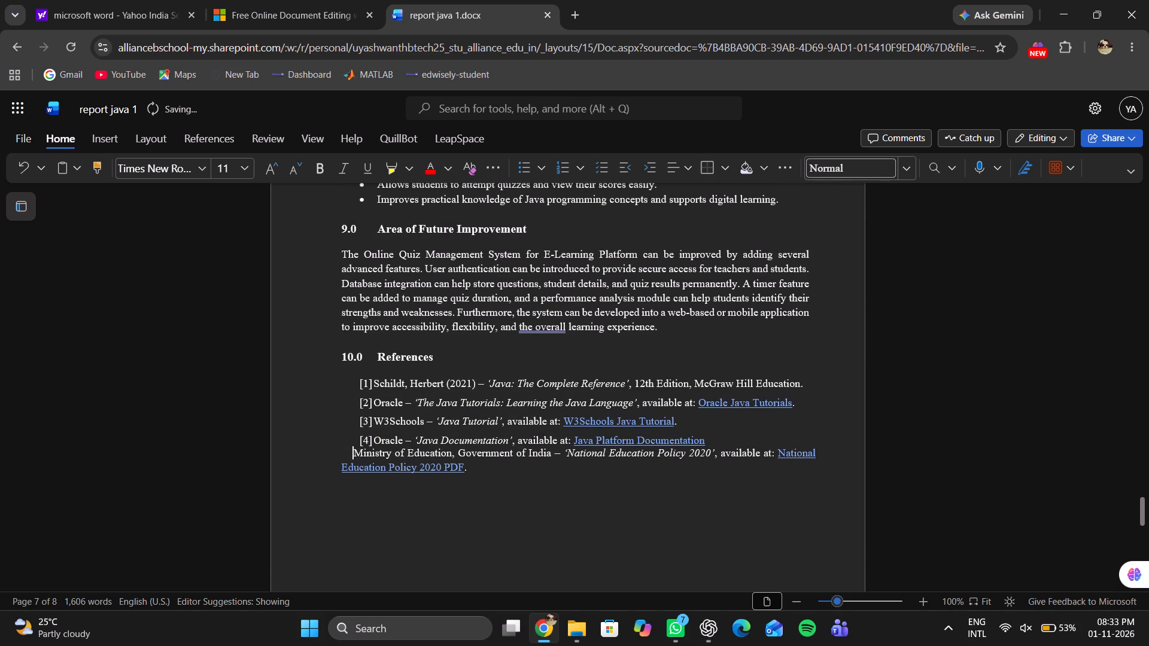
key("space")
key("space")
key("Down")
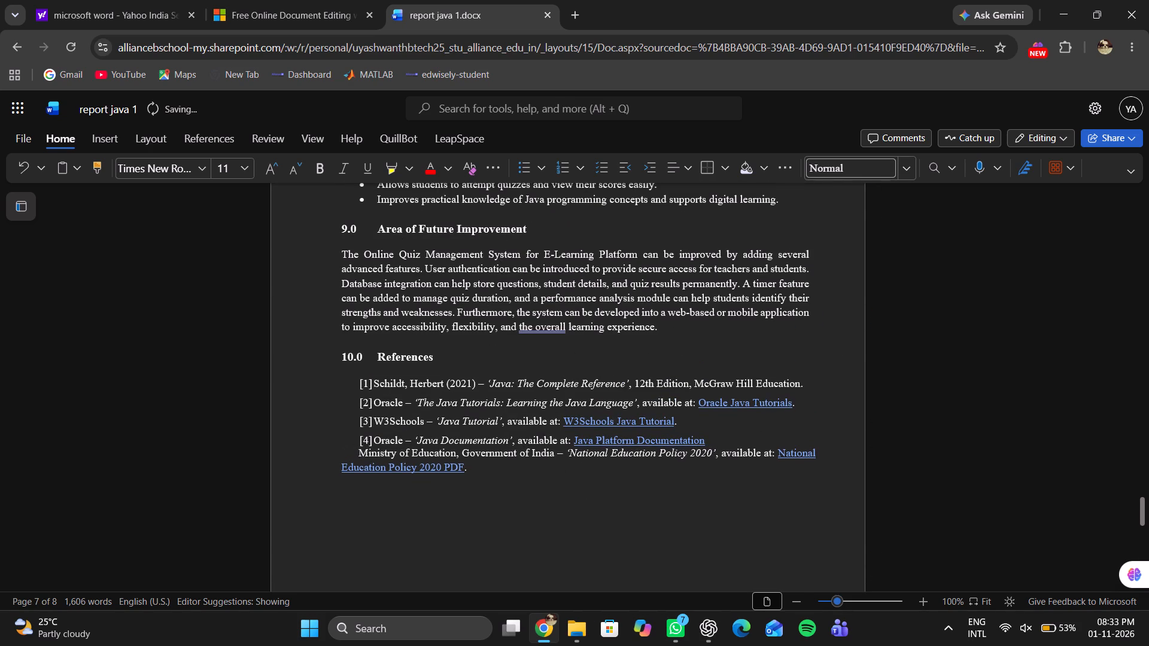
key("Left")
key("Left")
key("space")
key("space")
key("space")
key("space")
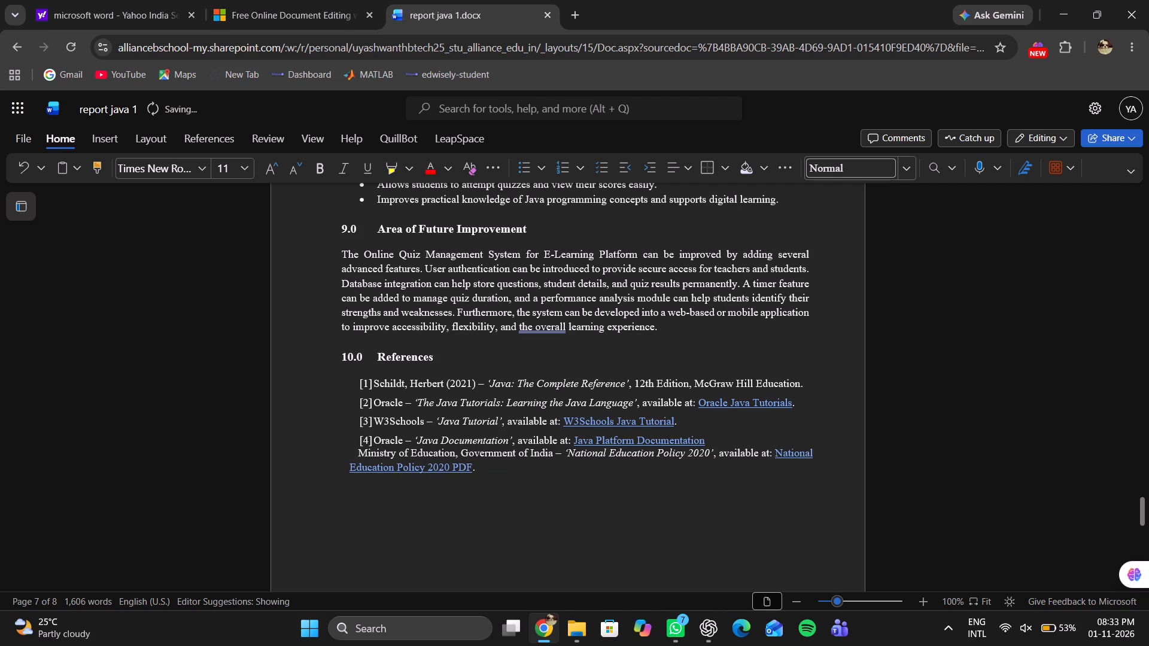
key("space")
key("space")
key("space")
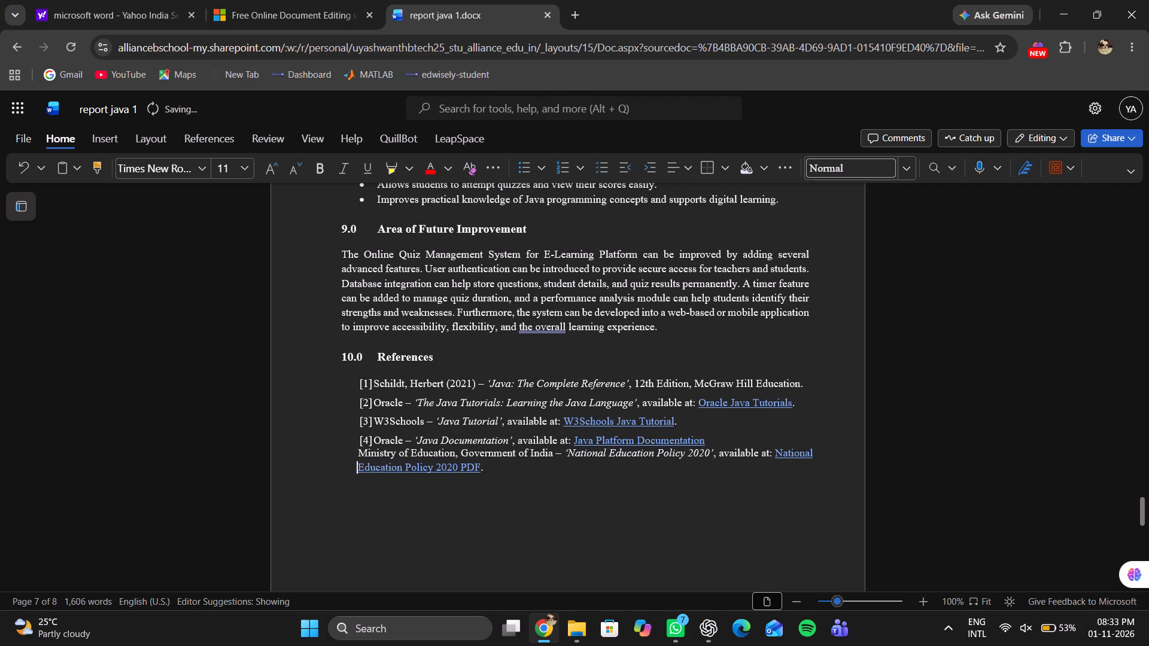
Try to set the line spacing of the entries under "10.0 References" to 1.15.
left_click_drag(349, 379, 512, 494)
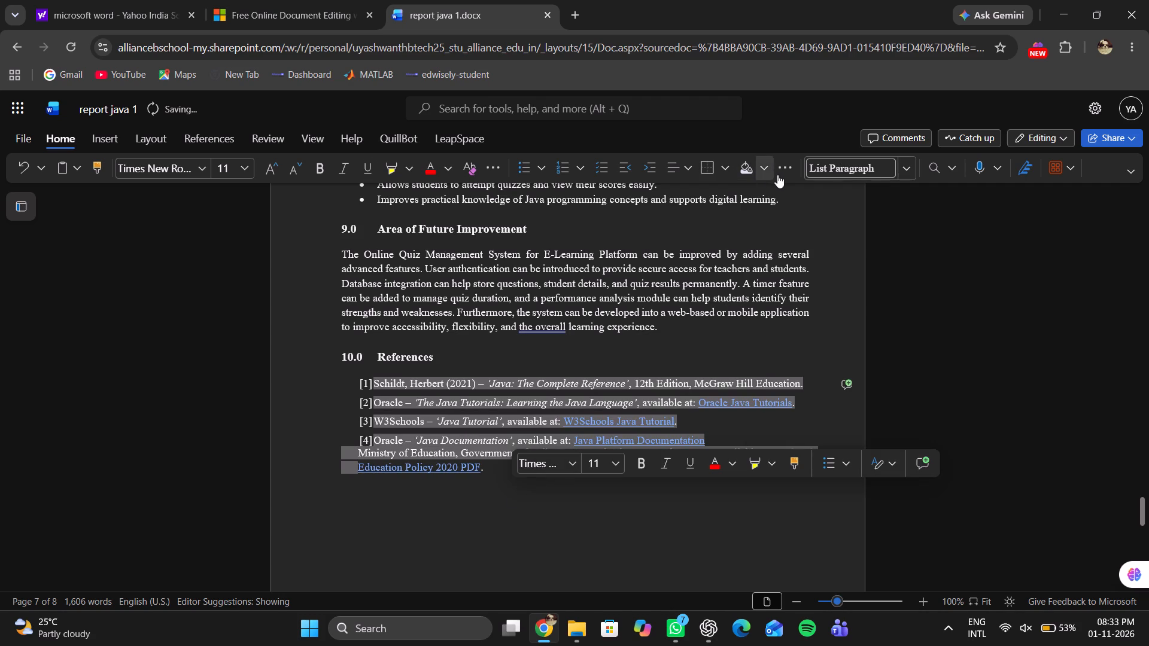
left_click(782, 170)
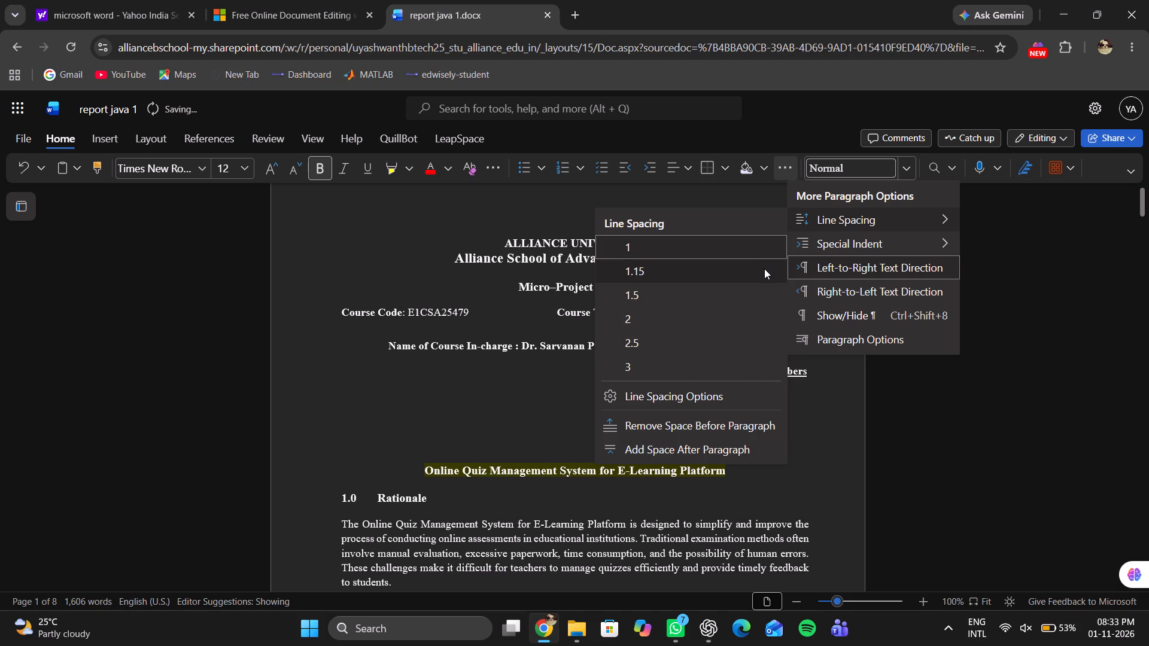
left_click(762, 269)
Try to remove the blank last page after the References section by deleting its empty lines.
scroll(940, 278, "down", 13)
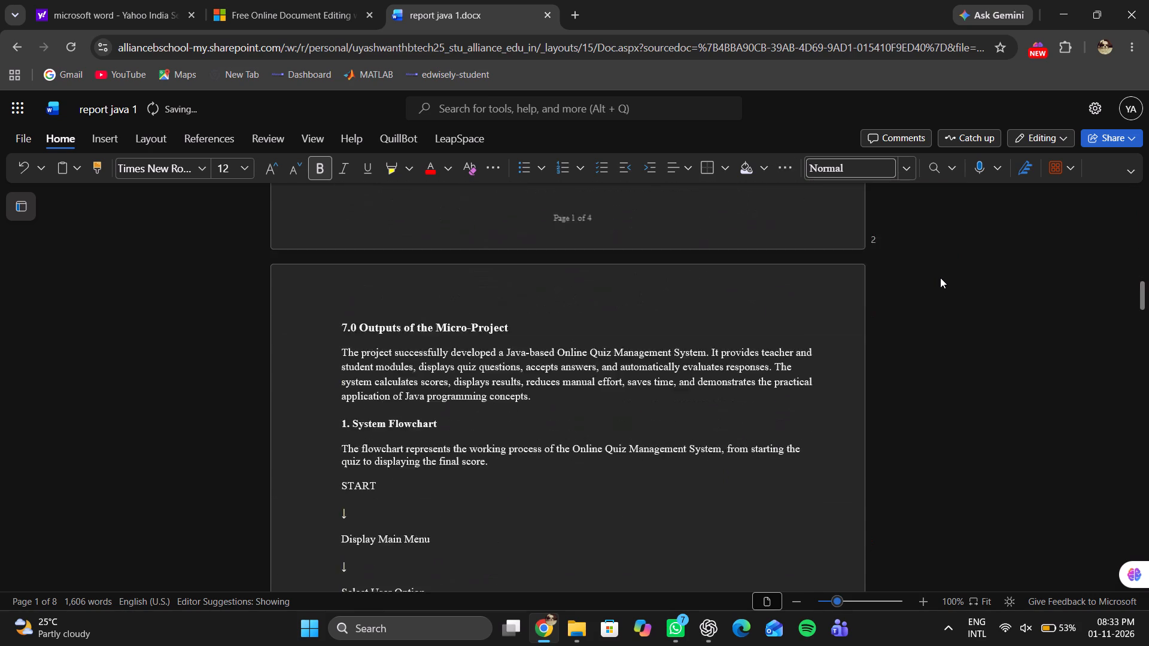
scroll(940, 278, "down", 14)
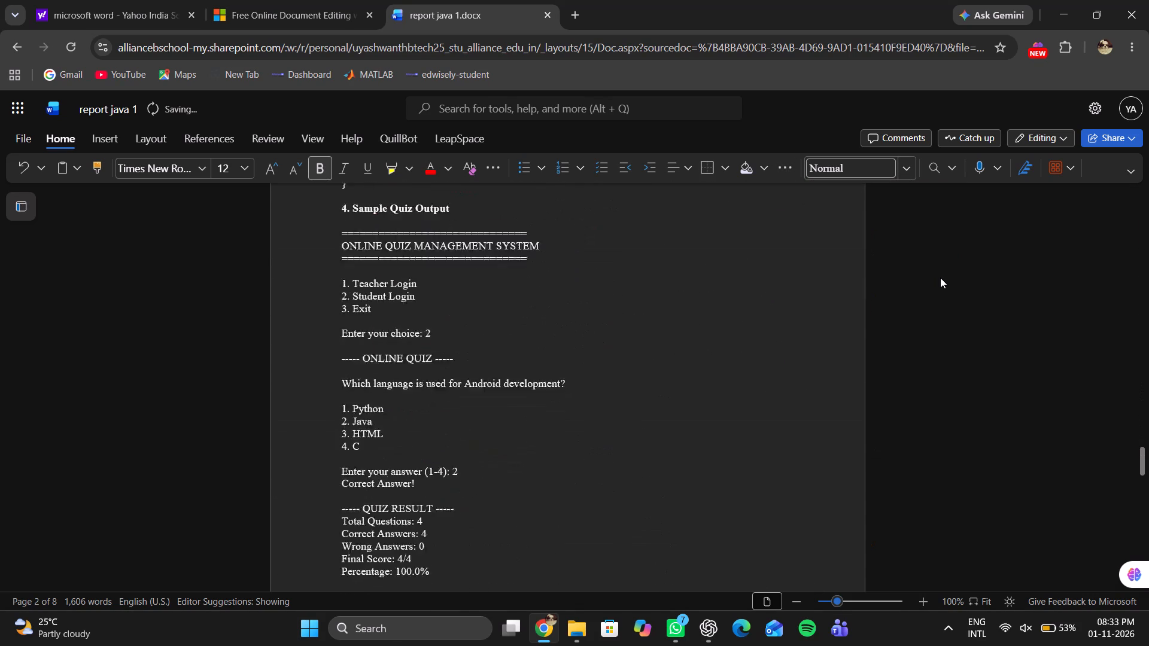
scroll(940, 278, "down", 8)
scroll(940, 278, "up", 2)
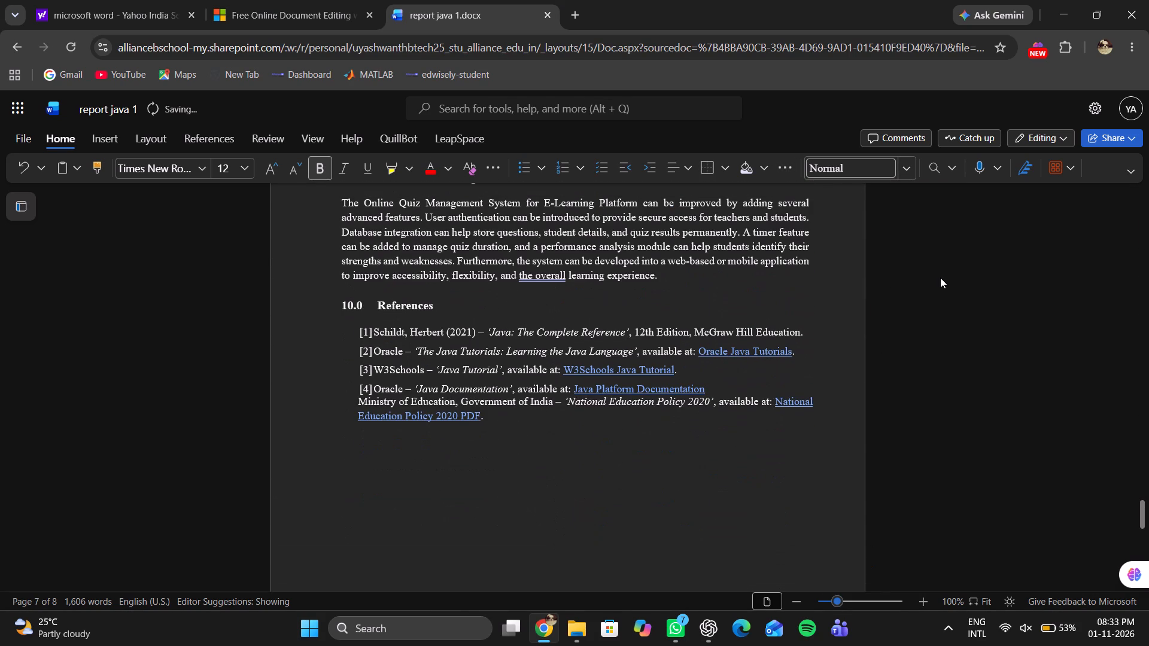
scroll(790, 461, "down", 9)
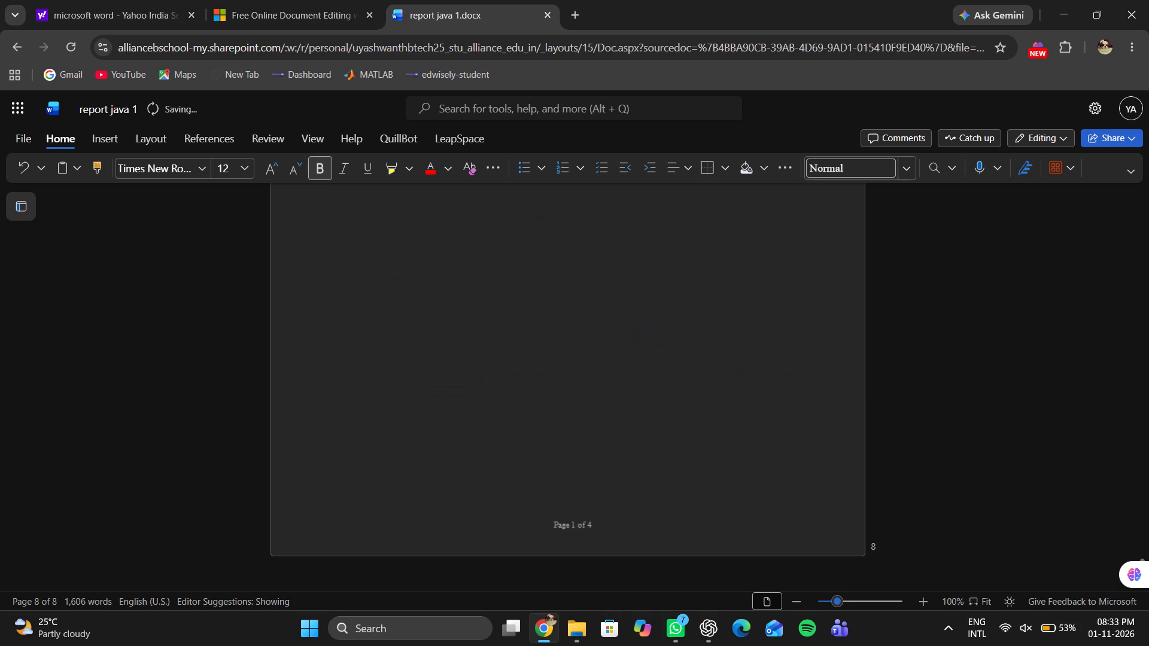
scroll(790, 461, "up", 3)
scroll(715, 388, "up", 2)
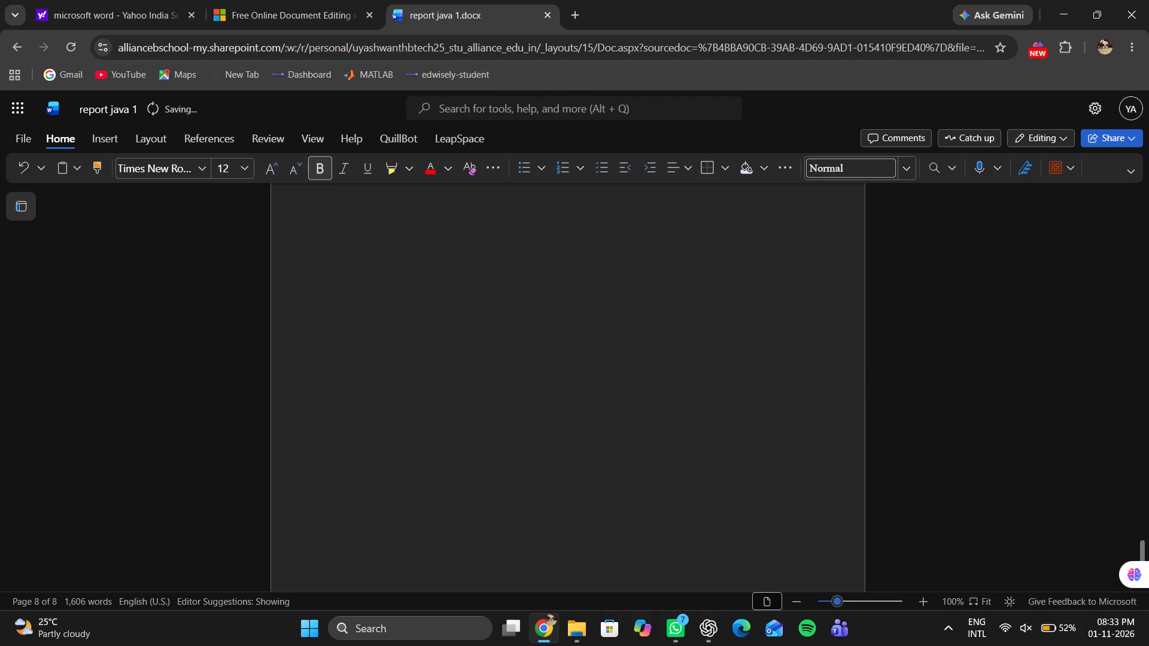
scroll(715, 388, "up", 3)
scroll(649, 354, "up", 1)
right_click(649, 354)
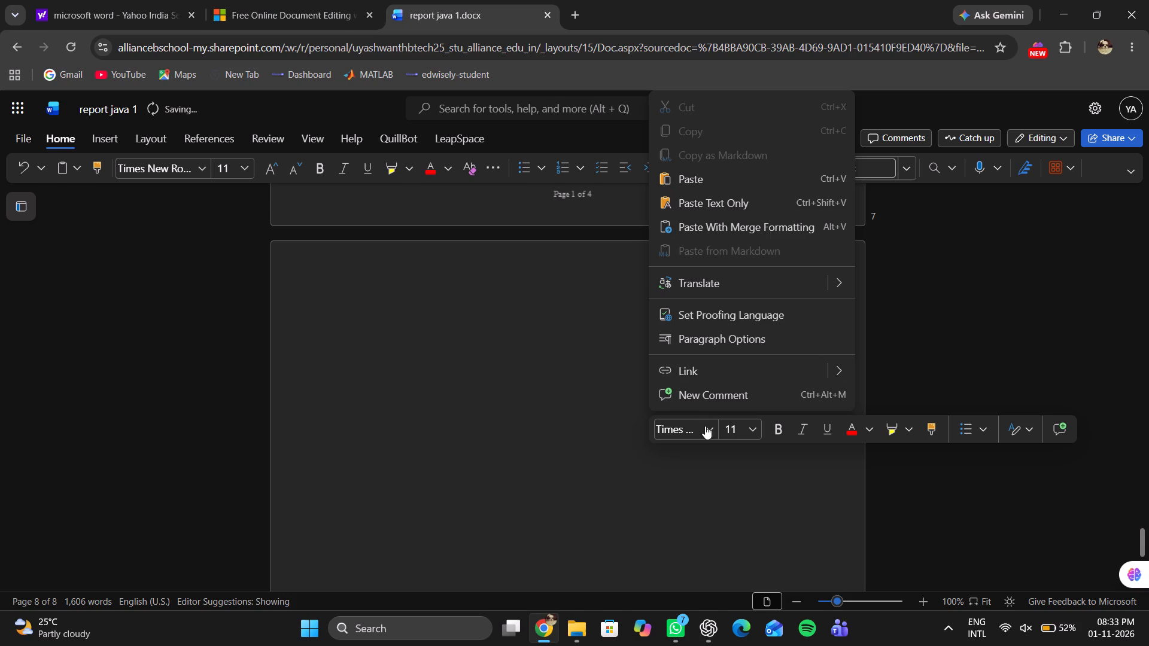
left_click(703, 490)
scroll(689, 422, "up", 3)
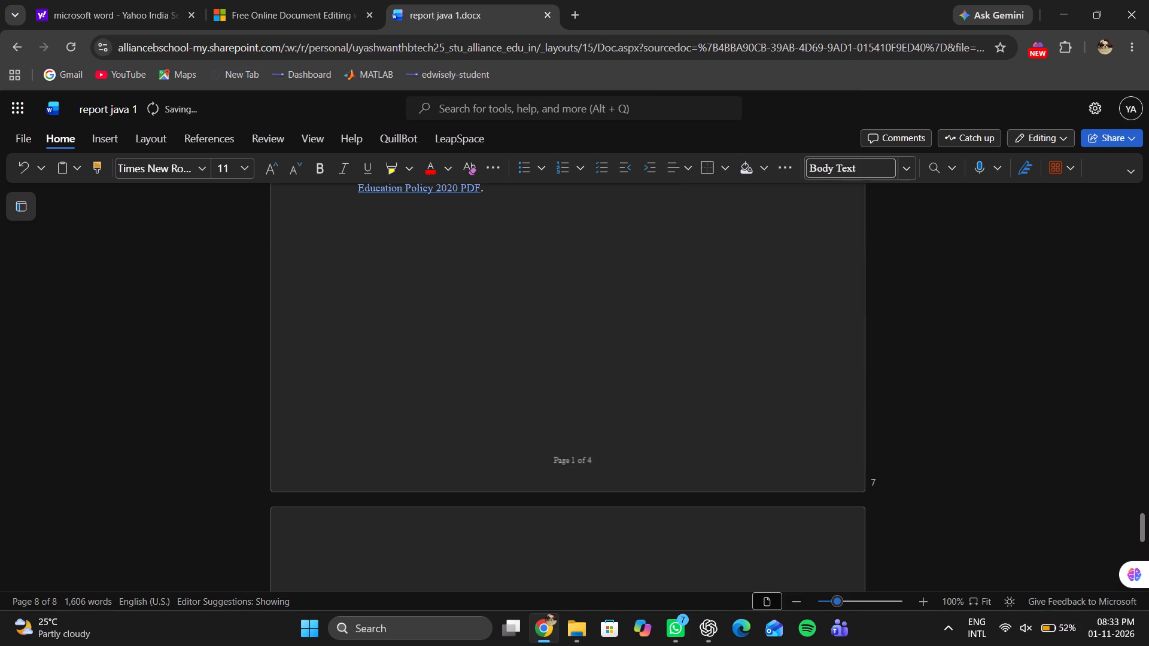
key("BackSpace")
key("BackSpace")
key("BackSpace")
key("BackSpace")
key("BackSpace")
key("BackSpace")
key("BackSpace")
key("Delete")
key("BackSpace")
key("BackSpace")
scroll(671, 346, "up", 3)
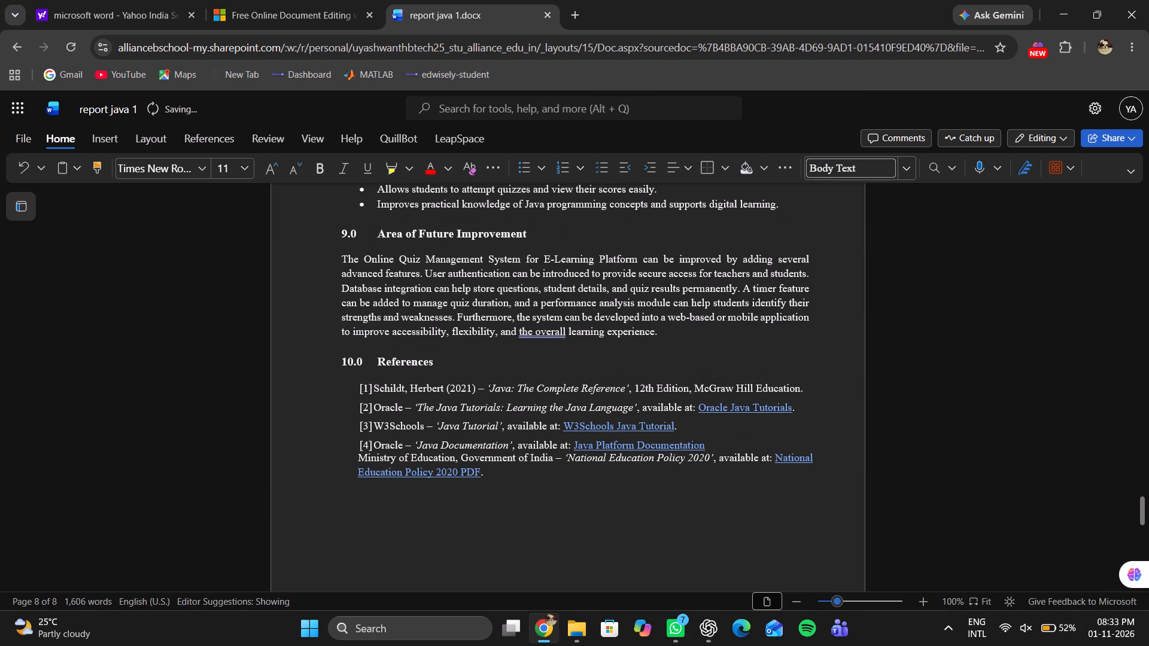
scroll(533, 342, "up", 1)
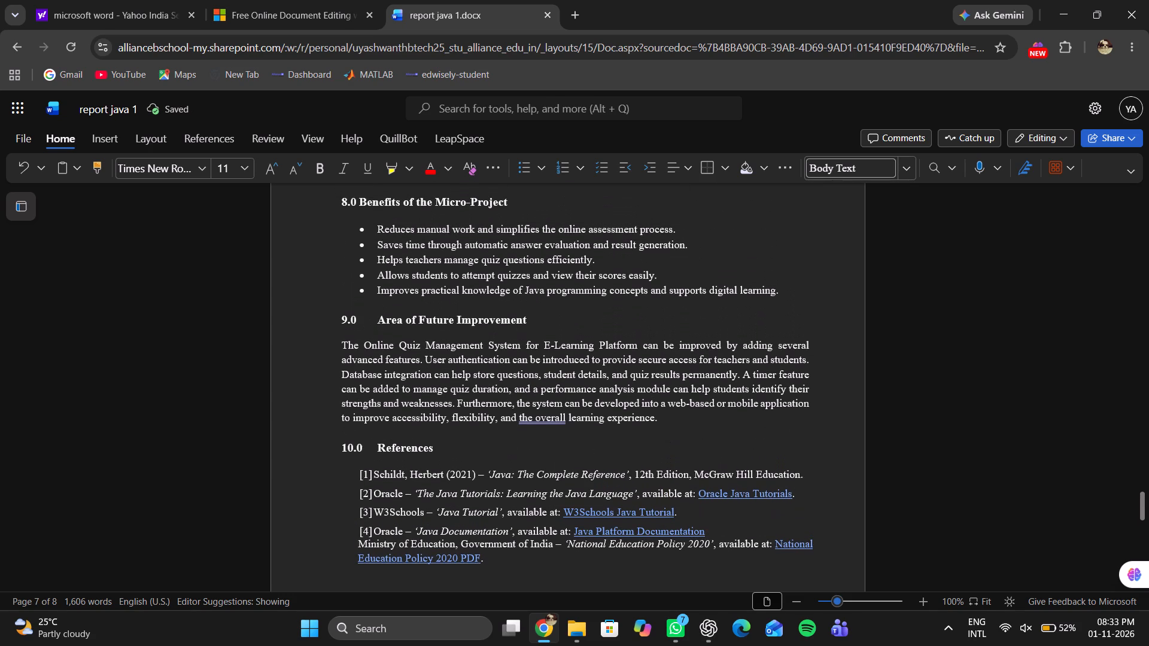
scroll(761, 337, "up", 1)
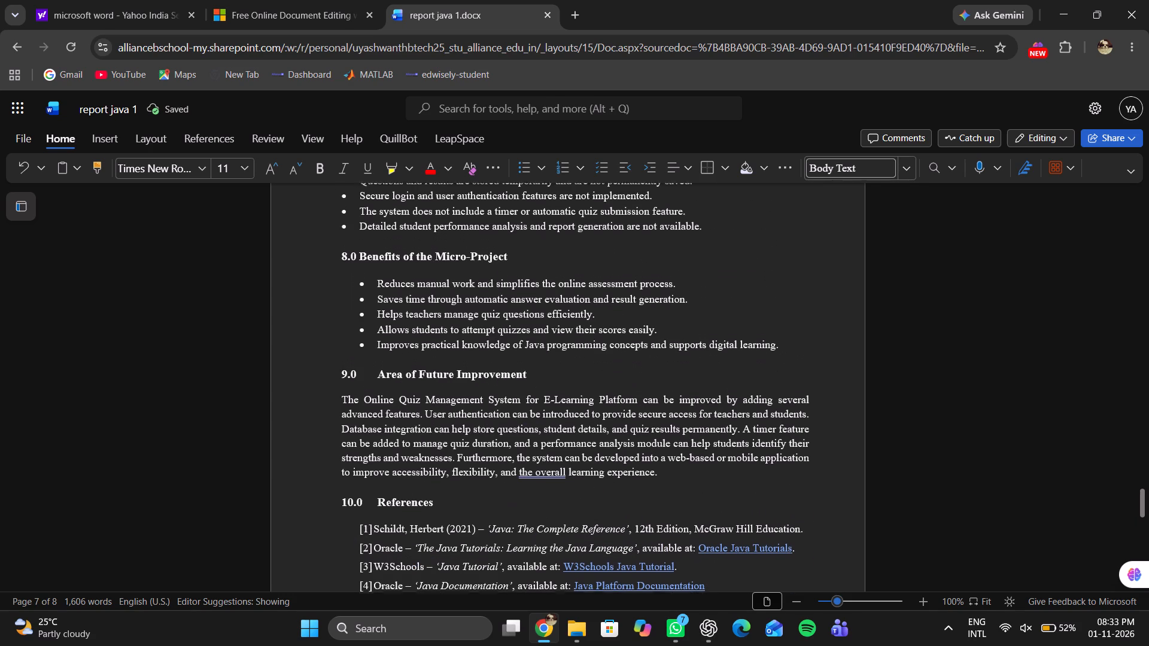
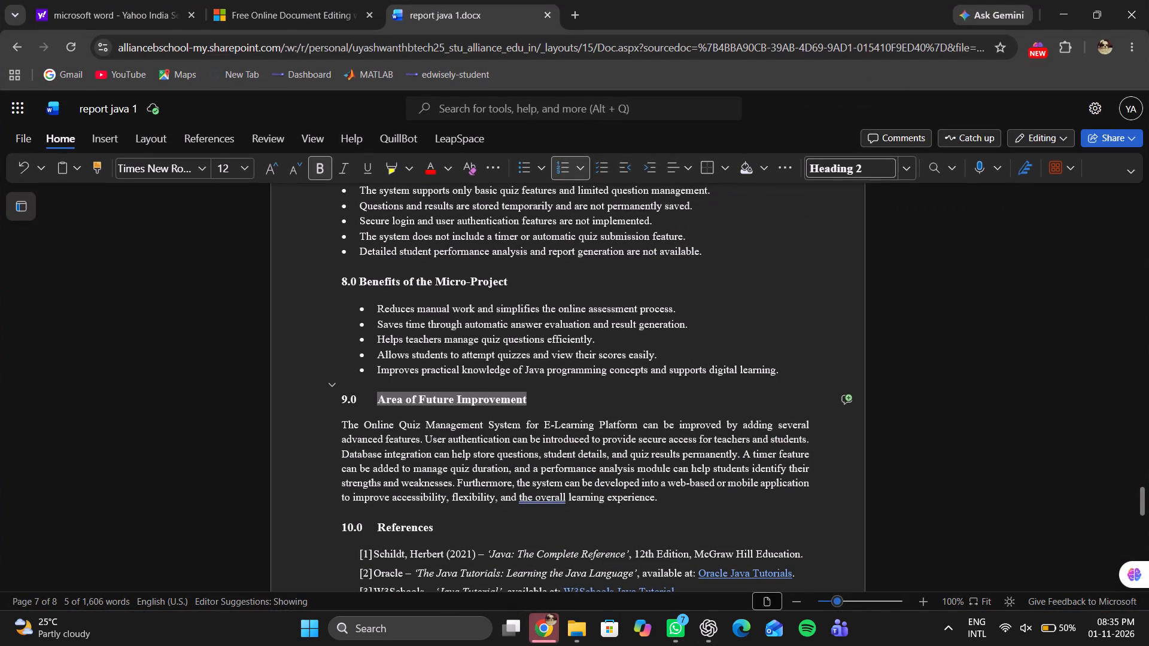
left_click(947, 335)
scroll(906, 336, "up", 11)
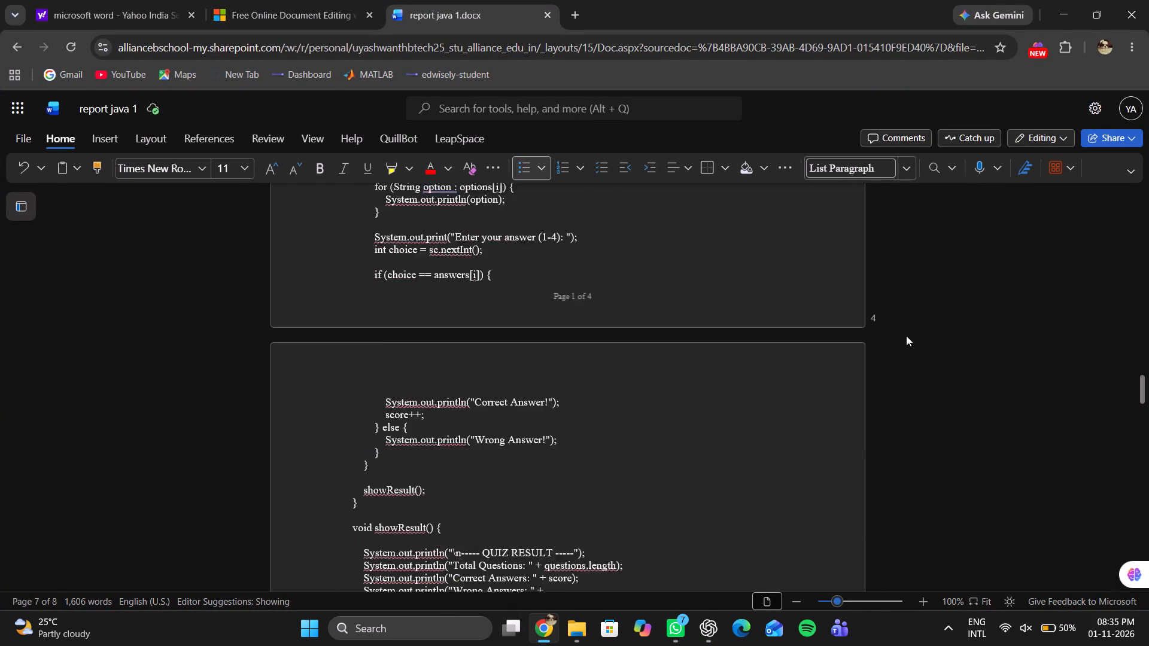
scroll(906, 336, "up", 13)
scroll(906, 336, "up", 8)
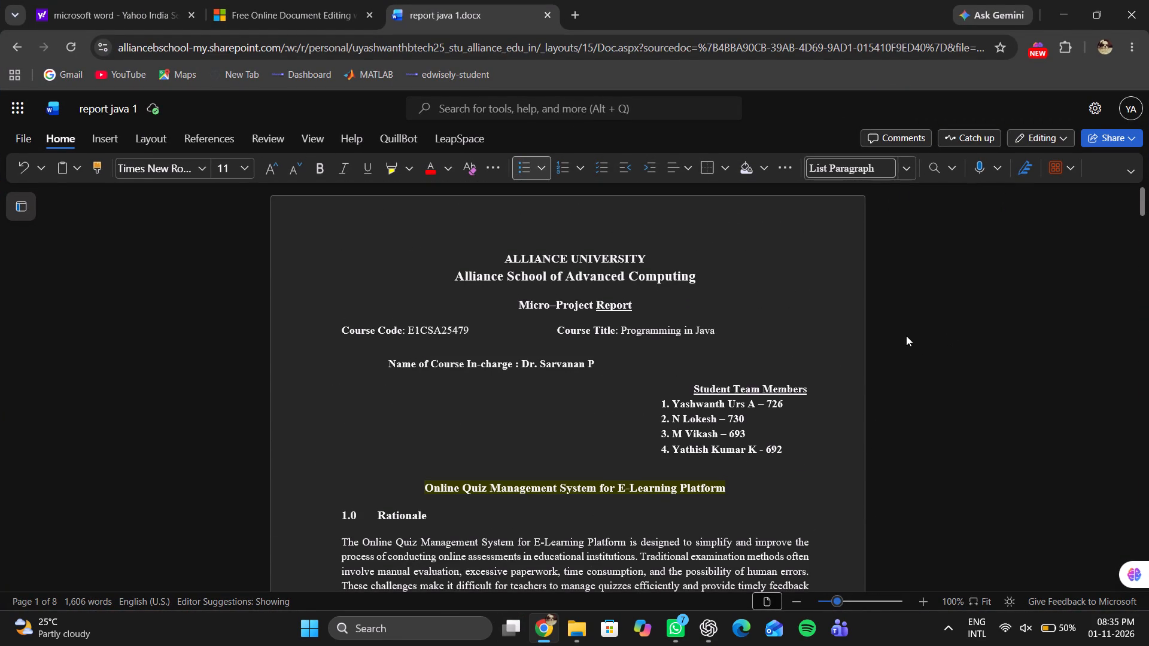
scroll(906, 369, "down", 6)
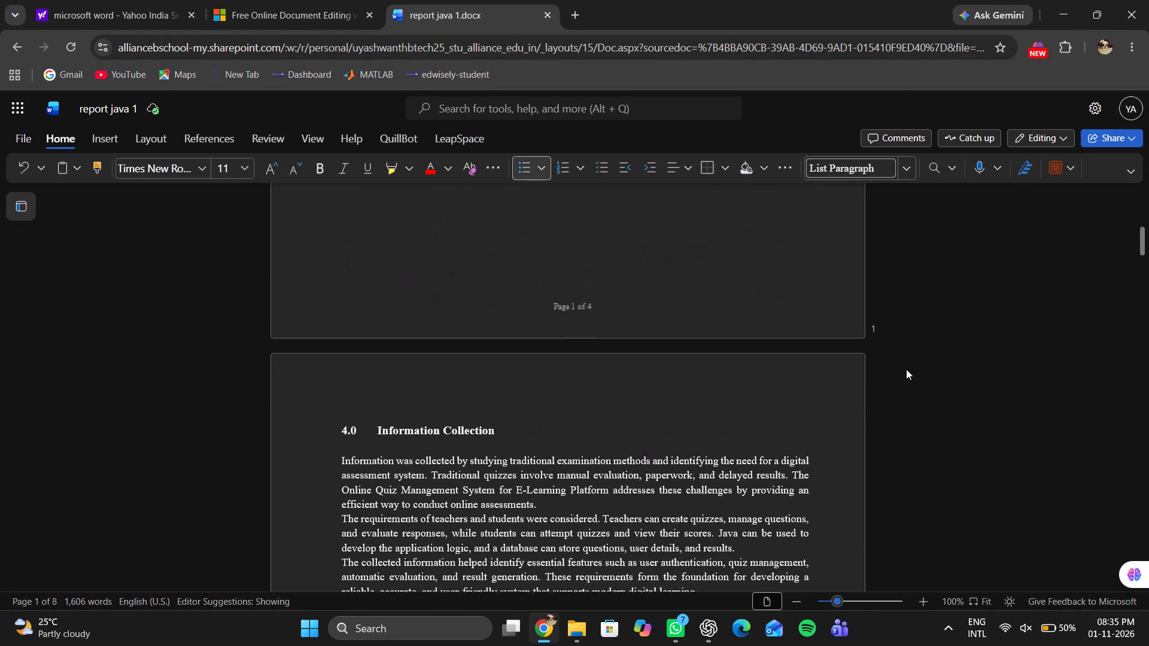
scroll(906, 369, "down", 5)
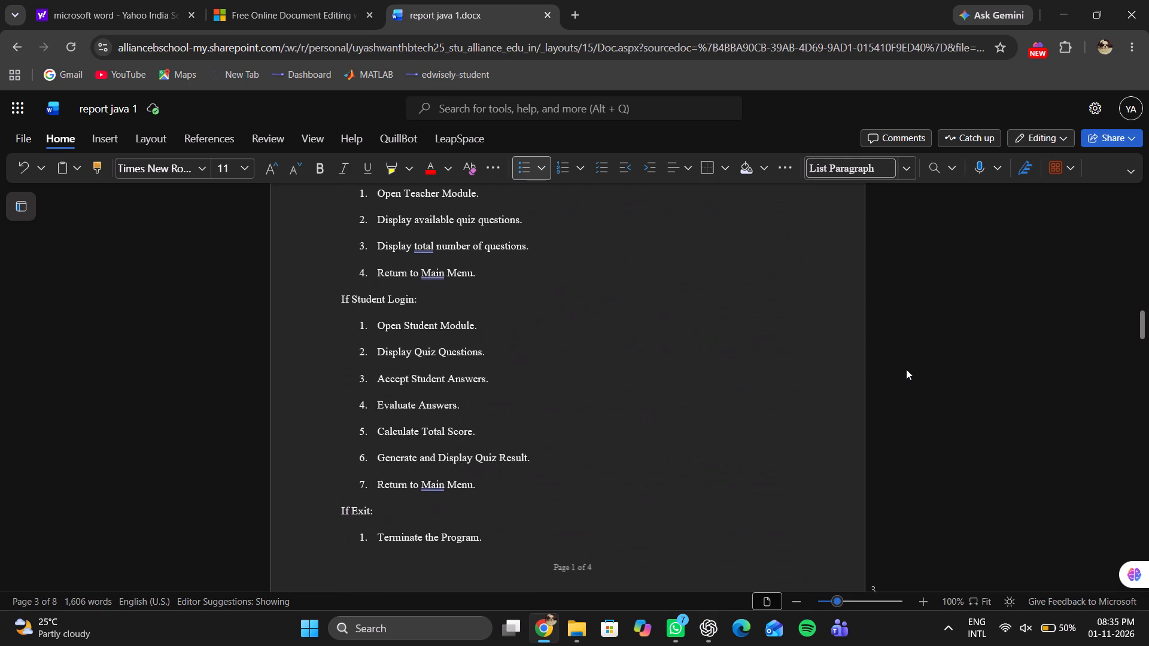
scroll(906, 369, "down", 3)
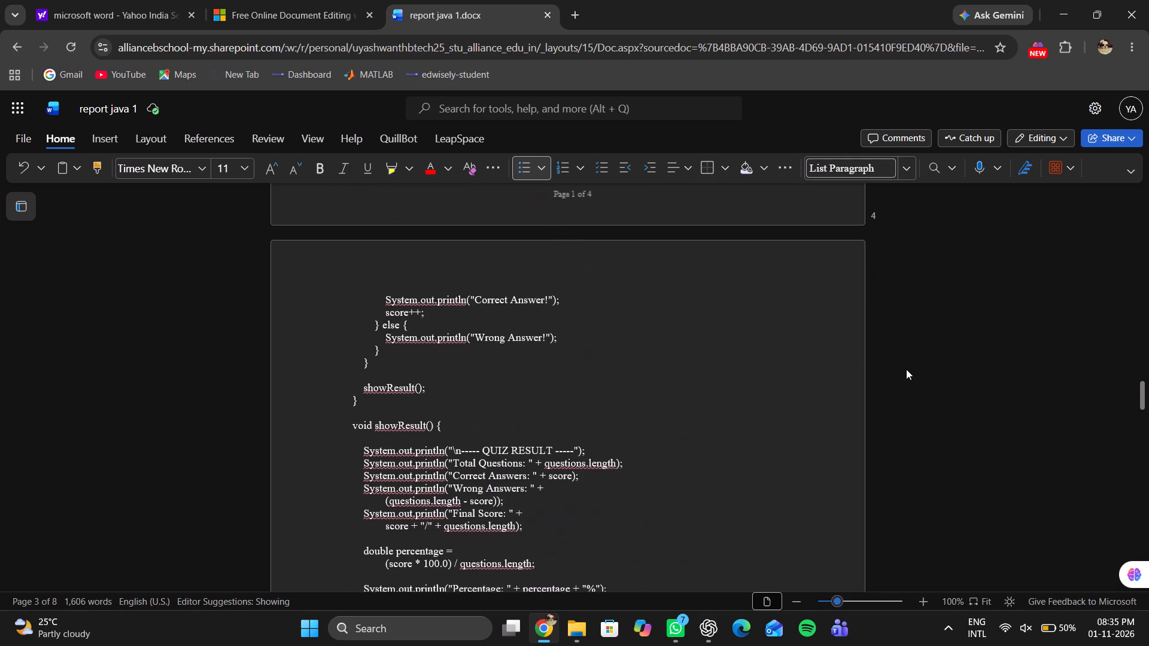
scroll(906, 369, "down", 3)
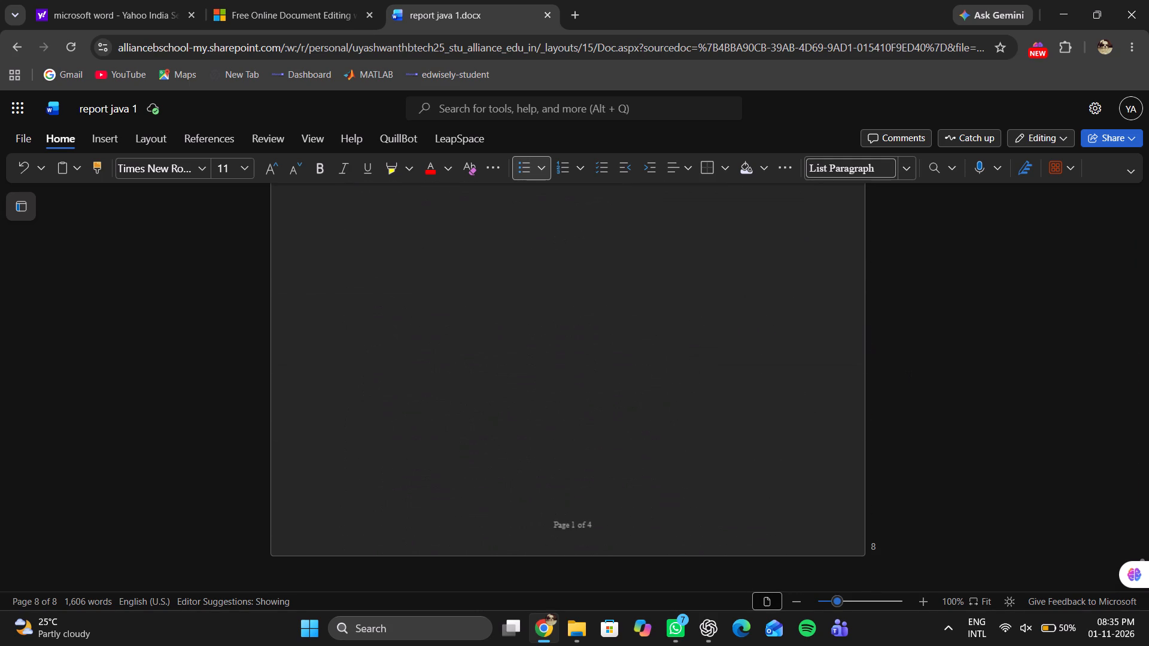
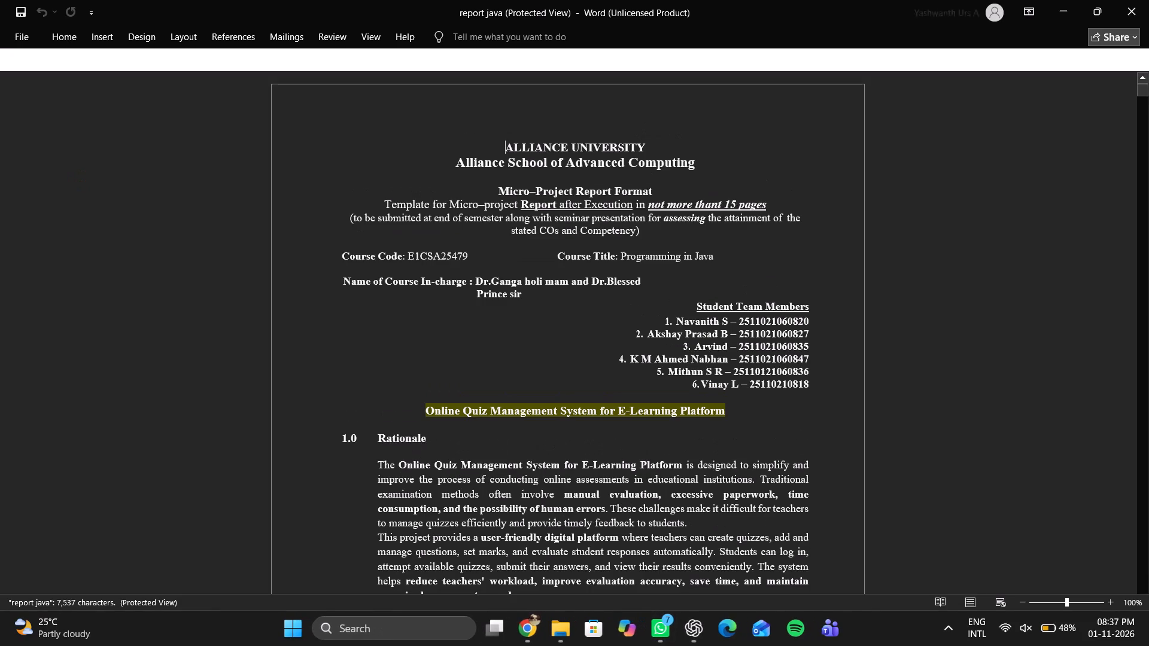
Enable editing of the protected report java document.
left_click(598, 57)
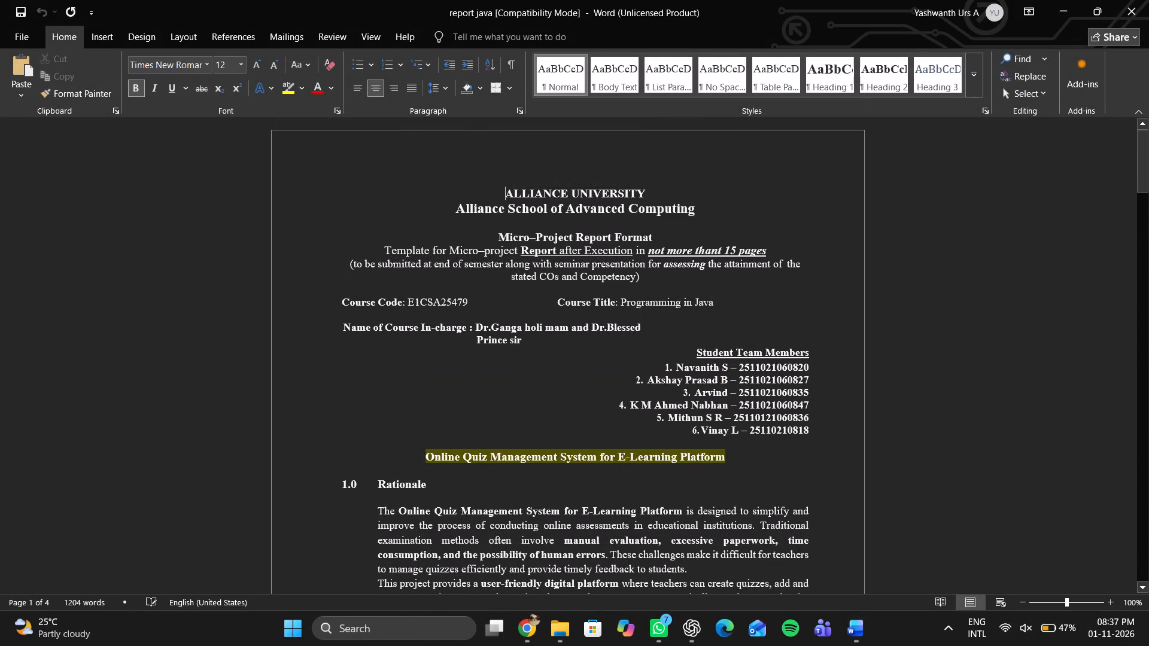
Replace the two course in-charge names on the title page with the new instructor's name, keeping the "Dr." title.
left_click(558, 343)
key("BackSpace")
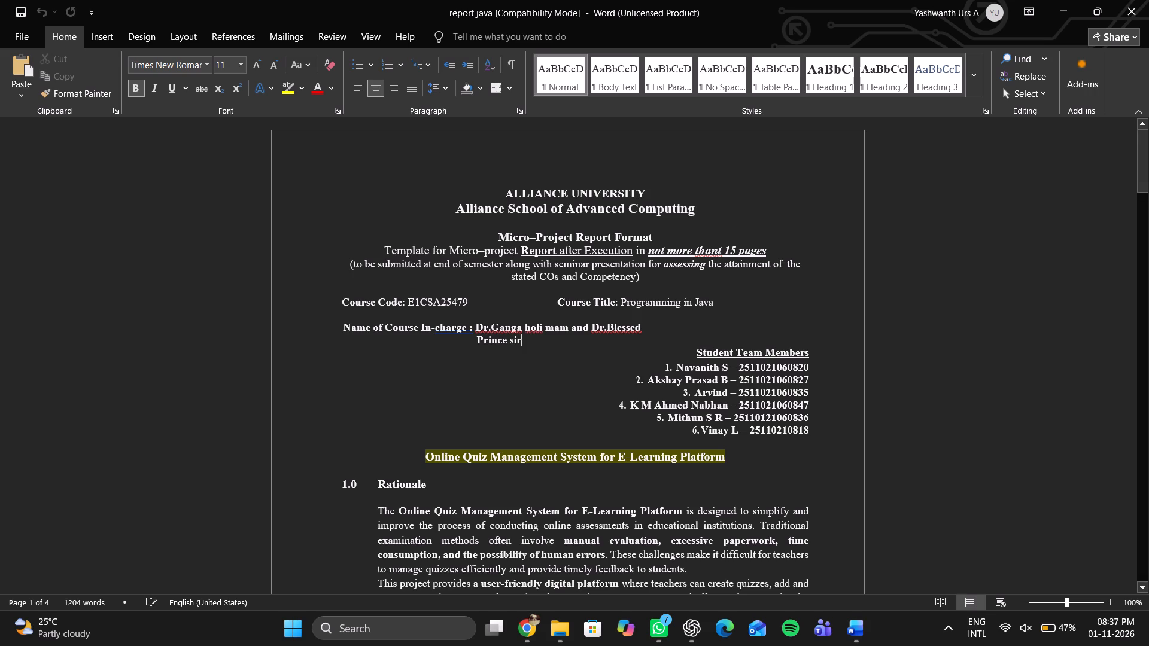
key("BackSpace")
key("BackSpace")
key("BackSpace")
key("BackSpace")
key("BackSpace")
key("BackSpace")
key("BackSpace")
key("BackSpace")
key("BackSpace")
key("BackSpace")
key("BackSpace")
key("BackSpace")
key("BackSpace")
key("BackSpace")
key("BackSpace")
key("BackSpace")
key("BackSpace")
key("BackSpace")
key("BackSpace")
key("BackSpace")
key("BackSpace")
key("BackSpace")
key("BackSpace")
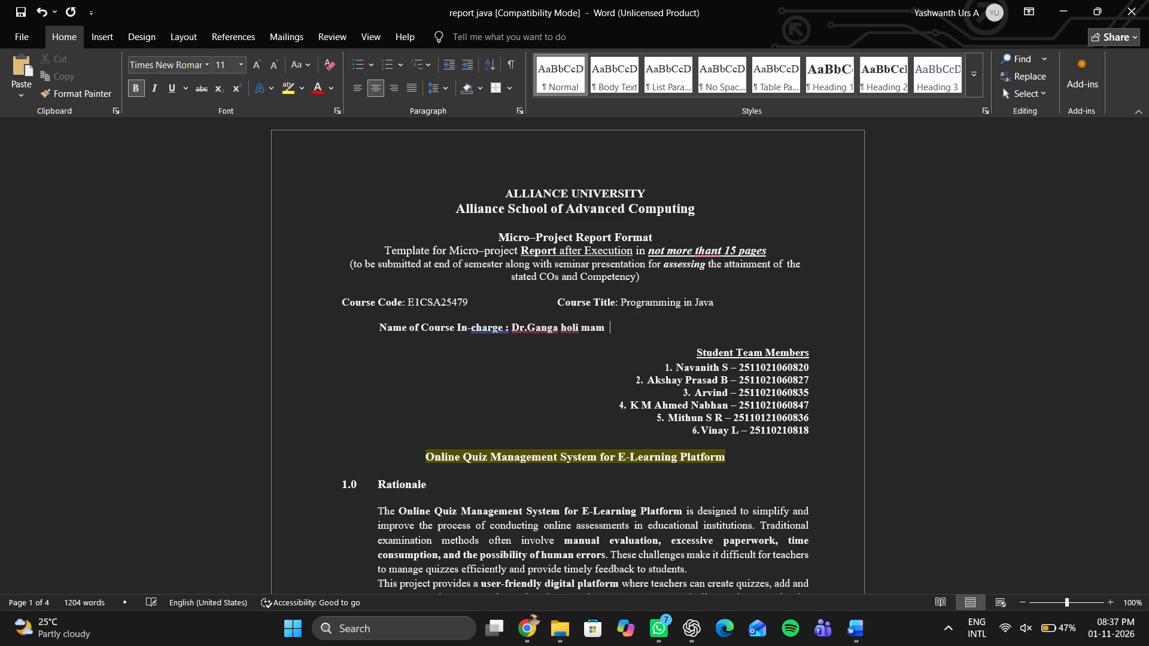
key("BackSpace")
key("BackSpace")
key("BackSpace")
key("BackSpace")
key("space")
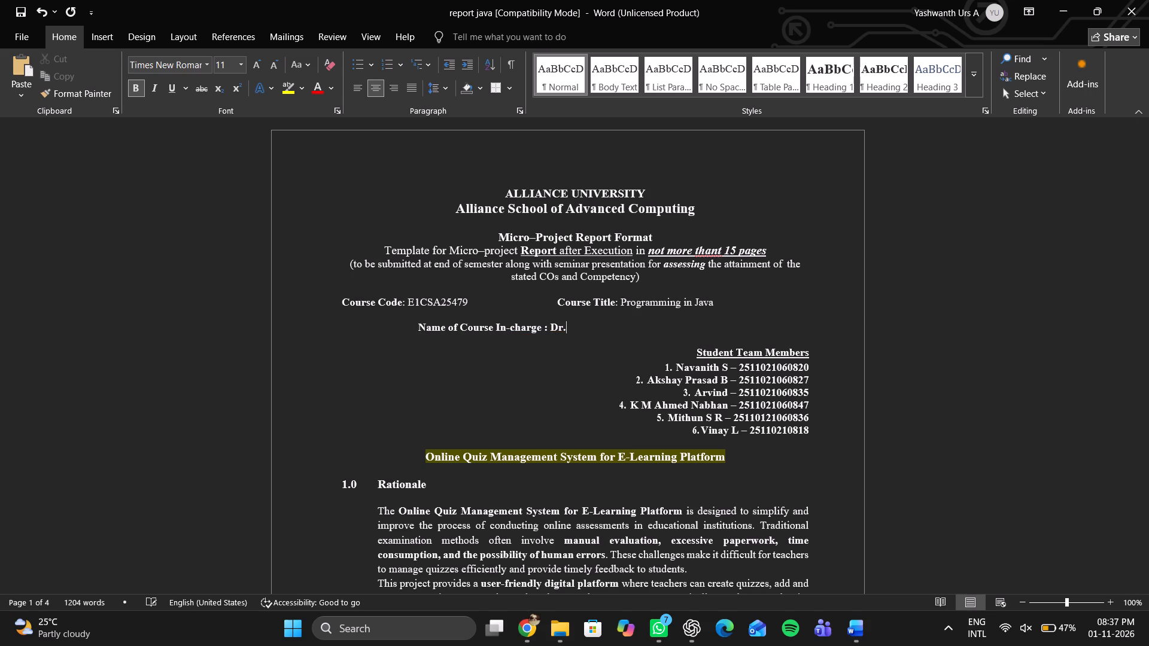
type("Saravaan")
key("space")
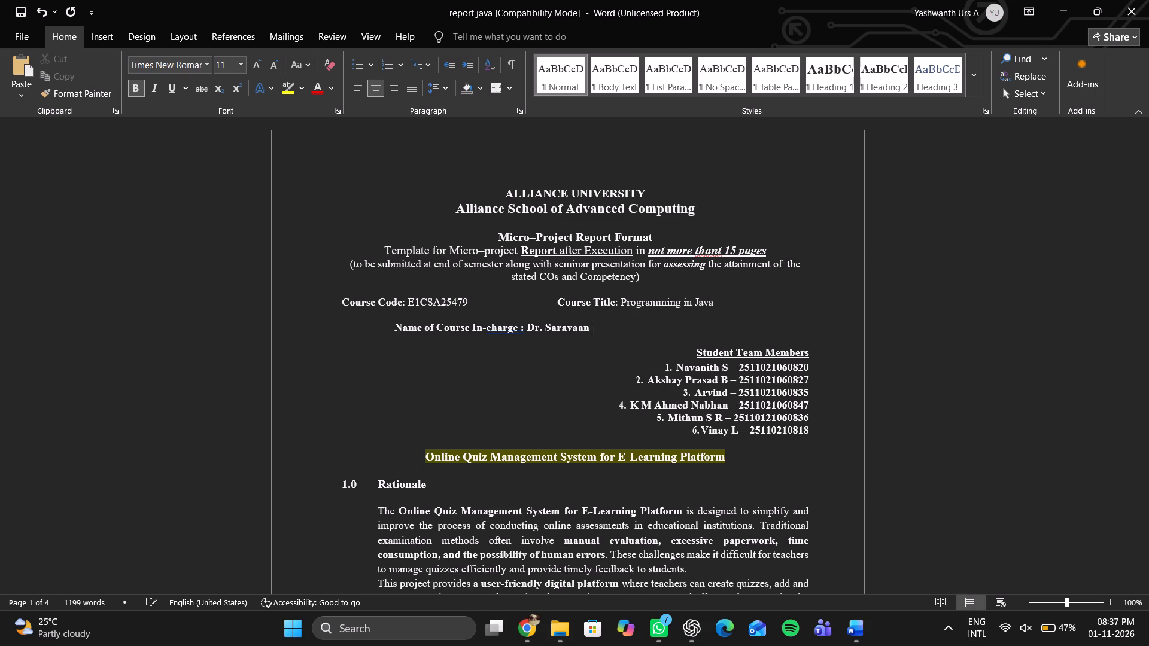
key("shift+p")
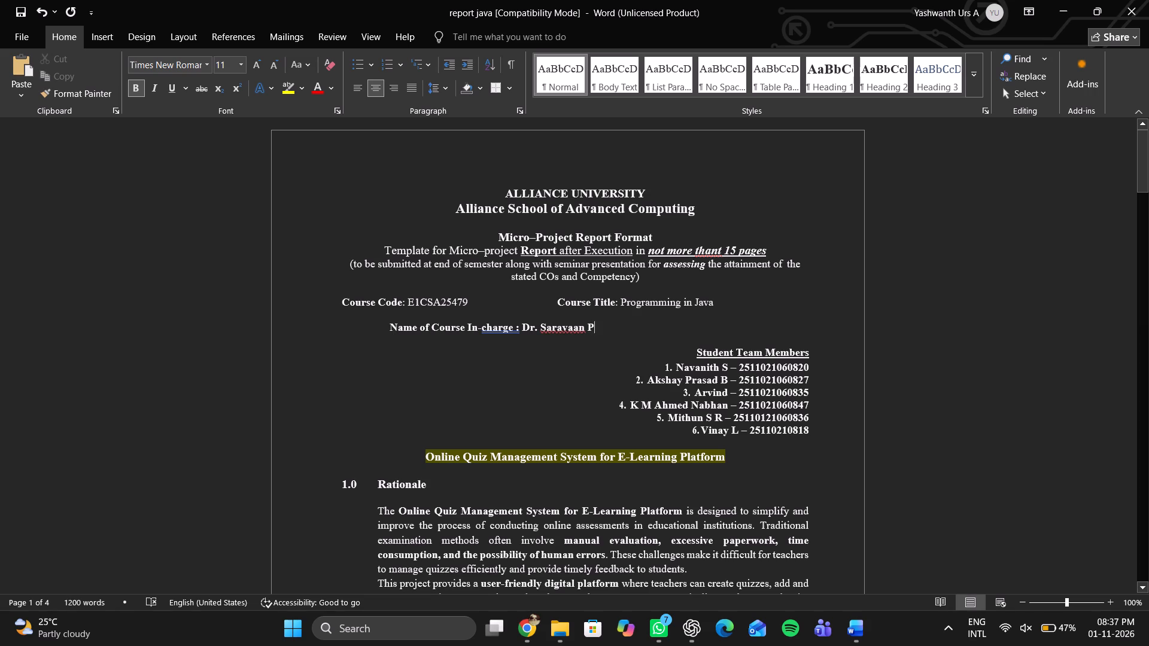
Delete the parenthesised note about submission at end of semester and attainment of COs above the course code line.
left_click_drag(646, 276, 346, 263)
key("BackSpace")
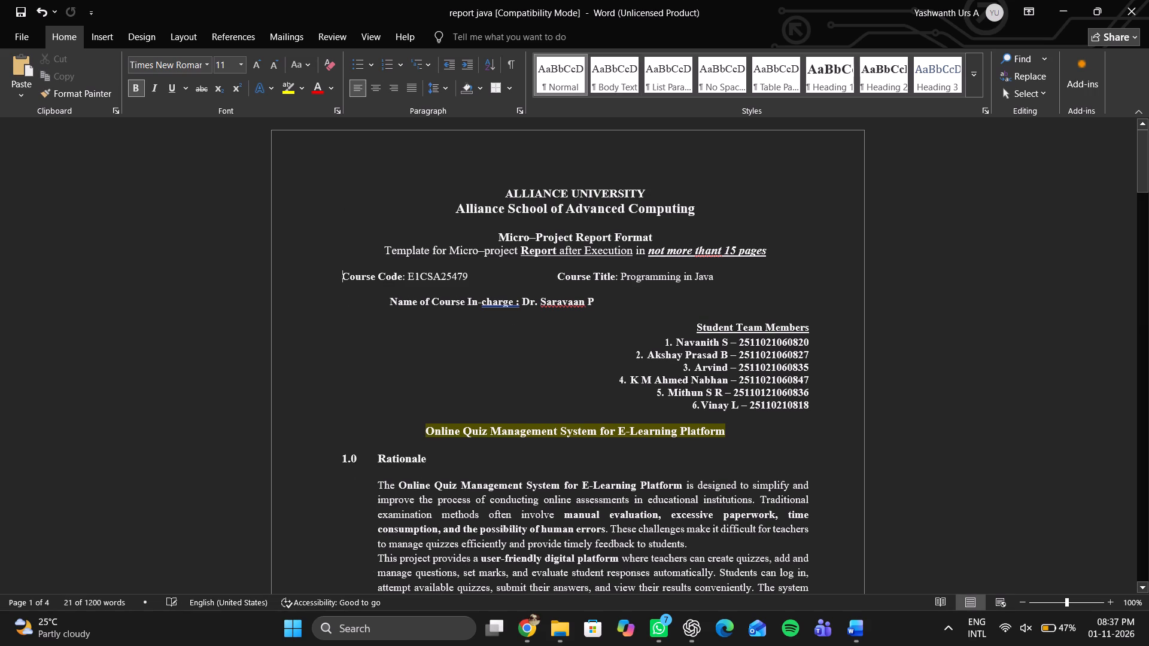
Delete the whole "Template for Micro–project Report after Execution" line, including its page limit and the empty line it leaves.
left_click(778, 238)
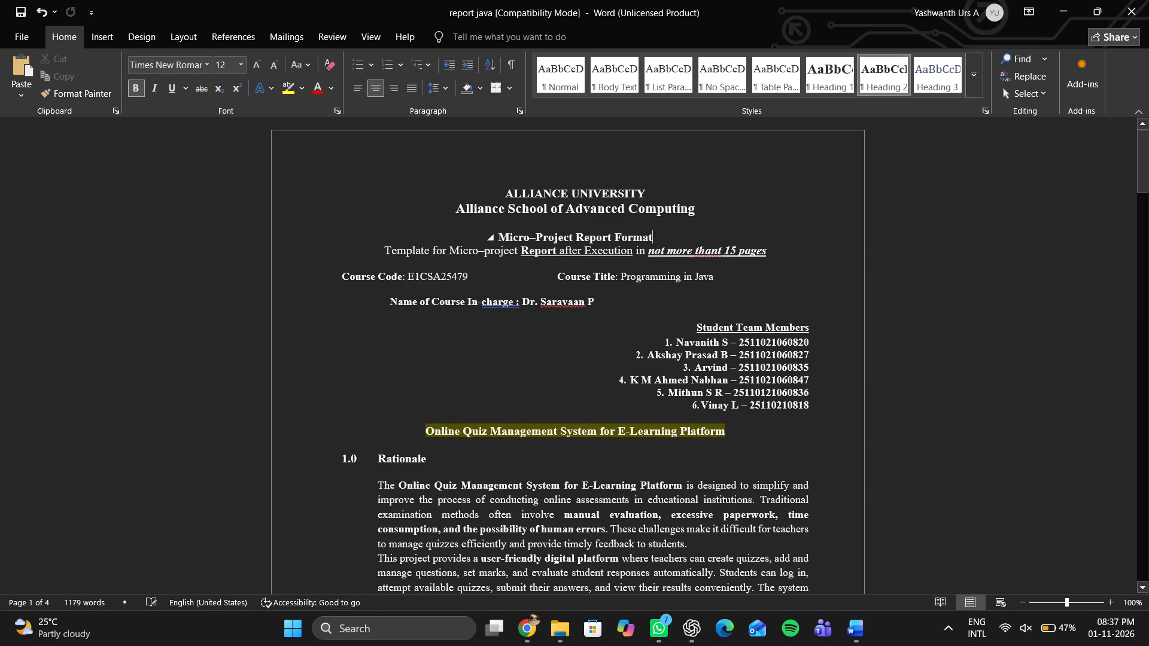
key("Down")
key("BackSpace")
key("BackSpace")
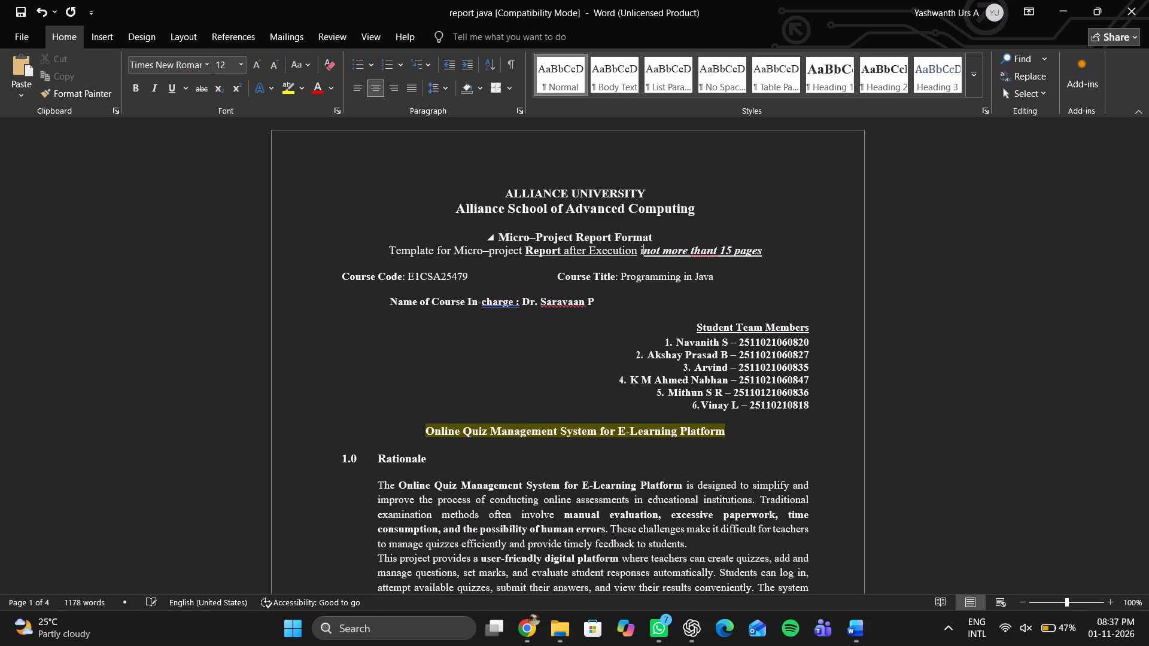
key("BackSpace")
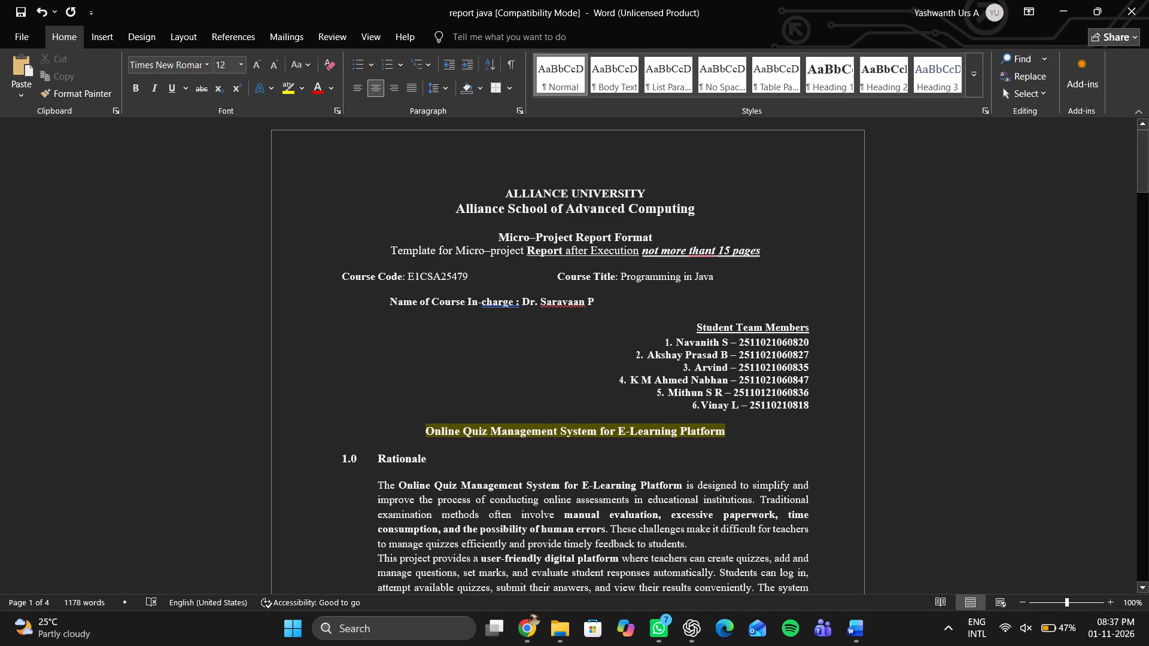
left_click(798, 243)
key("Down")
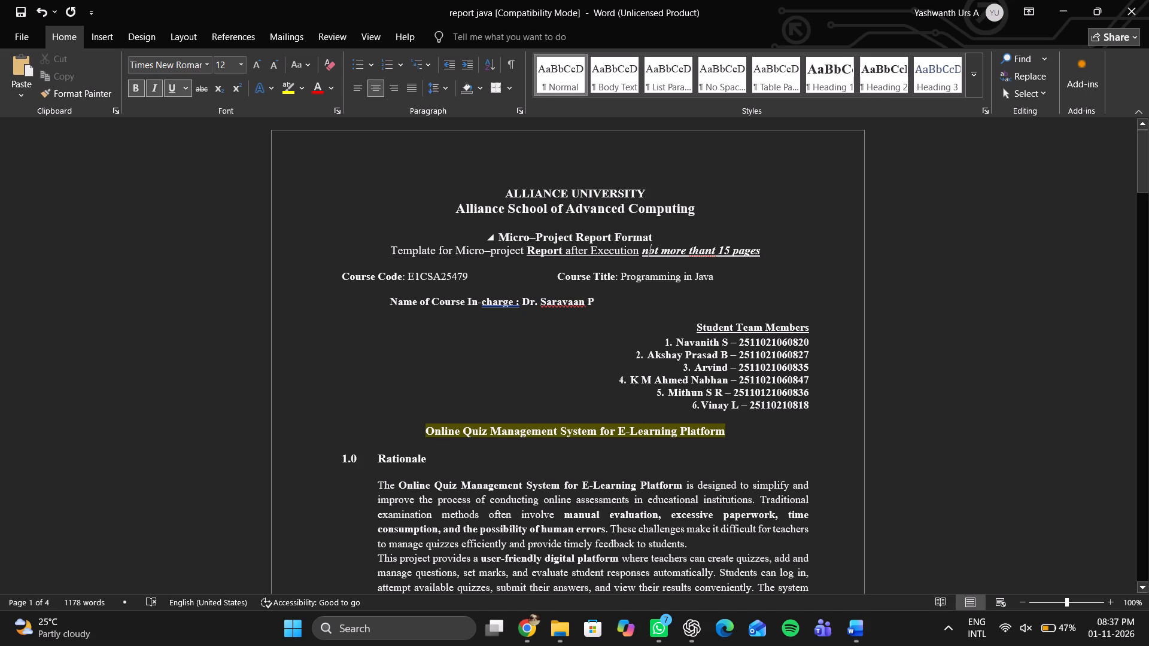
left_click(786, 246)
key("BackSpace")
key("BackSpace")
key("BackSpace")
key("BackSpace")
key("BackSpace")
key("BackSpace")
key("BackSpace")
key("BackSpace")
key("BackSpace")
key("BackSpace")
key("BackSpace")
key("BackSpace")
key("BackSpace")
key("BackSpace")
key("BackSpace")
key("BackSpace")
key("BackSpace")
key("BackSpace")
key("BackSpace")
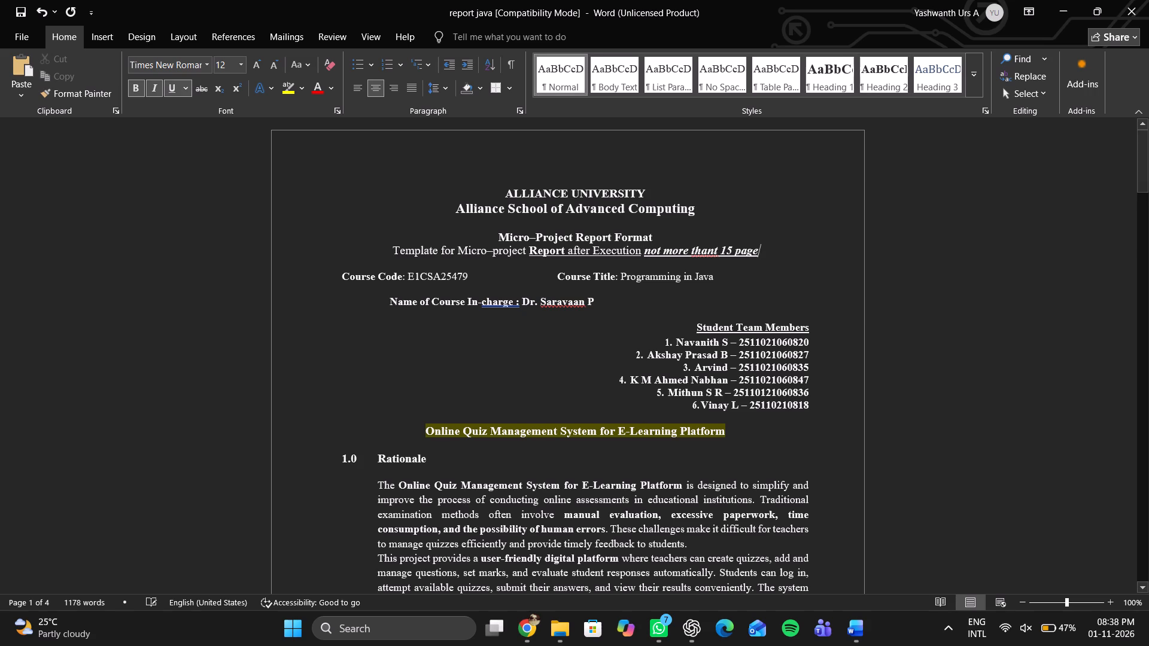
key("BackSpace")
key("BackSpace")
key("BackSpace")
key("BackSpace")
key("BackSpace")
key("BackSpace")
key("BackSpace")
key("BackSpace")
key("BackSpace")
key("BackSpace")
key("BackSpace")
key("BackSpace")
key("BackSpace")
key("BackSpace")
key("BackSpace")
key("BackSpace")
key("BackSpace")
key("BackSpace")
key("BackSpace")
key("BackSpace")
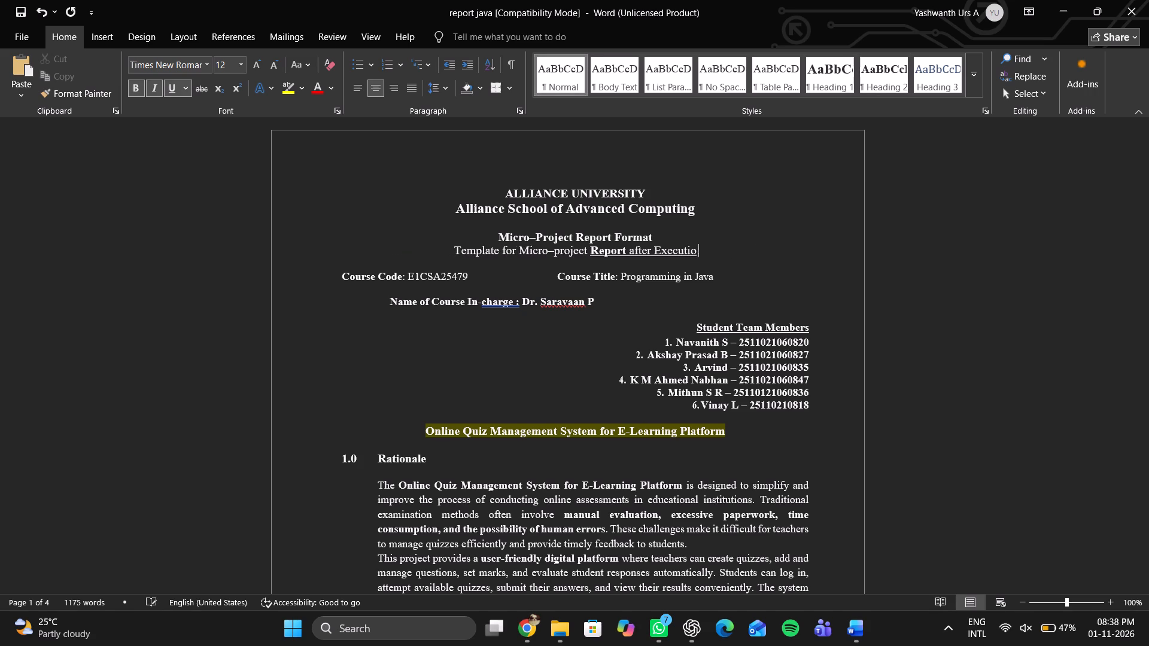
key("BackSpace")
key("BackSpace")
key("BackSpace")
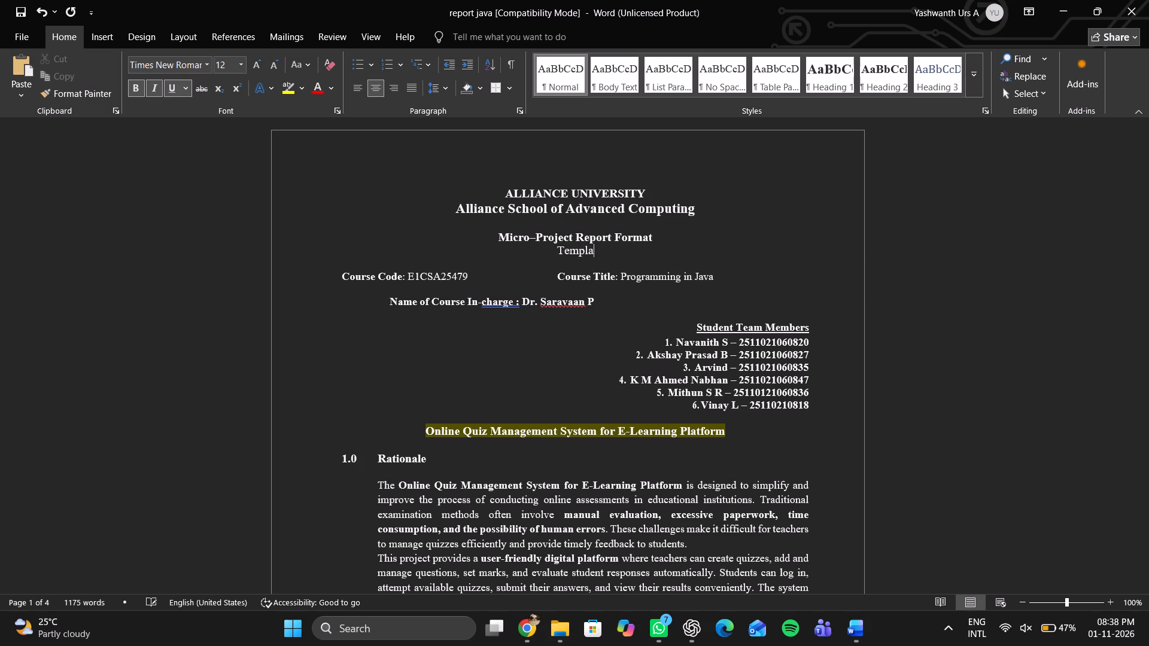
key("BackSpace")
key("BackSpace")
key("BackSpace")
key("BackSpace")
key("BackSpace")
key("BackSpace")
key("BackSpace")
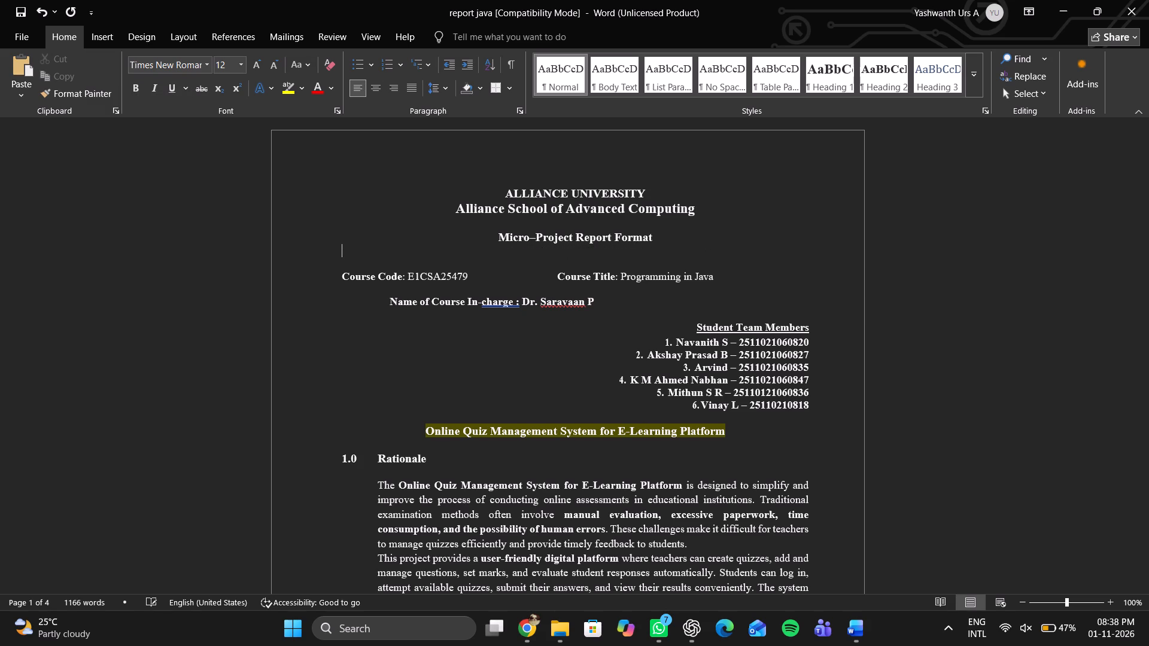
key("BackSpace")
Remove the word "Format" from the title page heading so it reads "Micro–Project Report".
key("BackSpace")
key("BackSpace")
key("BackSpace")
key("BackSpace")
key("BackSpace")
key("BackSpace")
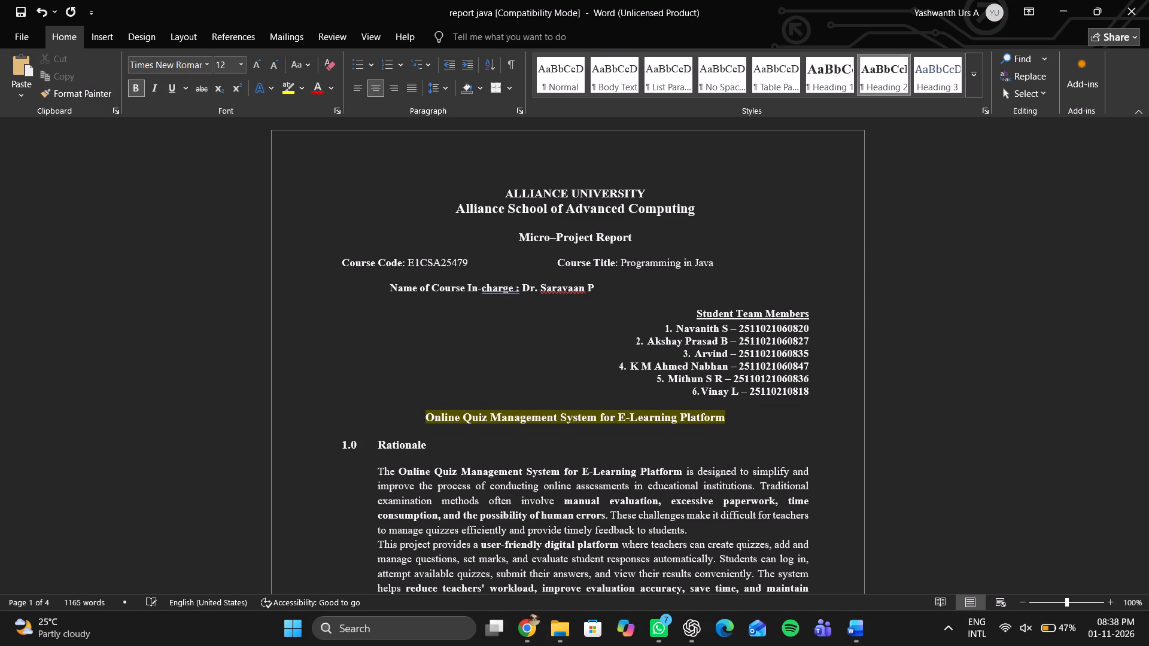
Underline the word "Report" in the "Micro–Project Report" title.
left_click_drag(650, 235, 610, 235)
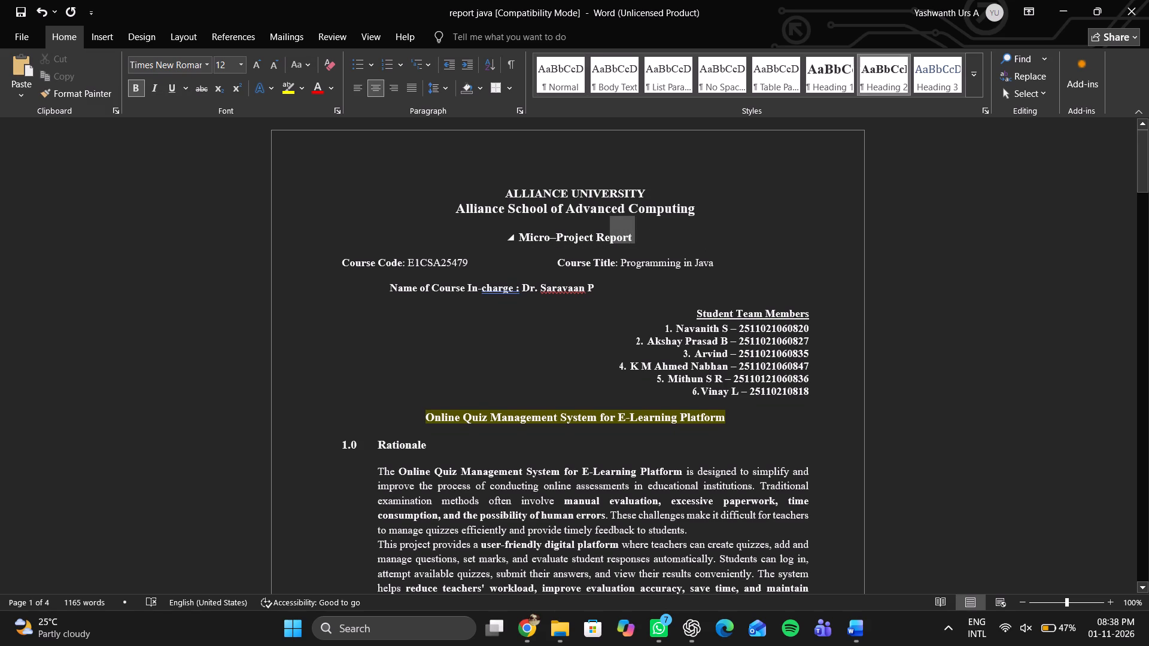
left_click_drag(610, 235, 596, 242)
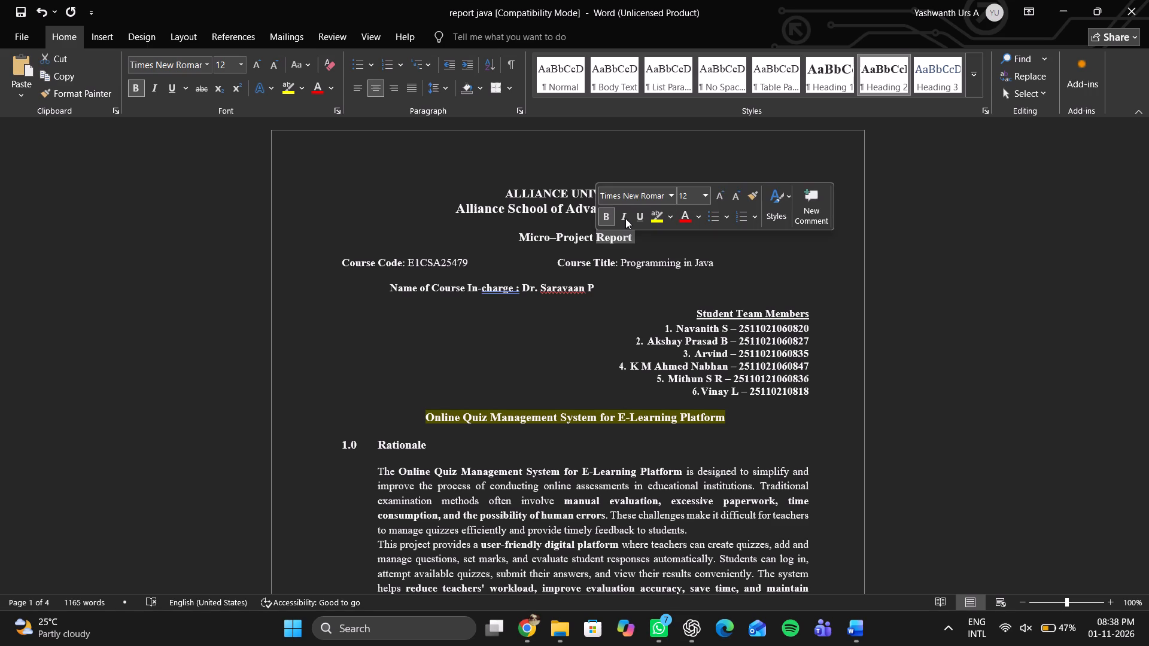
left_click(625, 218)
left_click(625, 218)
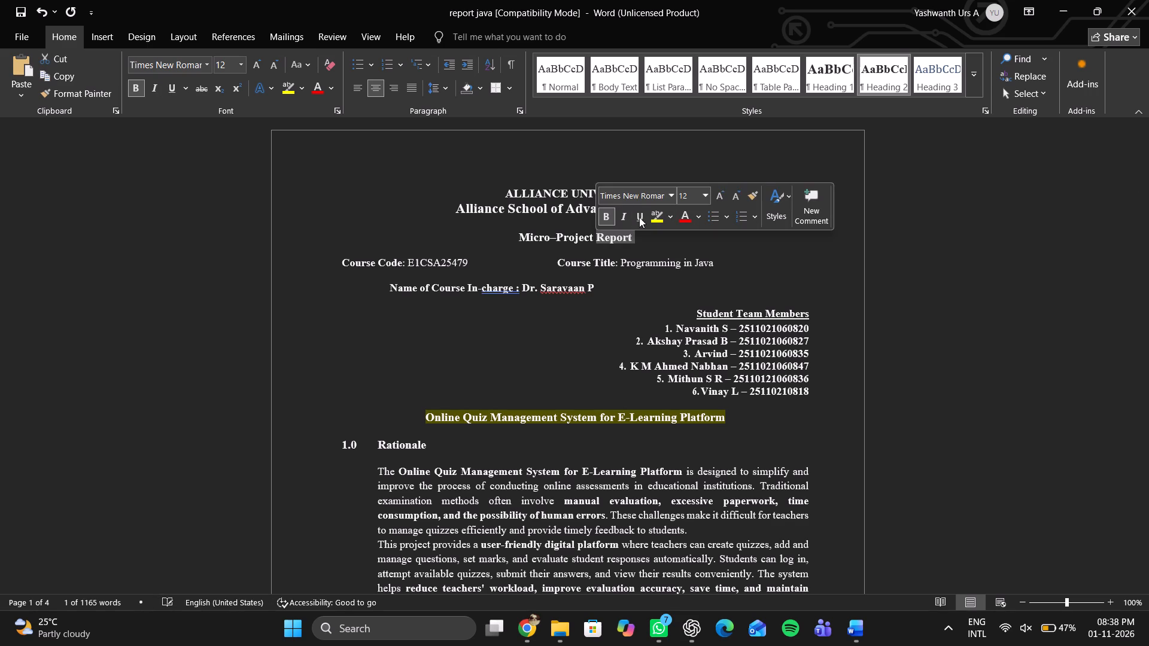
left_click(641, 217)
left_click(906, 230)
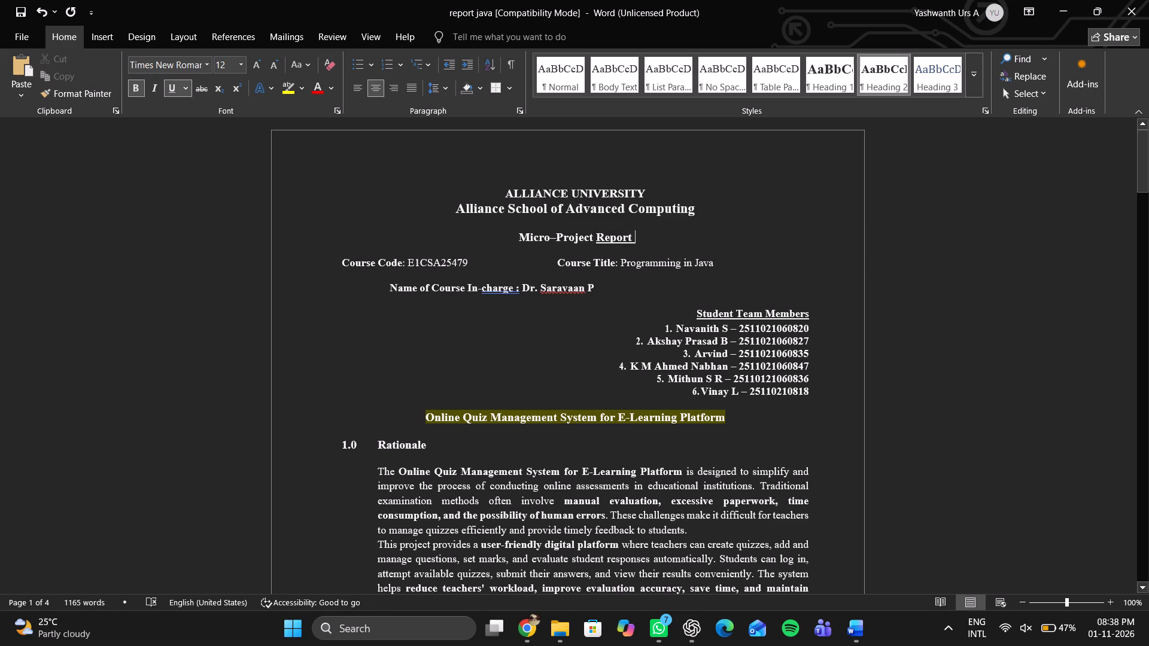
Delete all six existing names and registration numbers listed under Student Team Members.
scroll(788, 249, "down", 1)
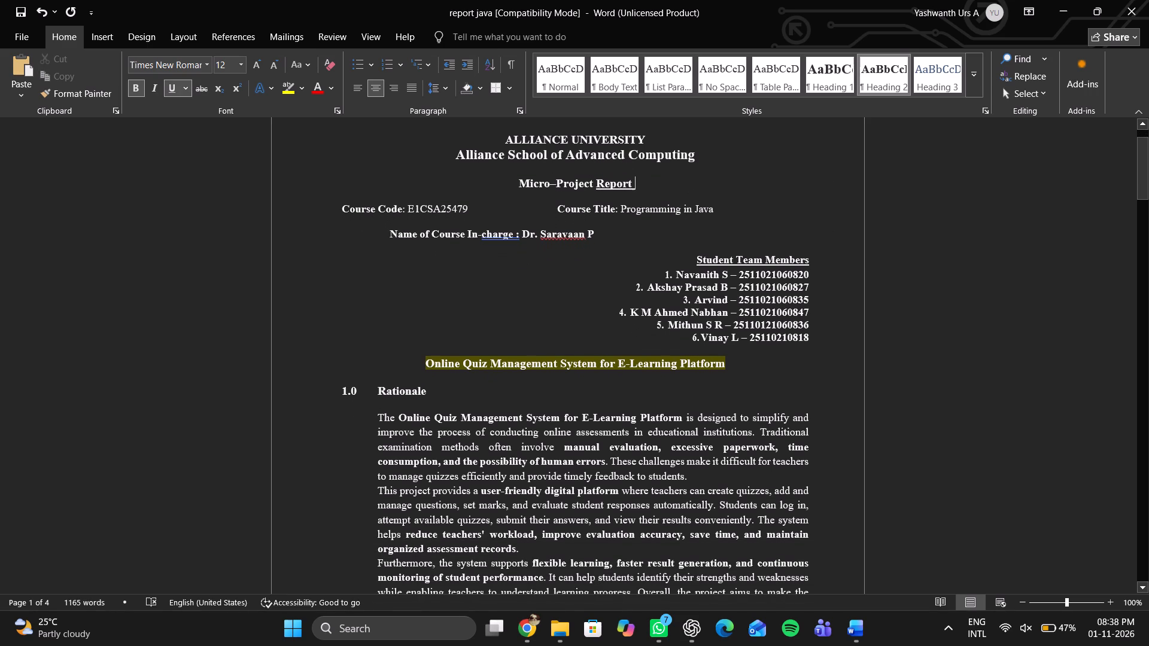
left_click(816, 336)
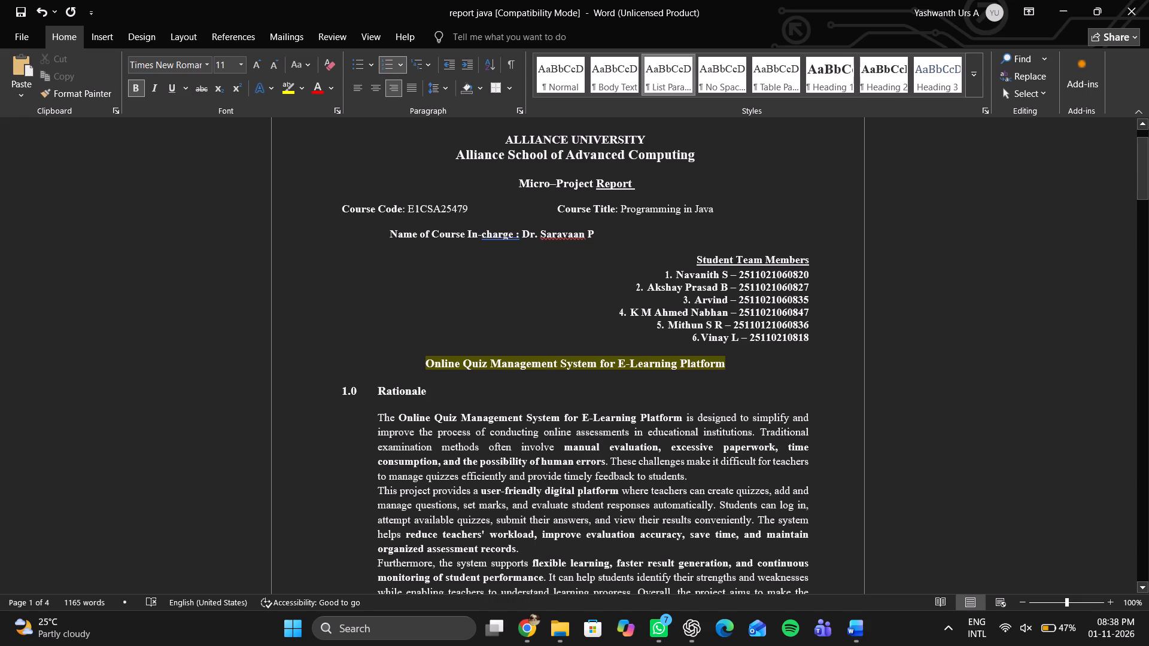
key("BackSpace")
key("BackSpace")
key("BackSpace")
key("BackSpace")
key("BackSpace")
key("BackSpace")
key("BackSpace")
key("BackSpace")
key("BackSpace")
key("BackSpace")
key("BackSpace")
key("BackSpace")
key("BackSpace")
key("BackSpace")
key("BackSpace")
key("BackSpace")
key("BackSpace")
key("BackSpace")
key("BackSpace")
key("BackSpace")
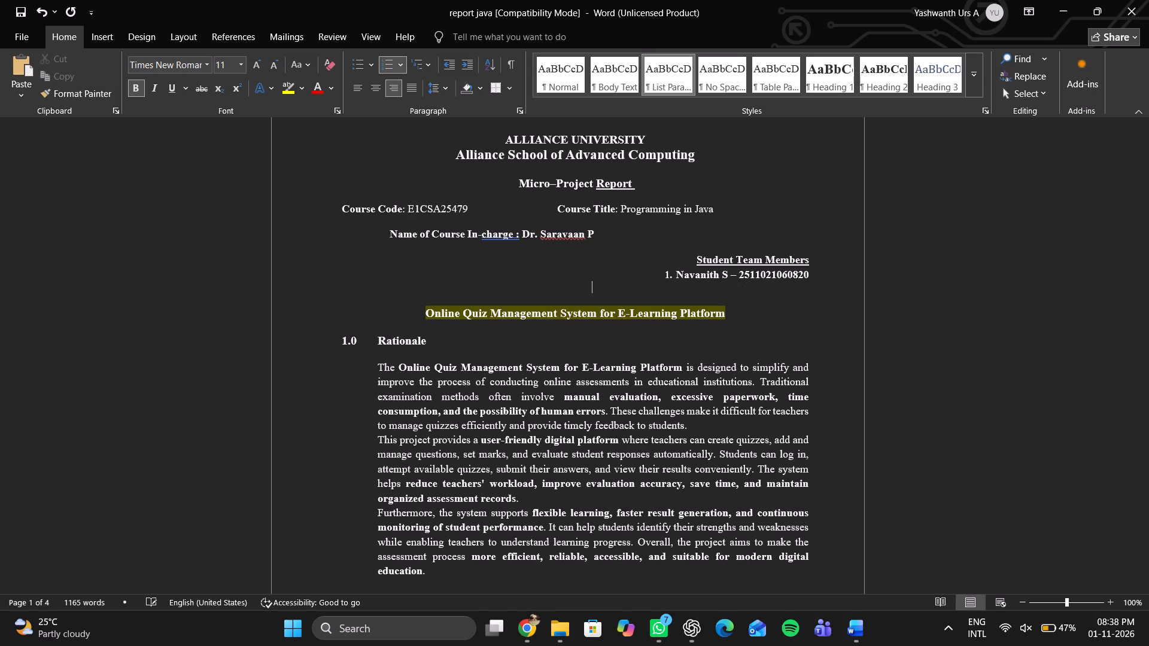
key("BackSpace")
key("BackSpace")
key("BackSpace")
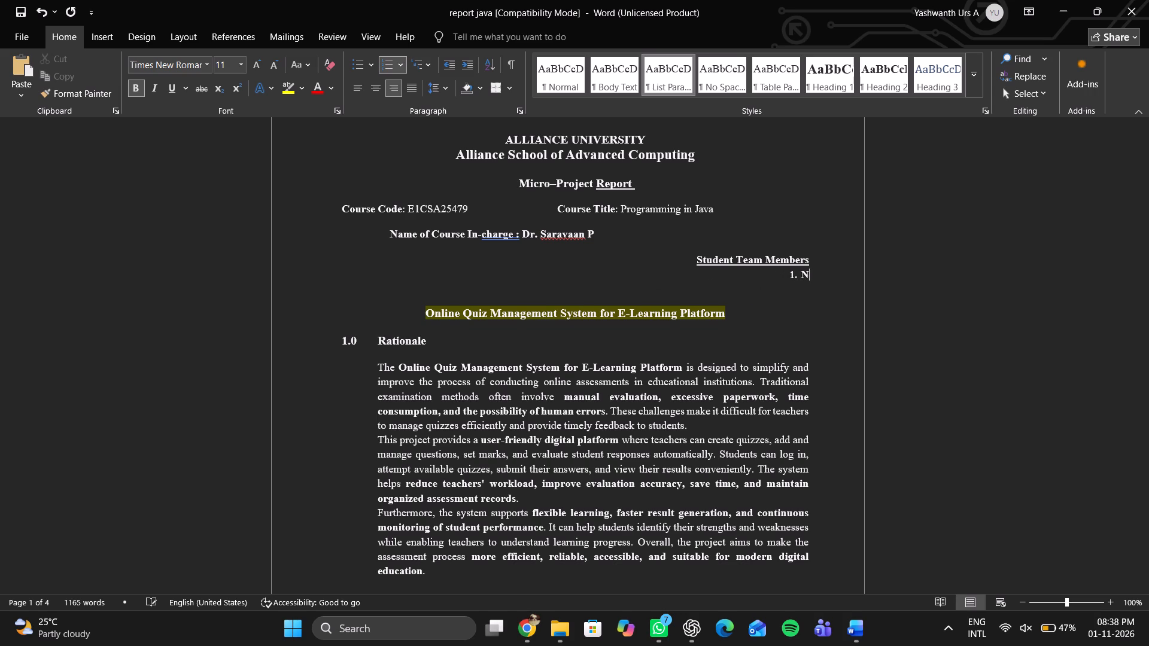
key("BackSpace")
Start entry 1 under Student Team Members as plain text without automatic list formatting, giving the first new member's name and a dash.
key("Return")
key("Return")
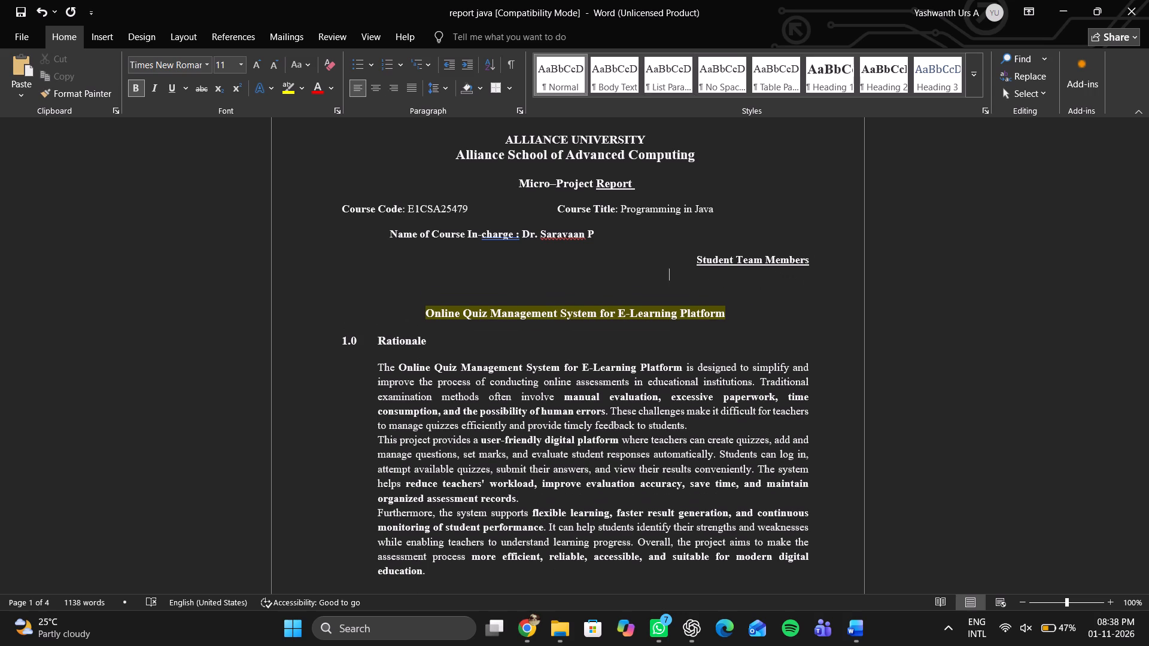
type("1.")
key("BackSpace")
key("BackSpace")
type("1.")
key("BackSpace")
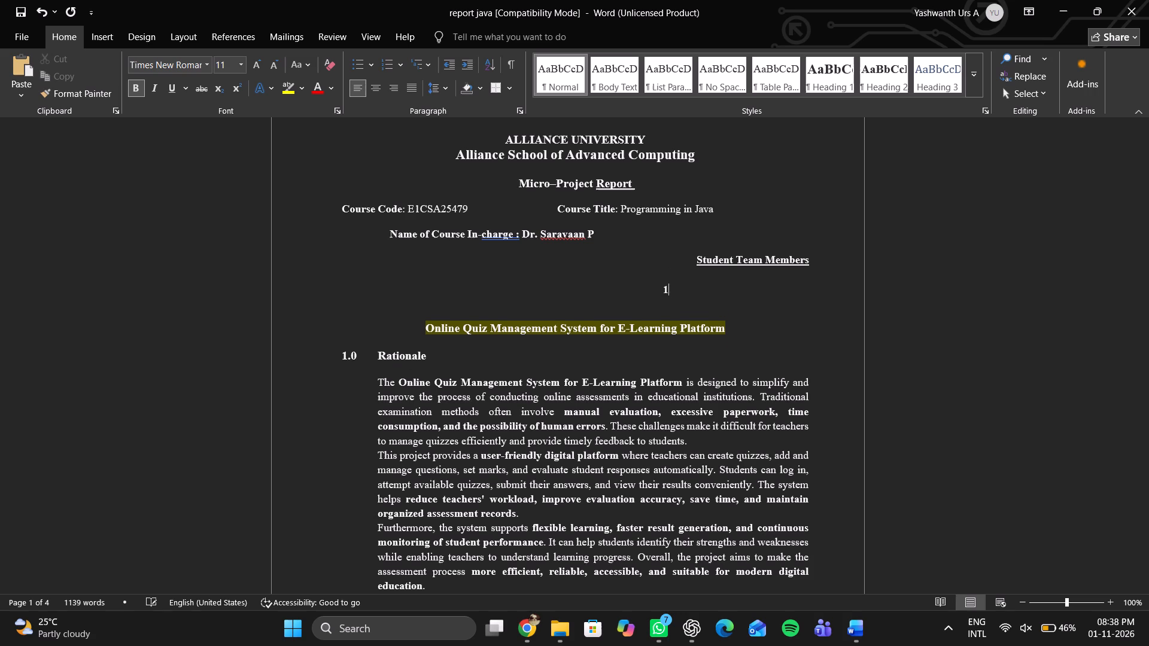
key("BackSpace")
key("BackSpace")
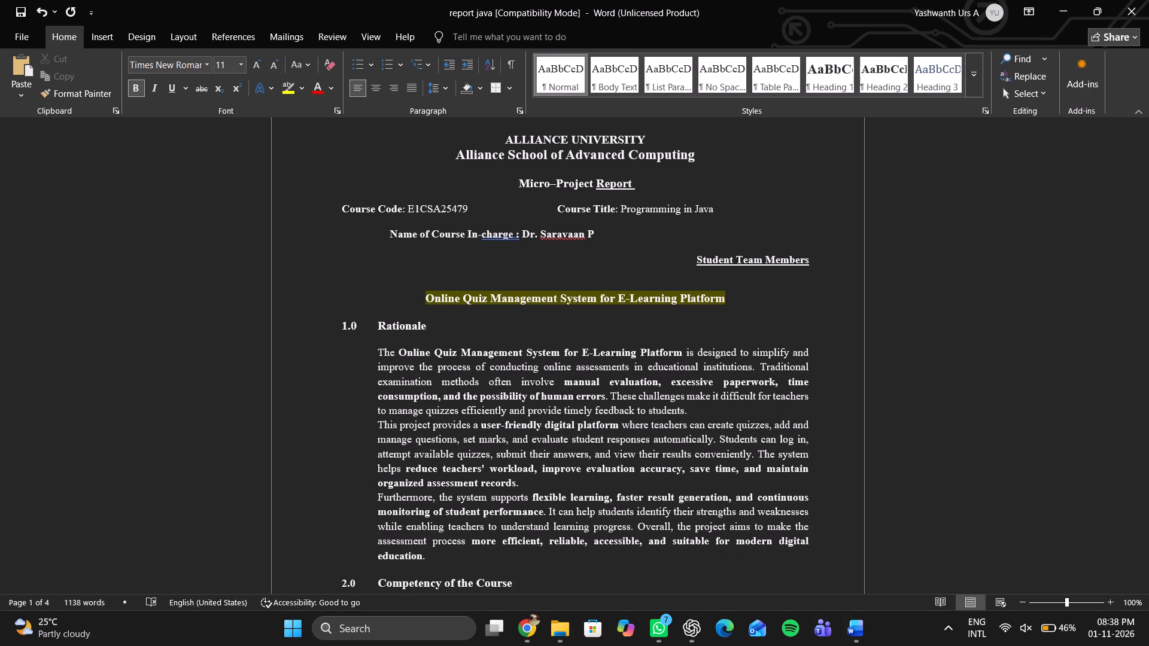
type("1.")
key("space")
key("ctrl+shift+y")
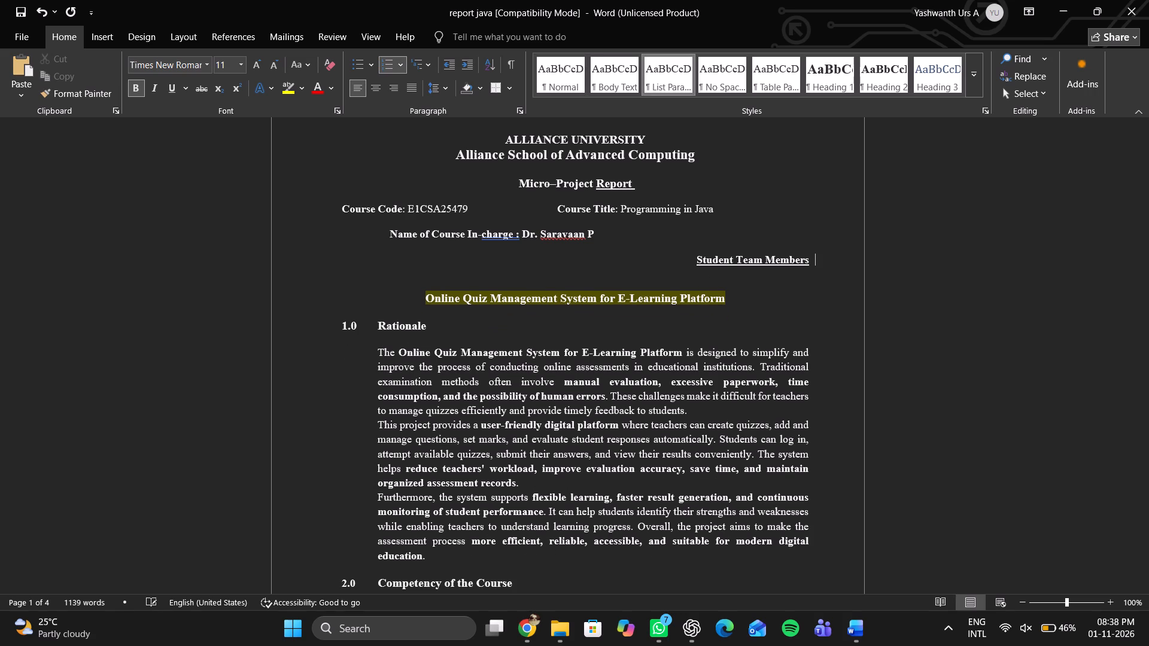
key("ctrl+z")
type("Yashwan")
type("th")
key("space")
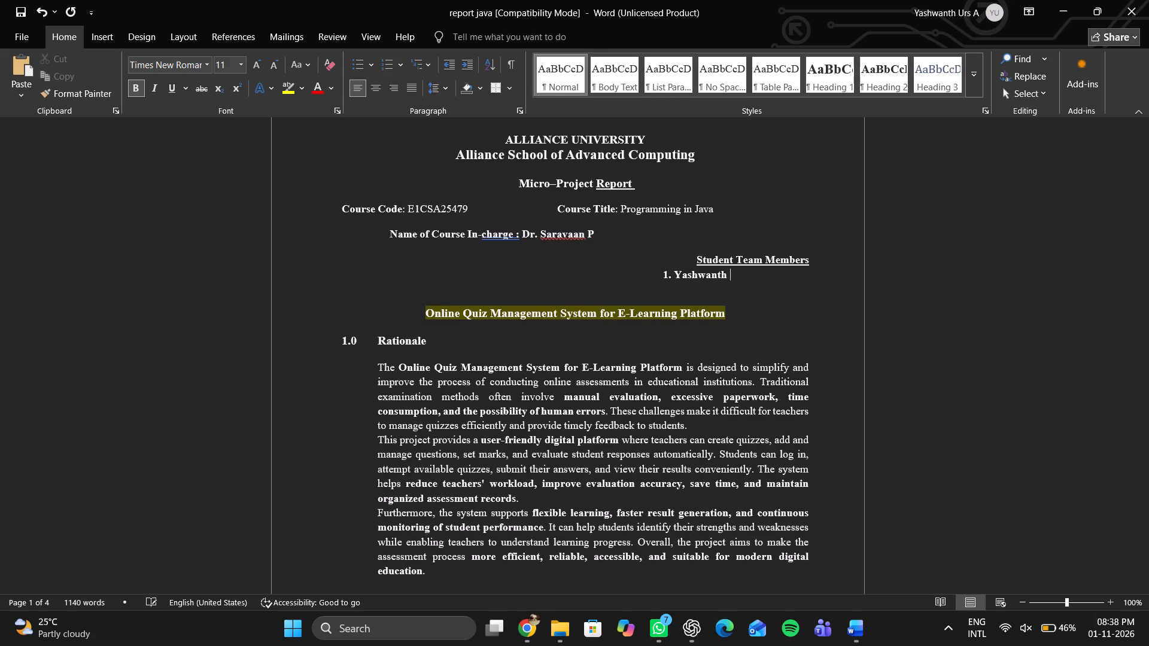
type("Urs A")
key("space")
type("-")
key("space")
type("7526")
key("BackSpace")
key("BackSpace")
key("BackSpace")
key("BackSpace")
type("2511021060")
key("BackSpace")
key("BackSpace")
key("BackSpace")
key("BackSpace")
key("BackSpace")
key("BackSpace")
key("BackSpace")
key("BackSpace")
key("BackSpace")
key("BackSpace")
Complete entry 1 with the first member's three-digit roll number.
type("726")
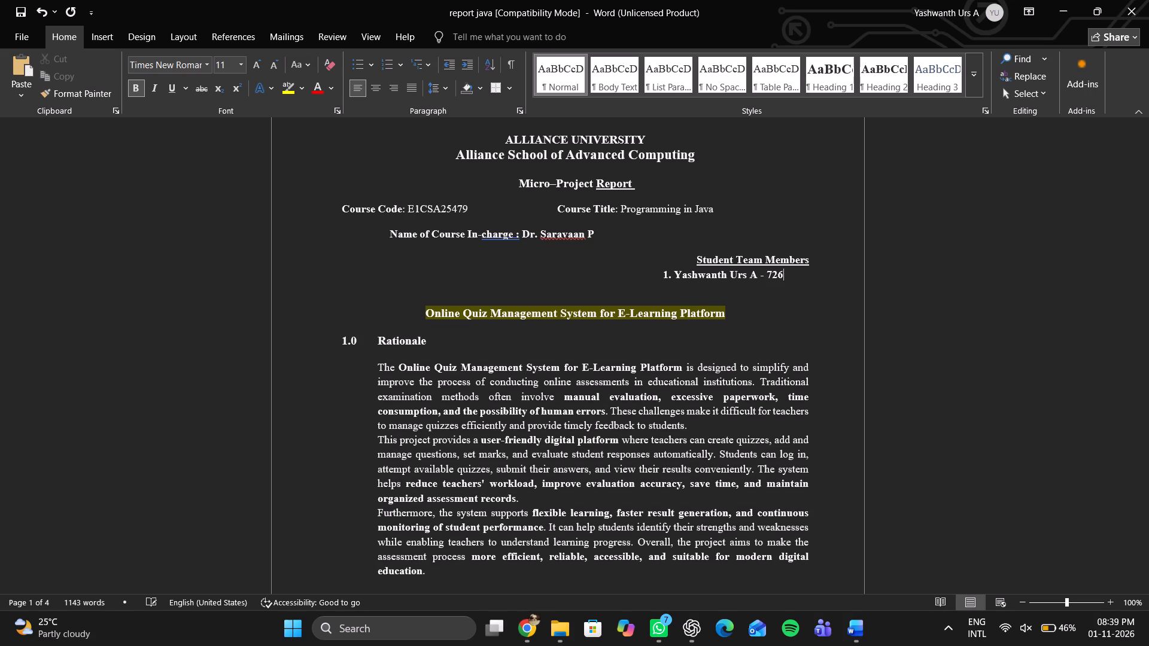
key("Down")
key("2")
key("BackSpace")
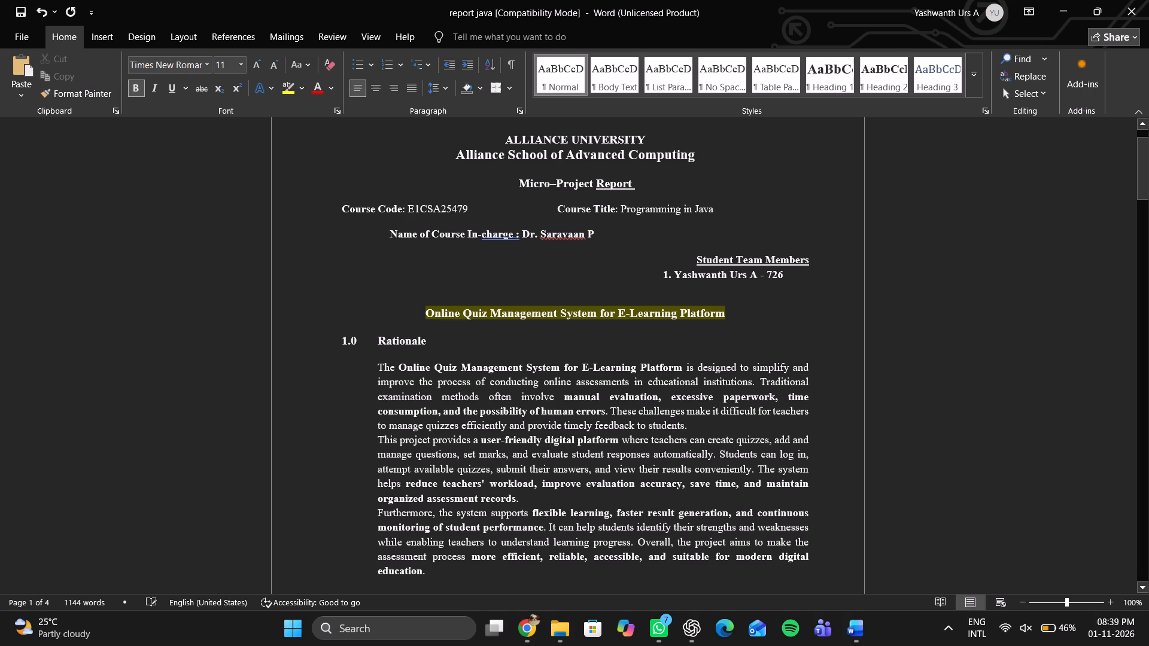
Add entry 2 on a new line under Student Team Members with the second member's name, a dash and the three-digit roll number.
left_click(816, 279)
key("Return")
key("Return")
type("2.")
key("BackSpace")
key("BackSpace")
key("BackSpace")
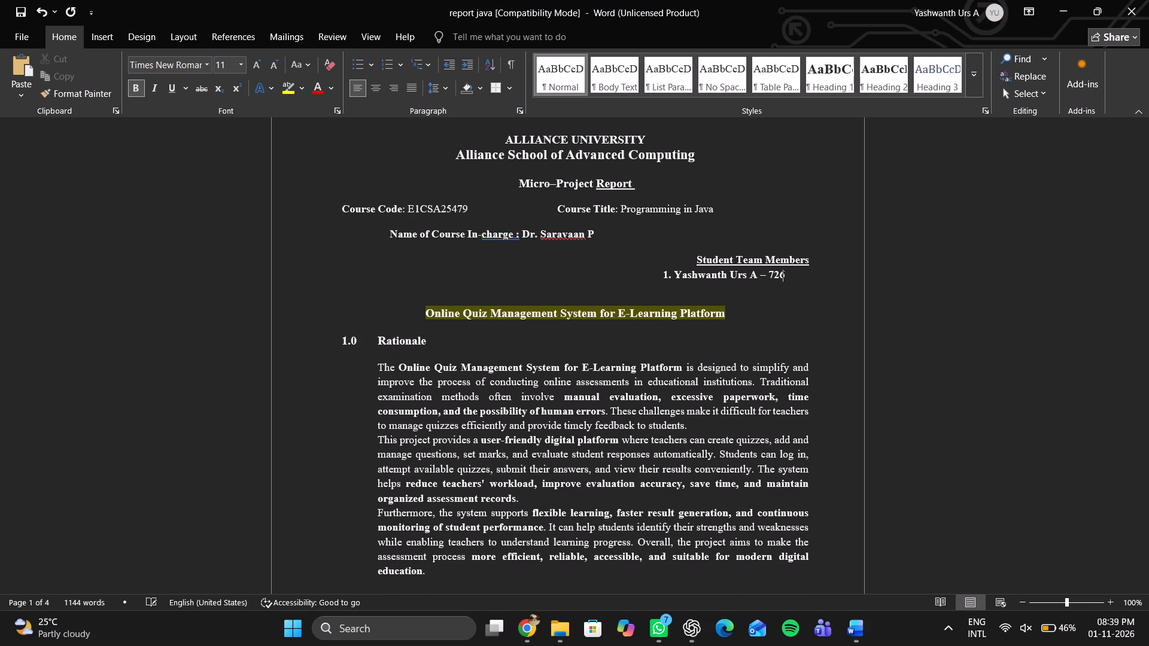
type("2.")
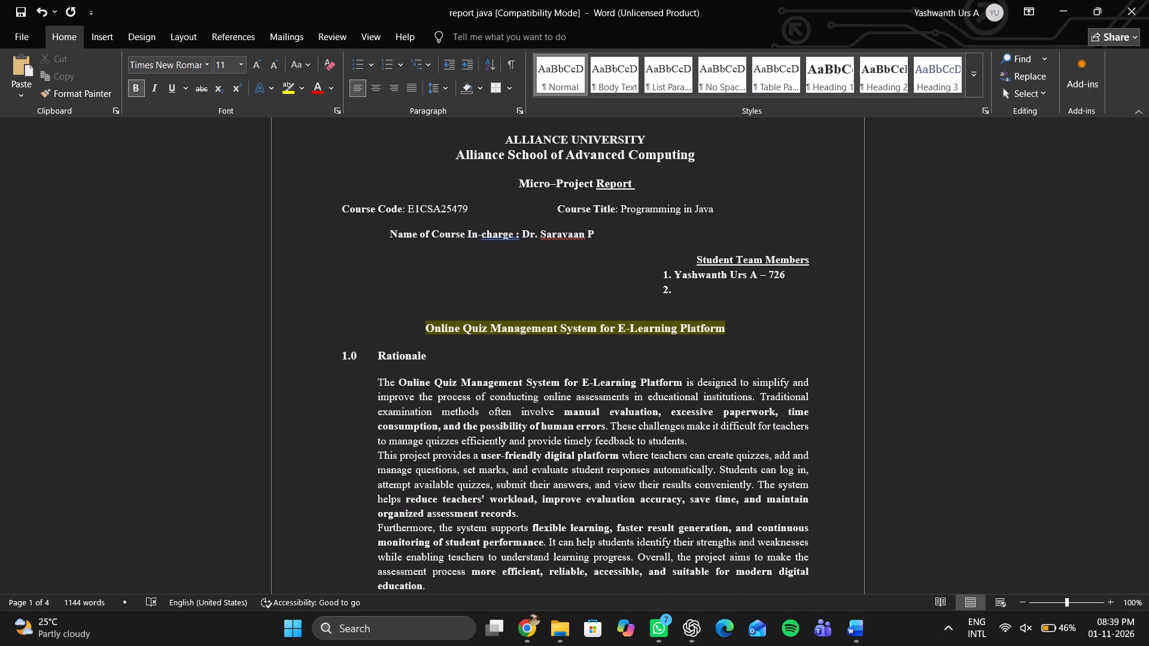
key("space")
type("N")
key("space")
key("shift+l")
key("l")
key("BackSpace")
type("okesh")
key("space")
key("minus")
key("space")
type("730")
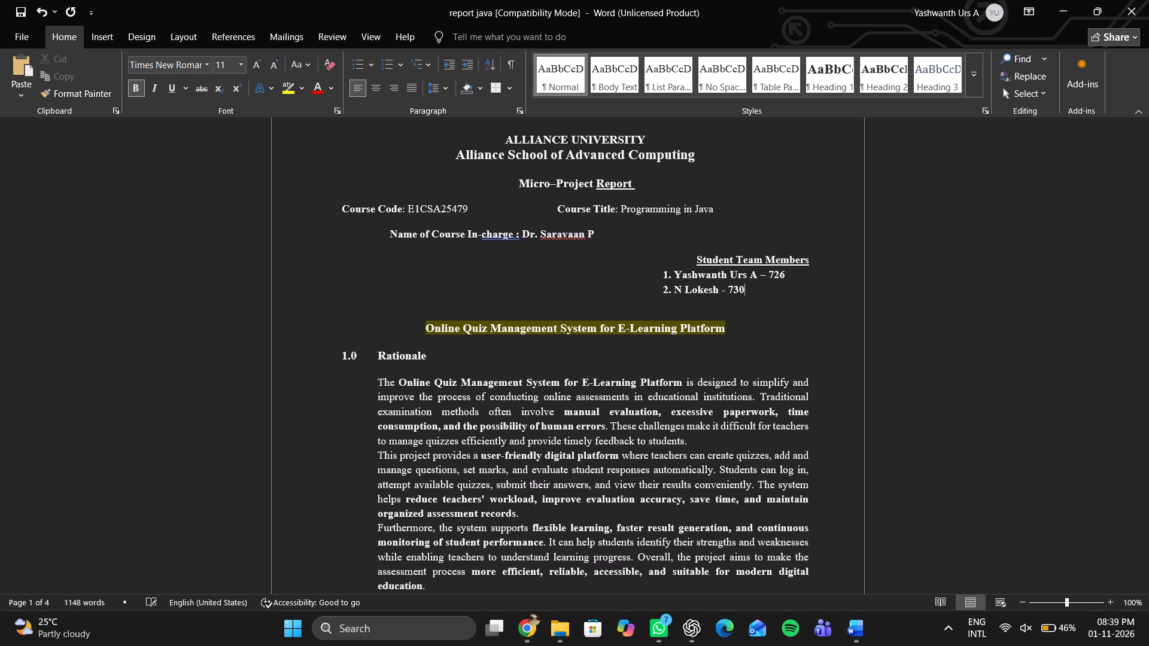
Add entry 3 on a new line under Student Team Members with the third member's name, a dash and the three-digit roll number.
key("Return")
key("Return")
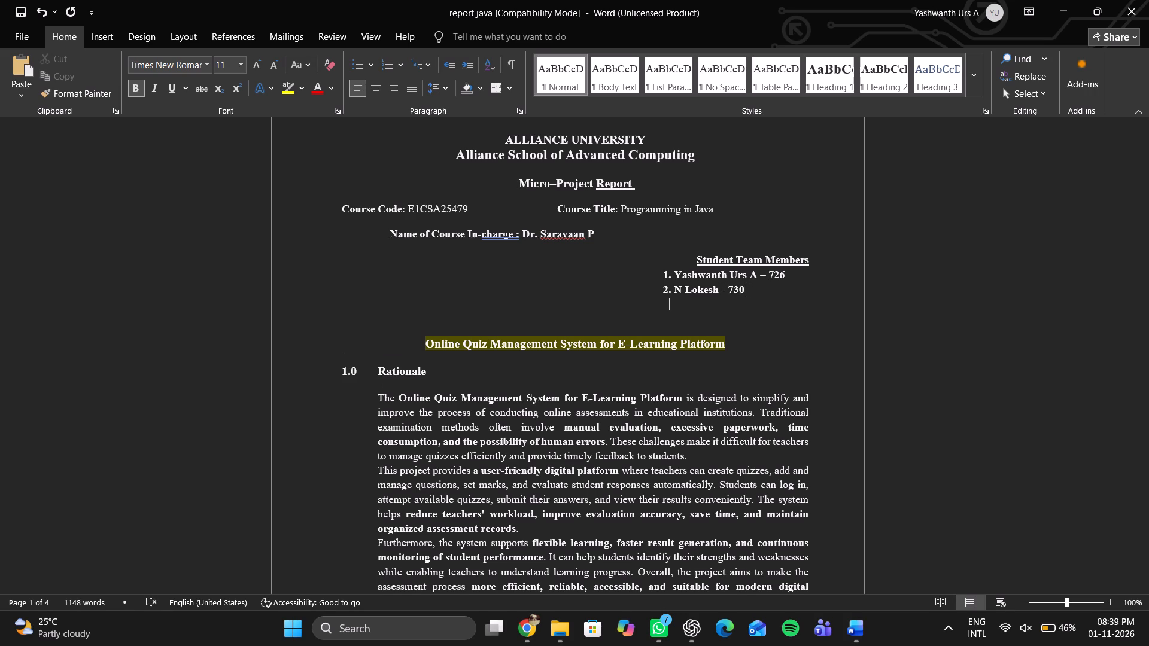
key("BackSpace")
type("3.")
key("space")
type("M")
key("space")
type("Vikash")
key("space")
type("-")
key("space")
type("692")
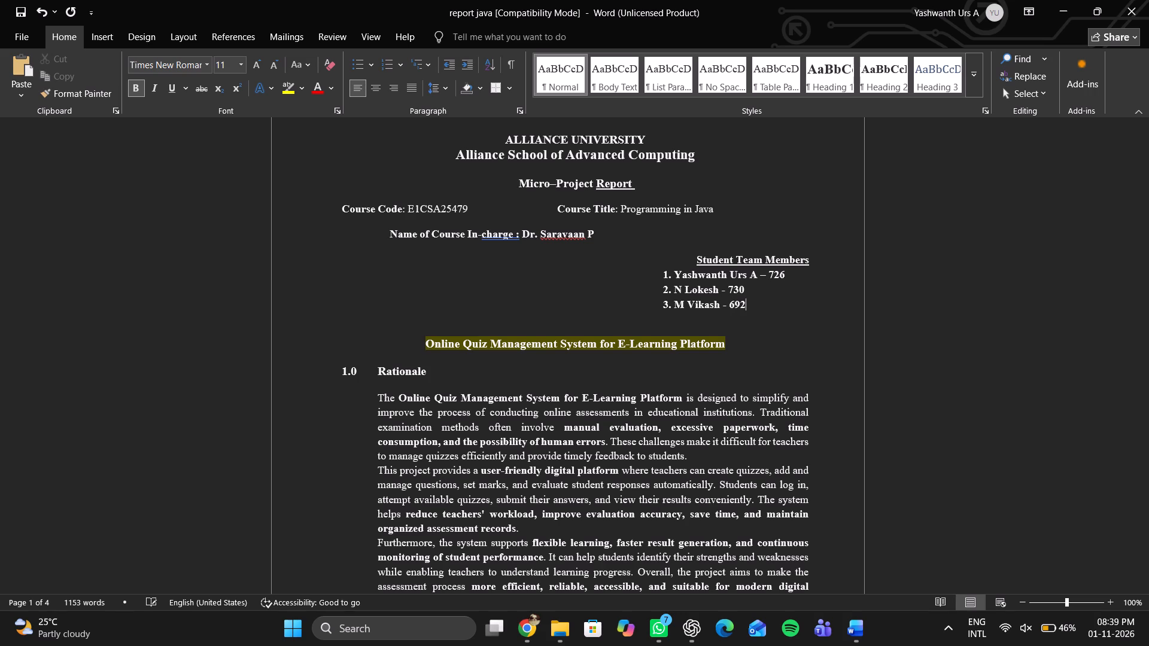
Add entry 4 on a new line under Student Team Members with the fourth member's name and initial, a dash and the three-digit roll number.
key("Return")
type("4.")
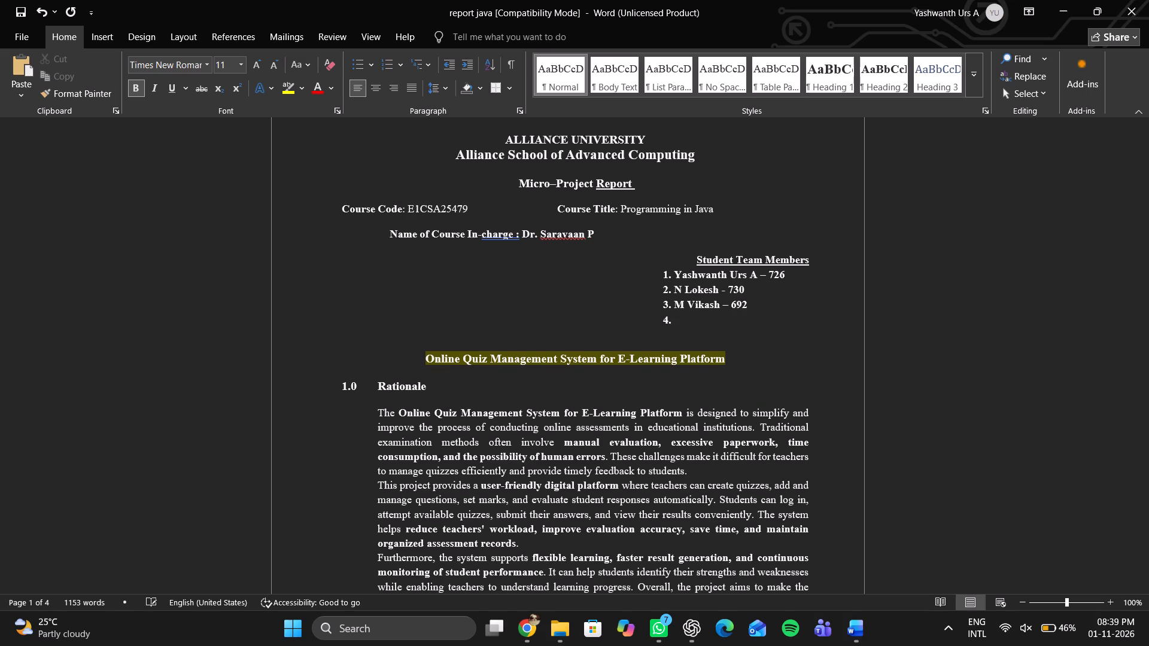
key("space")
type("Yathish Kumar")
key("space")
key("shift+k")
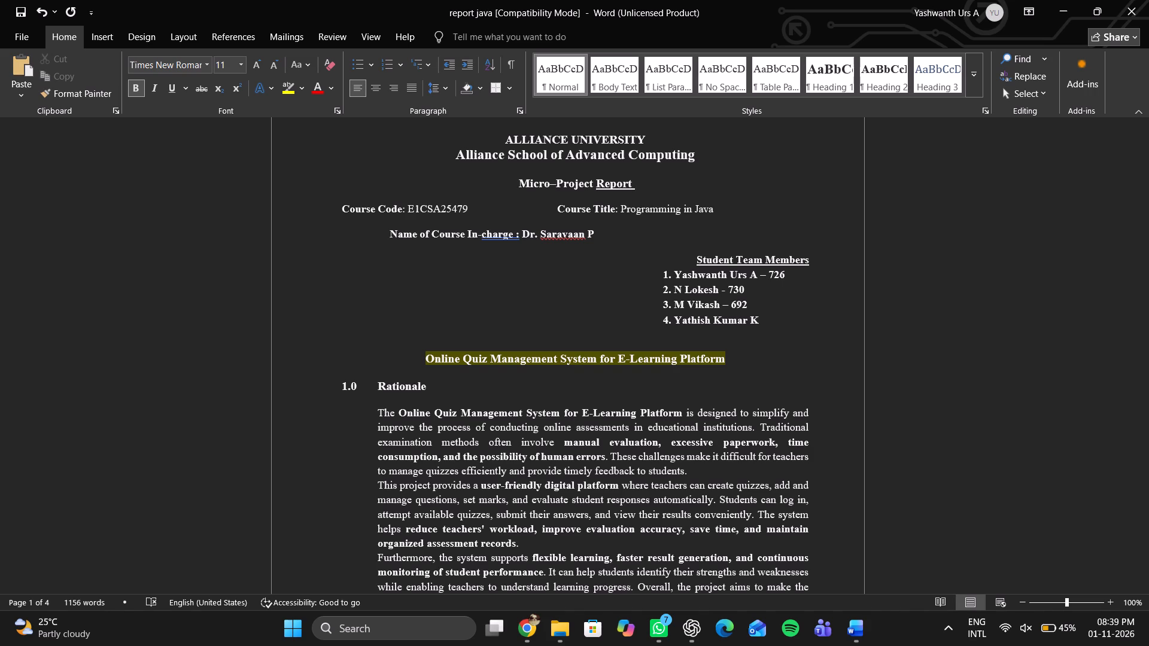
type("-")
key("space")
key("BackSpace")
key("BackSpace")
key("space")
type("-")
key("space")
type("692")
Correct the last digit of the roll number in entry 3 under Student Team Members to 3.
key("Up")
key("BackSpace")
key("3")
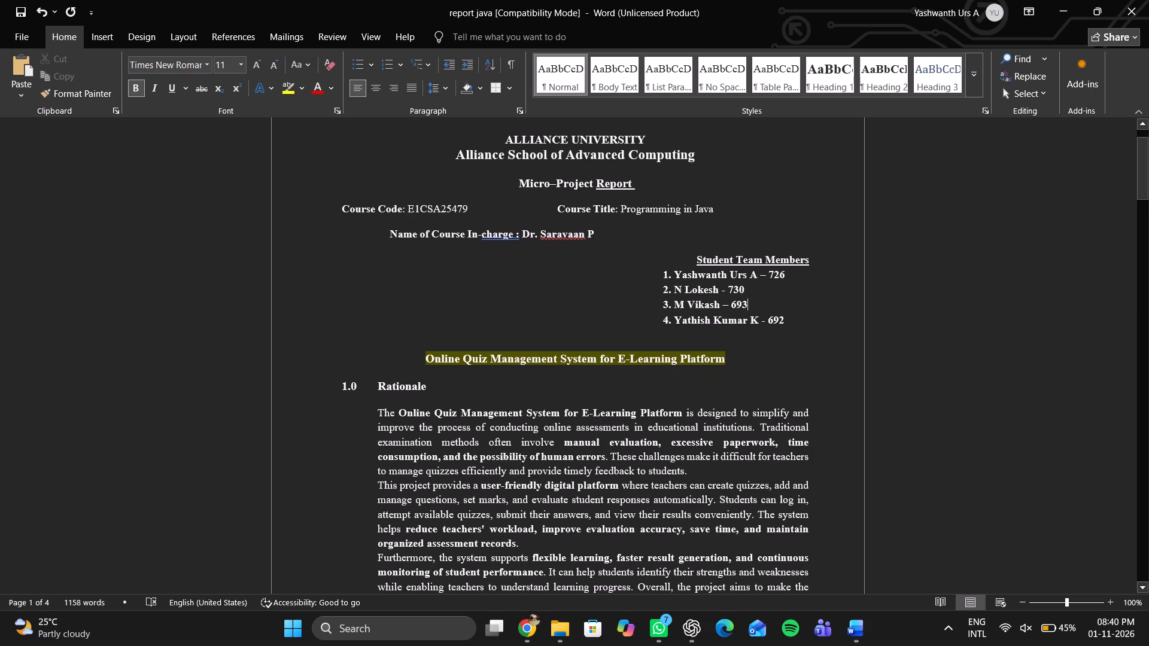
Remove the blank line between the team member list and the project title heading.
left_click(691, 345)
key("BackSpace")
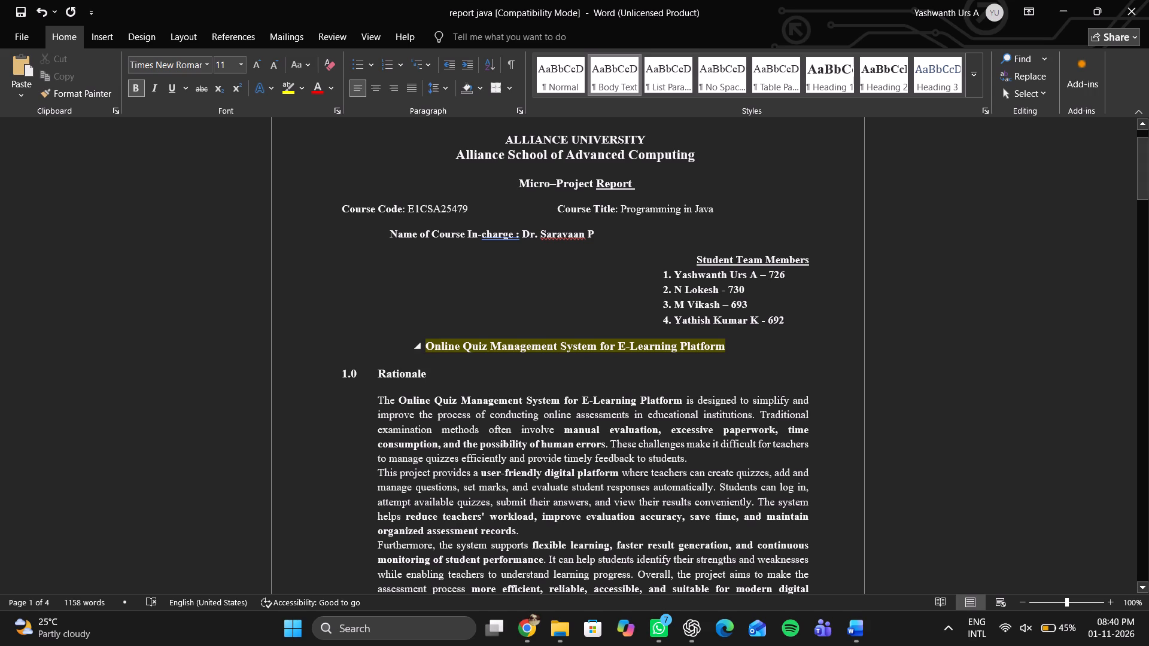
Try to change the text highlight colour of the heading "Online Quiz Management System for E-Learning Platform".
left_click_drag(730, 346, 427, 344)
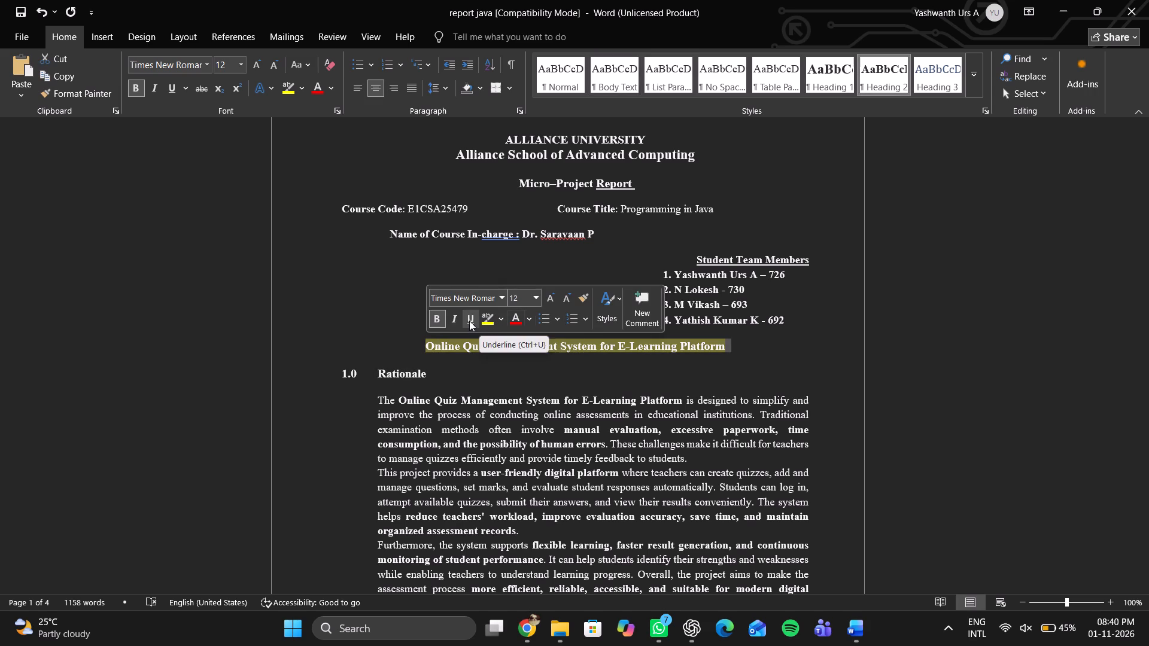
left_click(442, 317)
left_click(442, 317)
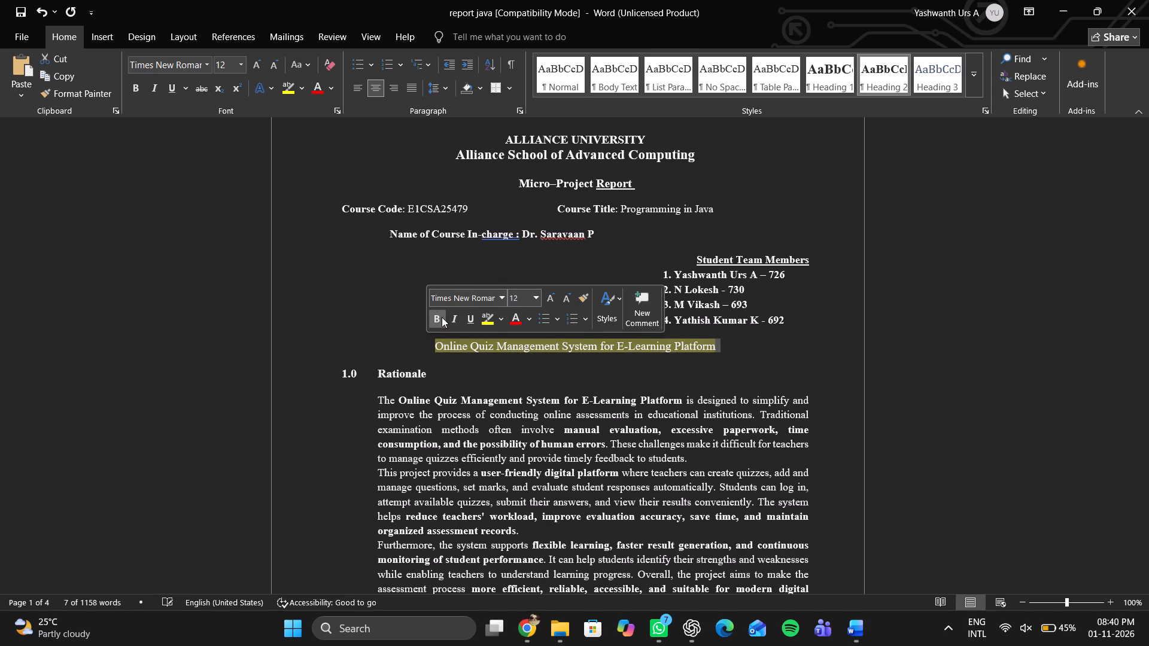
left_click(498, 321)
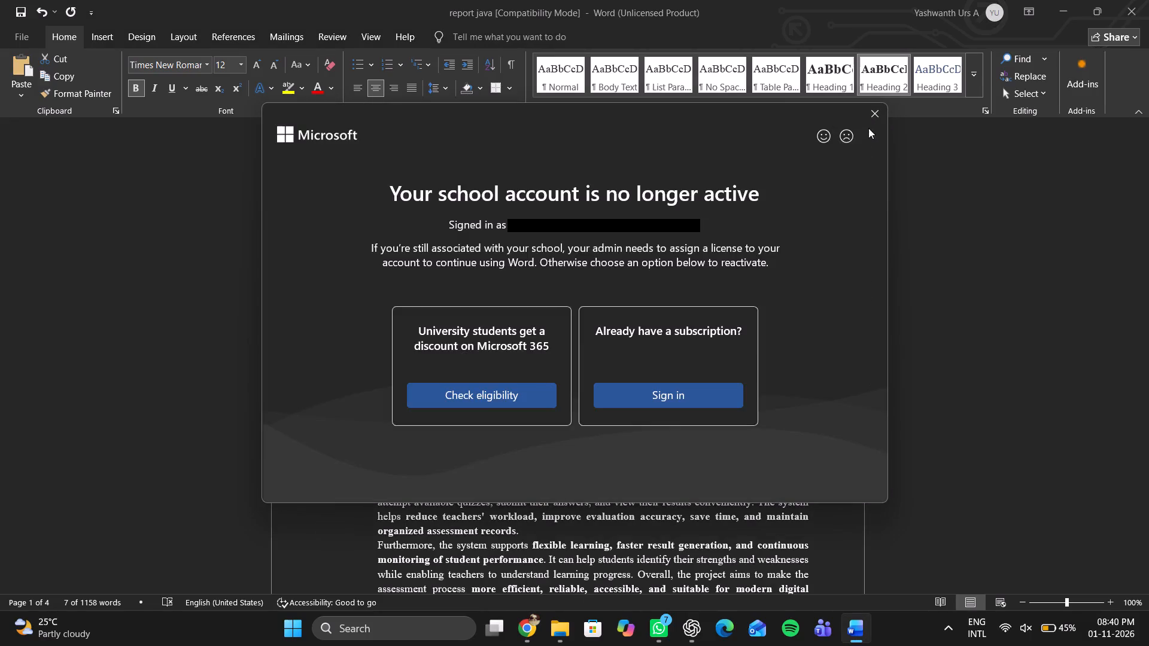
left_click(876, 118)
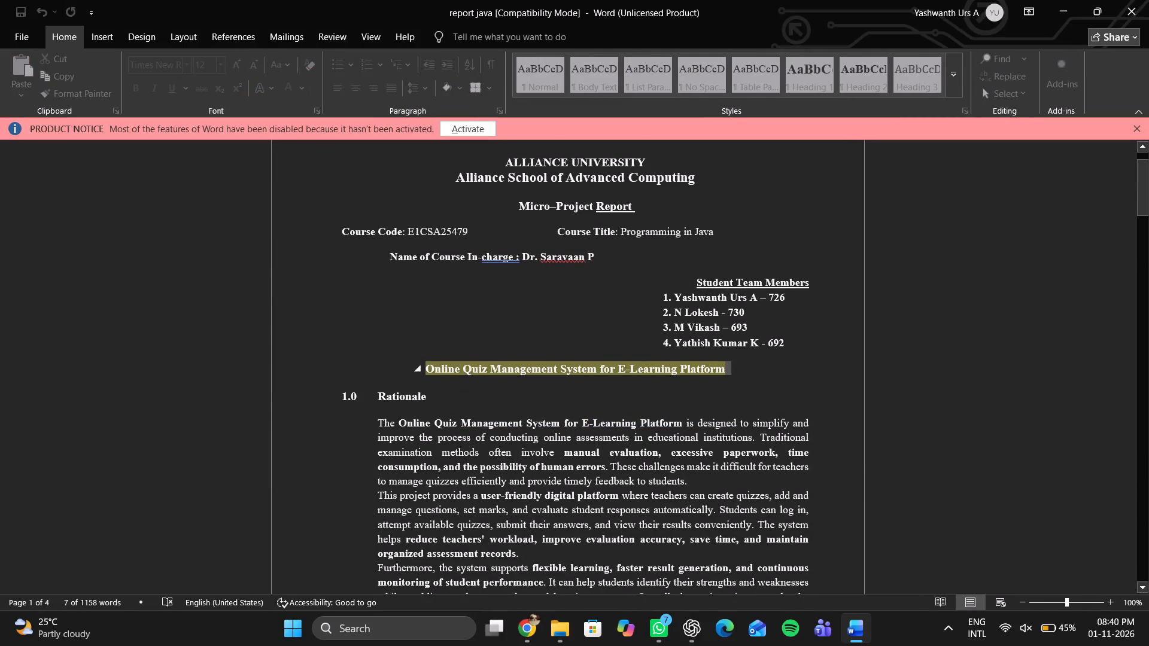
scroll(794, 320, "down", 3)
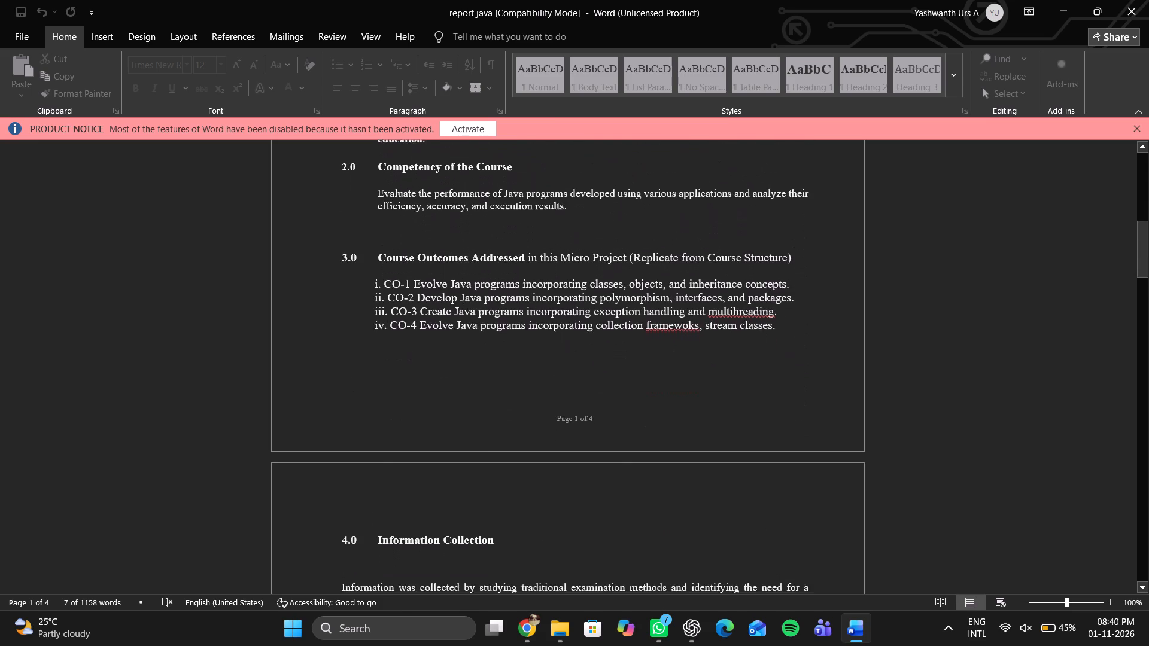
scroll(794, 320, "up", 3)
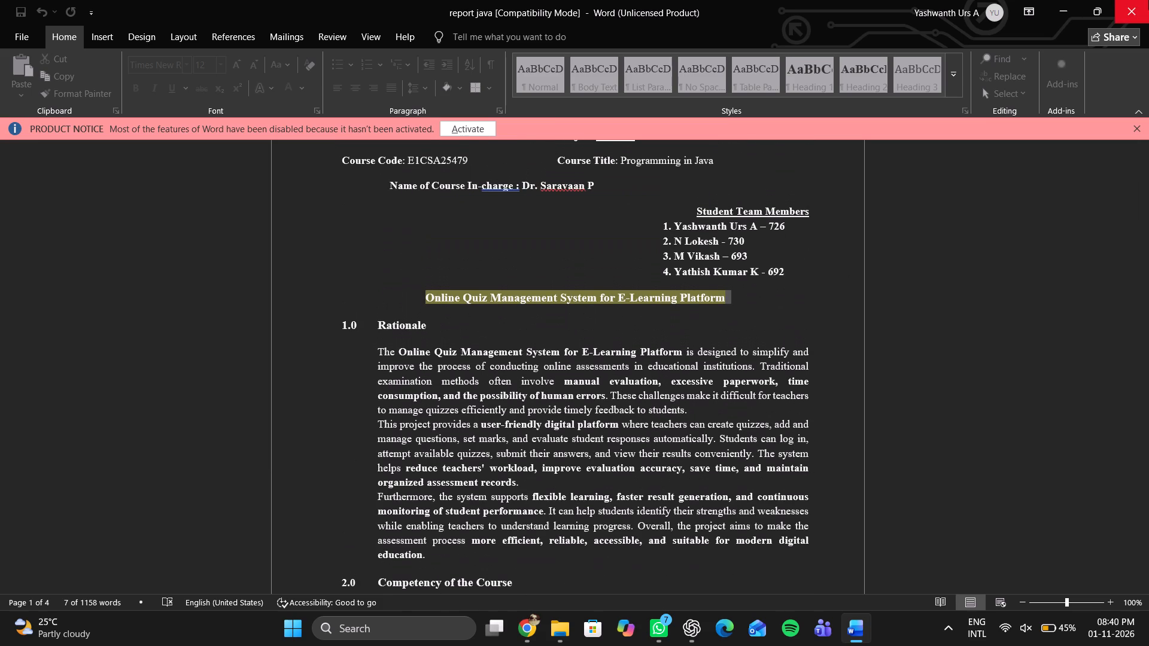
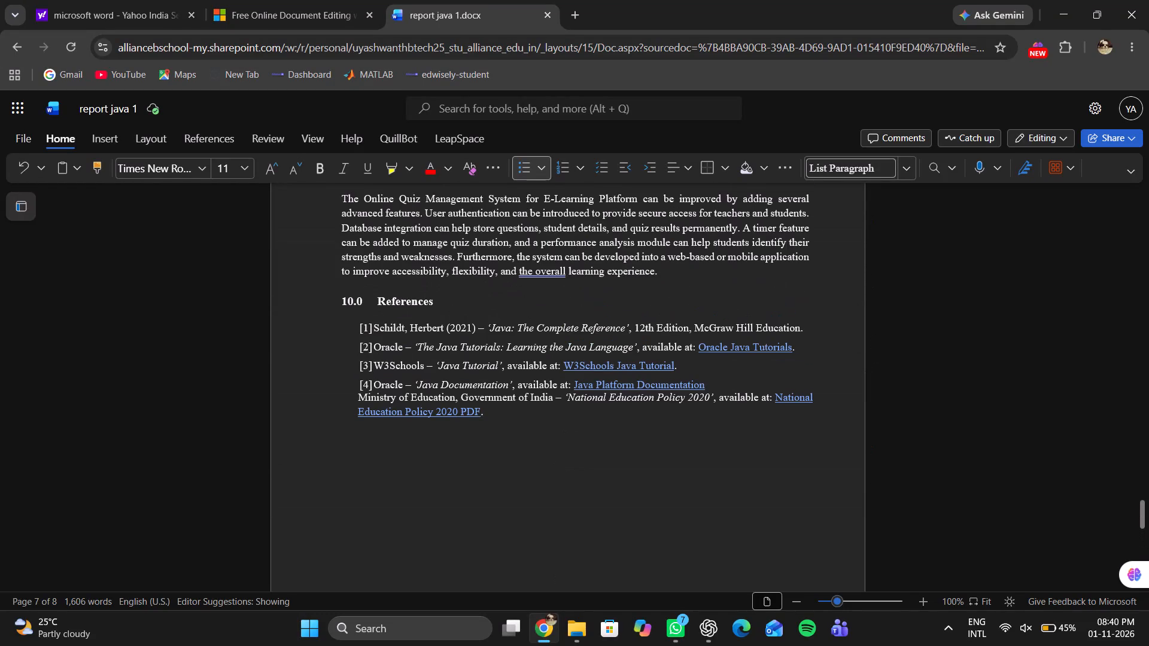
Delete backwards once in the blank area below the CO-4 course outcome at the end of the first page.
scroll(450, 343, "up", 4)
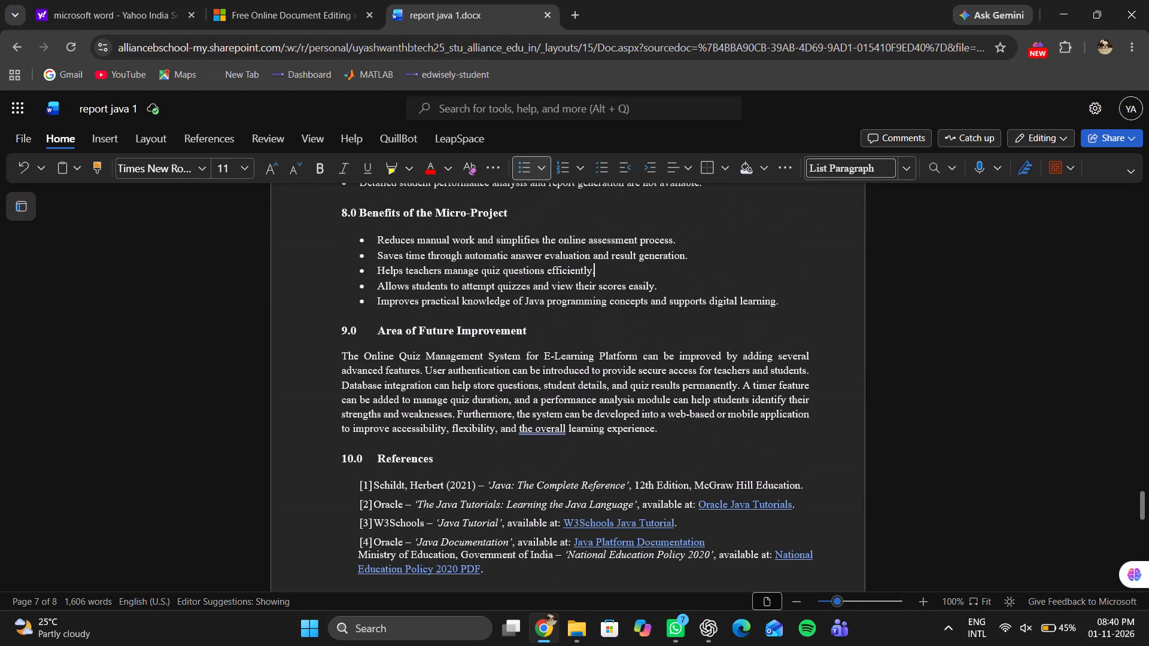
scroll(450, 343, "up", 1)
scroll(872, 344, "up", 3)
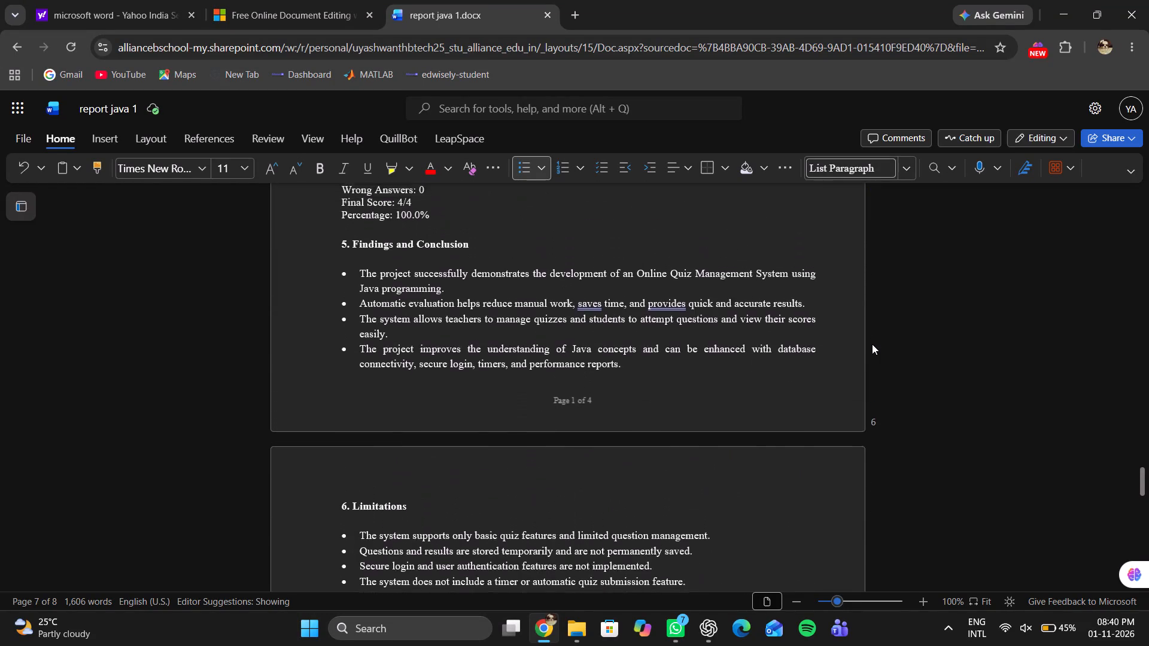
scroll(872, 344, "up", 16)
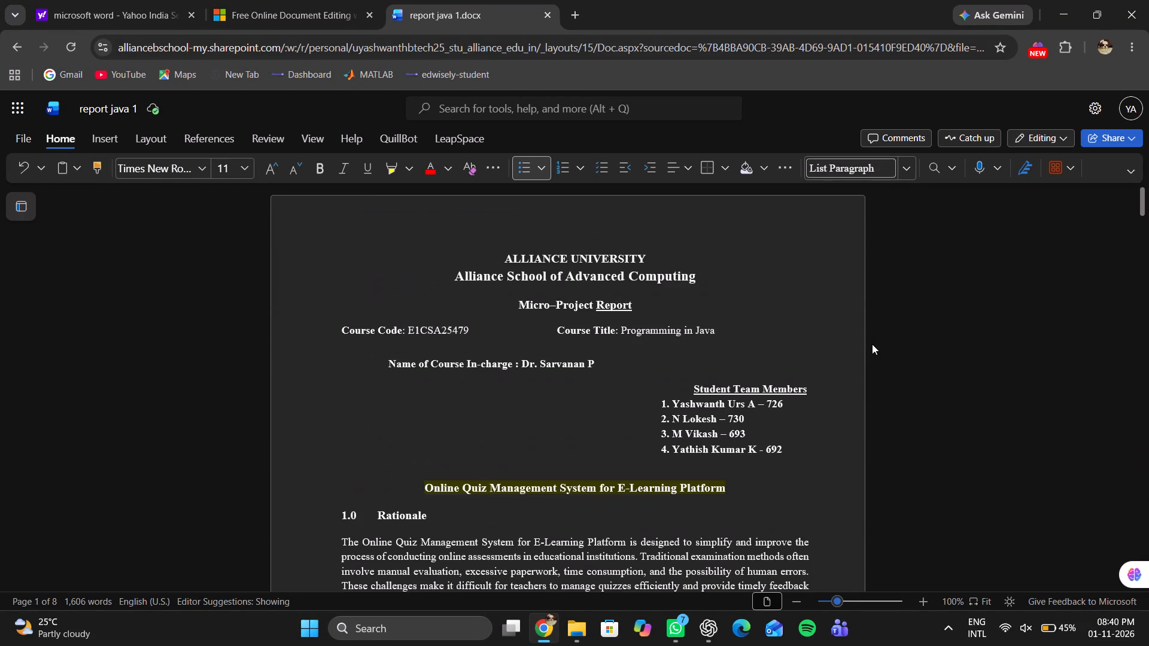
scroll(872, 344, "down", 19)
scroll(872, 344, "up", 6)
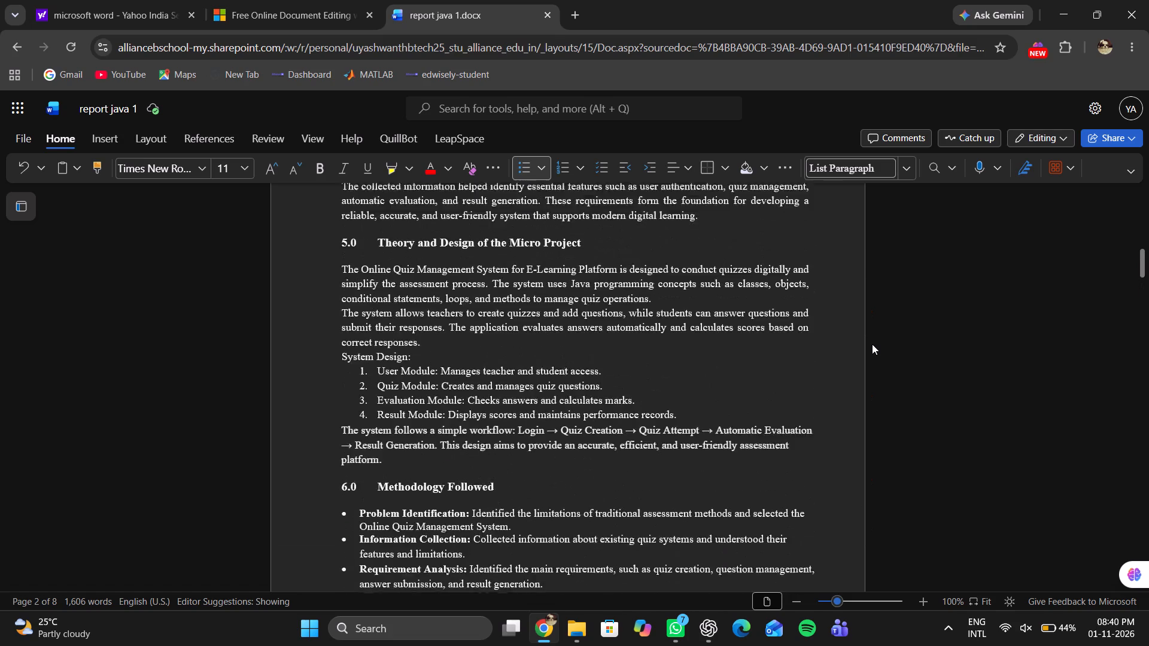
scroll(872, 344, "up", 3)
scroll(872, 344, "down", 1)
left_click(398, 330)
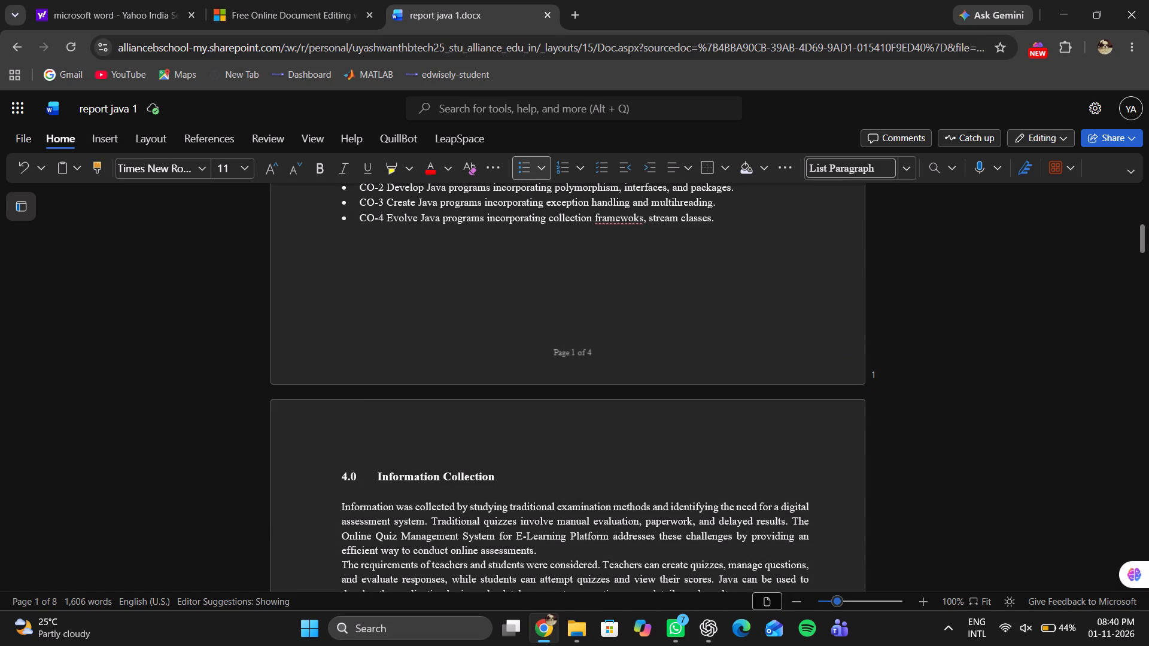
key("BackSpace")
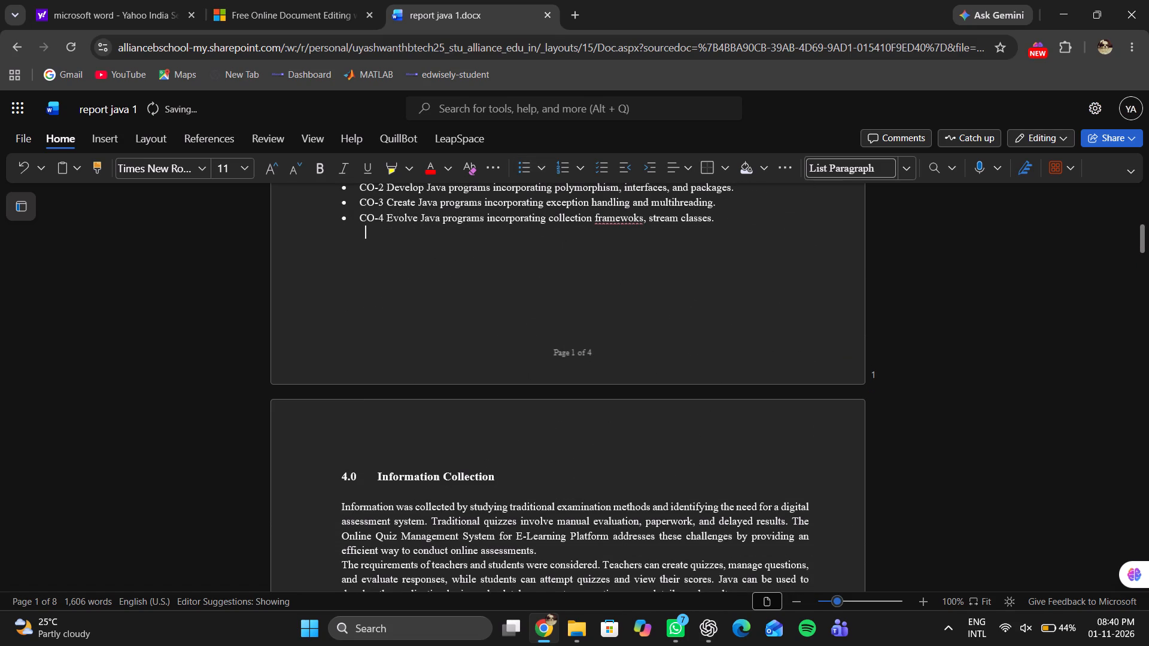
Review the rest of the report from Information Collection through the program code, findings, limitations and references to the final page.
scroll(634, 403, "down", 4)
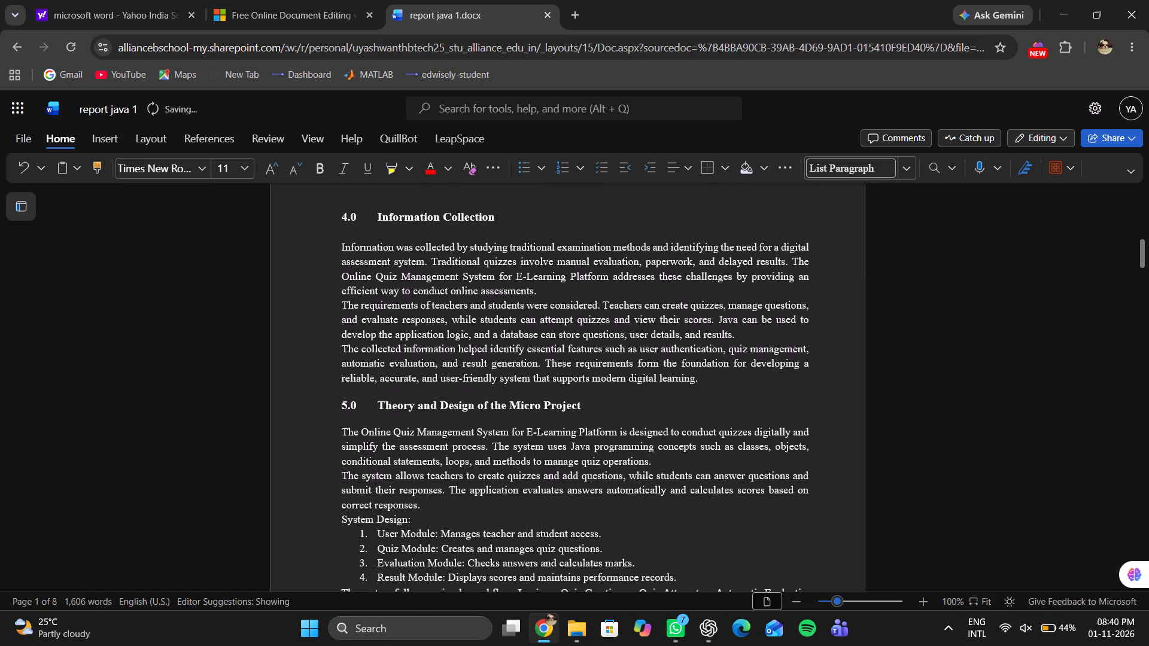
scroll(634, 403, "down", 10)
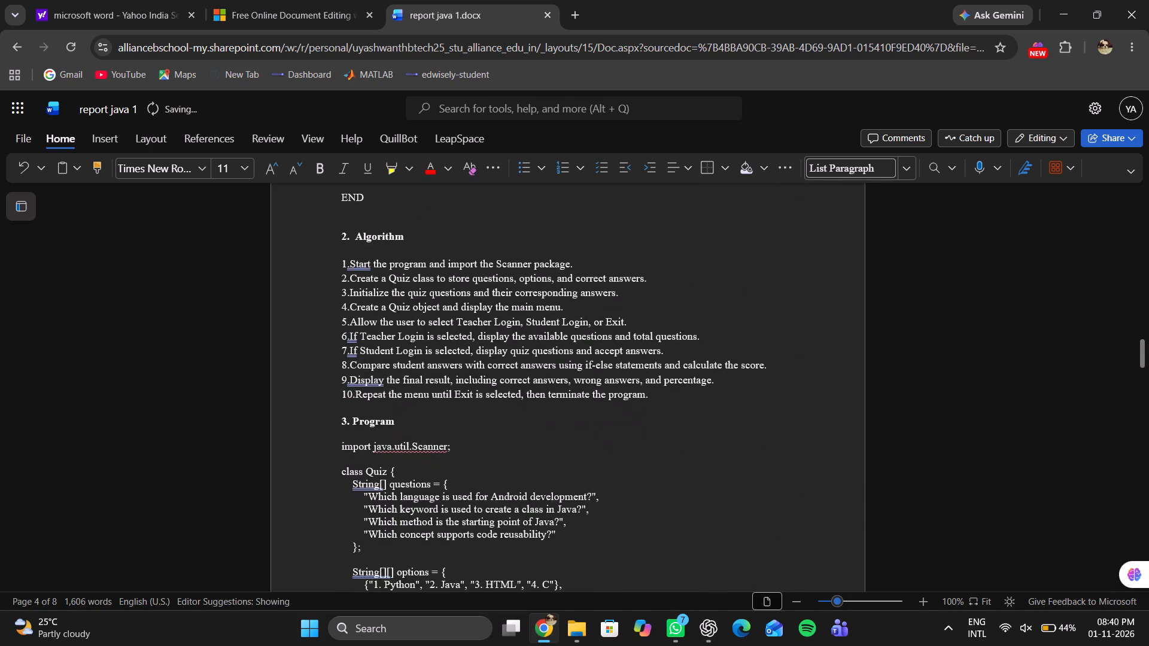
scroll(634, 403, "down", 10)
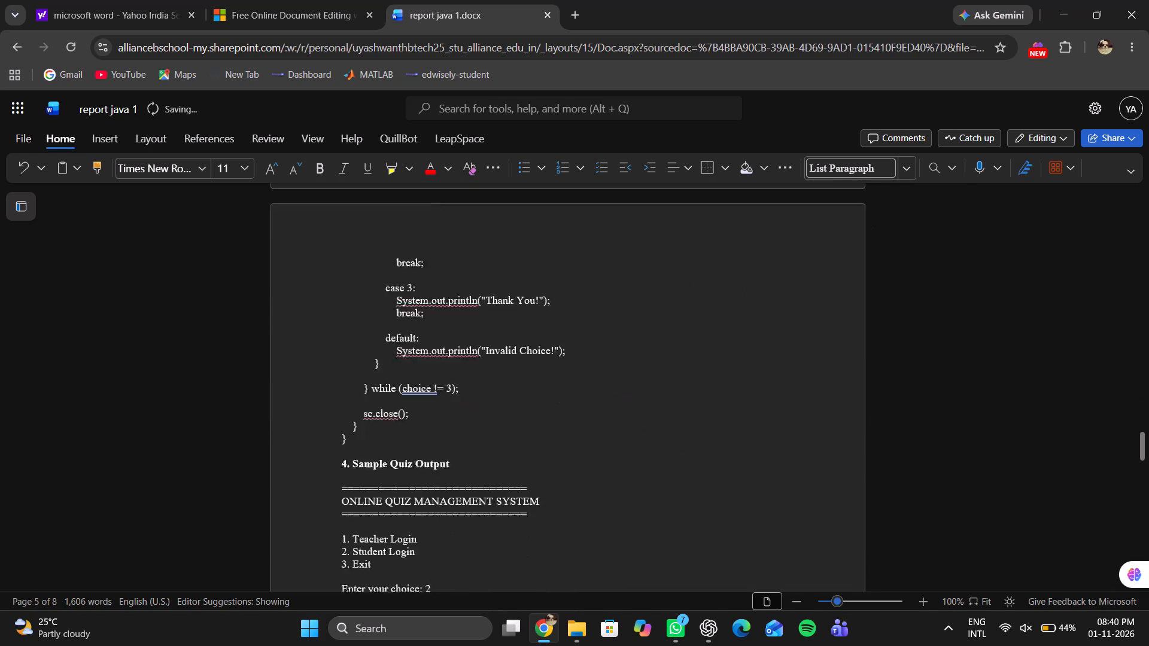
scroll(634, 403, "down", 10)
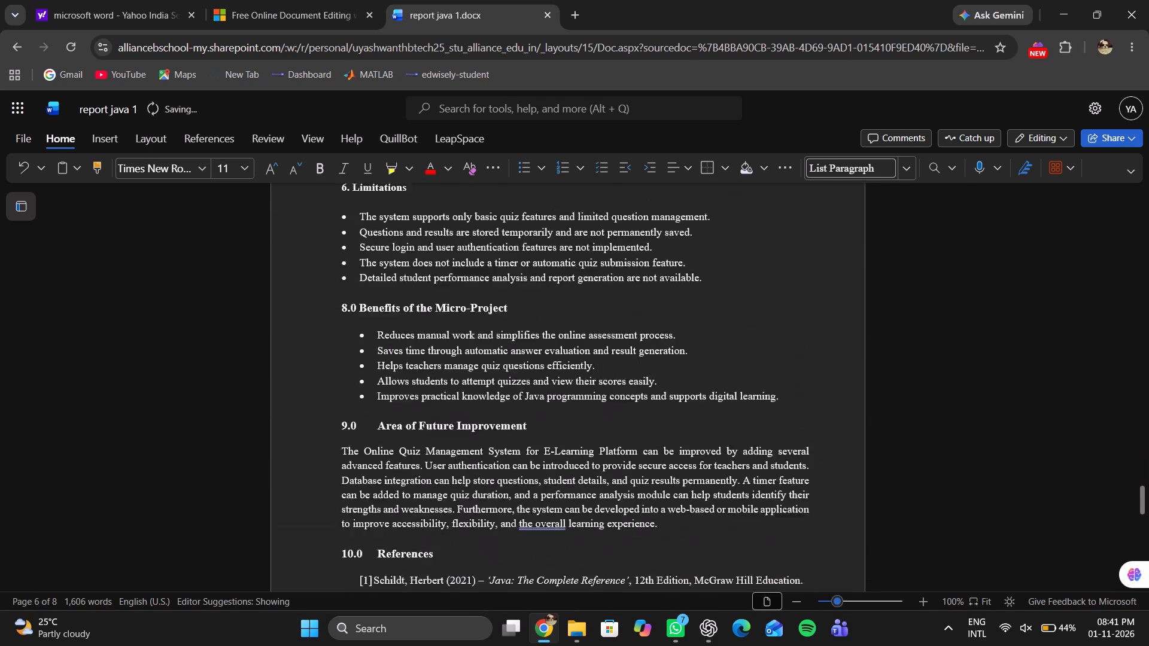
scroll(634, 403, "down", 1)
scroll(634, 403, "up", 2)
scroll(634, 403, "down", 1)
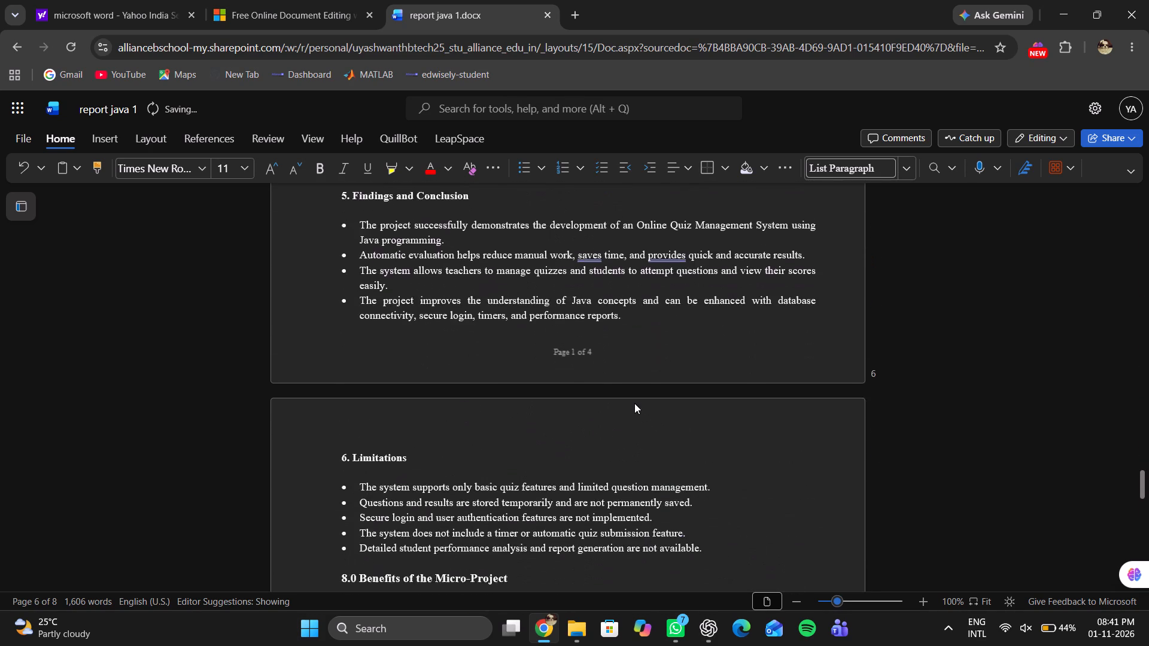
scroll(634, 403, "down", 1)
scroll(634, 403, "up", 3)
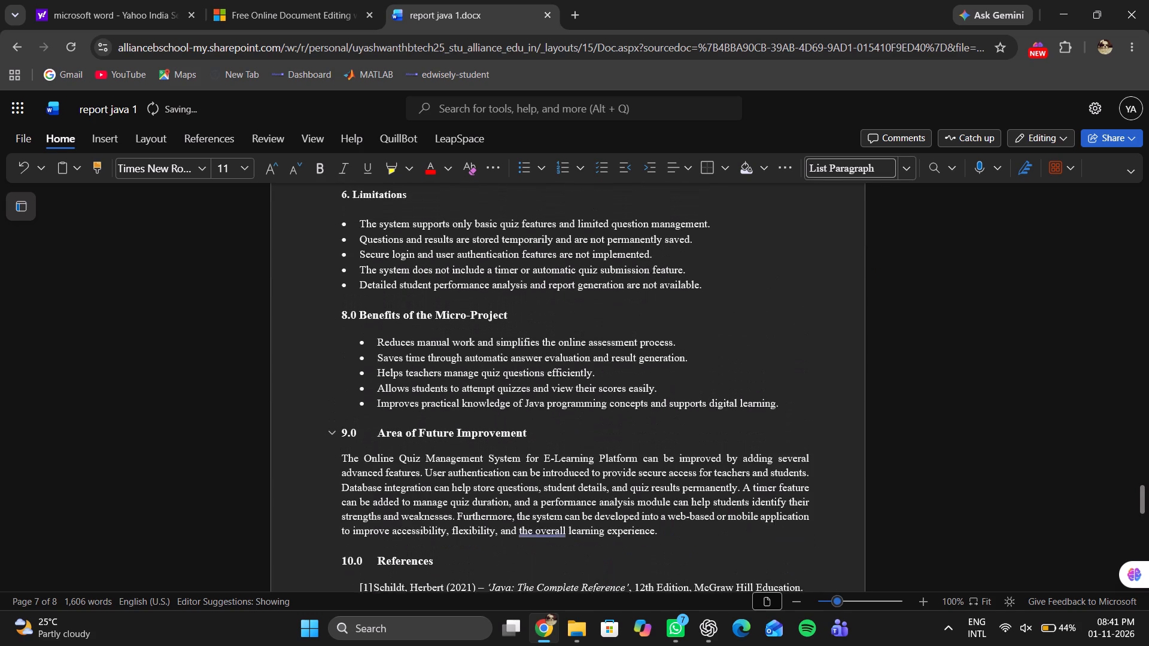
scroll(634, 403, "up", 3)
scroll(634, 403, "down", 4)
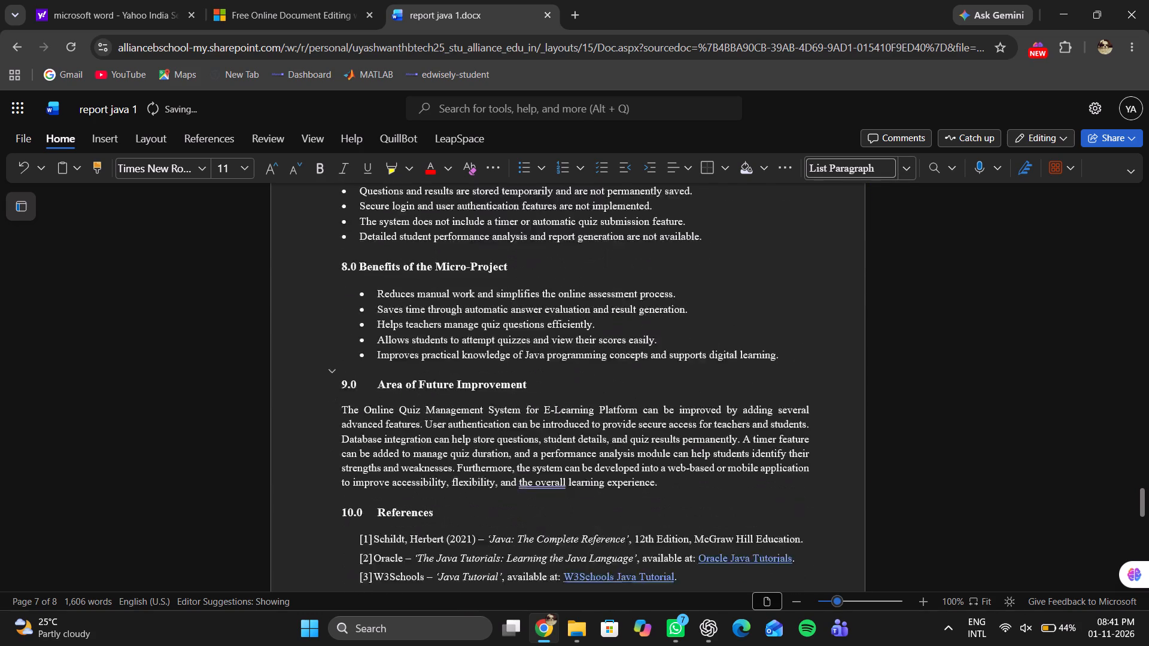
scroll(634, 403, "down", 8)
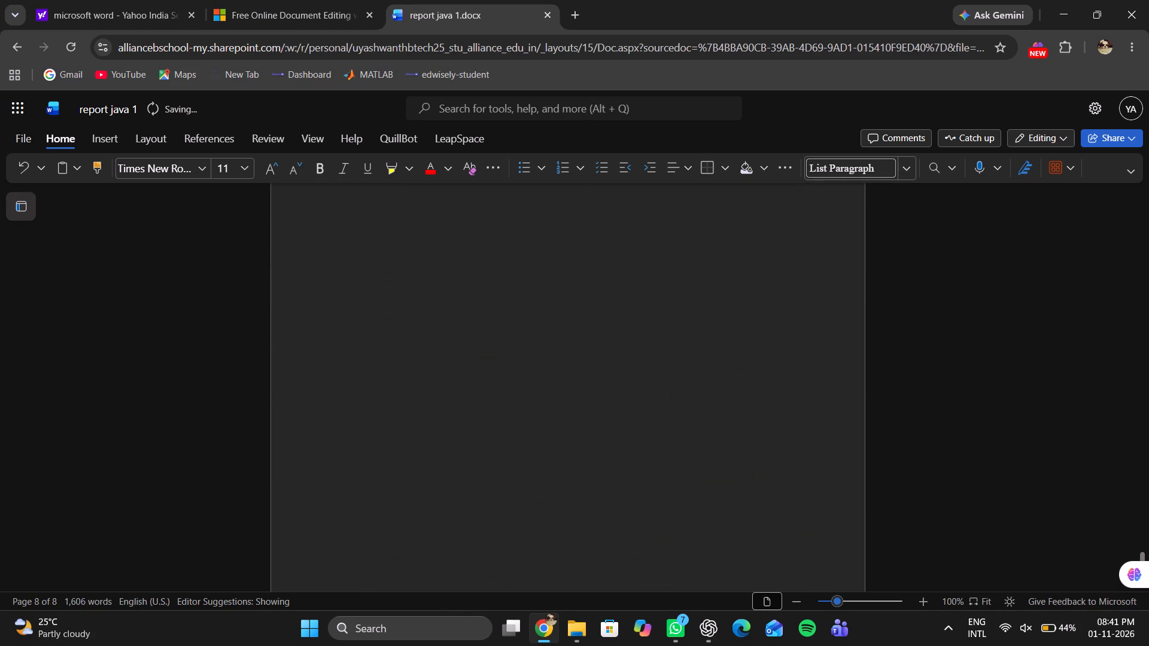
scroll(634, 403, "up", 10)
scroll(491, 352, "up", 11)
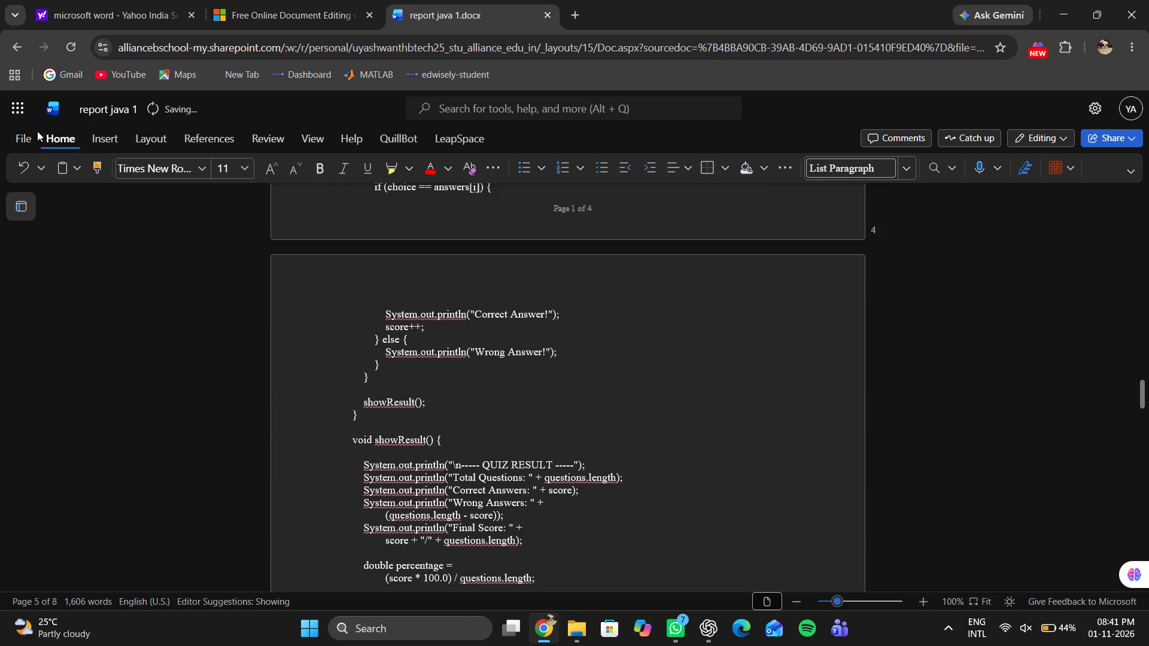
Export the report as a PDF download without comments.
left_click(20, 138)
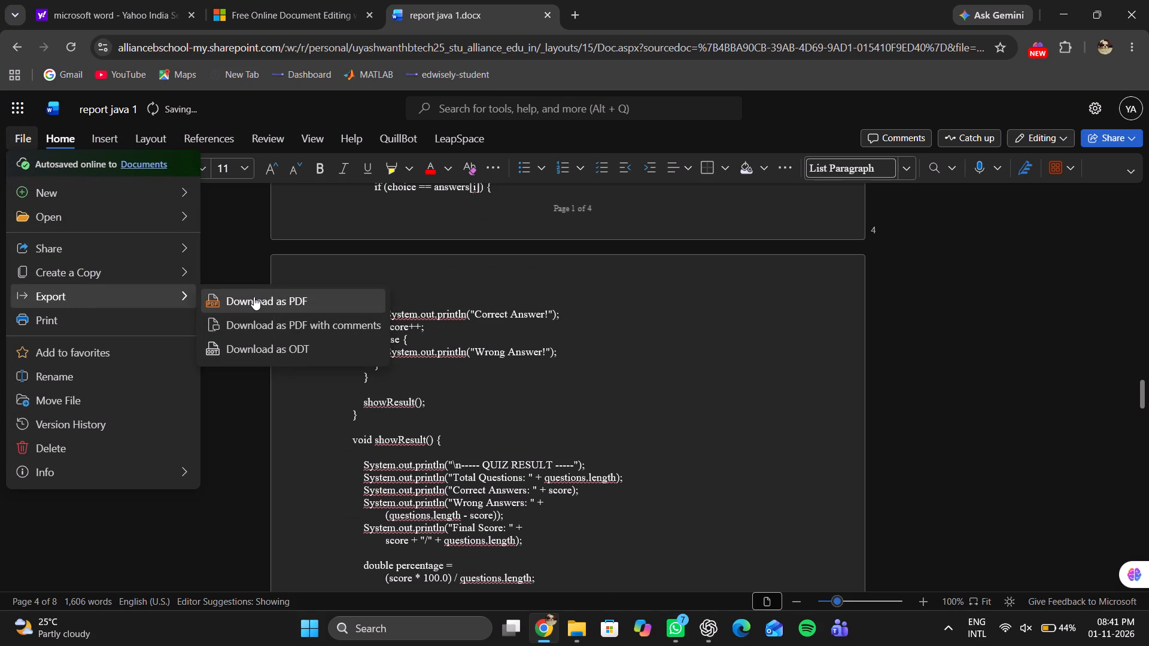
left_click(254, 297)
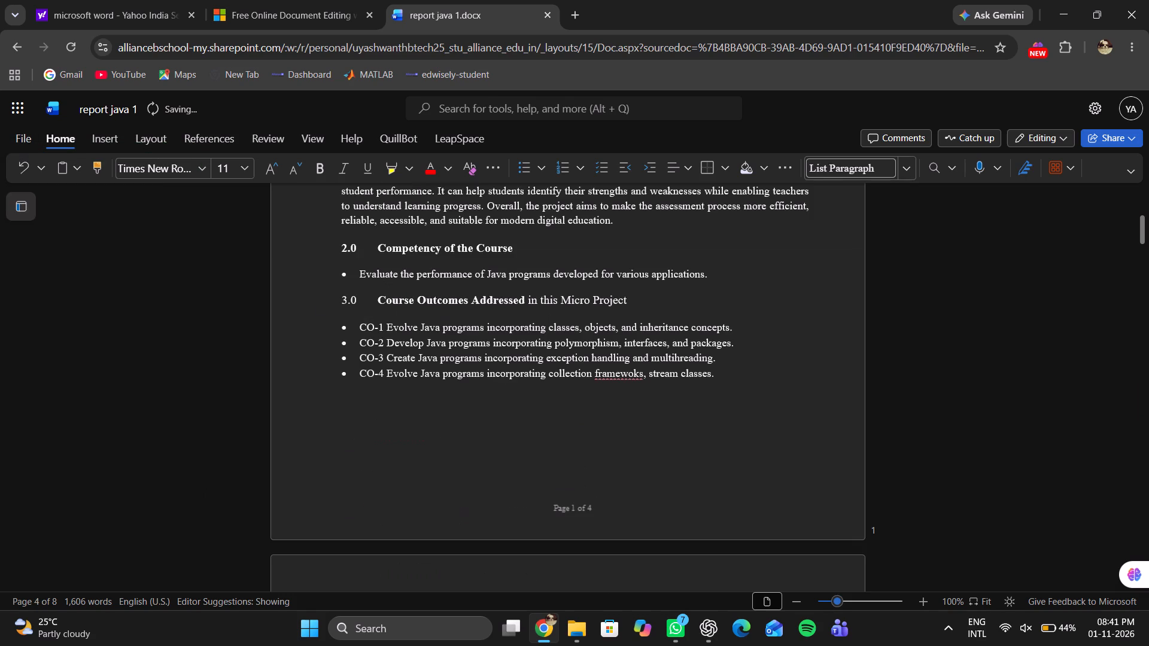
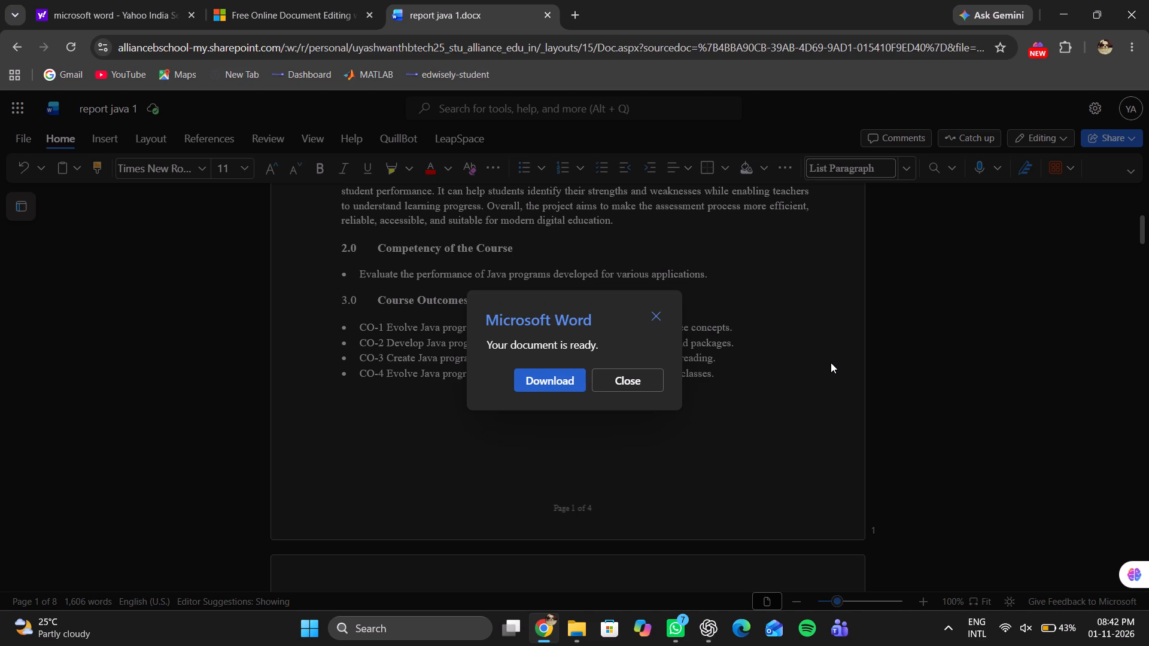
Download the prepared PDF of the report java 1 document, reloading the download page to retry the transfer.
left_click(557, 386)
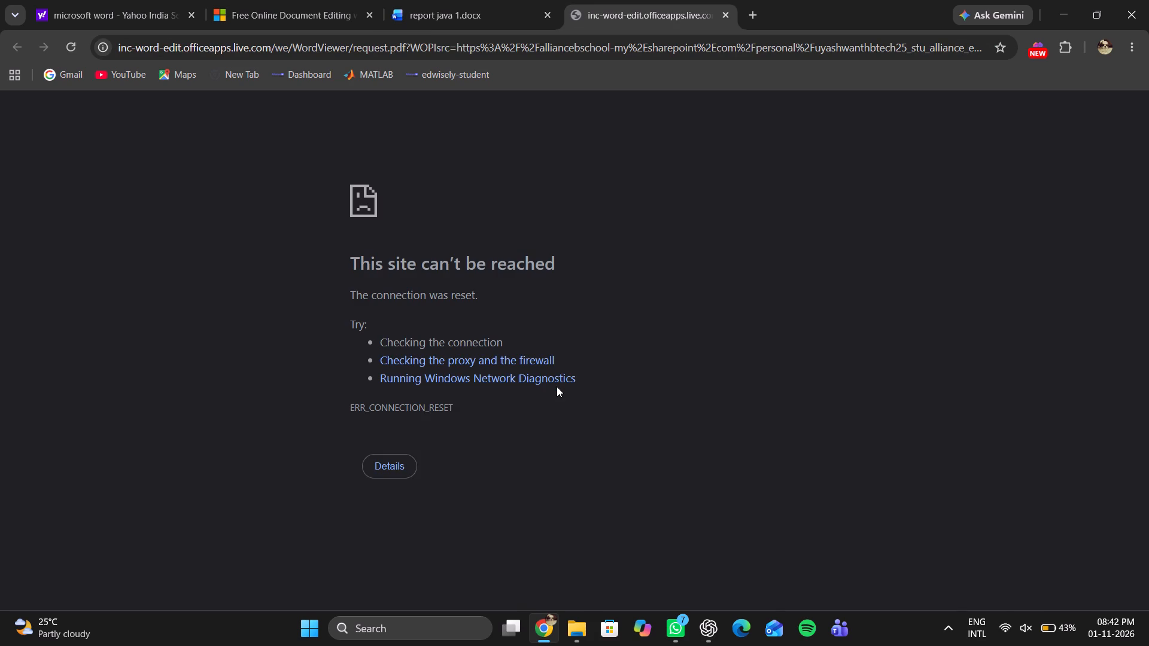
left_click(74, 53)
left_click(636, 171)
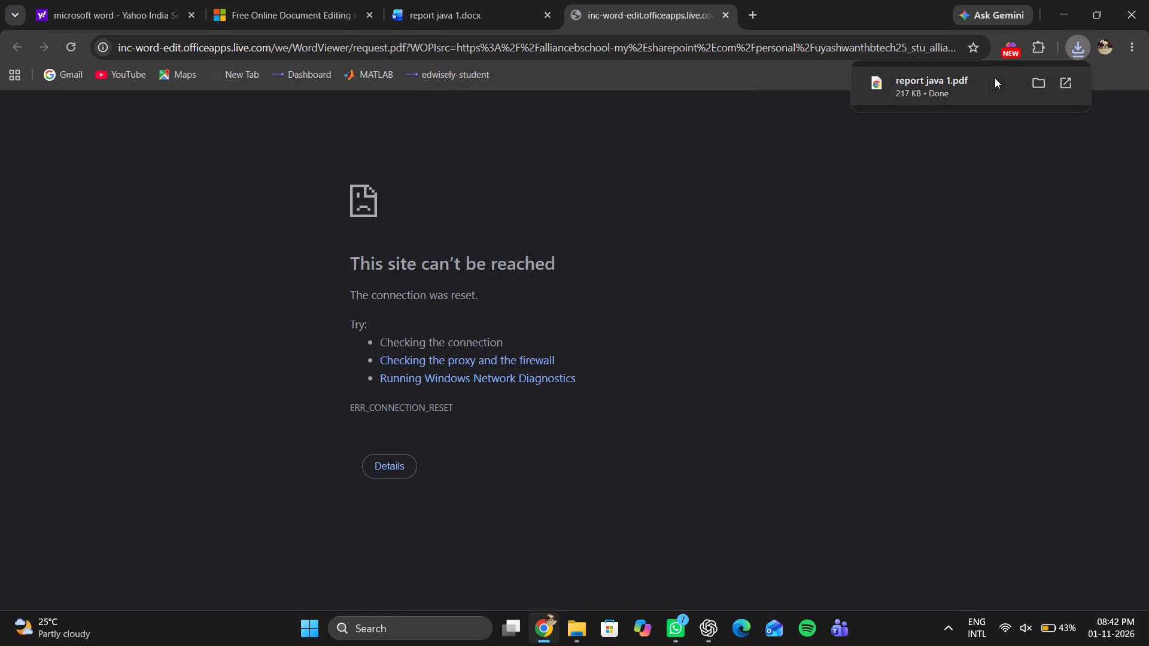
Show the downloaded report java 1 PDF in the Downloads folder, then switch back to the Google Chrome window.
left_click(1047, 78)
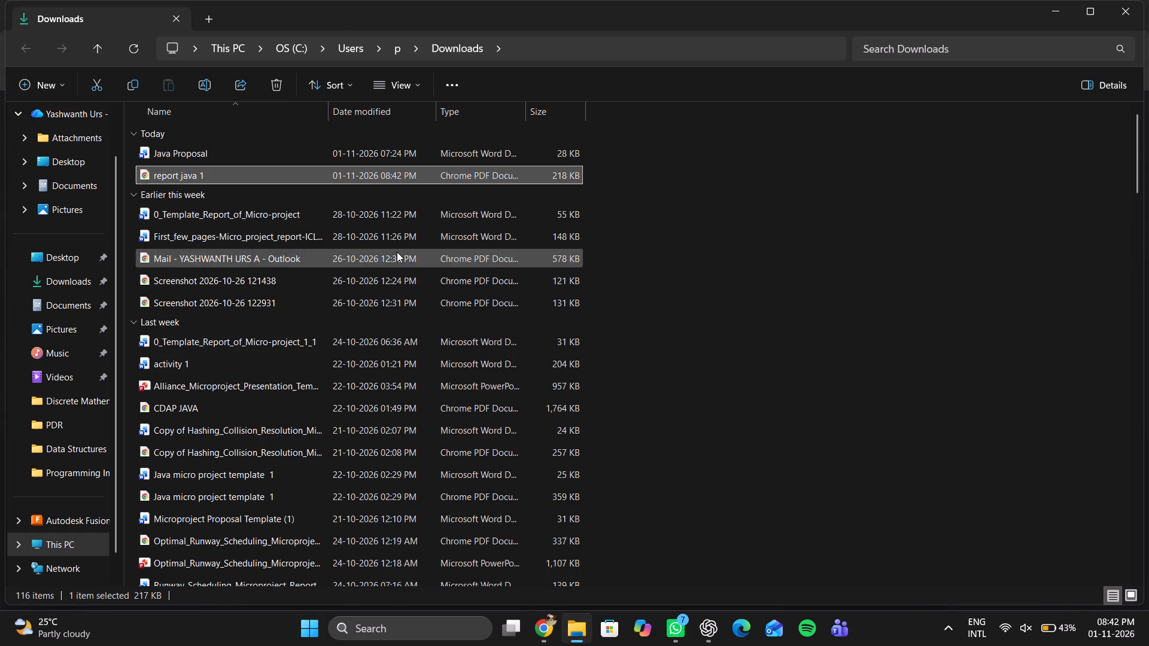
left_click(734, 145)
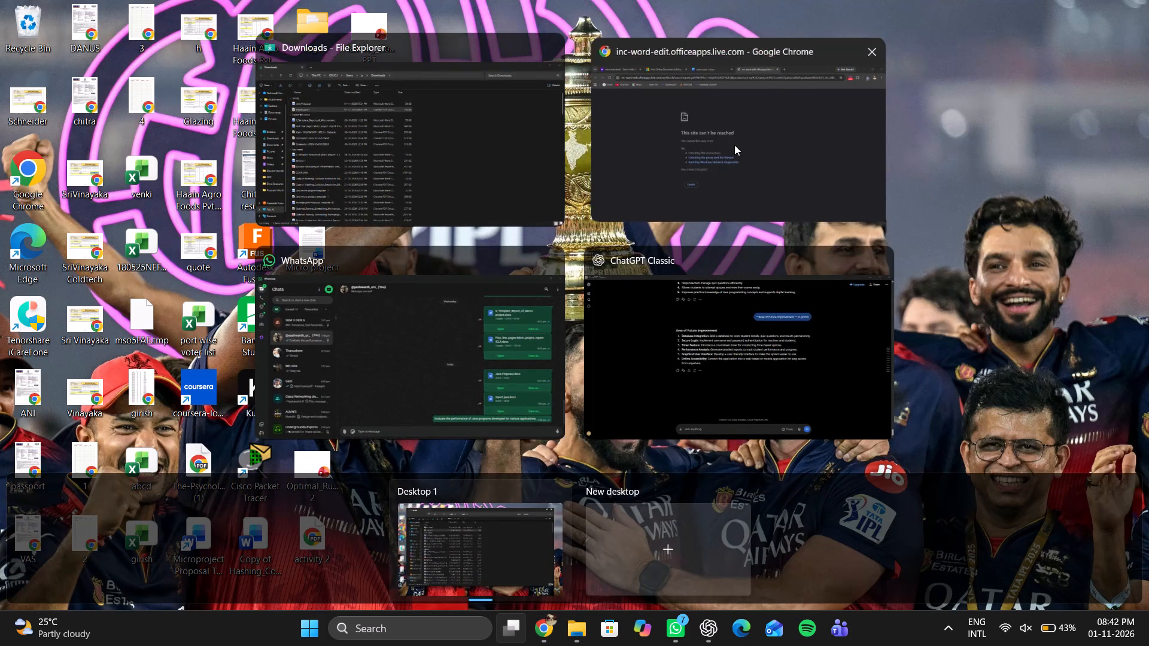
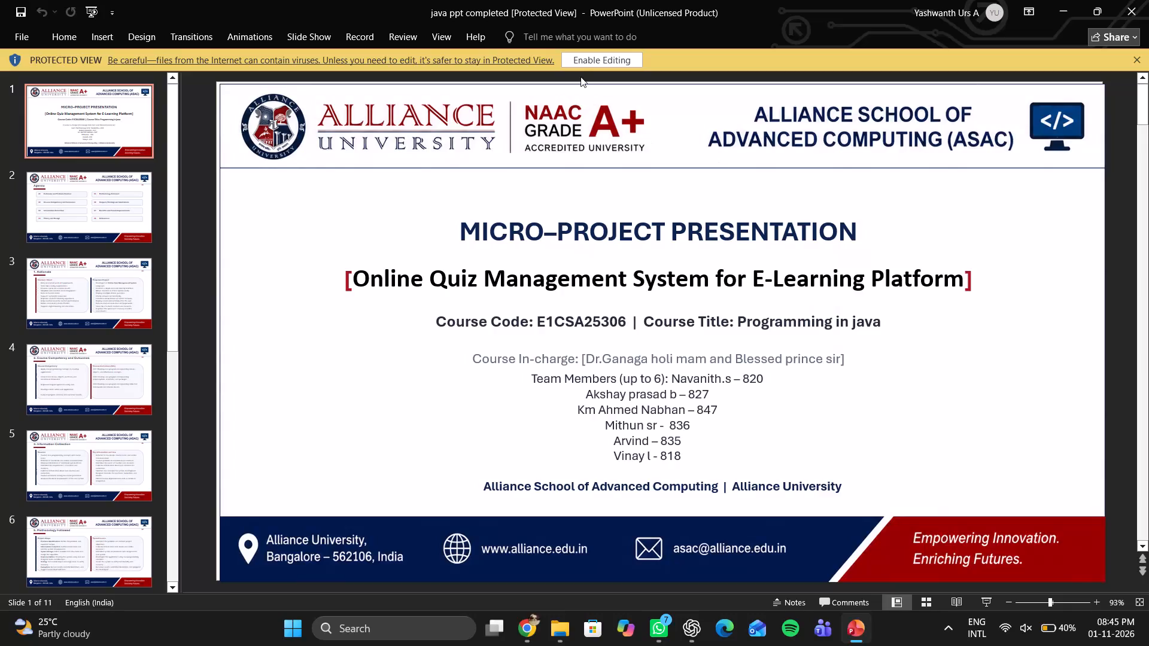
left_click(580, 68)
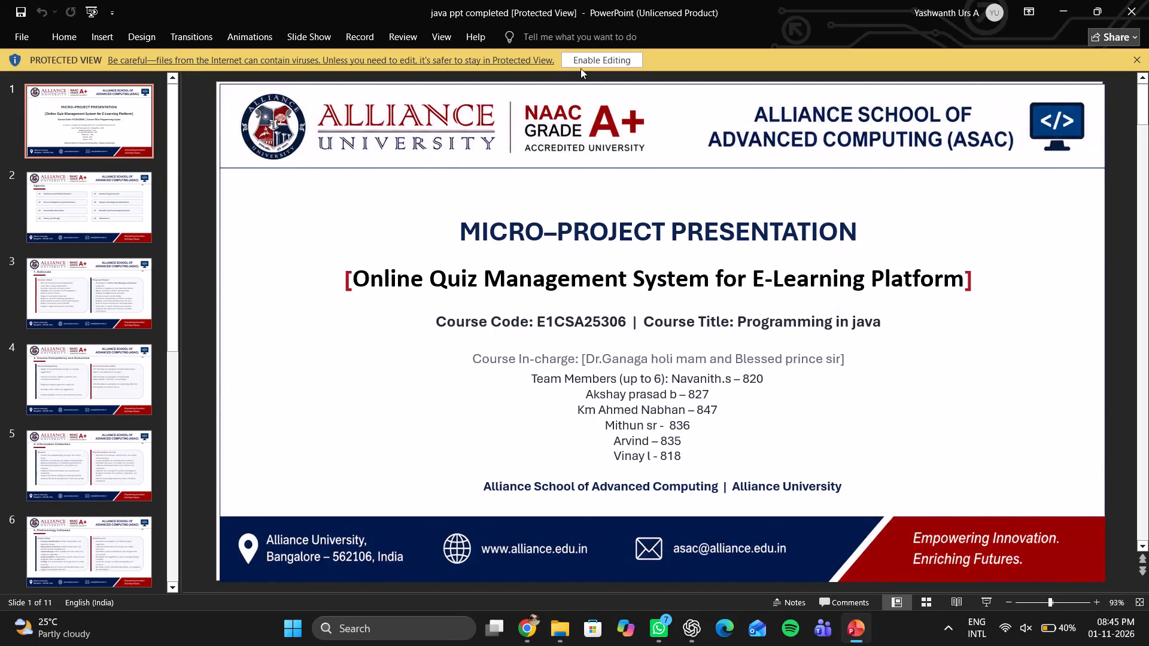
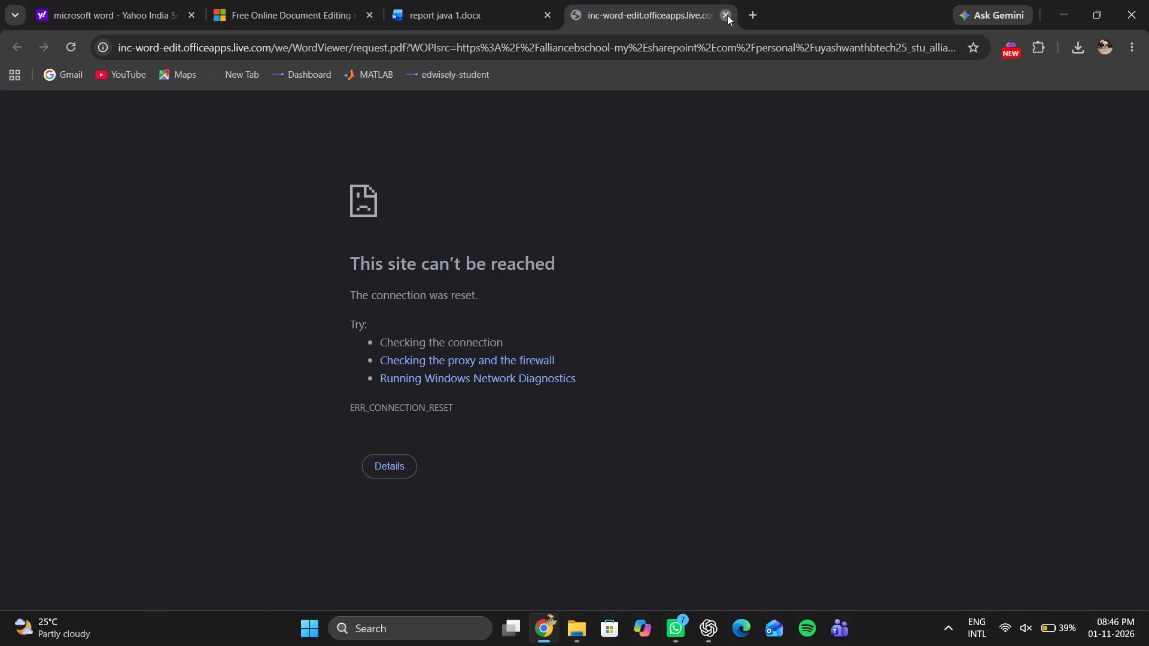
Close the report java 1 document and the Microsoft Word product page, keeping the web search results open.
left_click(546, 11)
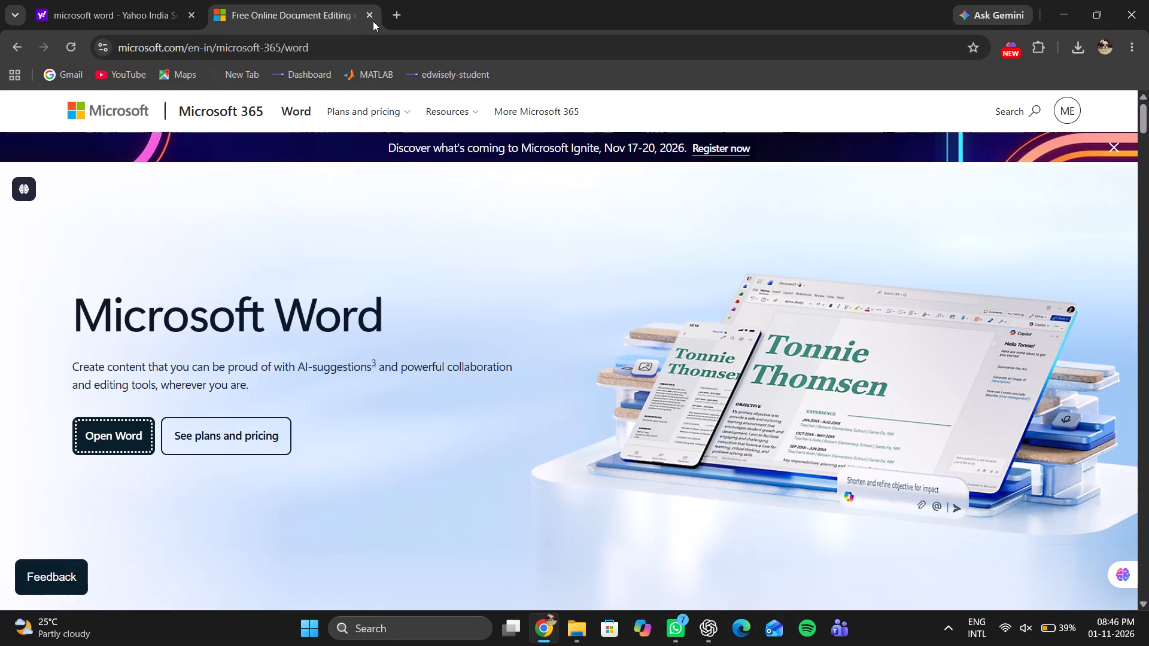
left_click(370, 18)
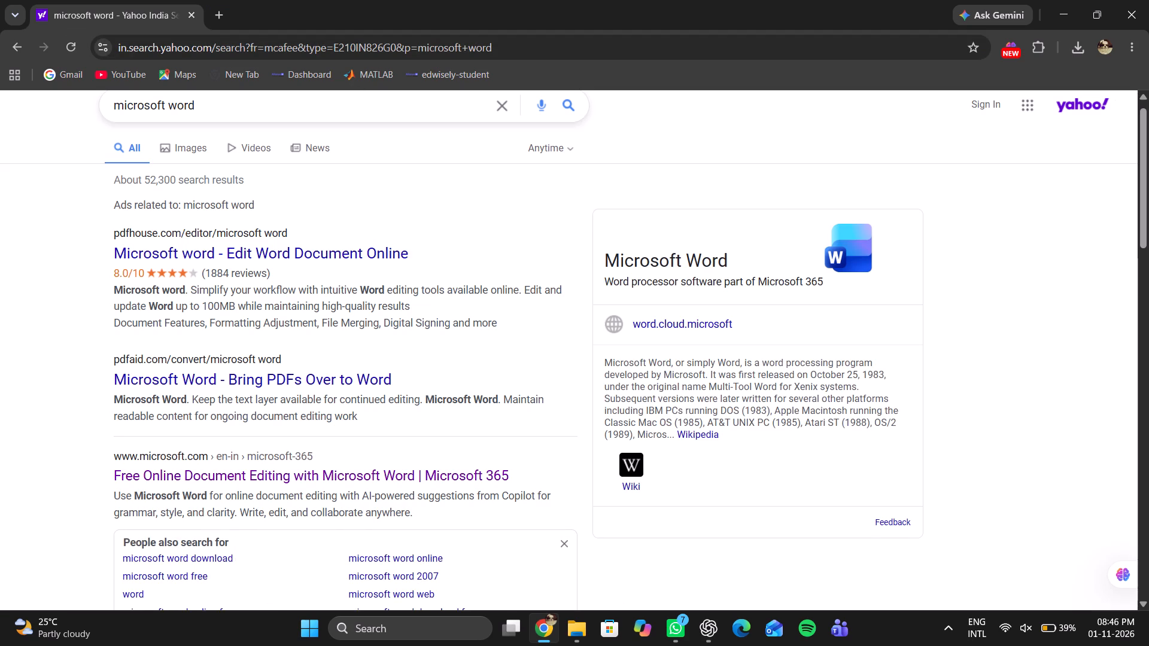
Replace the Microsoft Word web search with a search for "microsoft powerpoint".
scroll(240, 105, "up", 4)
left_click(240, 109)
key("BackSpace")
key("BackSpace")
key("BackSpace")
key("BackSpace")
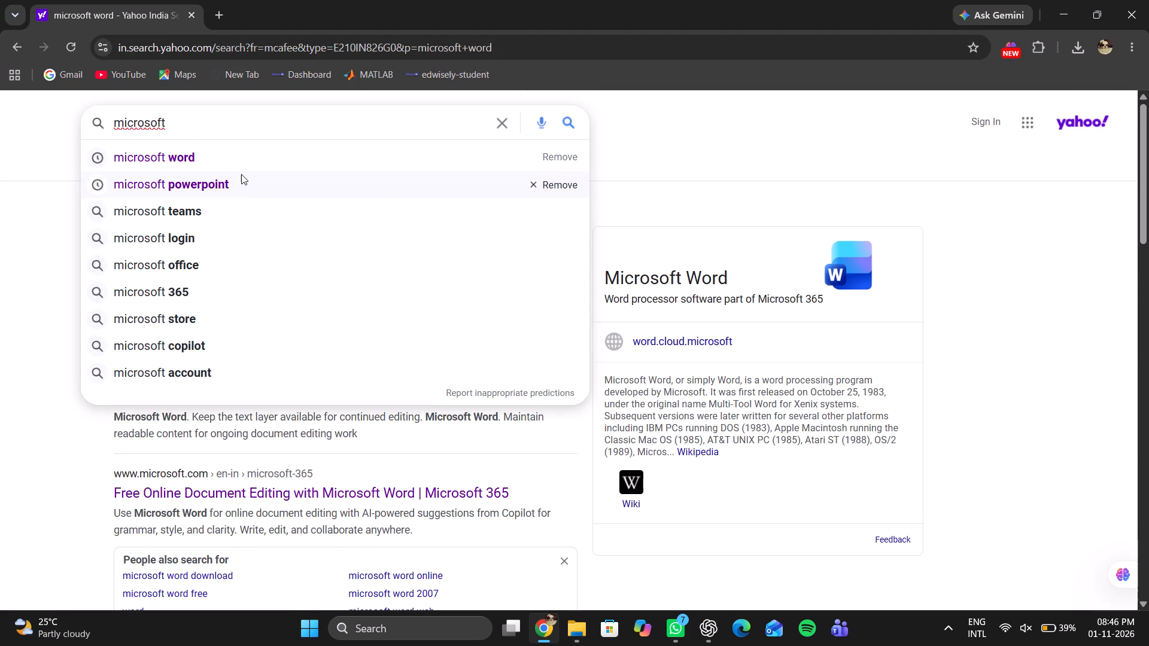
left_click(241, 174)
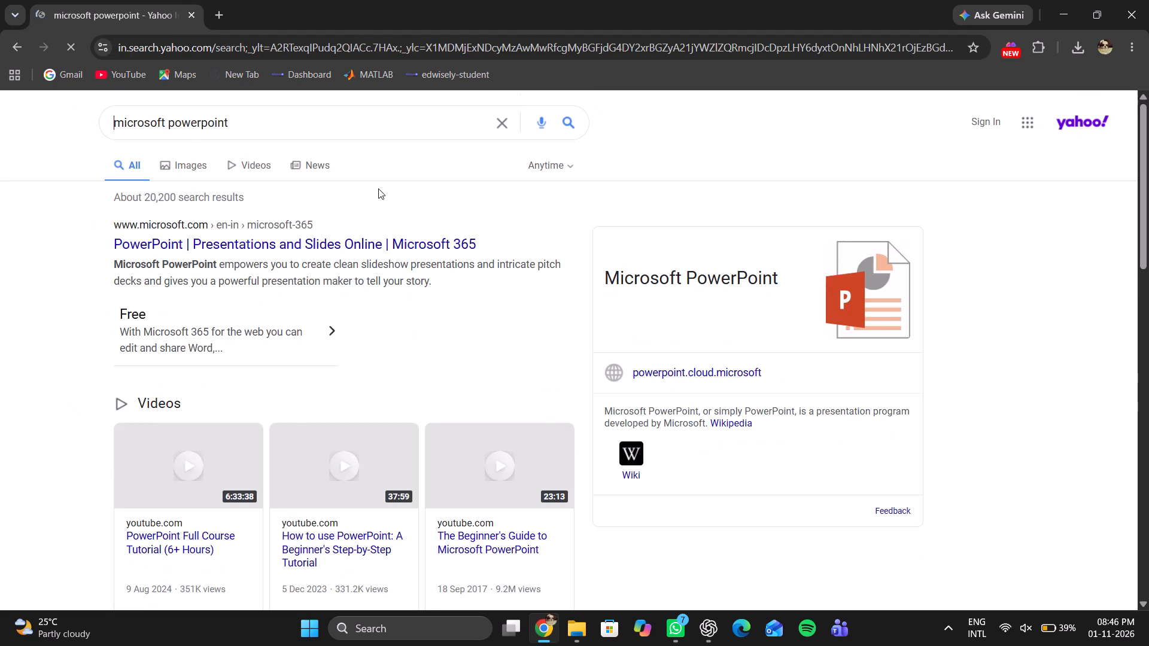
Open Microsoft's official PowerPoint page from the search results and let the unresponsive page continue loading.
left_click(381, 246)
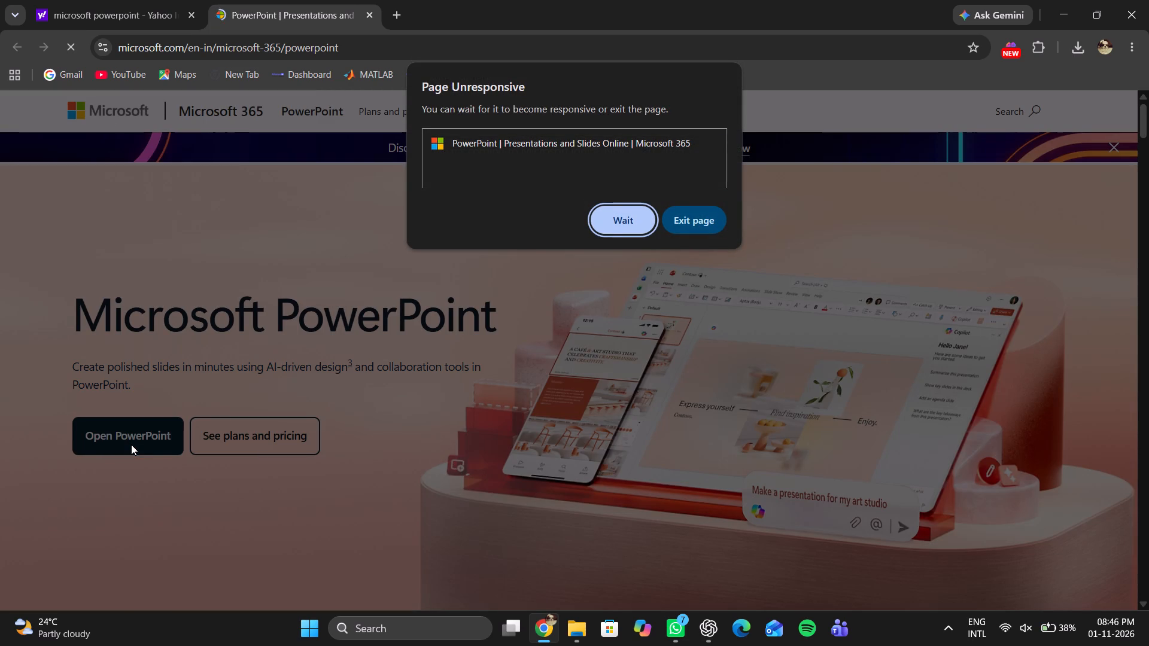
left_click(621, 222)
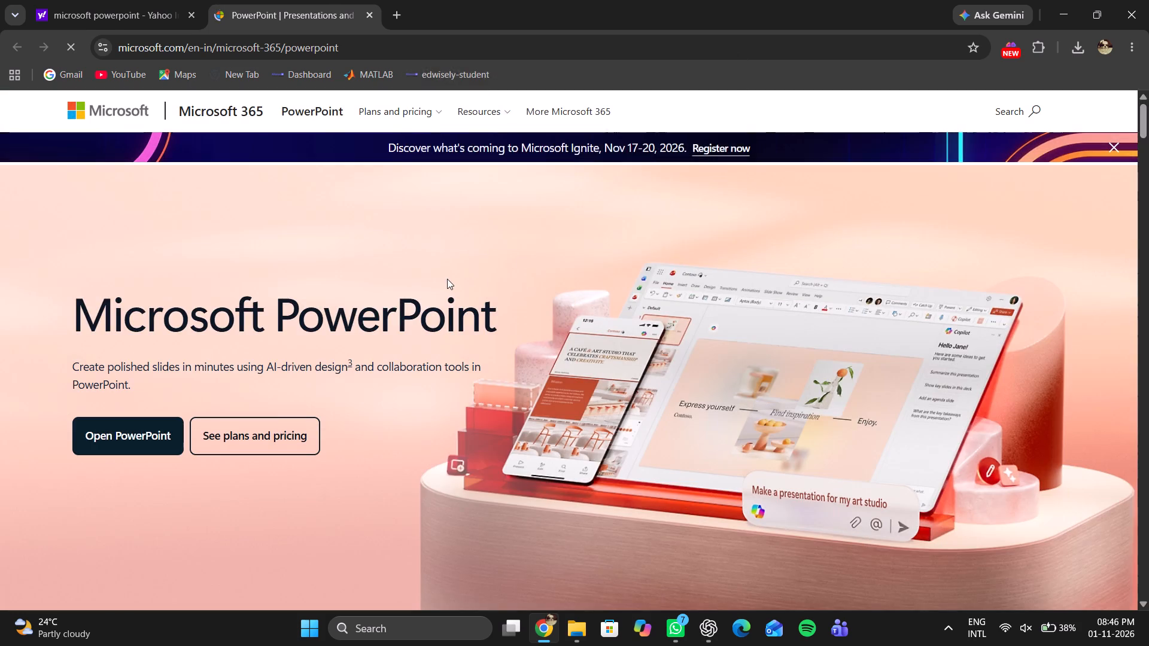
Switch to the desktop and launch Kuro.
double_click(247, 373)
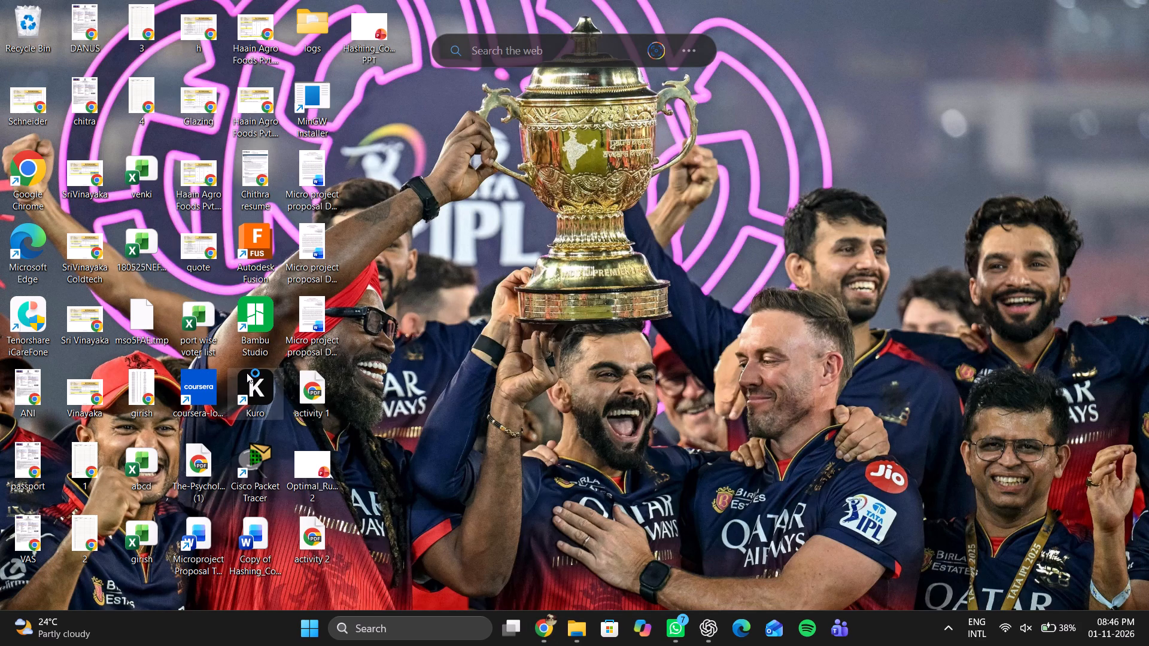
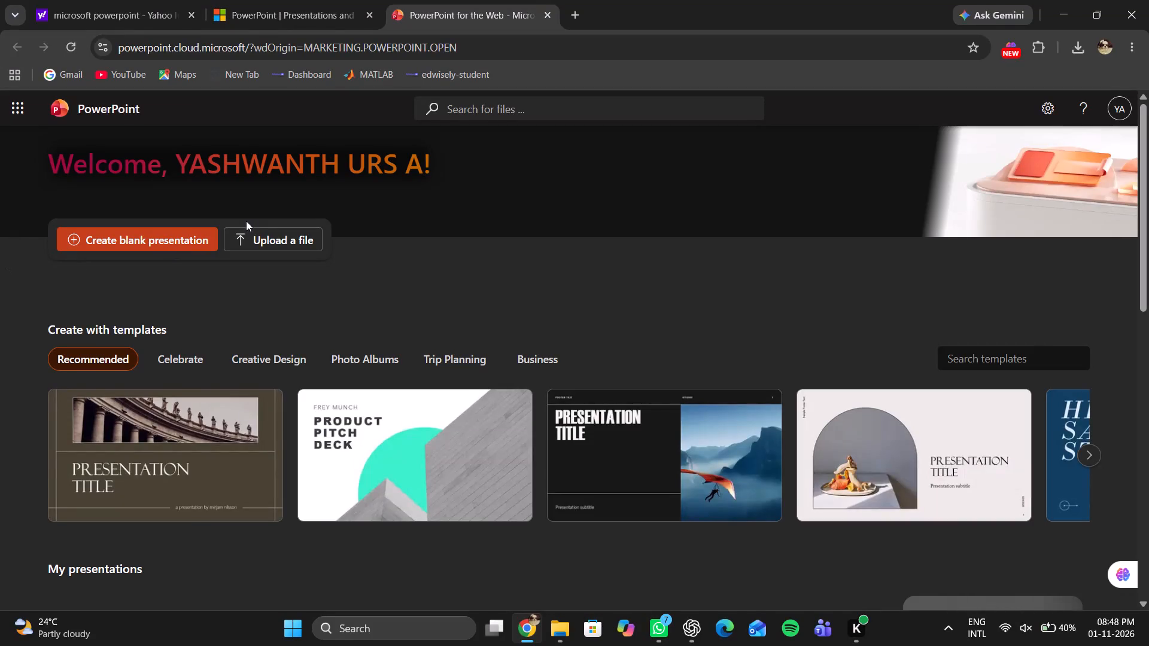
Upload the java ppt completed presentation from the Programming In Java documents folder and open it in PowerPoint for the web.
left_click(255, 244)
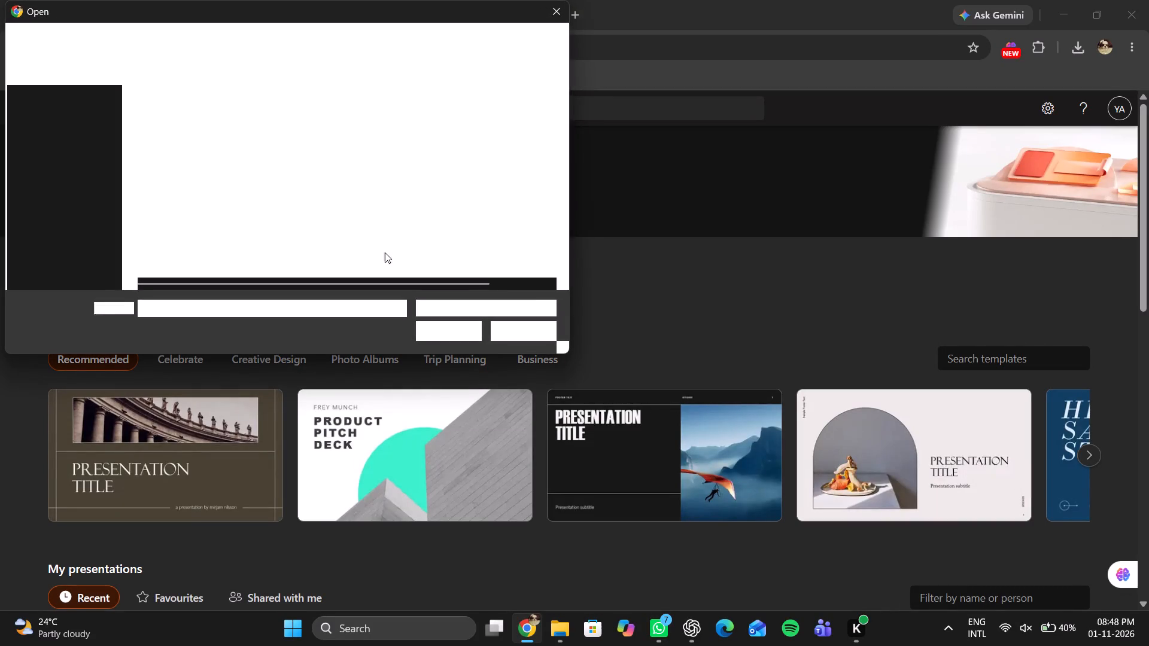
left_click(197, 124)
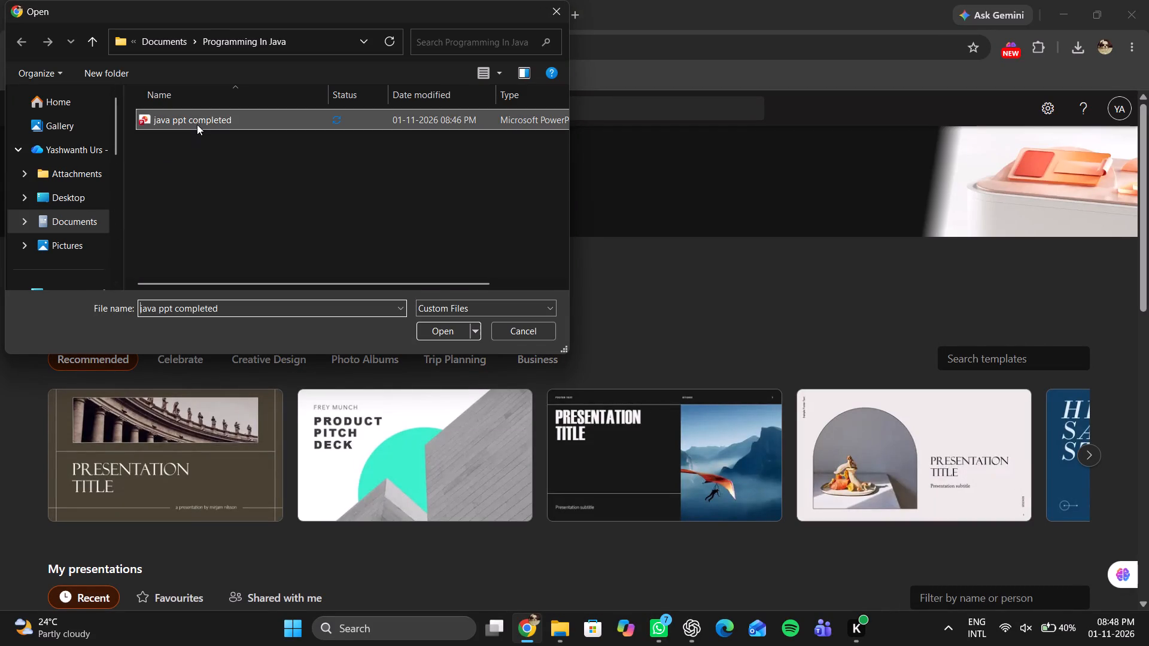
left_click(444, 328)
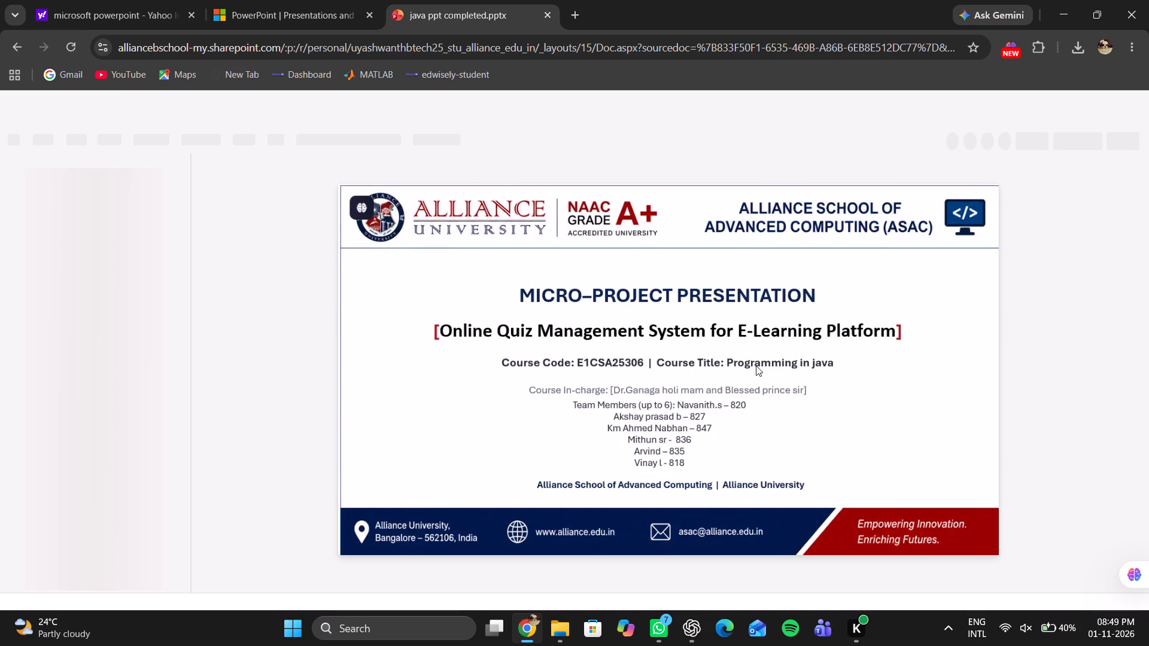
key("Down")
key("Up")
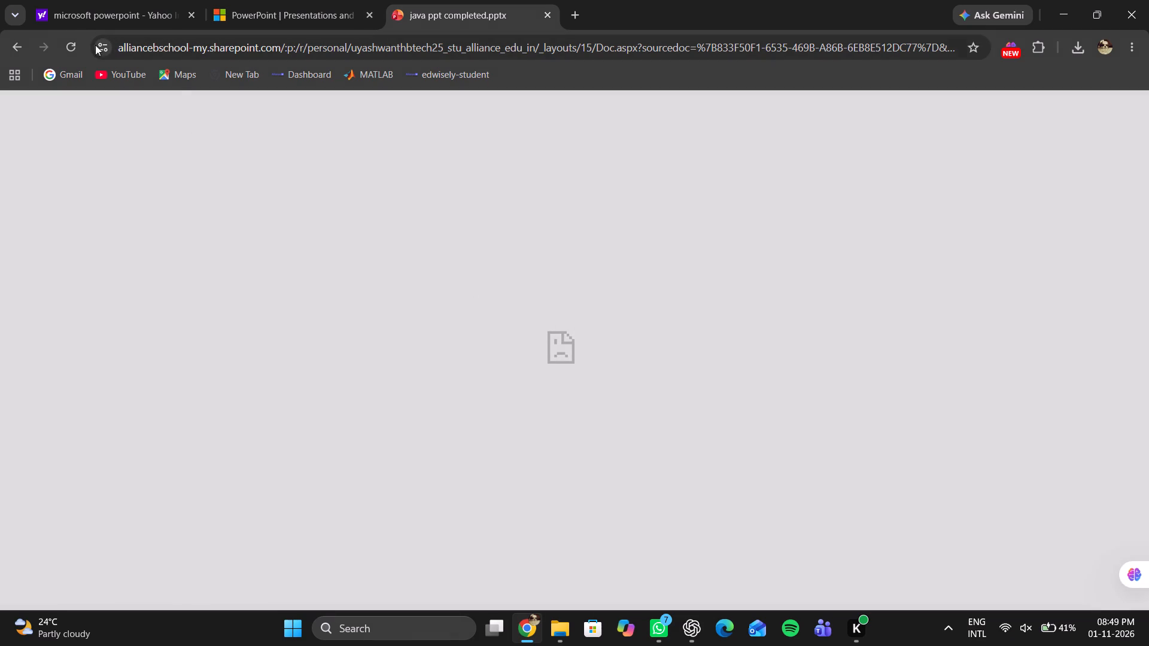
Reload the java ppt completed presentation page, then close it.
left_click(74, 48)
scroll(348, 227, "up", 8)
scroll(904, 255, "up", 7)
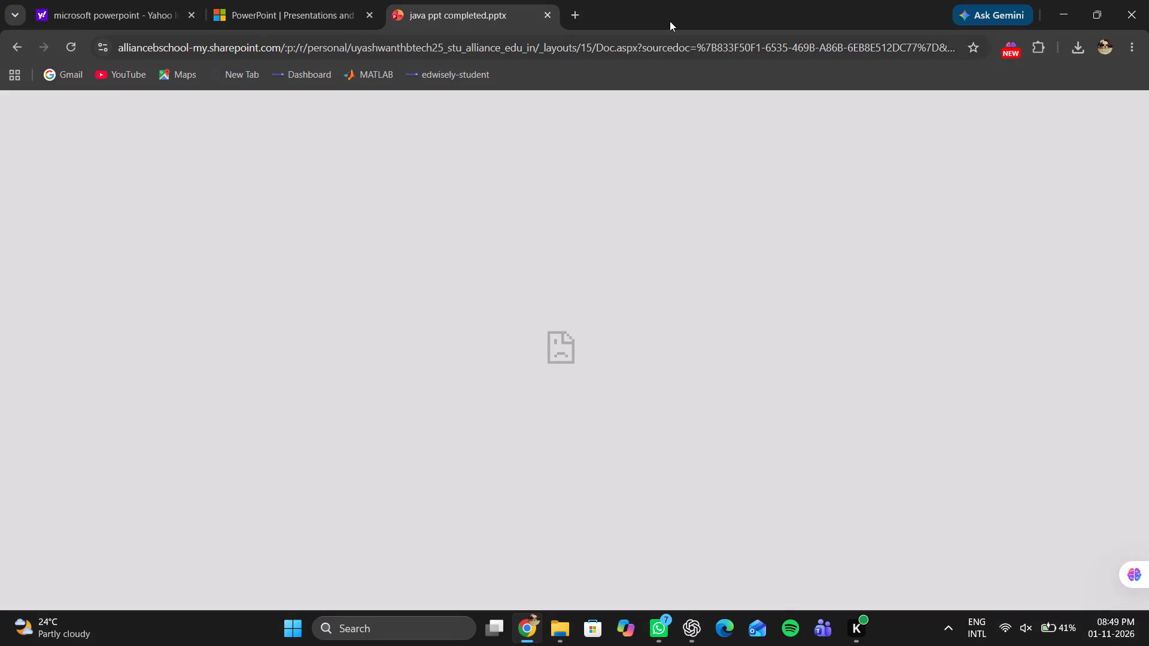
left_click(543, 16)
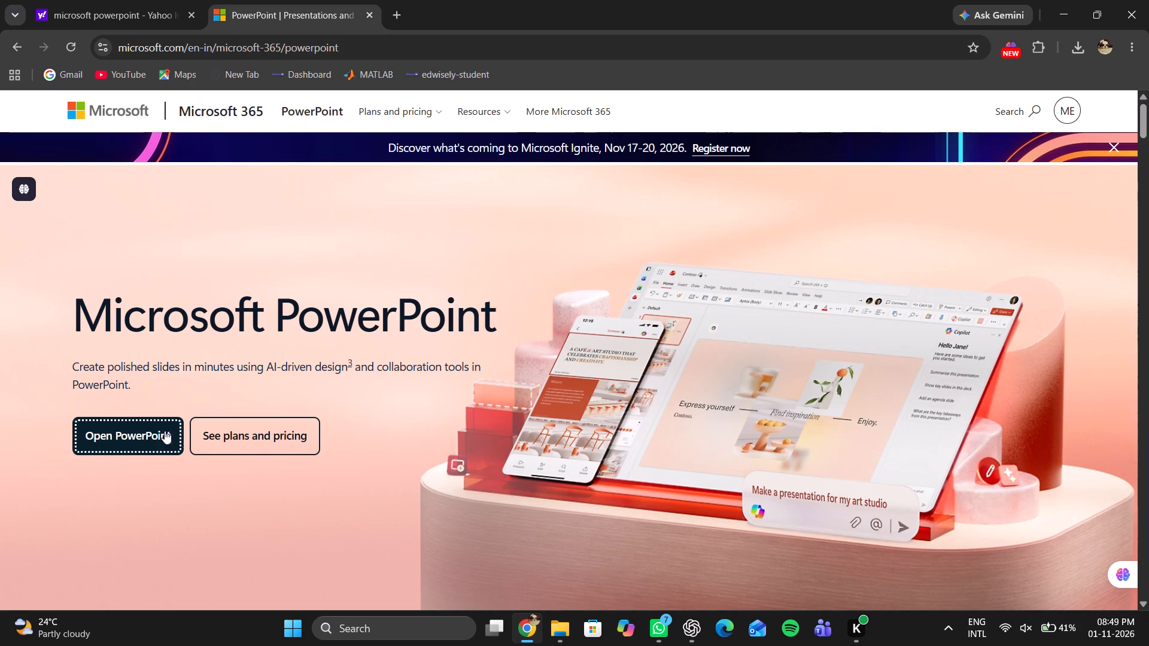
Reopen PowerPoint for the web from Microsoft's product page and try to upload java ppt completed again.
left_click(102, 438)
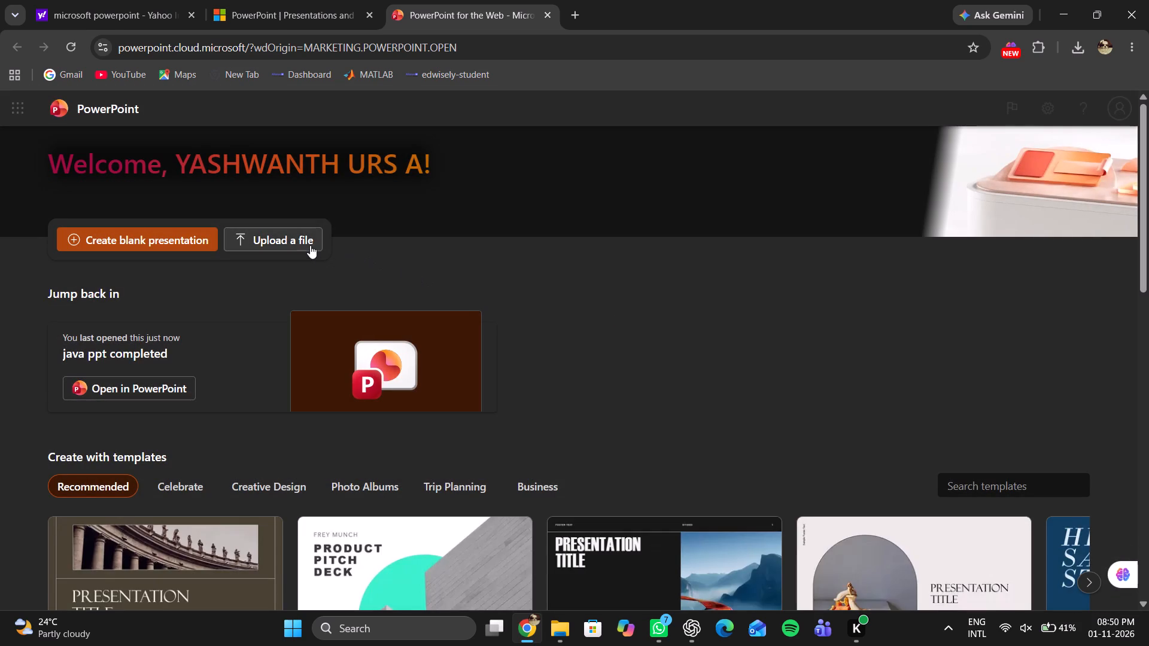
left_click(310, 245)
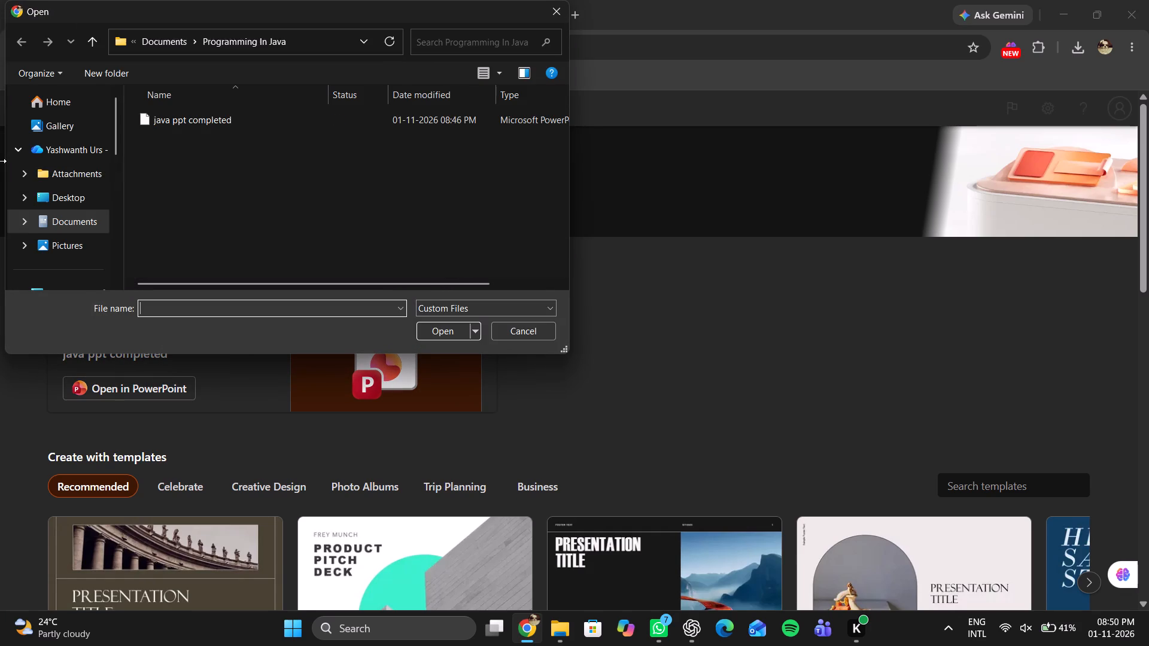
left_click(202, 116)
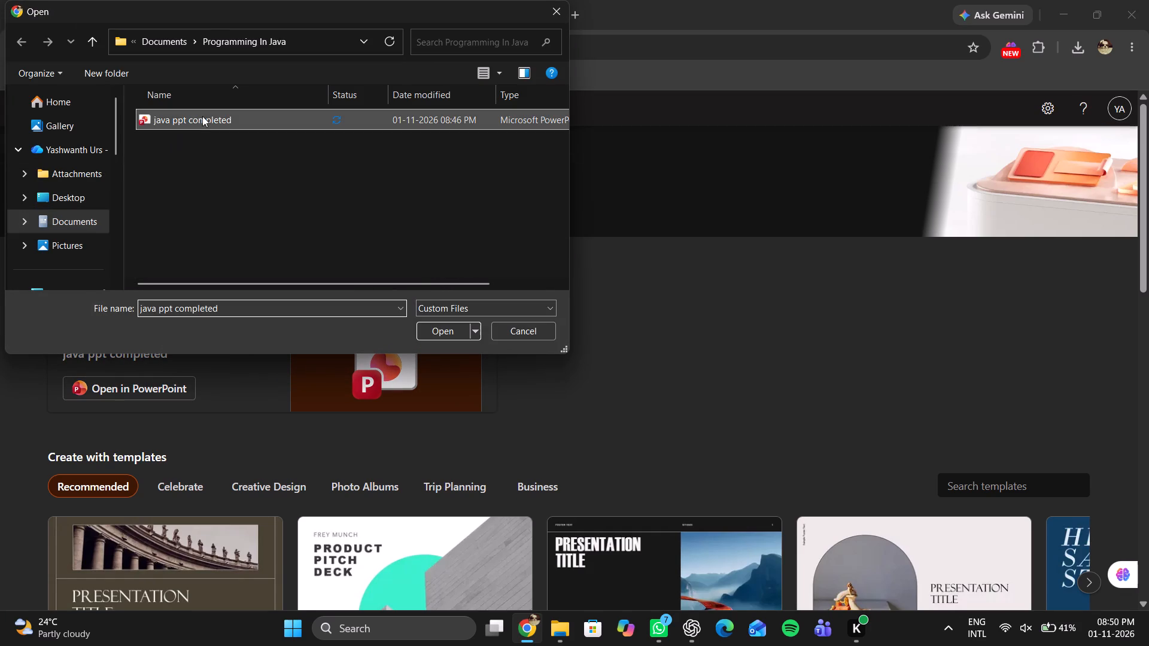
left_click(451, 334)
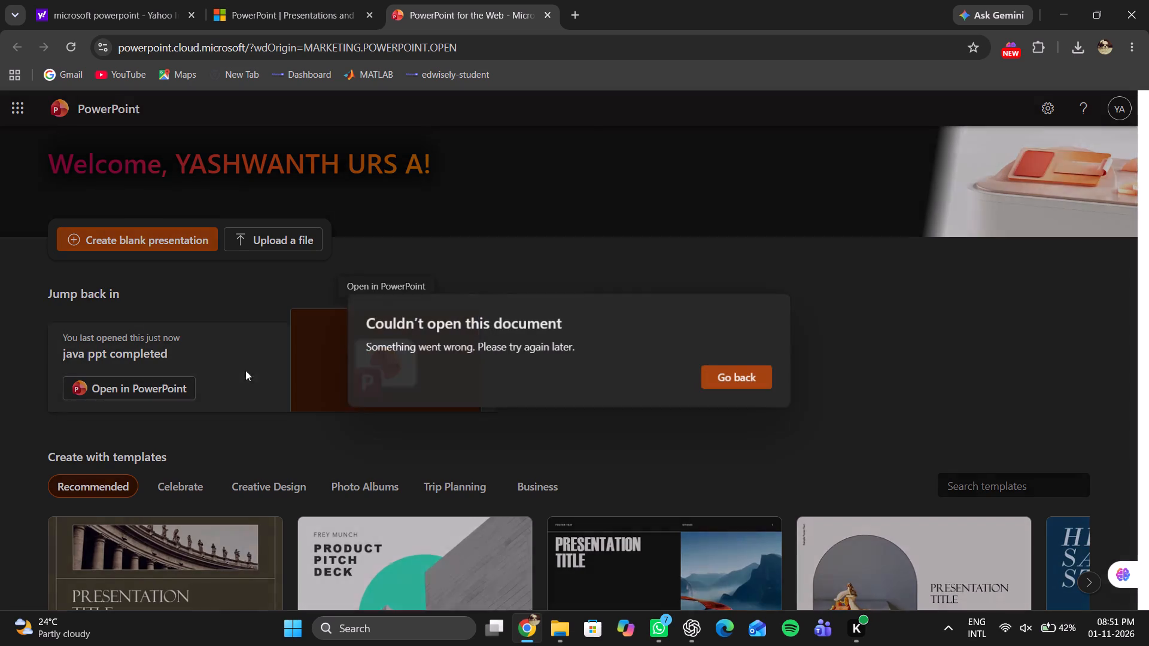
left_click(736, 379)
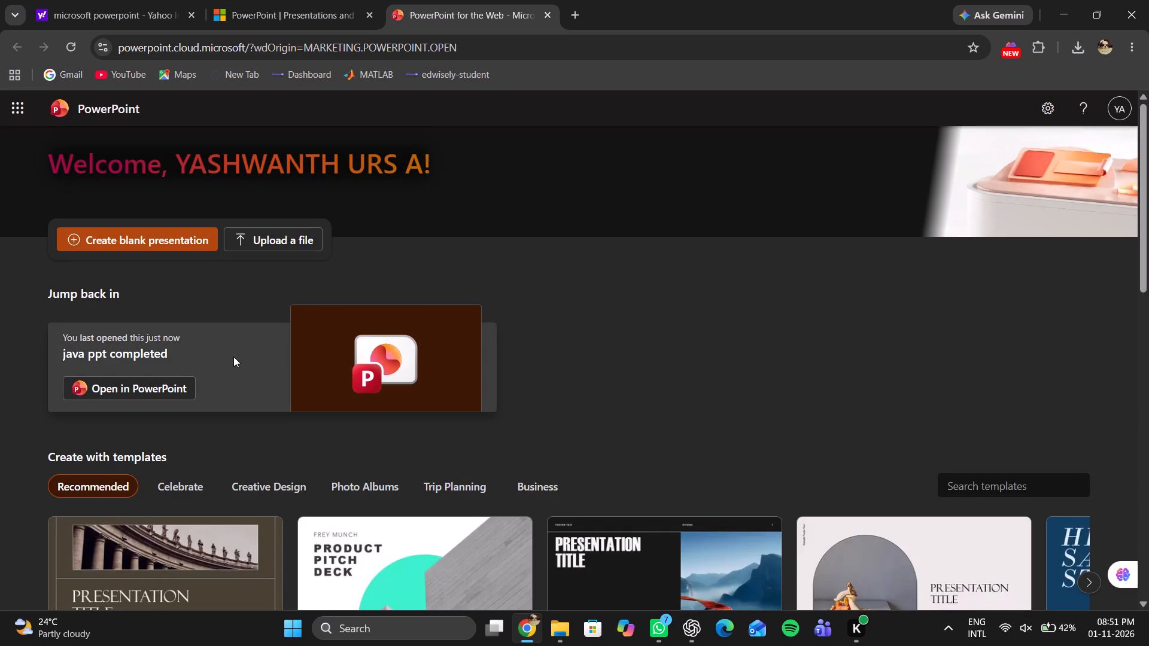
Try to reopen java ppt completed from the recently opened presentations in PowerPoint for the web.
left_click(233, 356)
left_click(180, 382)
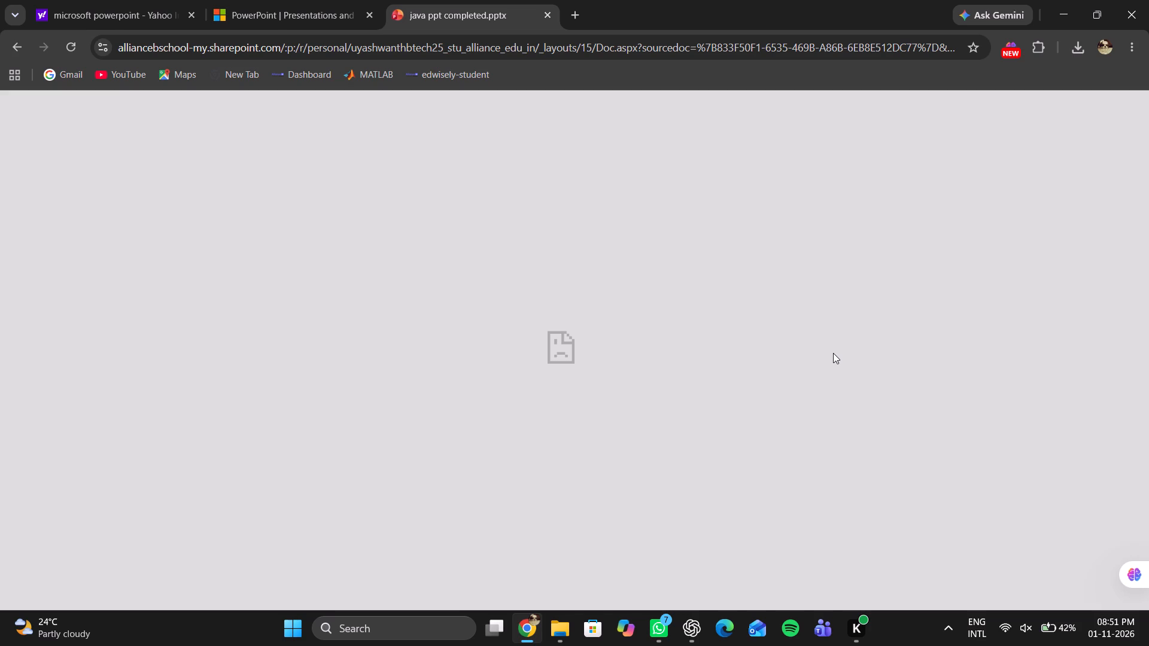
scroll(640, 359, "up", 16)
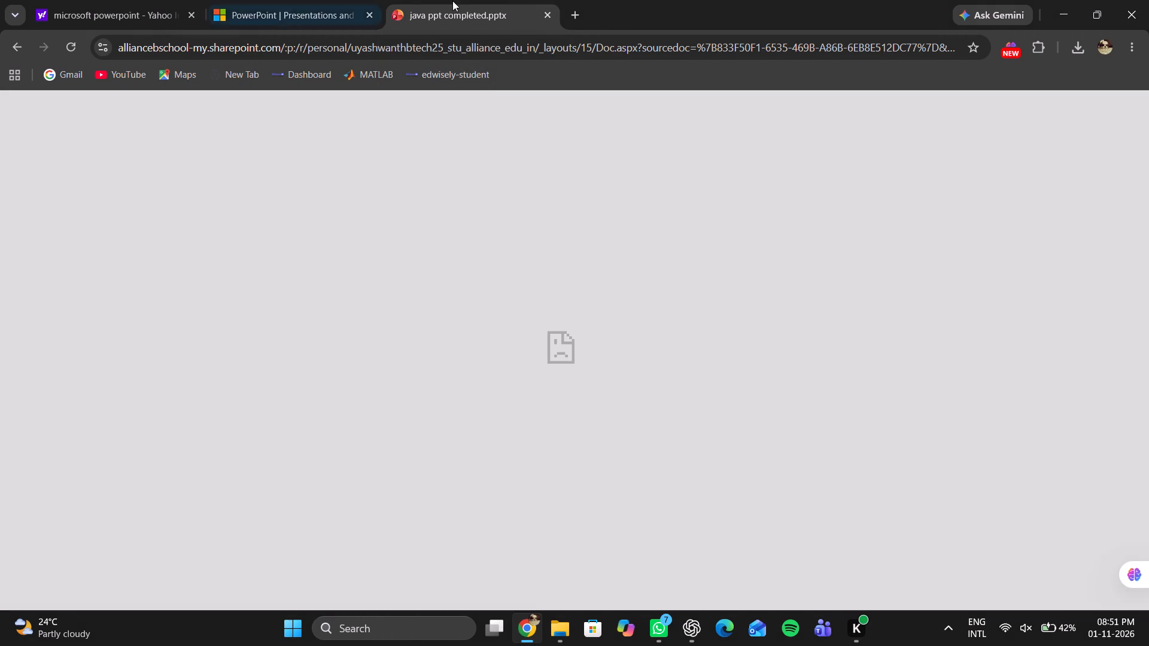
Close the java ppt completed presentation, the Microsoft PowerPoint product page and the Yahoo search results.
left_click(547, 14)
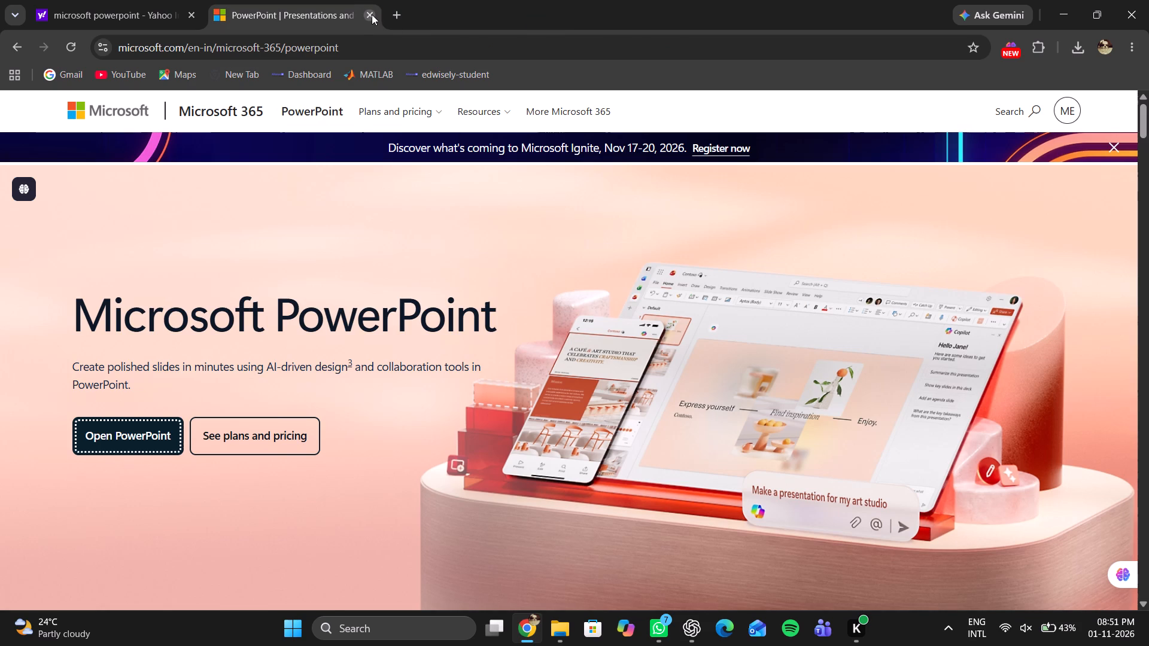
left_click(372, 14)
left_click(200, 17)
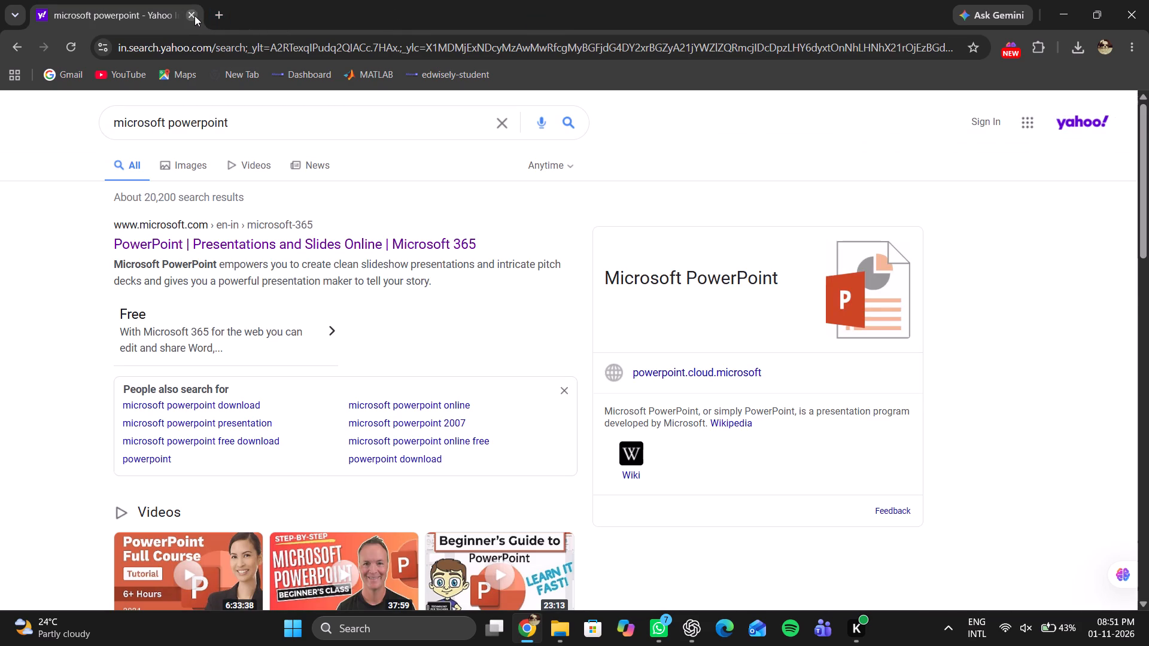
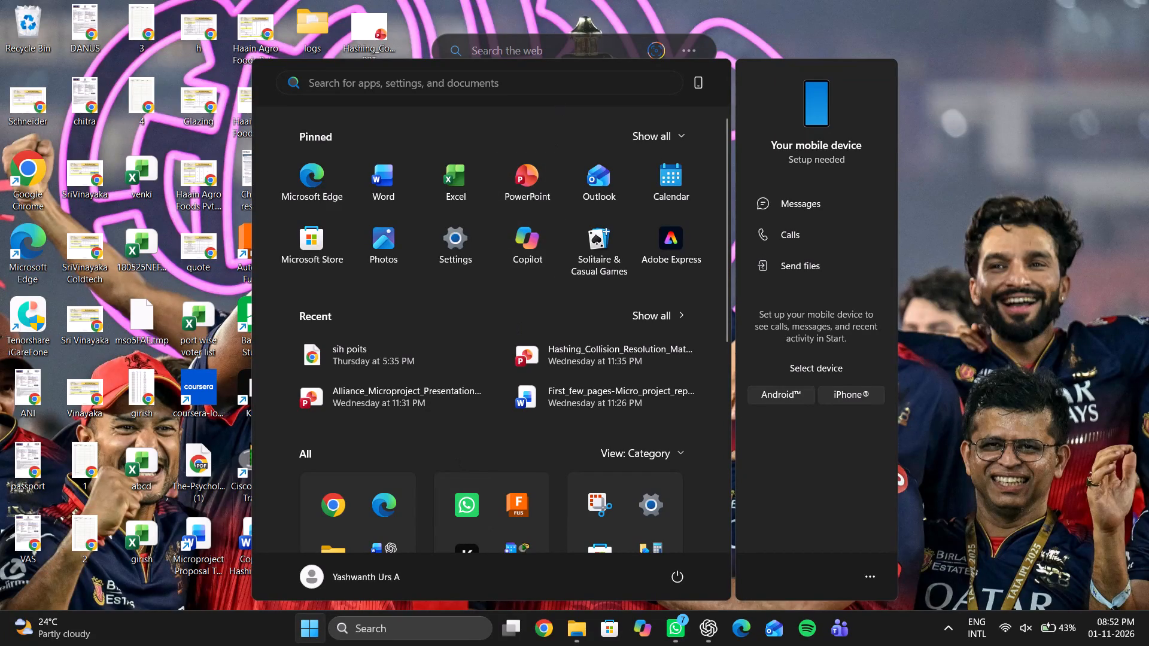
Search the computer for apps and open the Settings app from the results.
type("apps")
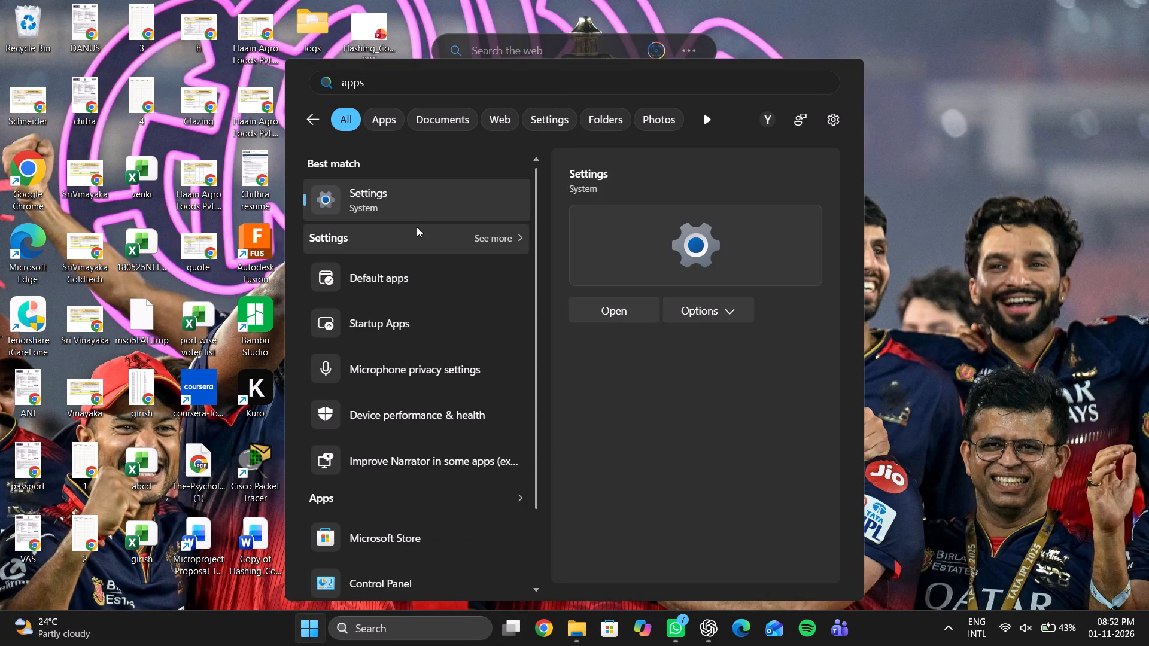
left_click(417, 213)
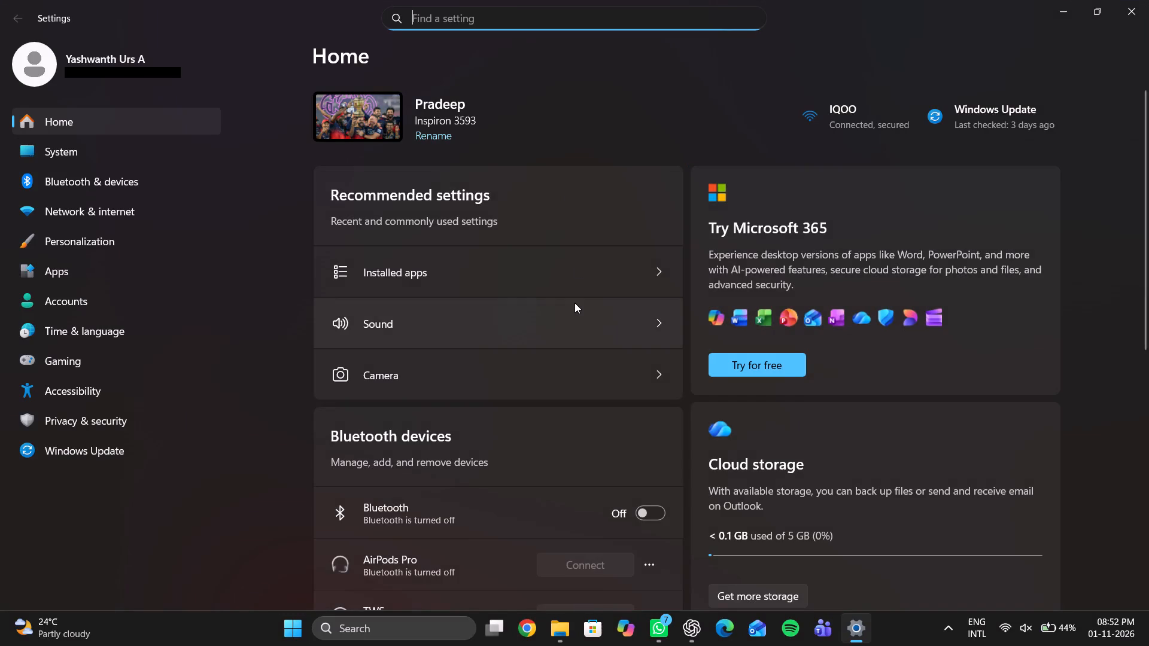
Open the Microsoft 365 offer on the Settings home page, compare the Personal, Family and Premium plans, and close the offer.
scroll(574, 303, "down", 1)
left_click(799, 316)
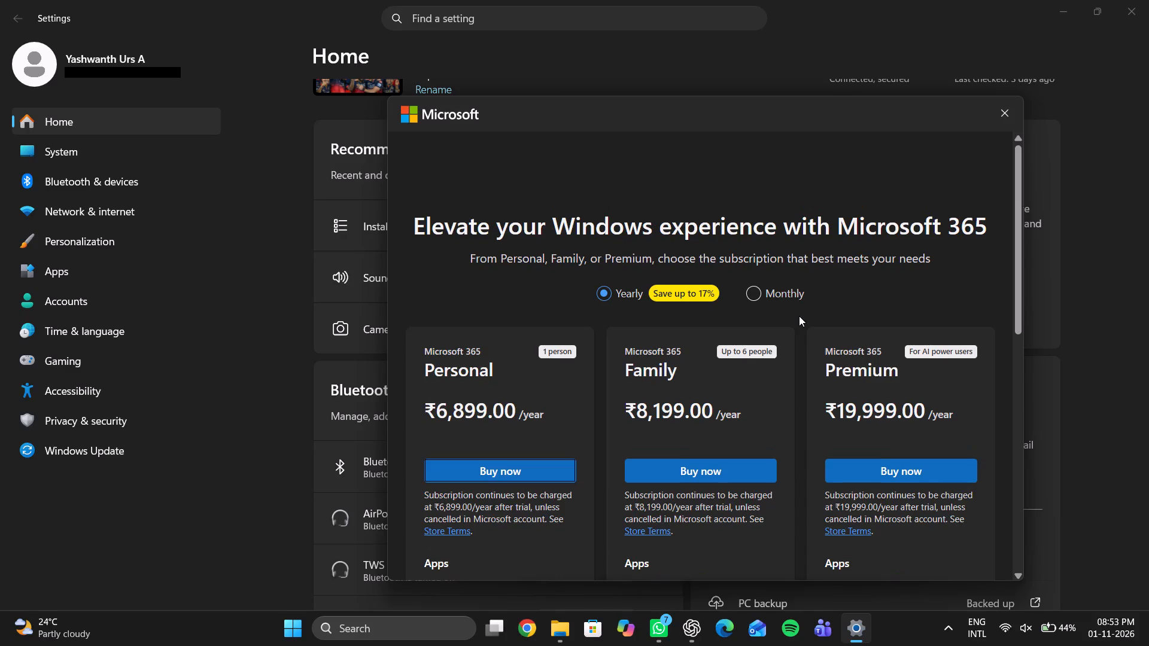
scroll(883, 268, "down", 4)
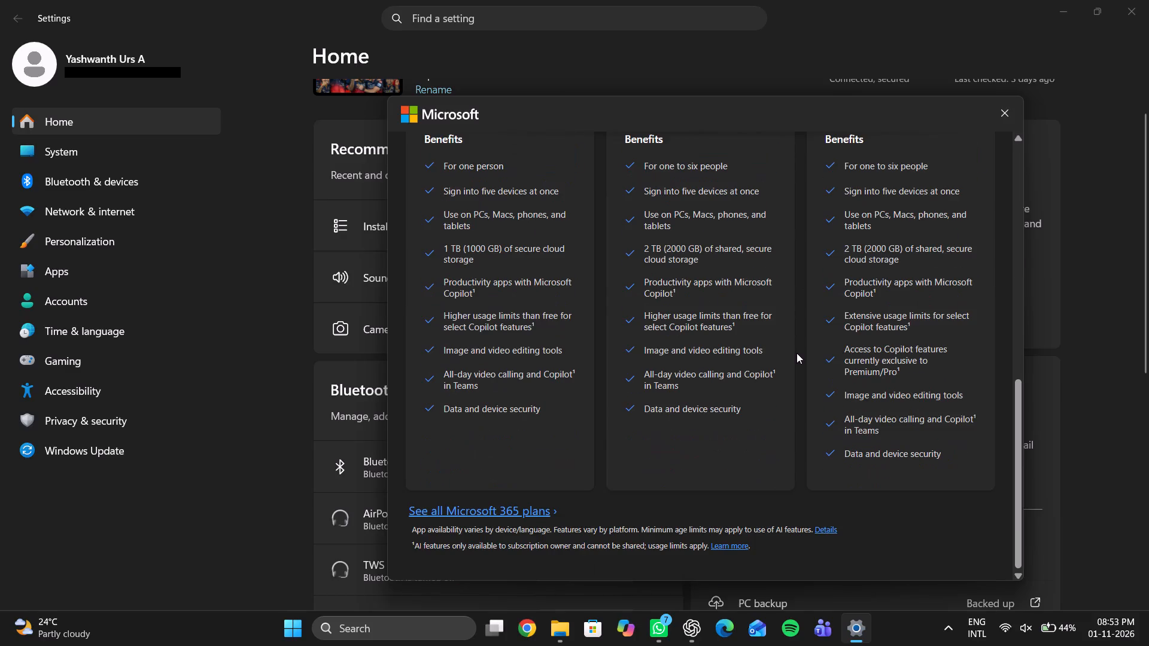
scroll(797, 353, "up", 7)
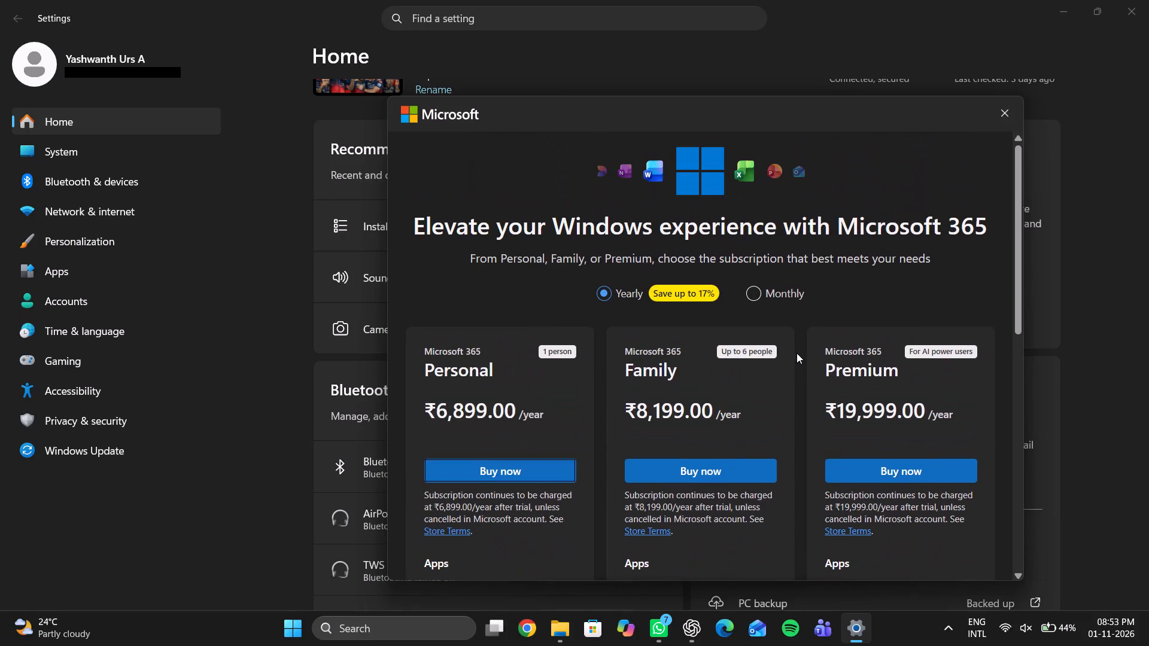
scroll(797, 353, "up", 1)
scroll(899, 257, "down", 2)
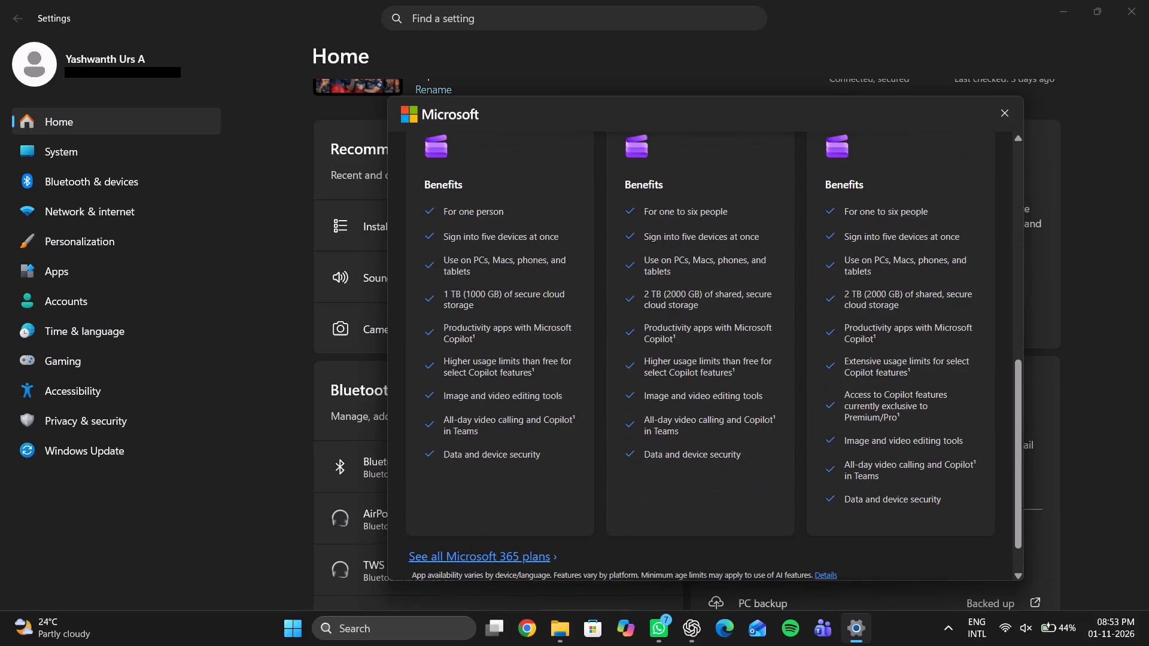
scroll(899, 257, "up", 2)
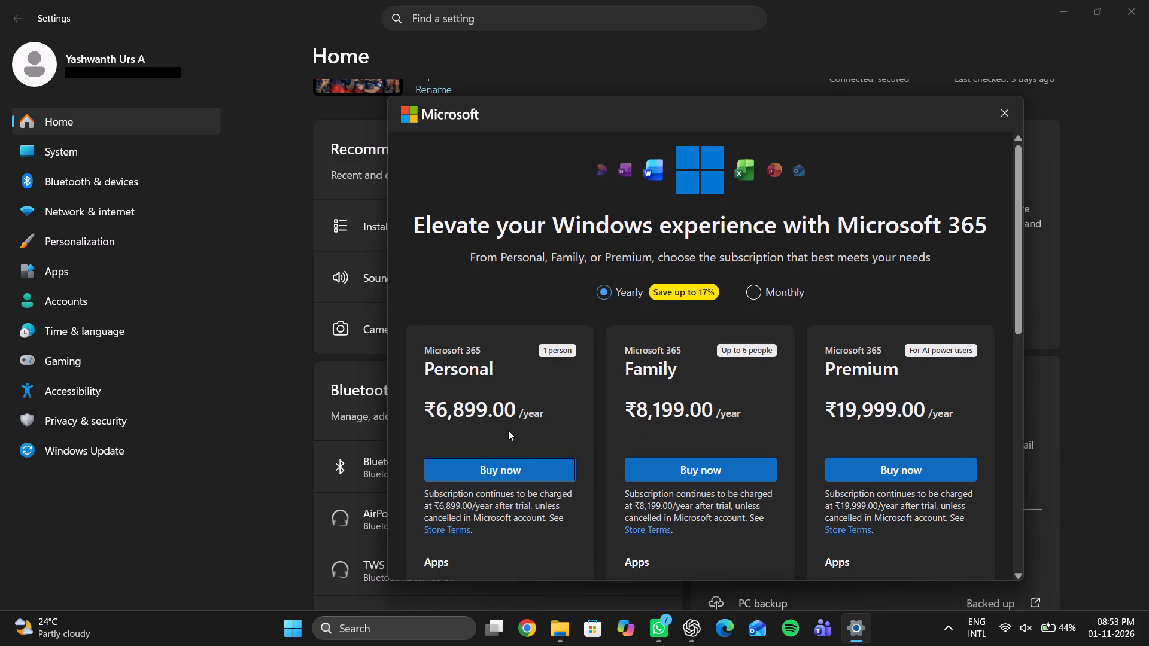
left_click(996, 108)
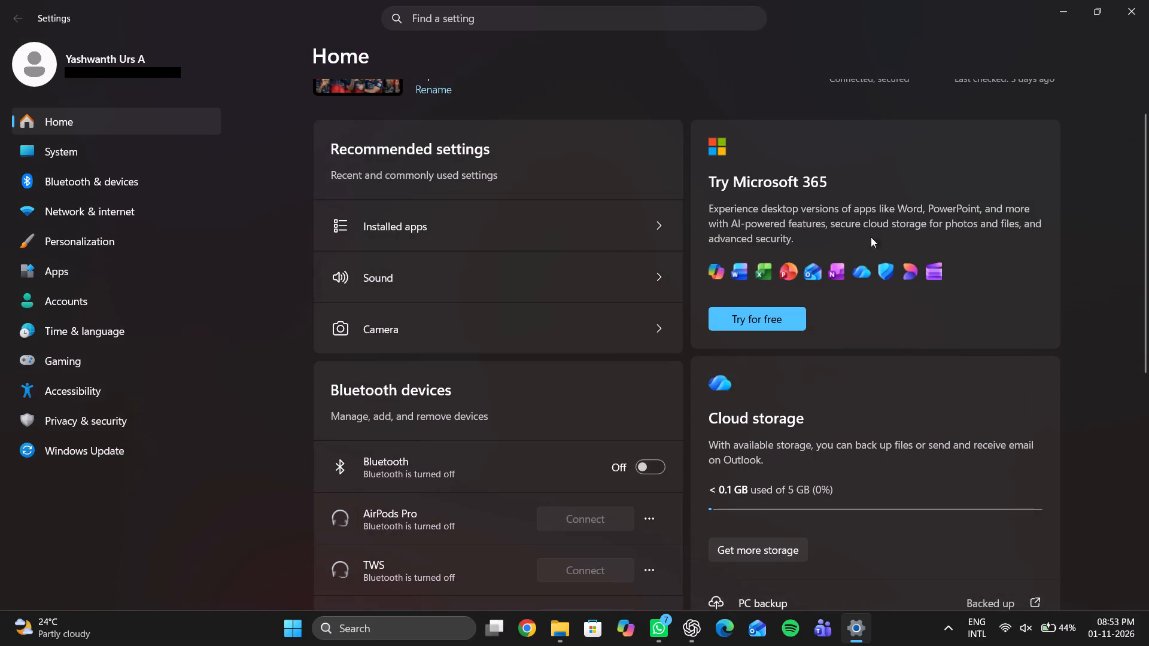
Open the installed apps list from the Settings home page and check the available actions for Autodesk Access.
scroll(628, 348, "down", 1)
left_click(558, 175)
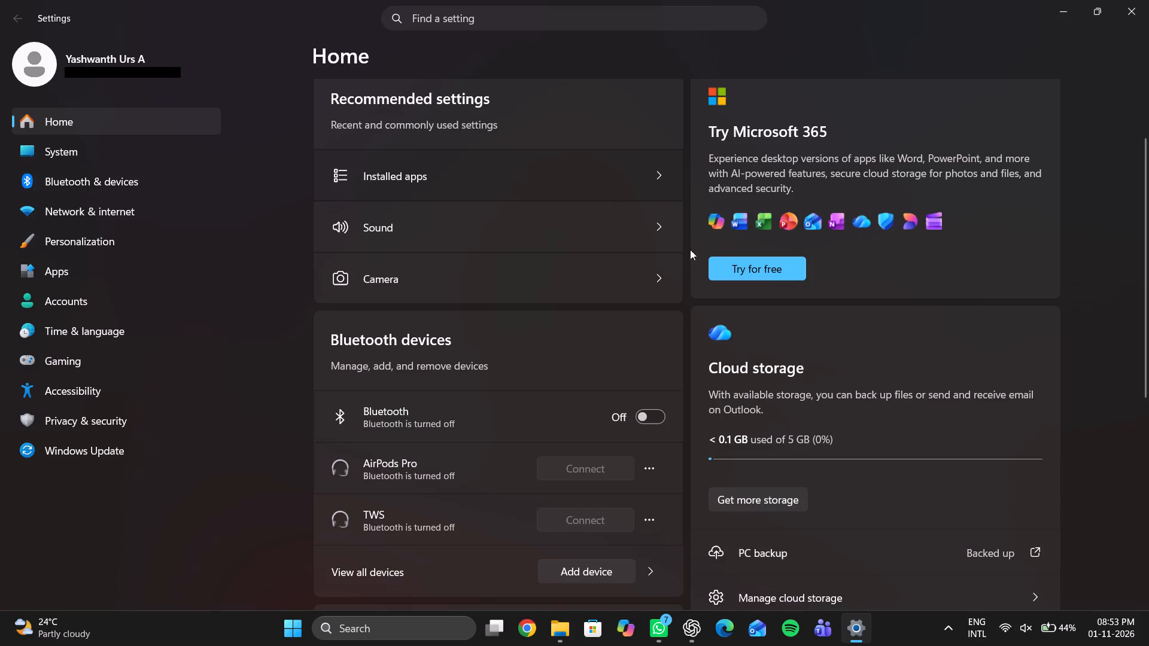
left_click(662, 170)
scroll(898, 199, "down", 1)
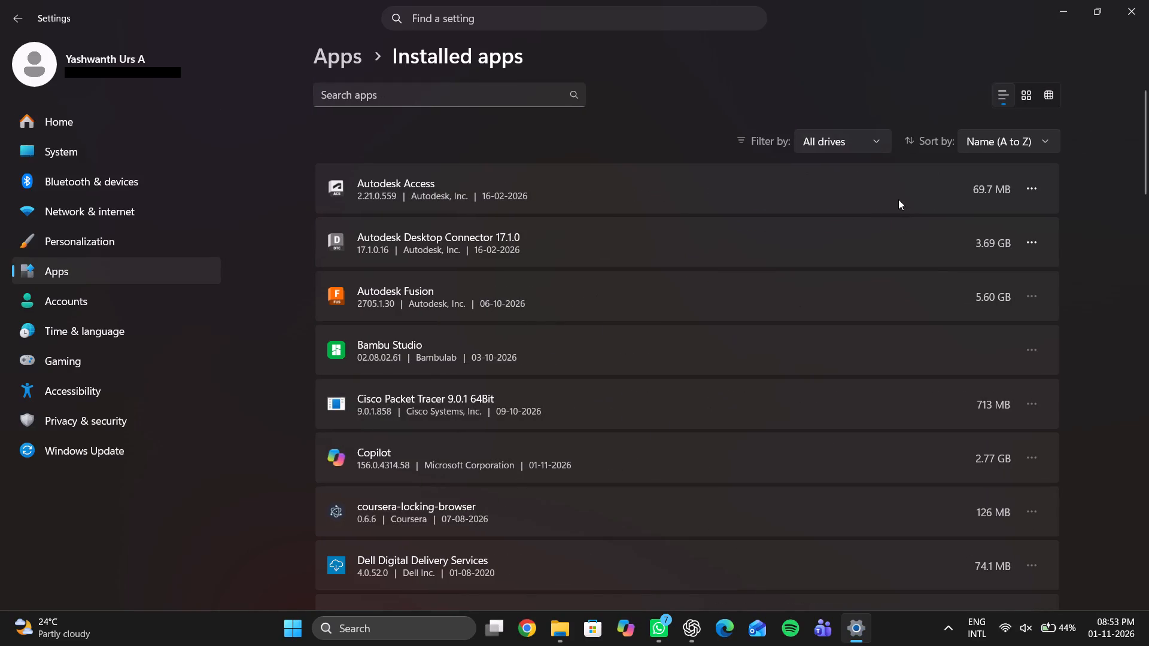
scroll(898, 199, "down", 1)
left_click(1023, 182)
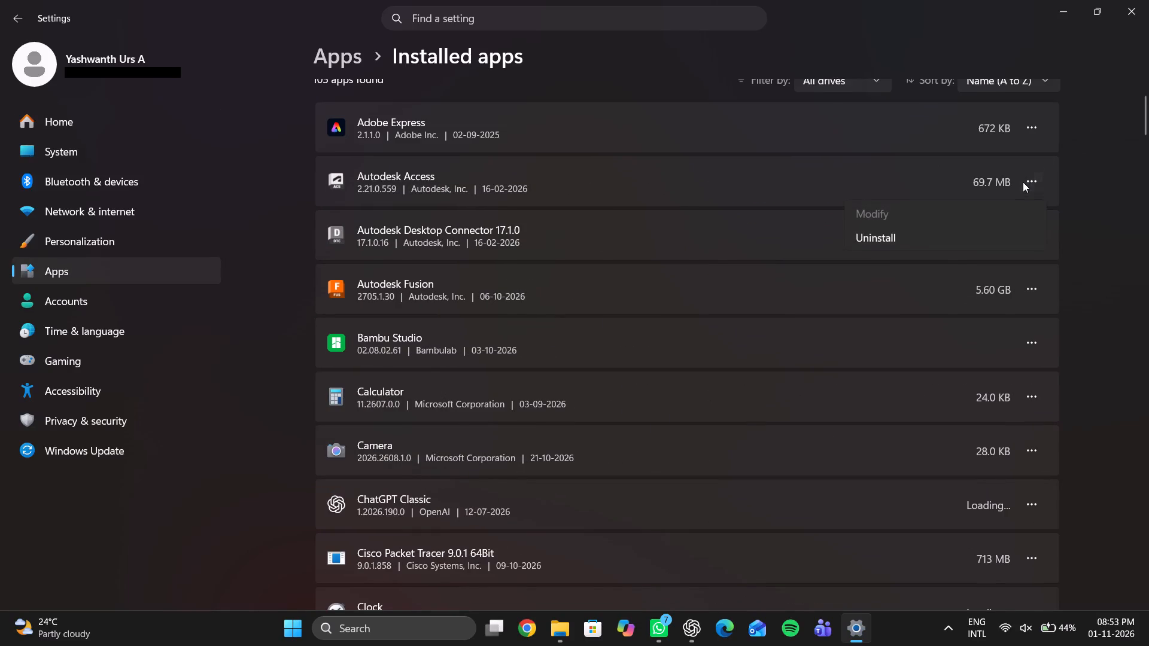
left_click(1023, 182)
scroll(843, 240, "up", 6)
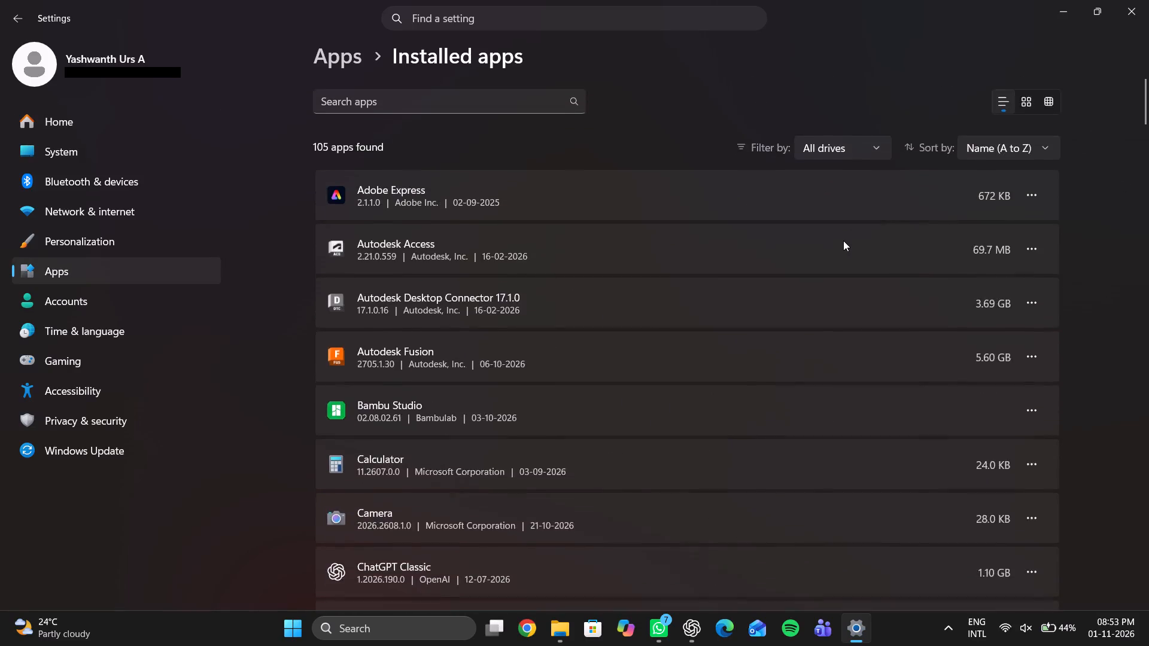
Look through the full alphabetical list of apps installed on the computer, including the Microsoft entries.
scroll(843, 240, "down", 8)
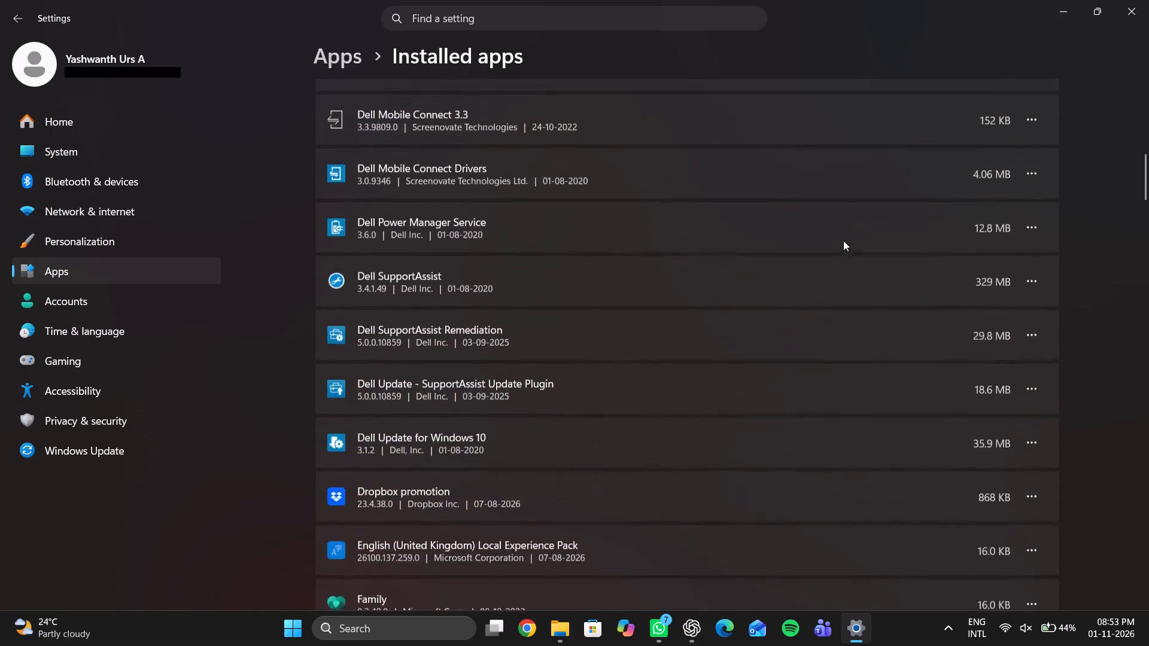
scroll(843, 240, "down", 12)
scroll(843, 240, "up", 9)
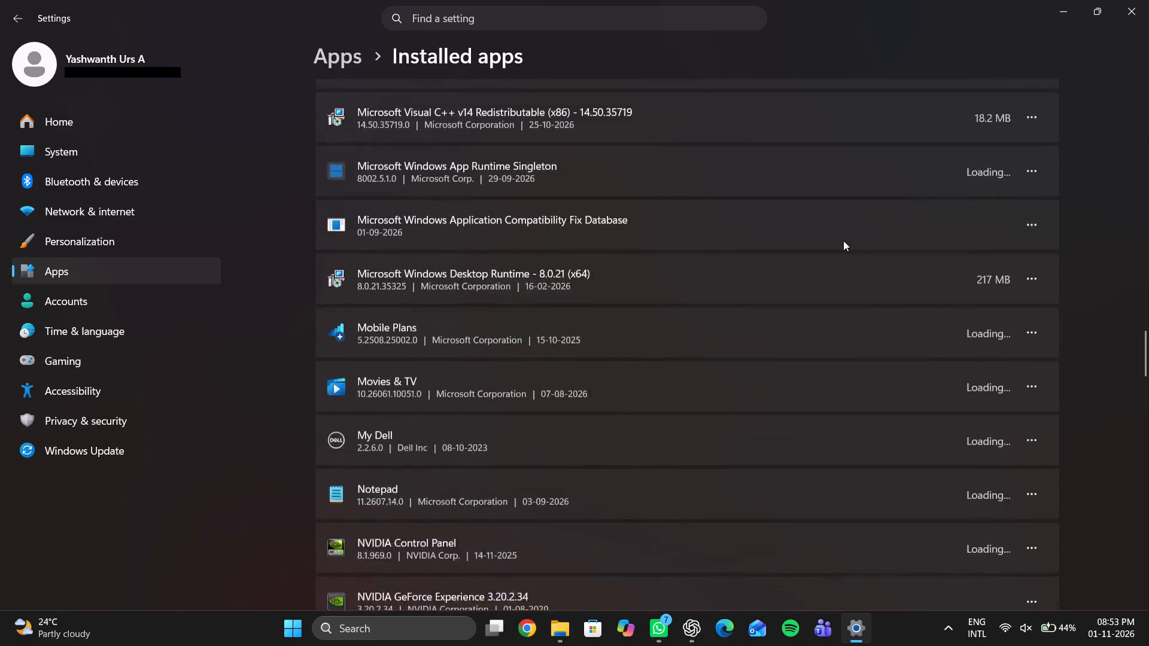
scroll(843, 240, "down", 1)
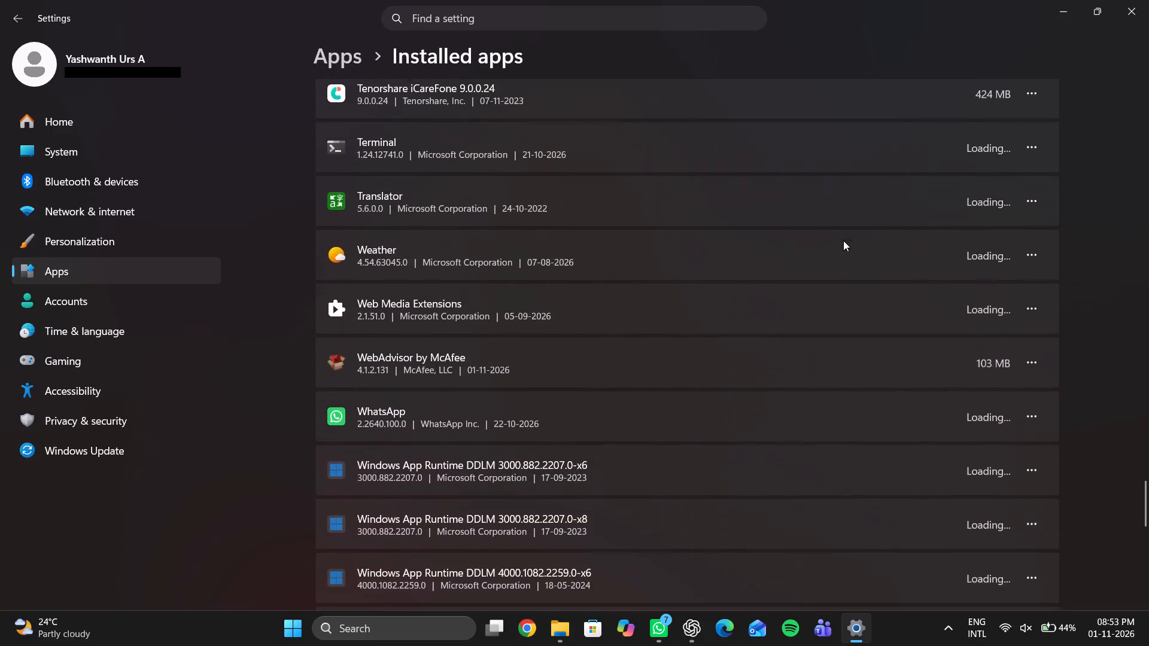
scroll(843, 240, "up", 1)
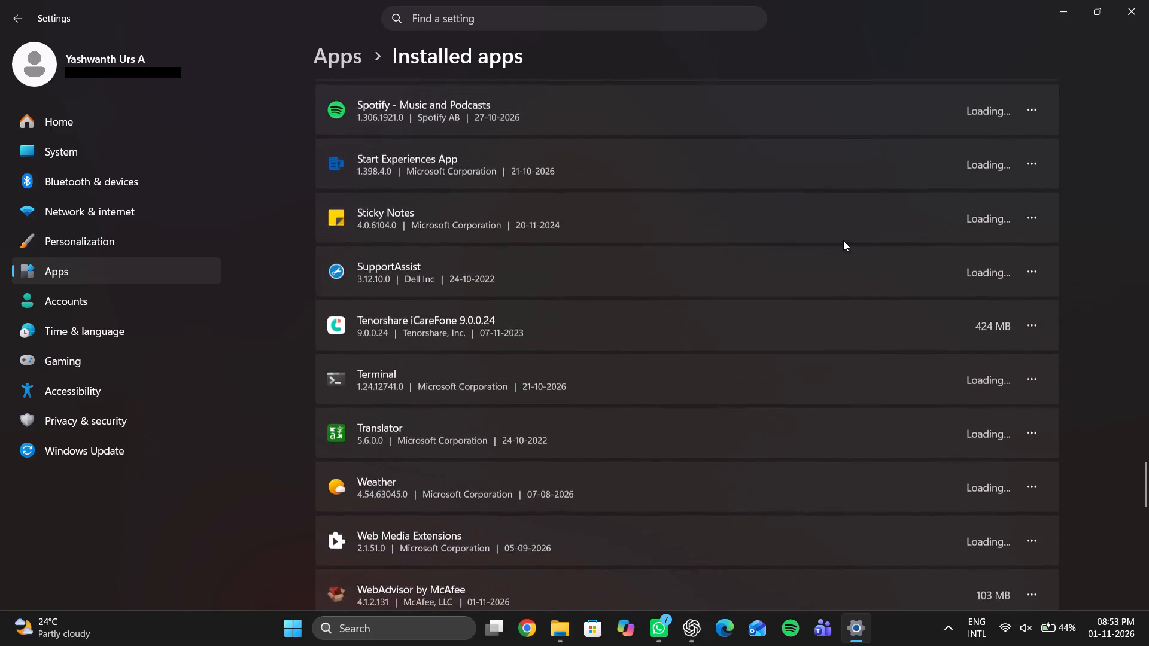
scroll(843, 240, "up", 9)
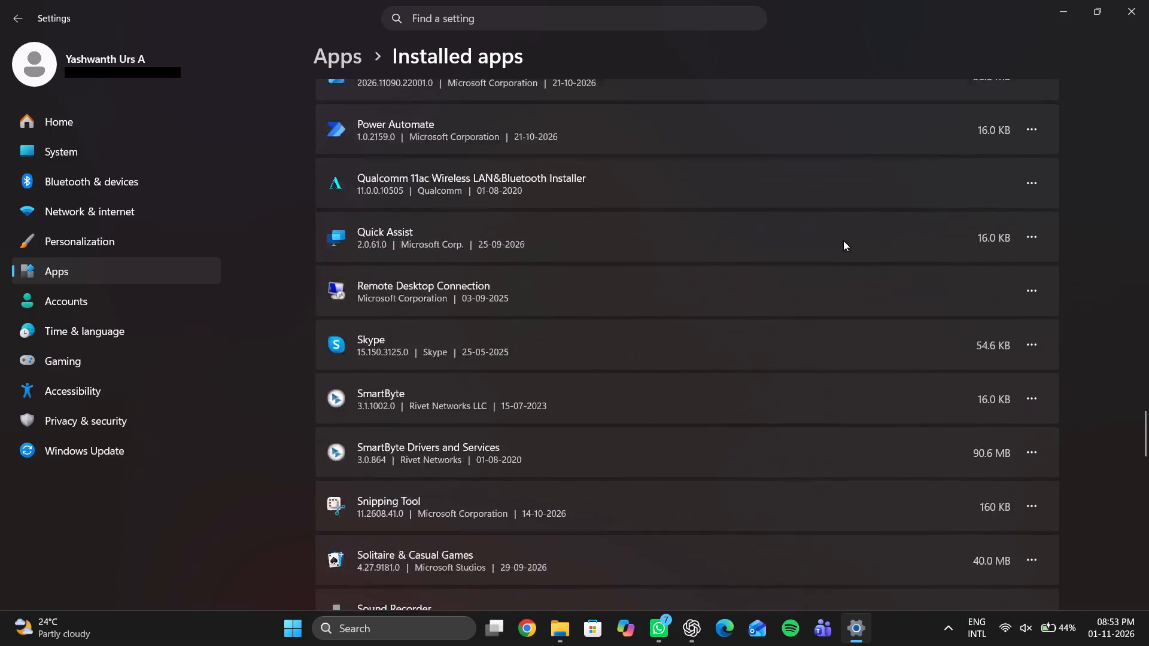
scroll(843, 240, "up", 6)
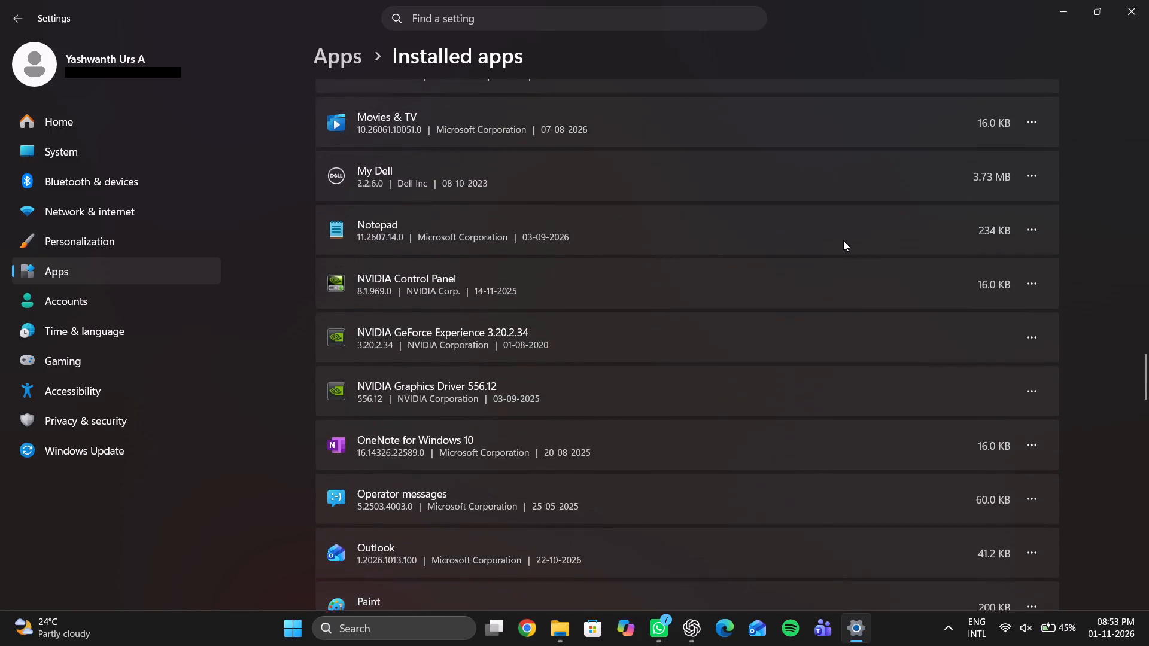
scroll(843, 240, "up", 8)
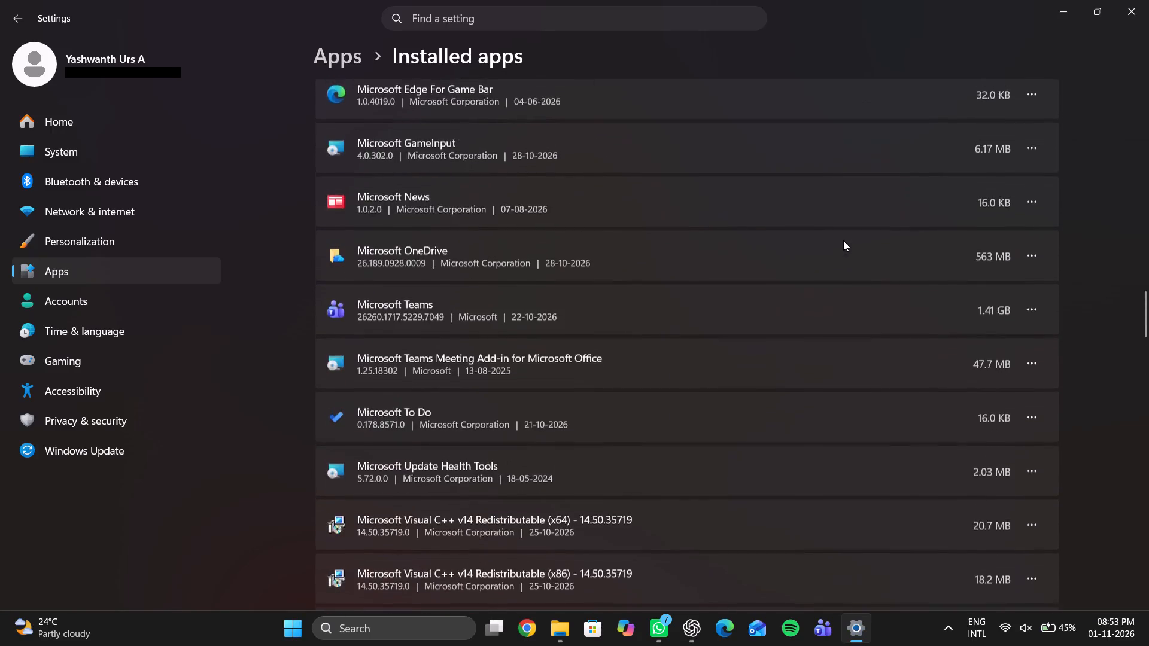
scroll(843, 240, "up", 3)
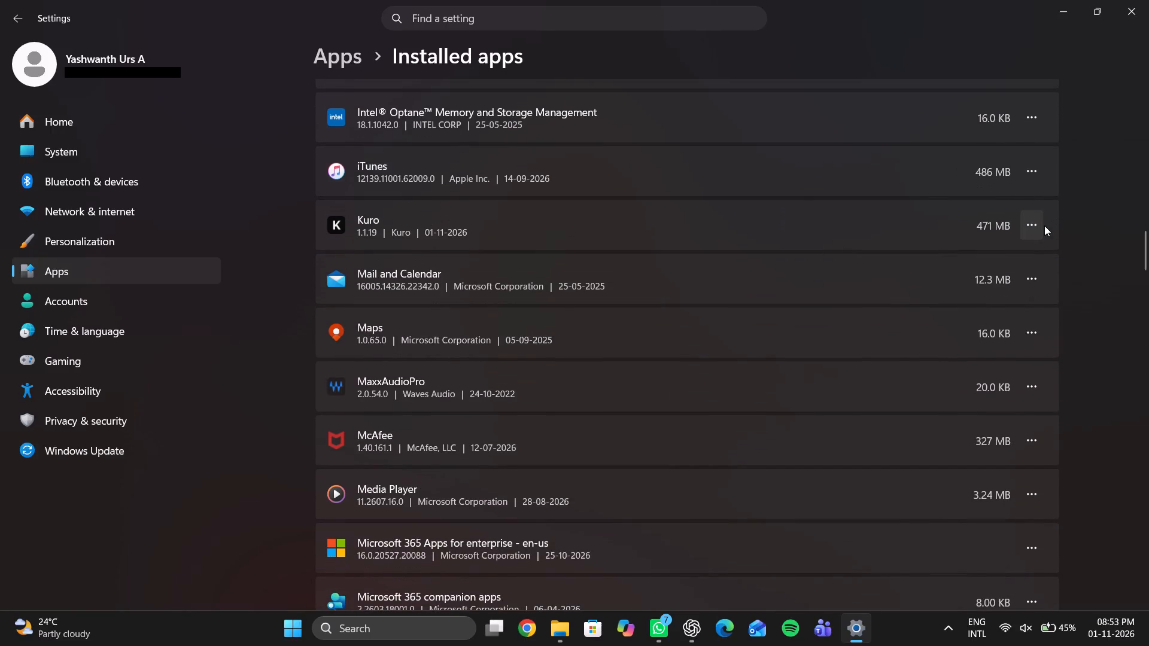
Check which actions are available for the Kuro app in the installed apps list.
left_click(1044, 226)
left_click(859, 263)
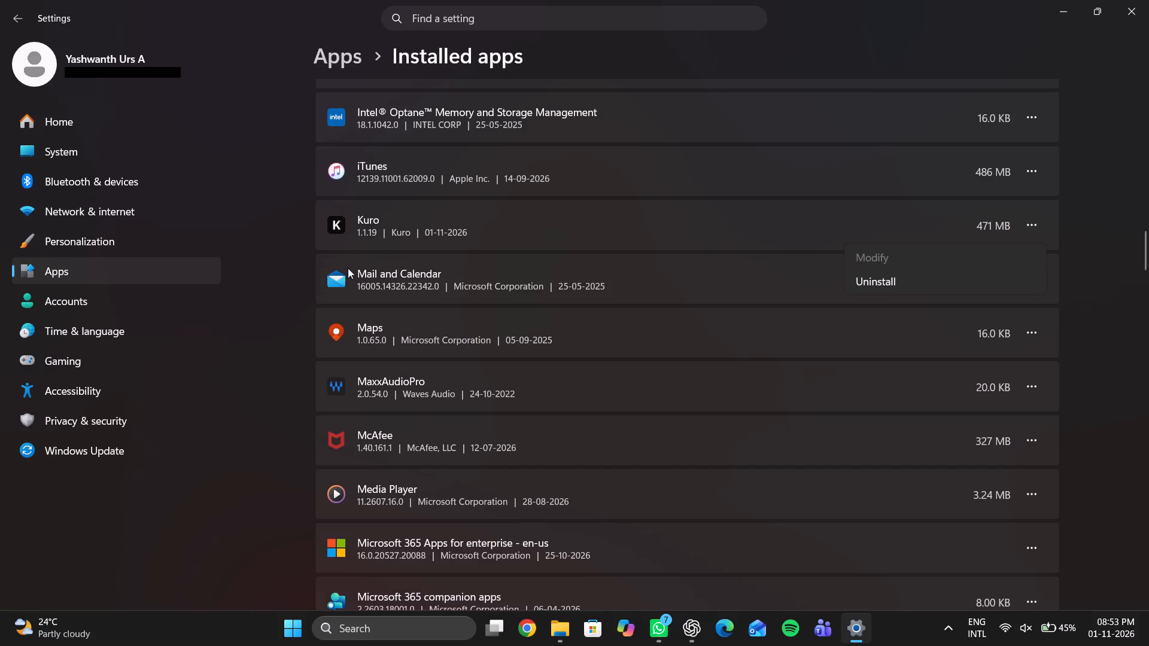
left_click(335, 224)
left_click(387, 217)
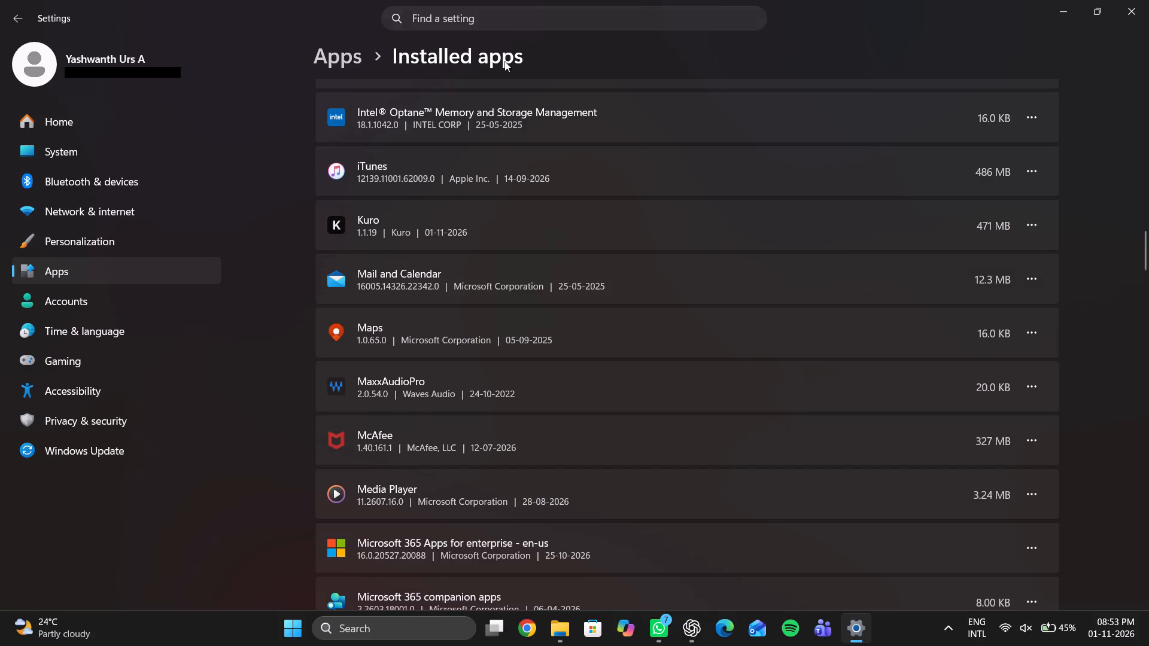
Go back to the Apps settings overview and search the settings for updates.
left_click(350, 60)
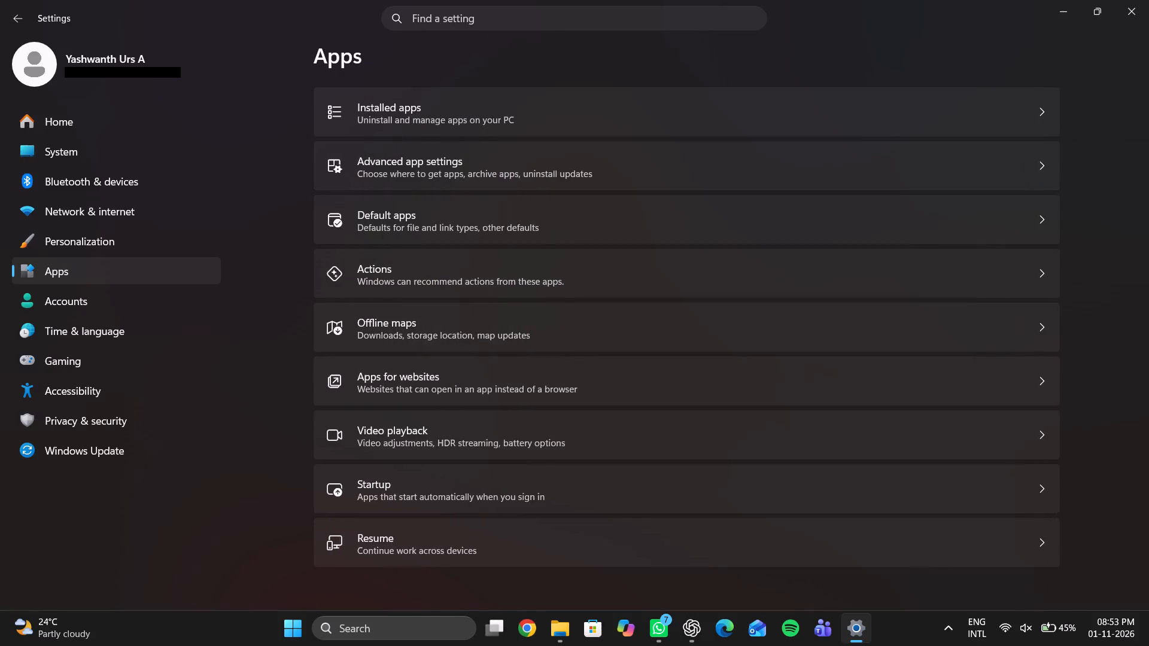
left_click(496, 28)
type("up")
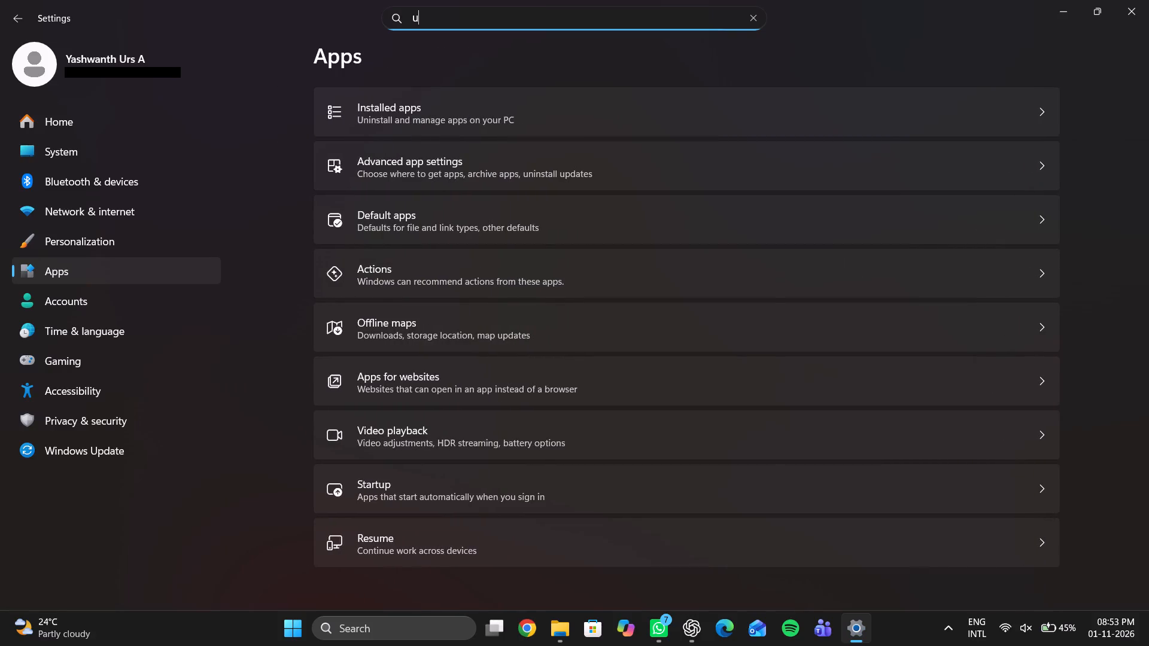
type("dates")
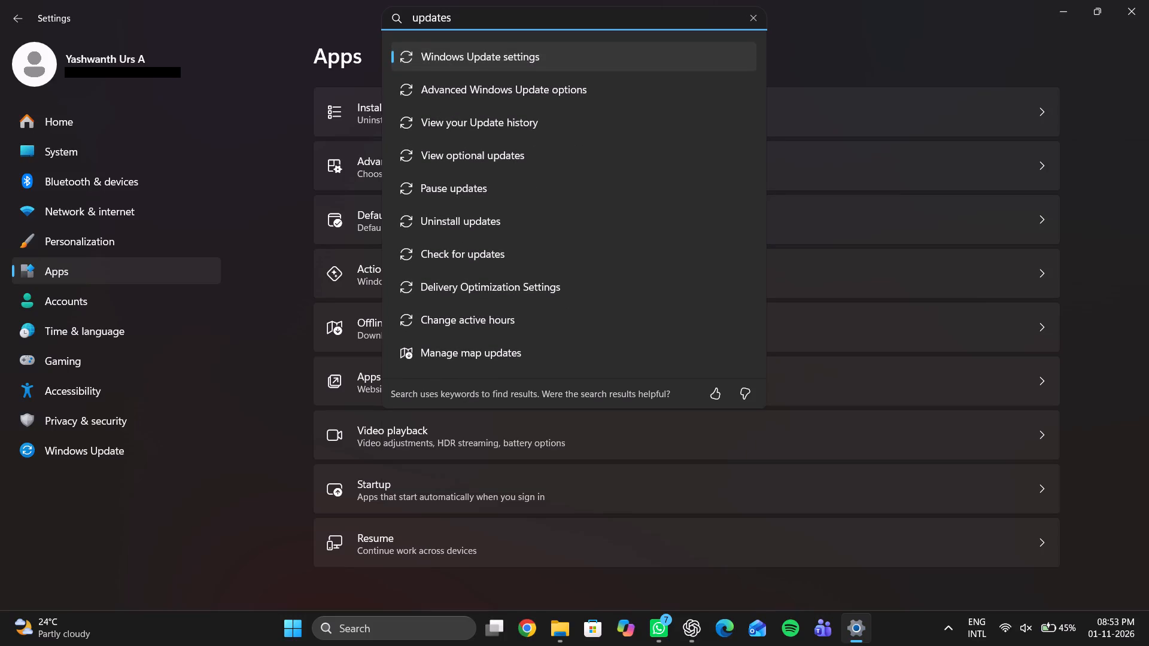
left_click(491, 153)
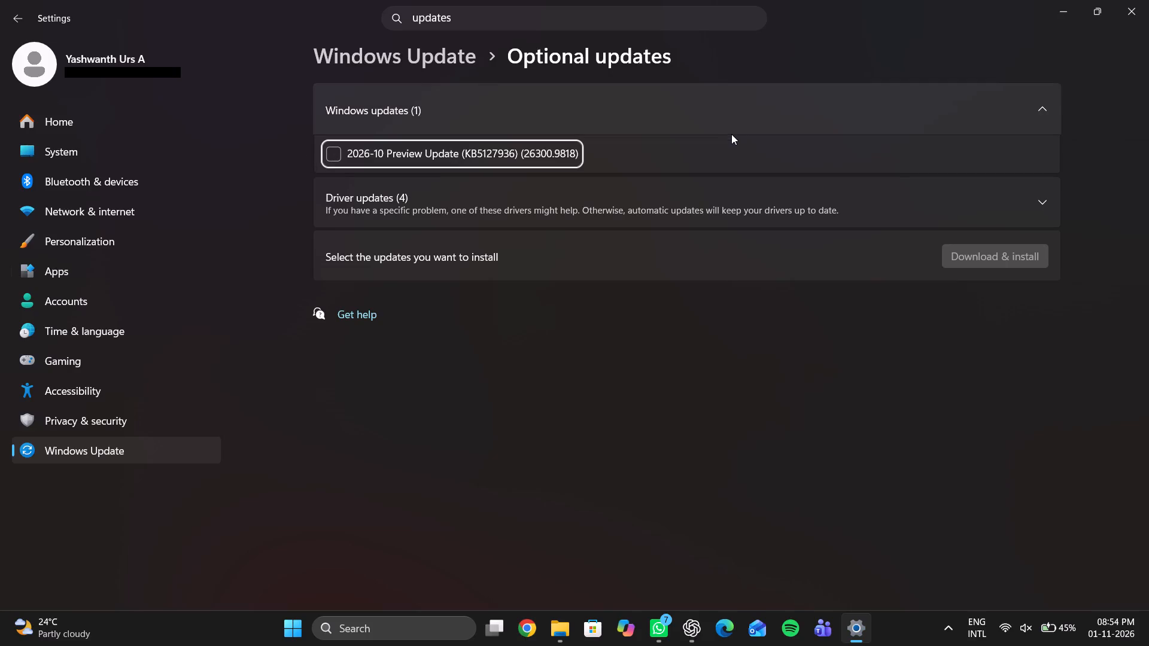
left_click(376, 51)
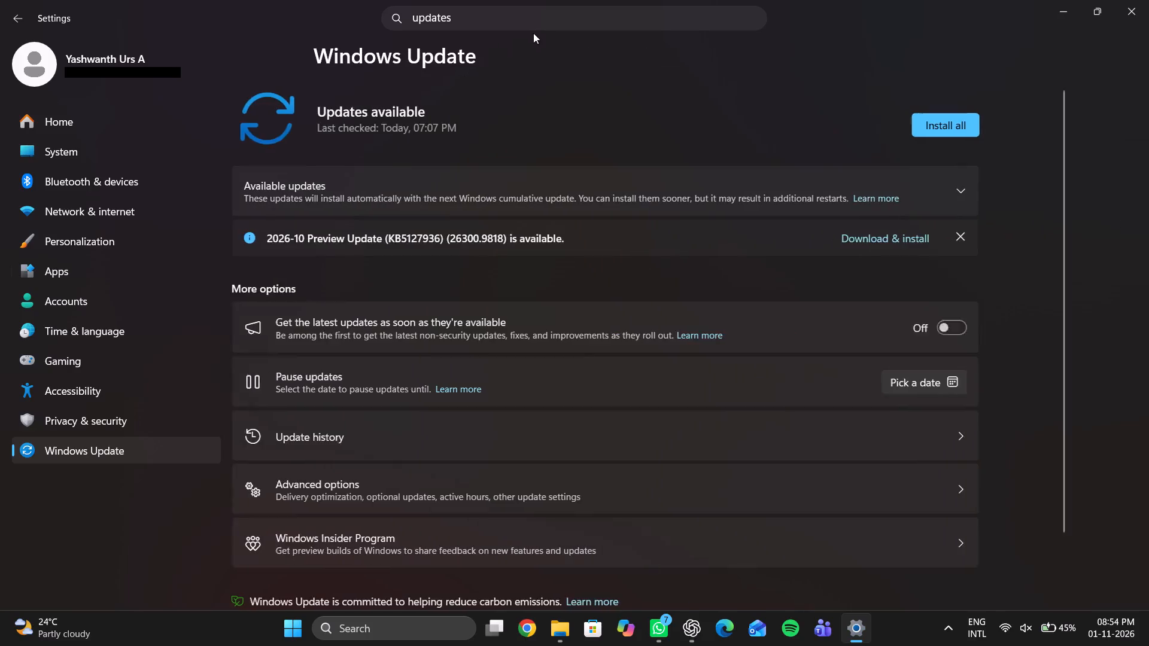
scroll(841, 104, "up", 12)
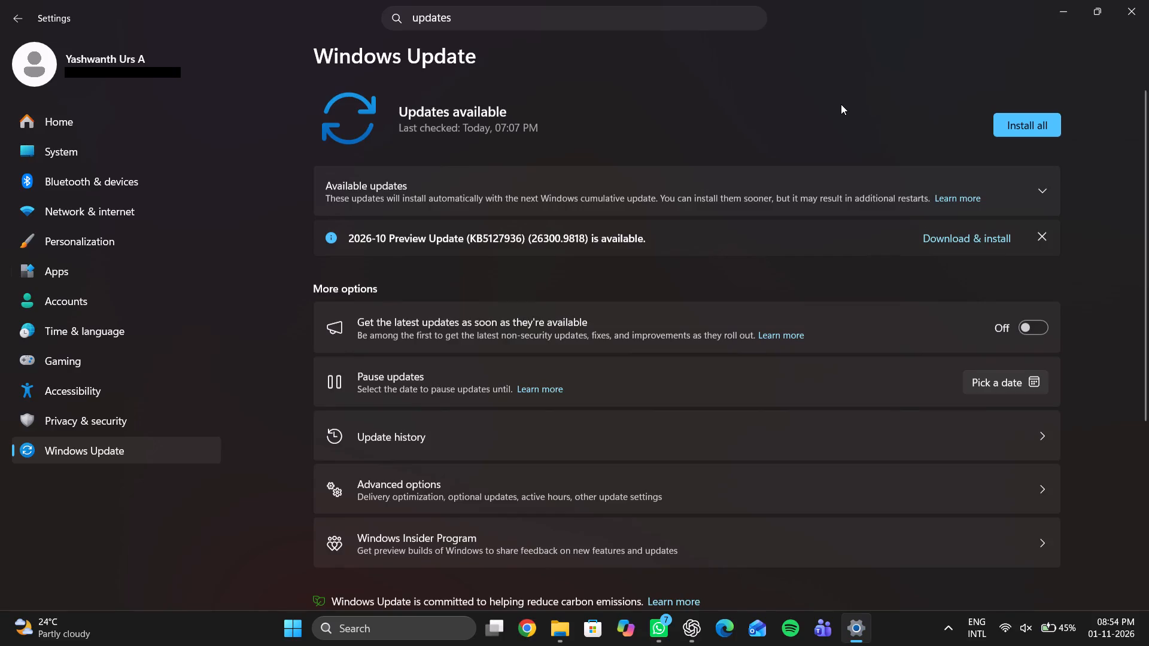
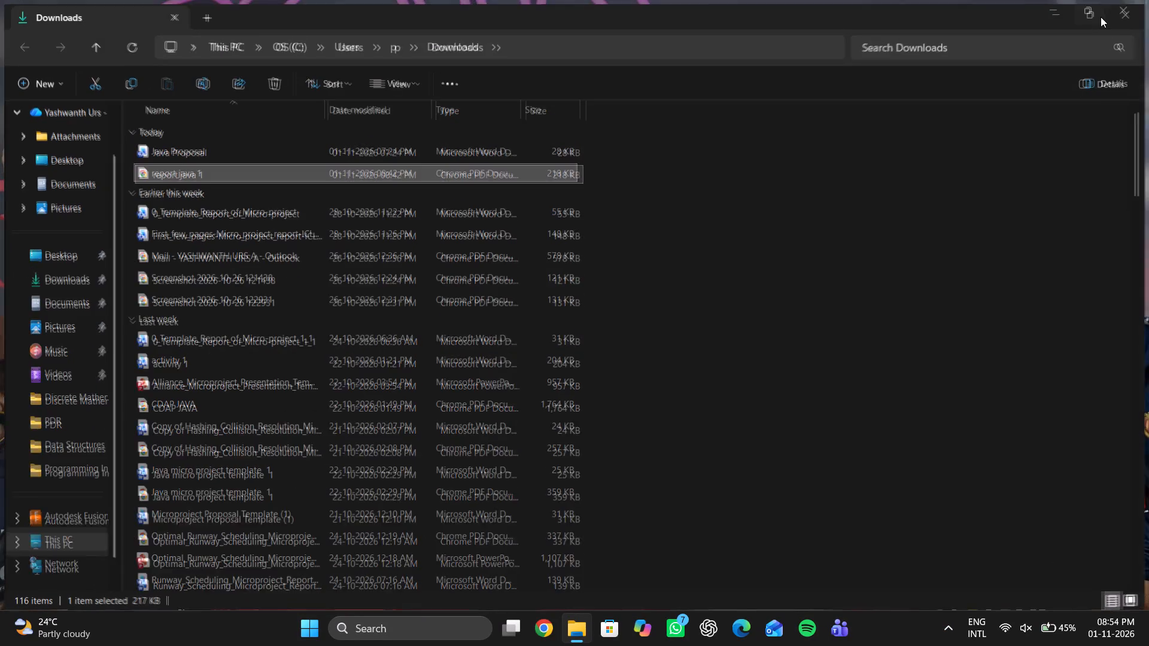
left_click(1137, 10)
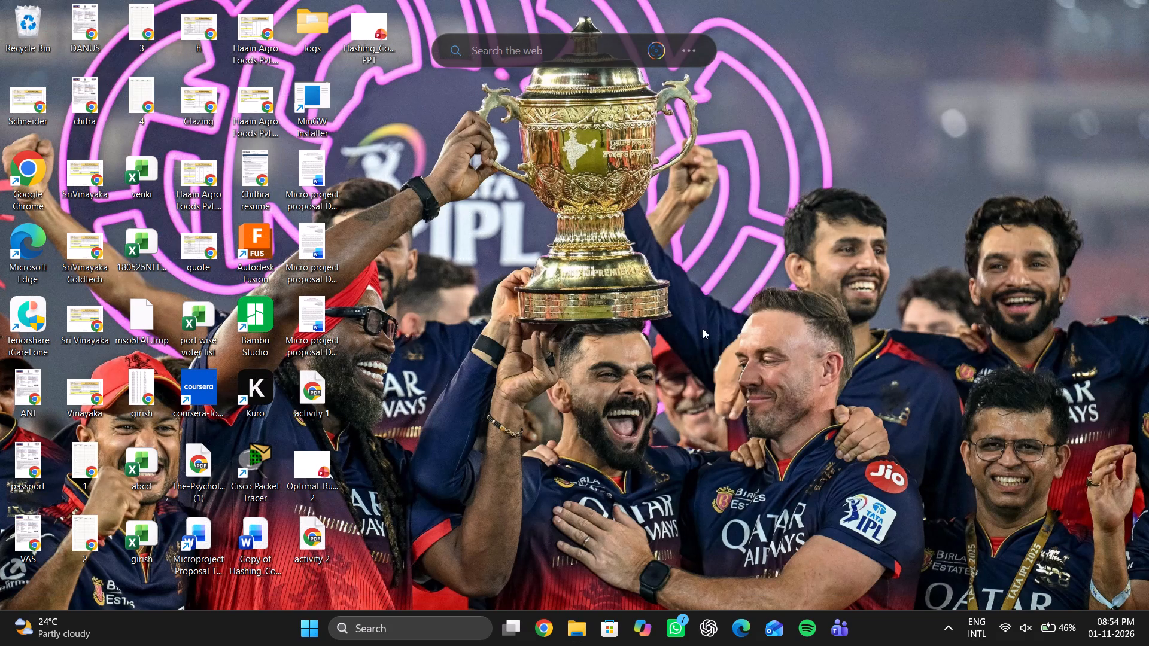
Open the computer's power options from Start and choose a power action.
left_click(299, 624)
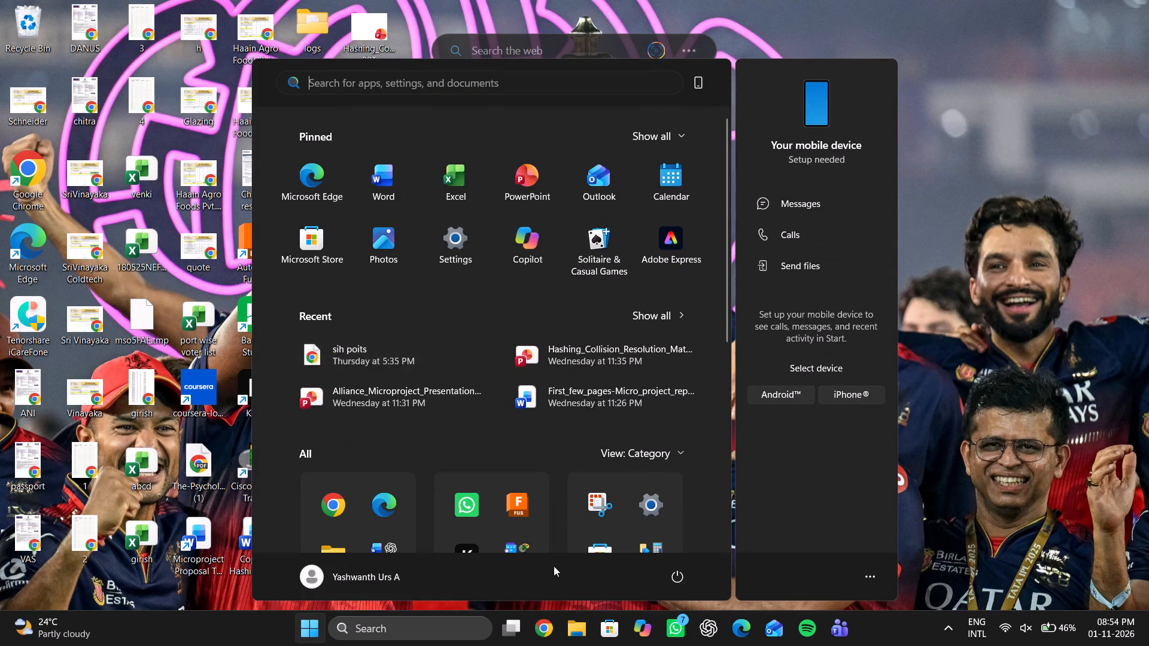
left_click(668, 572)
left_click(671, 529)
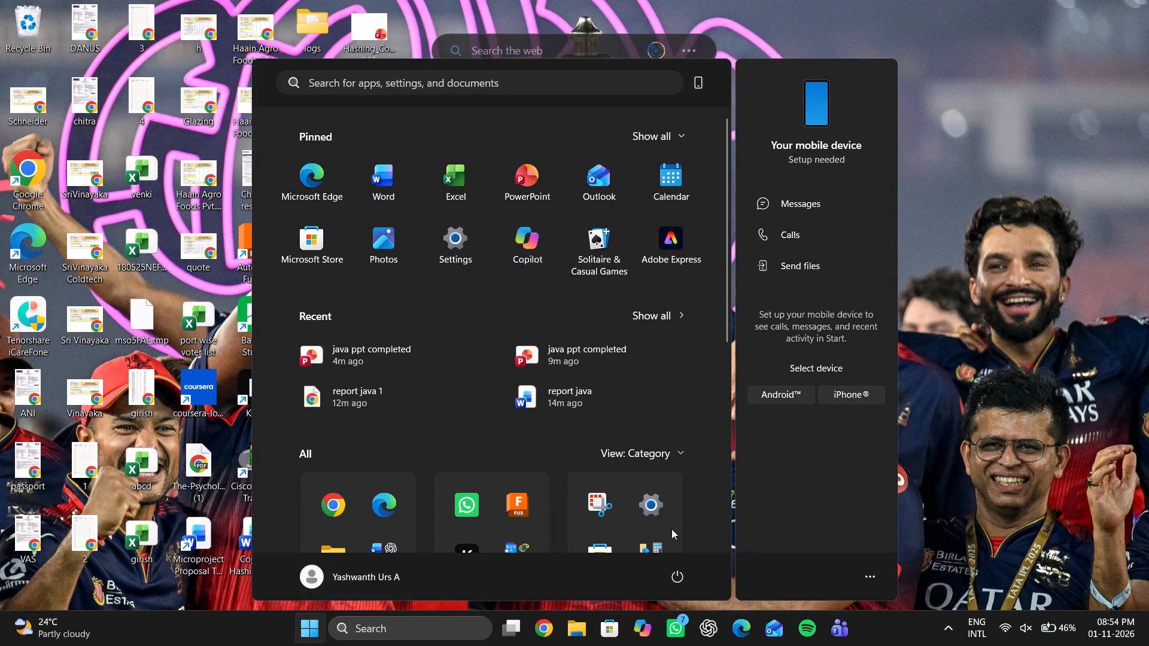